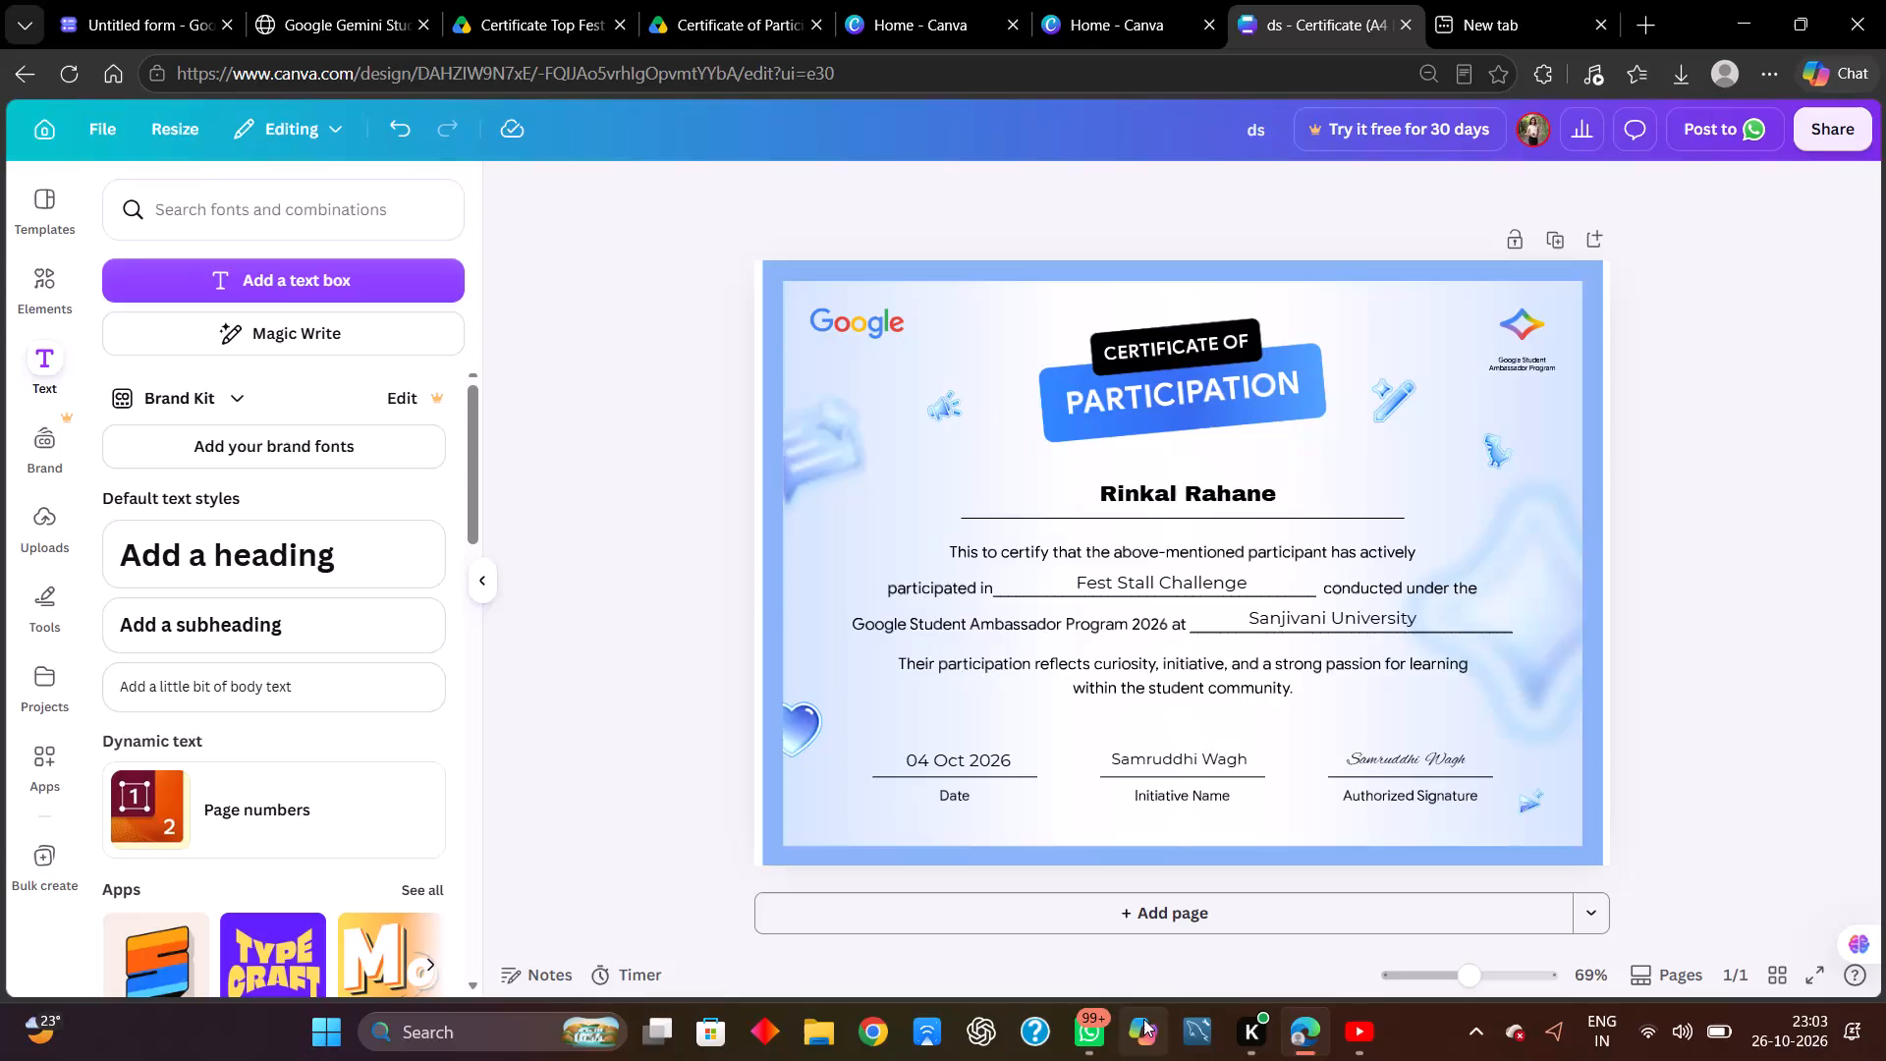
Switch from the certificate design to WhatsApp.
click(1095, 1030)
click(1095, 1030)
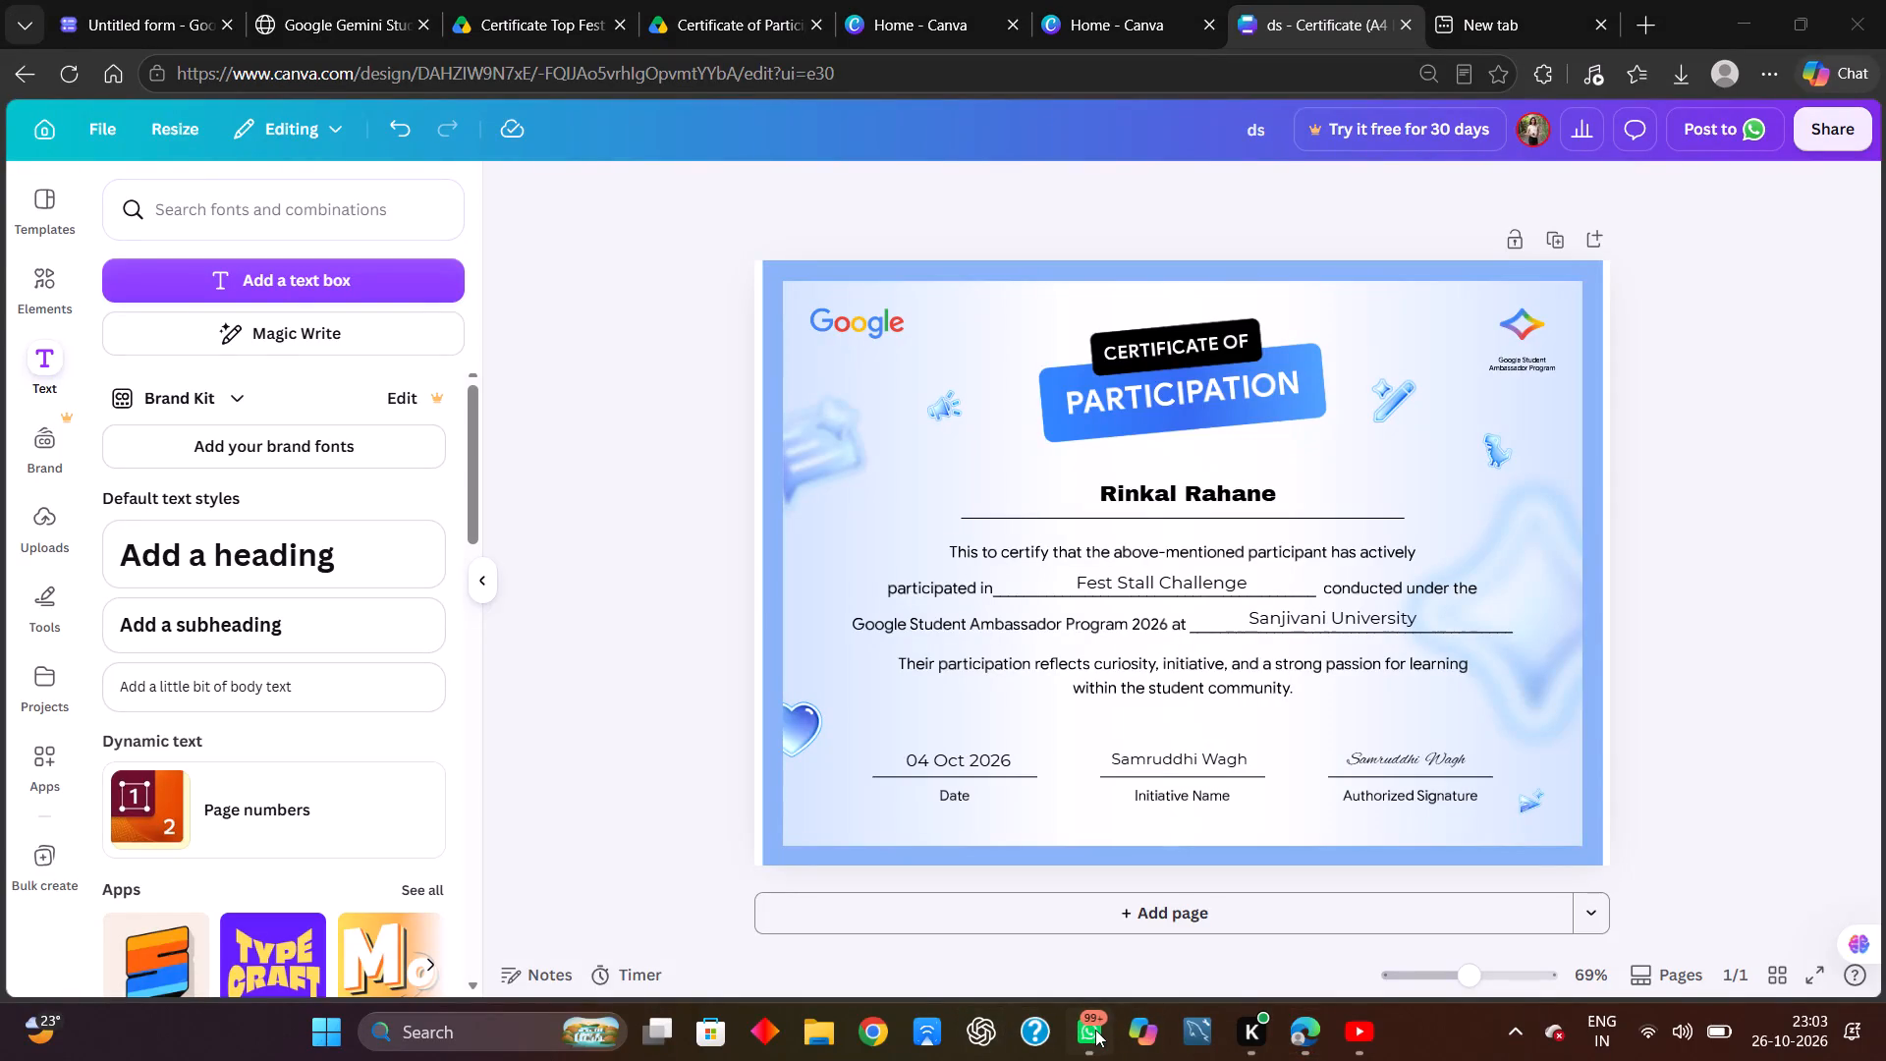
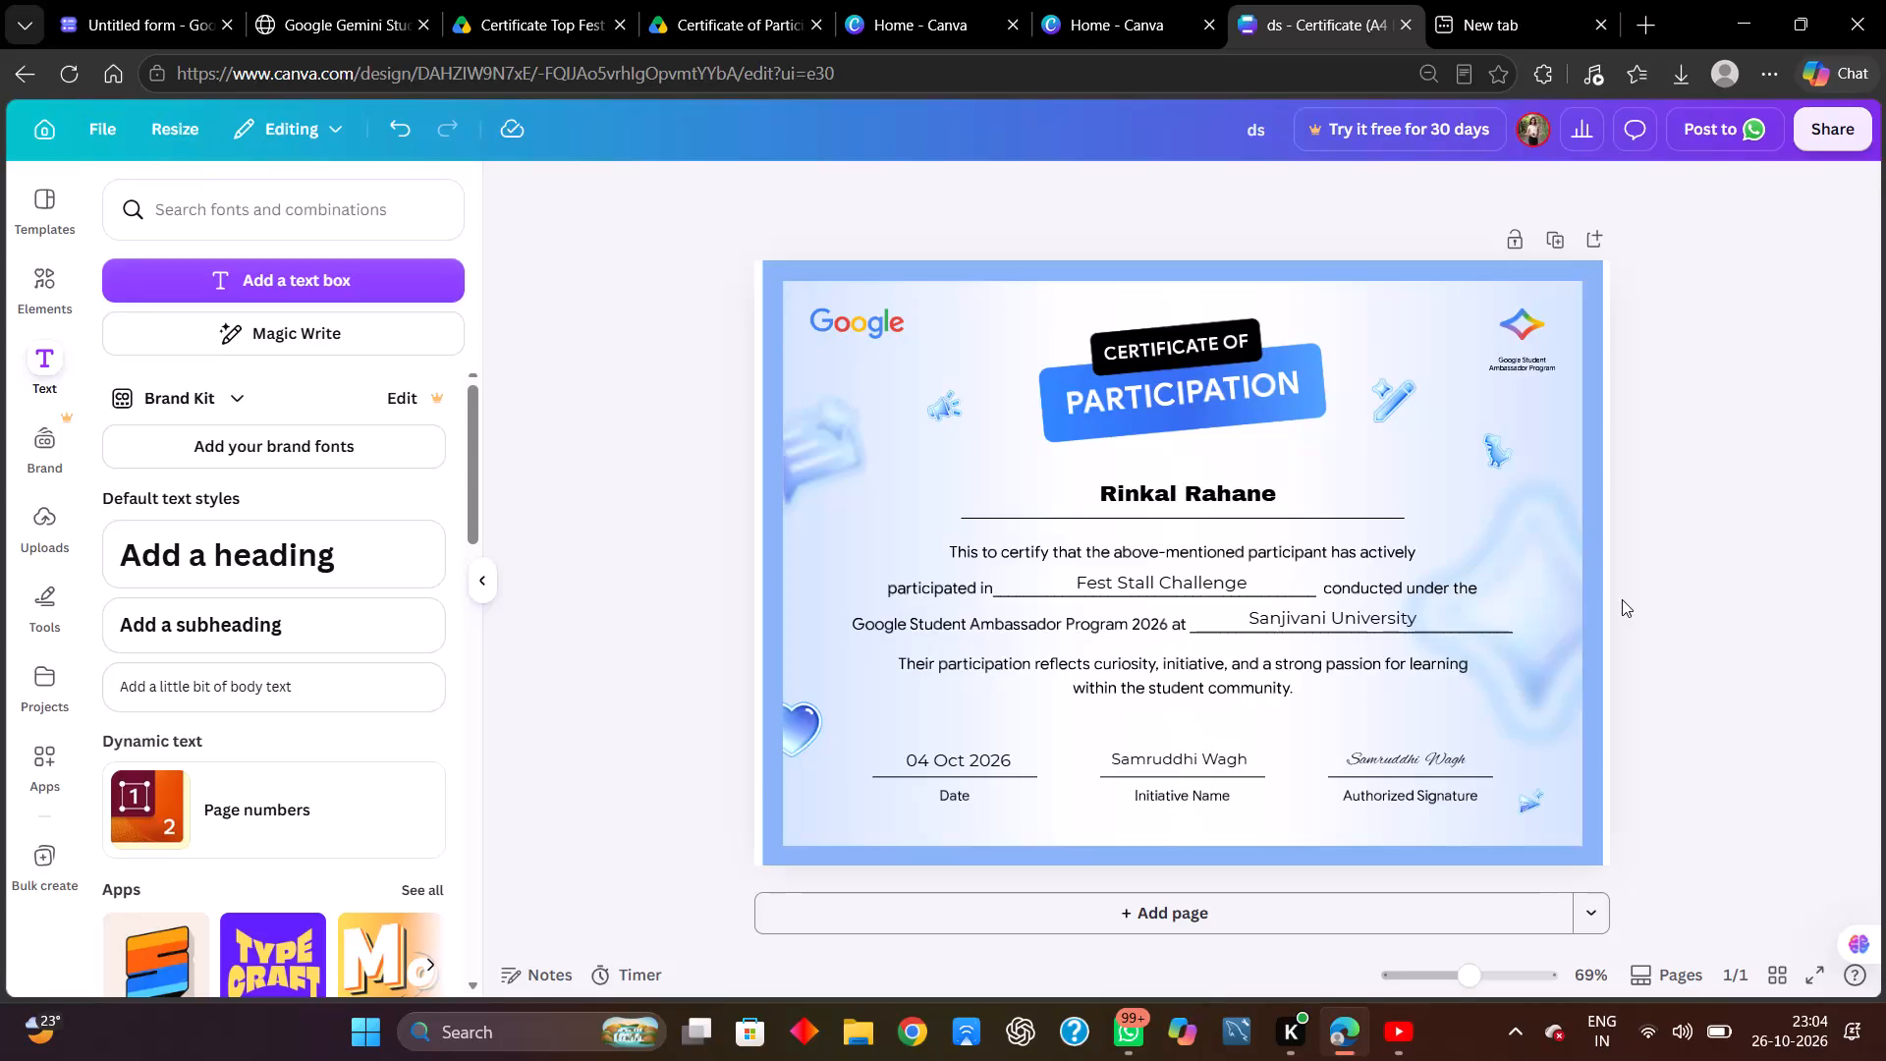
Replace the recipient name on the certificate with the copied name of the next participant.
click(1281, 497)
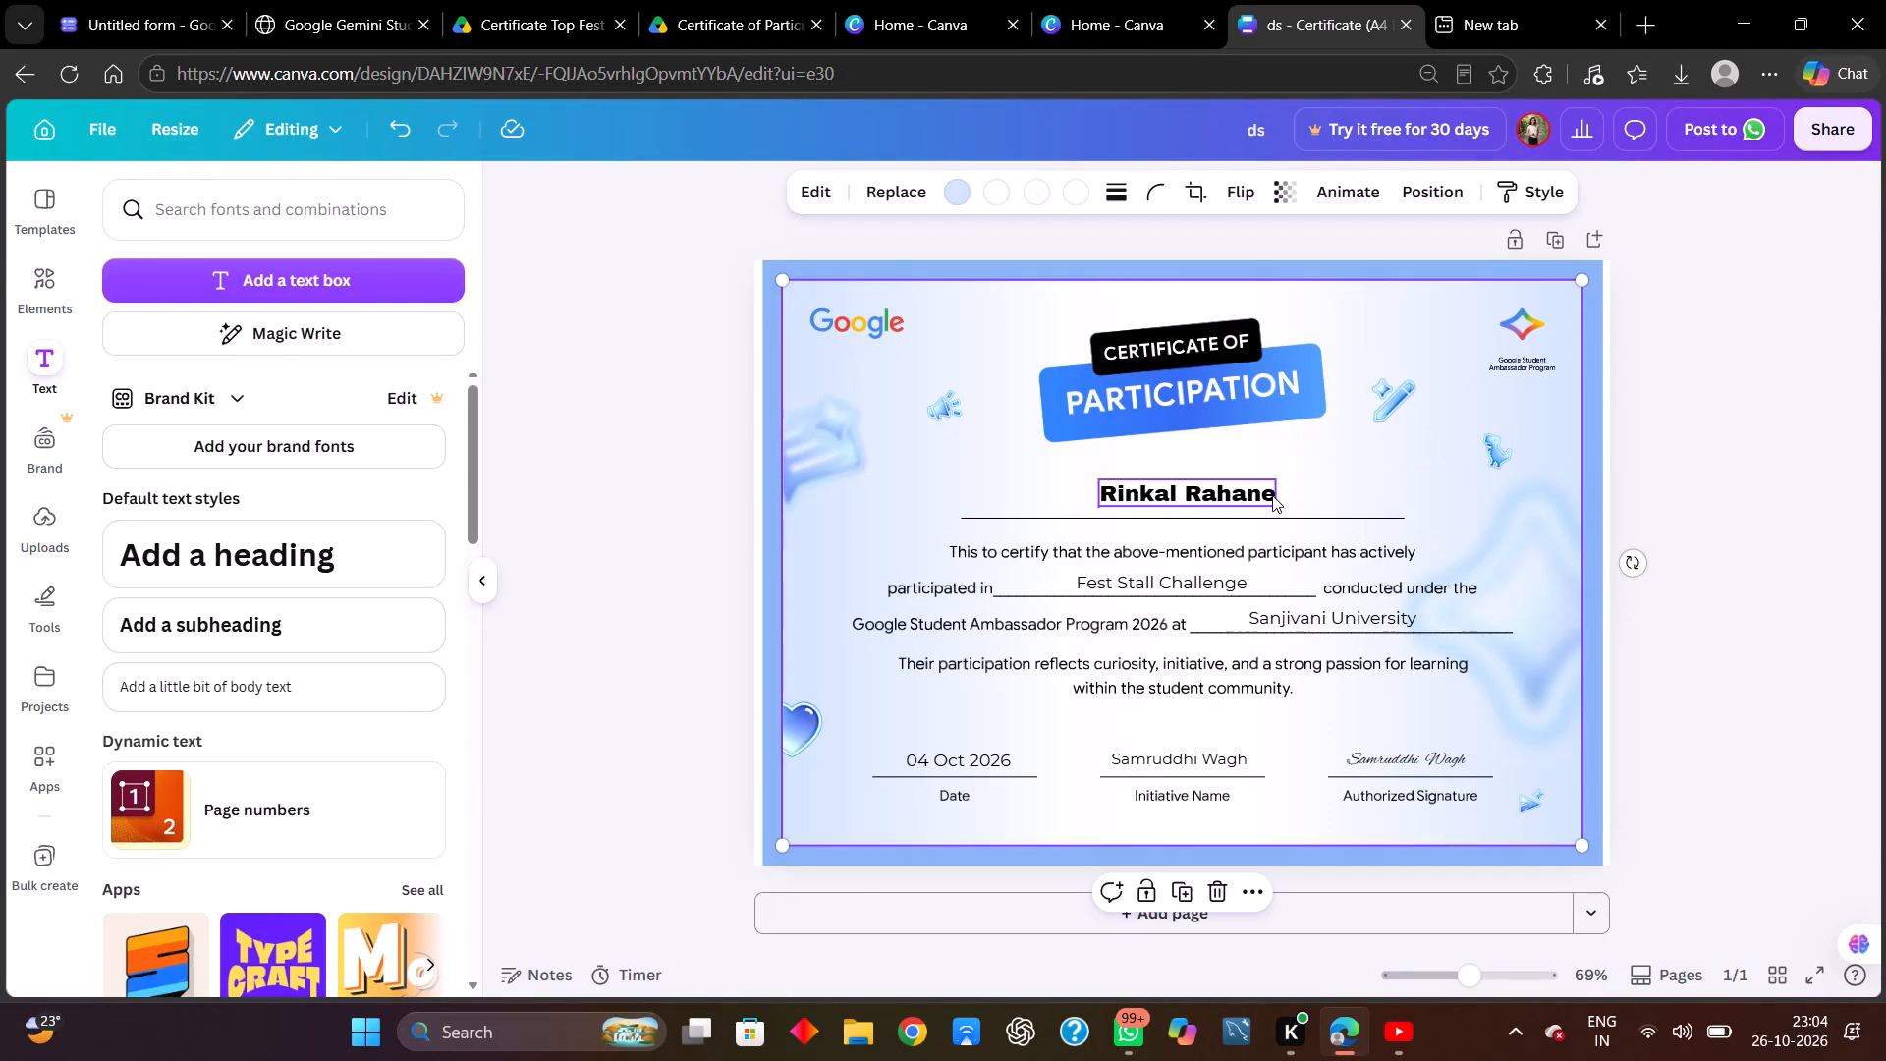
double_click(1272, 495)
drag(1260, 494, 1021, 497)
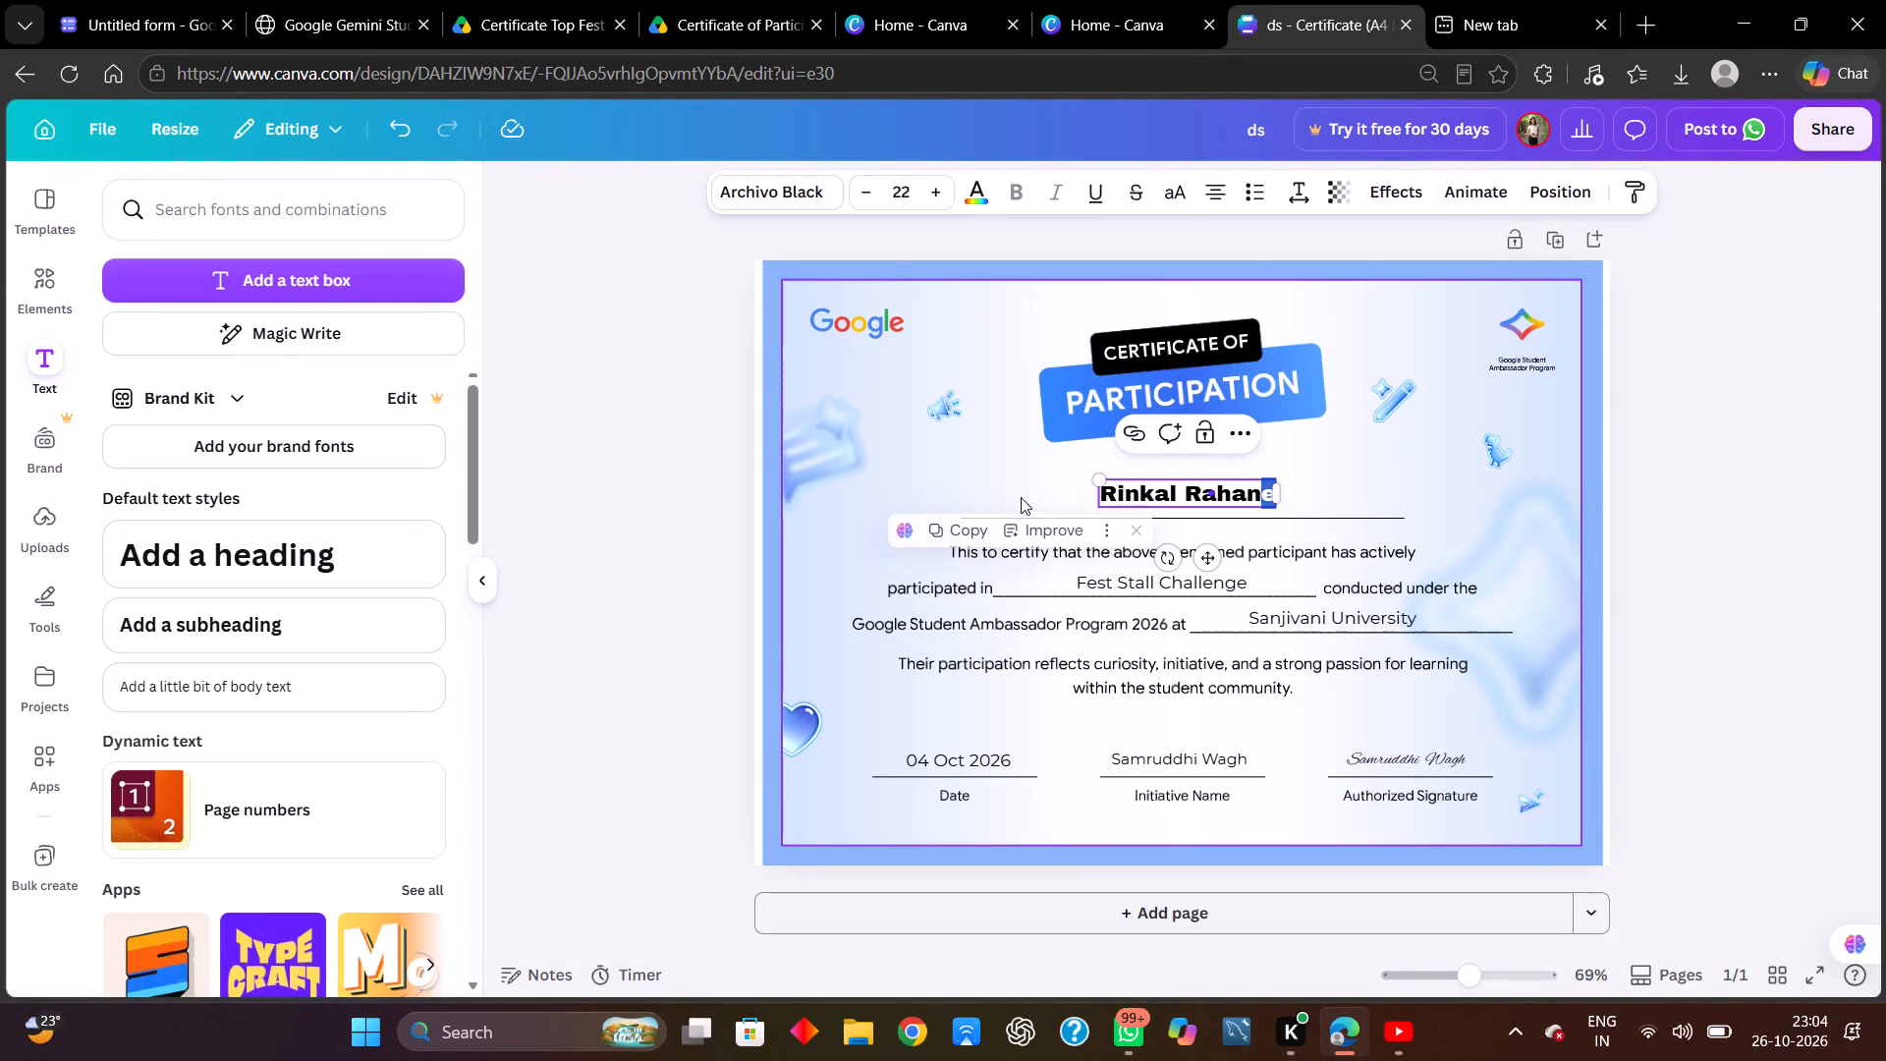
click(1263, 493)
drag(1263, 493, 1129, 485)
key(BackSpace)
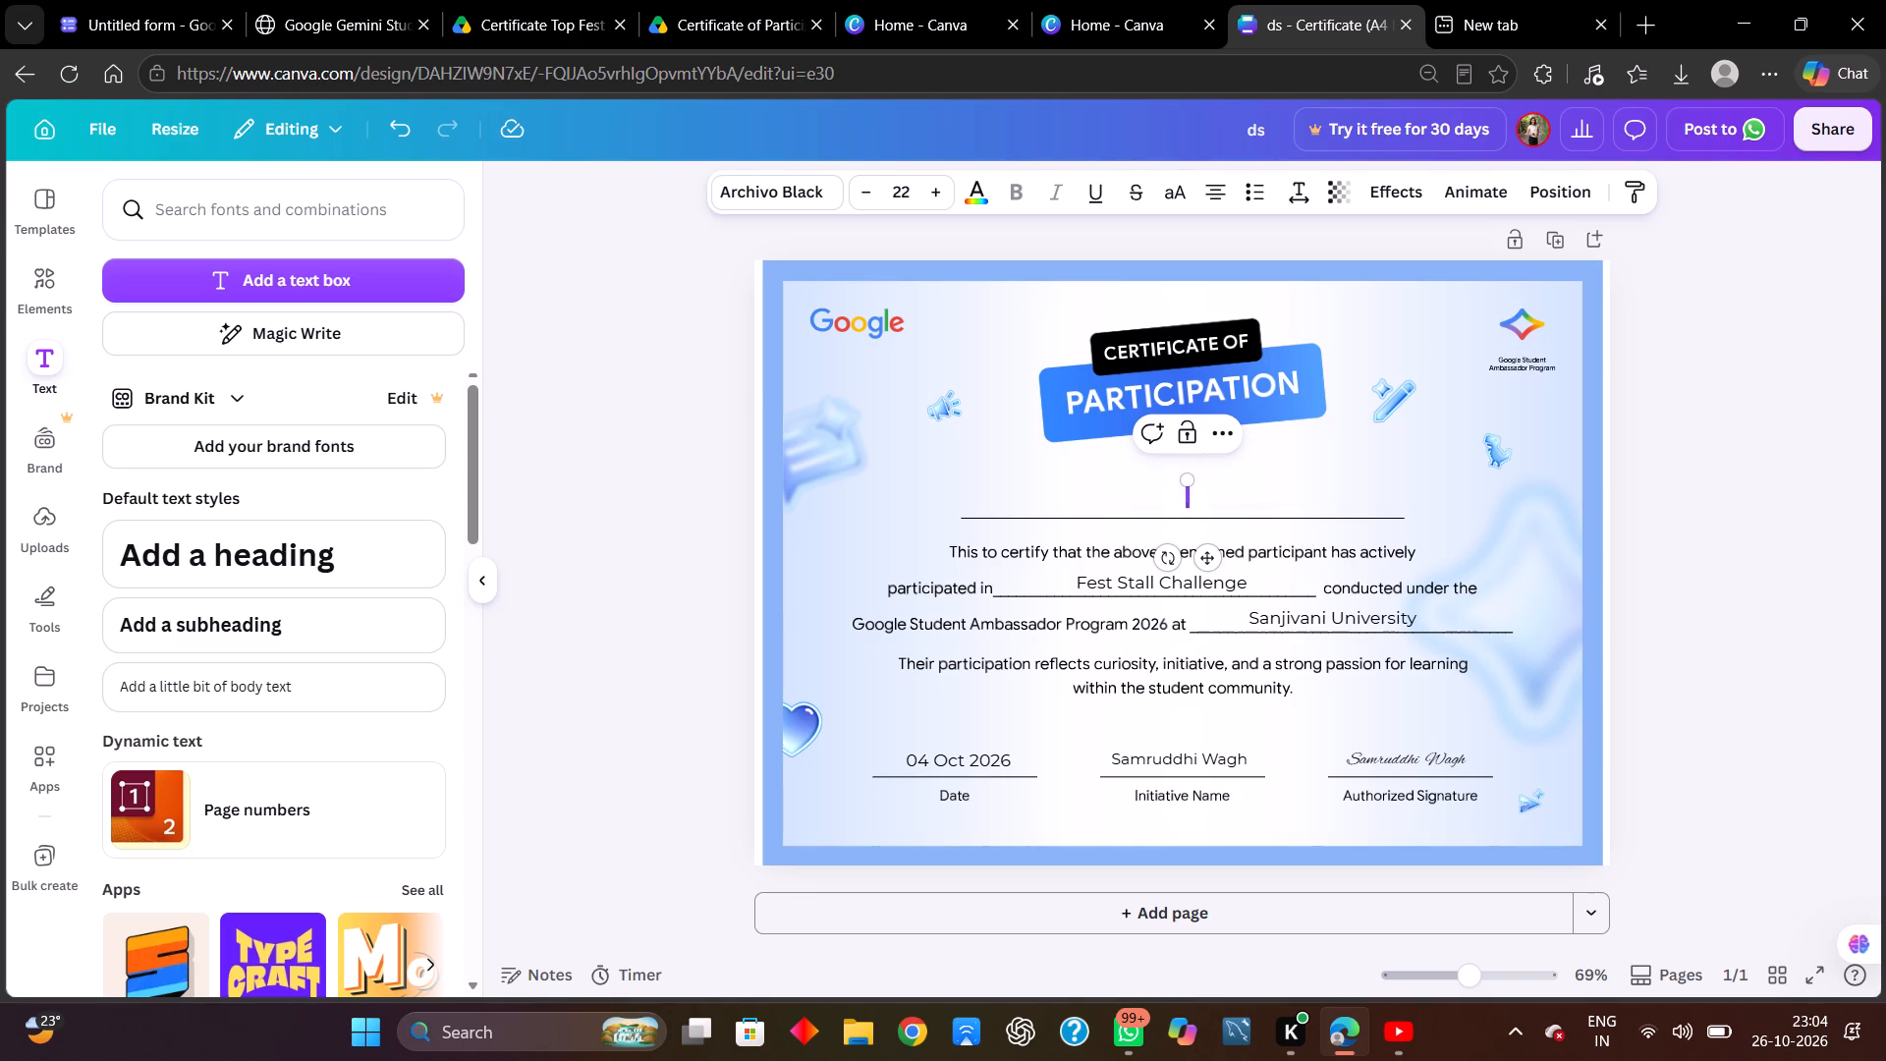
key(ctrl+v)
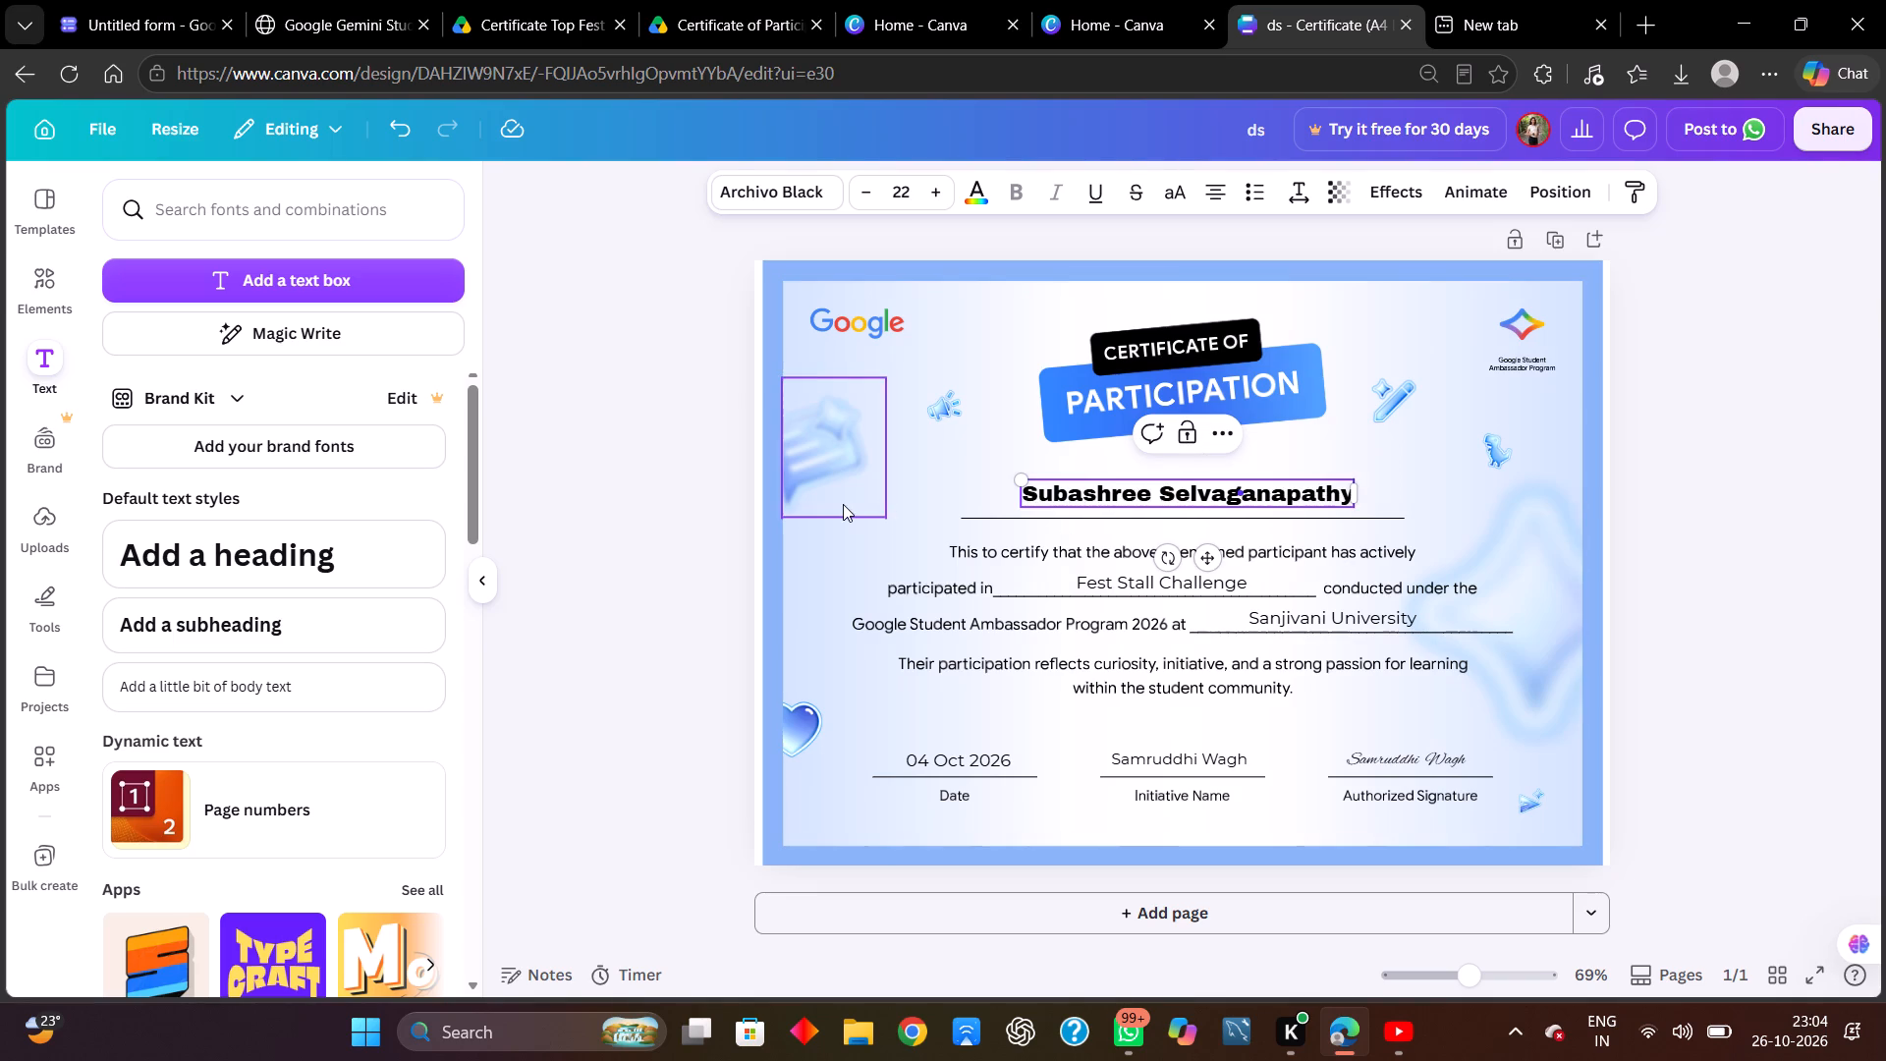
click(694, 505)
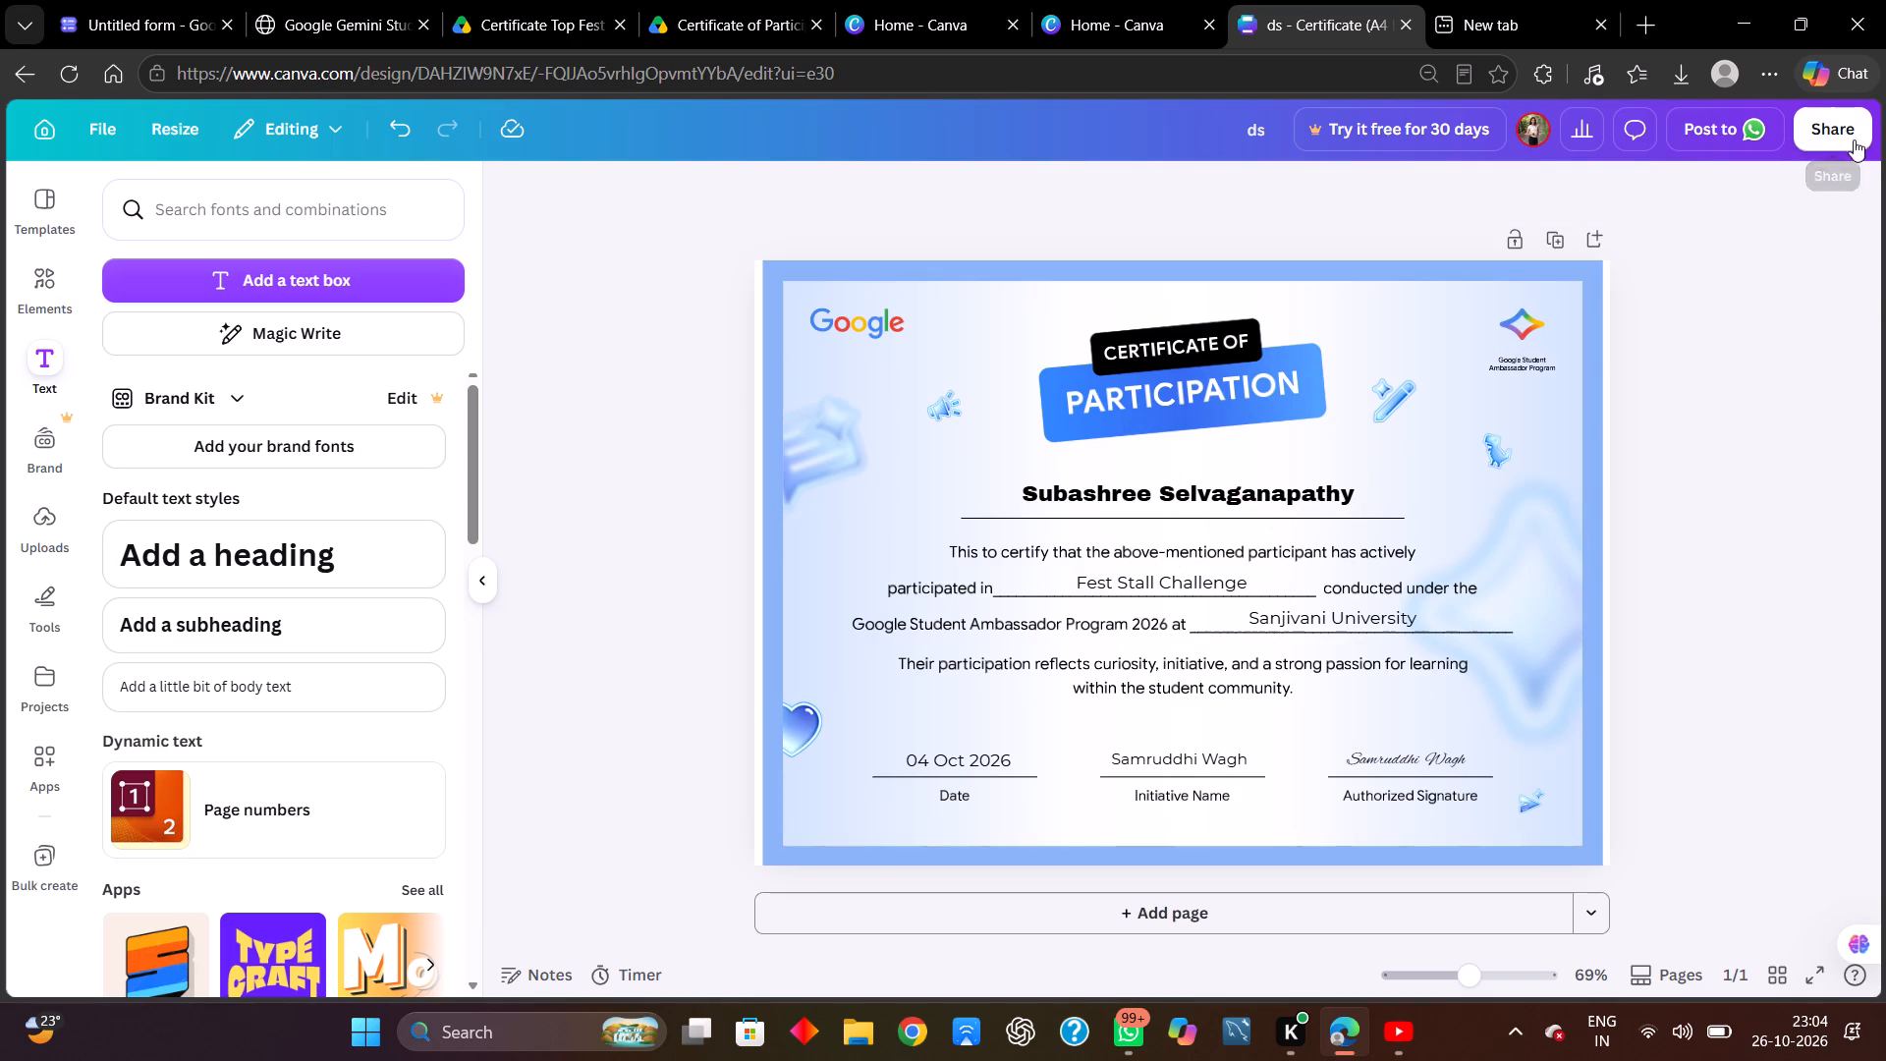
Download the personalised certificate as a PNG at size 1 with High quality.
click(1819, 141)
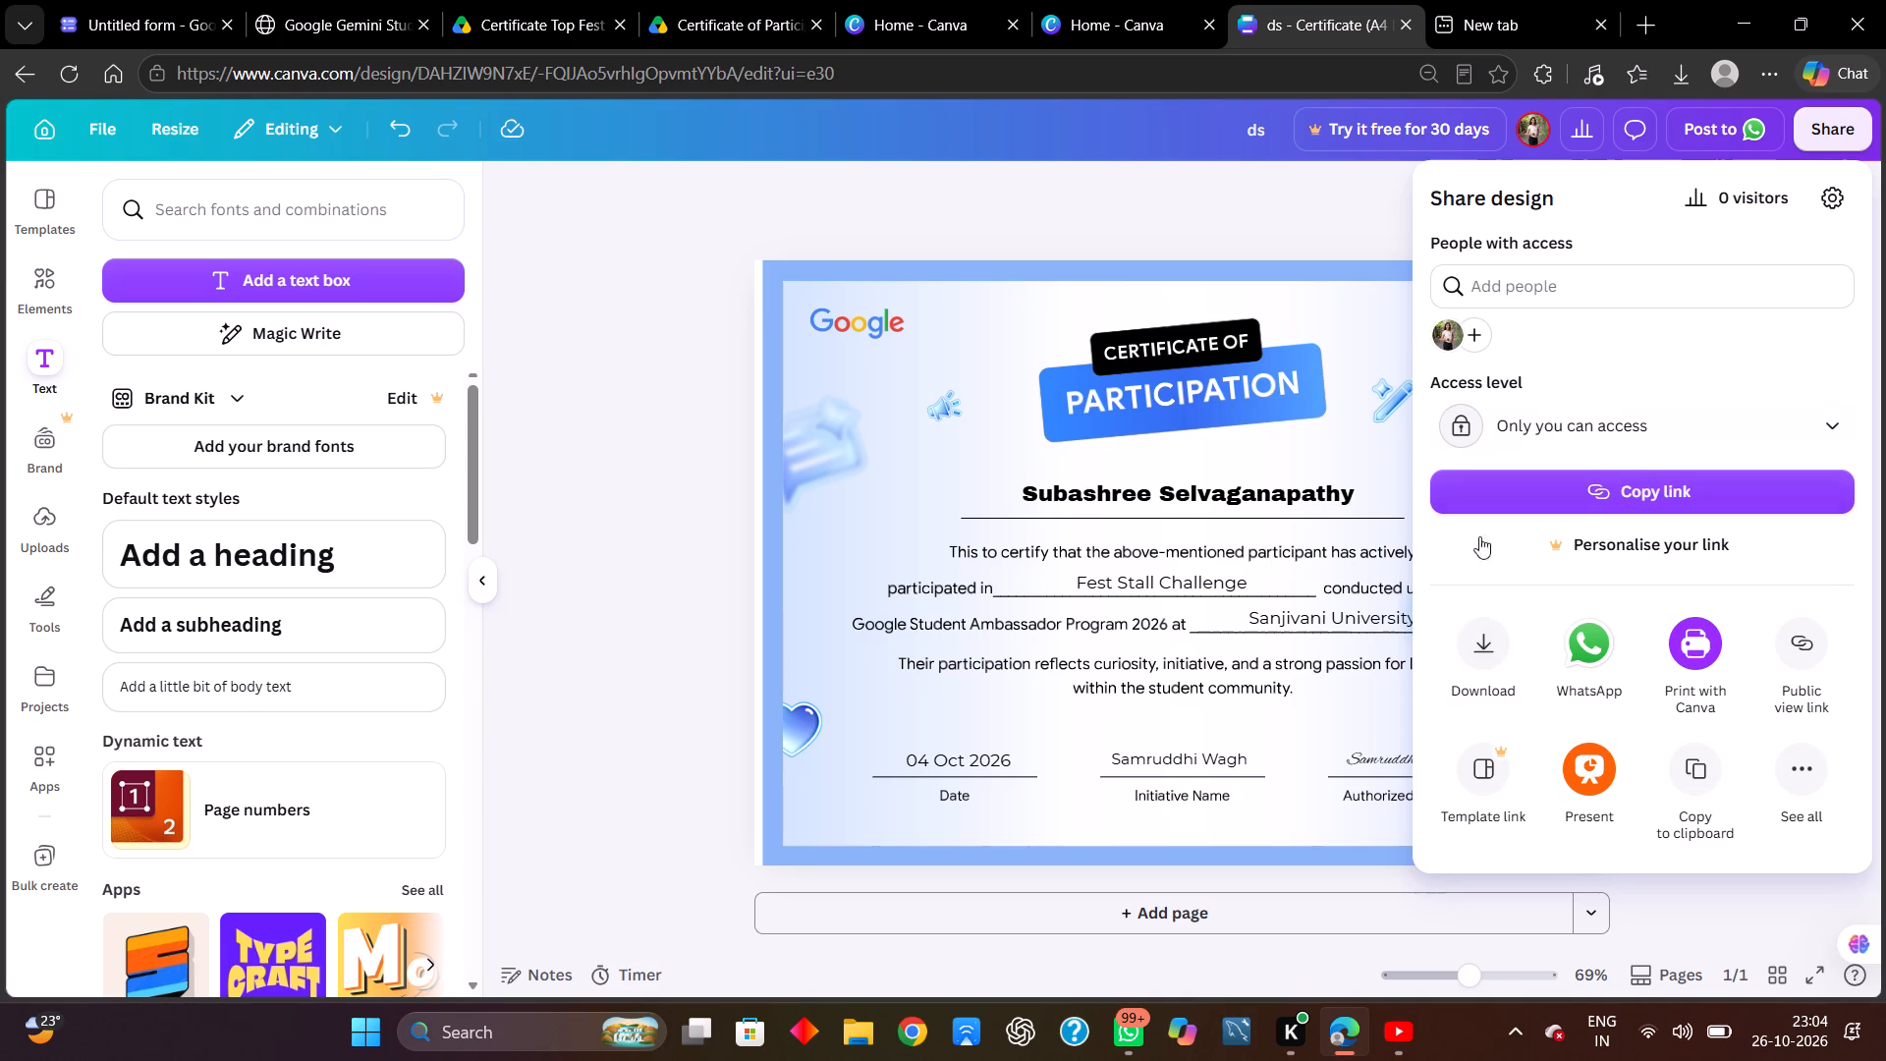
click(1482, 656)
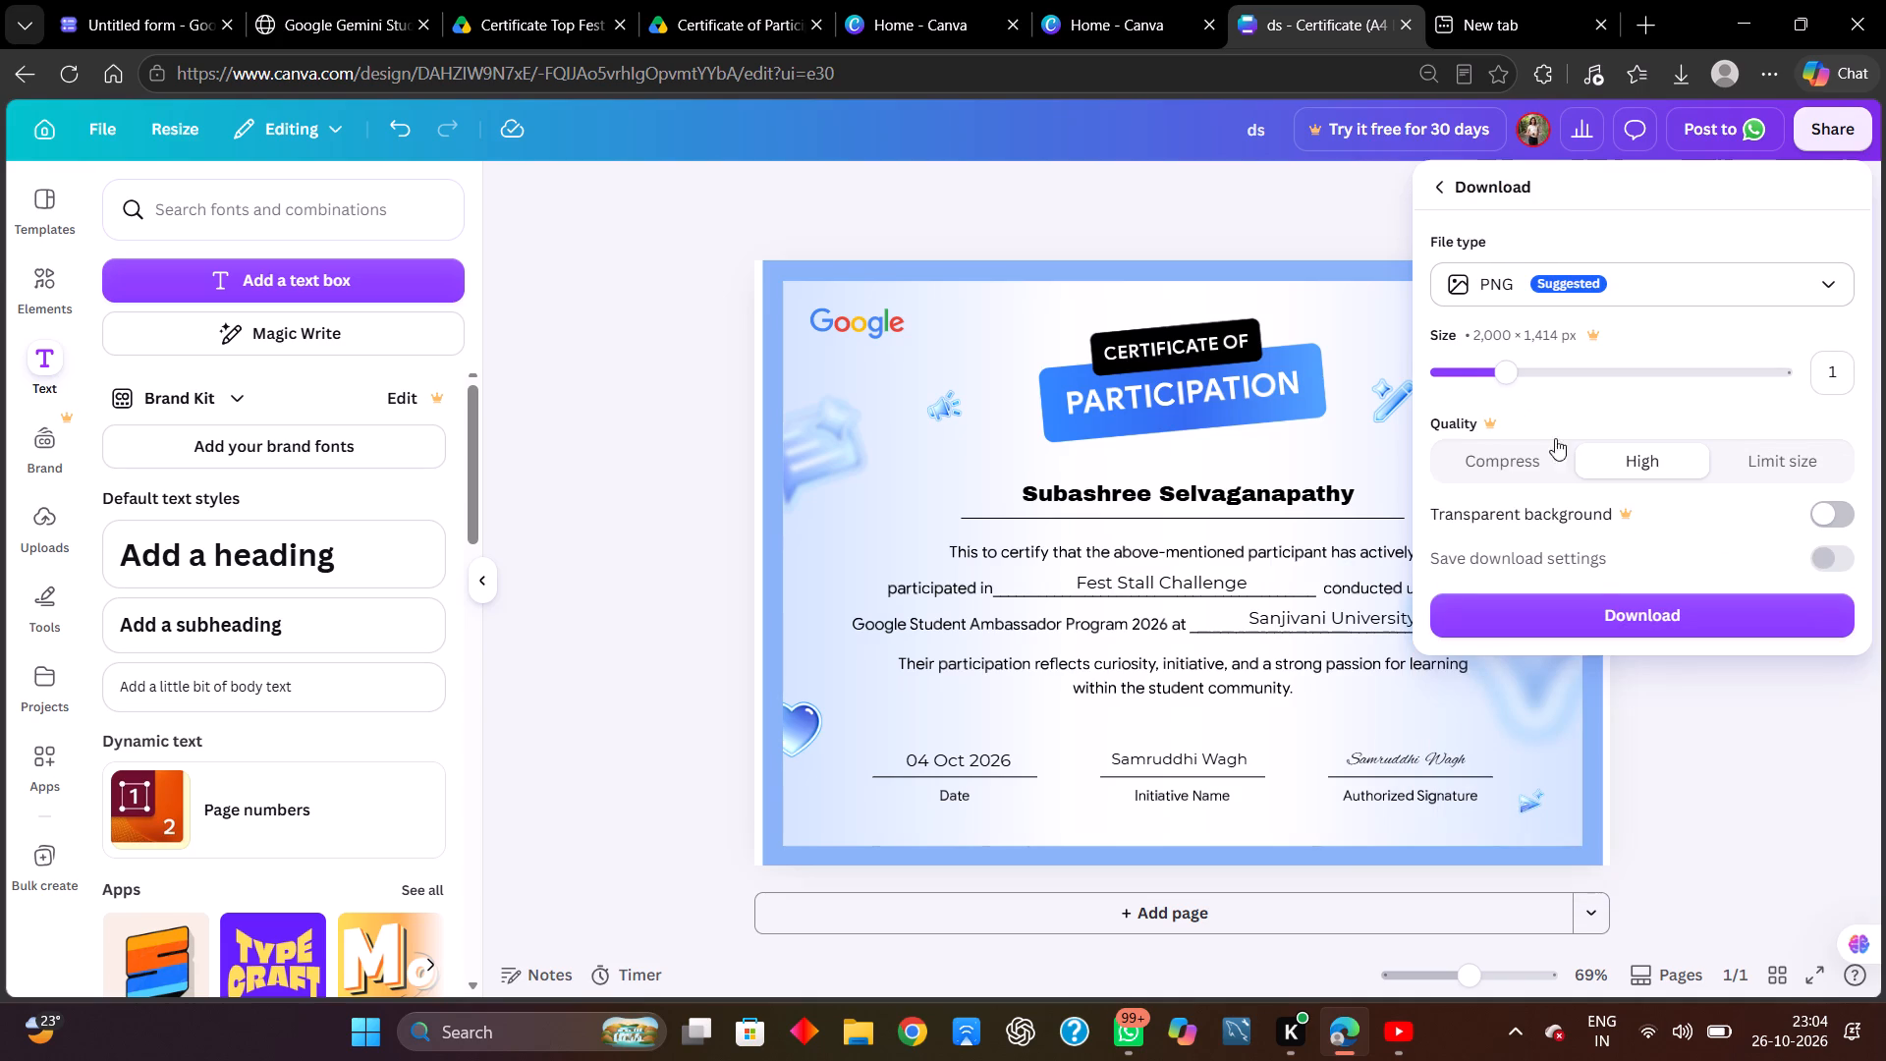
click(1610, 606)
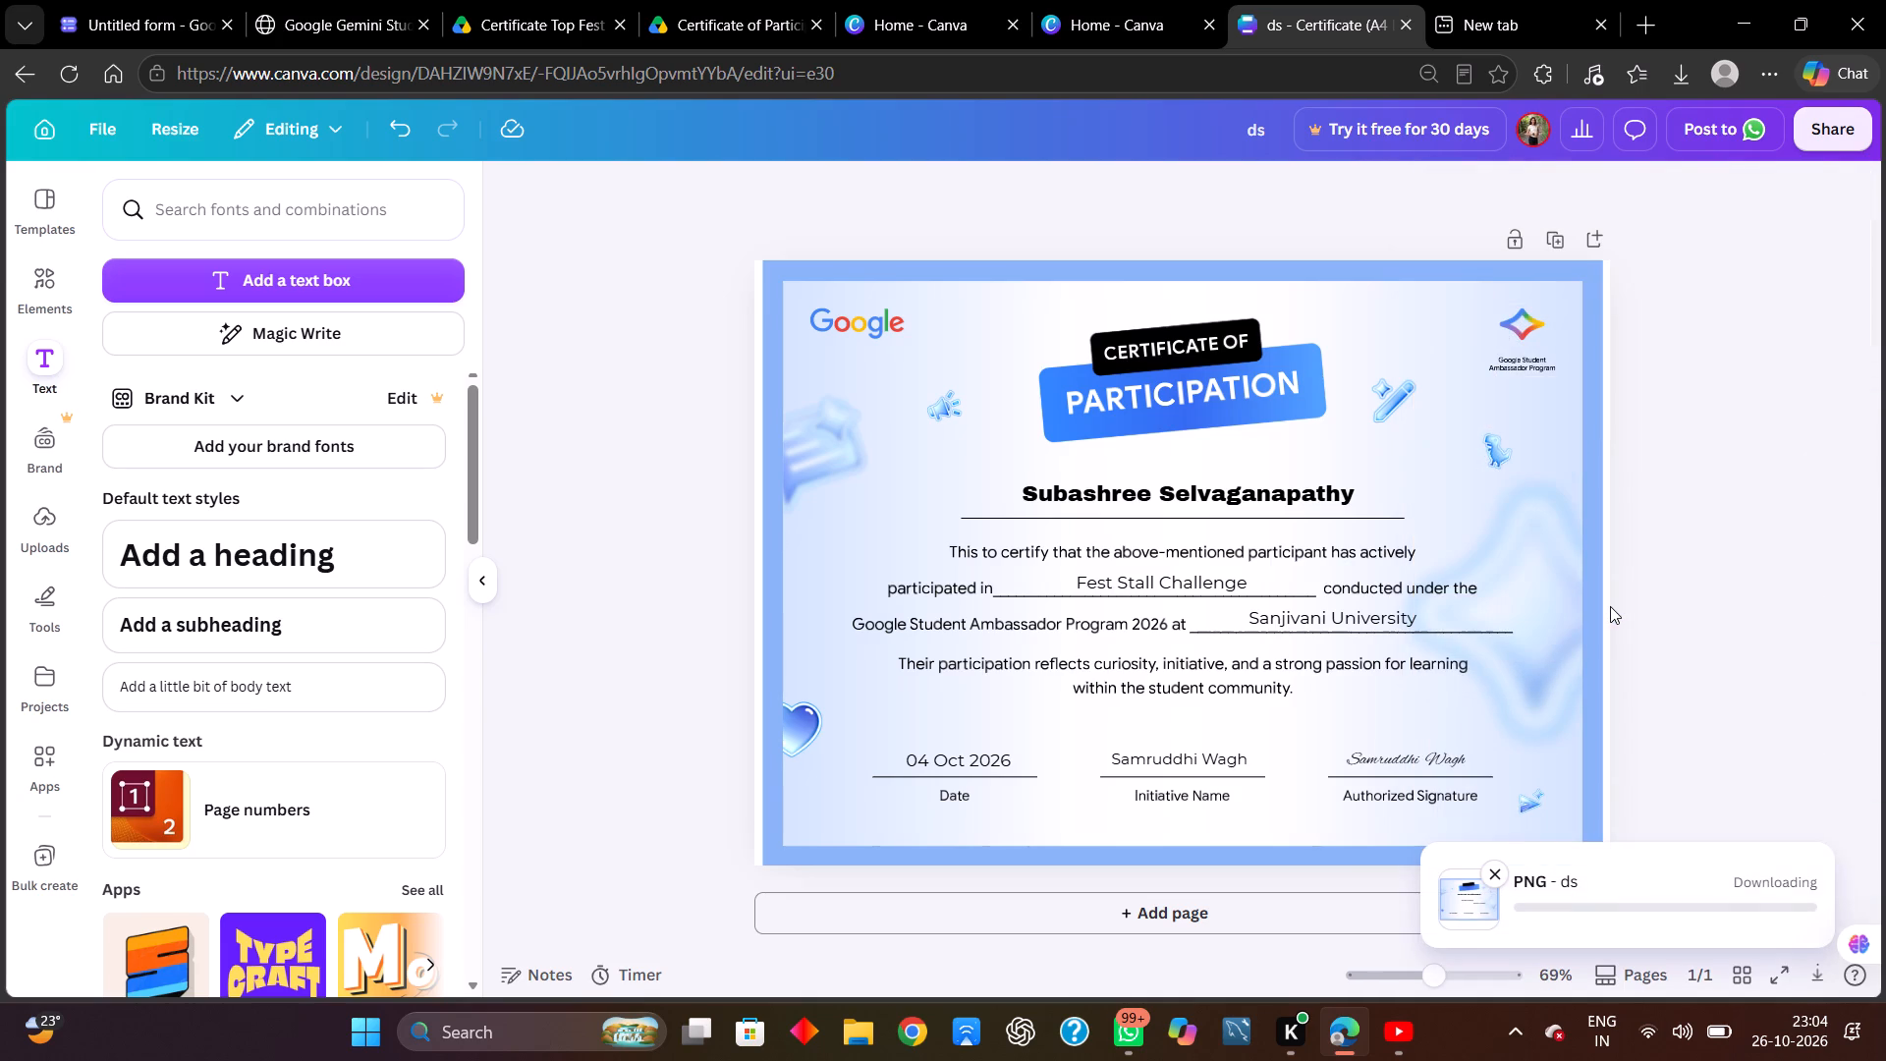
click(1586, 874)
click(1555, 888)
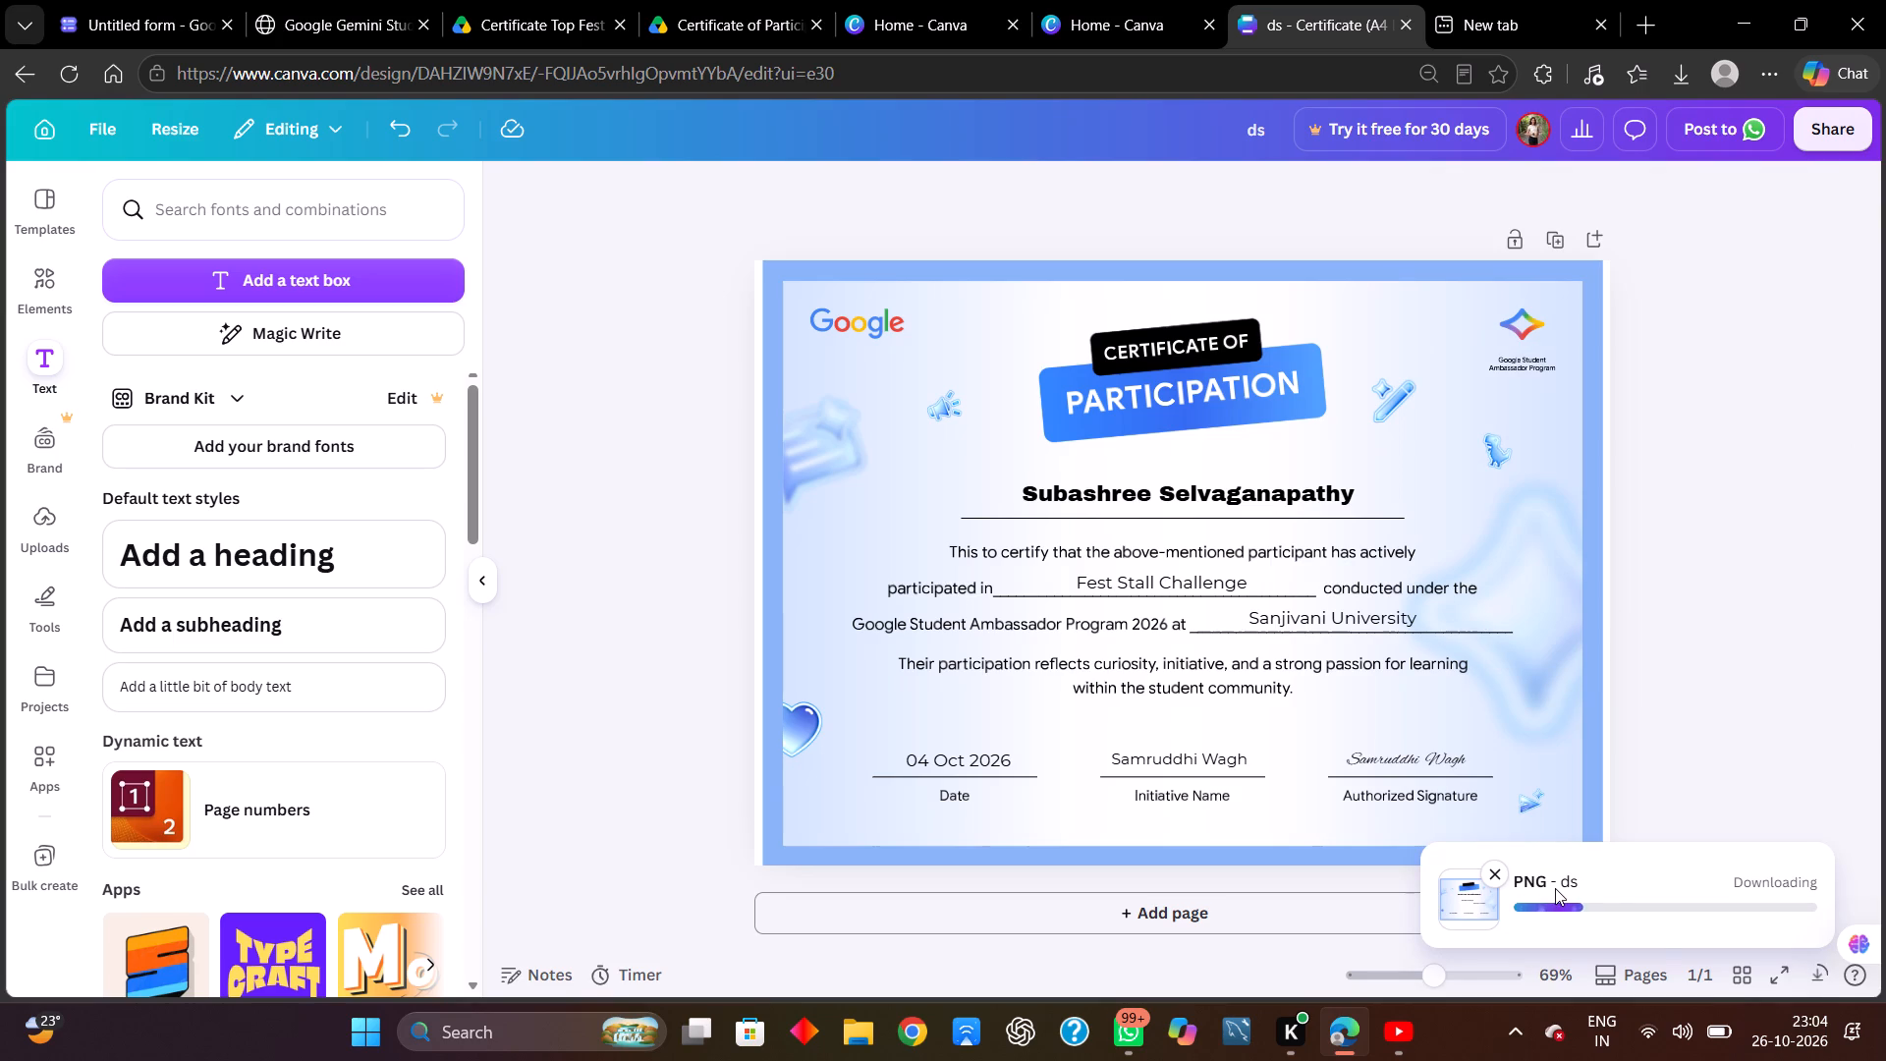
click(1555, 888)
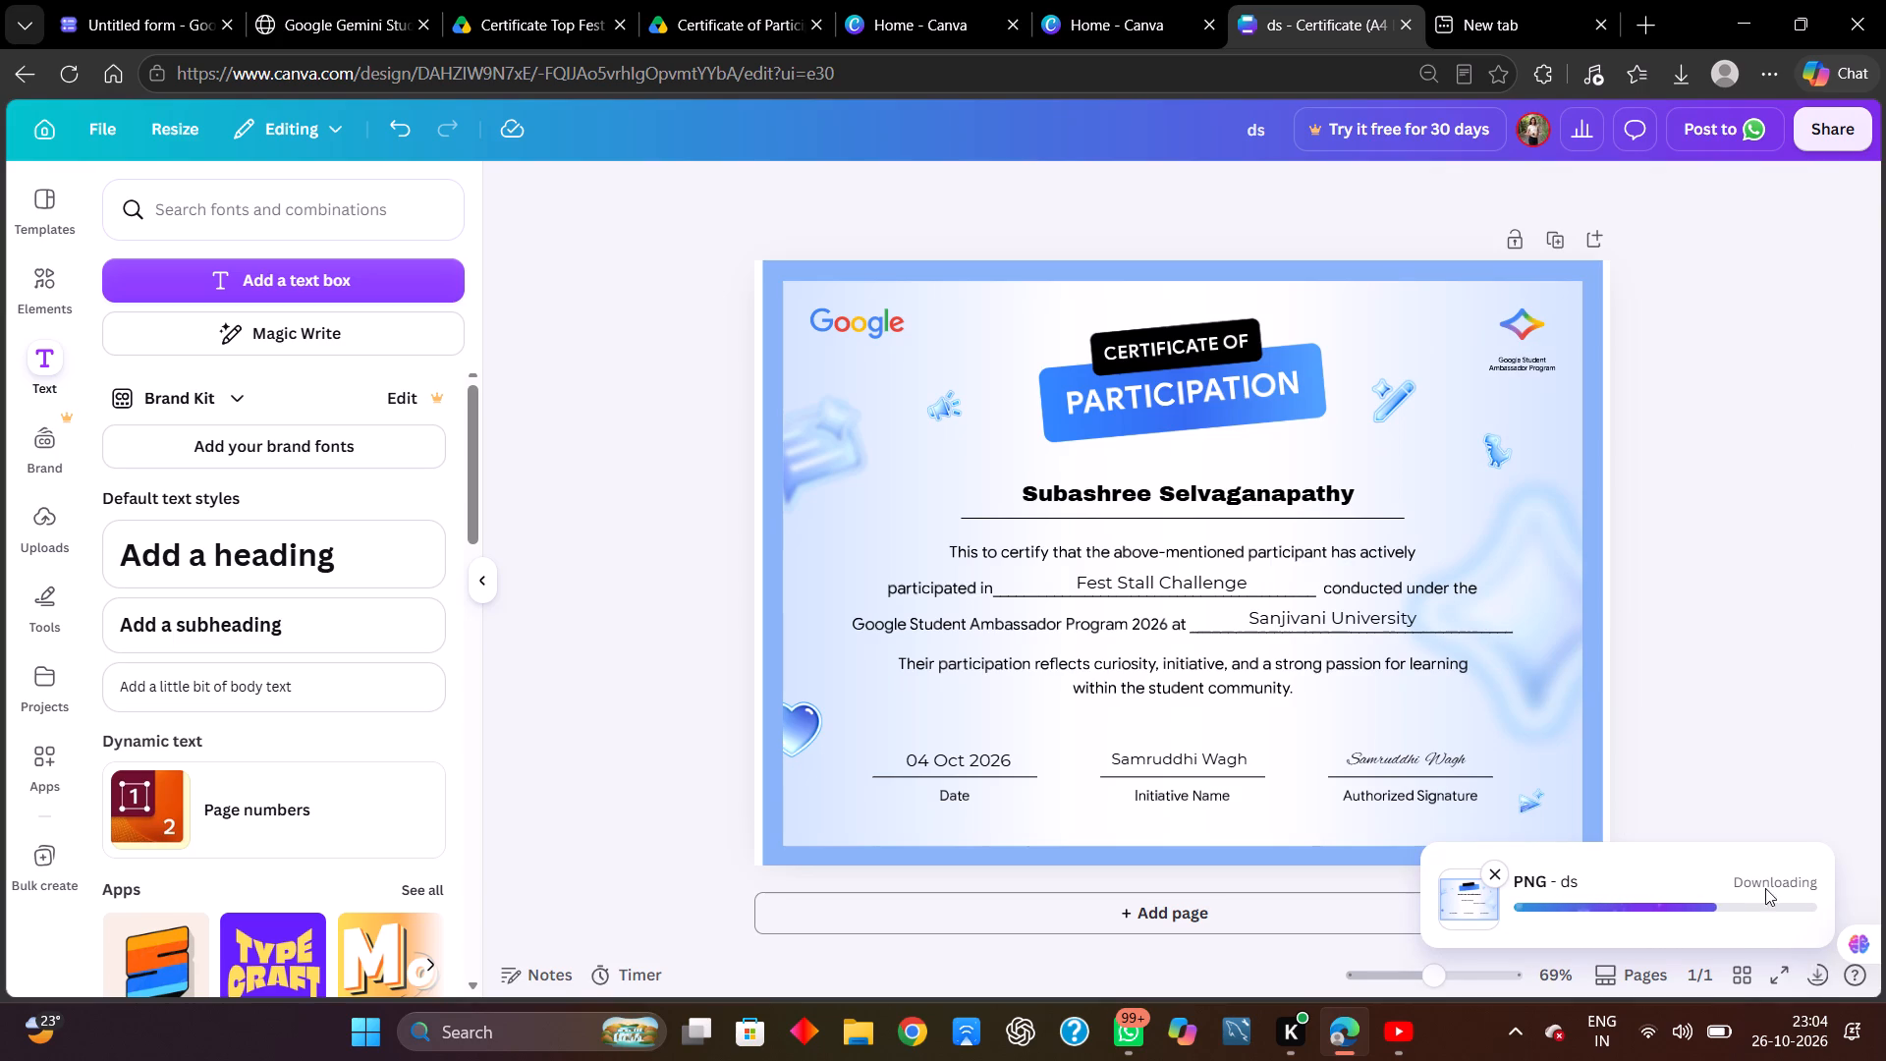
click(1501, 873)
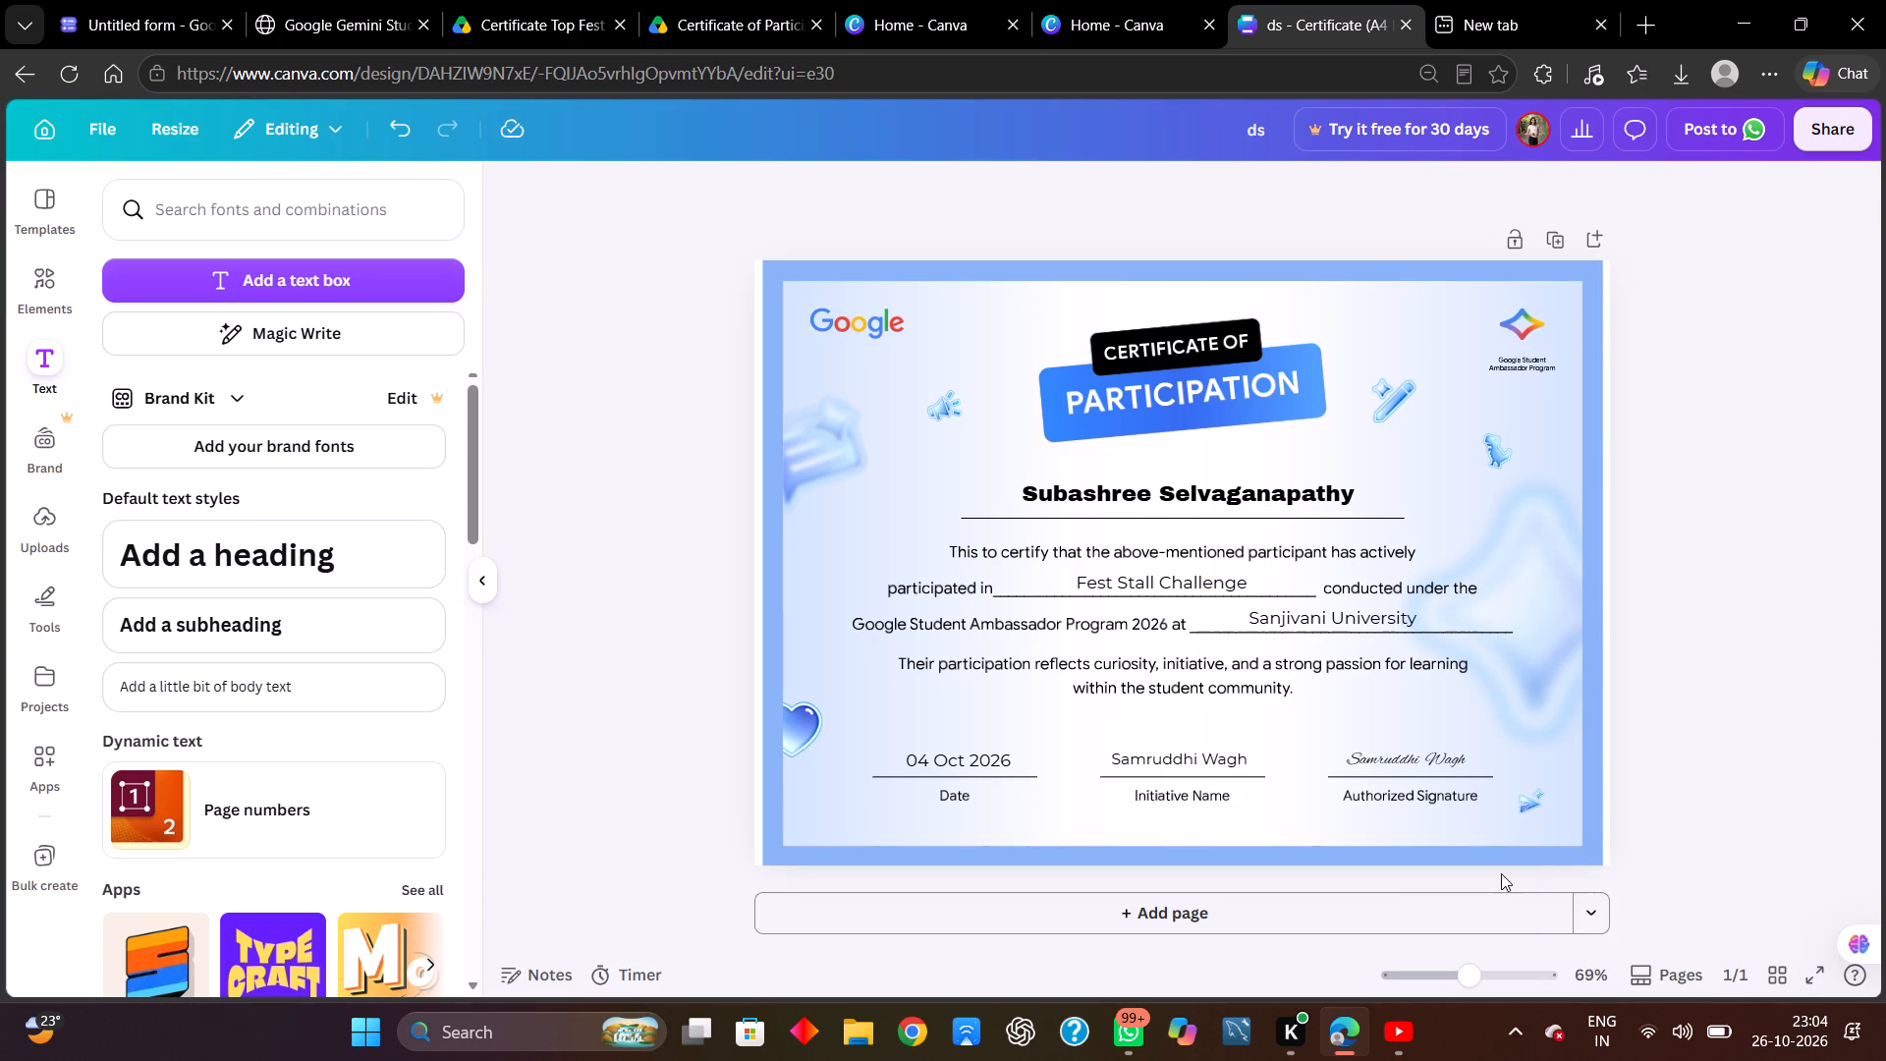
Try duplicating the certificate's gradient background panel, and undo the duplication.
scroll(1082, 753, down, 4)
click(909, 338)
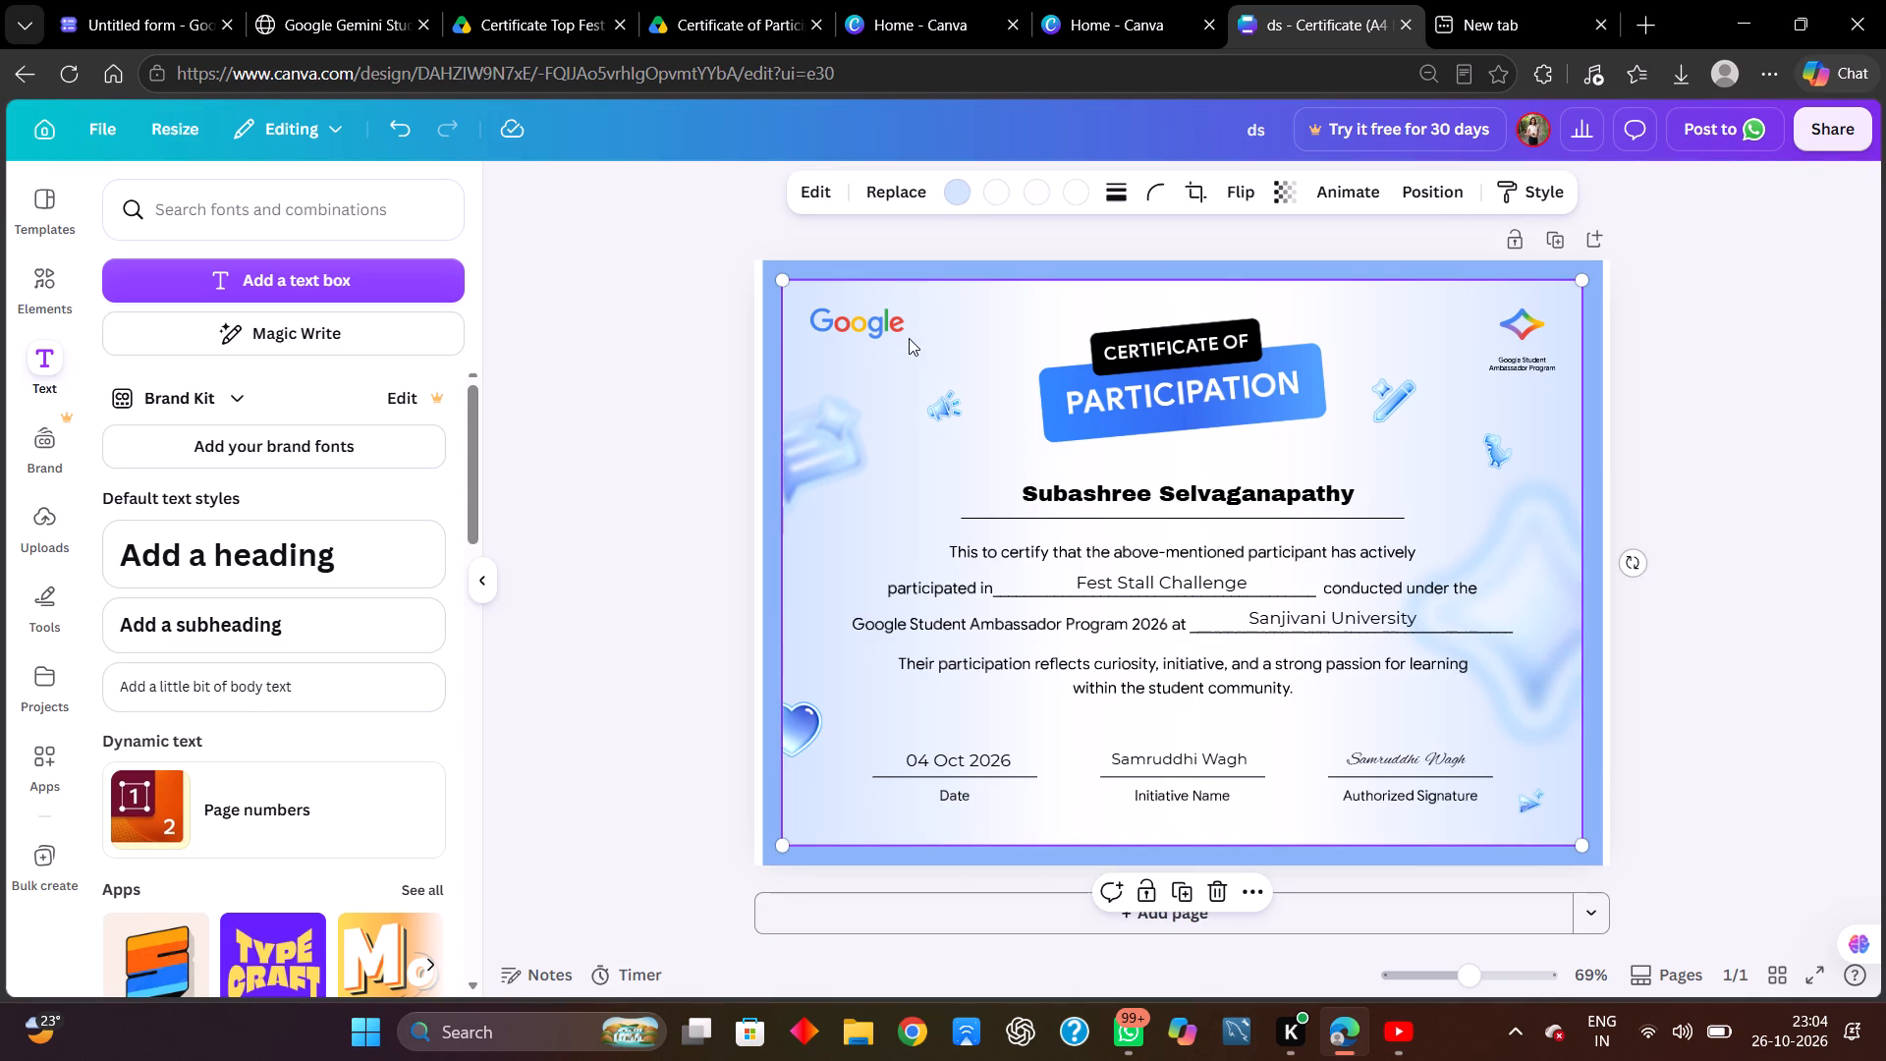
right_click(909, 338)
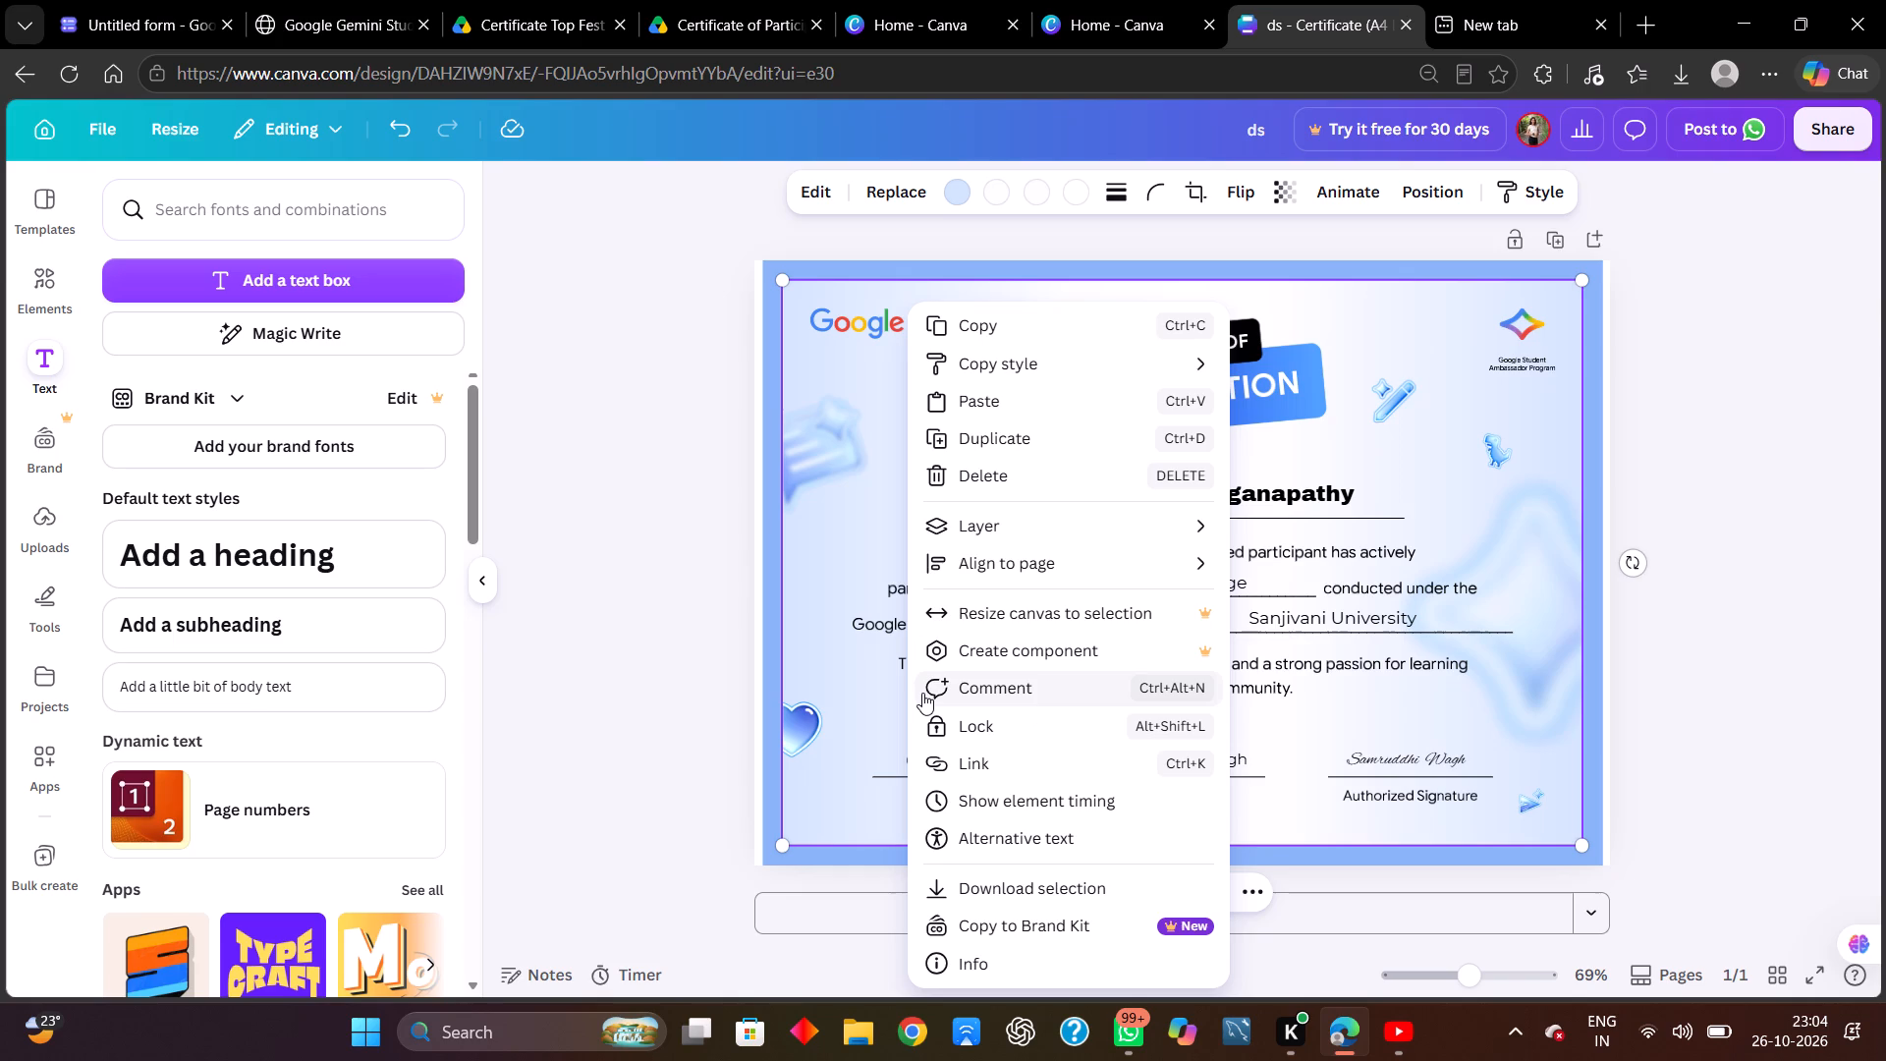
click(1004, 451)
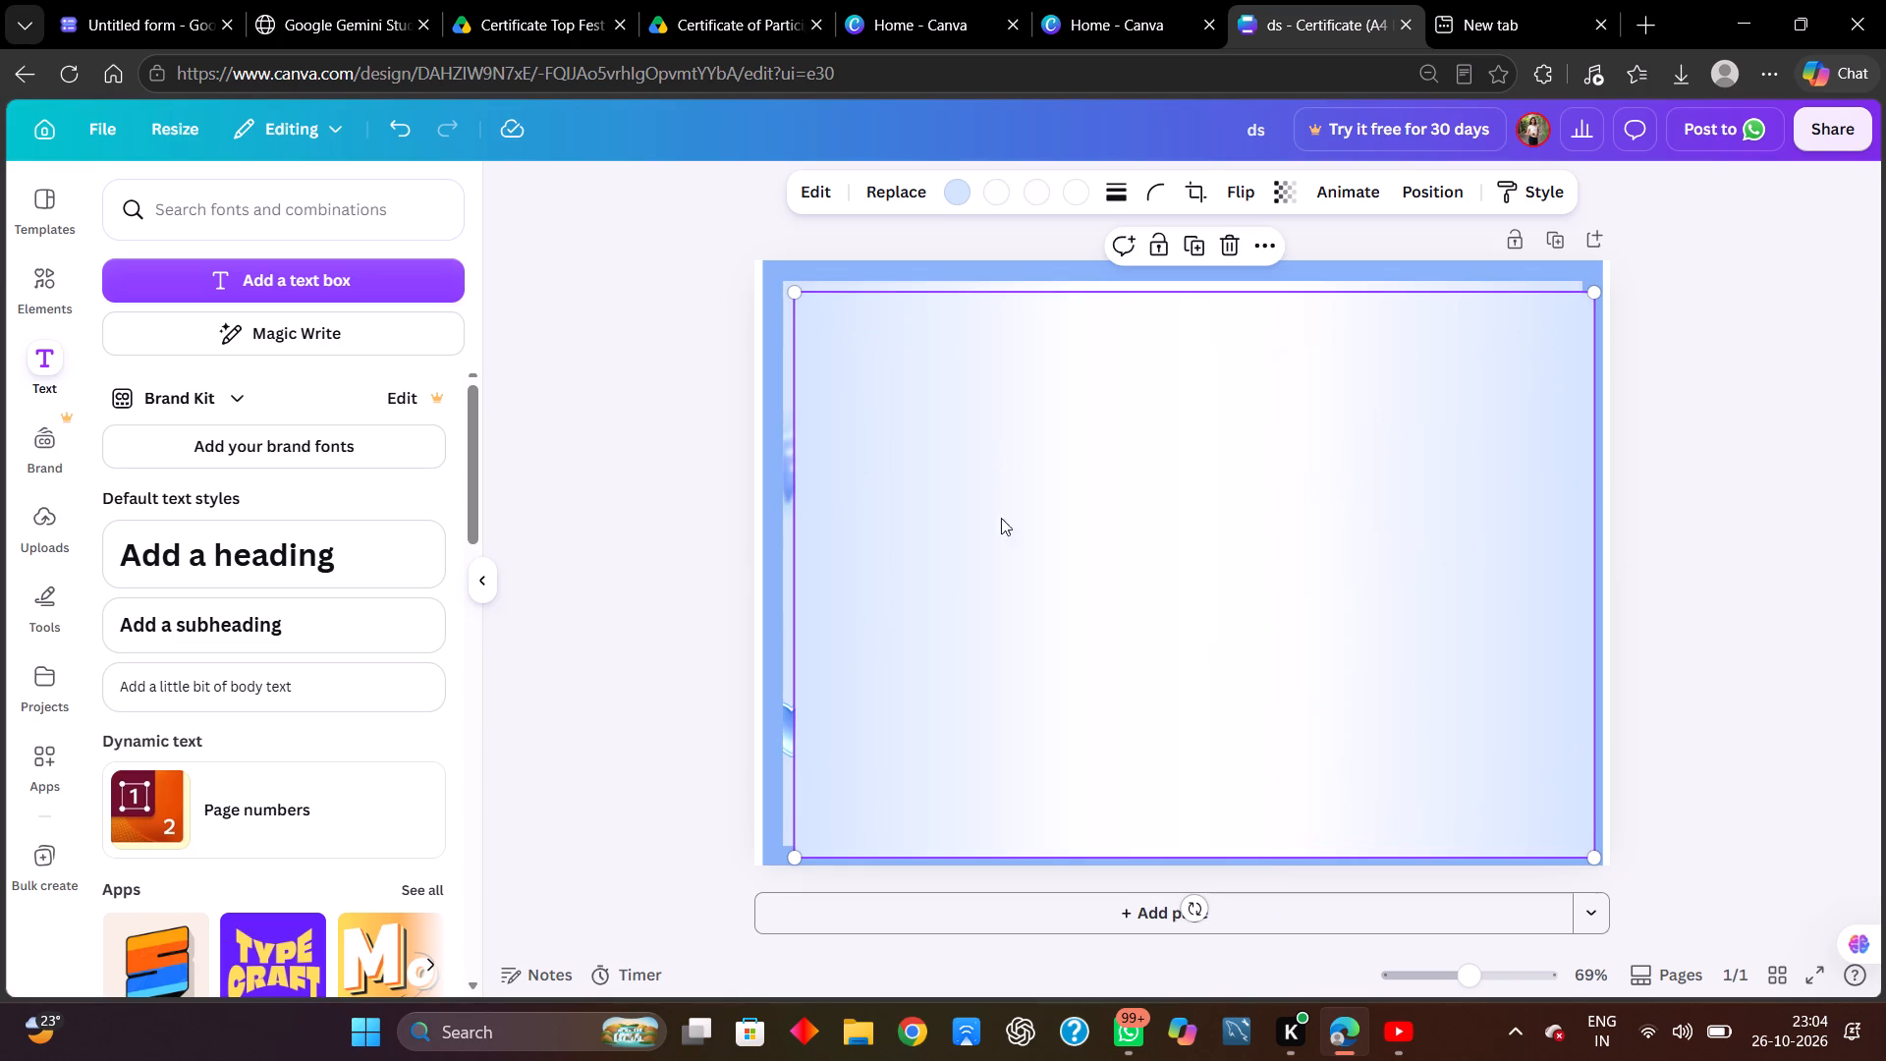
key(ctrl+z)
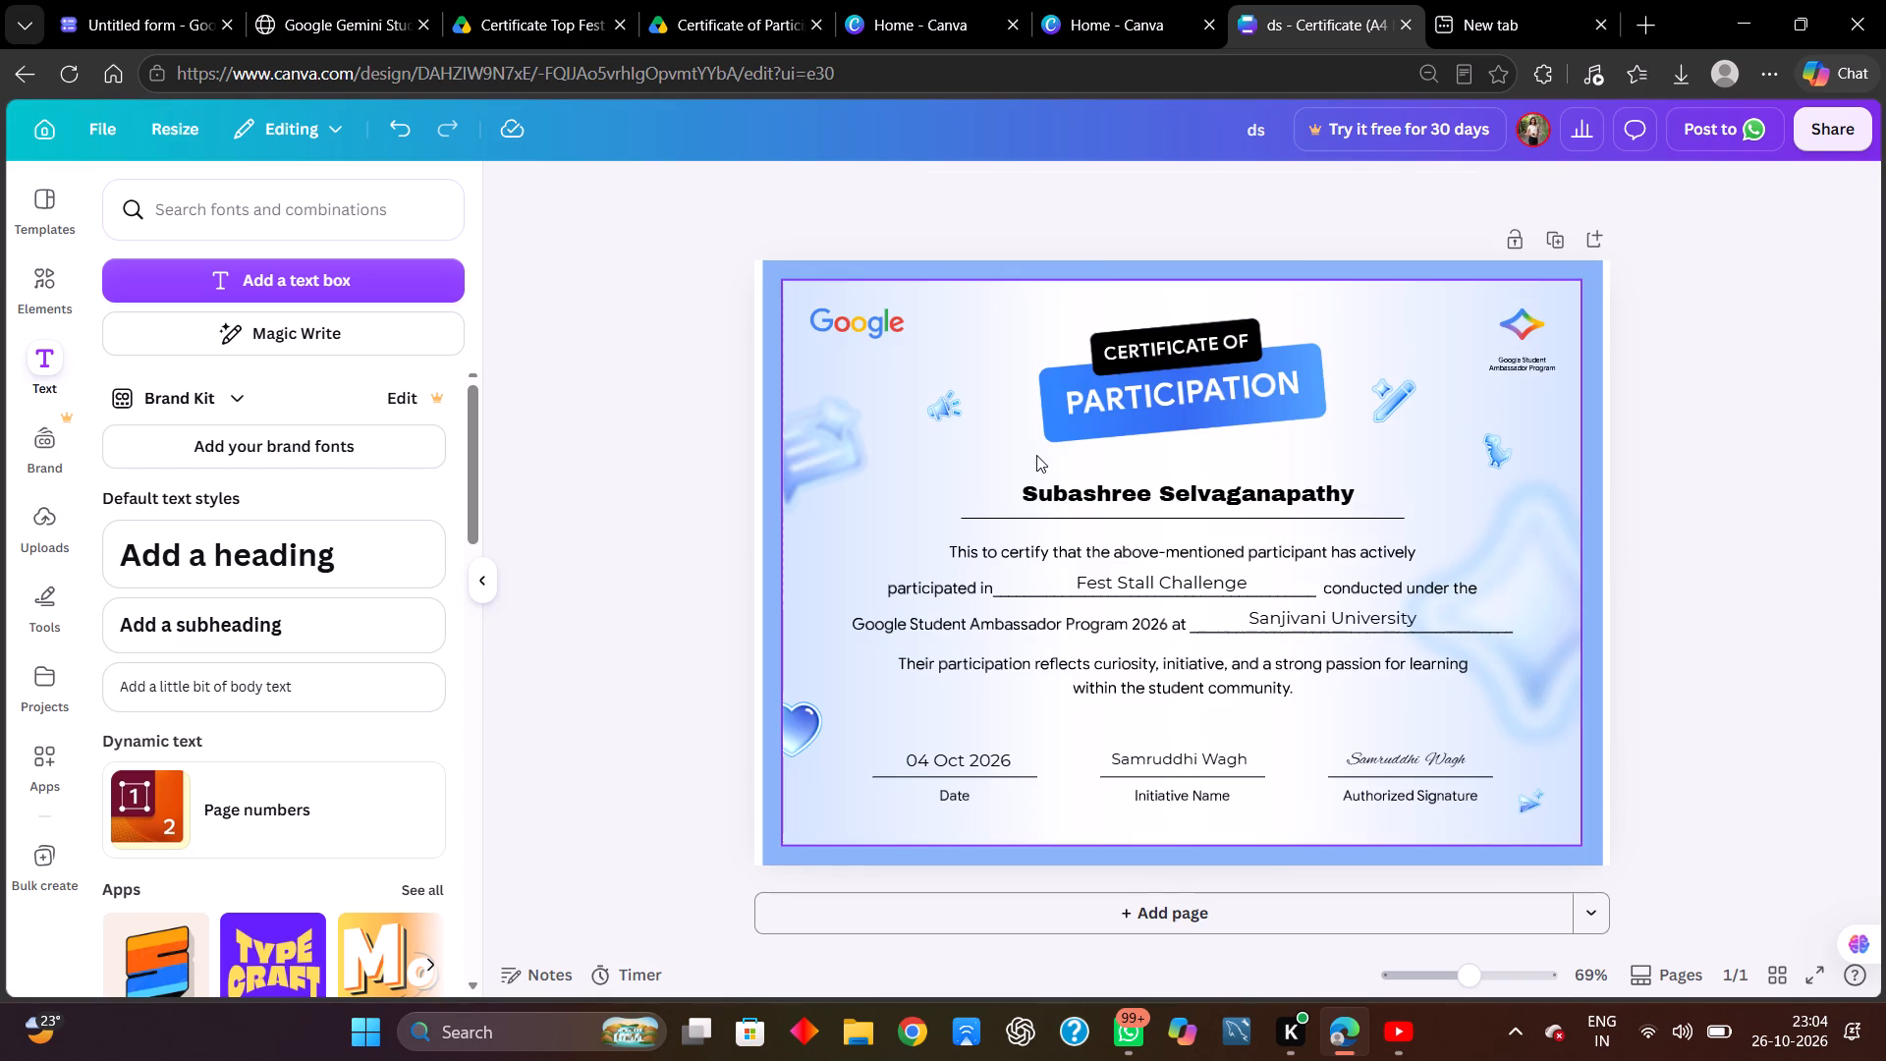
Add a blank second page after the certificate.
click(1154, 926)
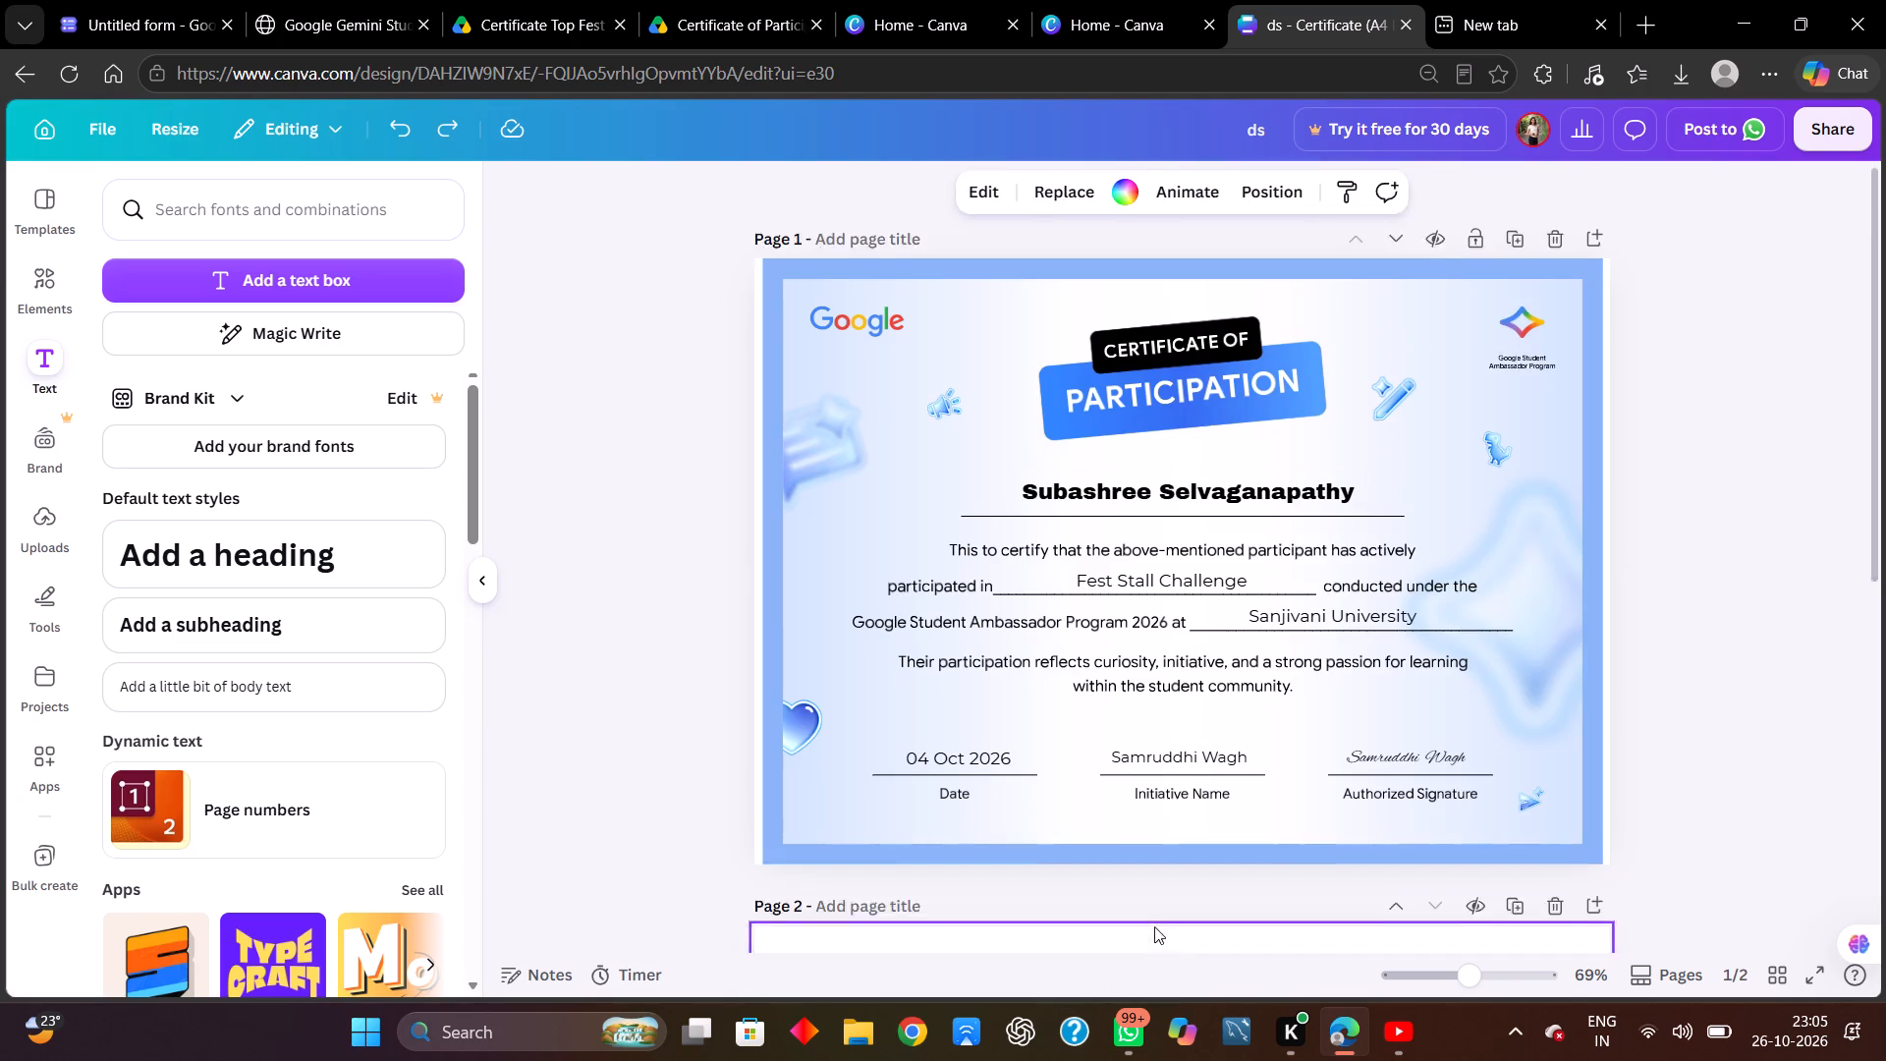
Copy the blue border frame from the page 1 certificate onto the blank page 2.
scroll(1154, 716, down, 1)
scroll(1154, 716, up, 3)
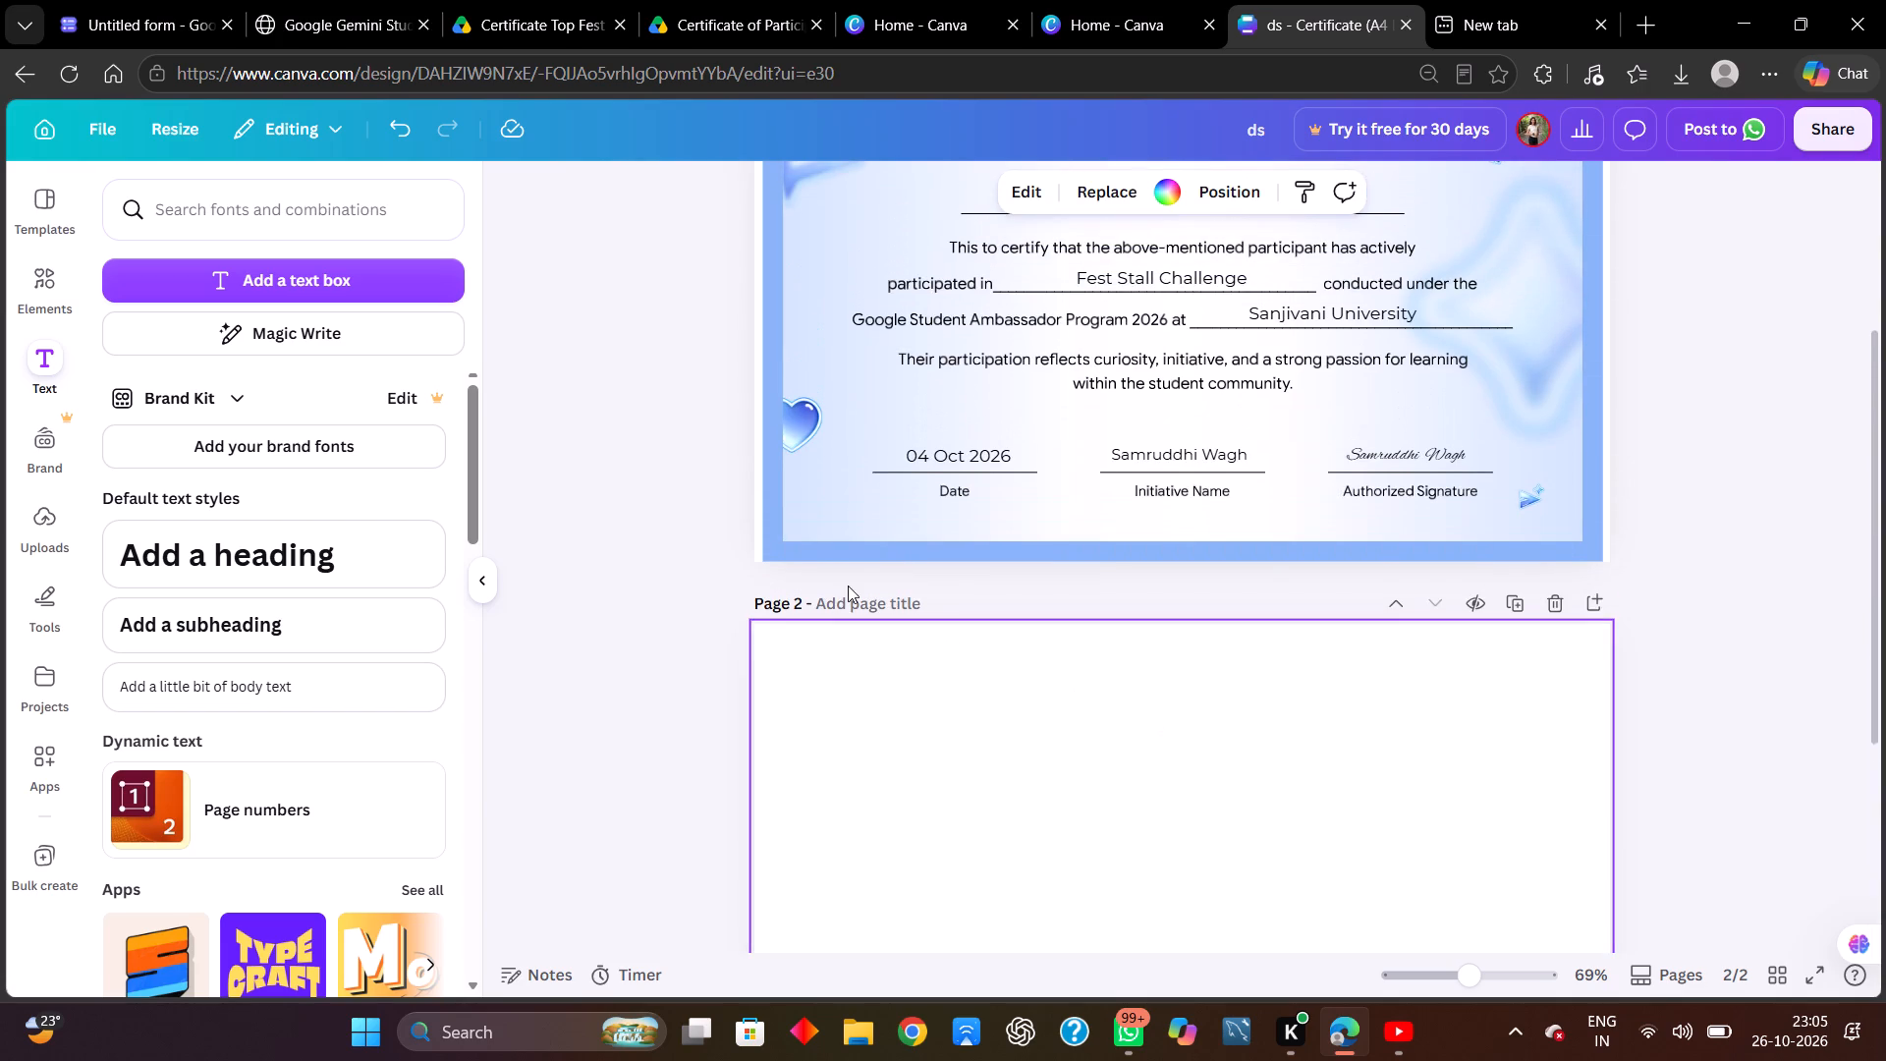
click(818, 515)
click(825, 545)
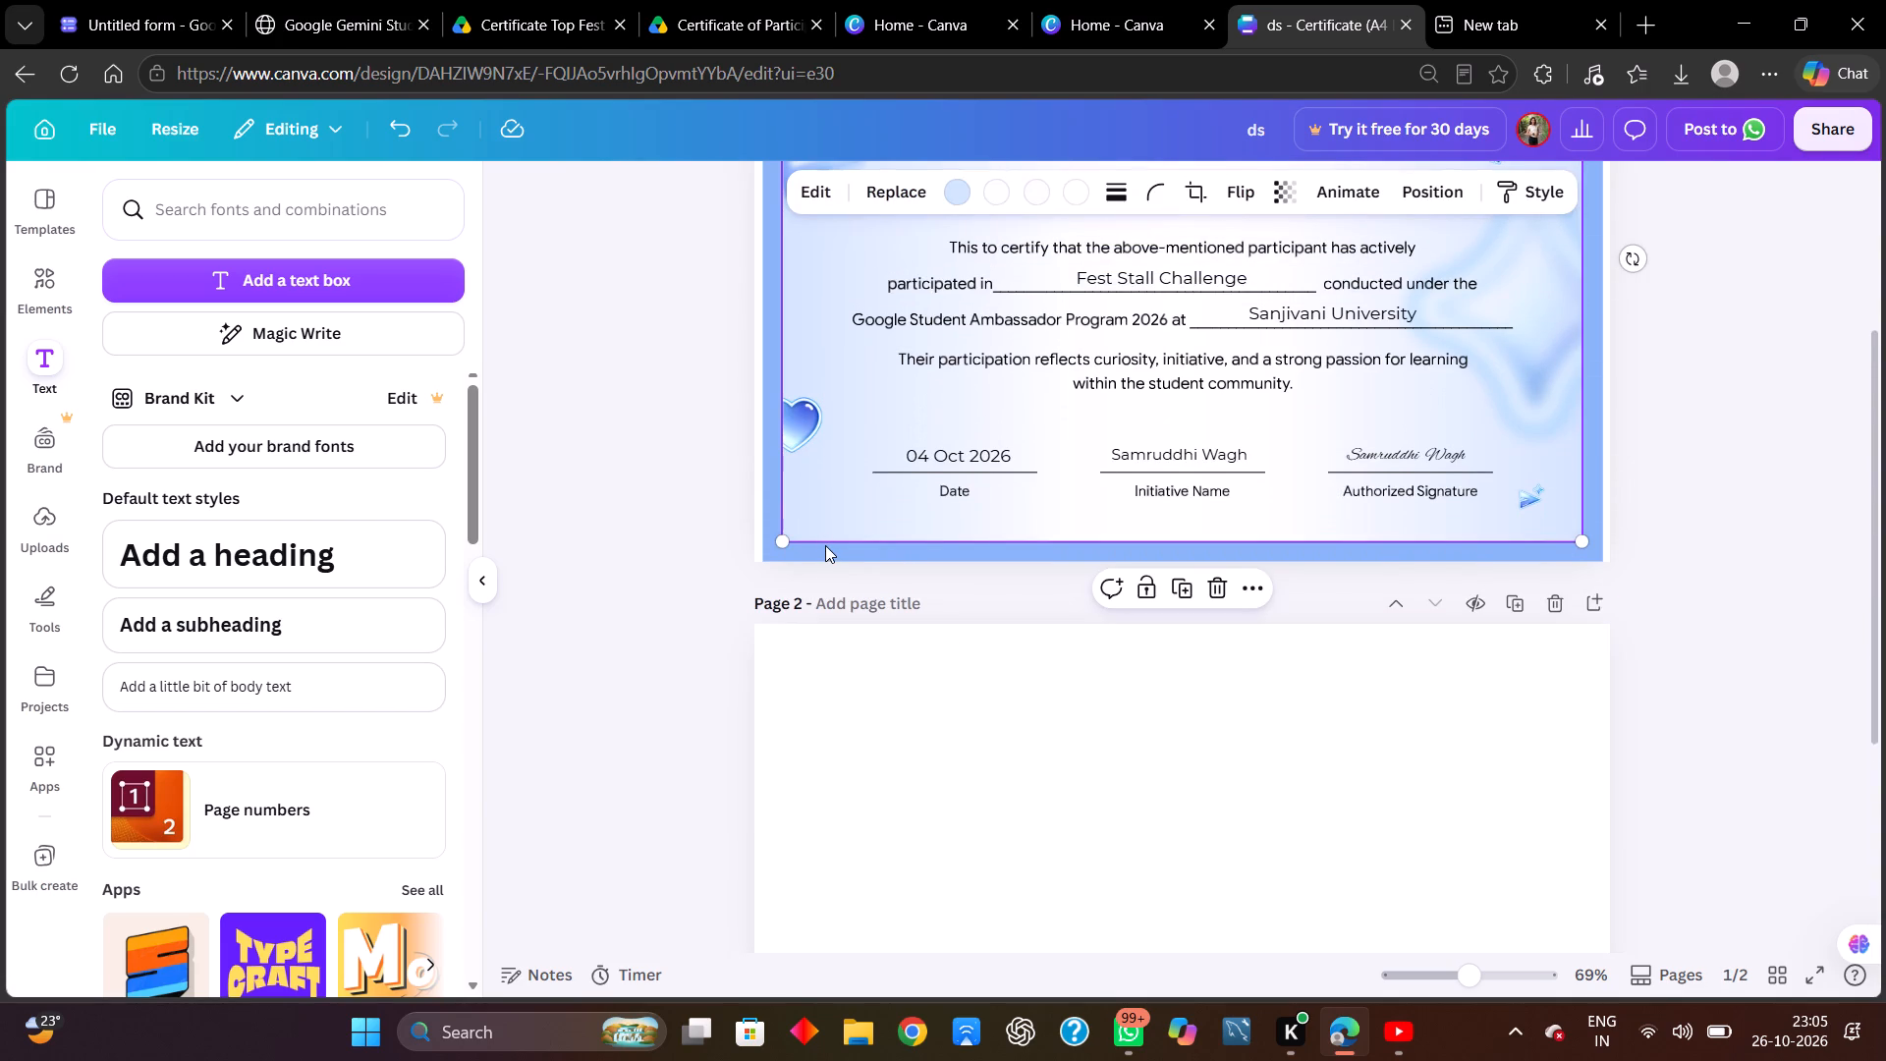
click(793, 553)
scroll(793, 553, up, 5)
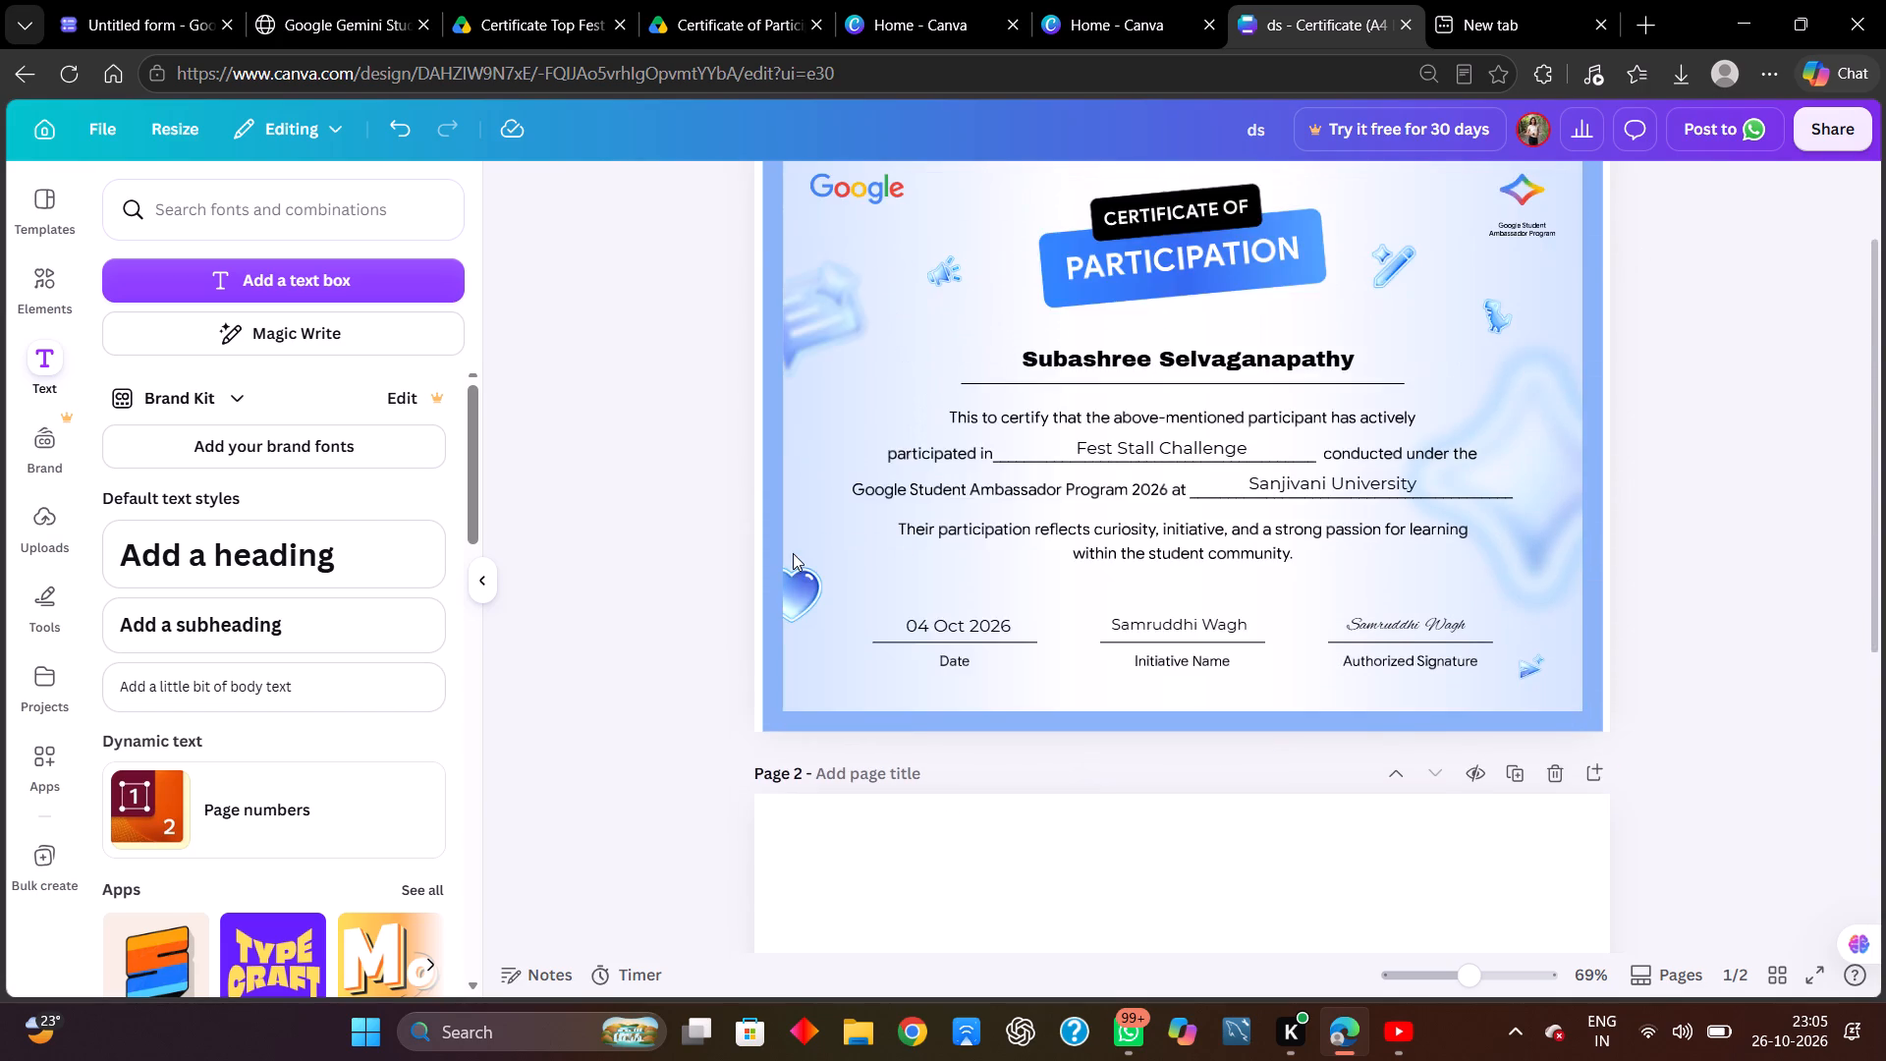
click(797, 264)
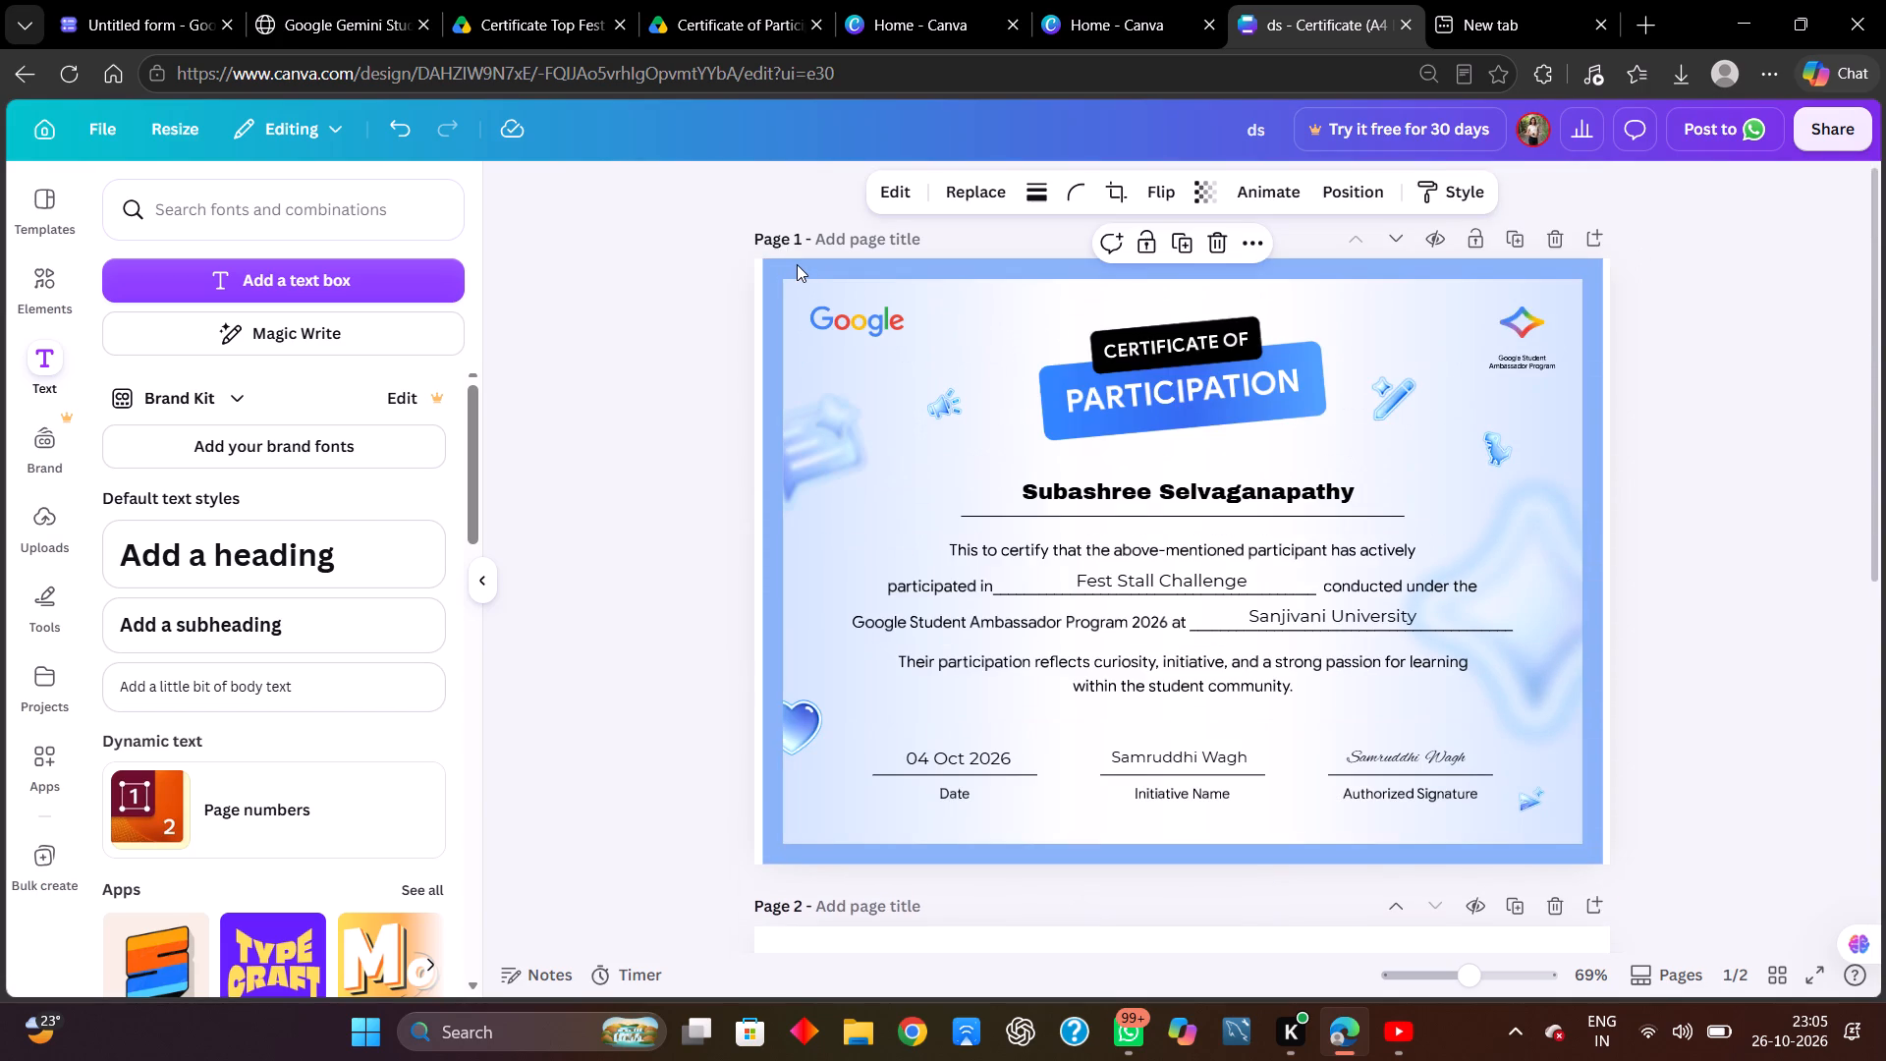
click(1262, 248)
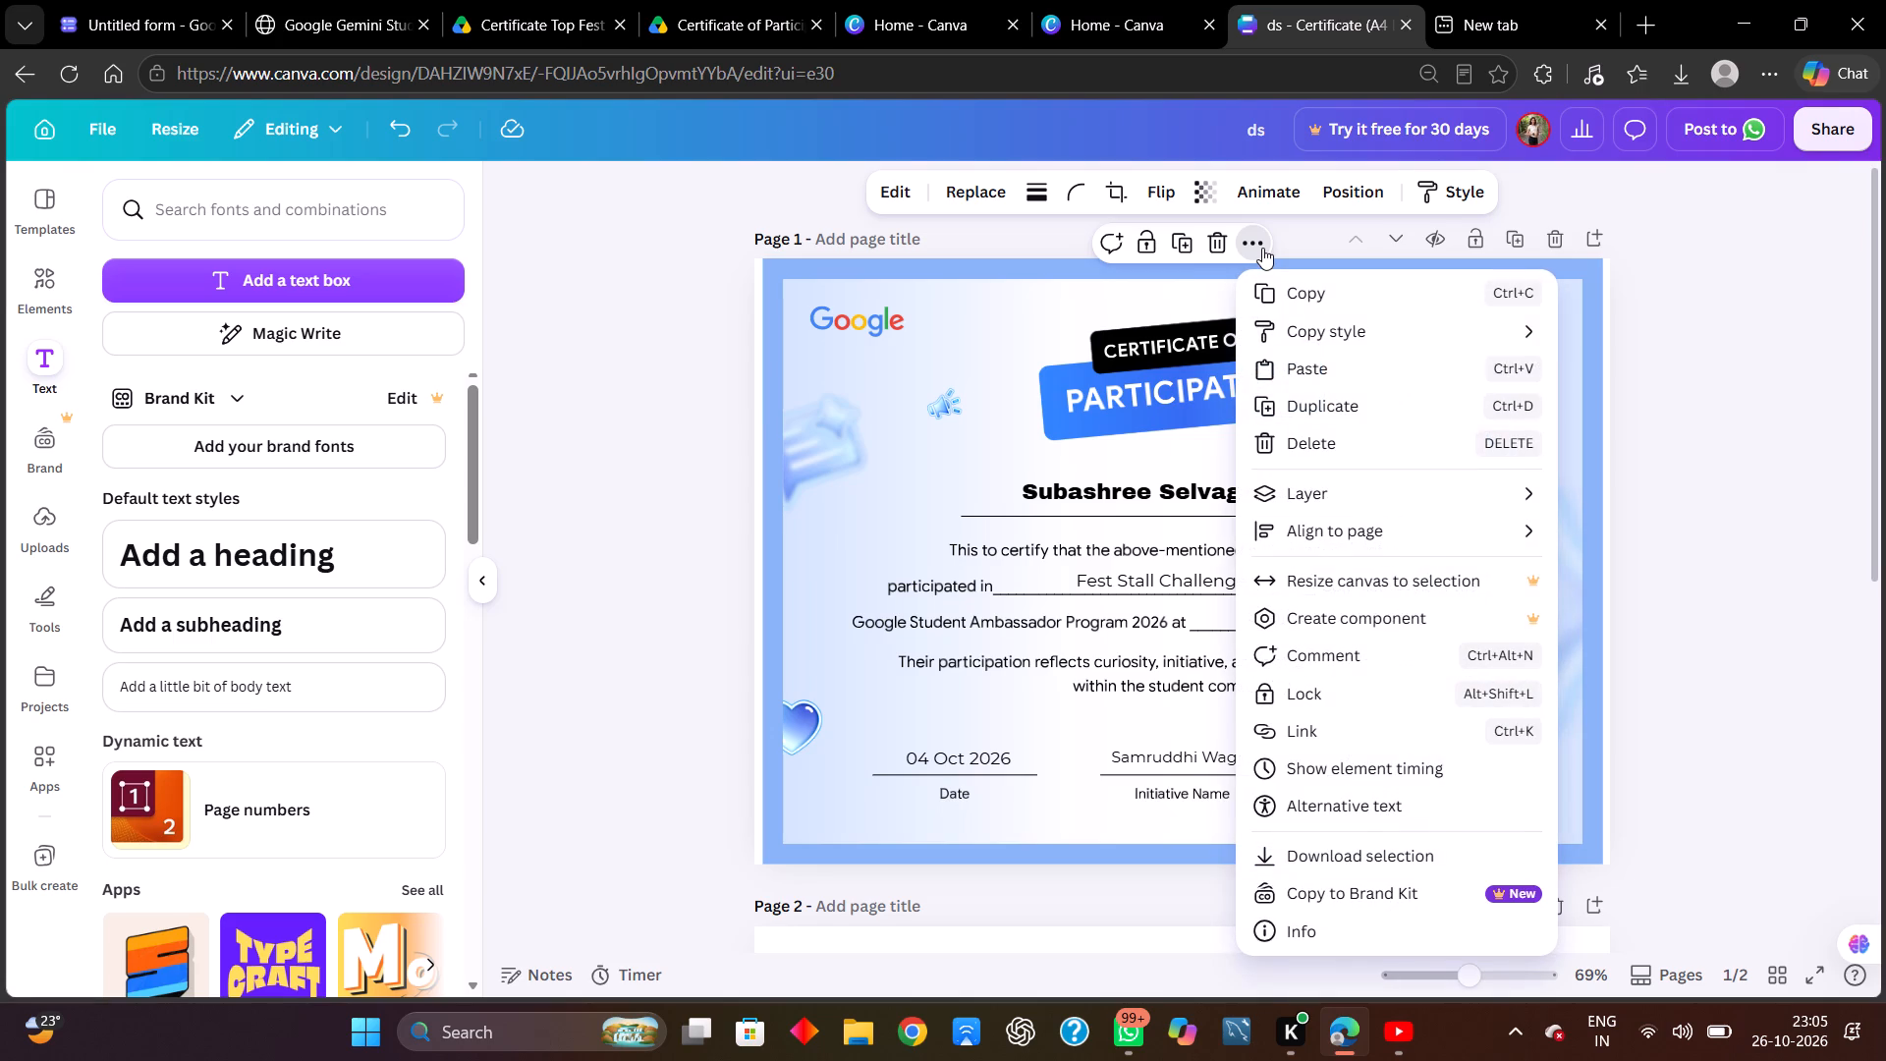
click(1304, 286)
scroll(1044, 584, down, 2)
click(1011, 801)
key(ctrl+v)
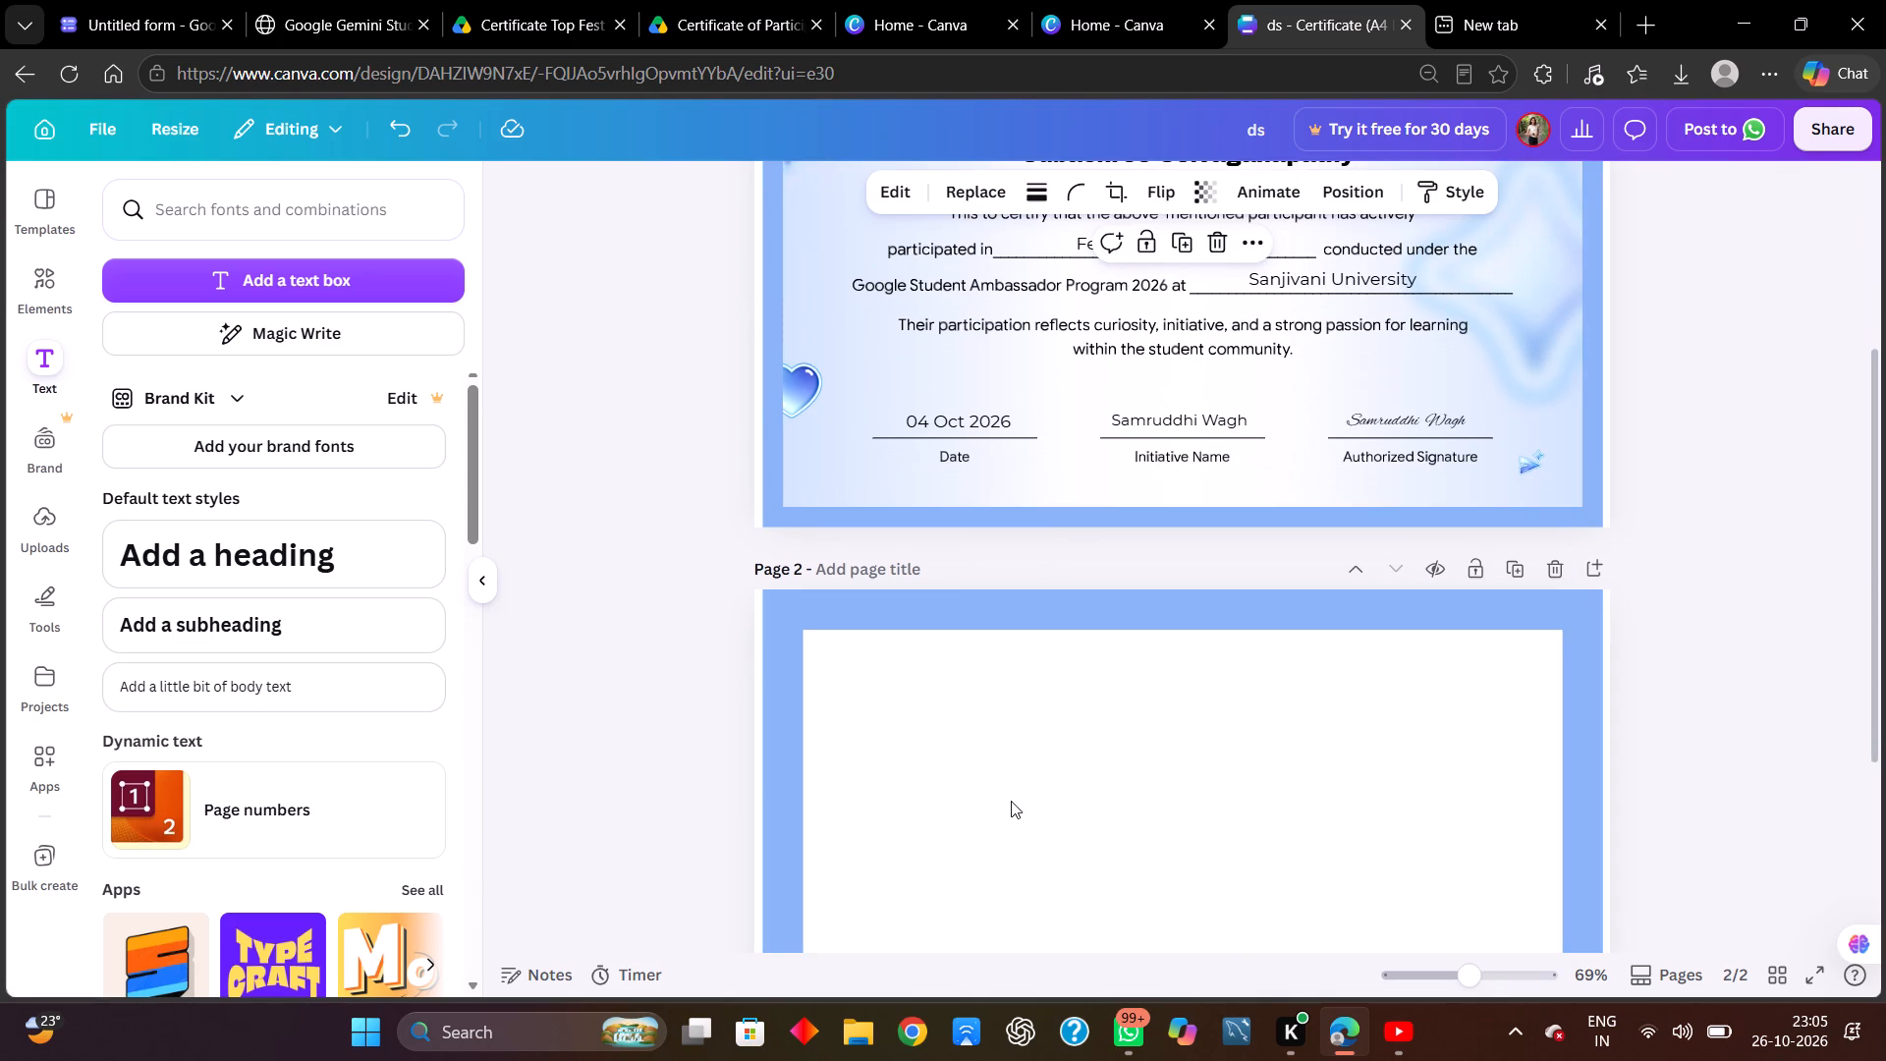
Copy the gradient background panel from page 1 onto page 2, inside the blue border.
scroll(1011, 801, up, 1)
click(1032, 546)
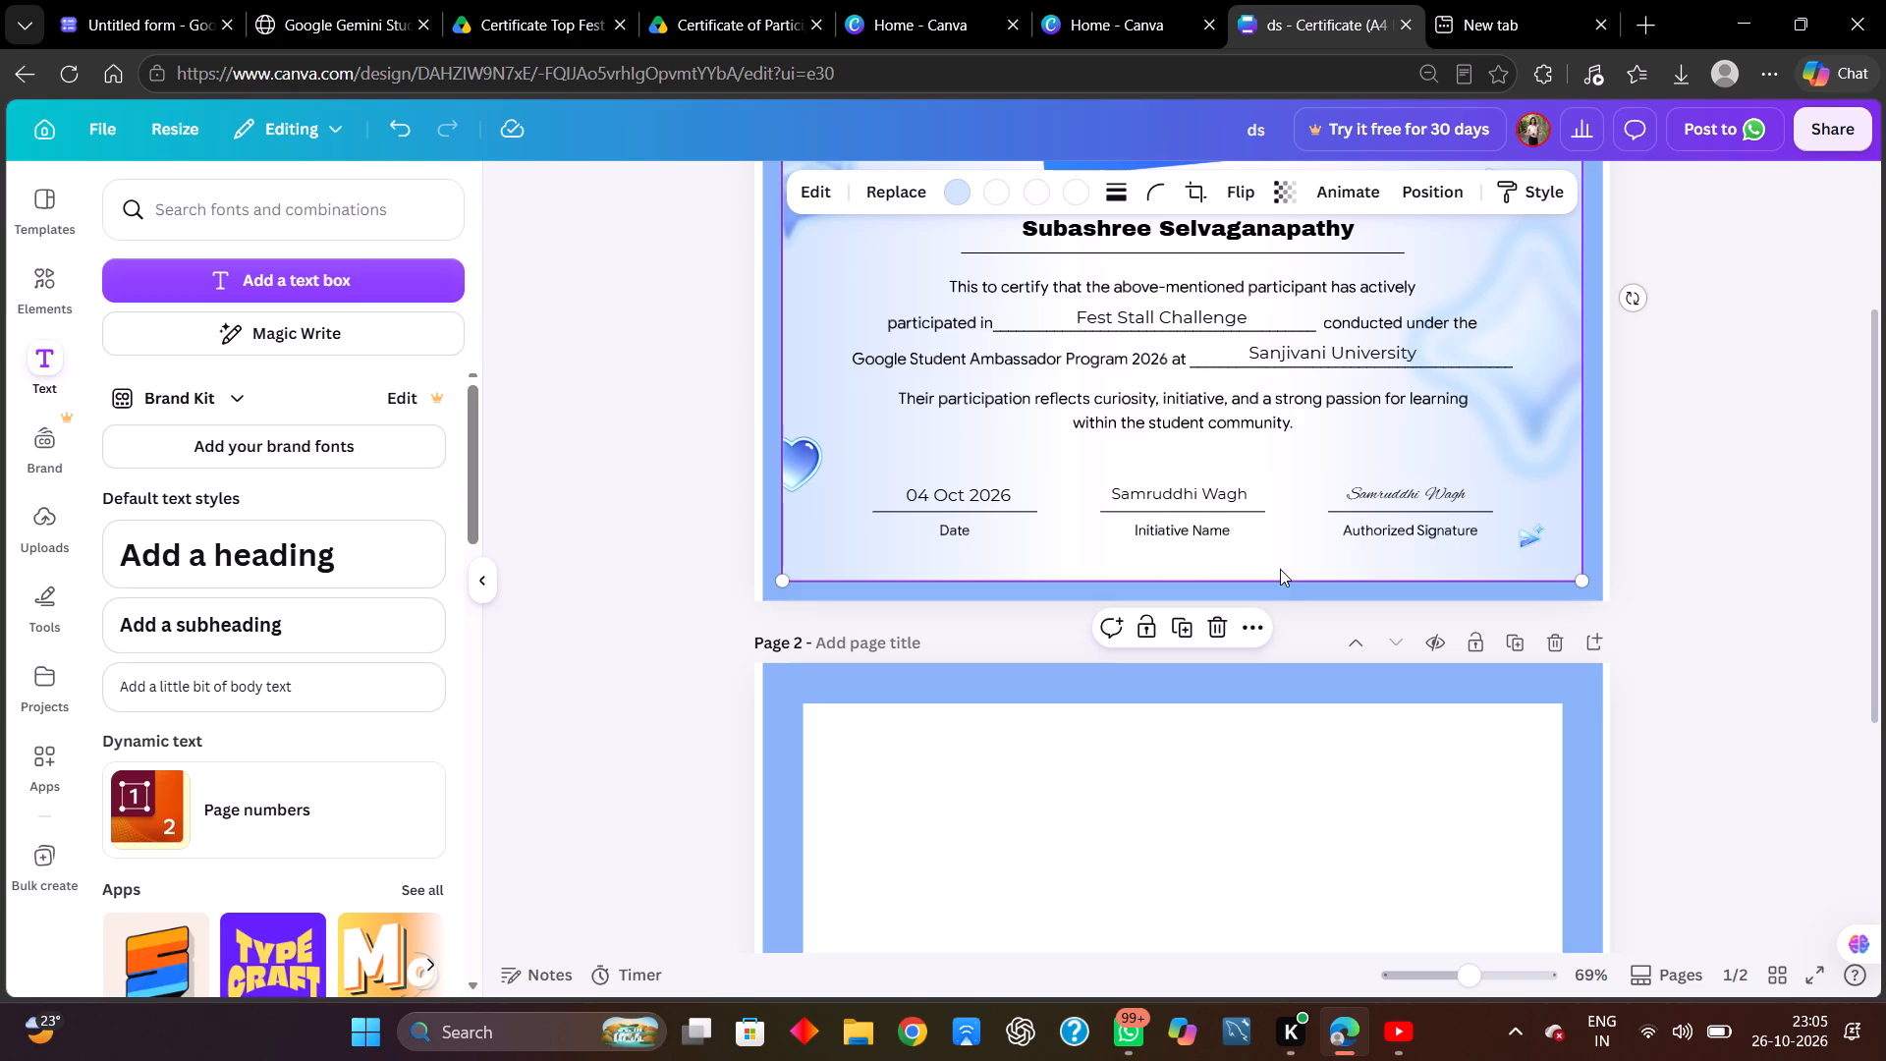
click(1258, 630)
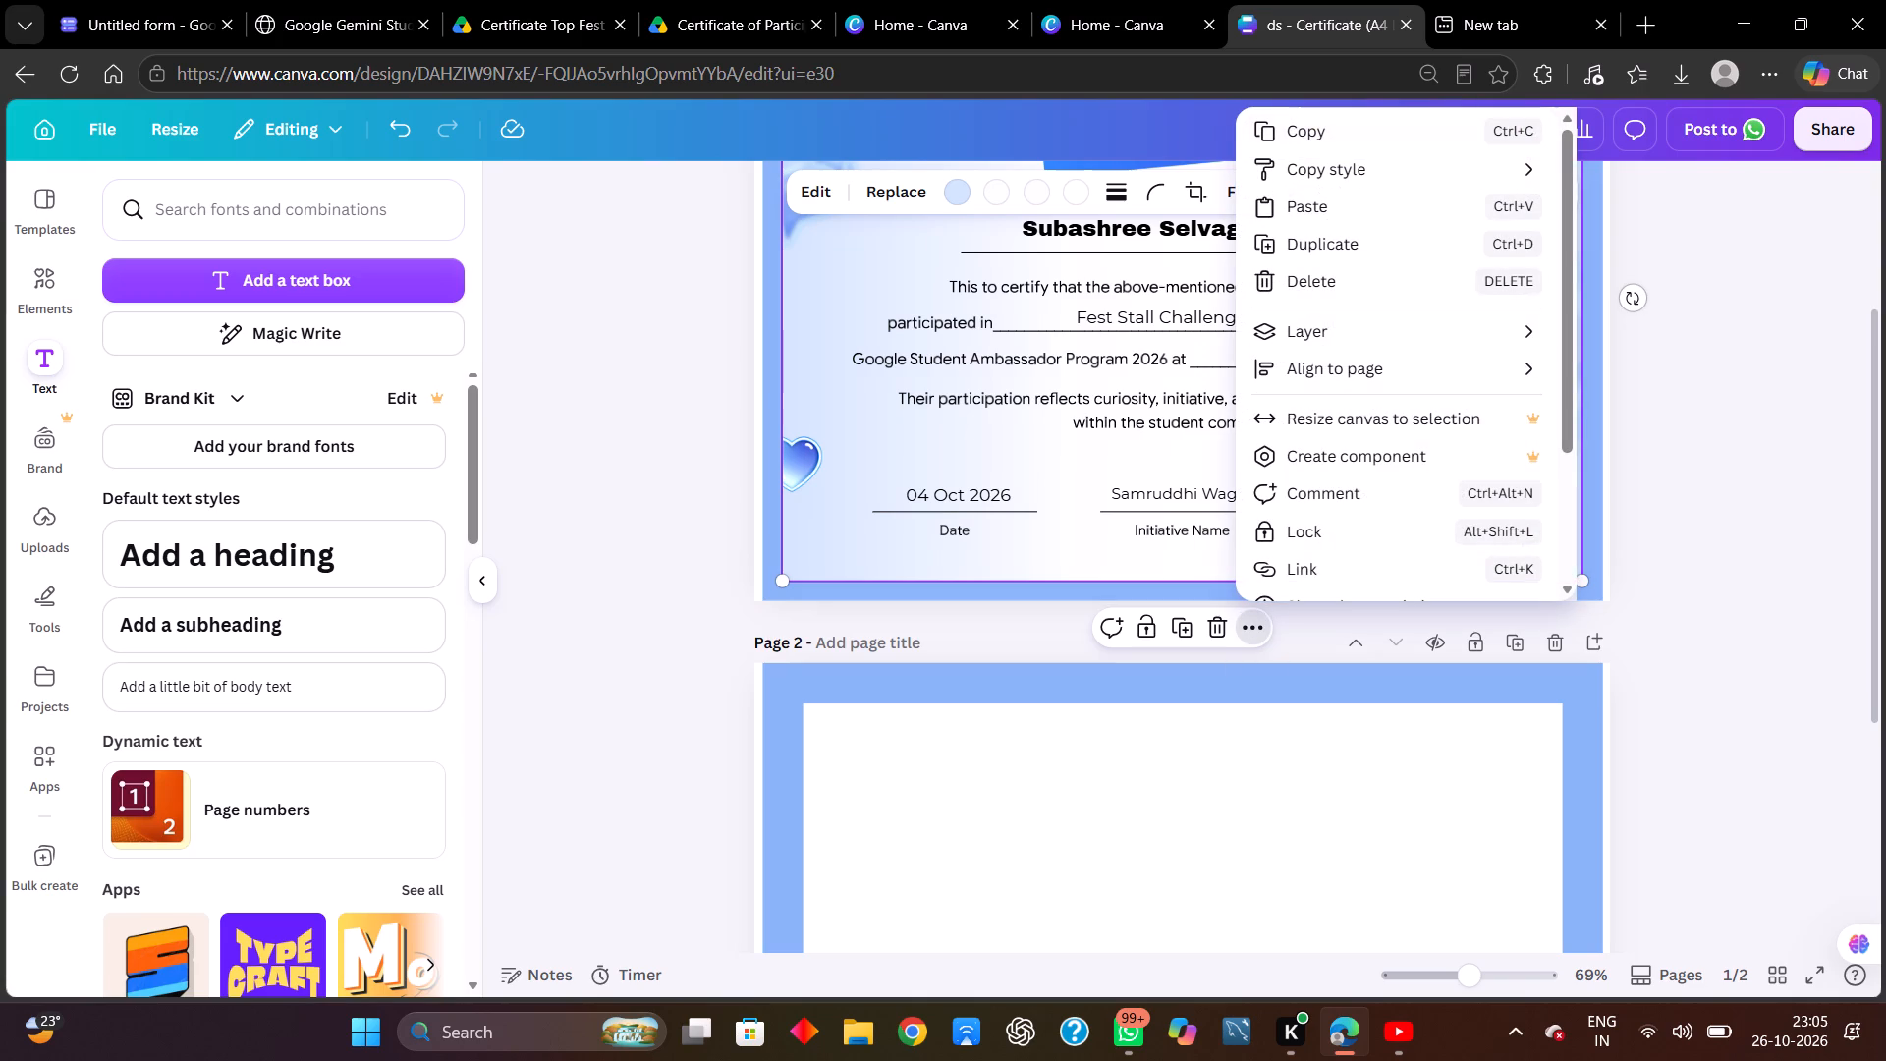
click(1373, 150)
click(1368, 126)
scroll(1162, 894, down, 3)
click(1156, 685)
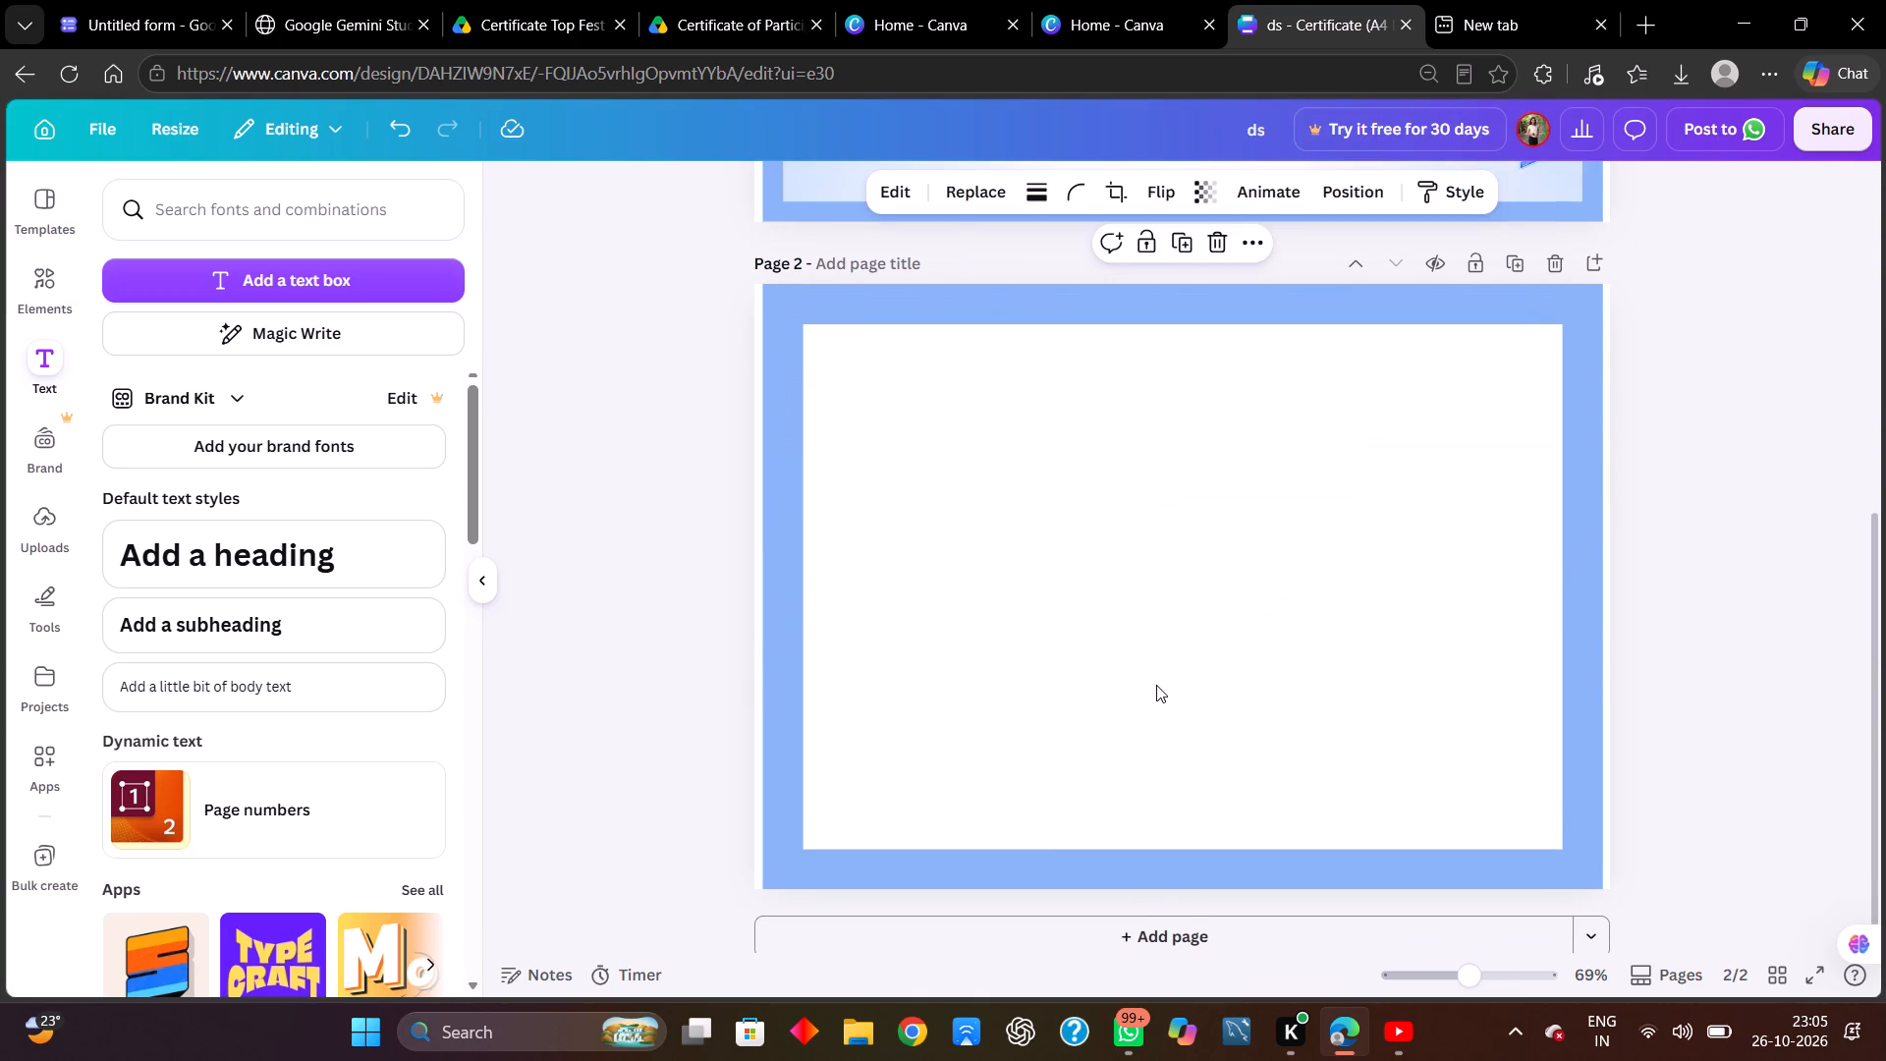
key(ctrl+v)
click(512, 468)
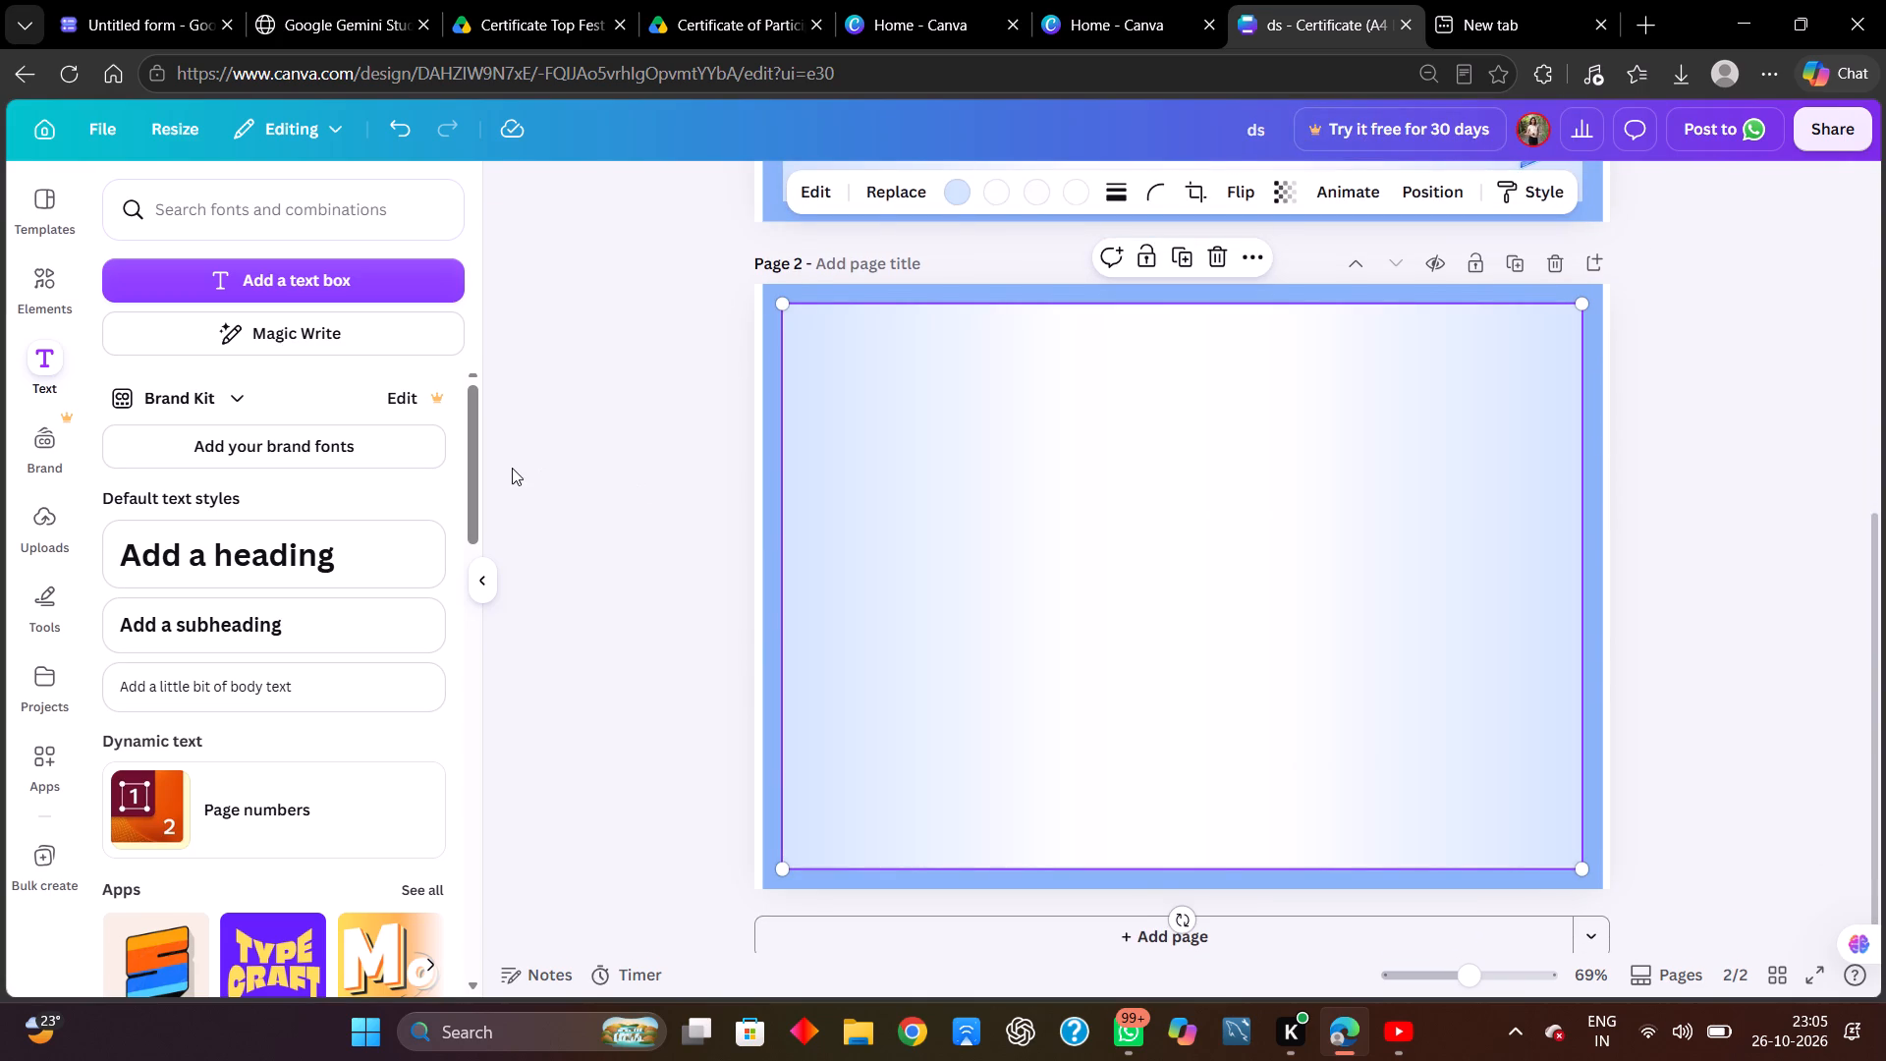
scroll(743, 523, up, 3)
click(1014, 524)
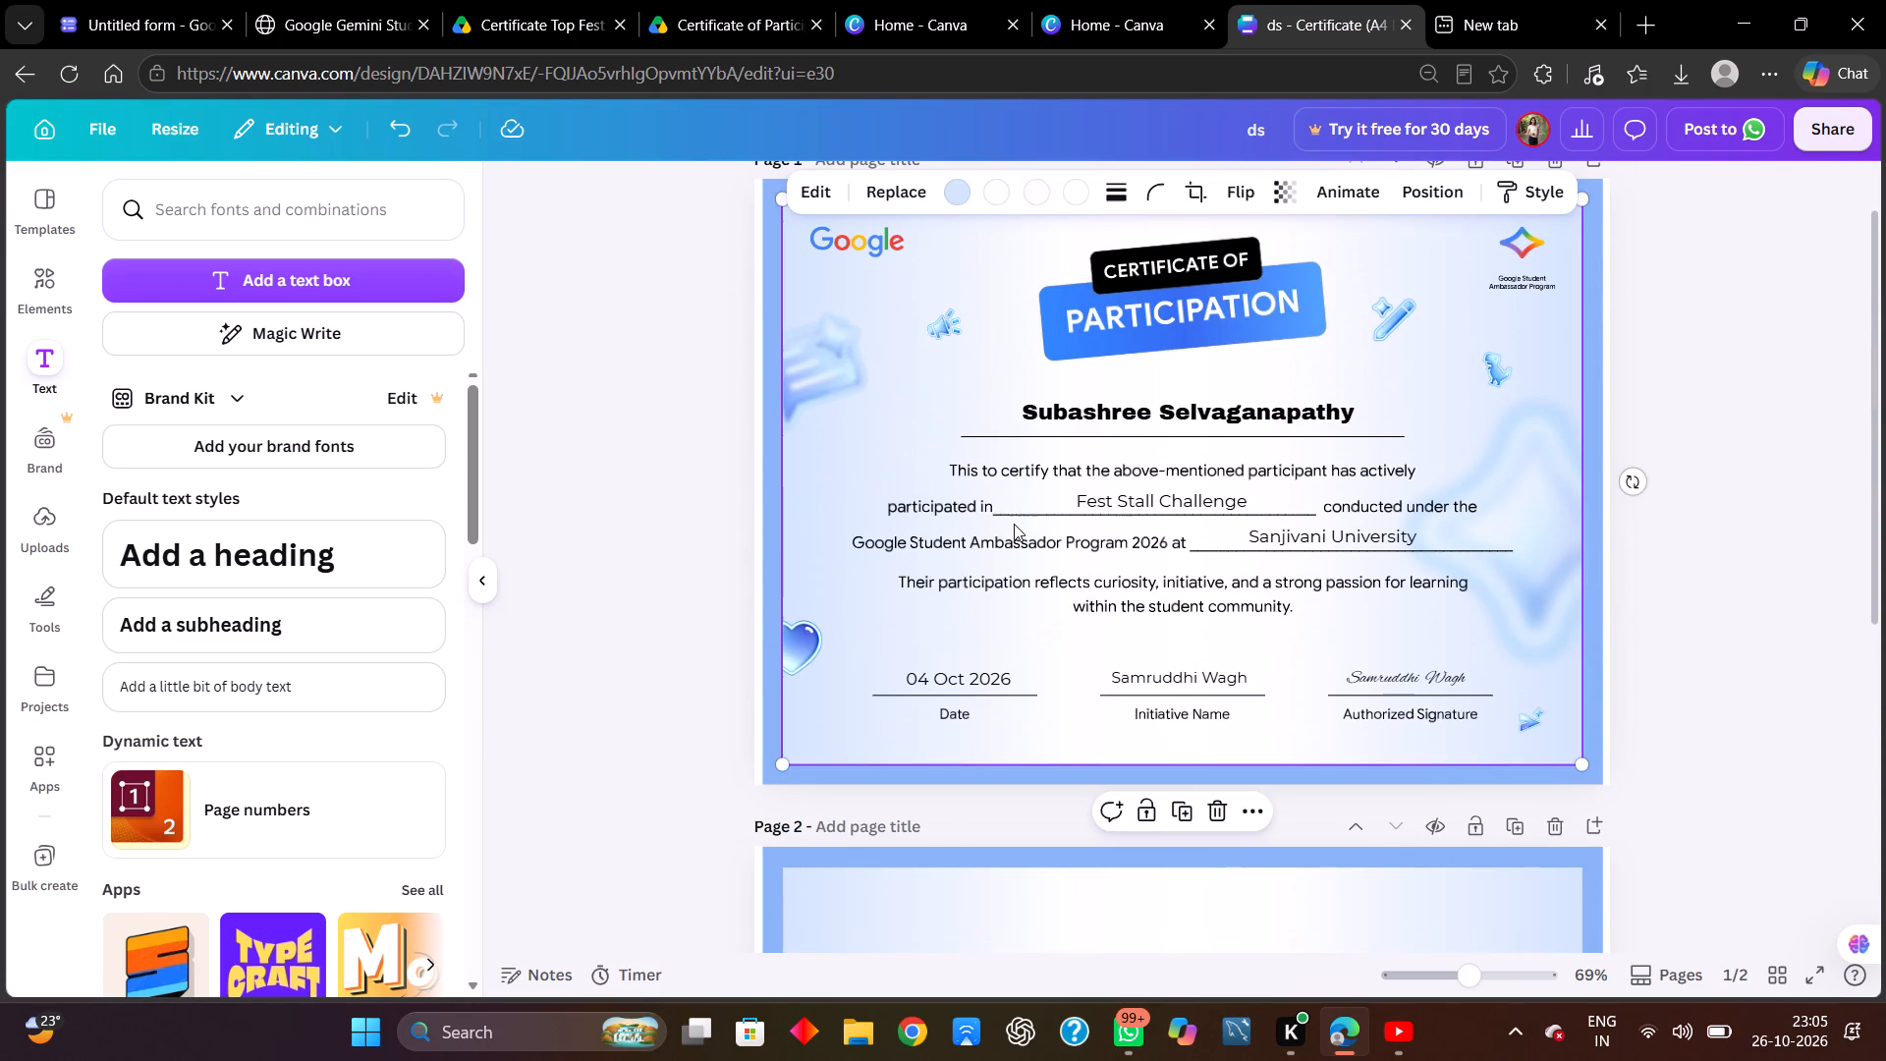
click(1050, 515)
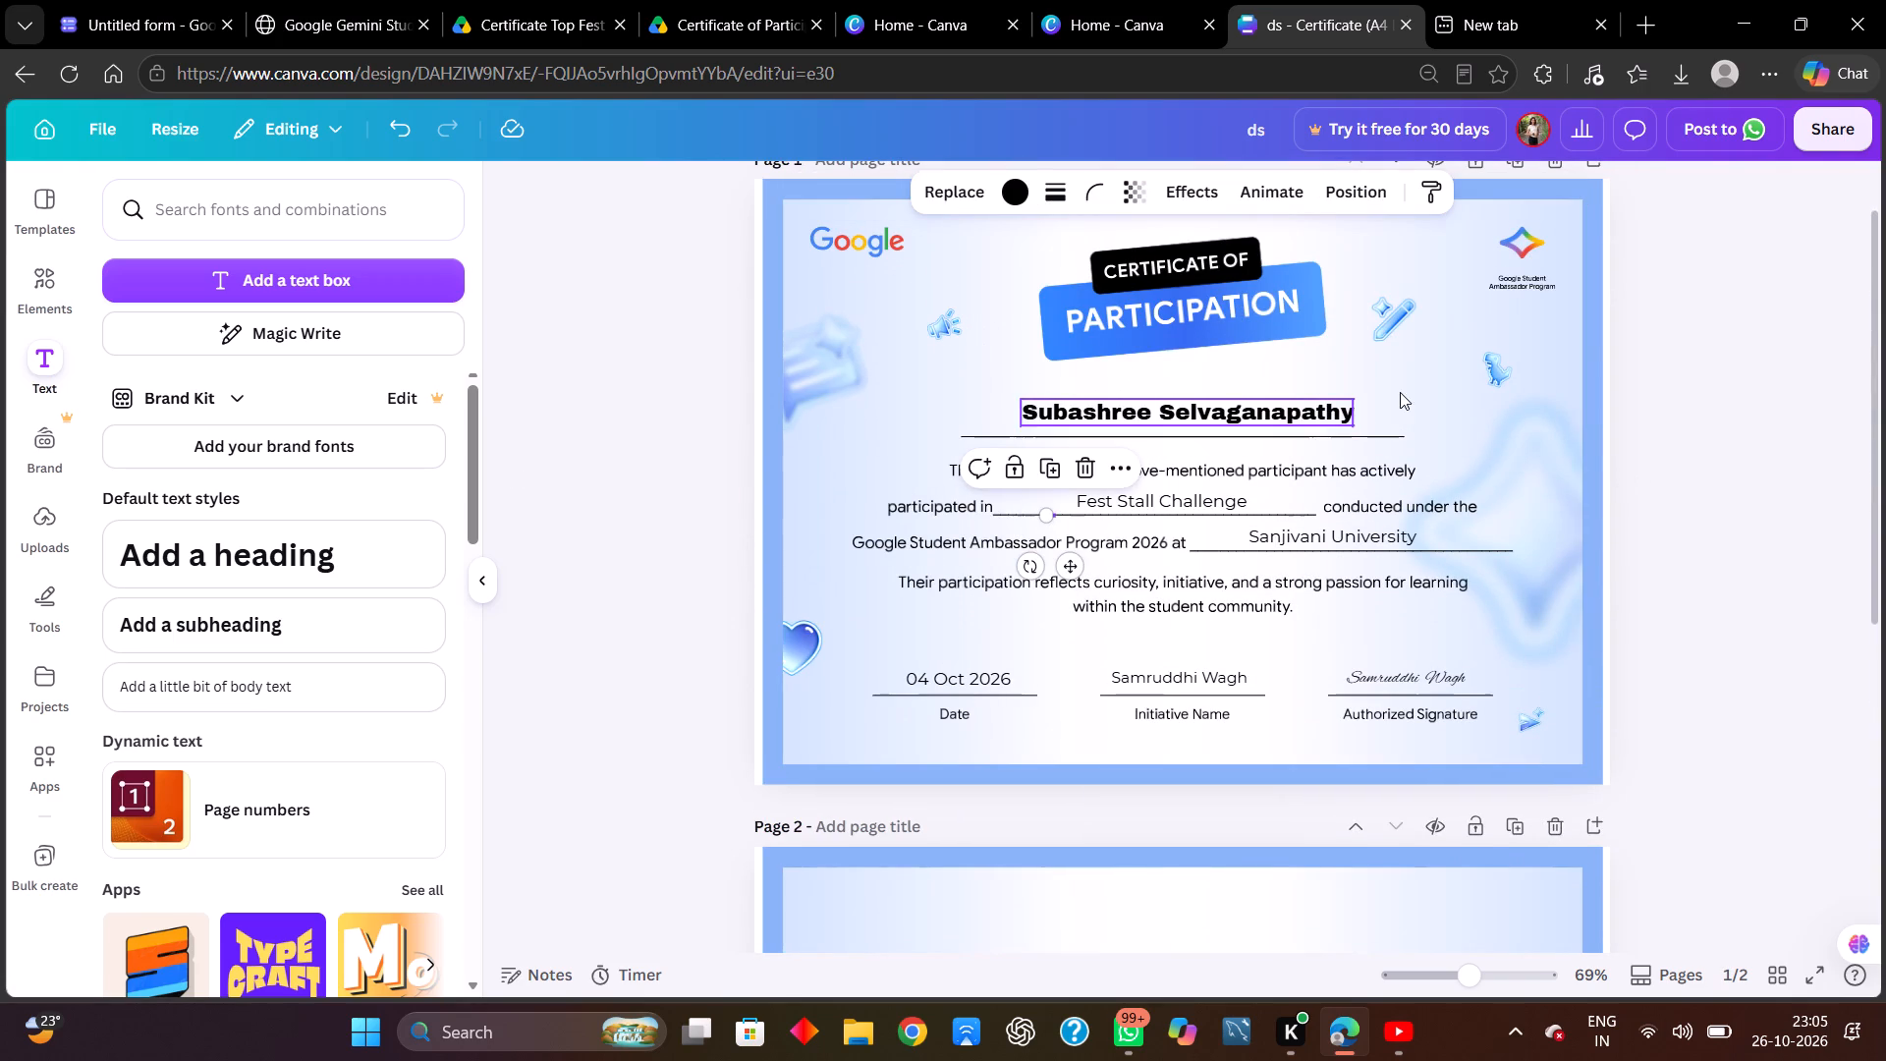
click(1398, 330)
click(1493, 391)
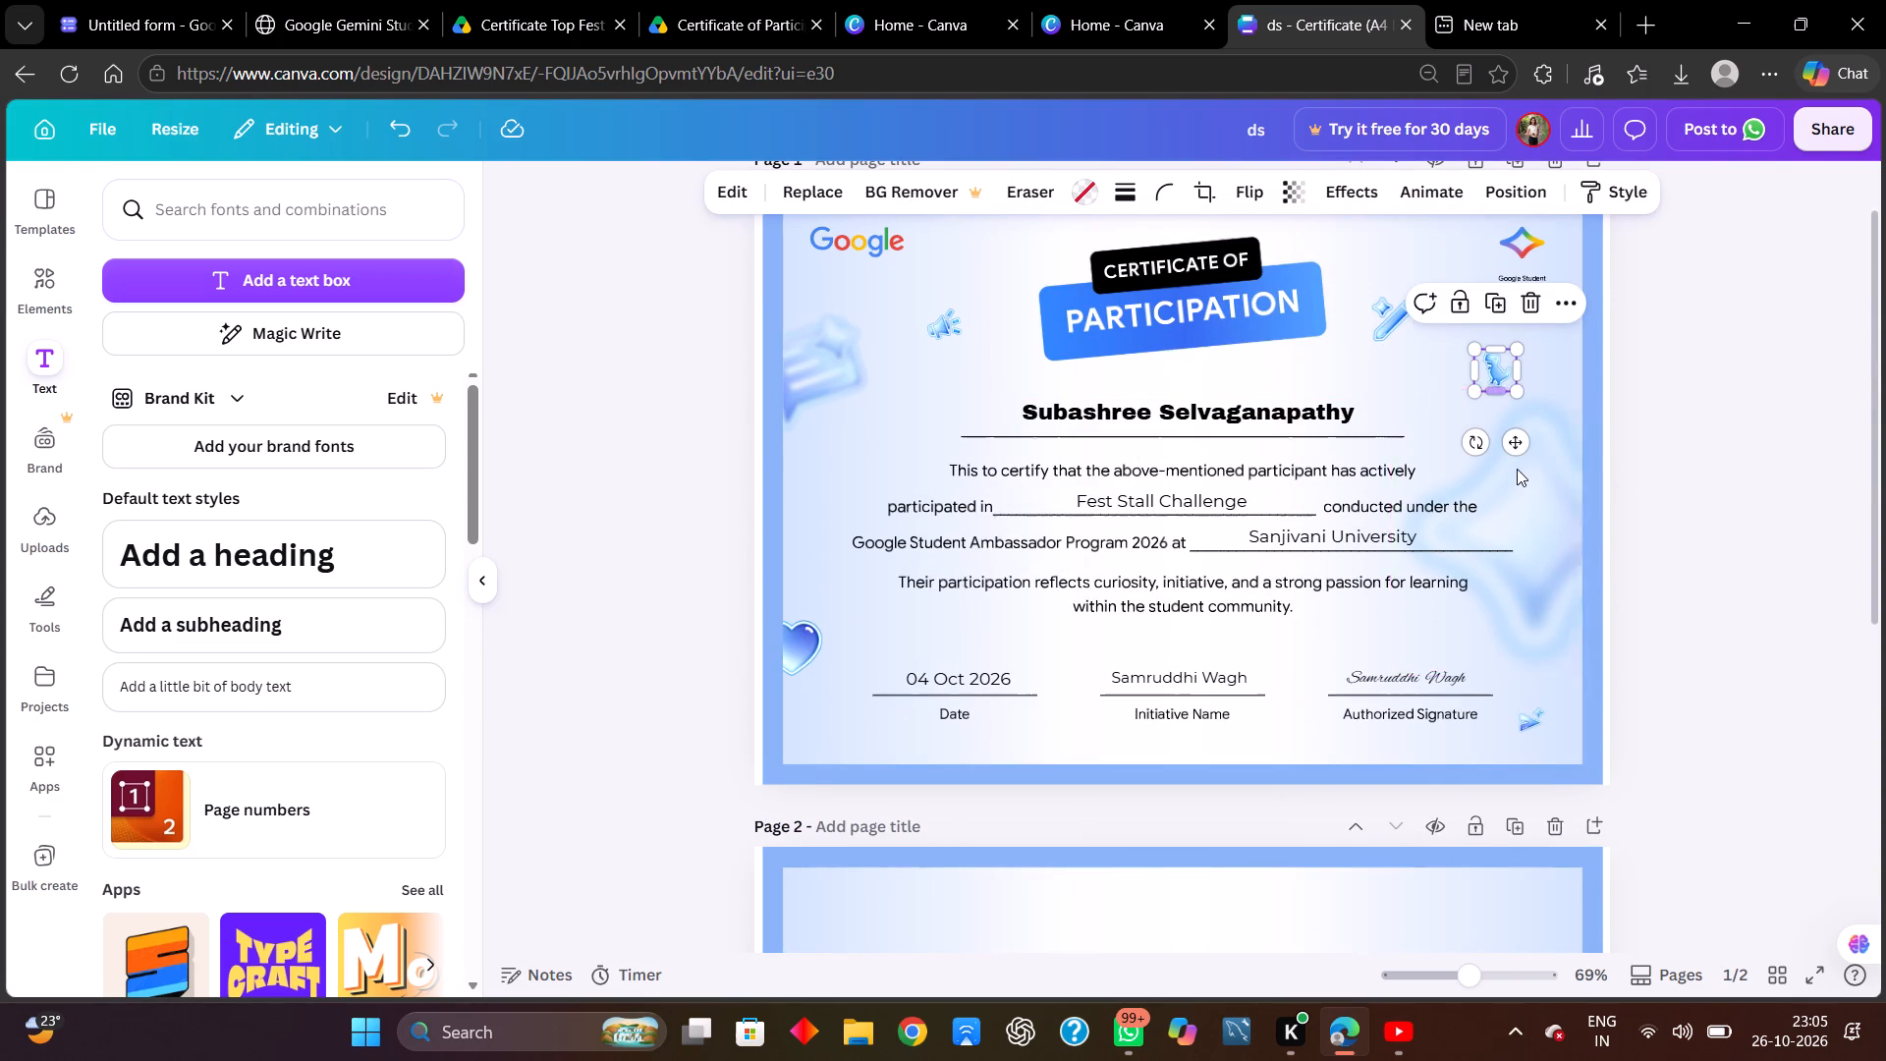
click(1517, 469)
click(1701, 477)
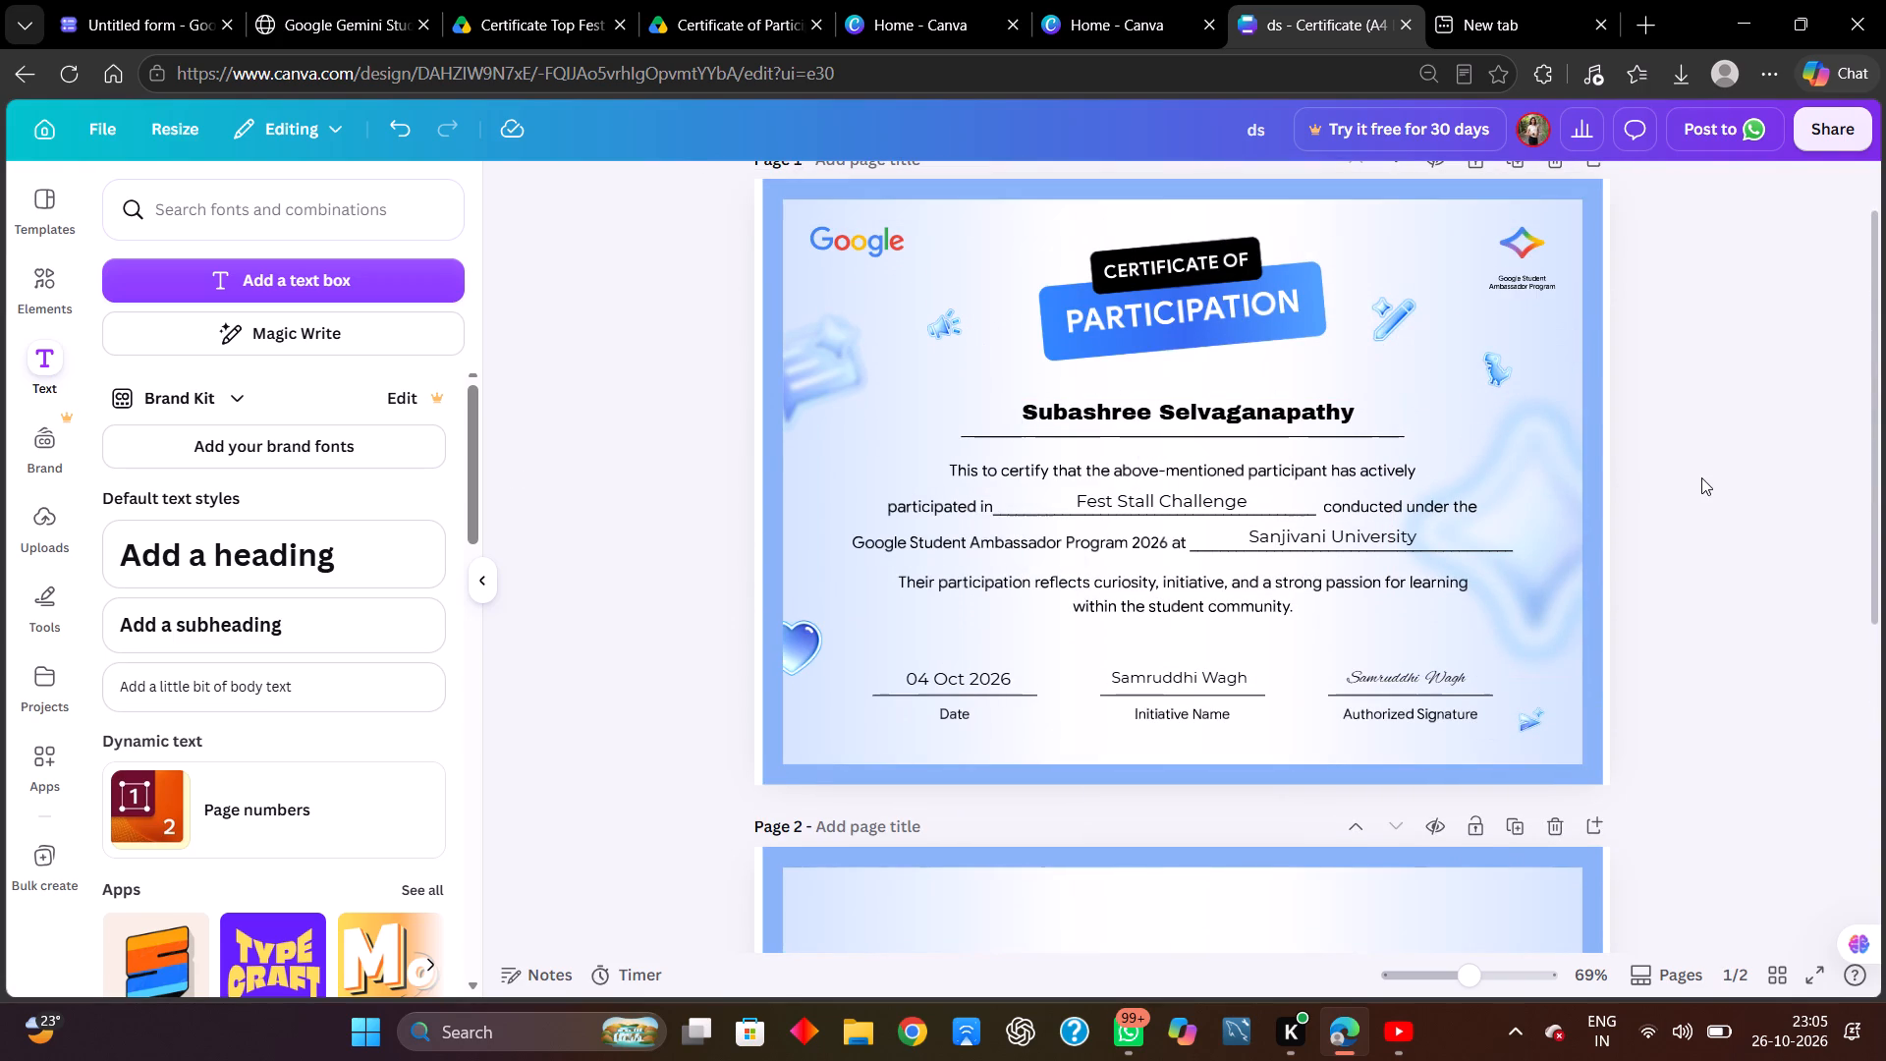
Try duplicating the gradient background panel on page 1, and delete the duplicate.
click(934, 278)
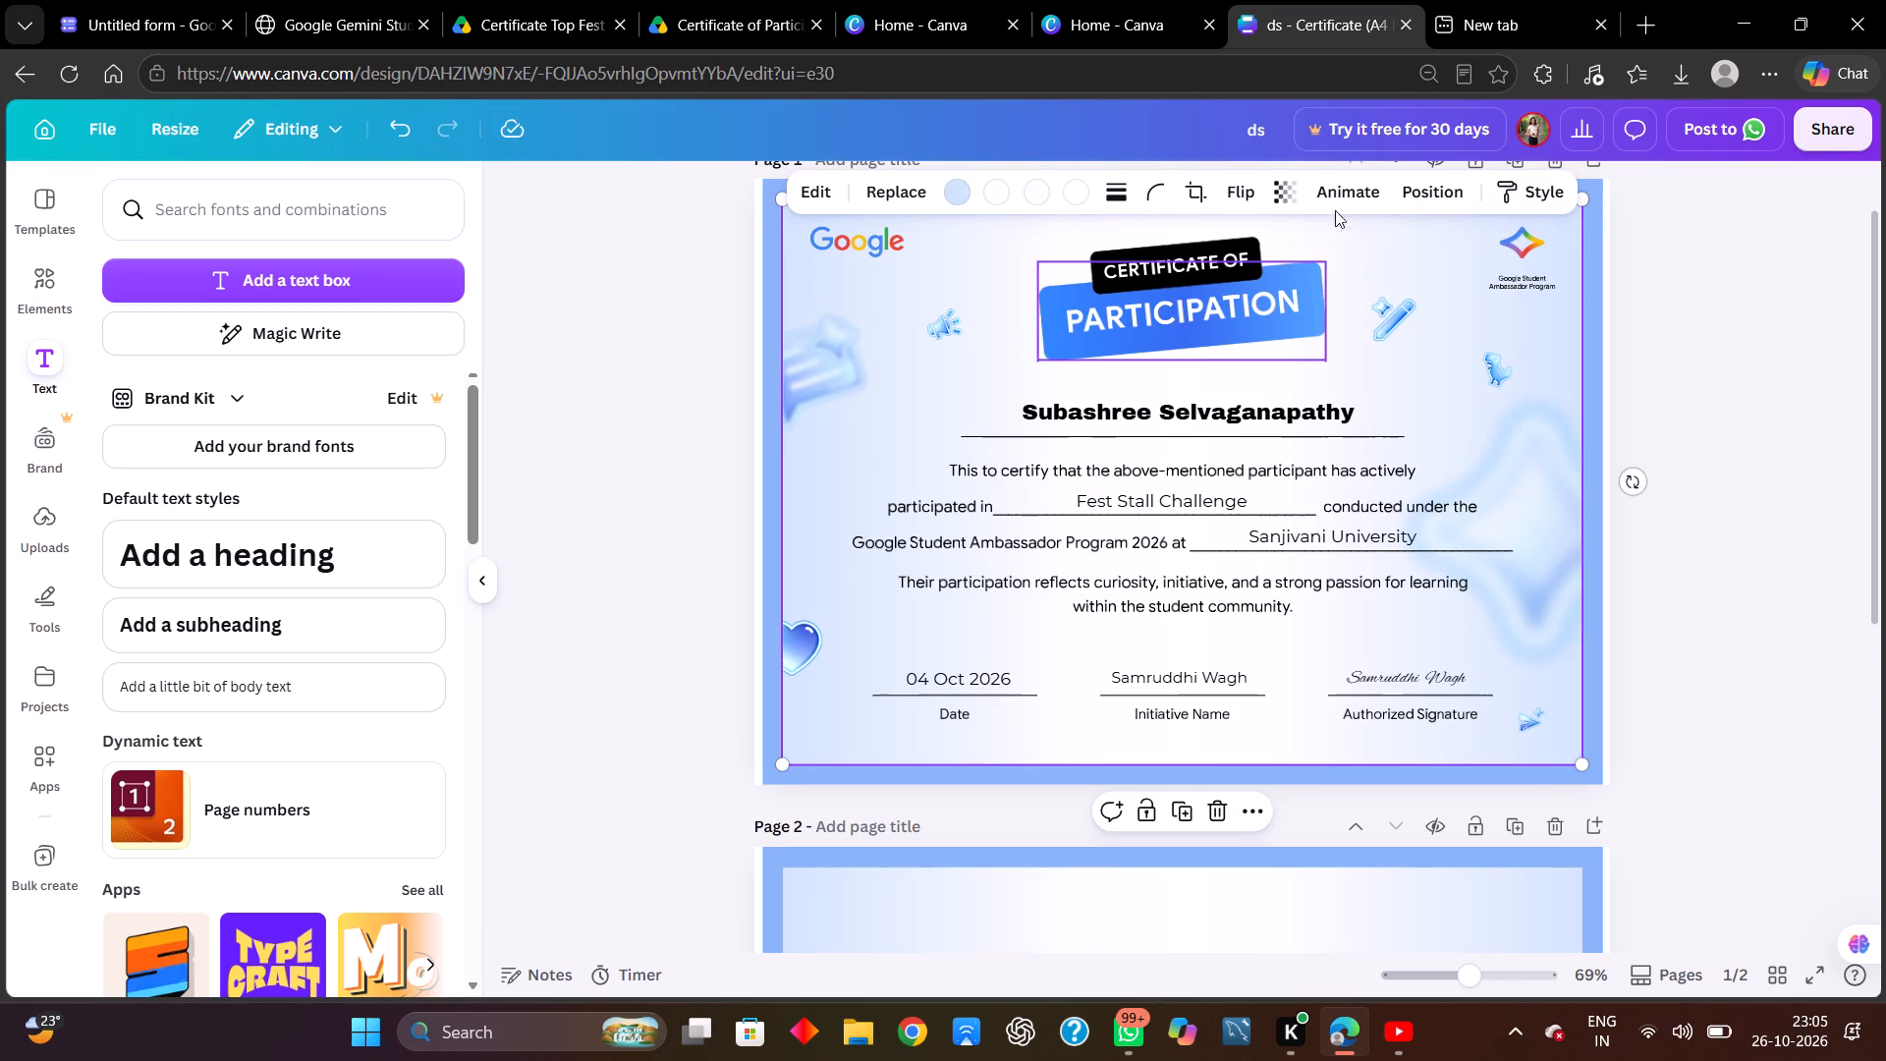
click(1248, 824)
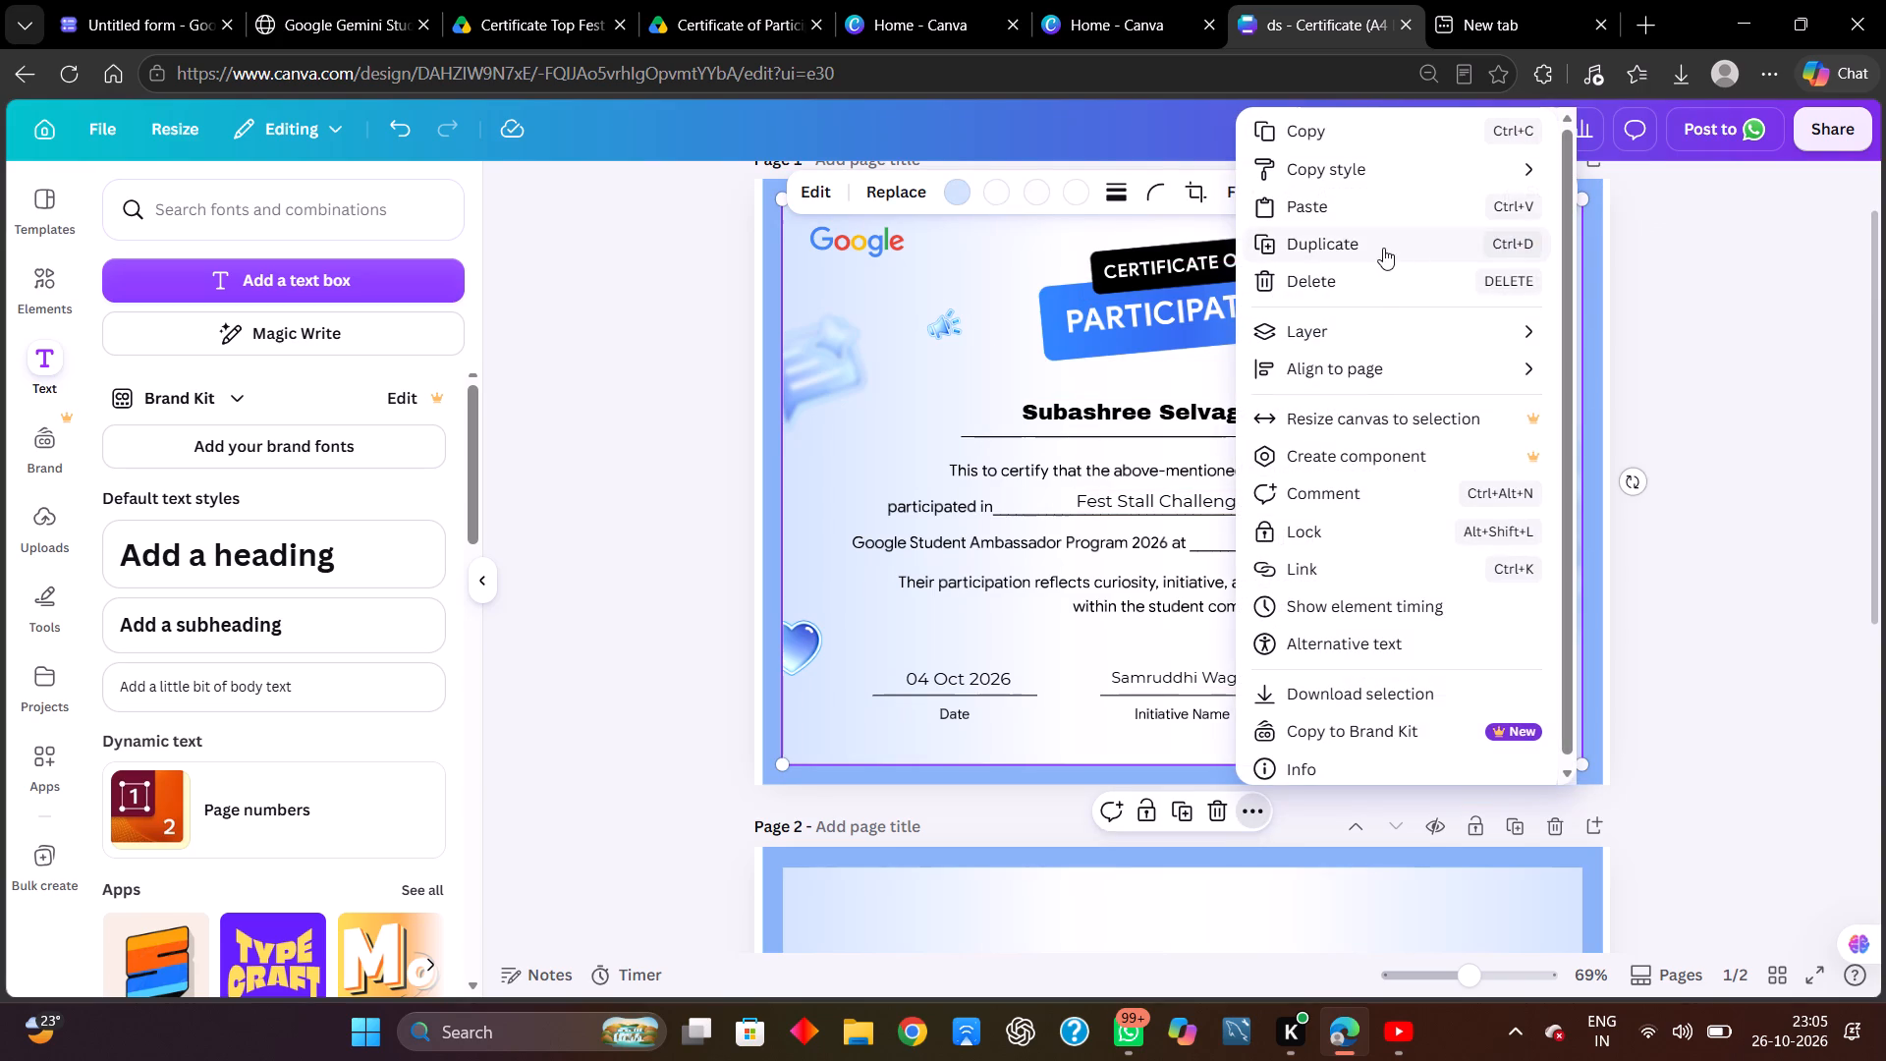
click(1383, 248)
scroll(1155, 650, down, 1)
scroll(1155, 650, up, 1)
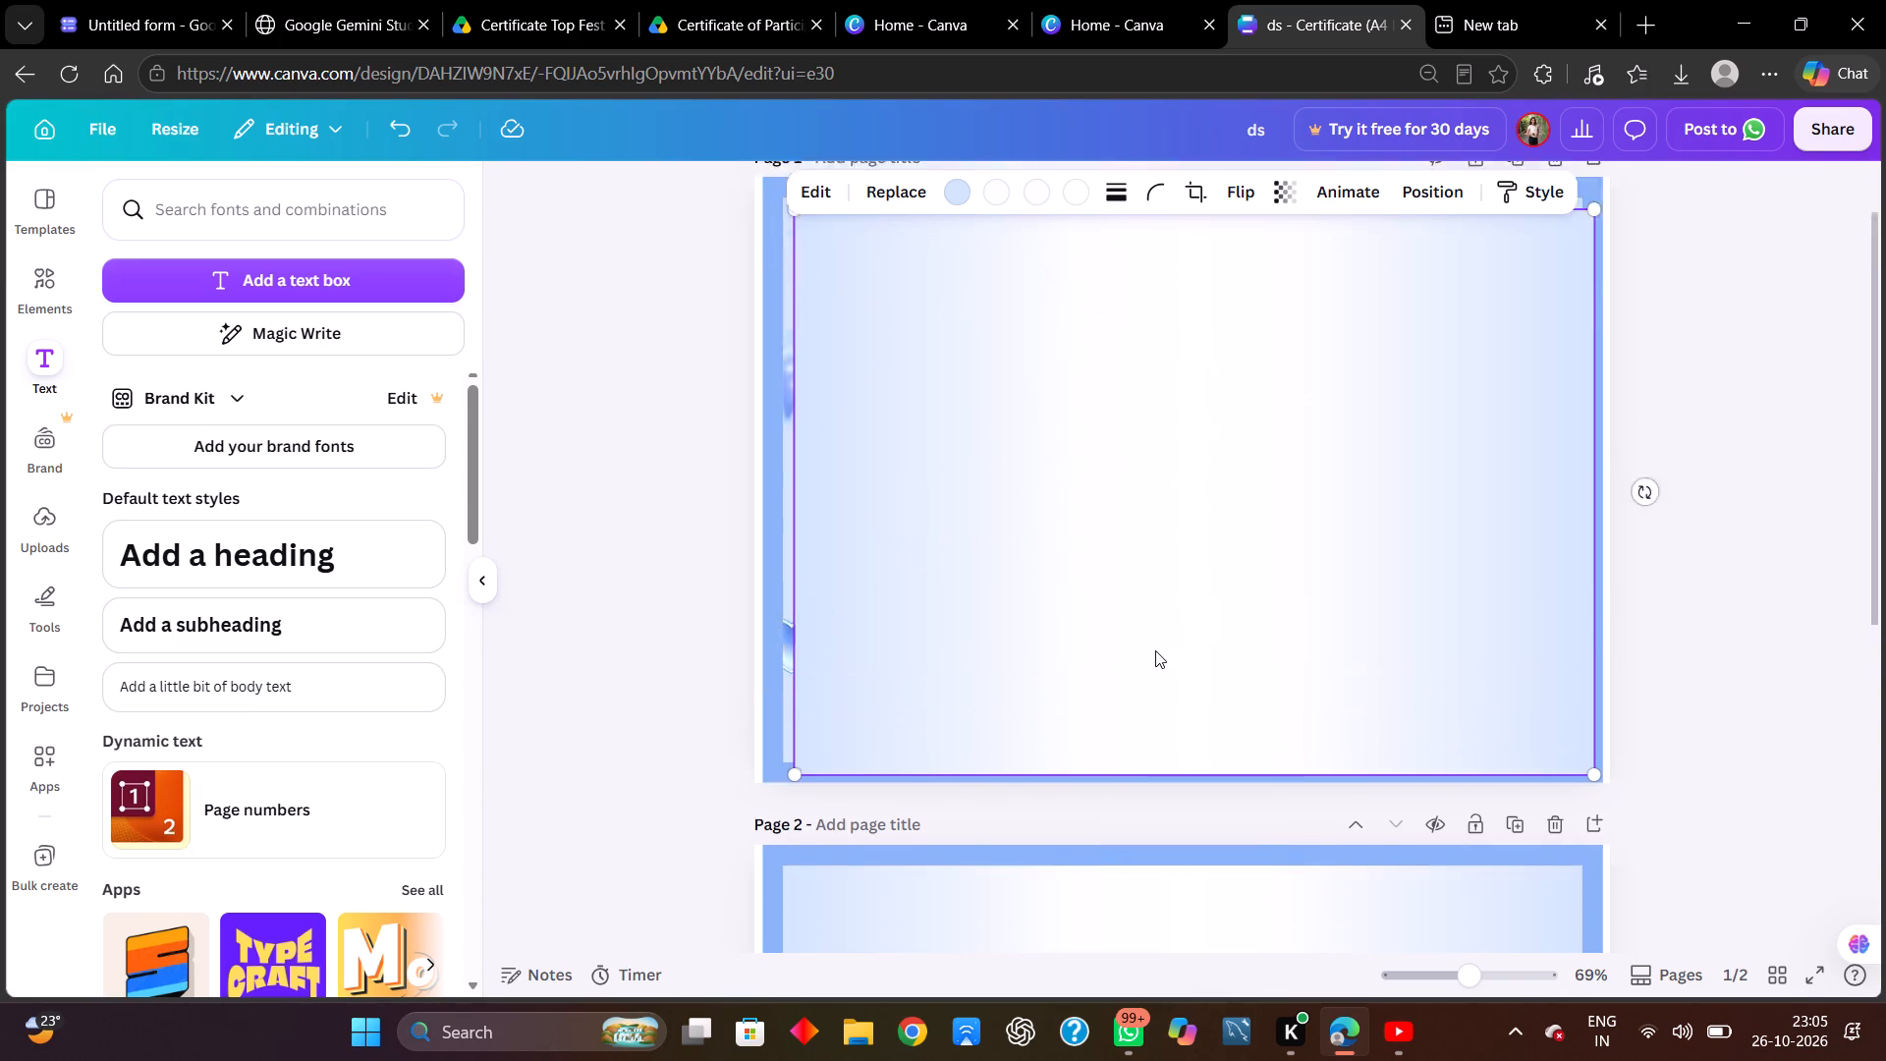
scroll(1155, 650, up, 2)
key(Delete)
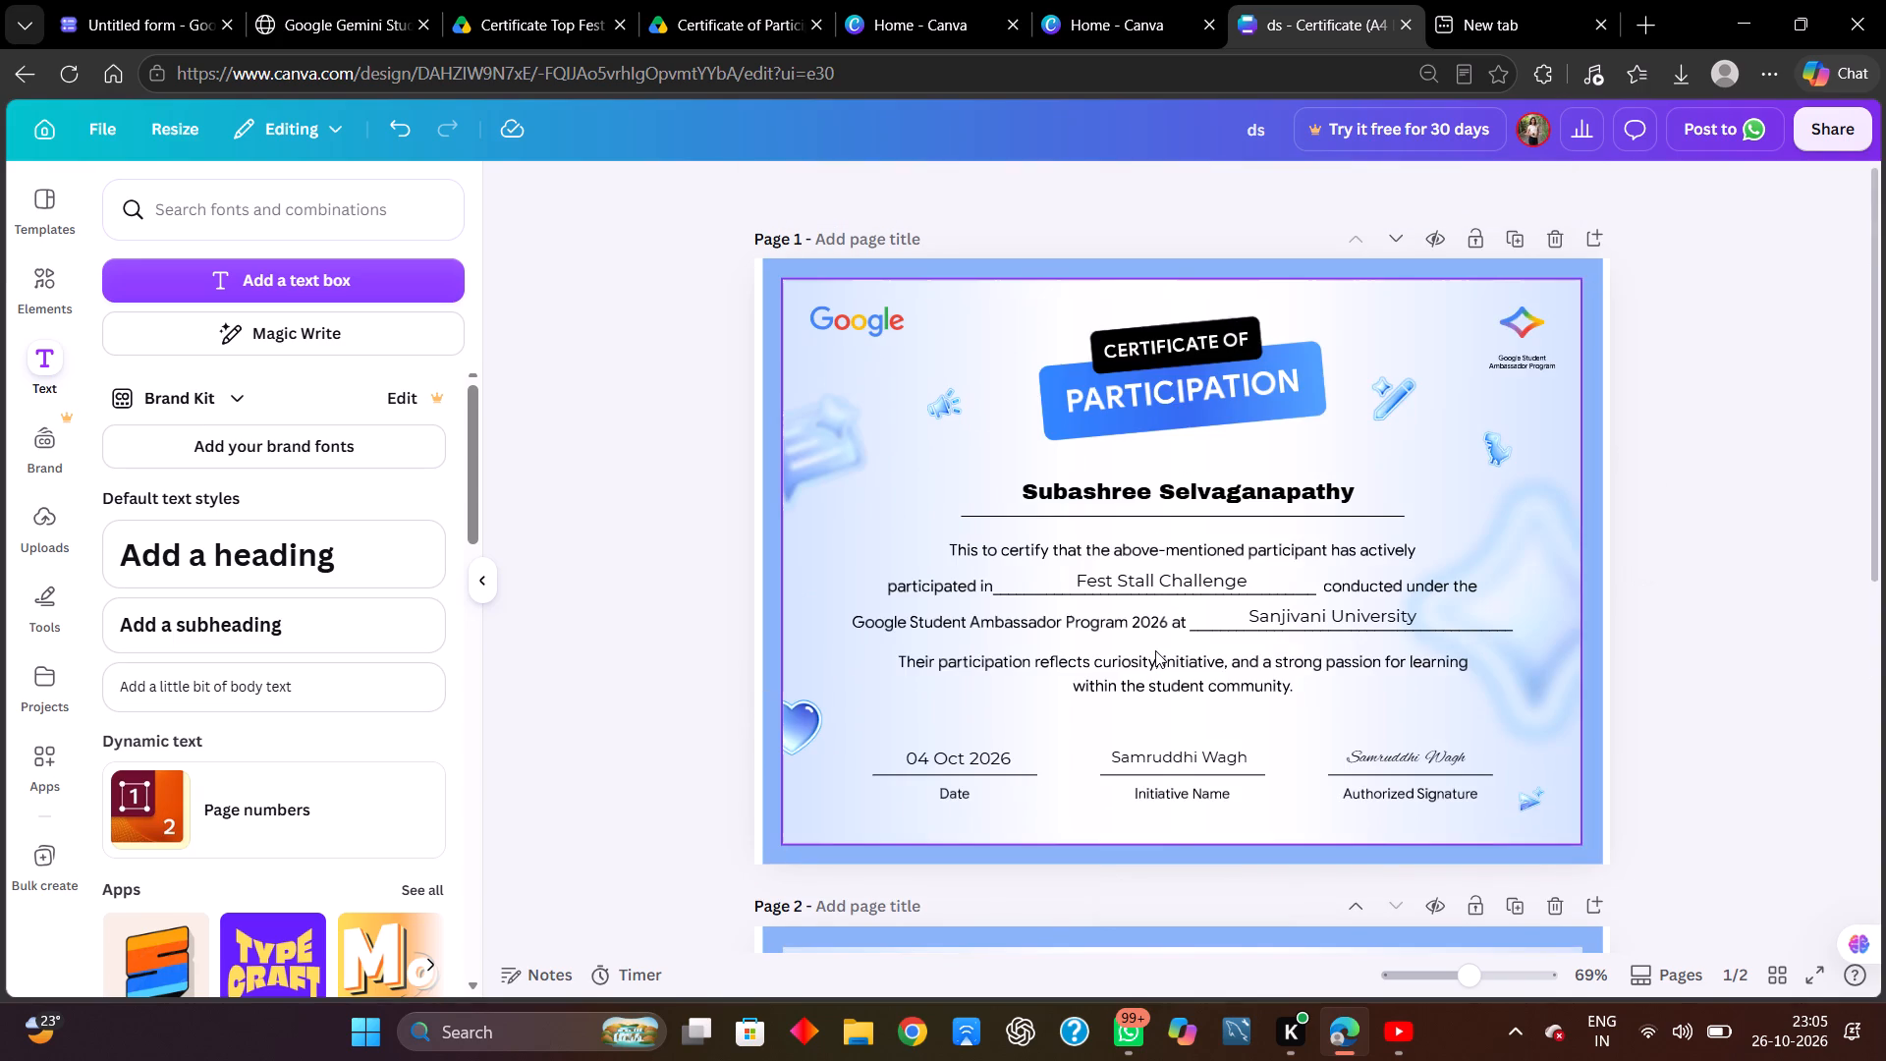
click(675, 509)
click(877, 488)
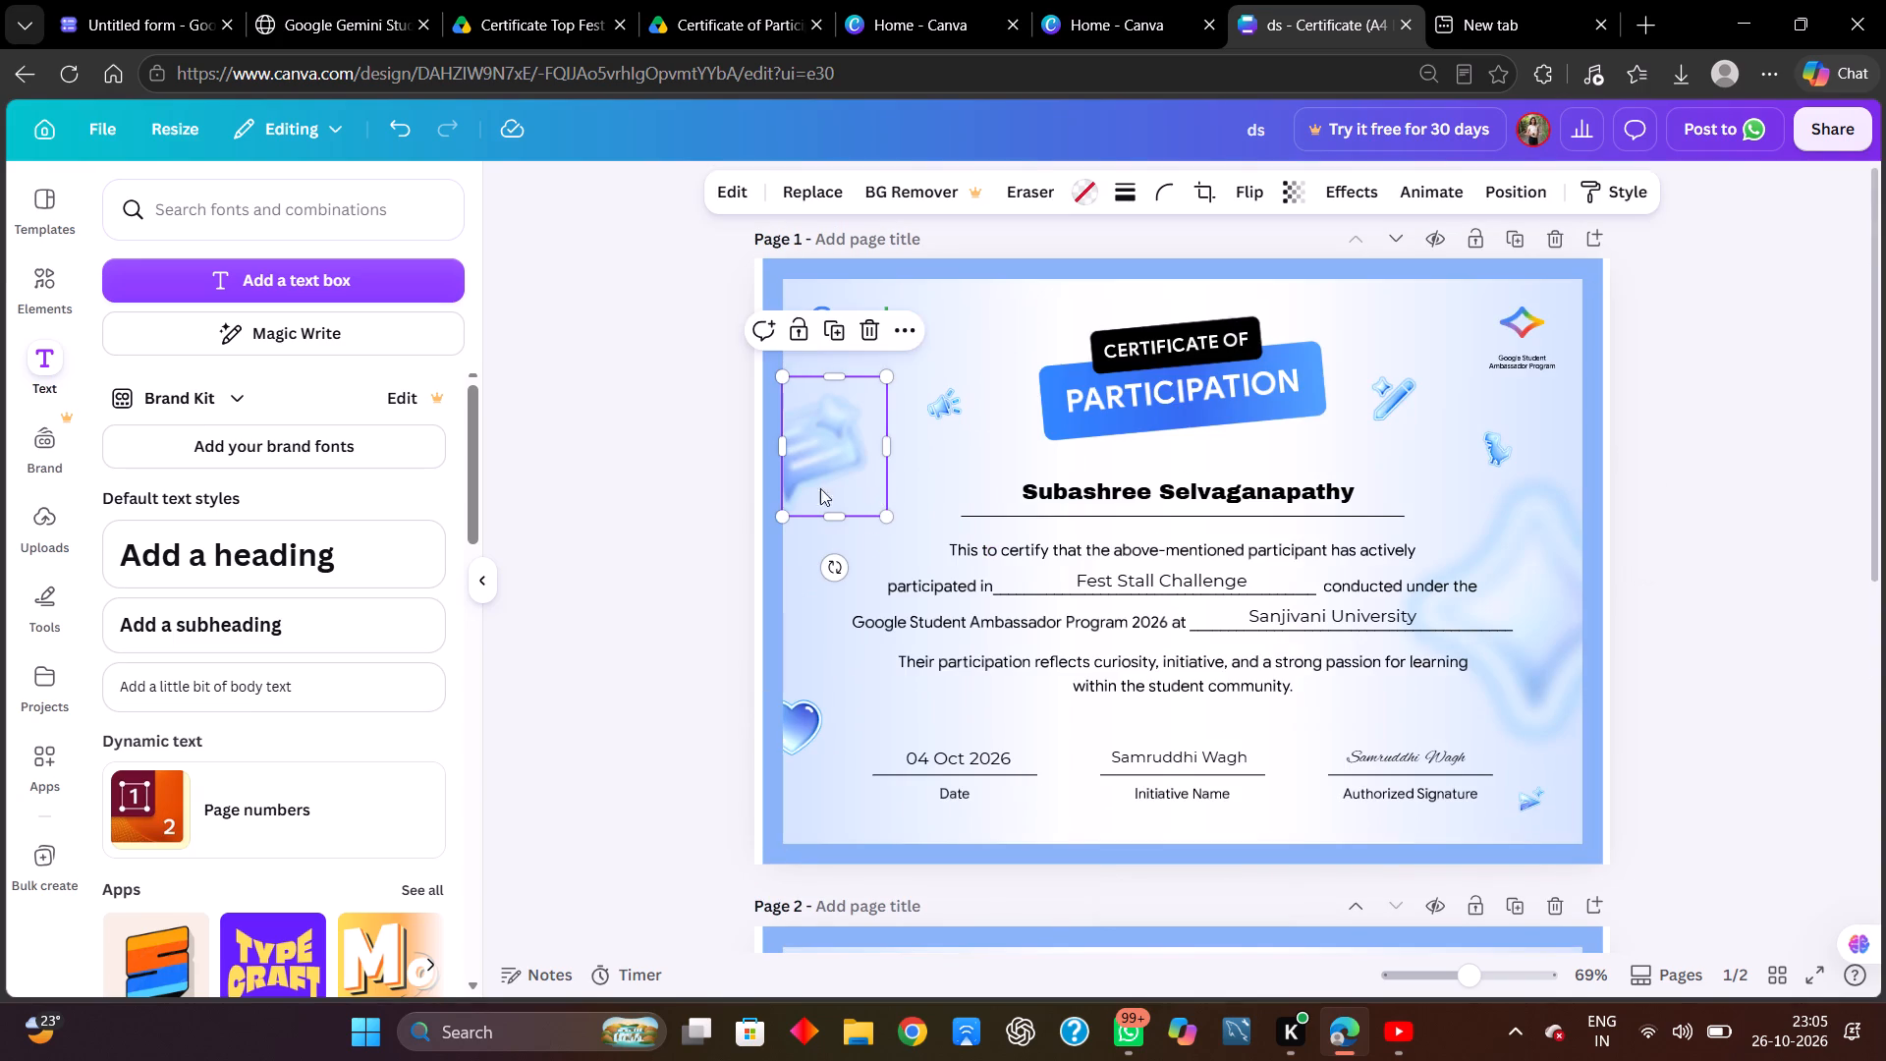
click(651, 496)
Check the Downloads folder in File Explorer, and return to the certificate design.
click(849, 1023)
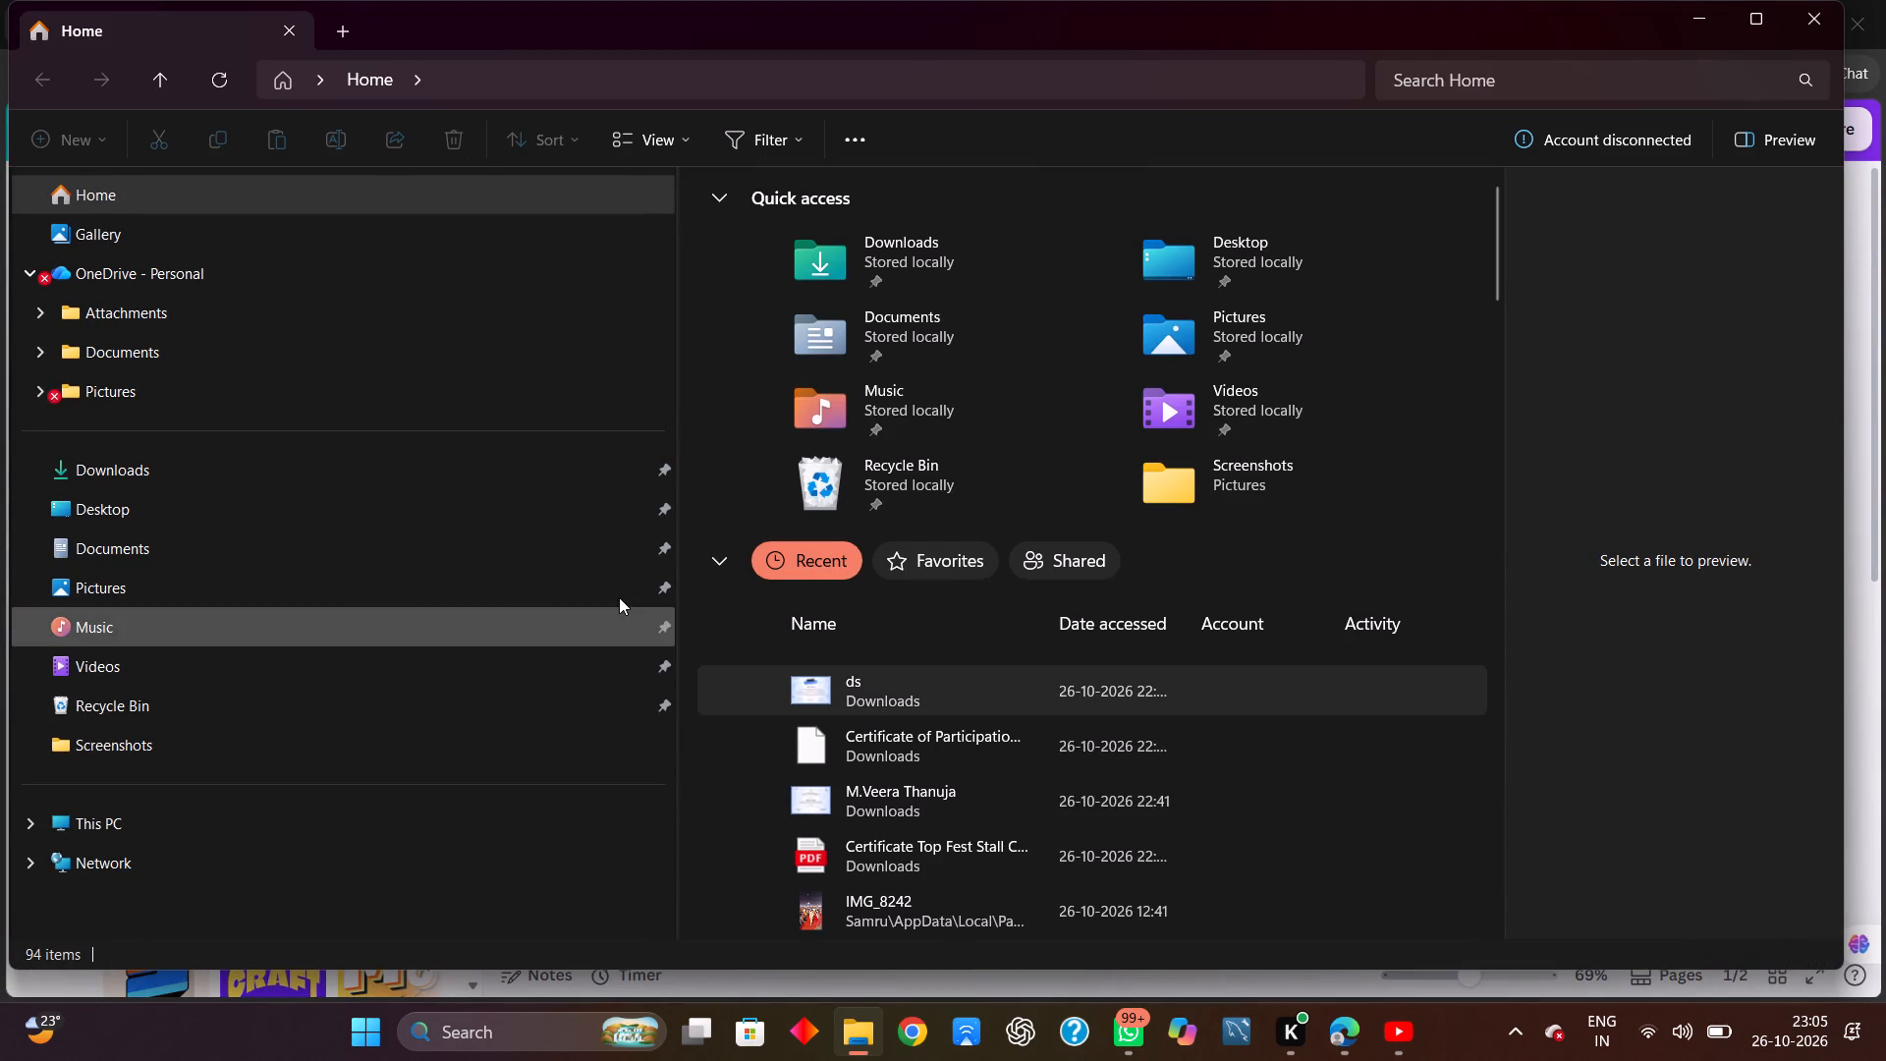
double_click(371, 463)
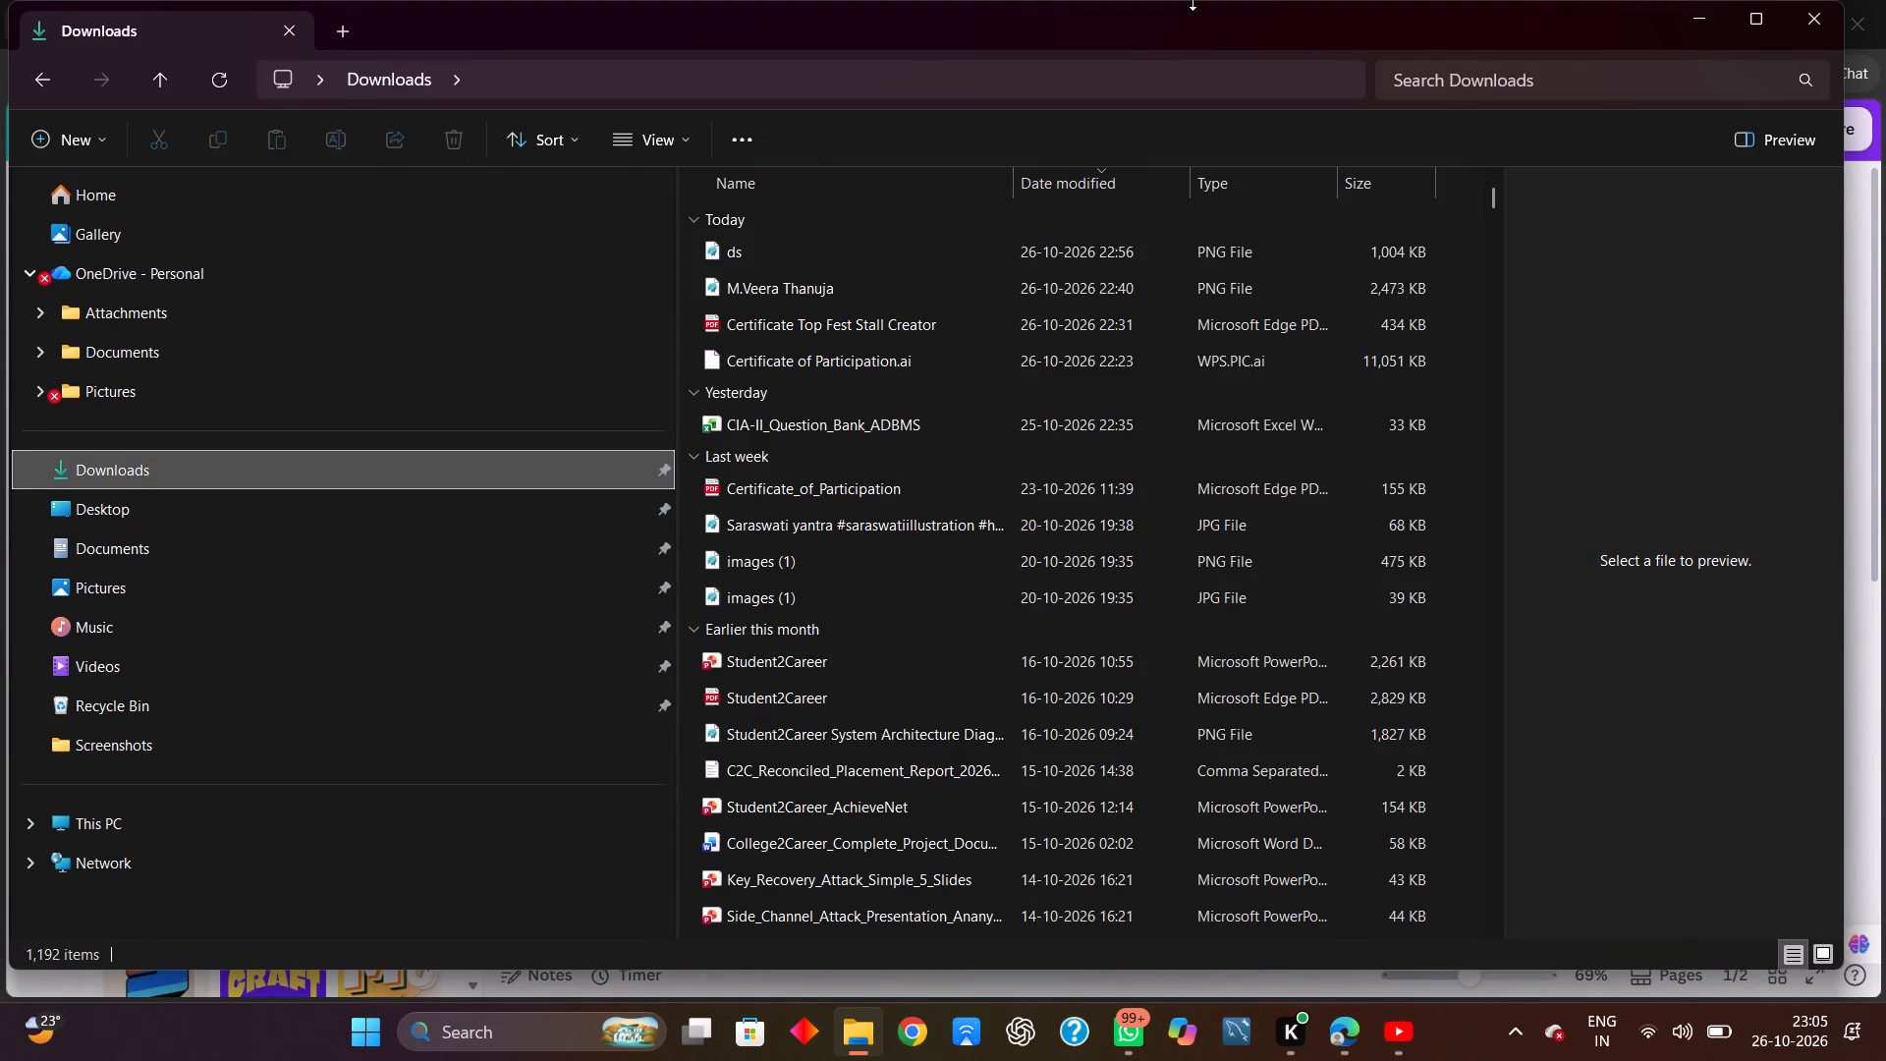
click(1692, 23)
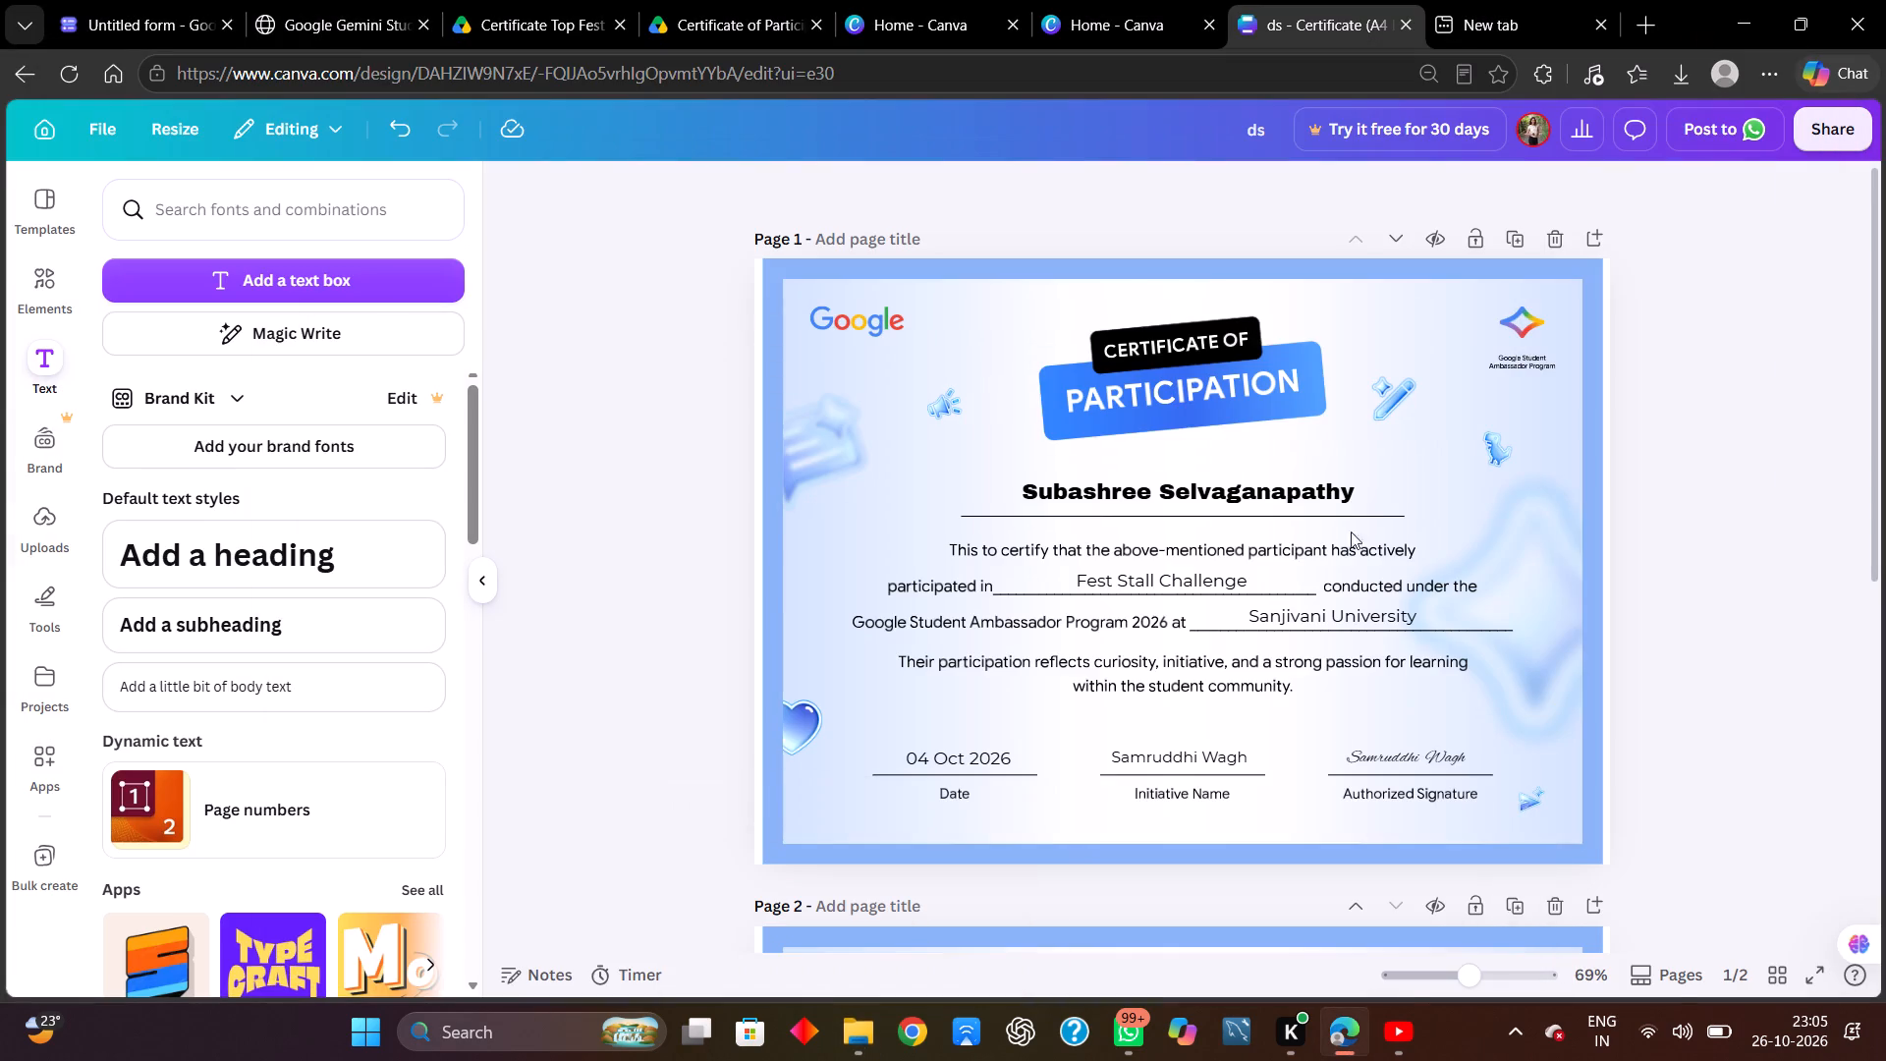
Delete page 2, which holds only the blue border and gradient panel, keeping the certificate page.
scroll(1233, 669, down, 4)
click(1291, 667)
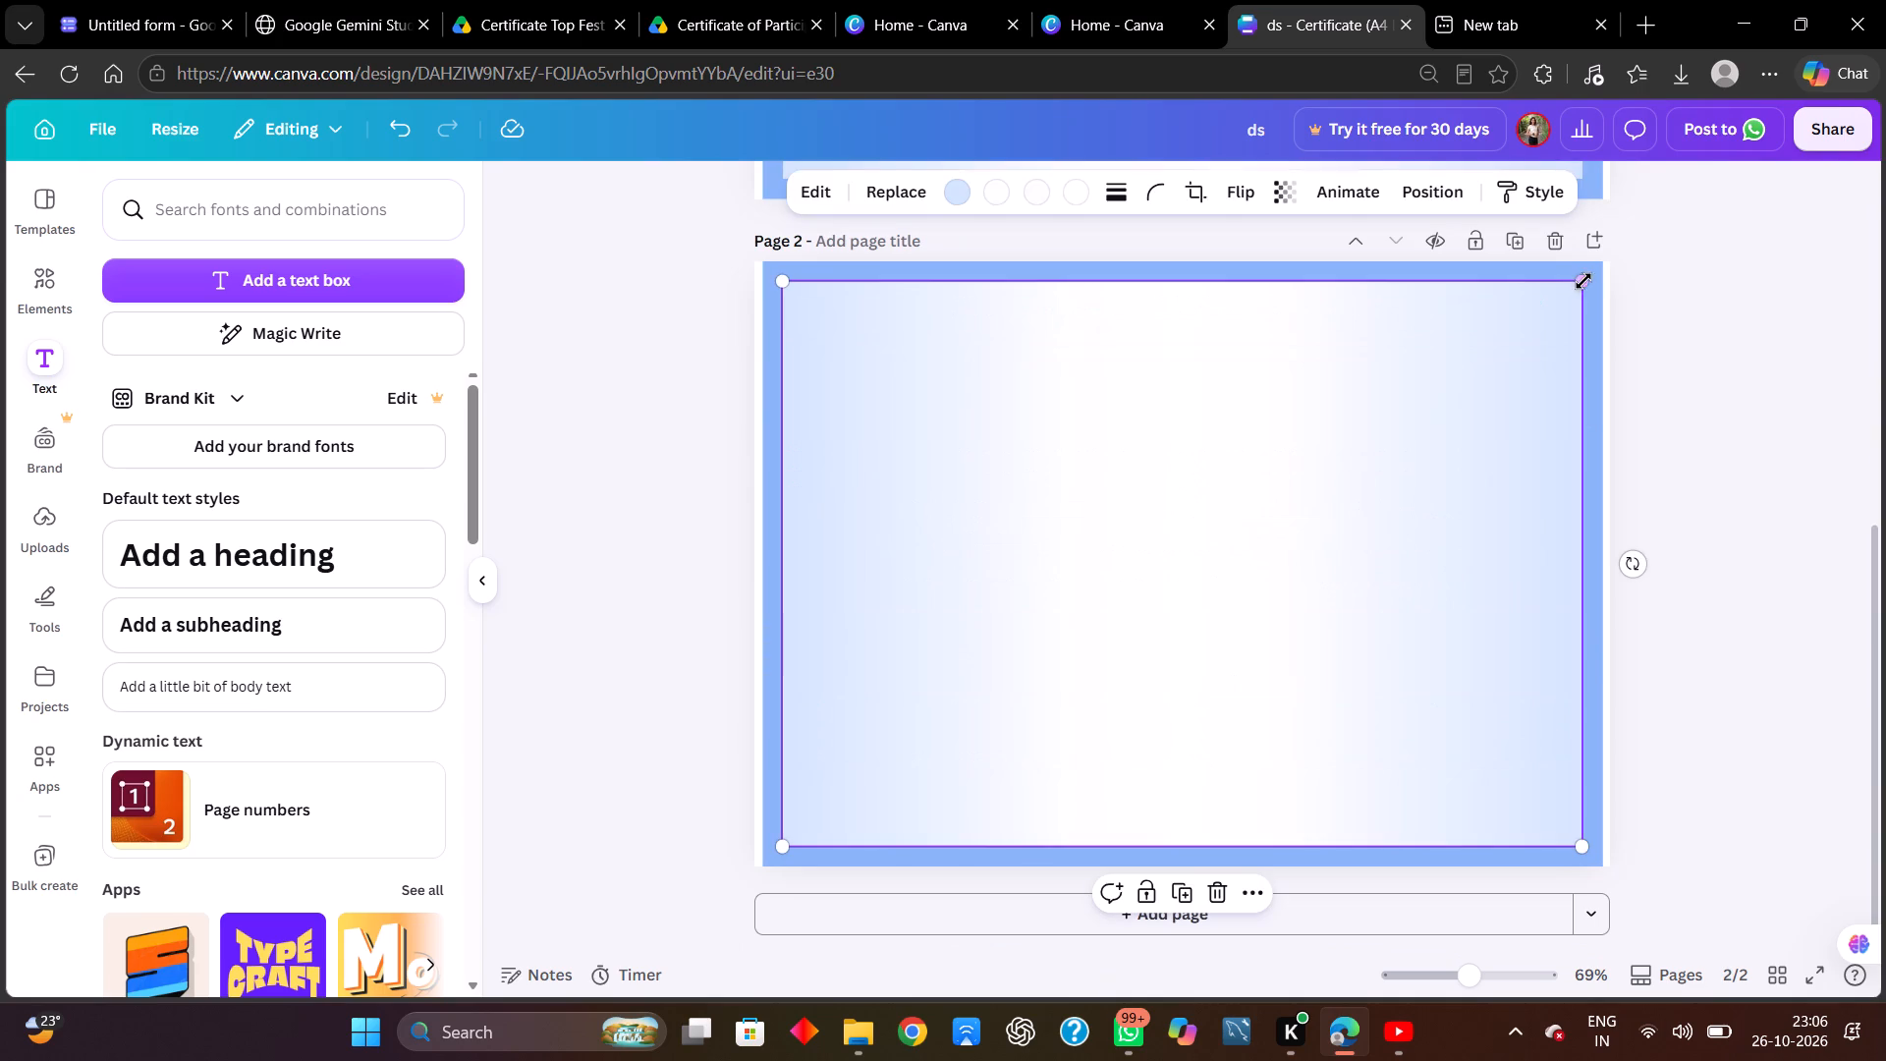
click(1543, 234)
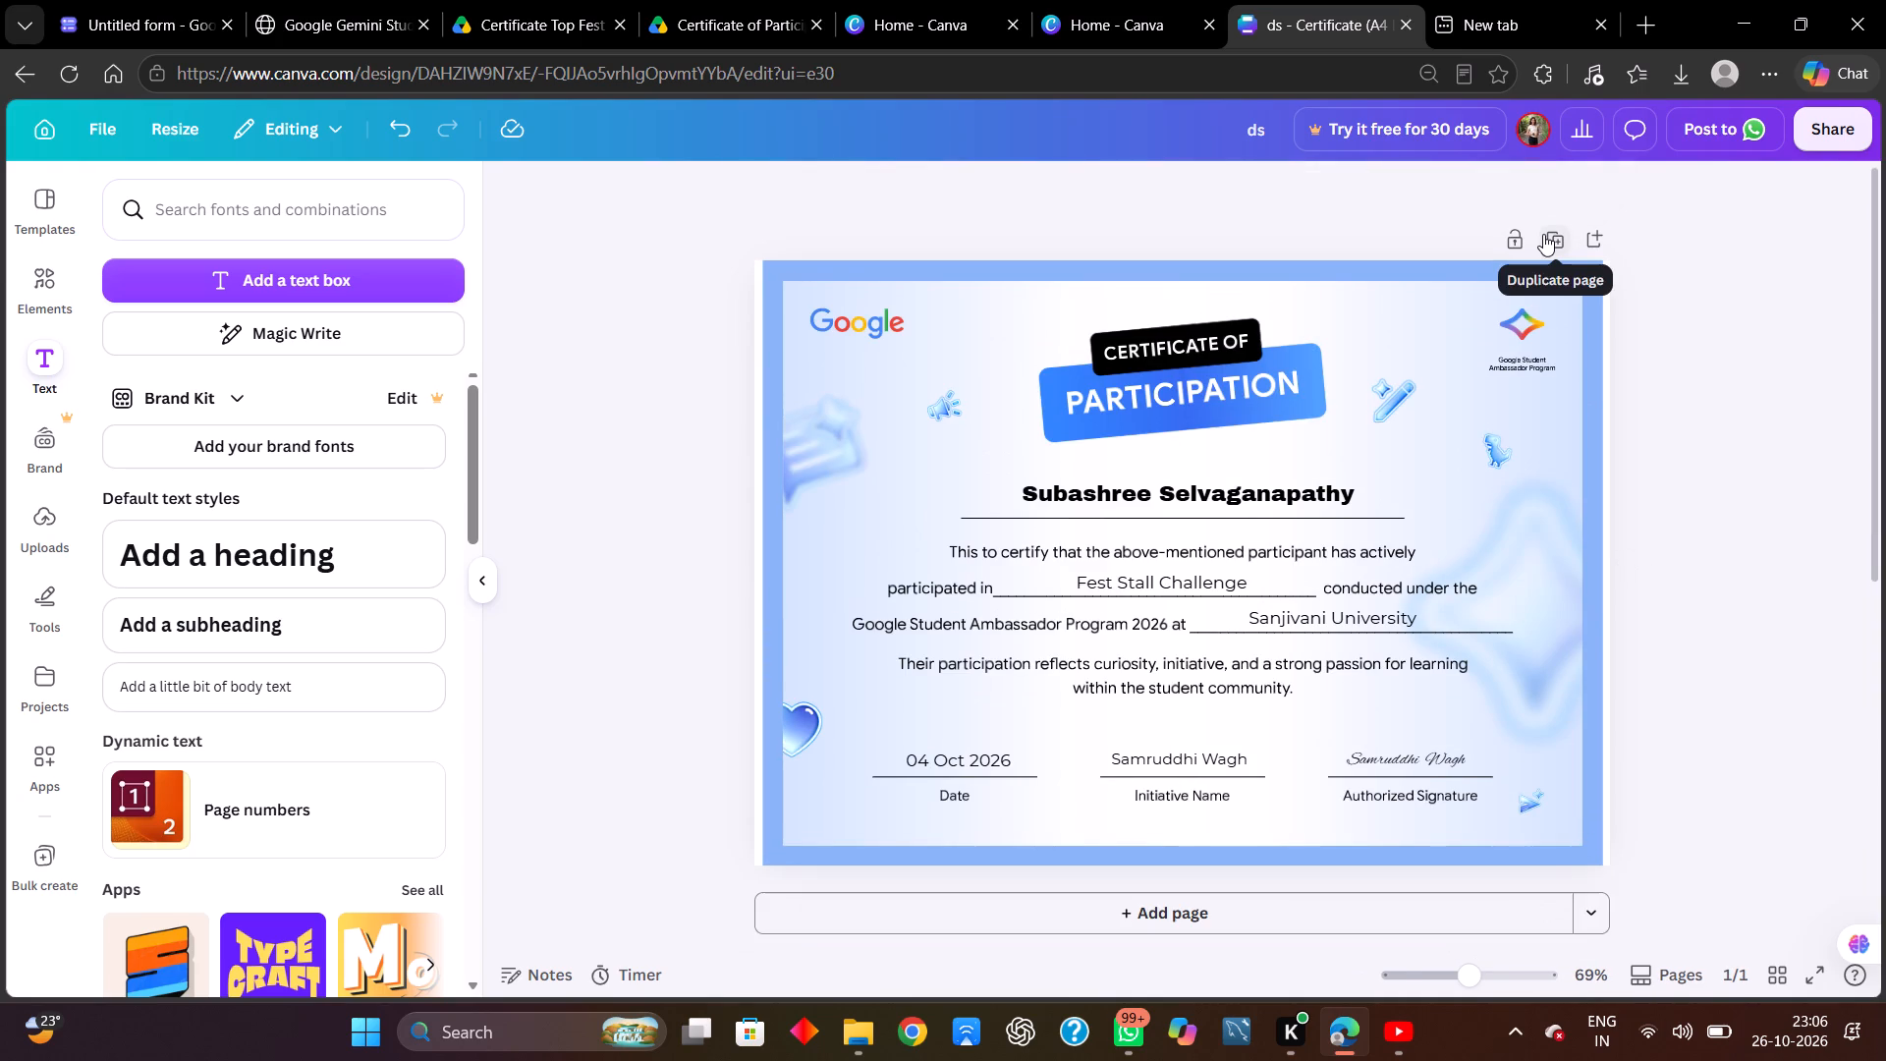
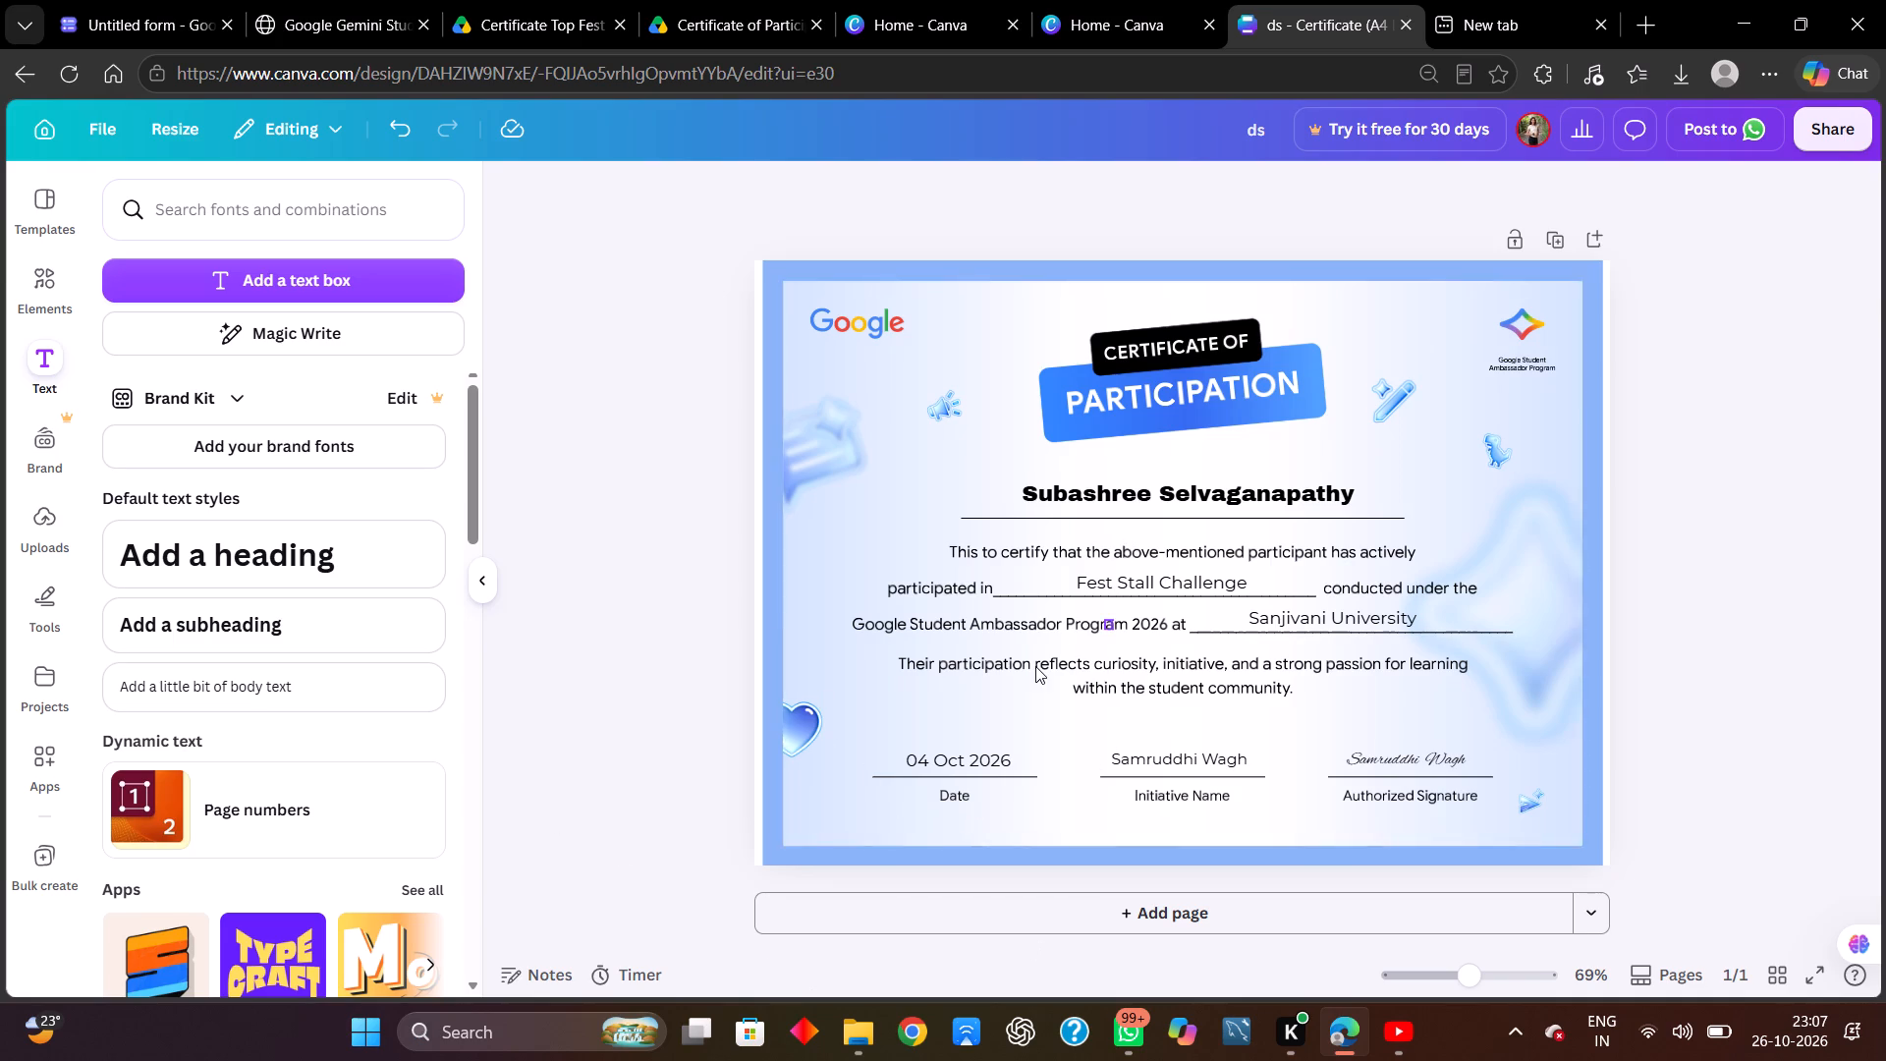
Download the current participant's certificate as a PNG at High quality.
click(1835, 109)
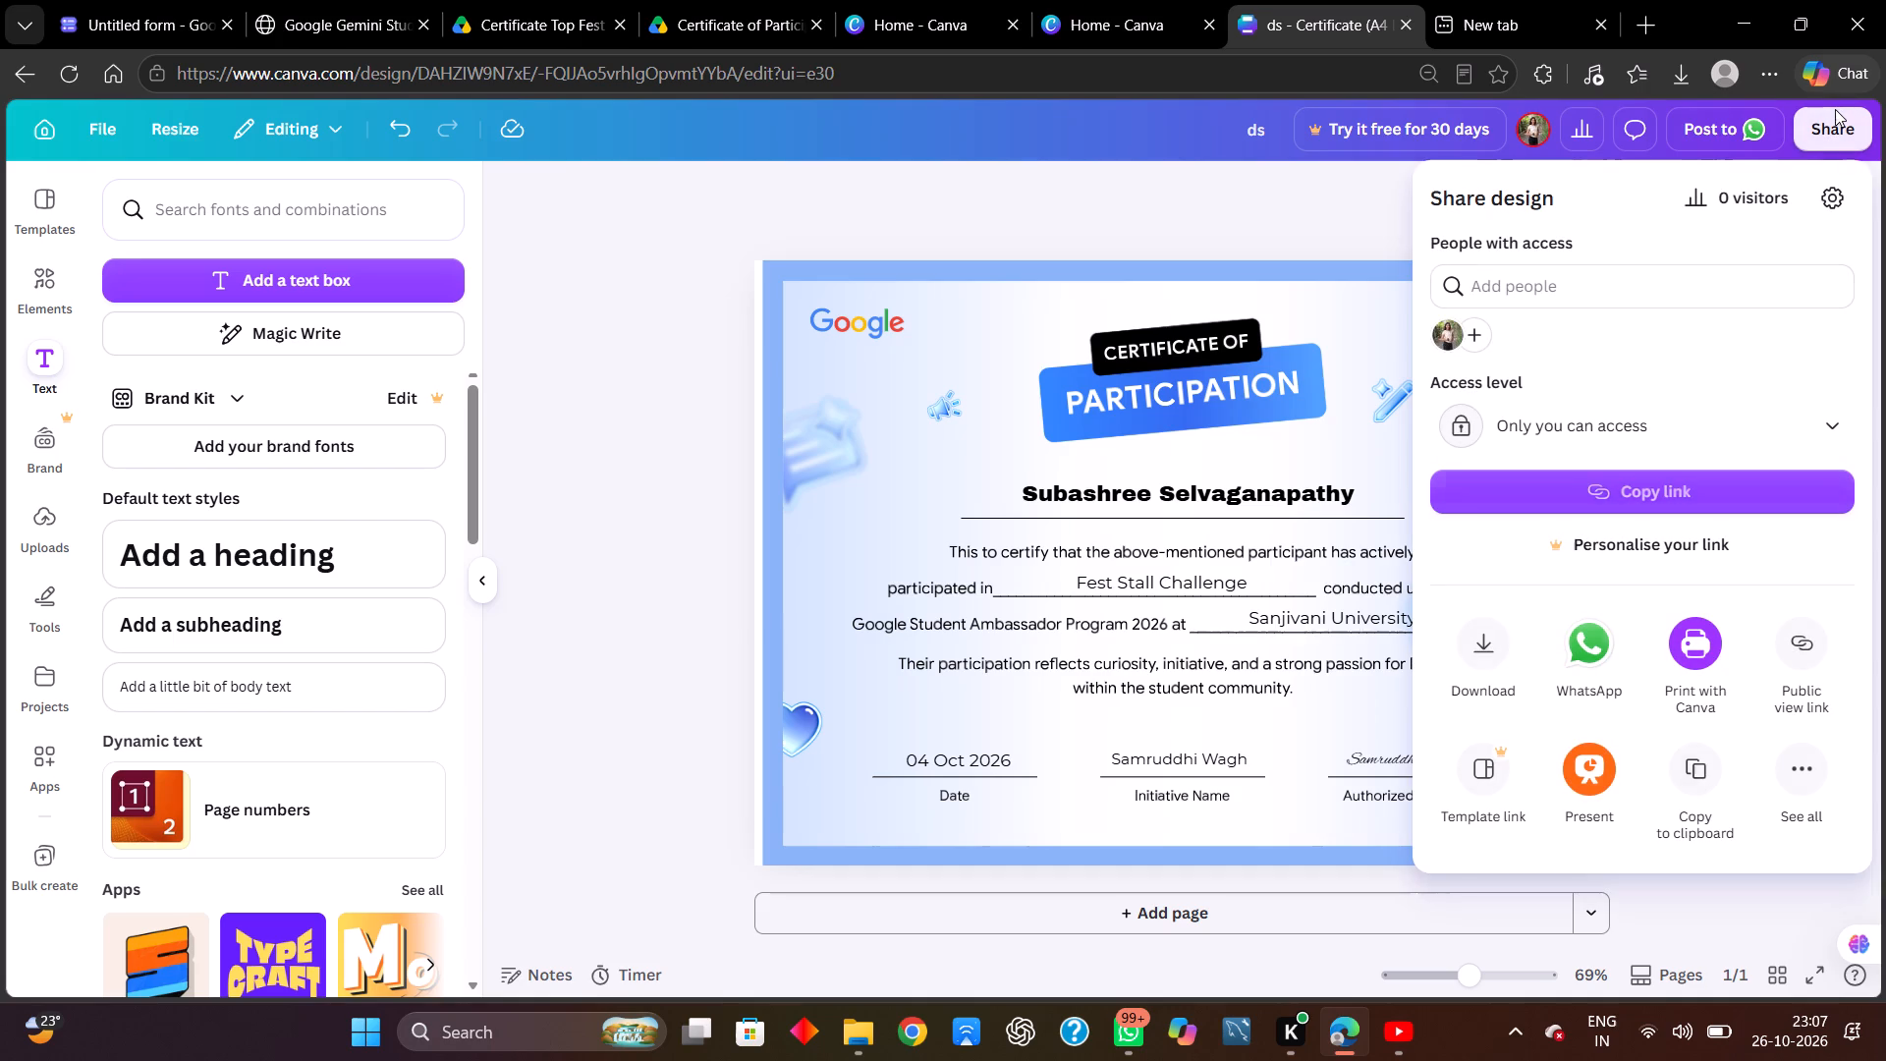
click(1494, 643)
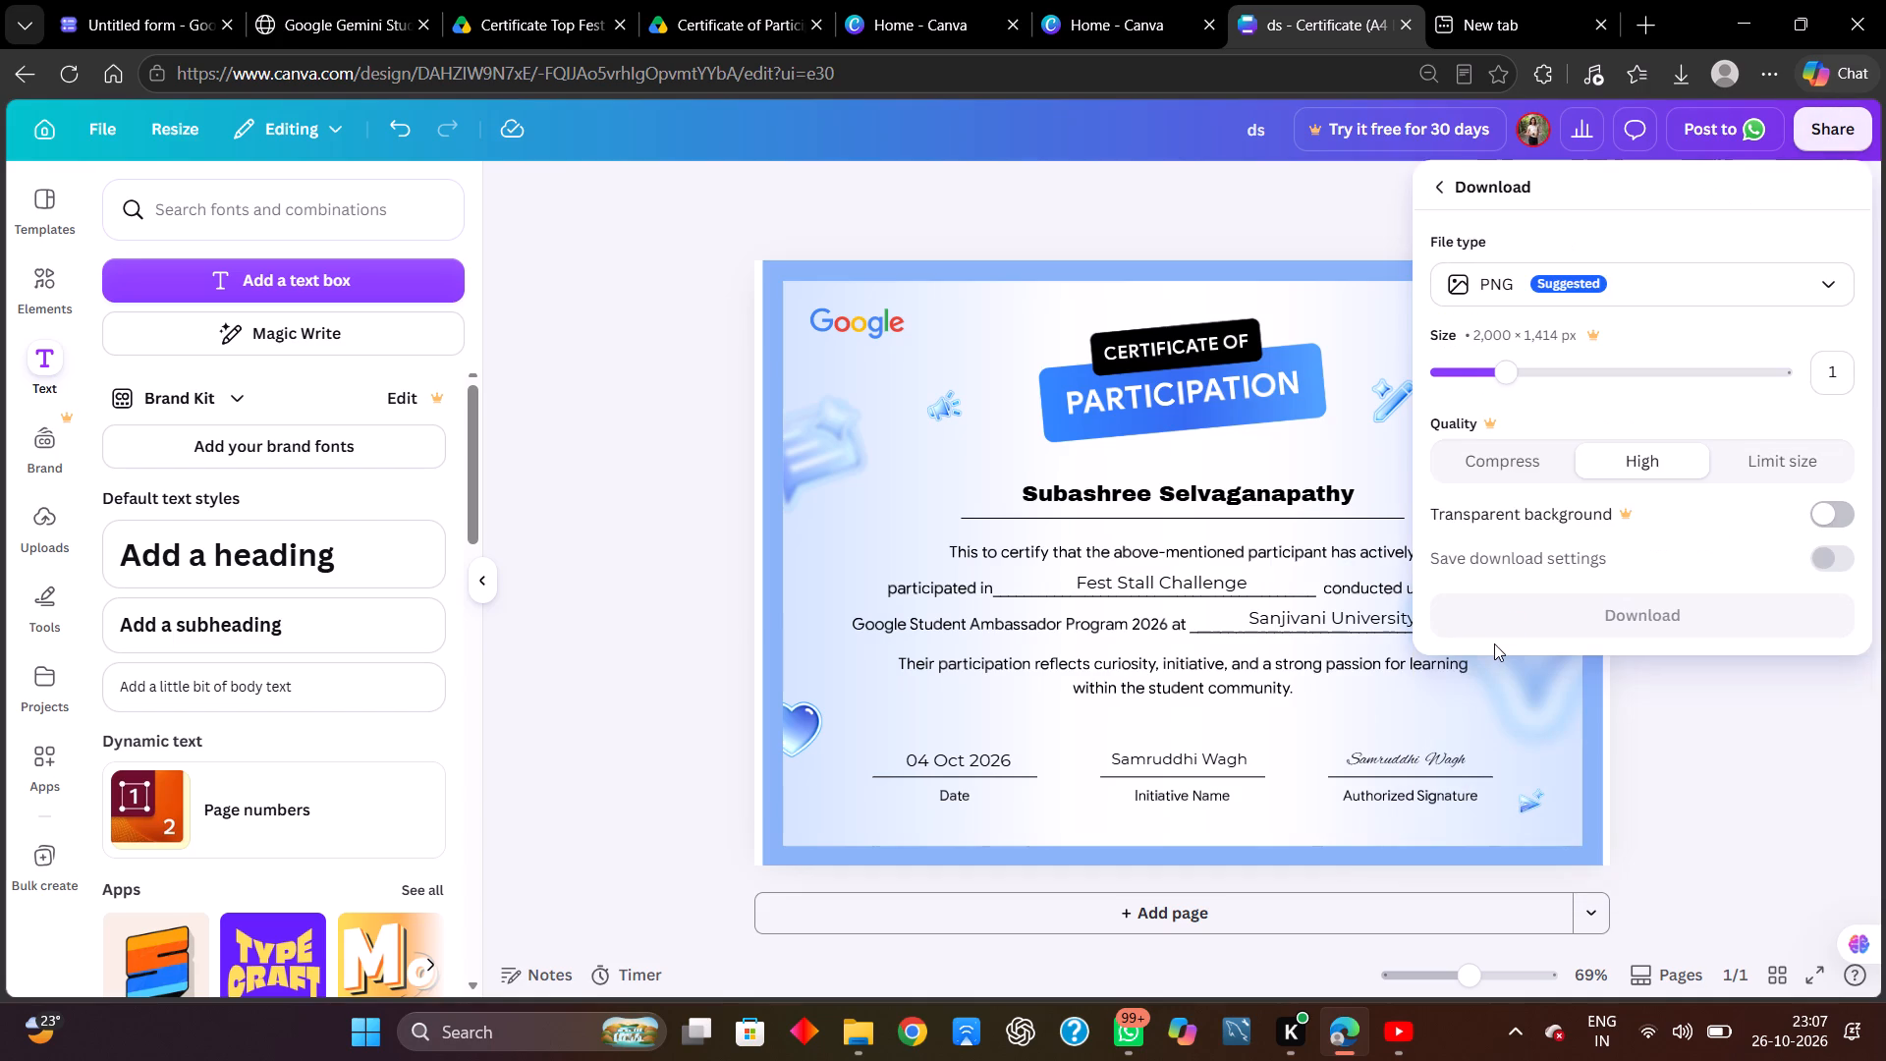
click(1647, 613)
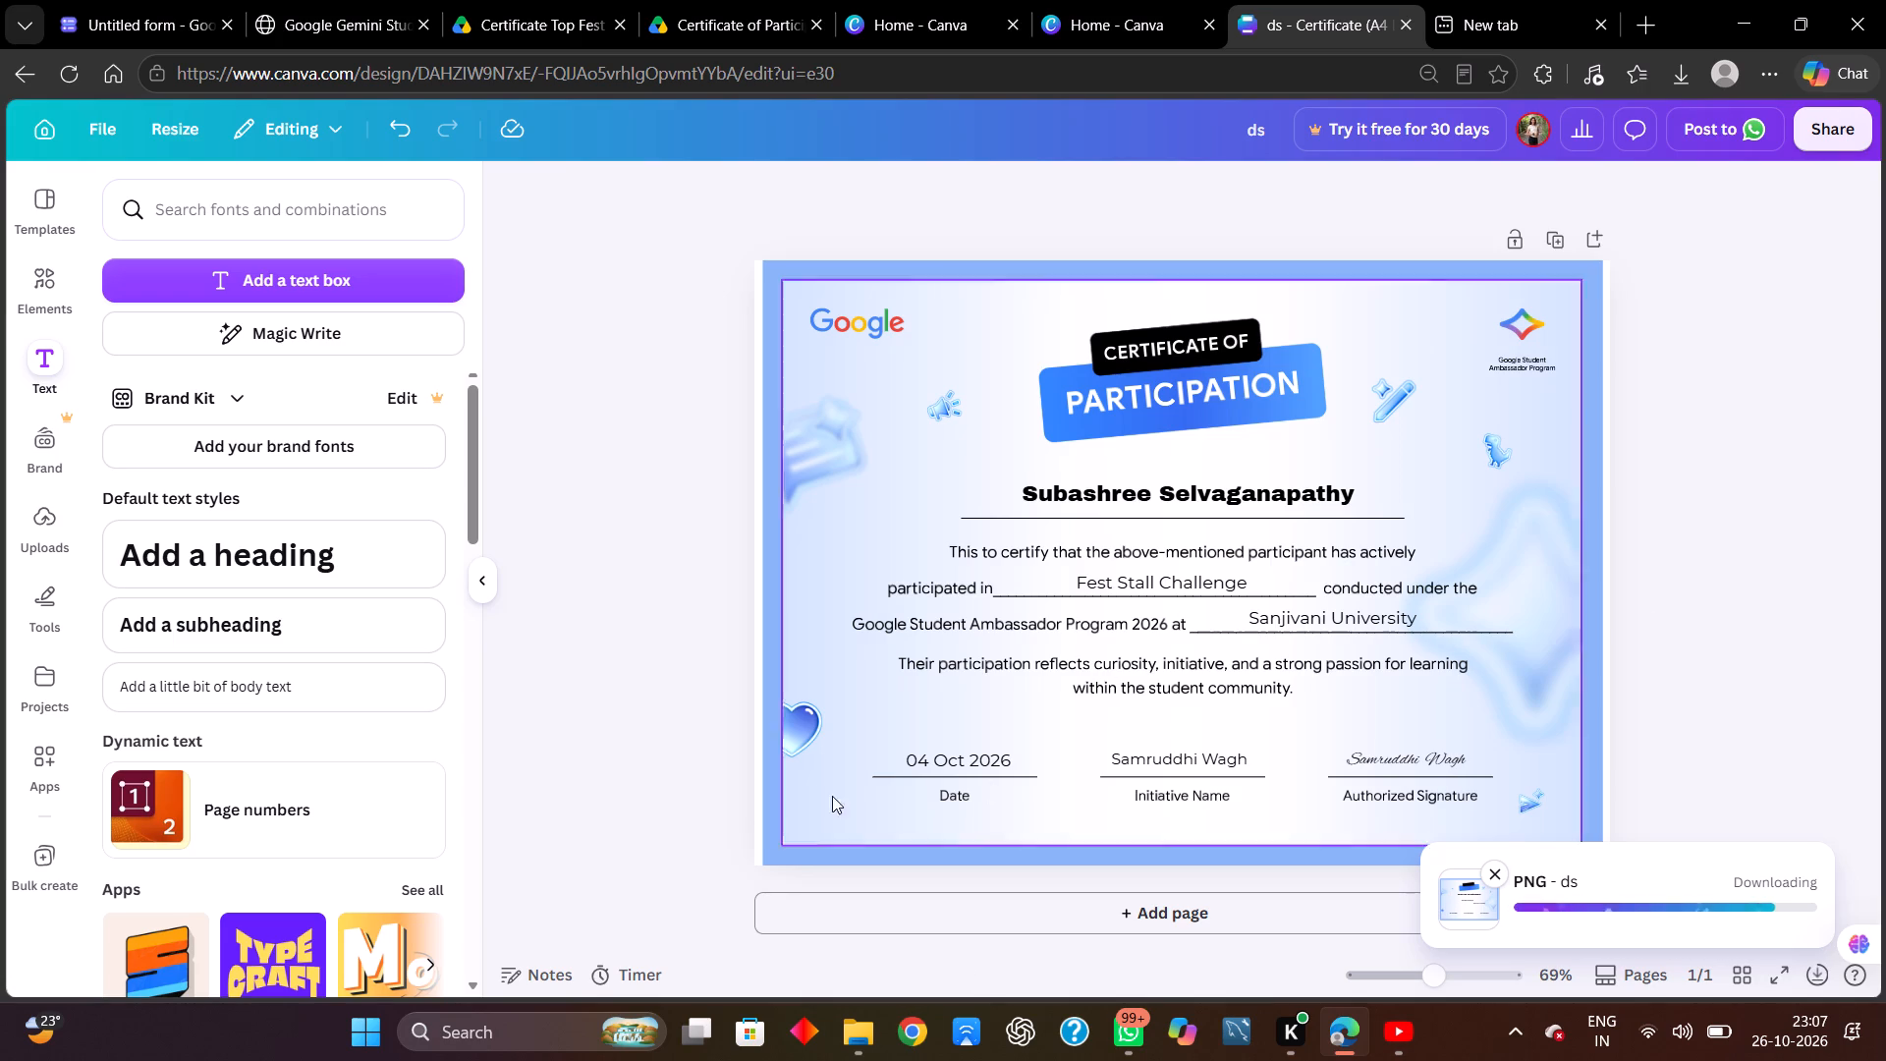
Open the Downloads folder in File Explorer and refresh its listing to locate the newly downloaded certificate PNG.
click(864, 1011)
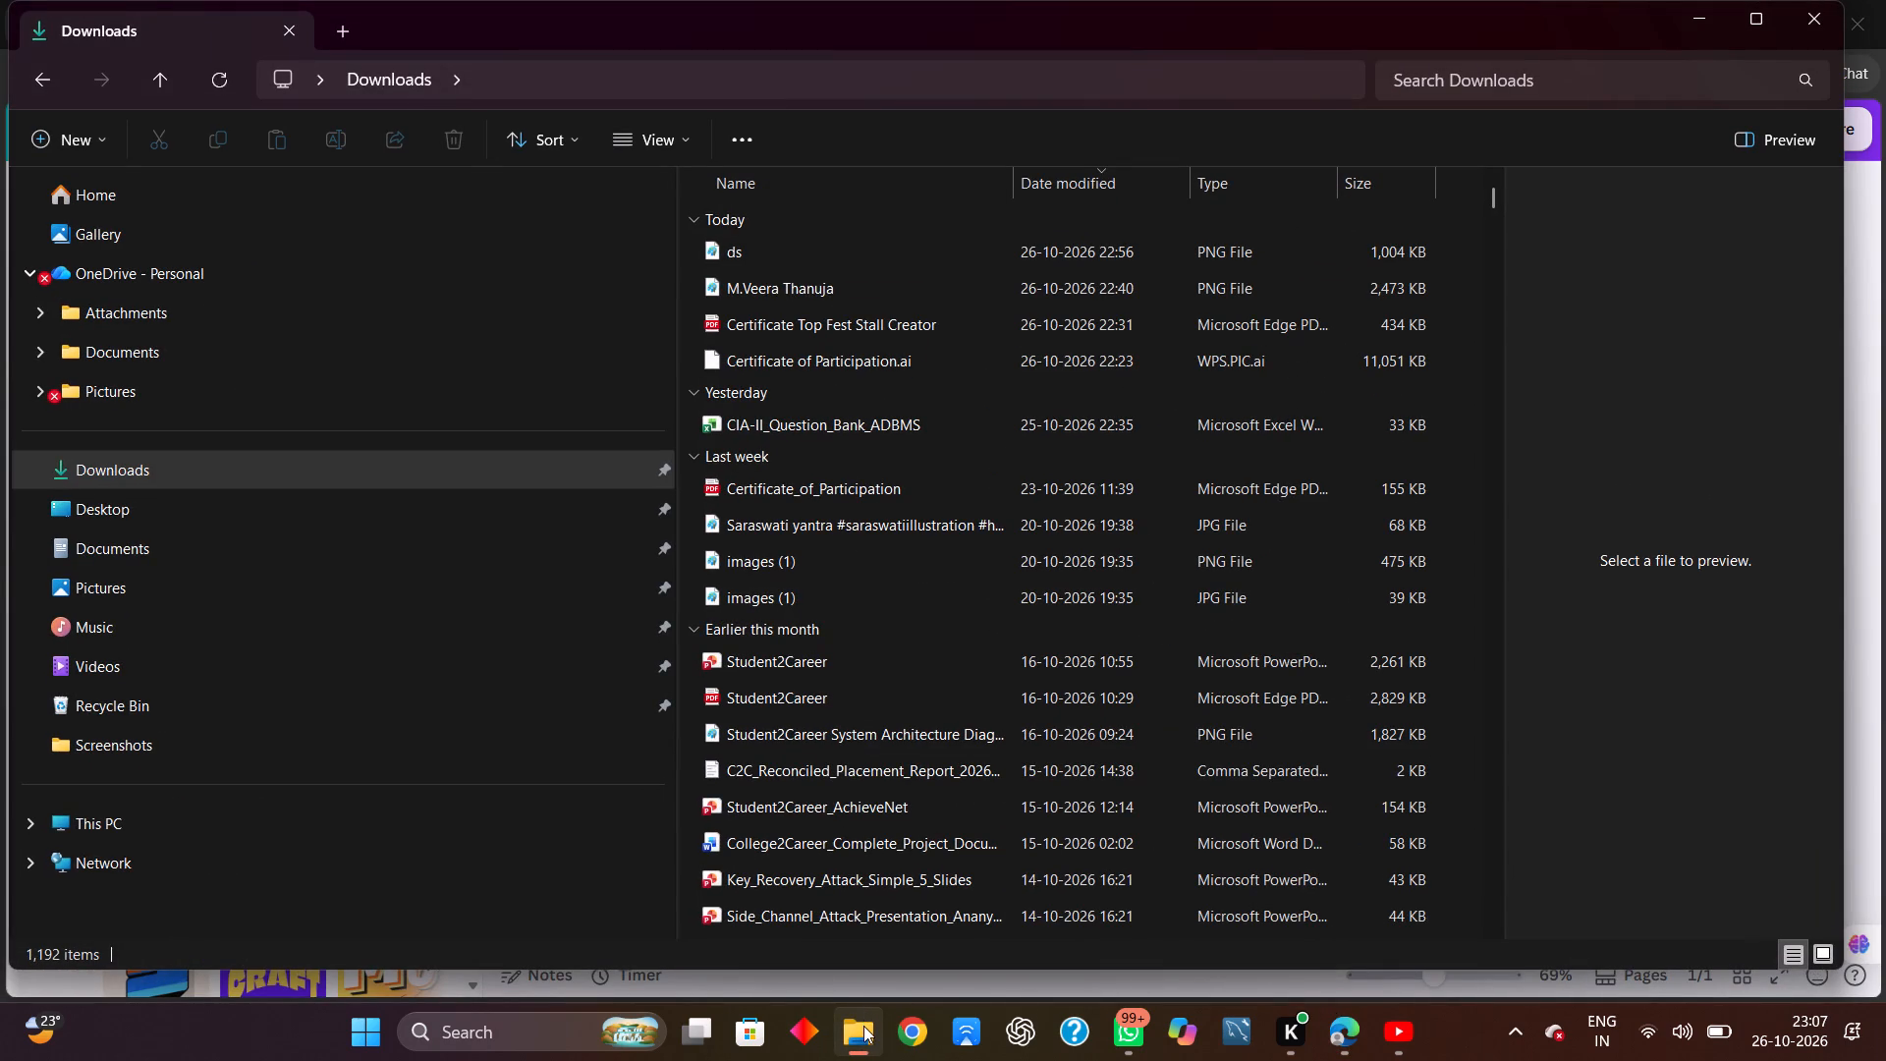
click(863, 1026)
scroll(863, 1026, right, 6)
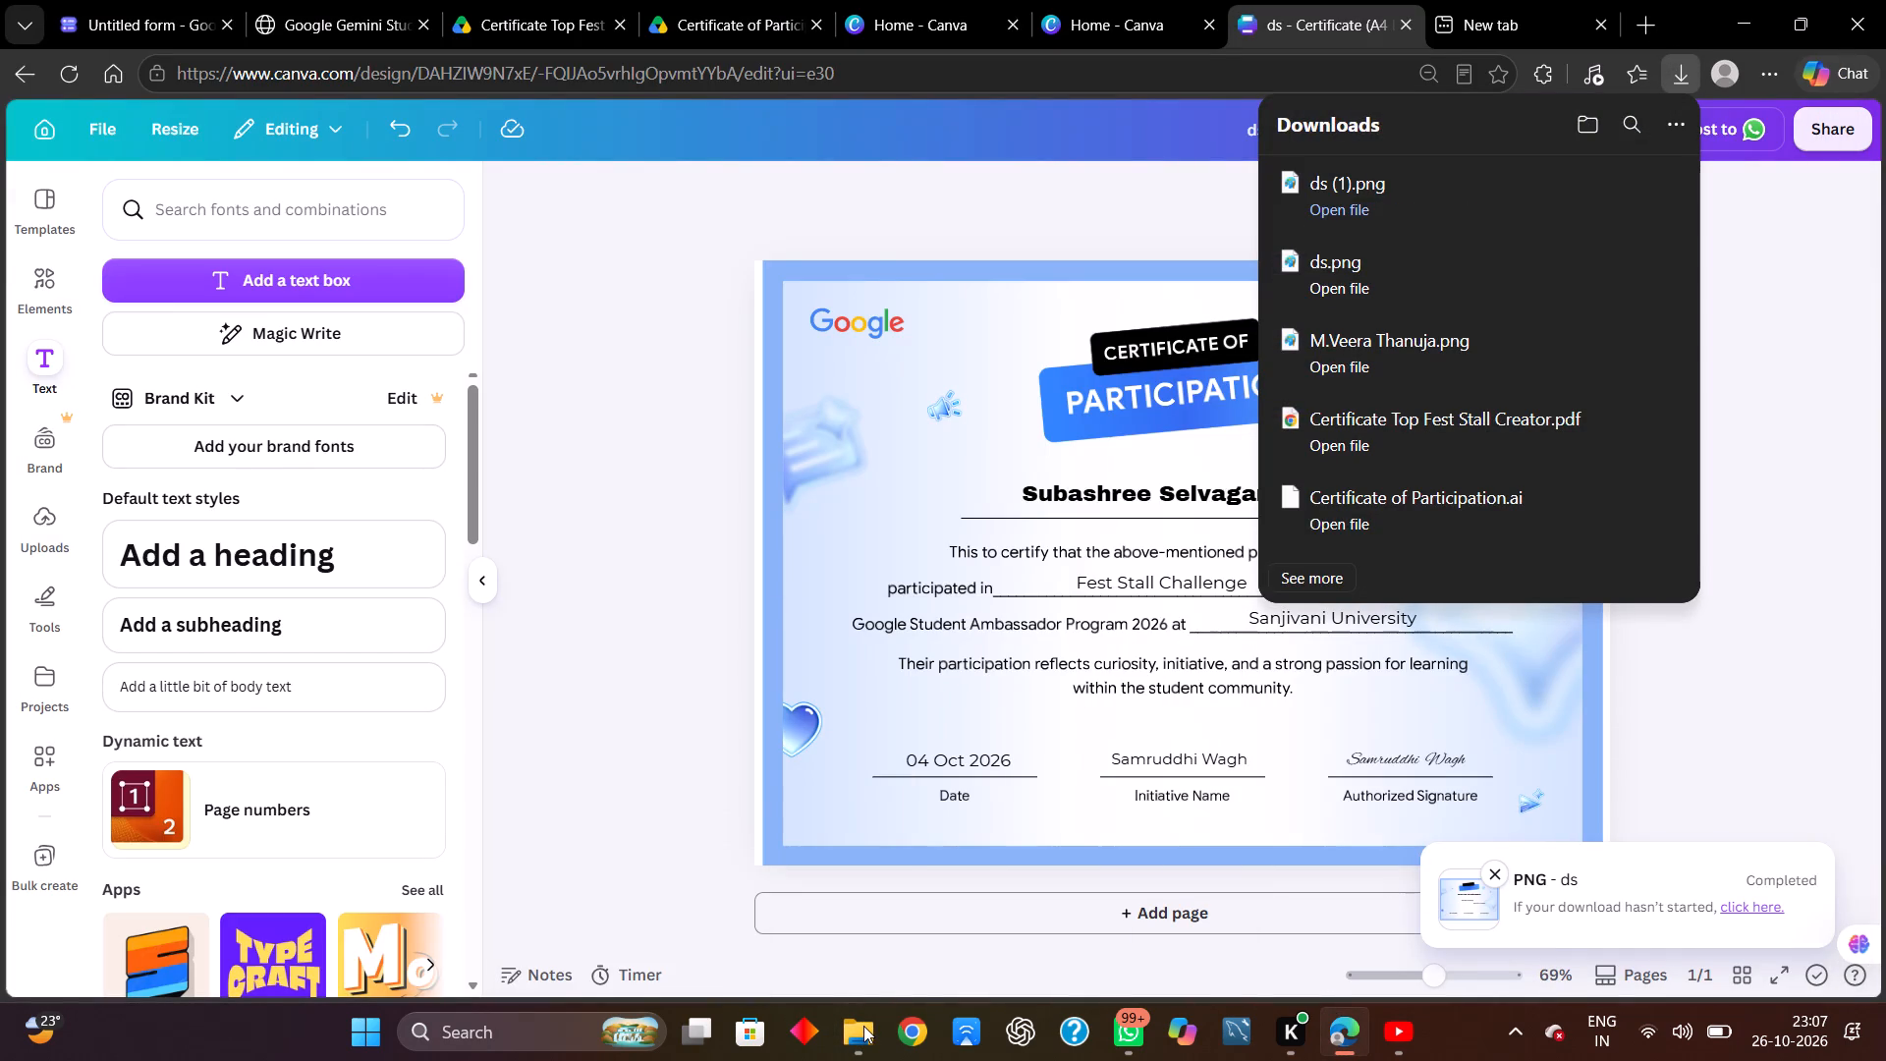
click(863, 1026)
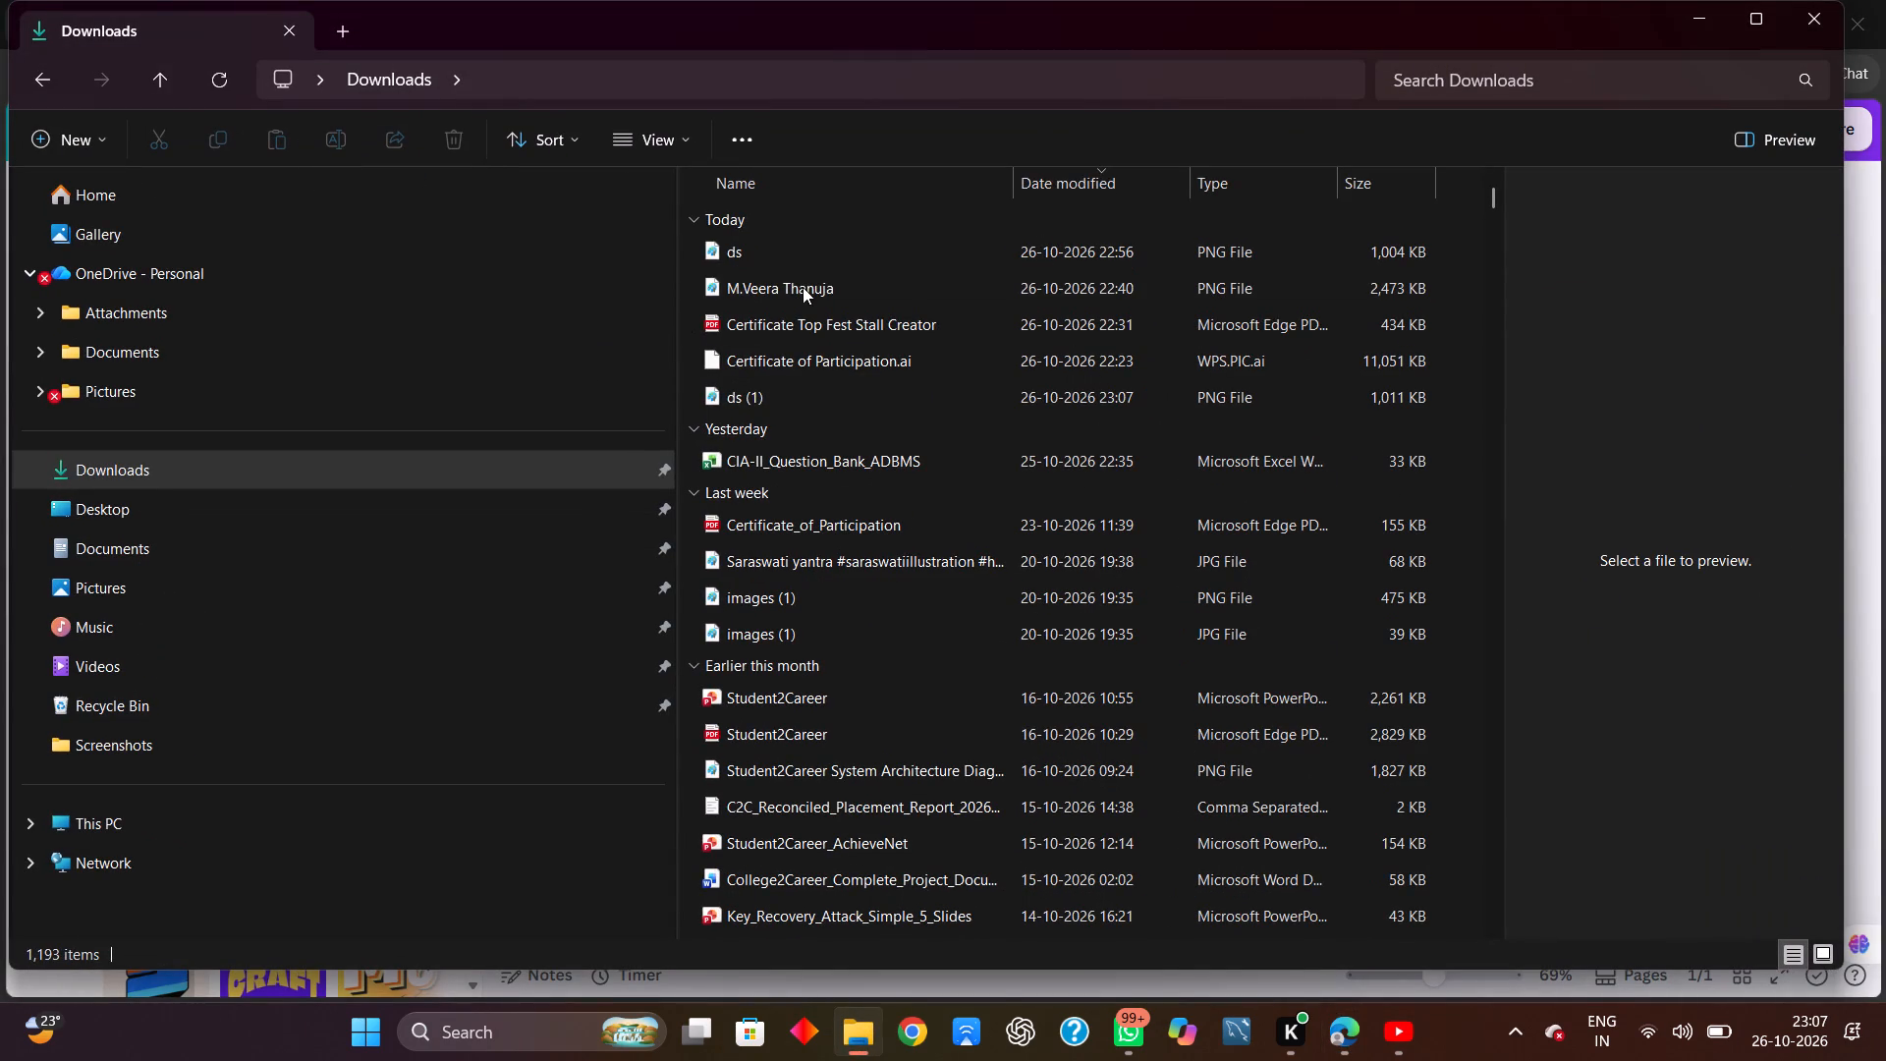
double_click(168, 456)
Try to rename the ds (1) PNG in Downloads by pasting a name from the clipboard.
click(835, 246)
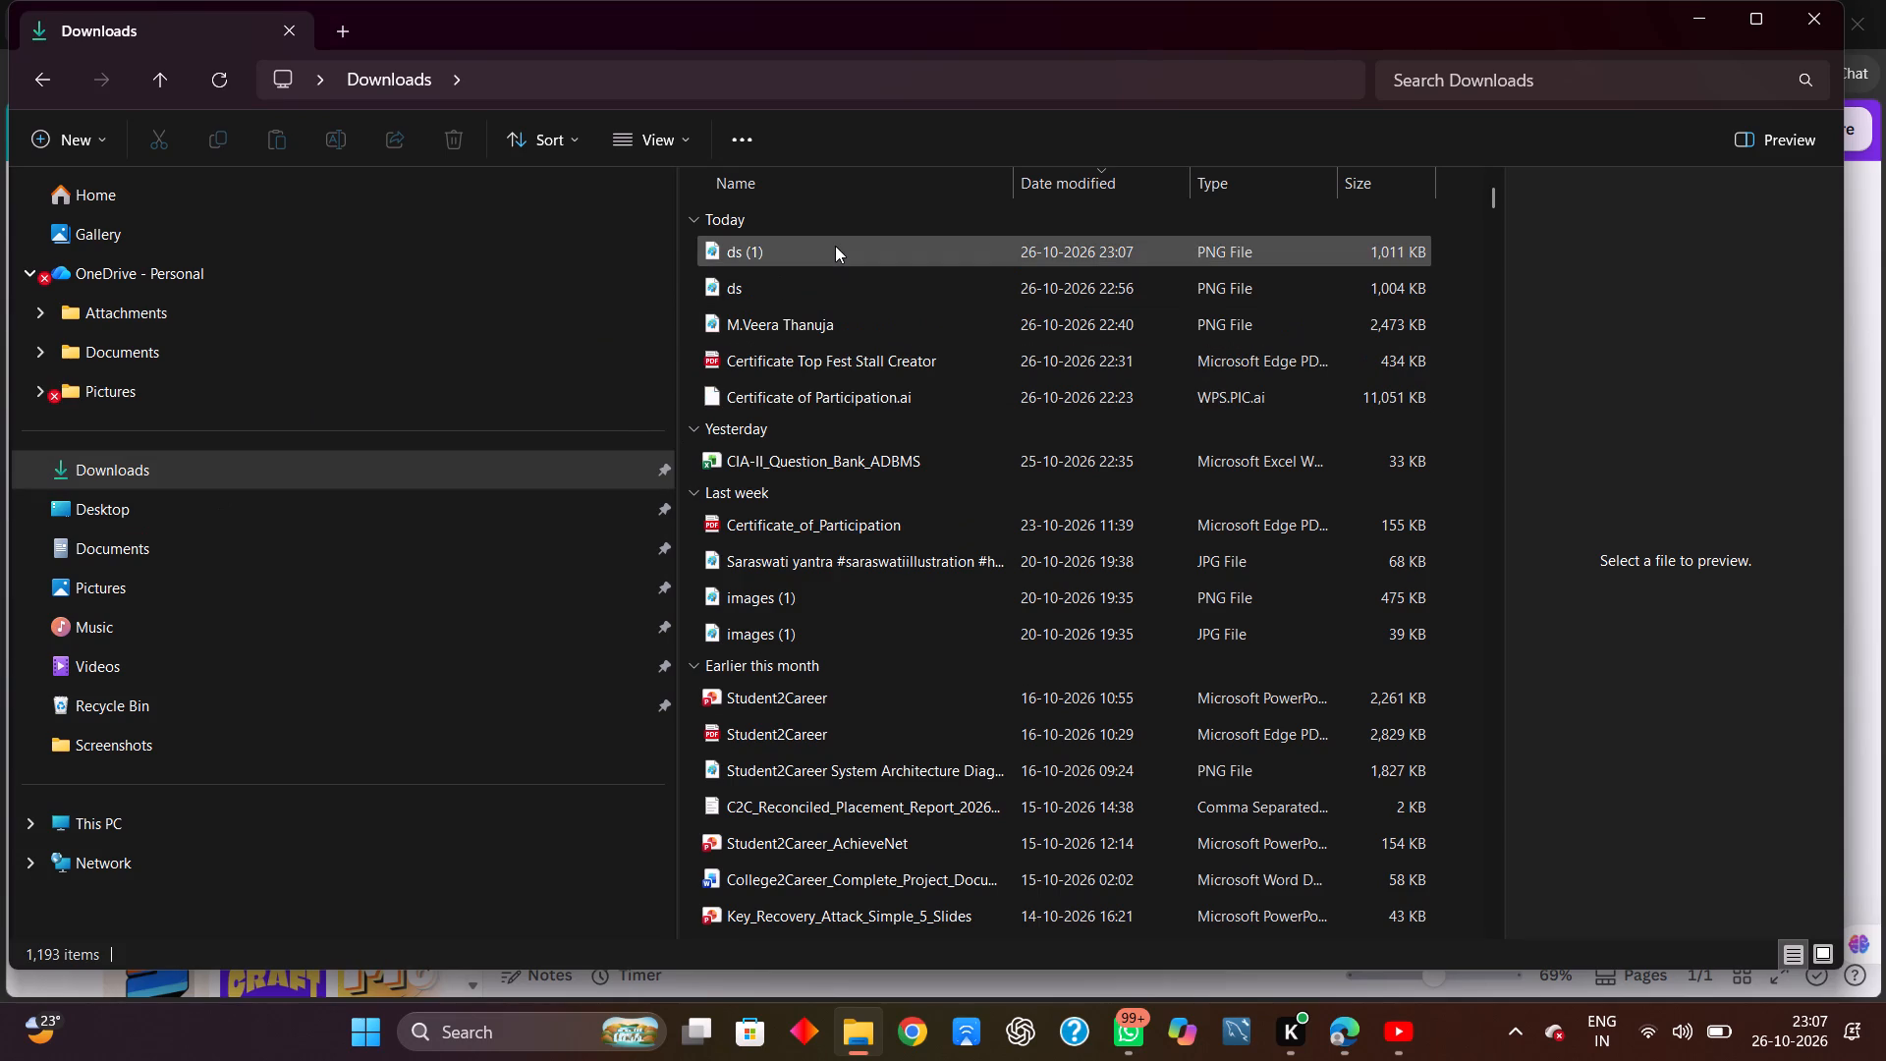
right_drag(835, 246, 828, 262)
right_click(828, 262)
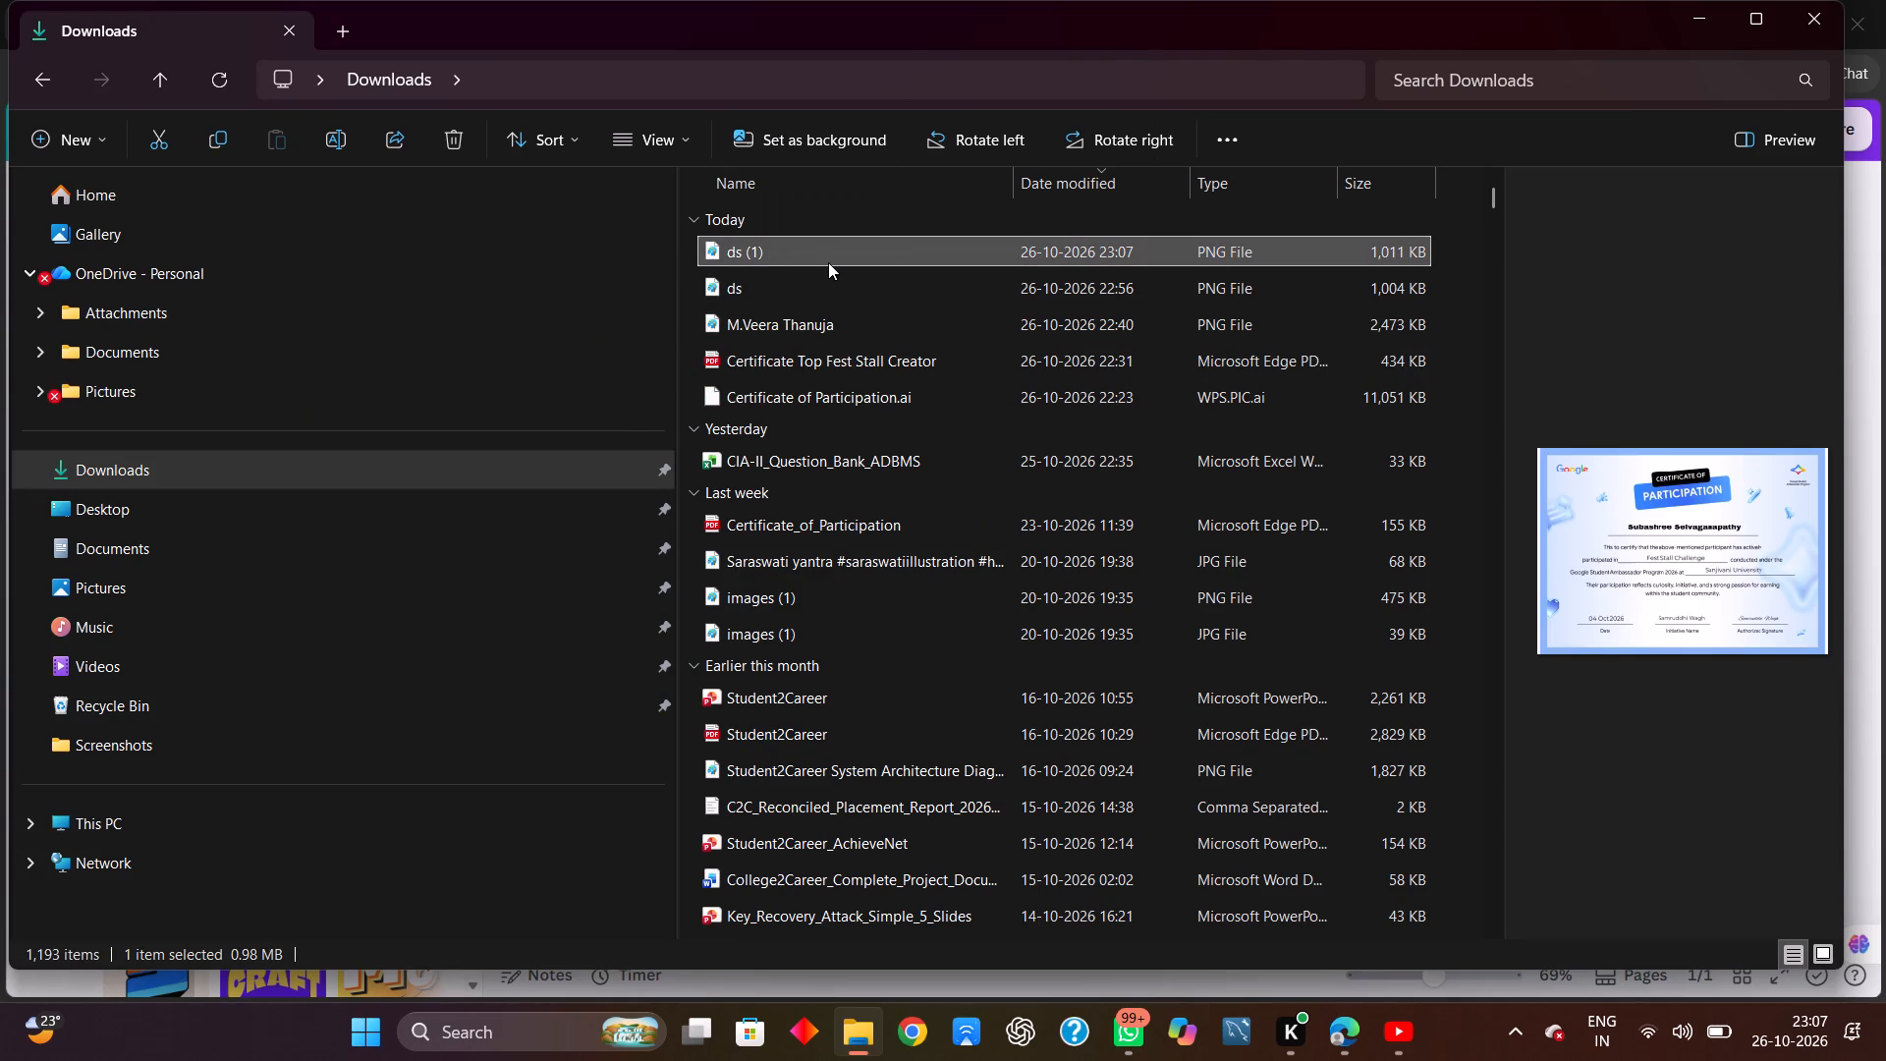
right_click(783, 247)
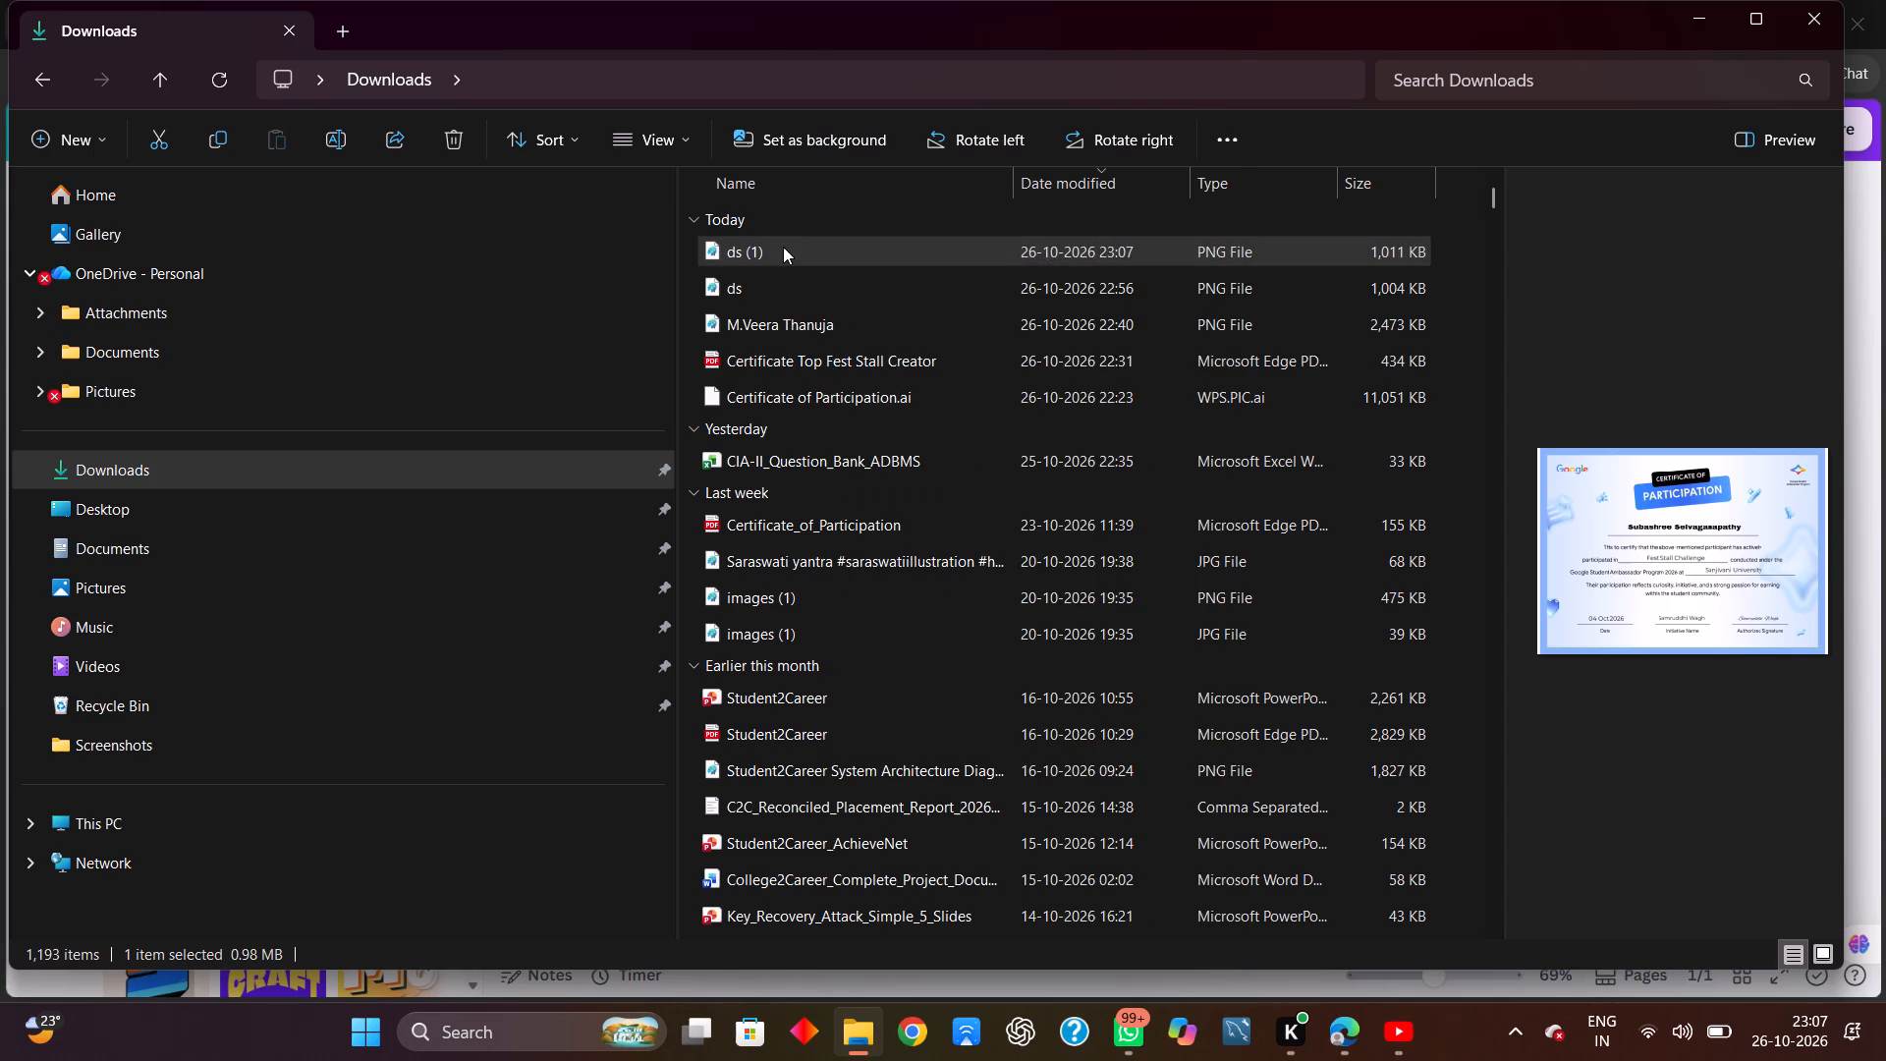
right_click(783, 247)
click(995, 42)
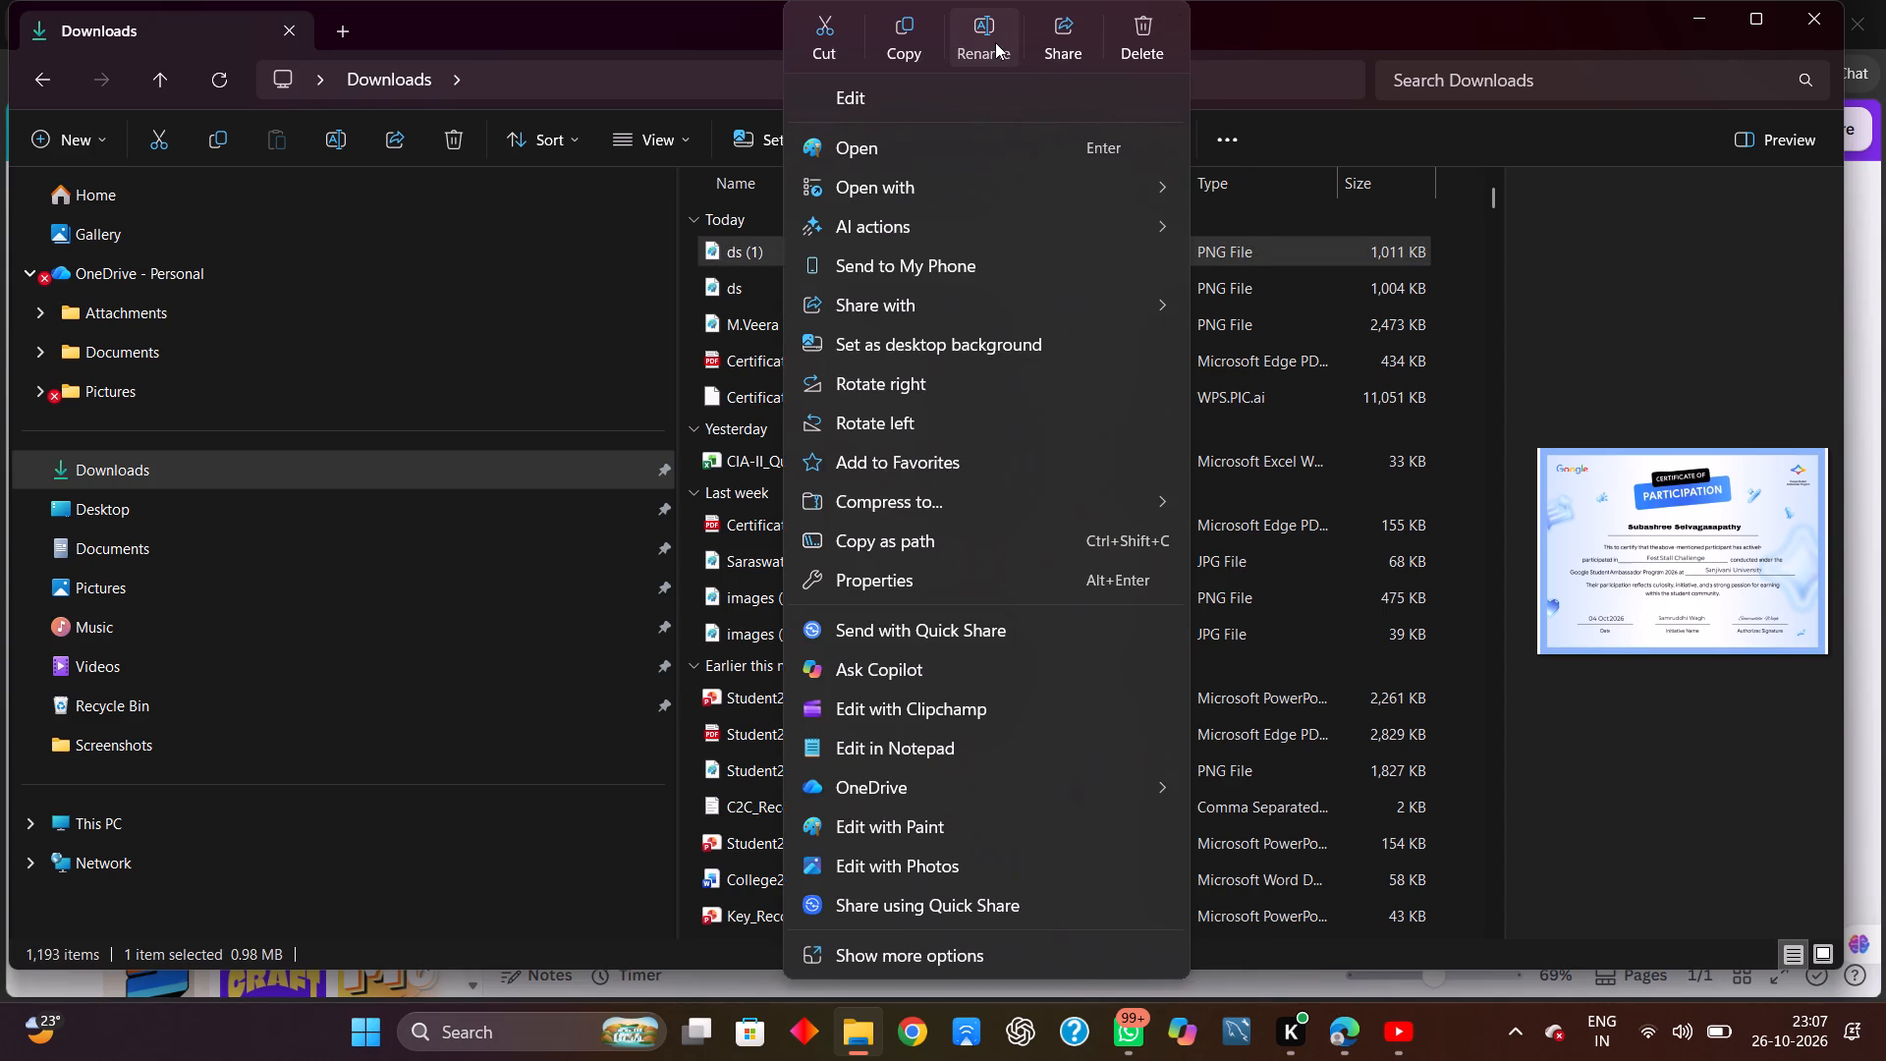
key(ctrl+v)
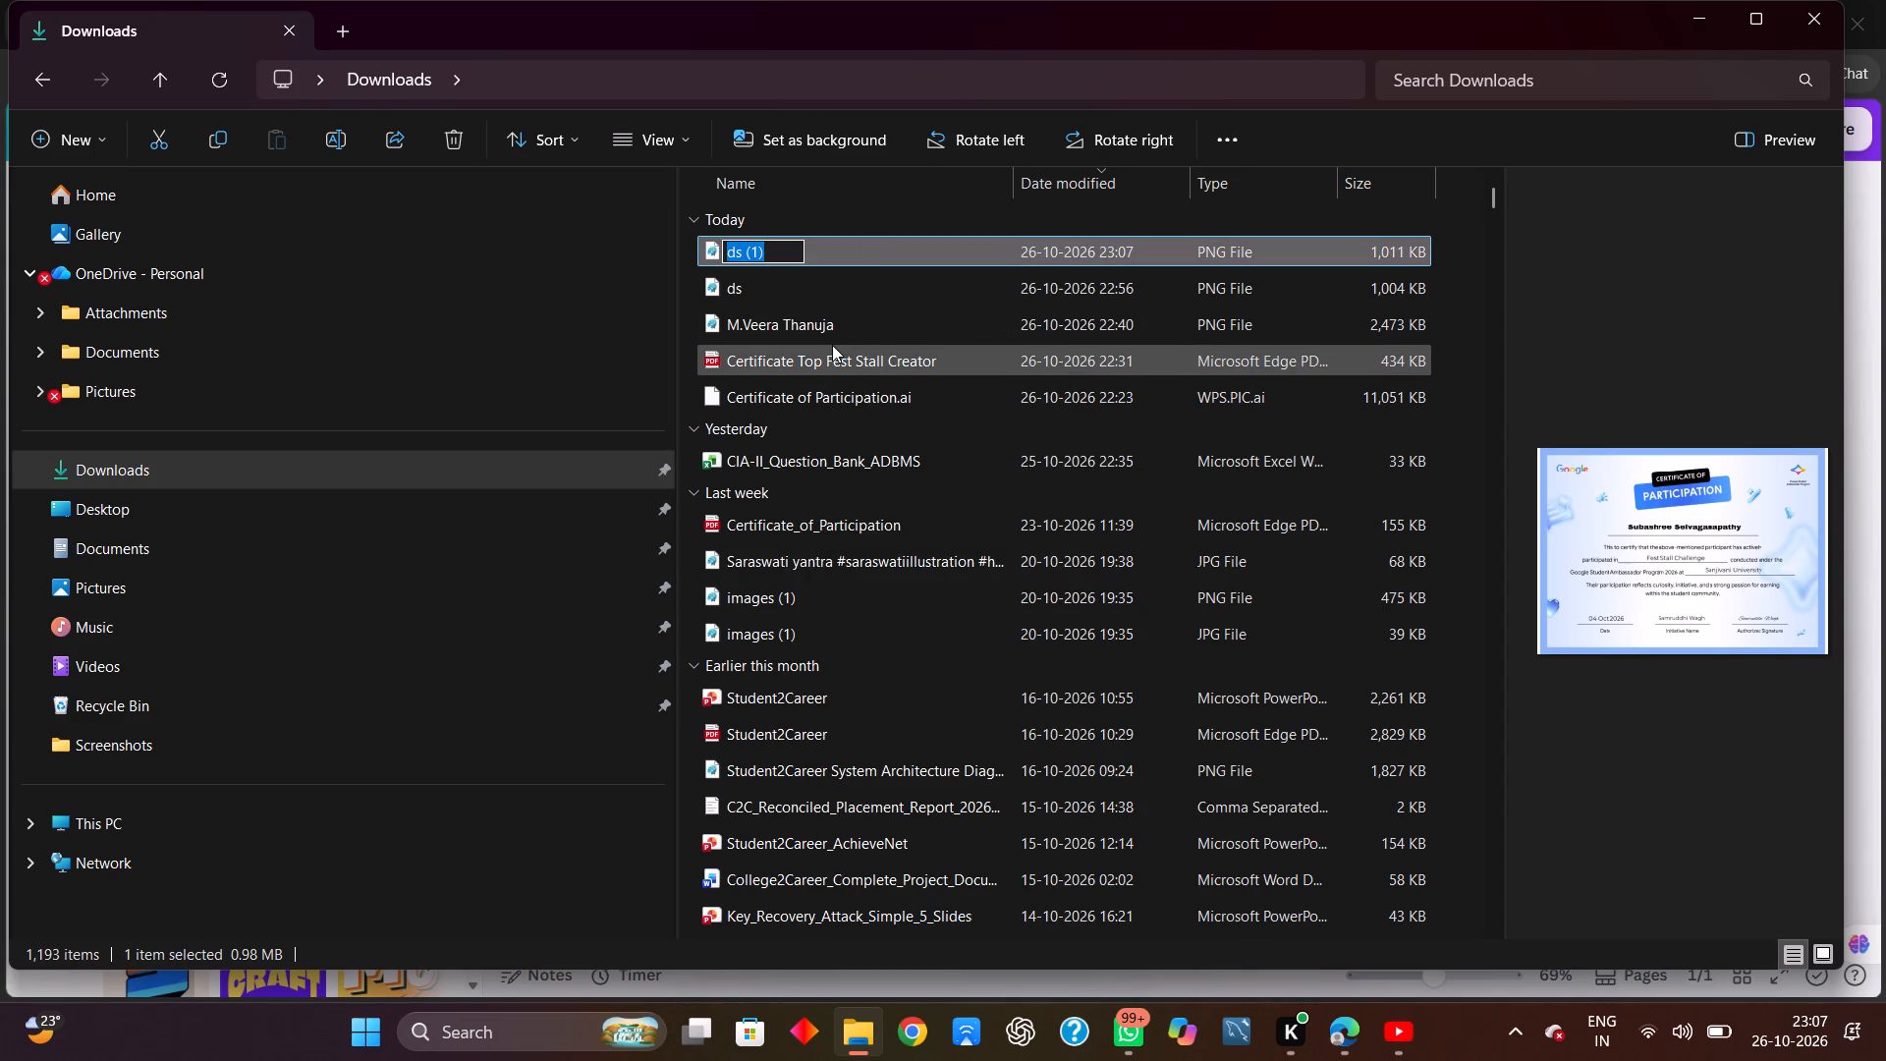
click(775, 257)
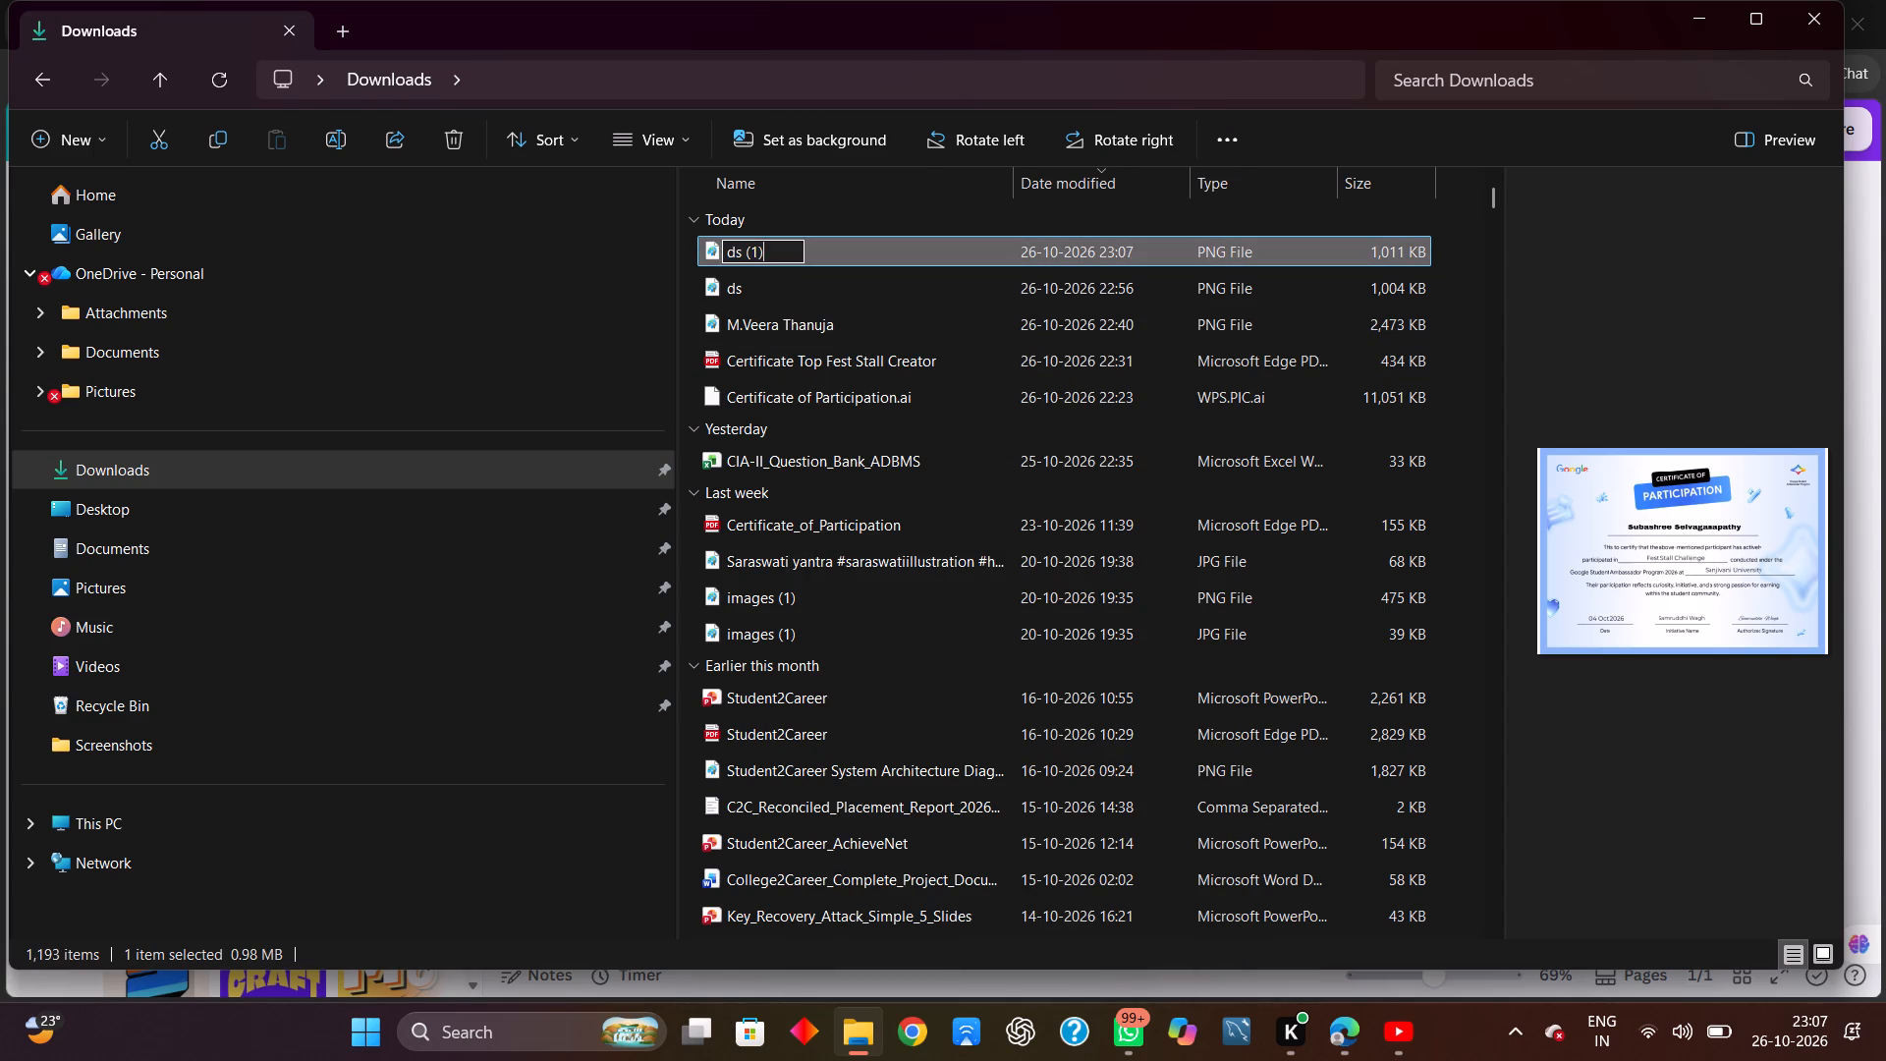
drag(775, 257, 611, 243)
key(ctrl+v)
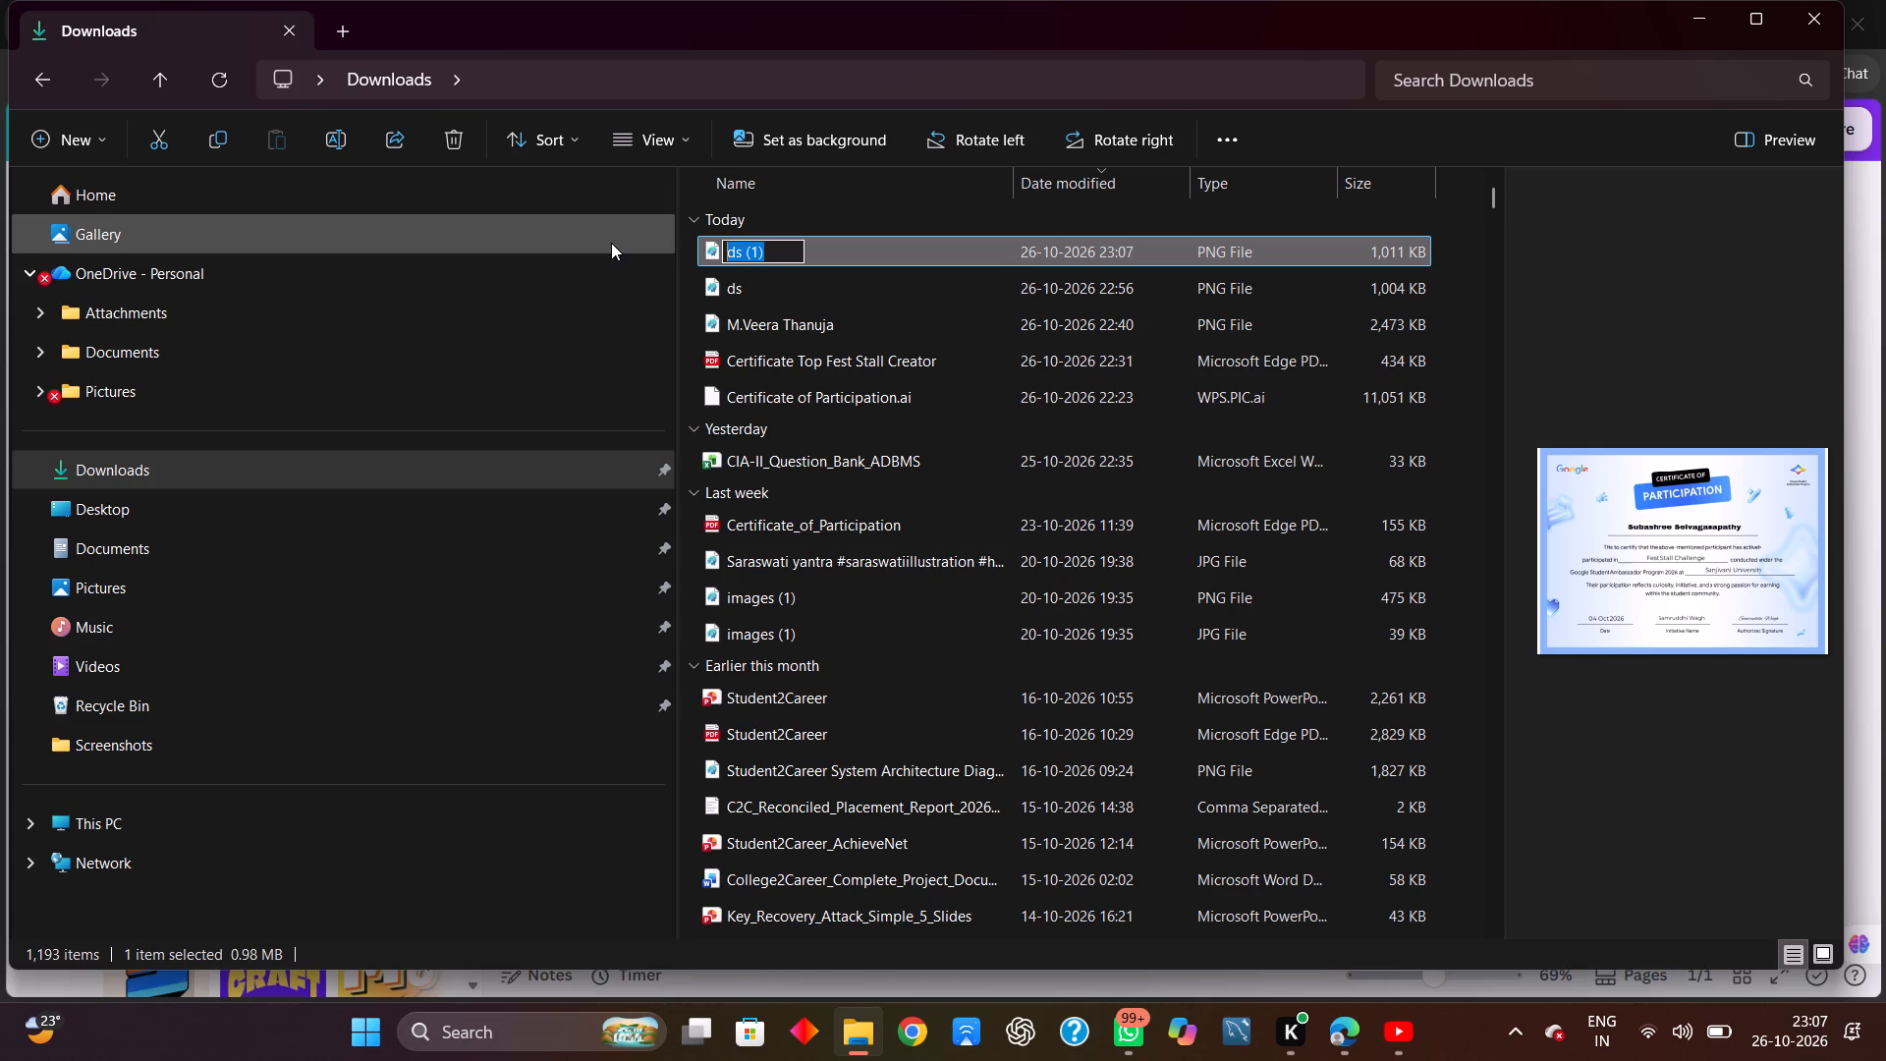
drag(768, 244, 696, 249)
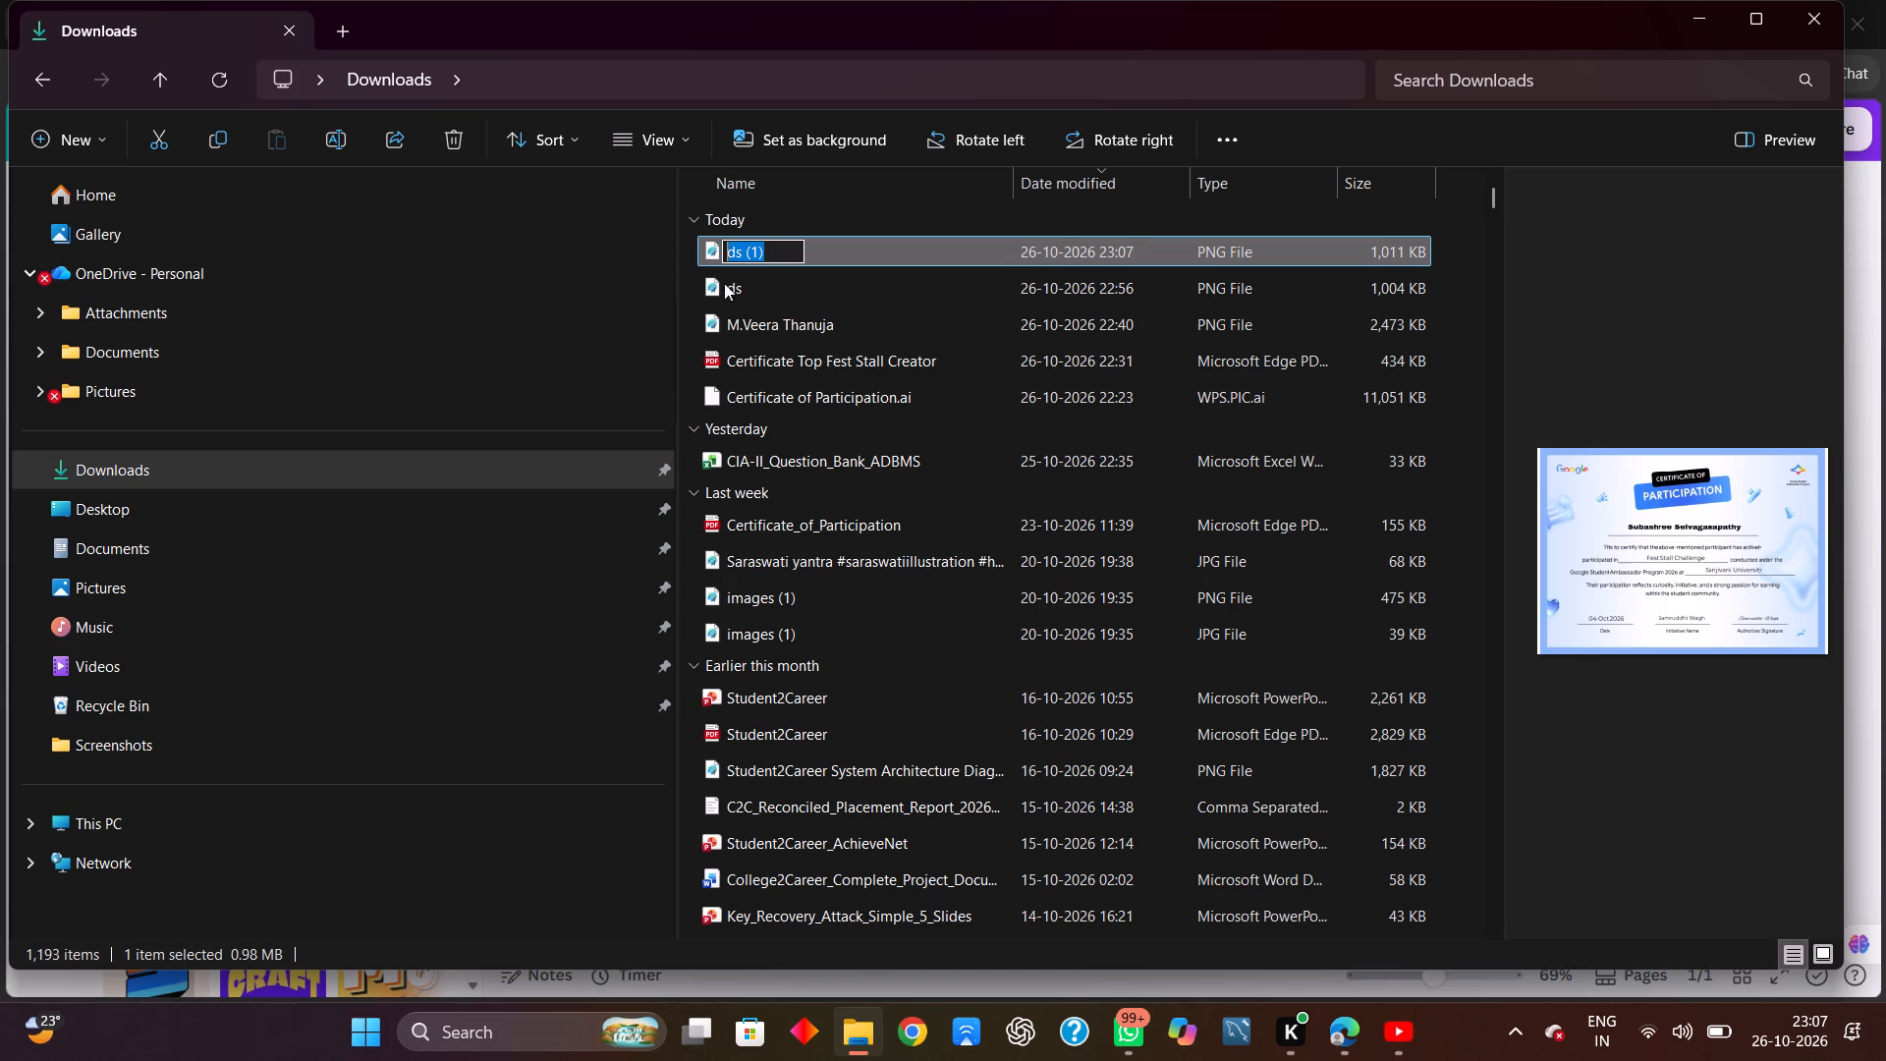
Copy the participant's name from the certificate in Canva and rename the ds (1) PNG in Downloads with it.
click(1333, 1026)
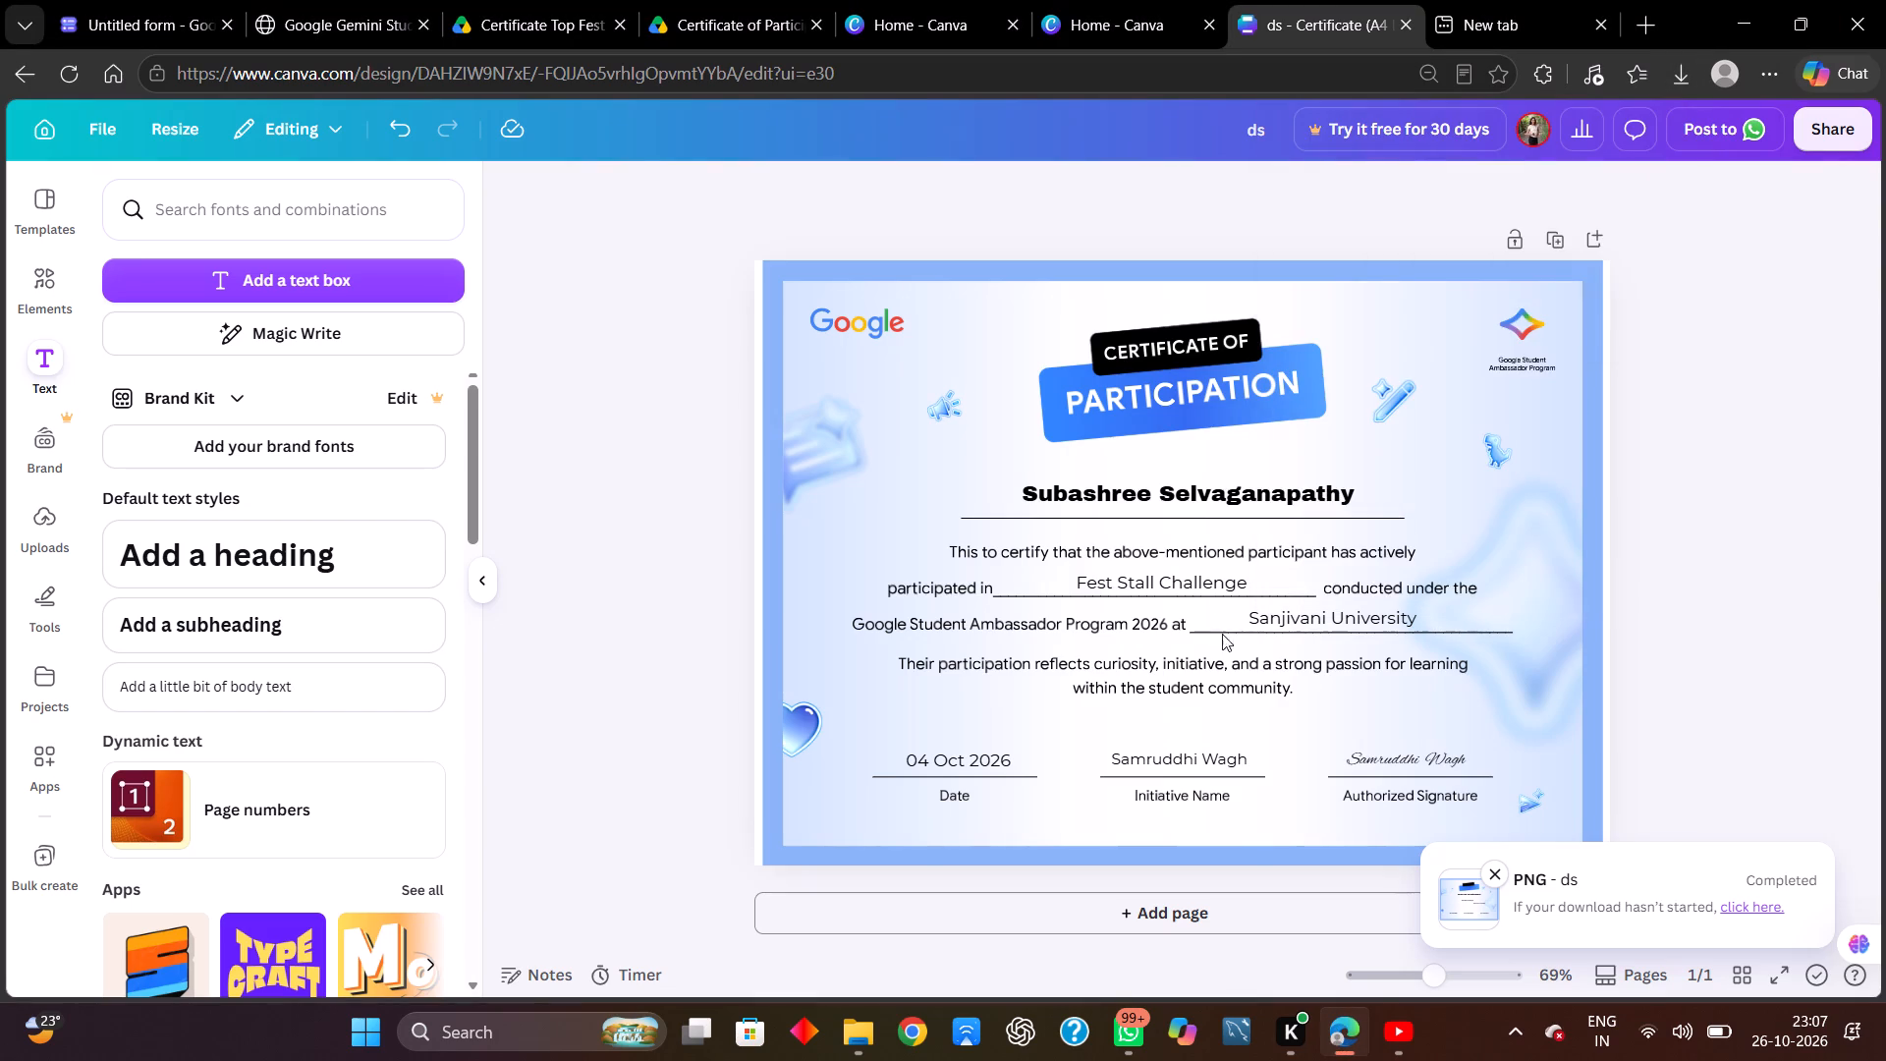
double_click(1263, 493)
double_click(1263, 493)
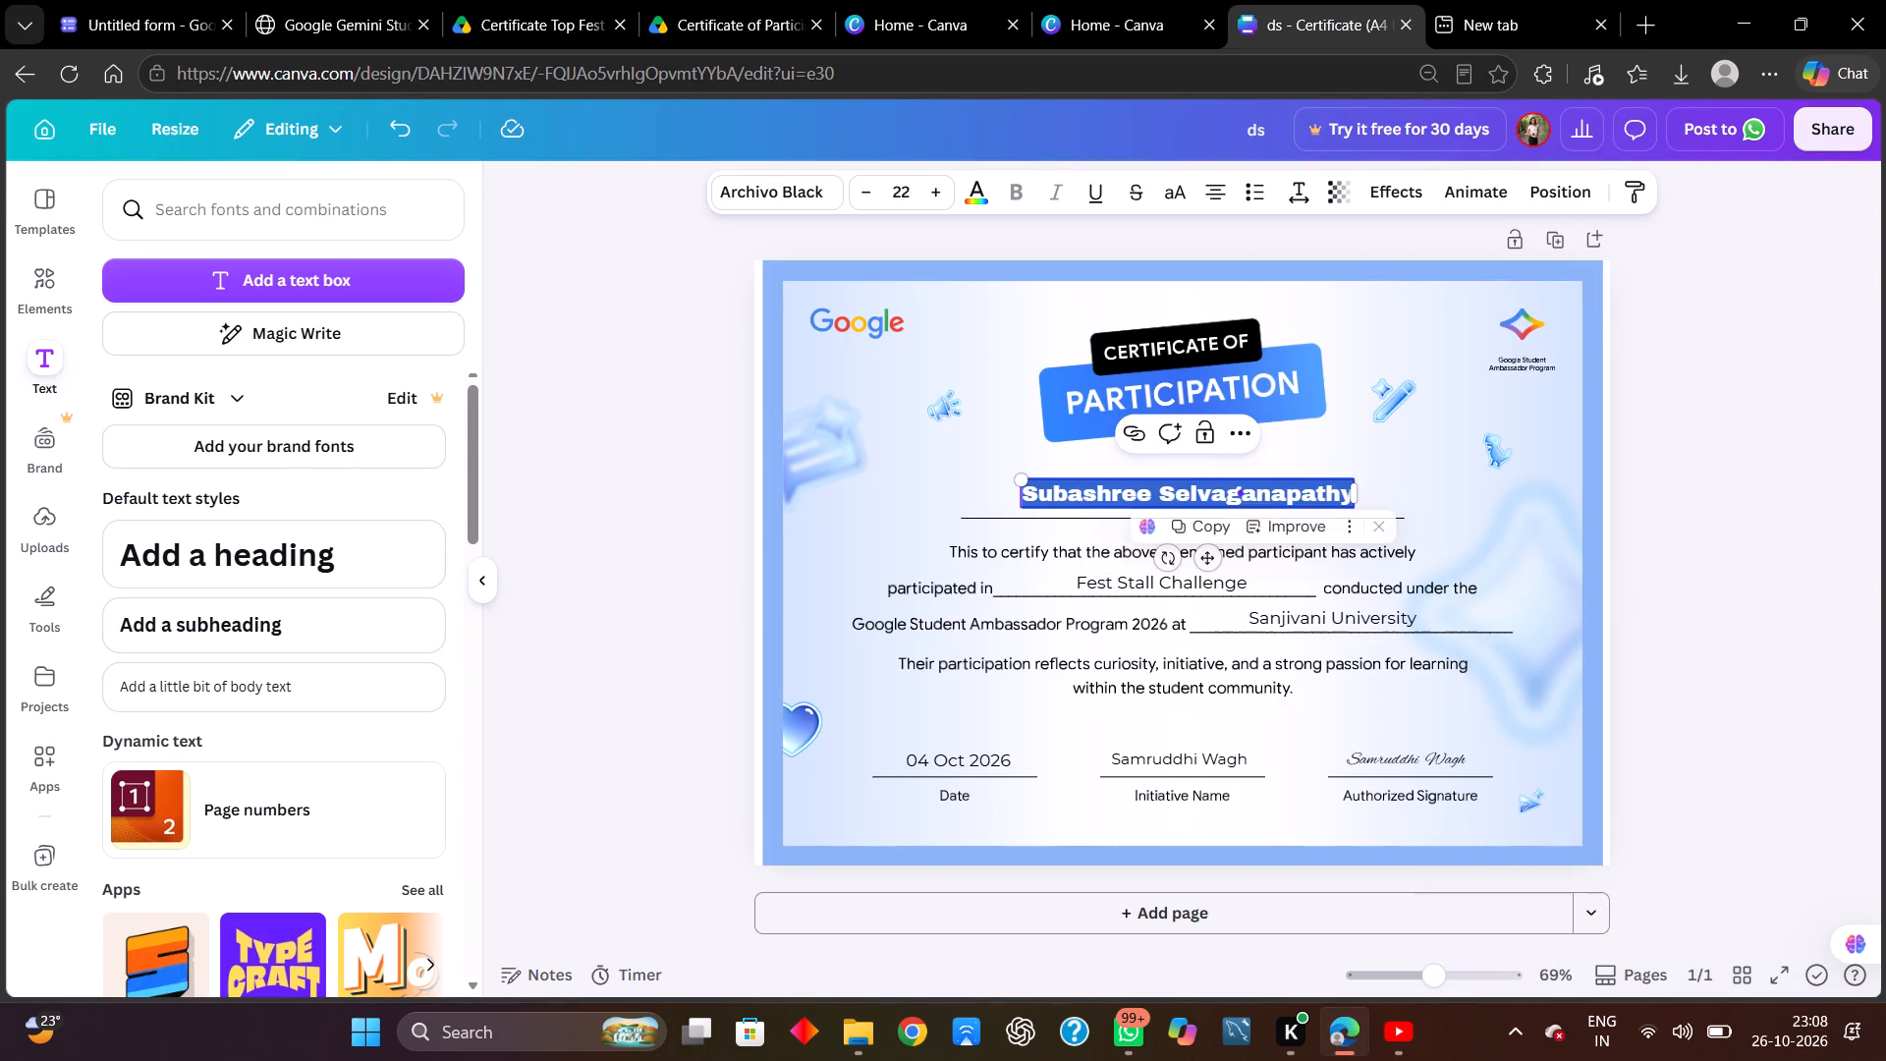
key(ctrl+c)
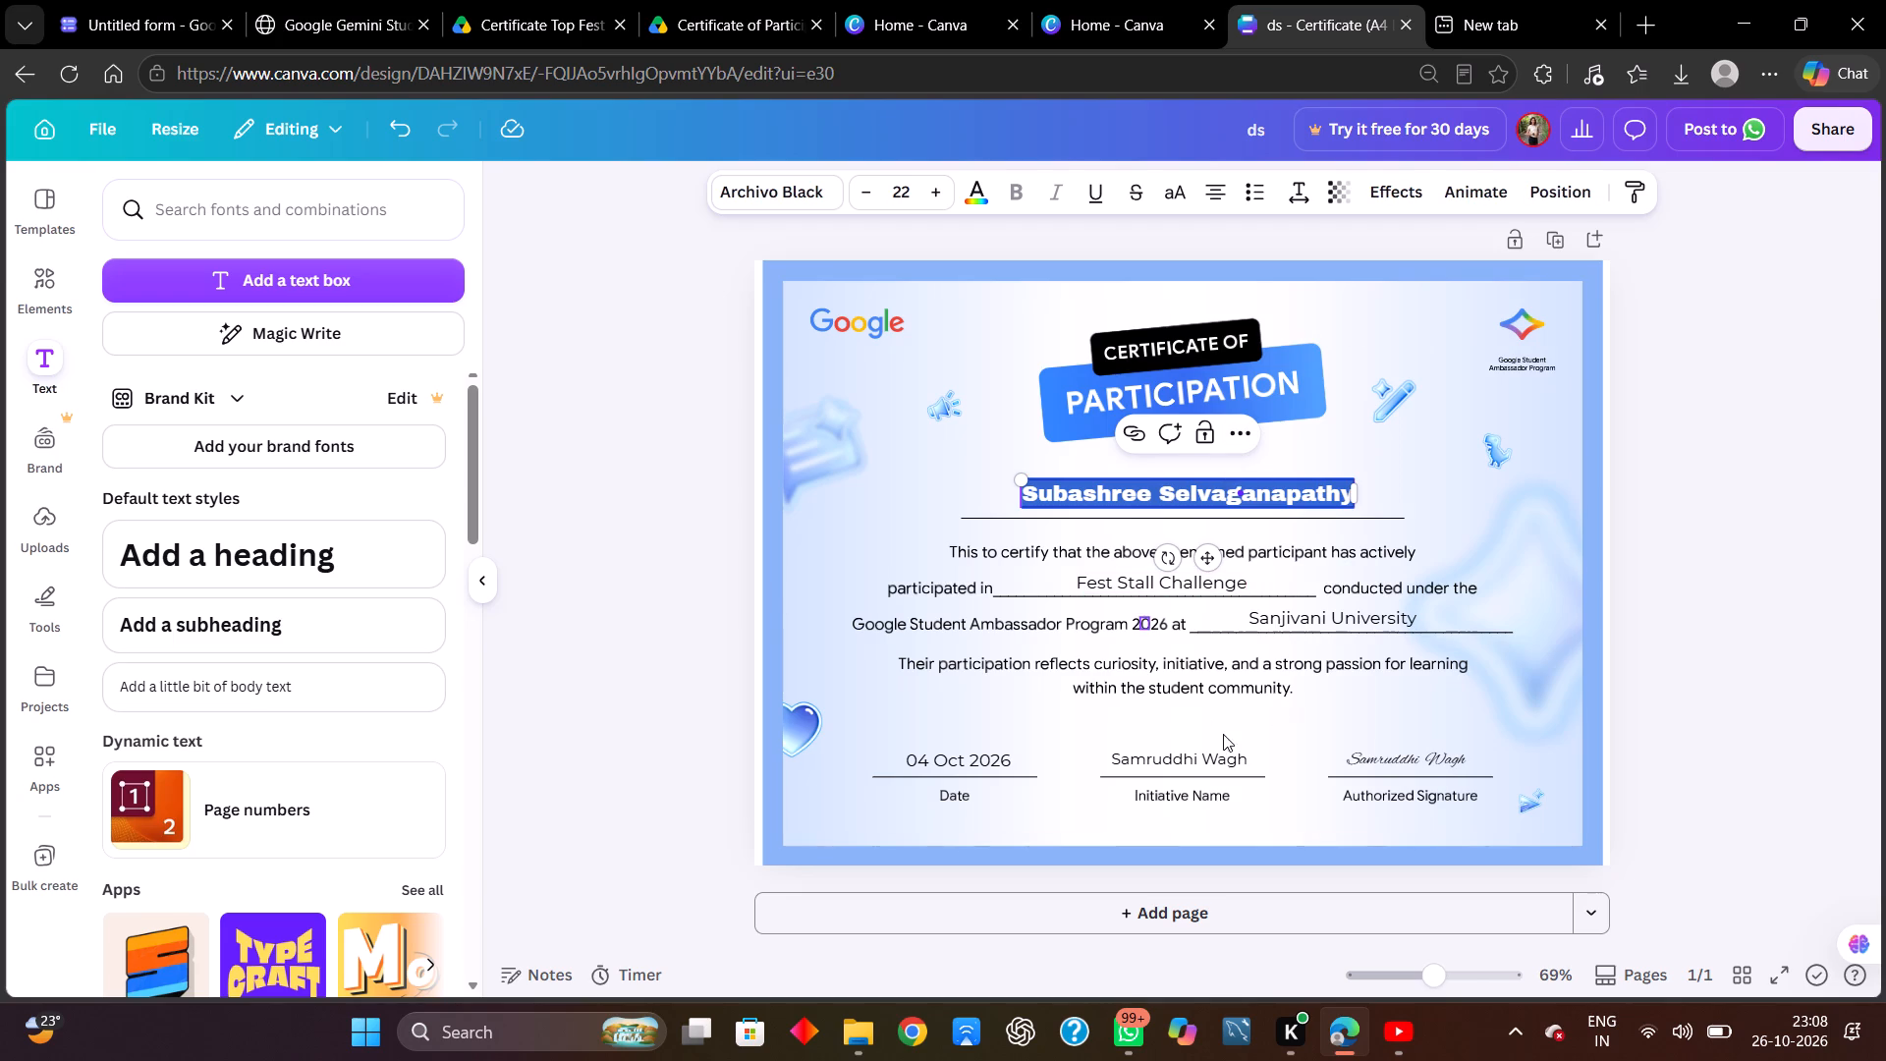
click(858, 1026)
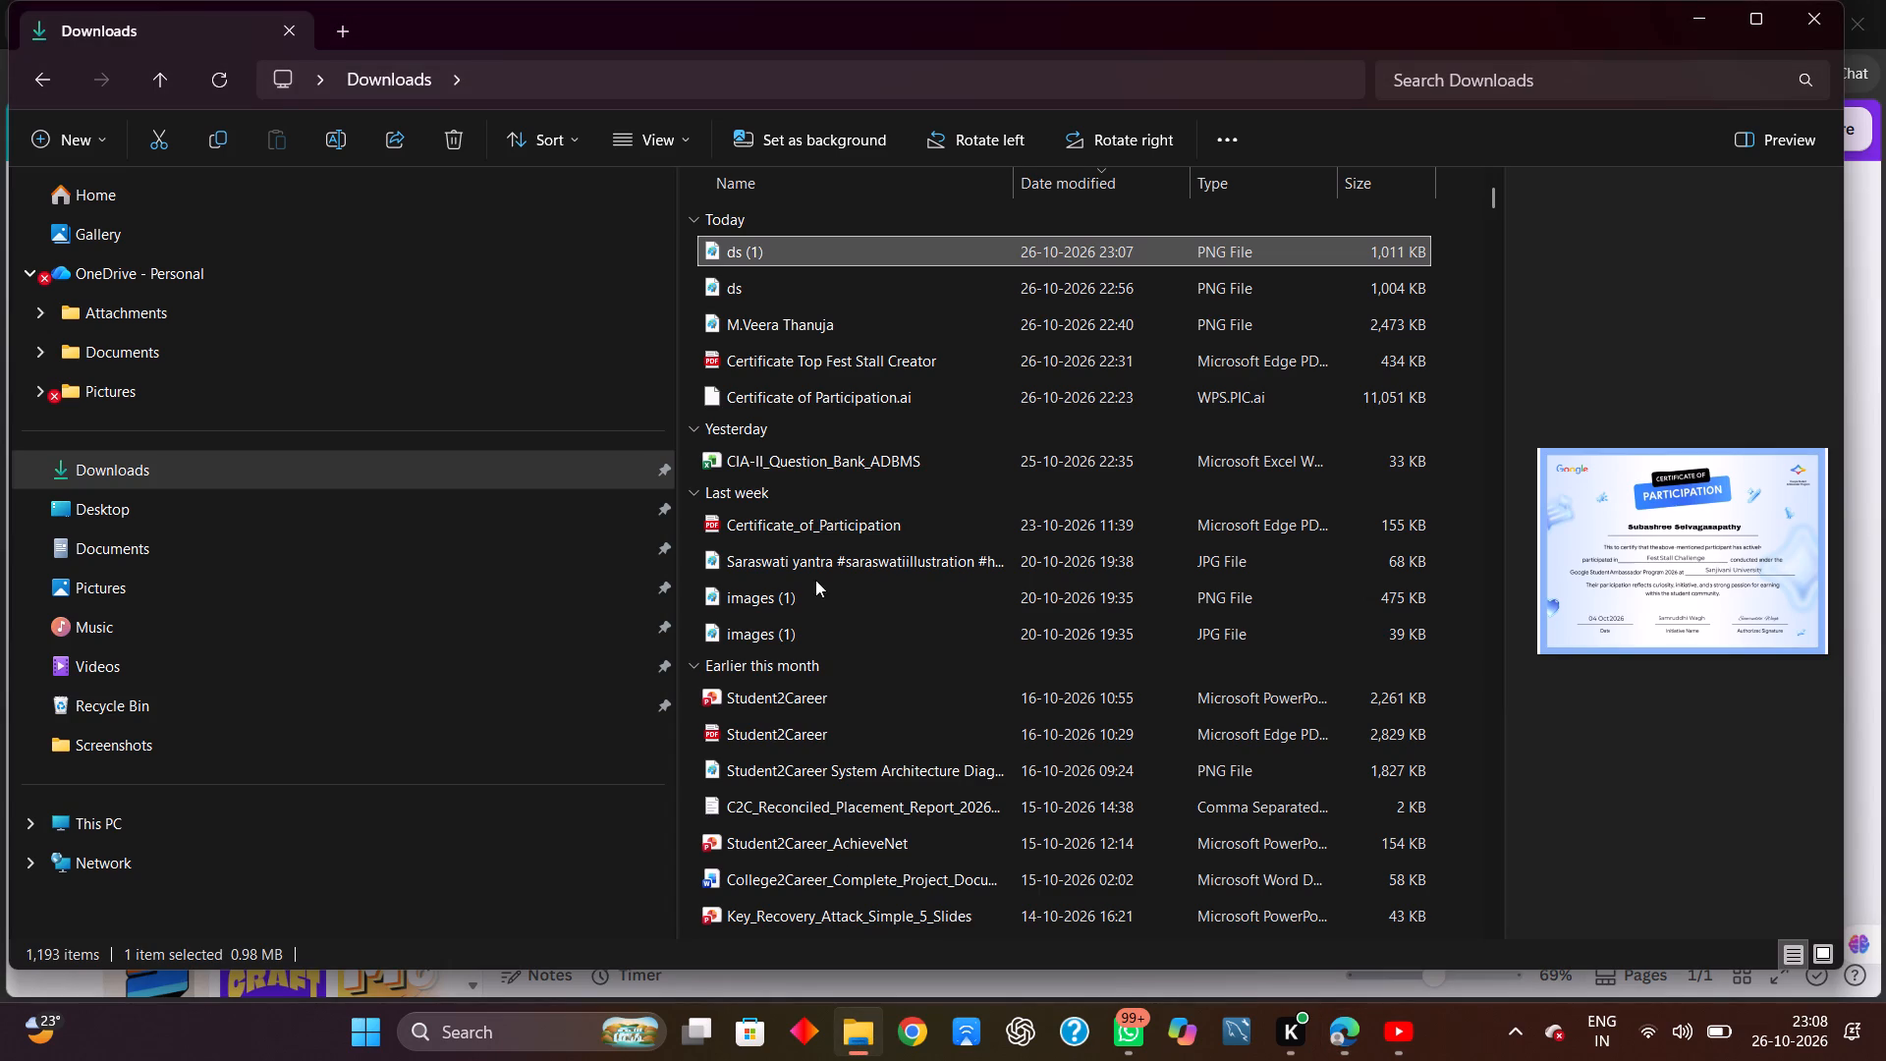
right_click(759, 243)
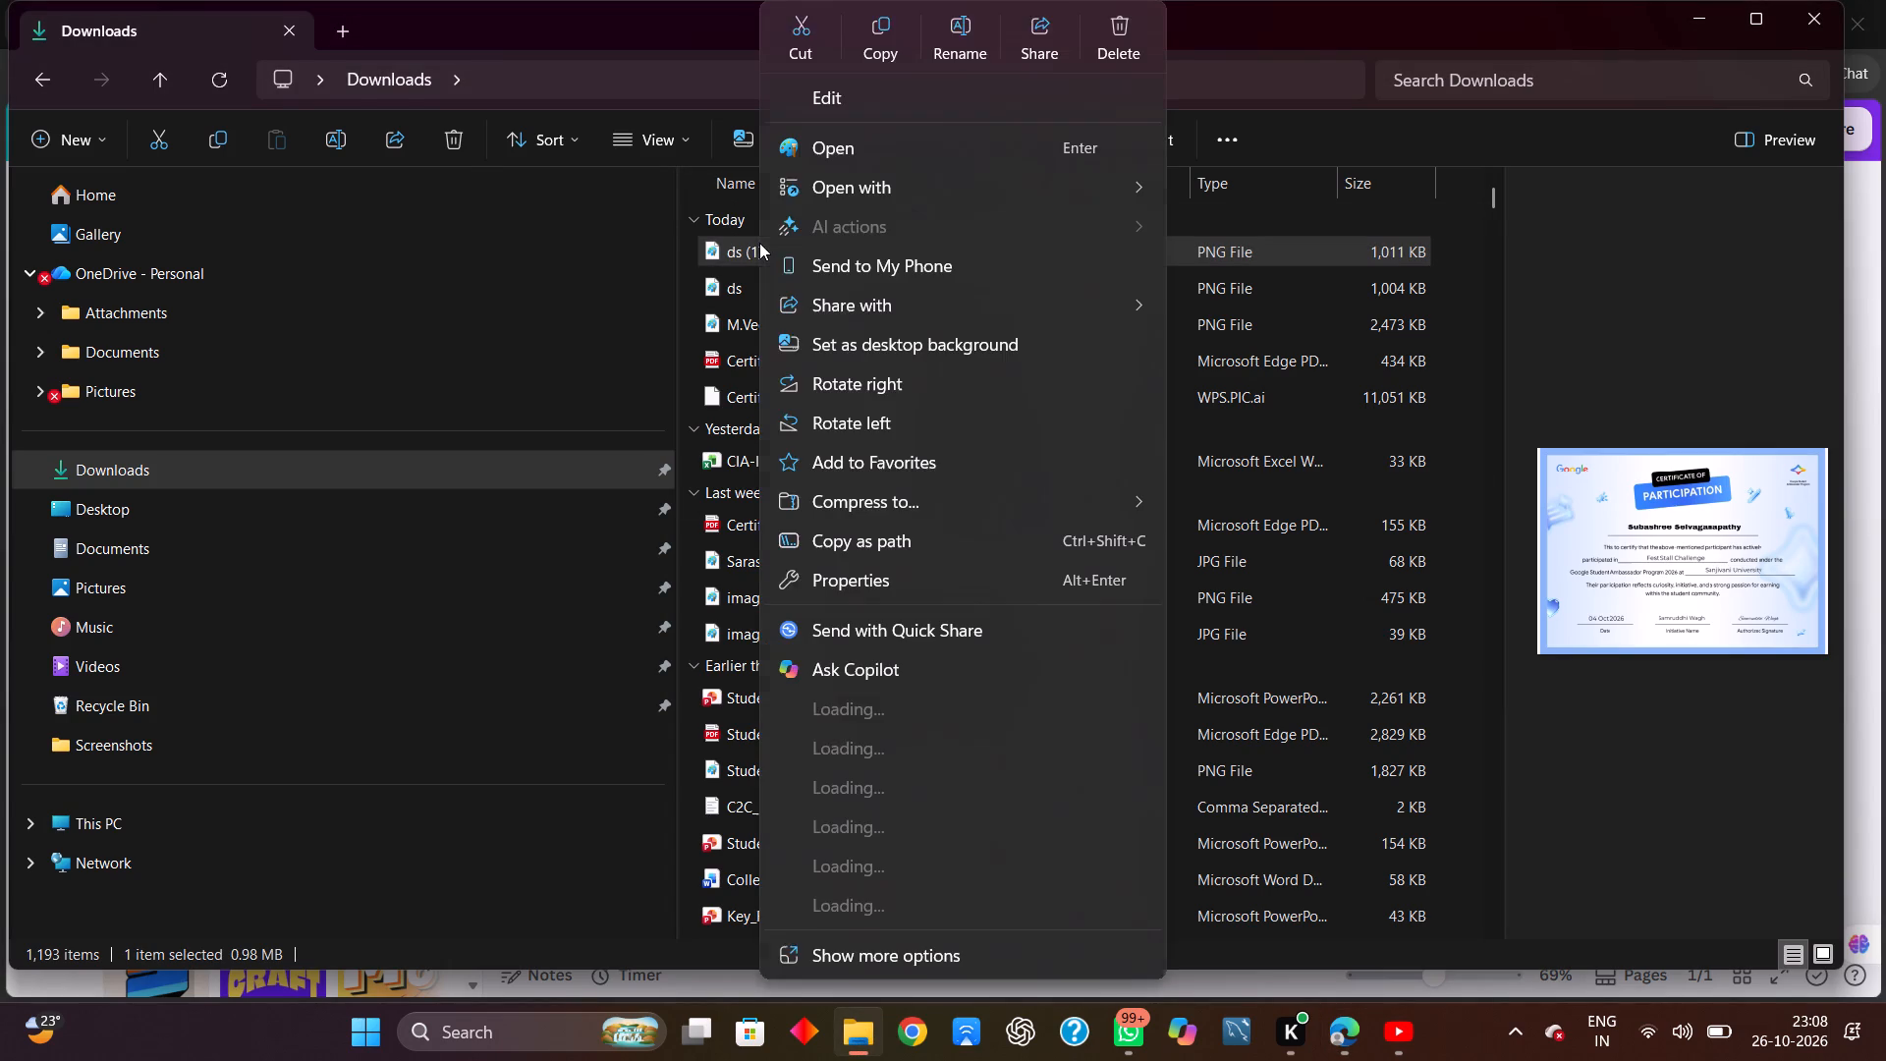
click(953, 36)
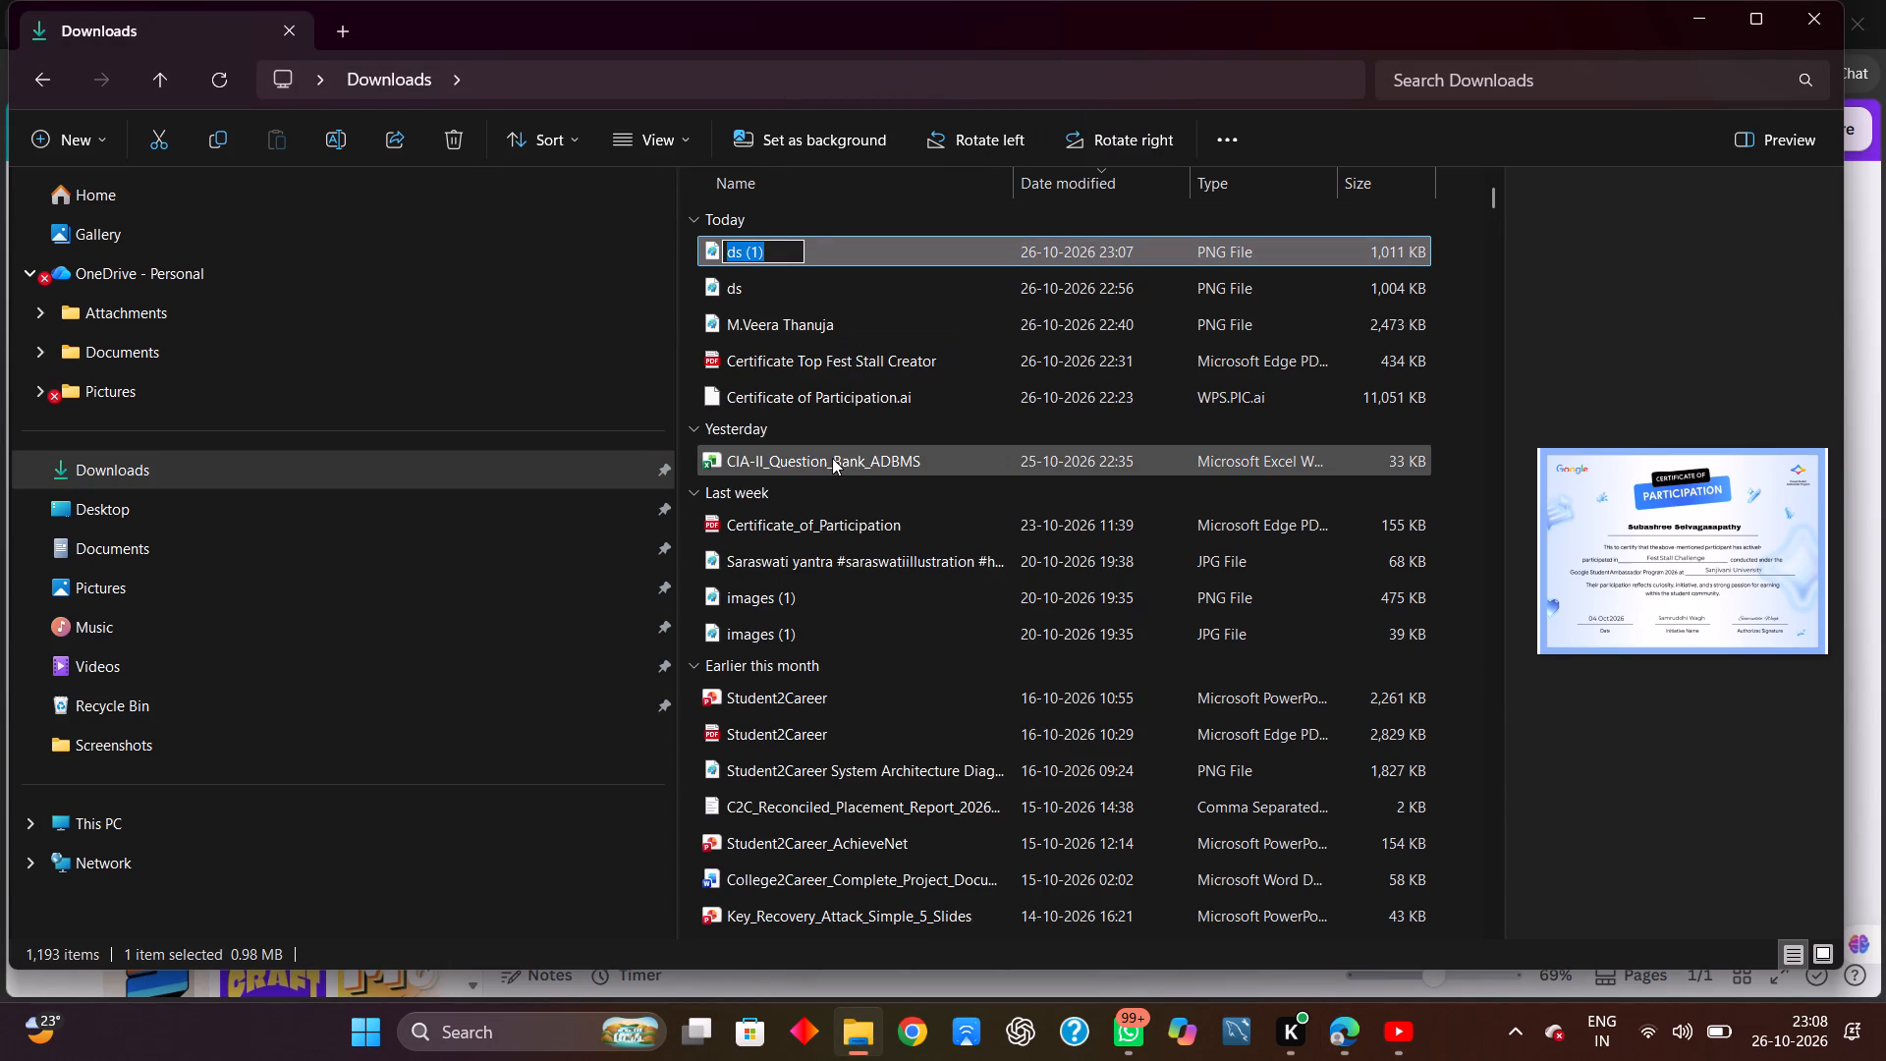
key(ctrl+v)
key(Return)
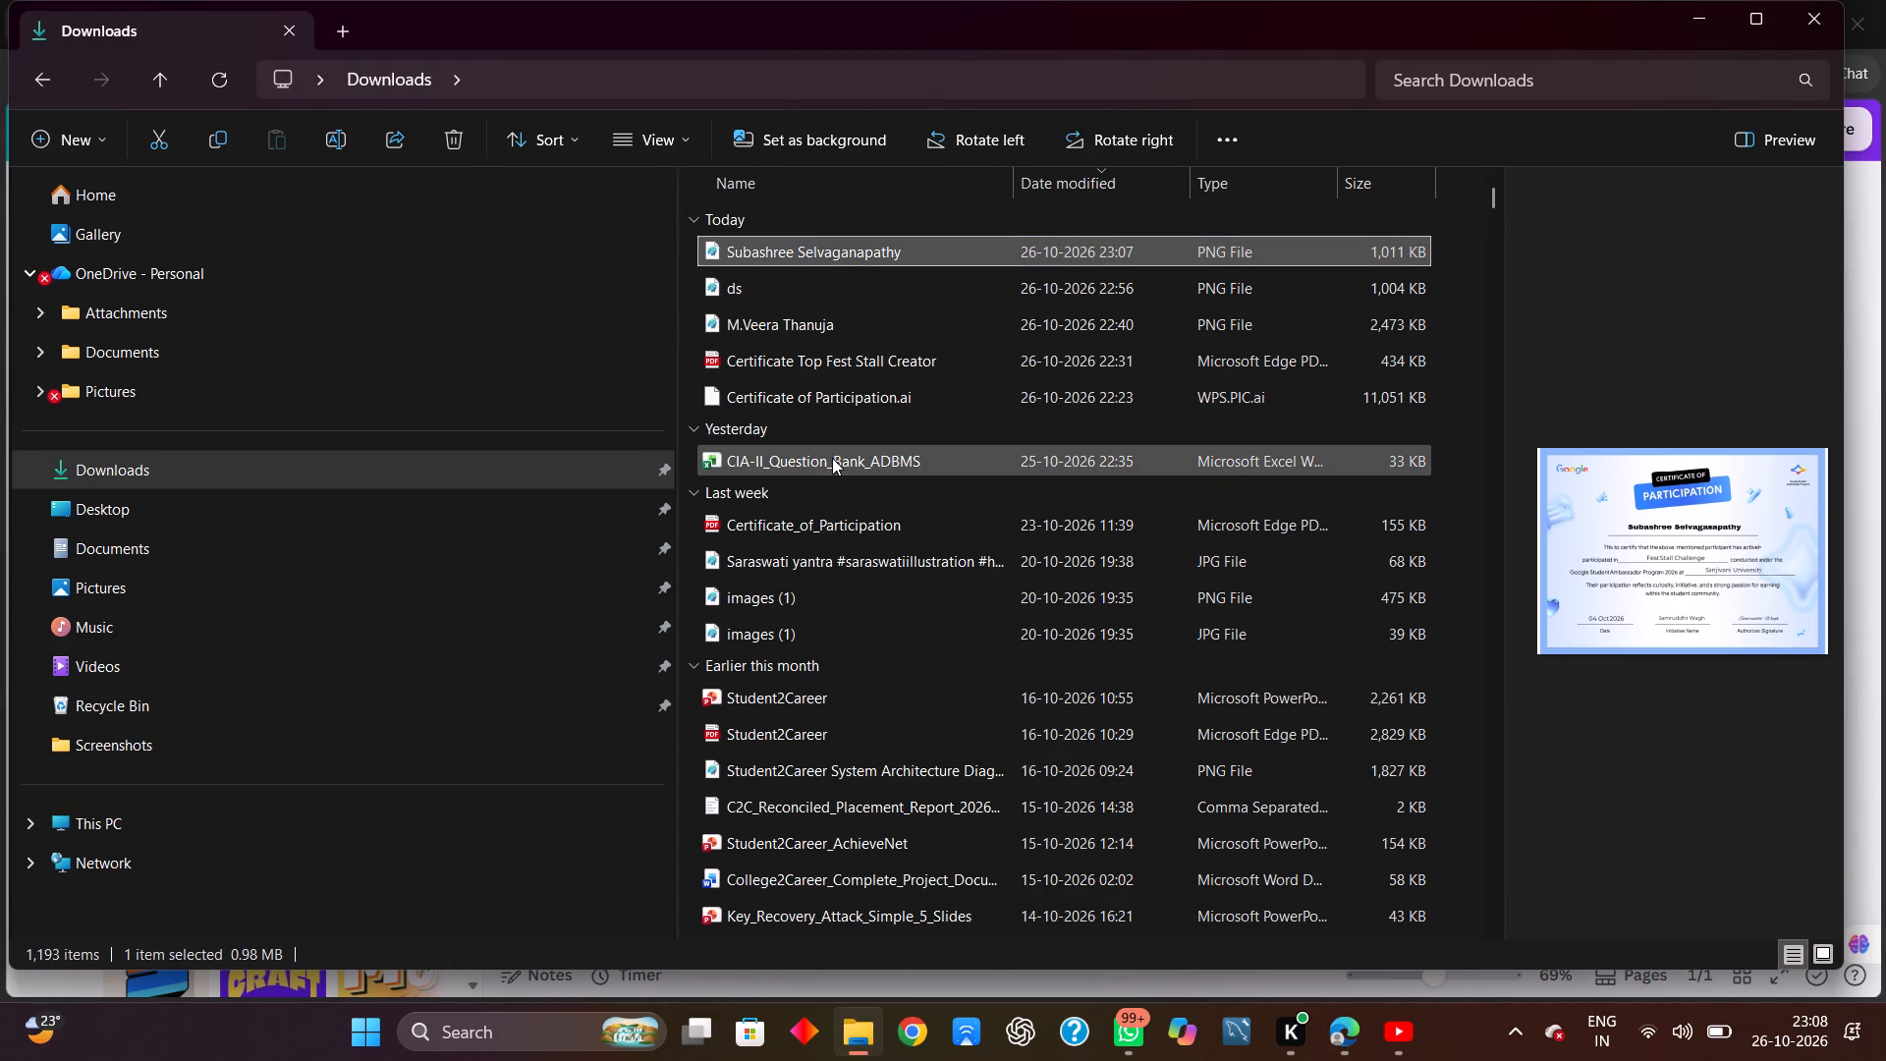
click(1692, 11)
Copy the third respondent's full name from the Google Forms responses and replace the participant name on the certificate with it.
click(236, 0)
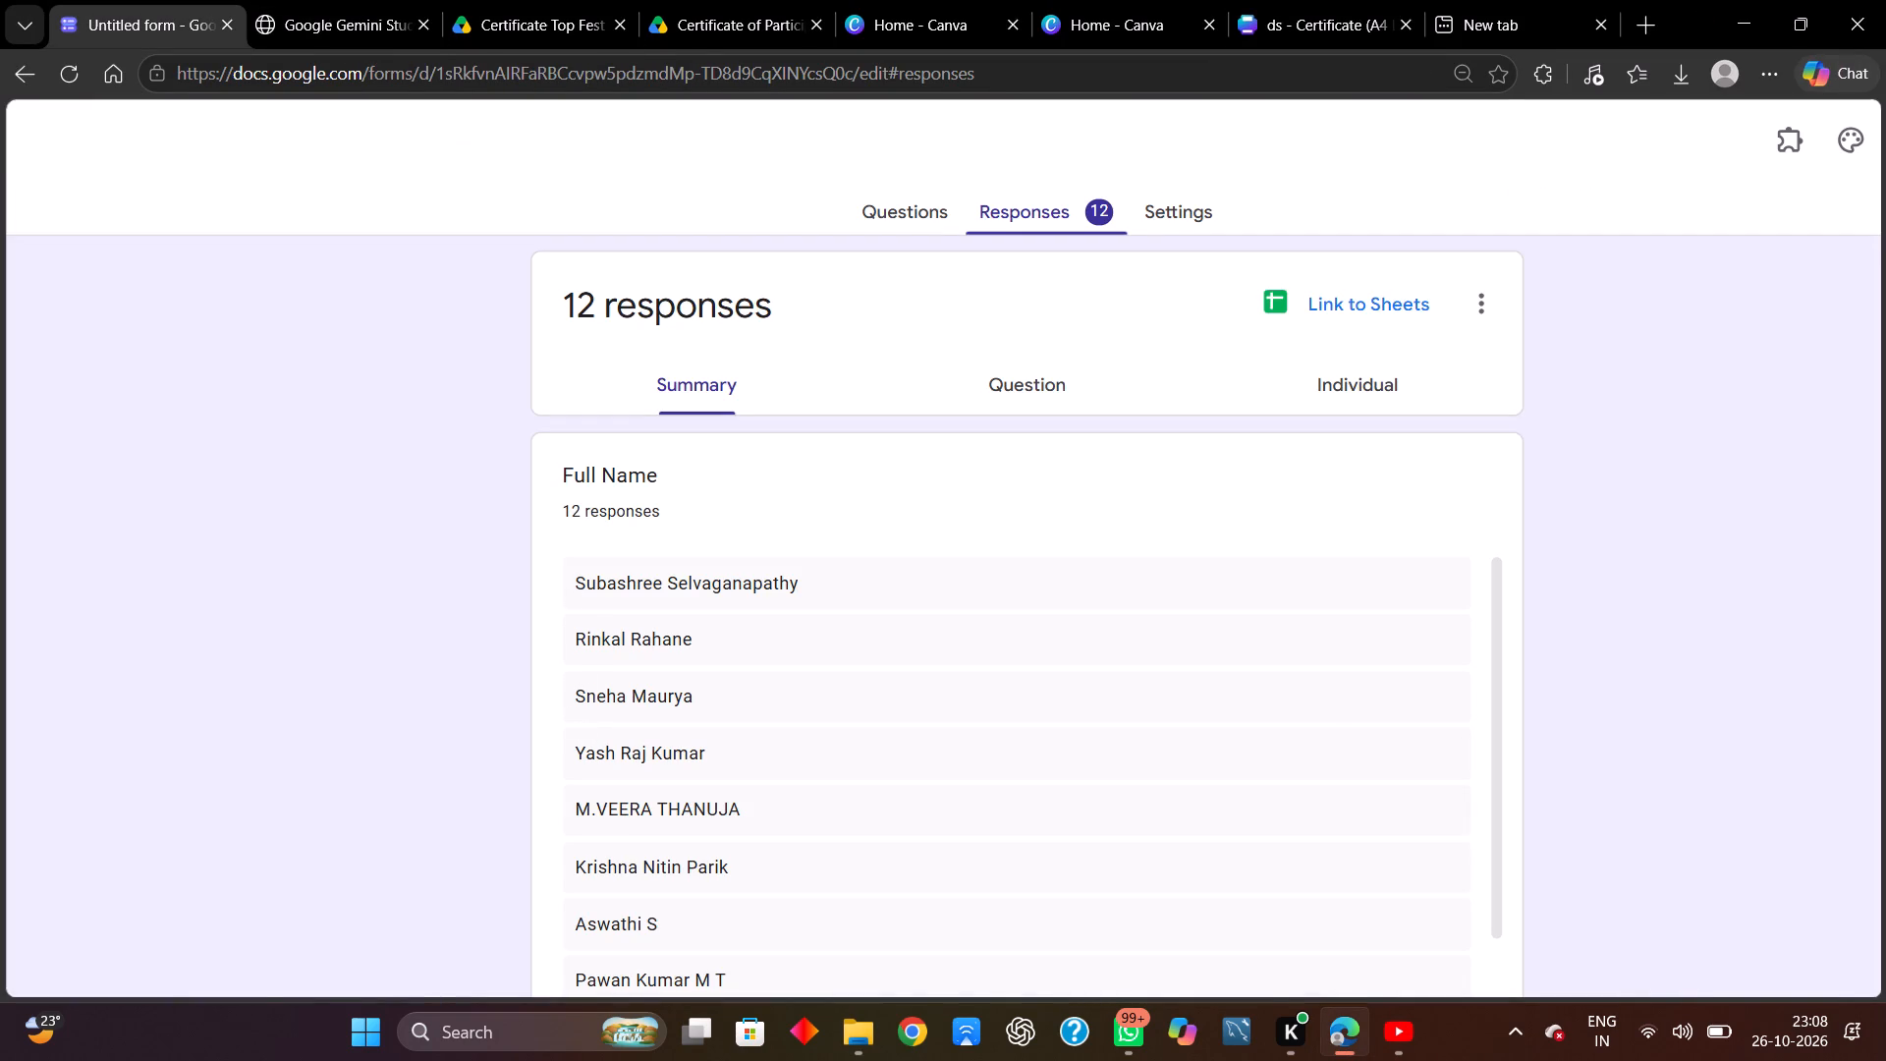
drag(576, 698, 696, 698)
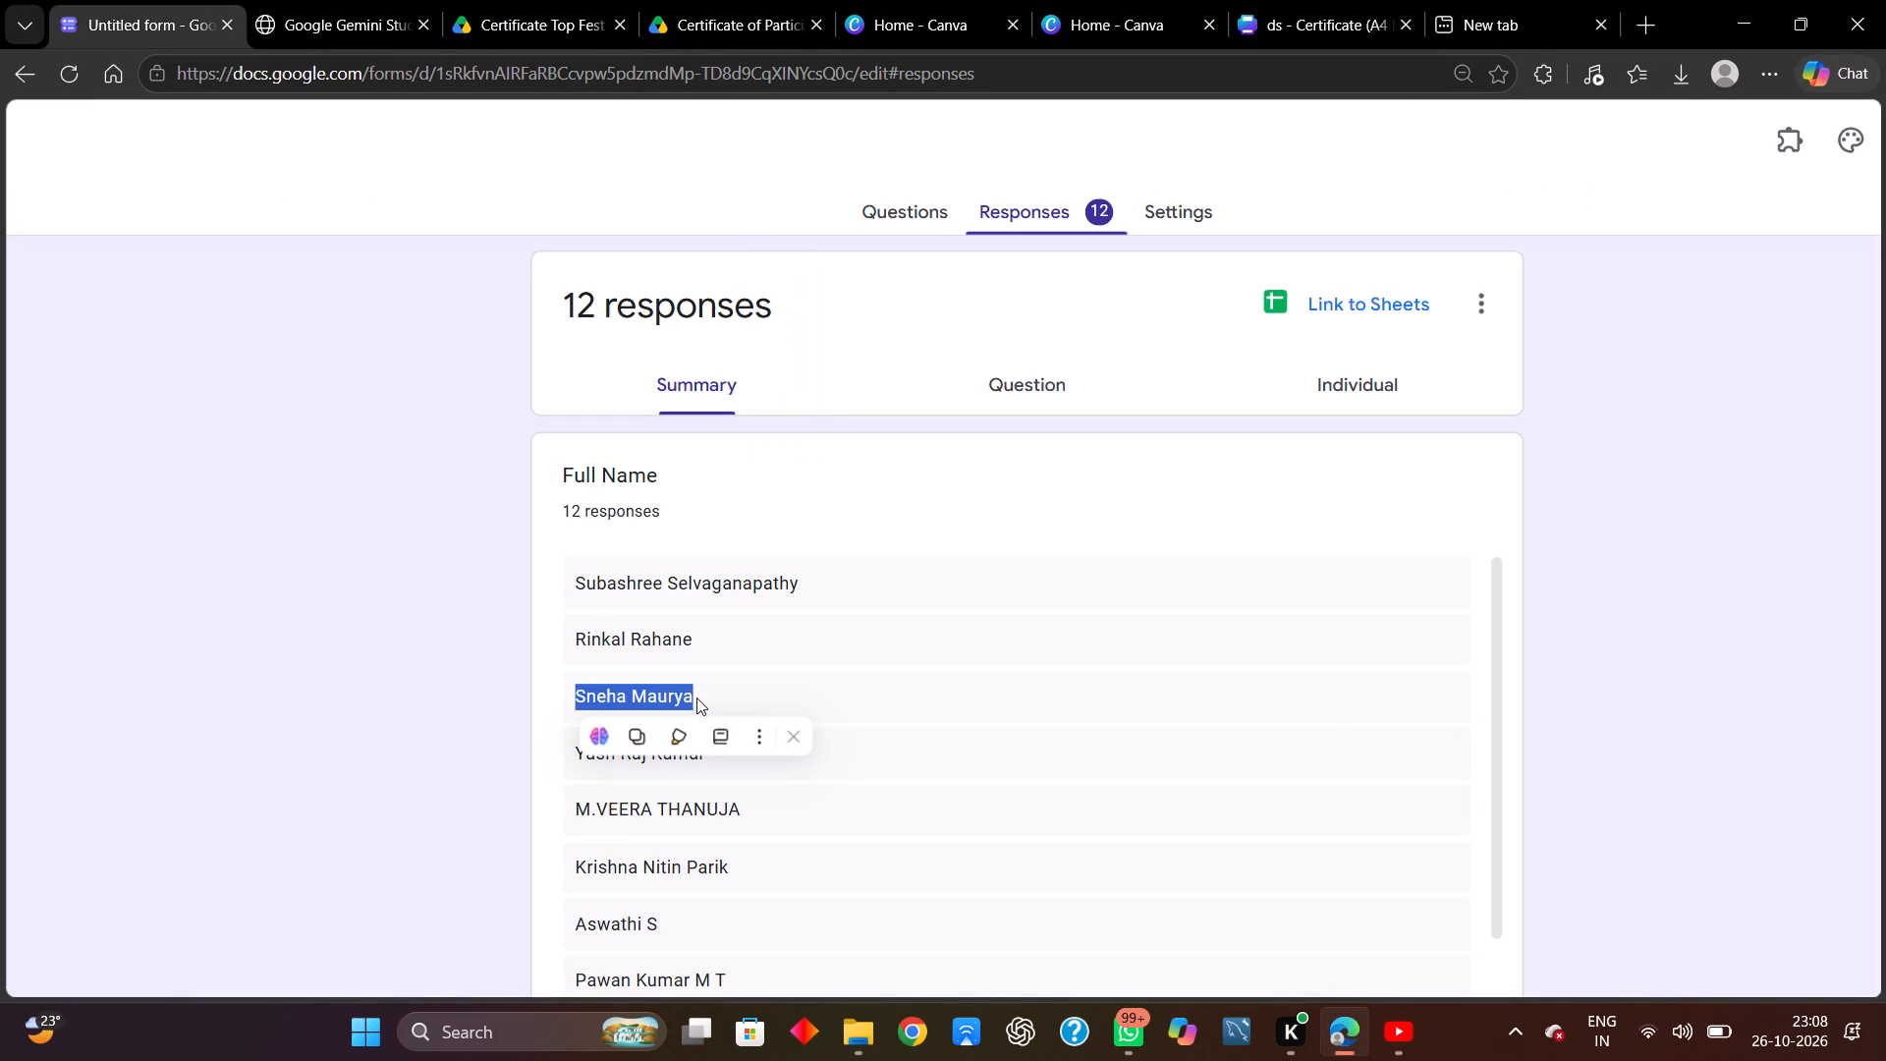
key(ctrl+c)
click(980, 0)
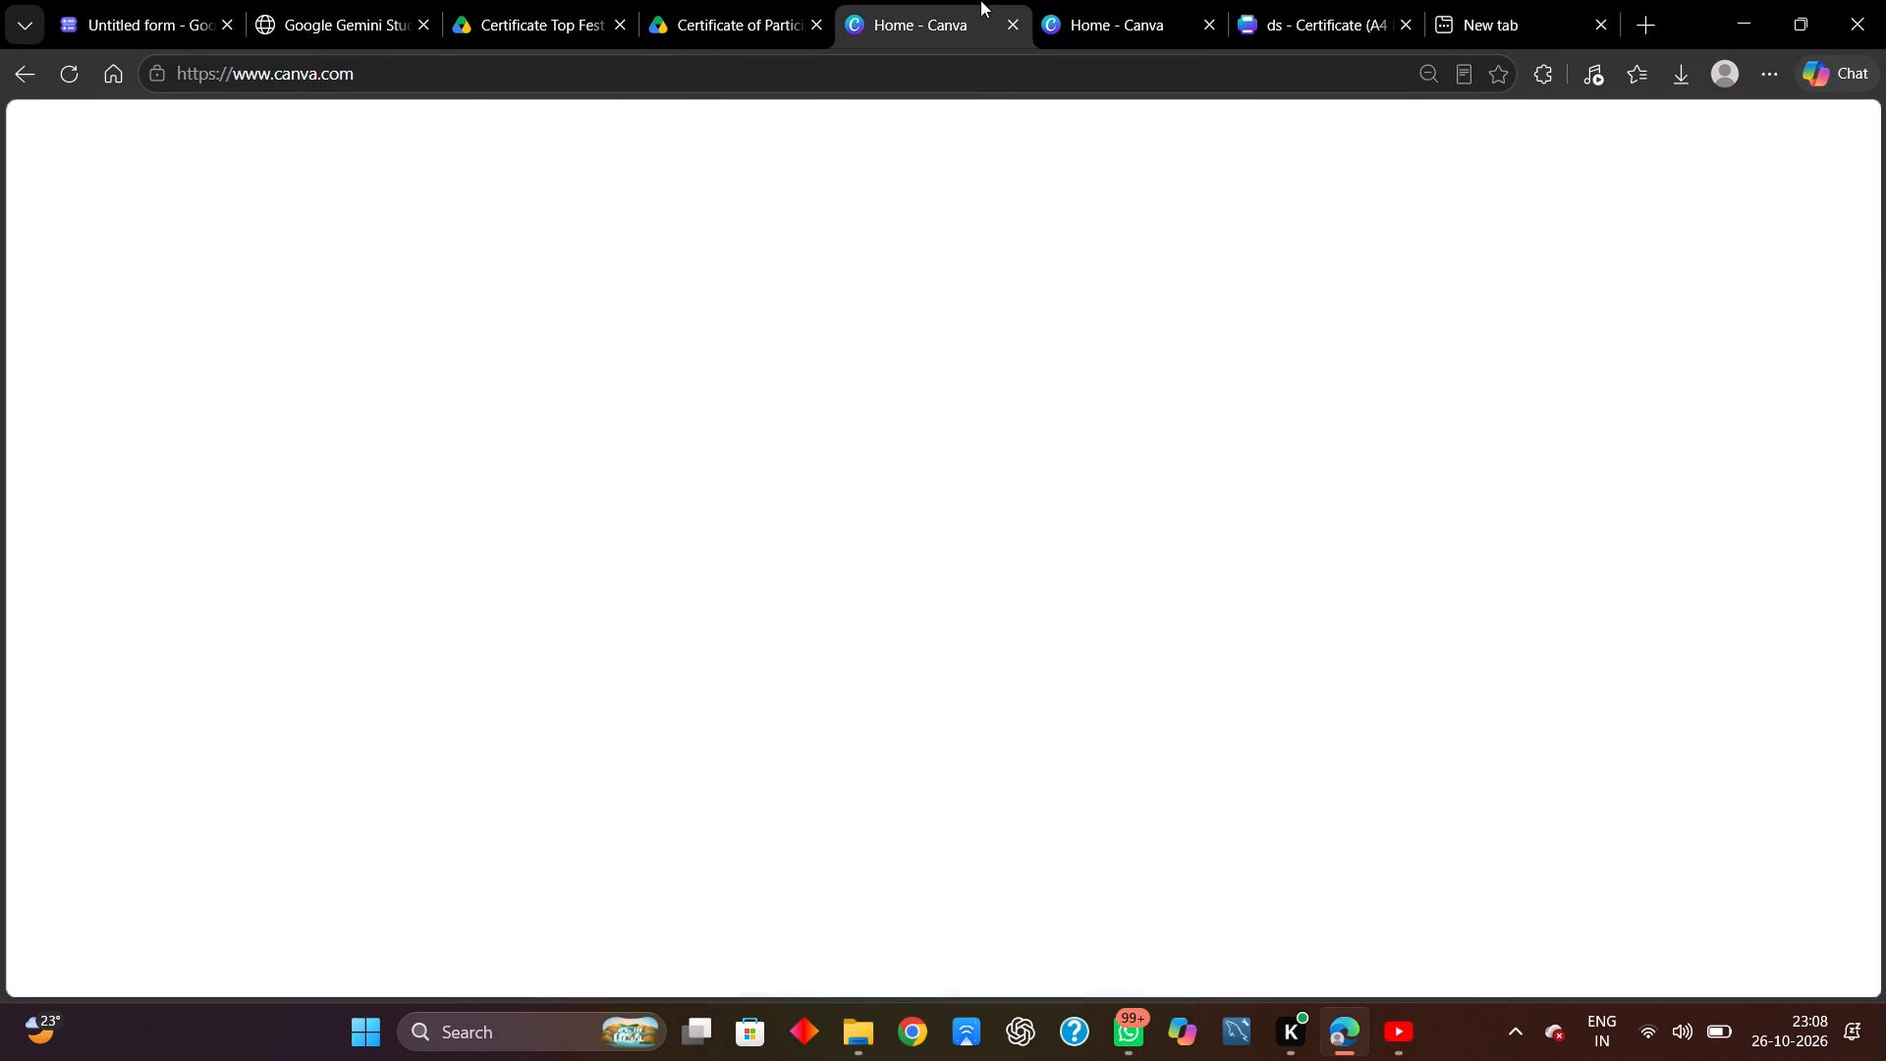
click(1138, 7)
click(1370, 0)
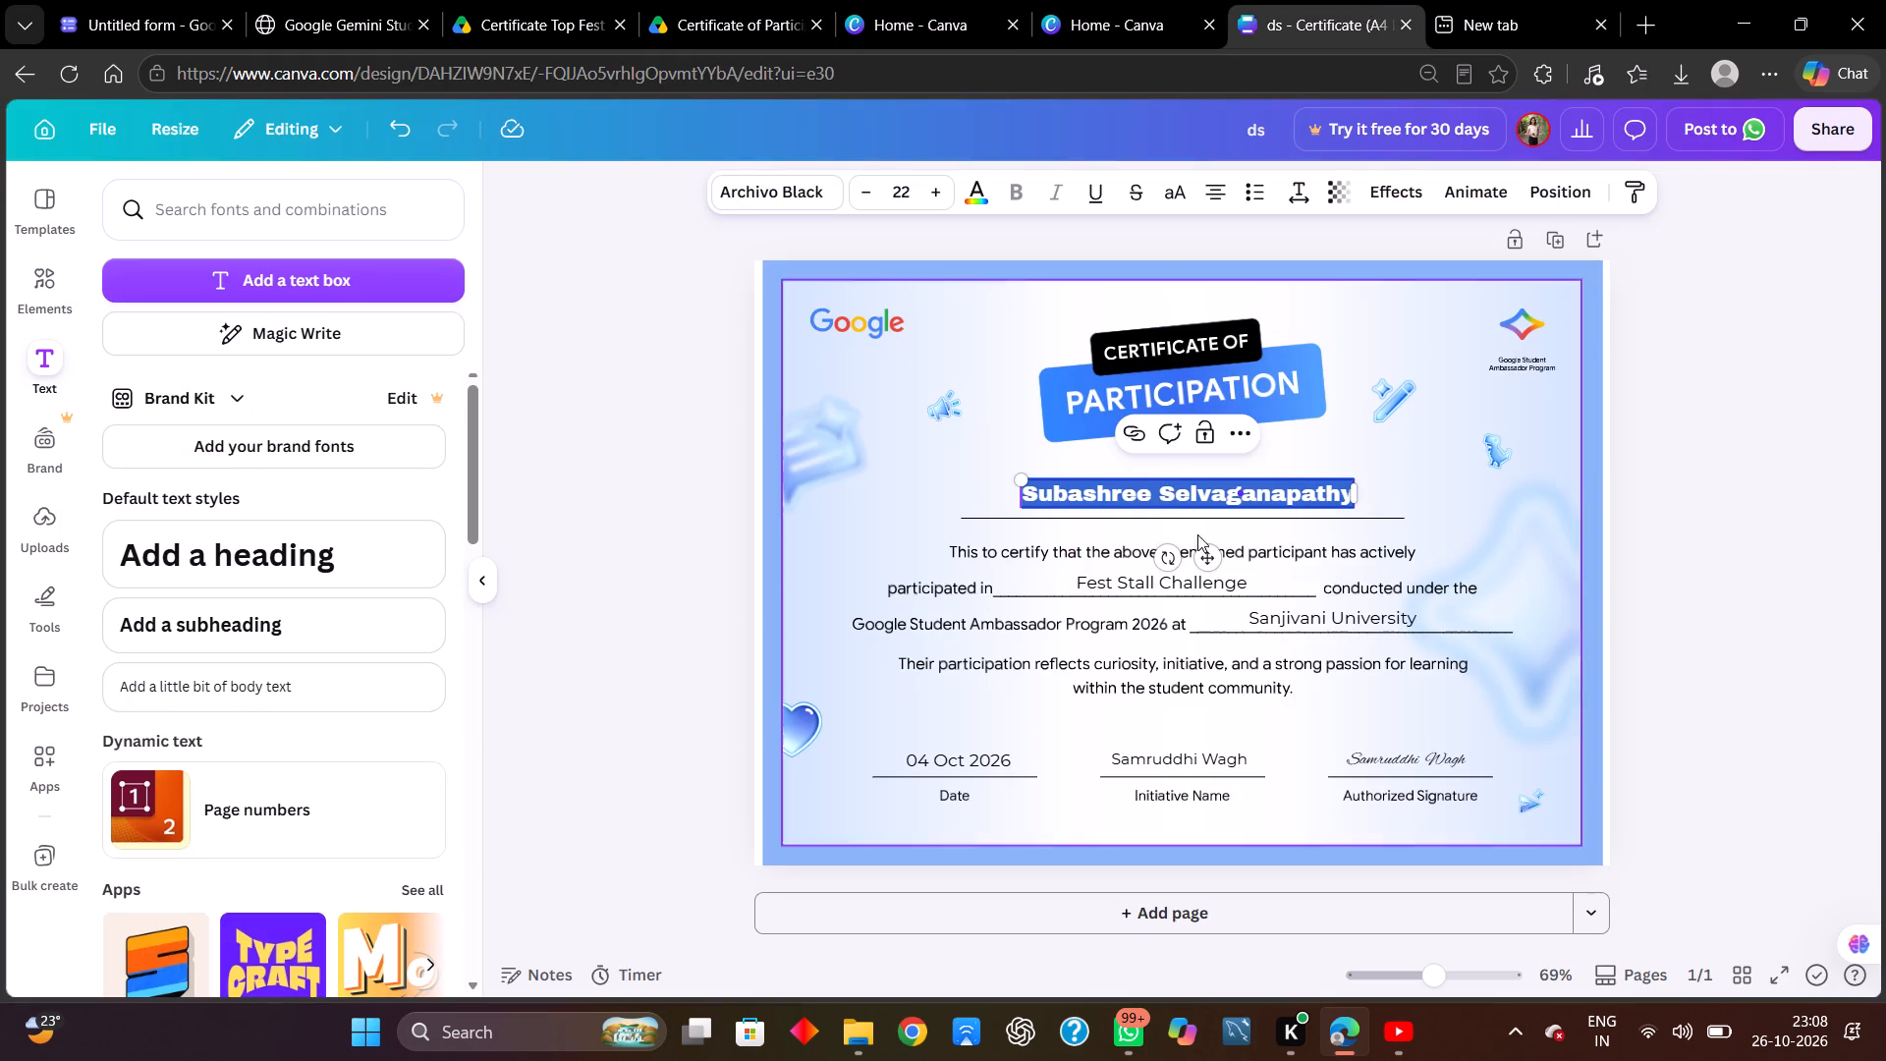
key(ctrl+v)
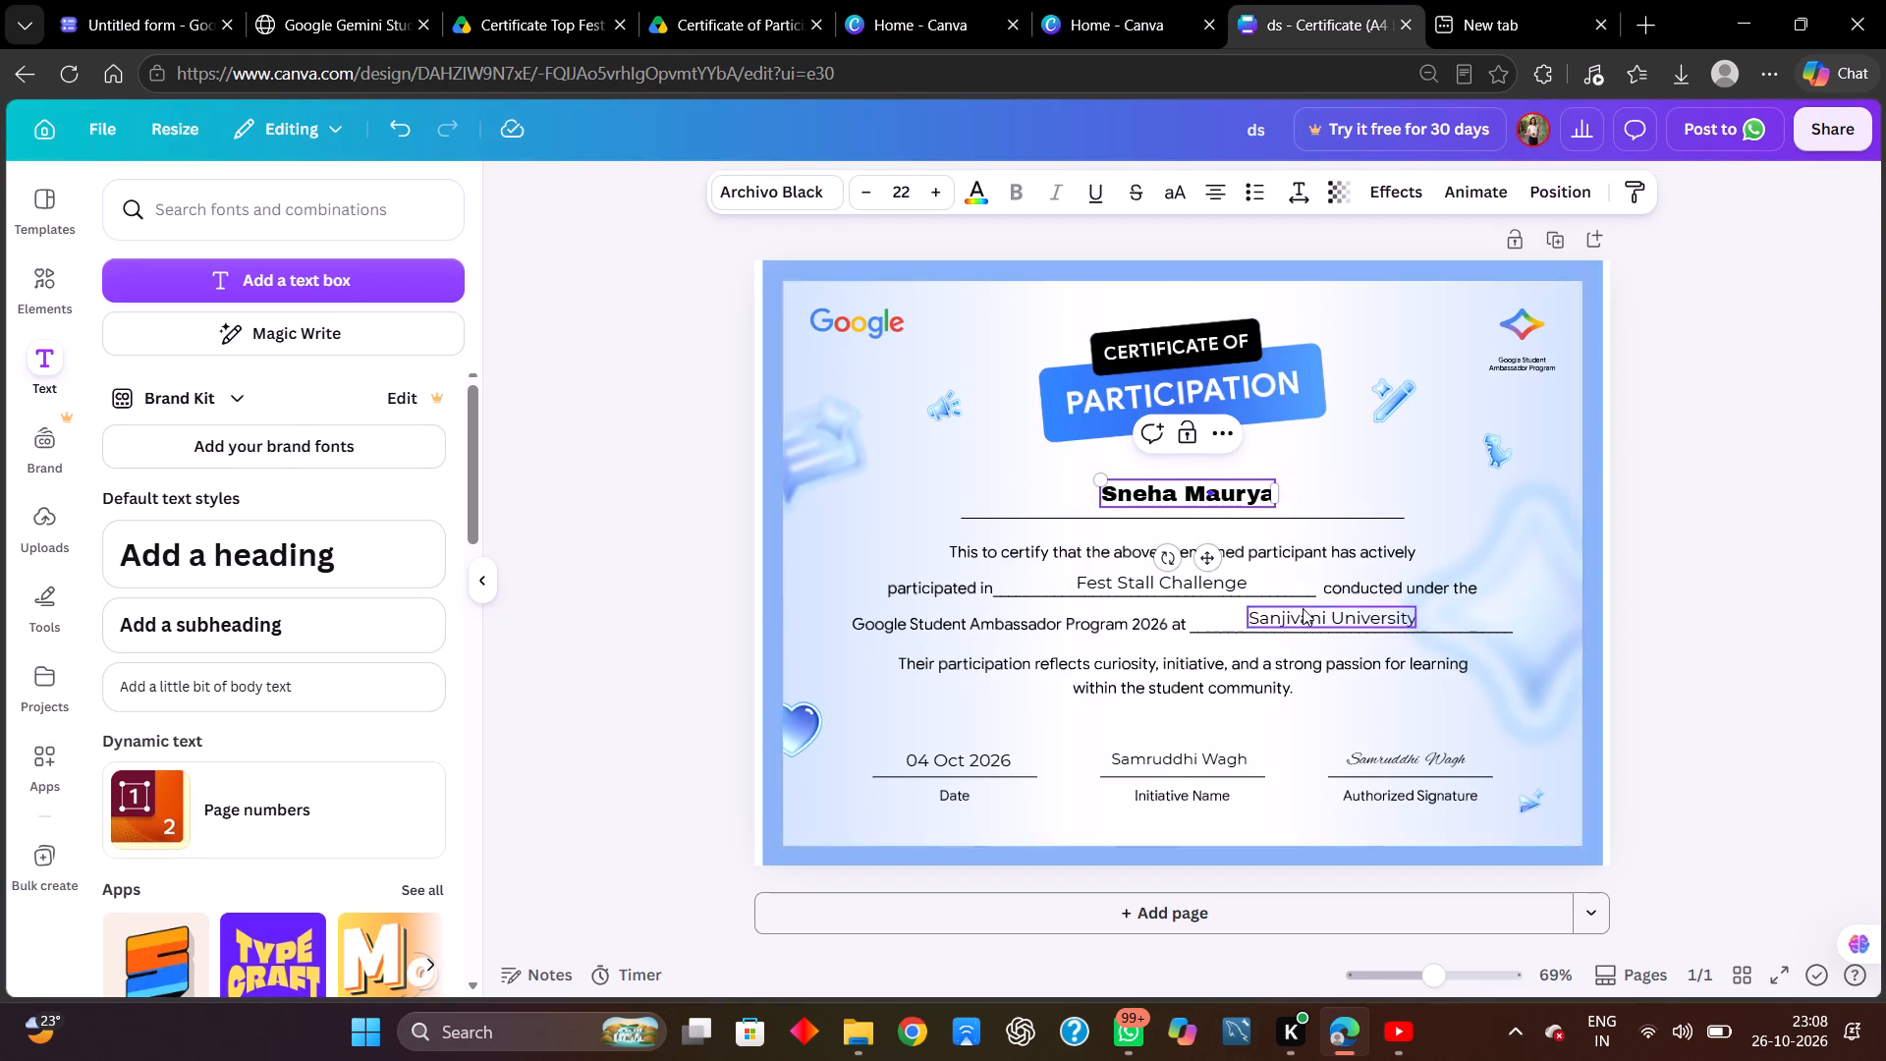
click(1617, 581)
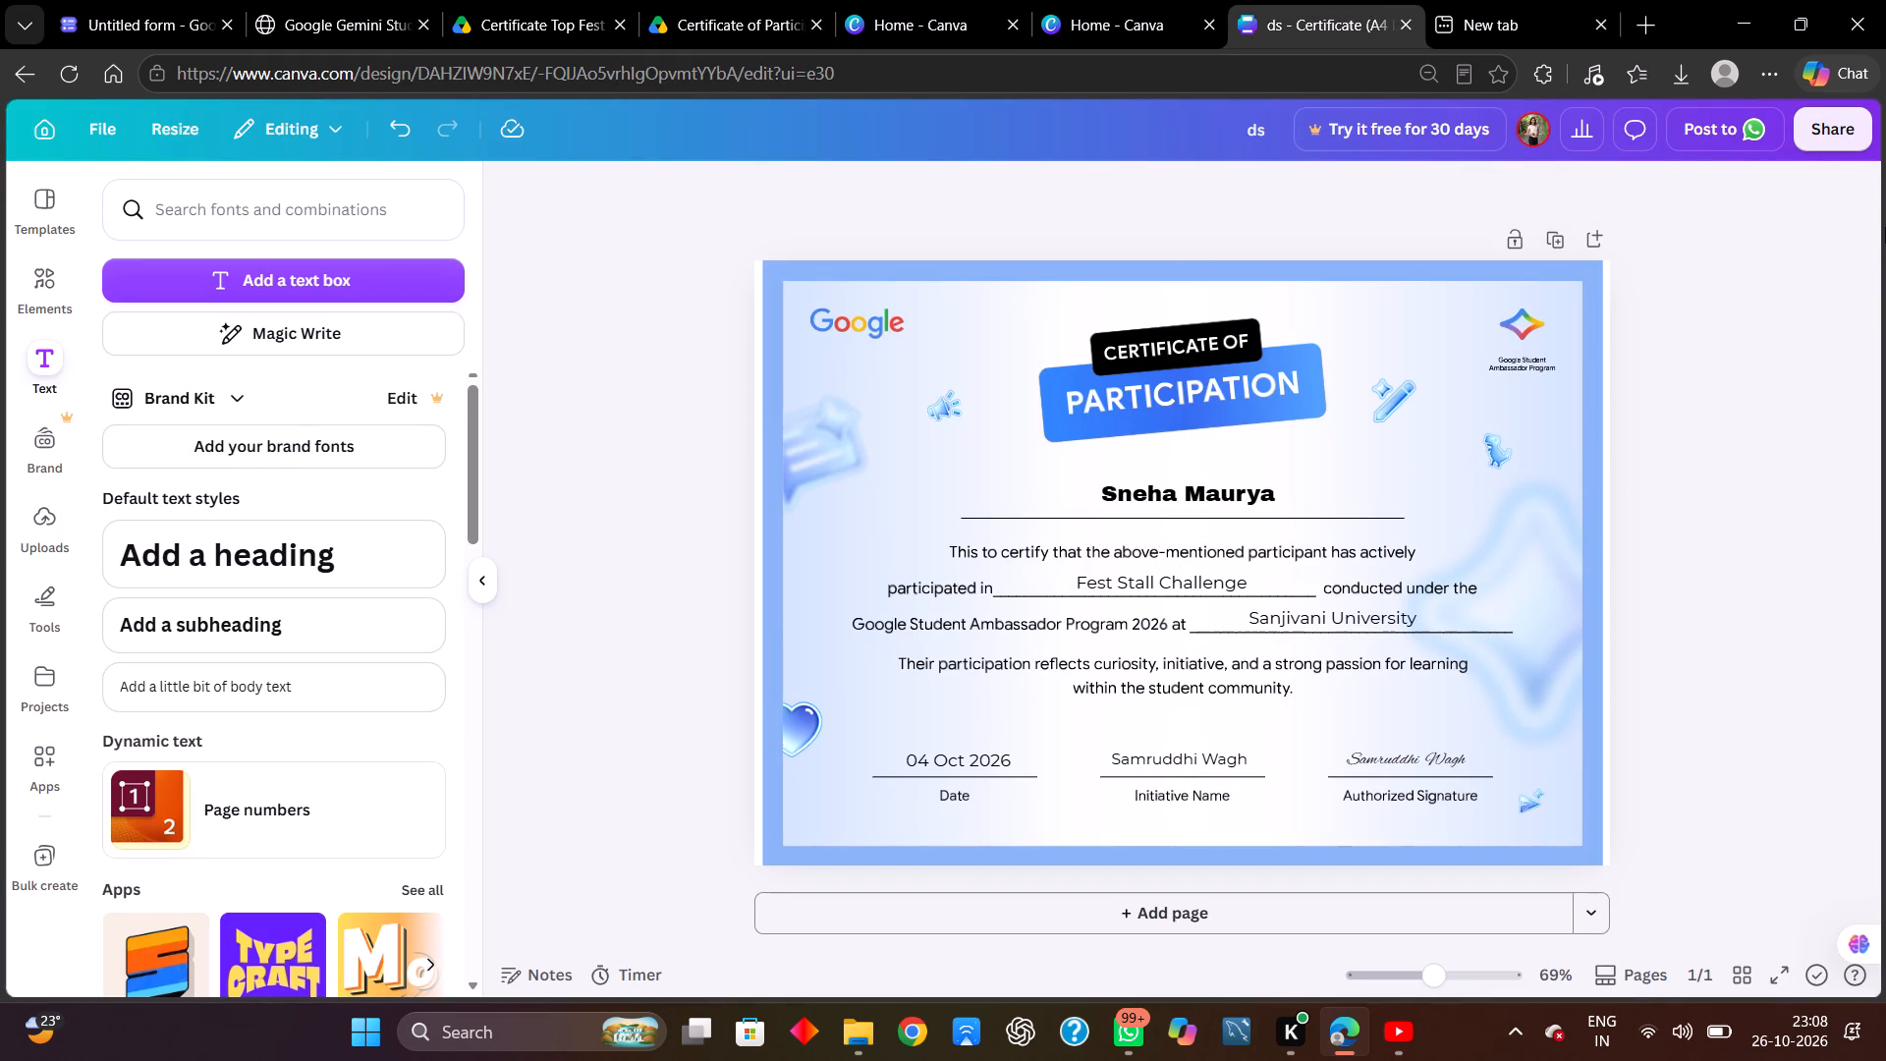
Download the certificate for the third respondent as a PNG at High quality.
click(1826, 137)
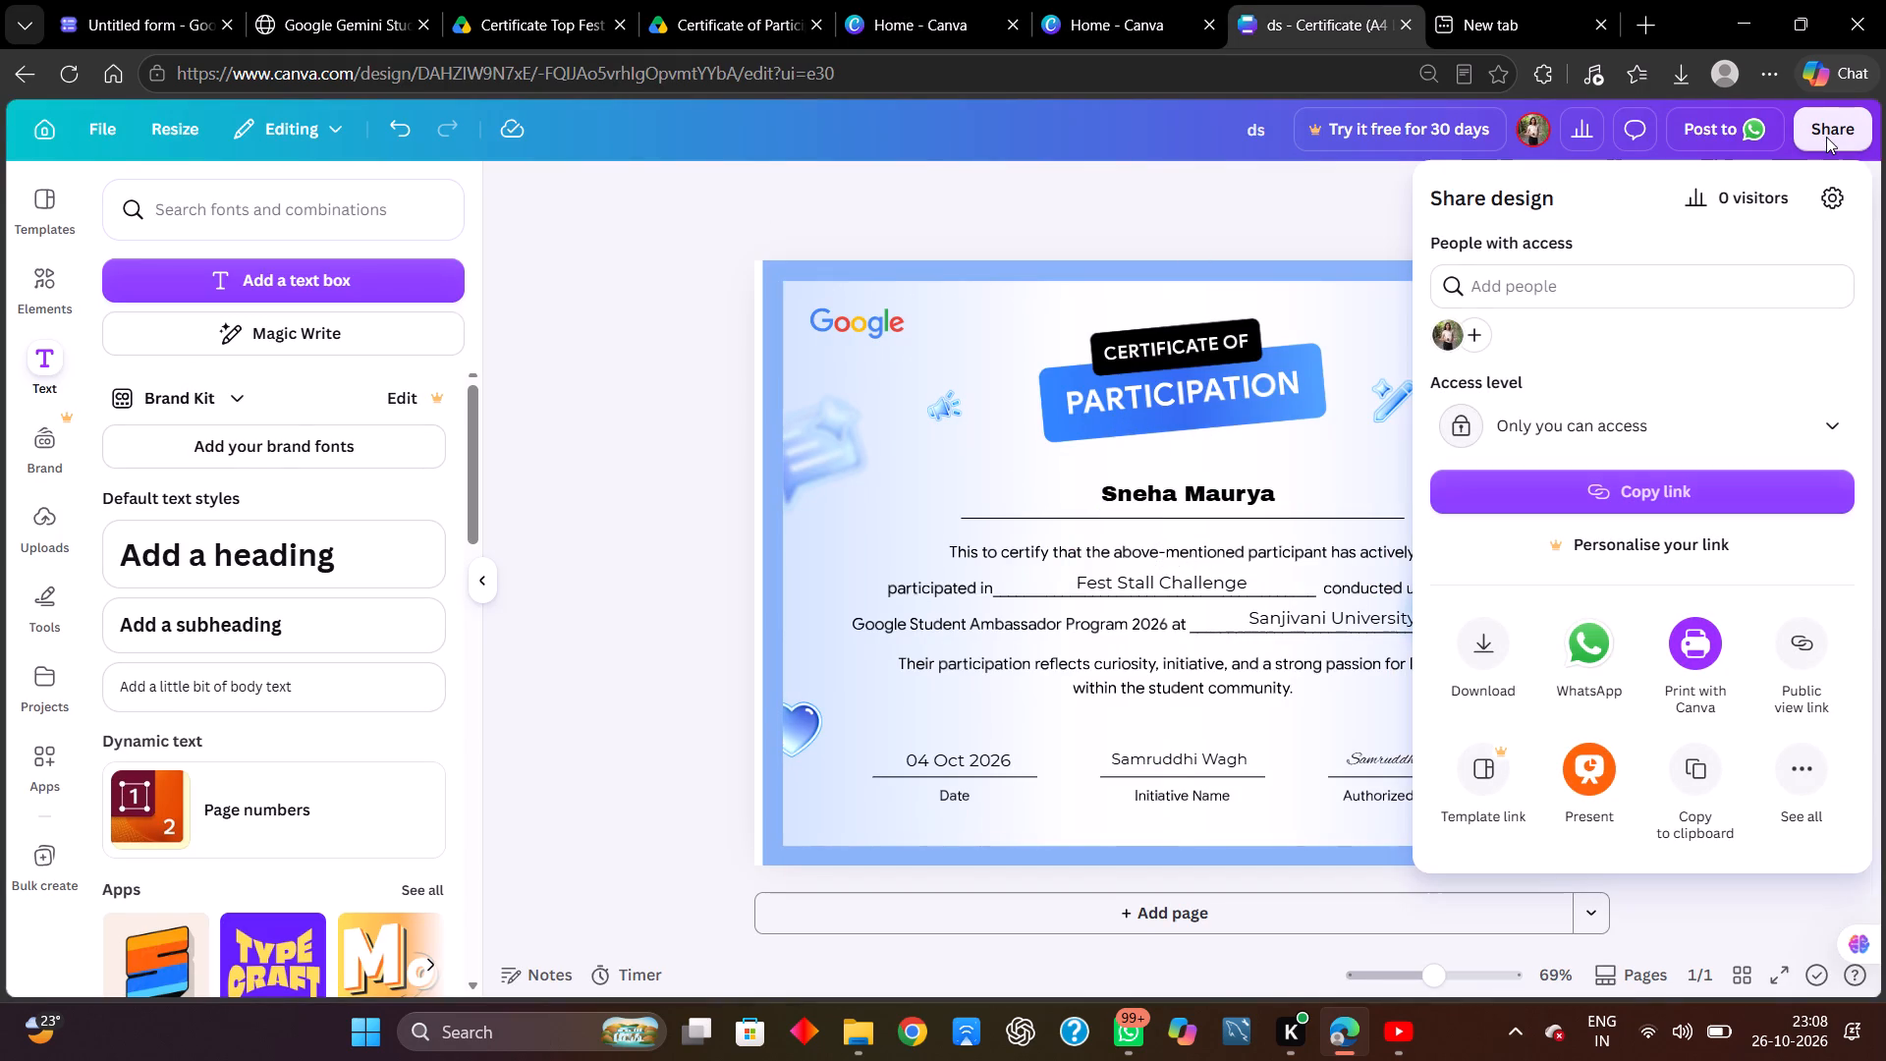
click(1481, 633)
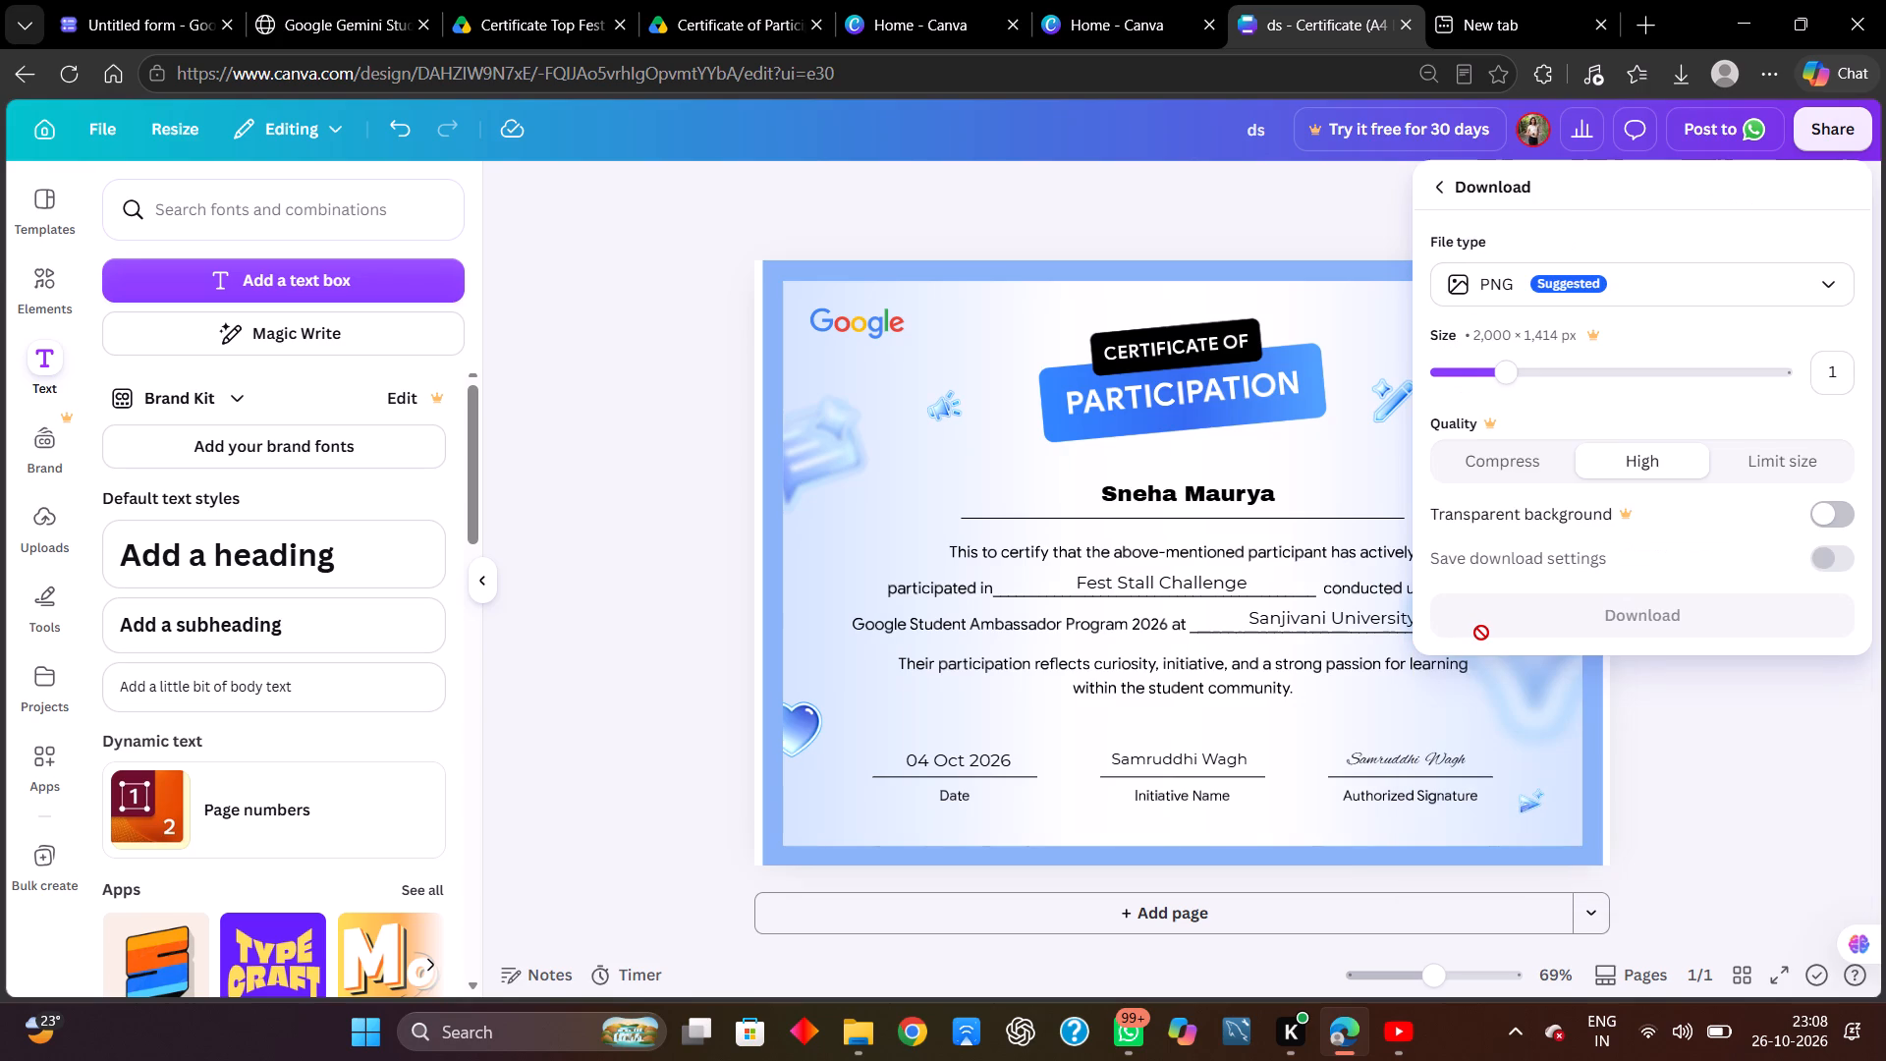
click(1589, 621)
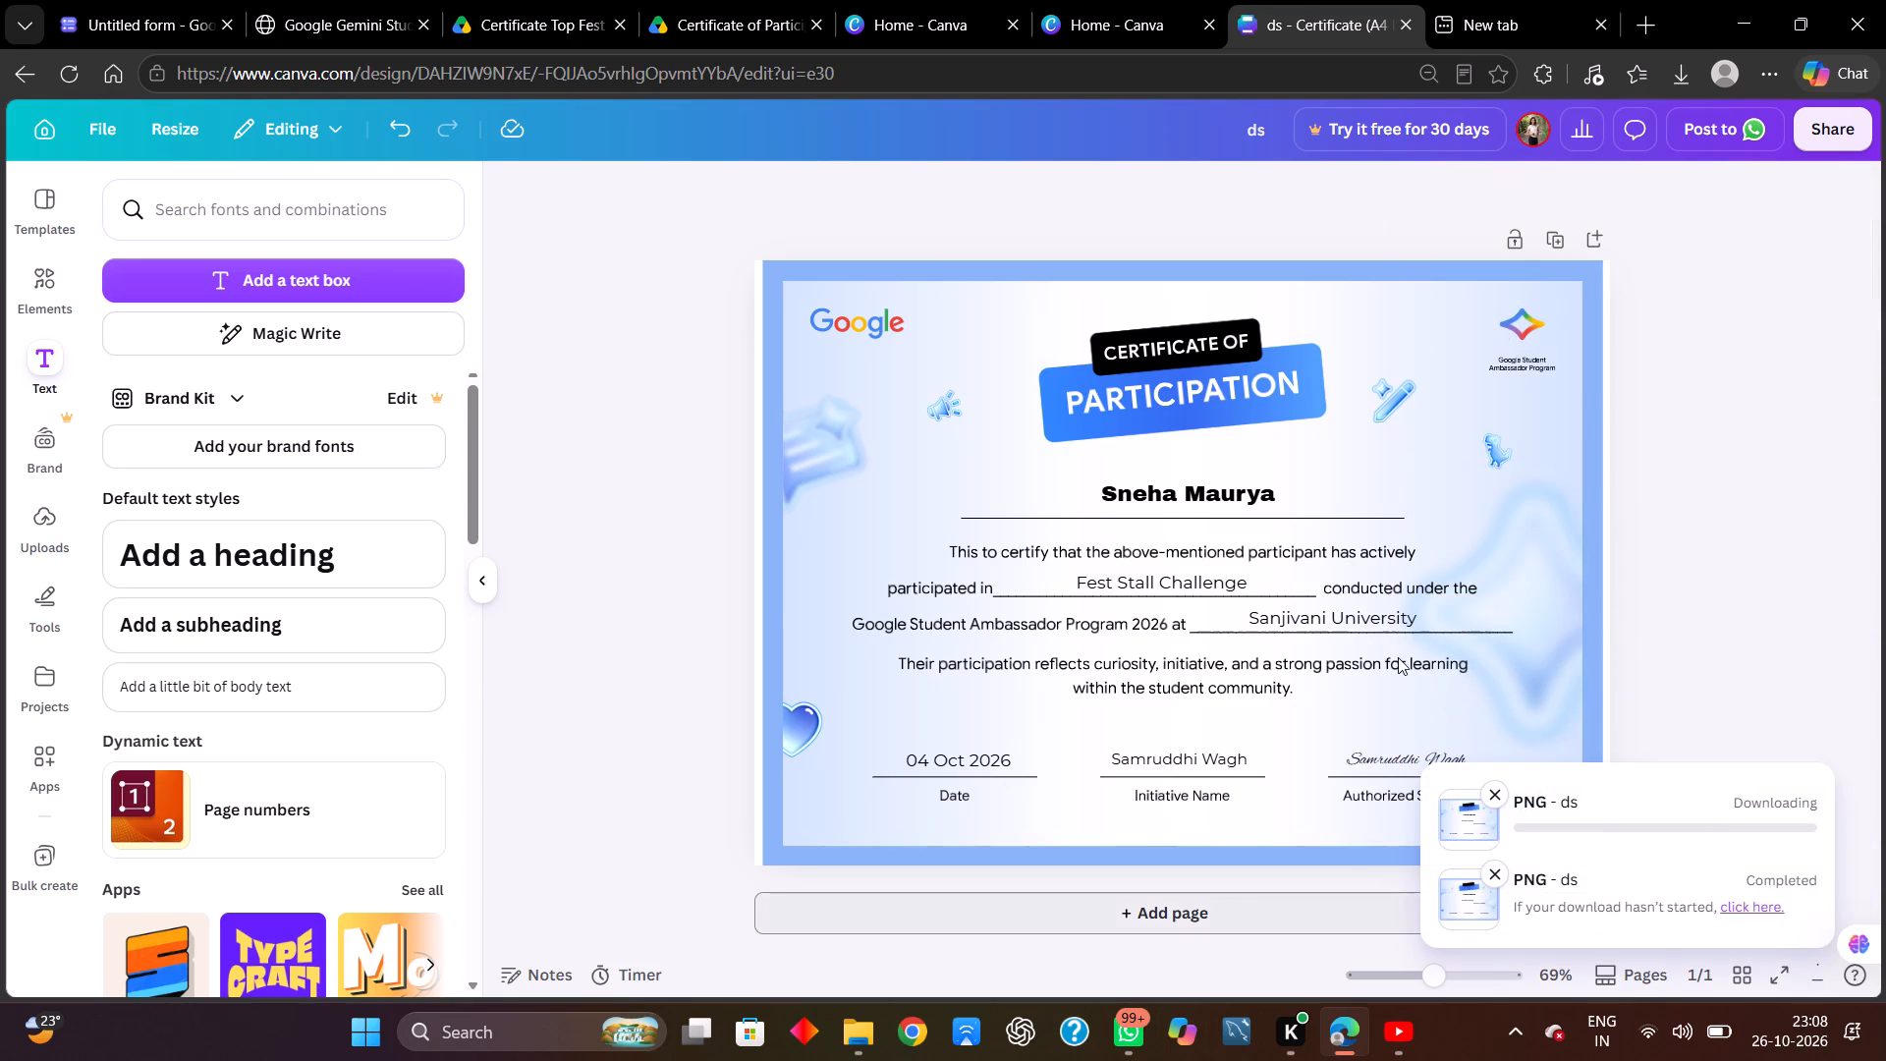
Rename the newest ds (1) PNG in the Downloads folder with the third respondent's name from the clipboard.
click(856, 1032)
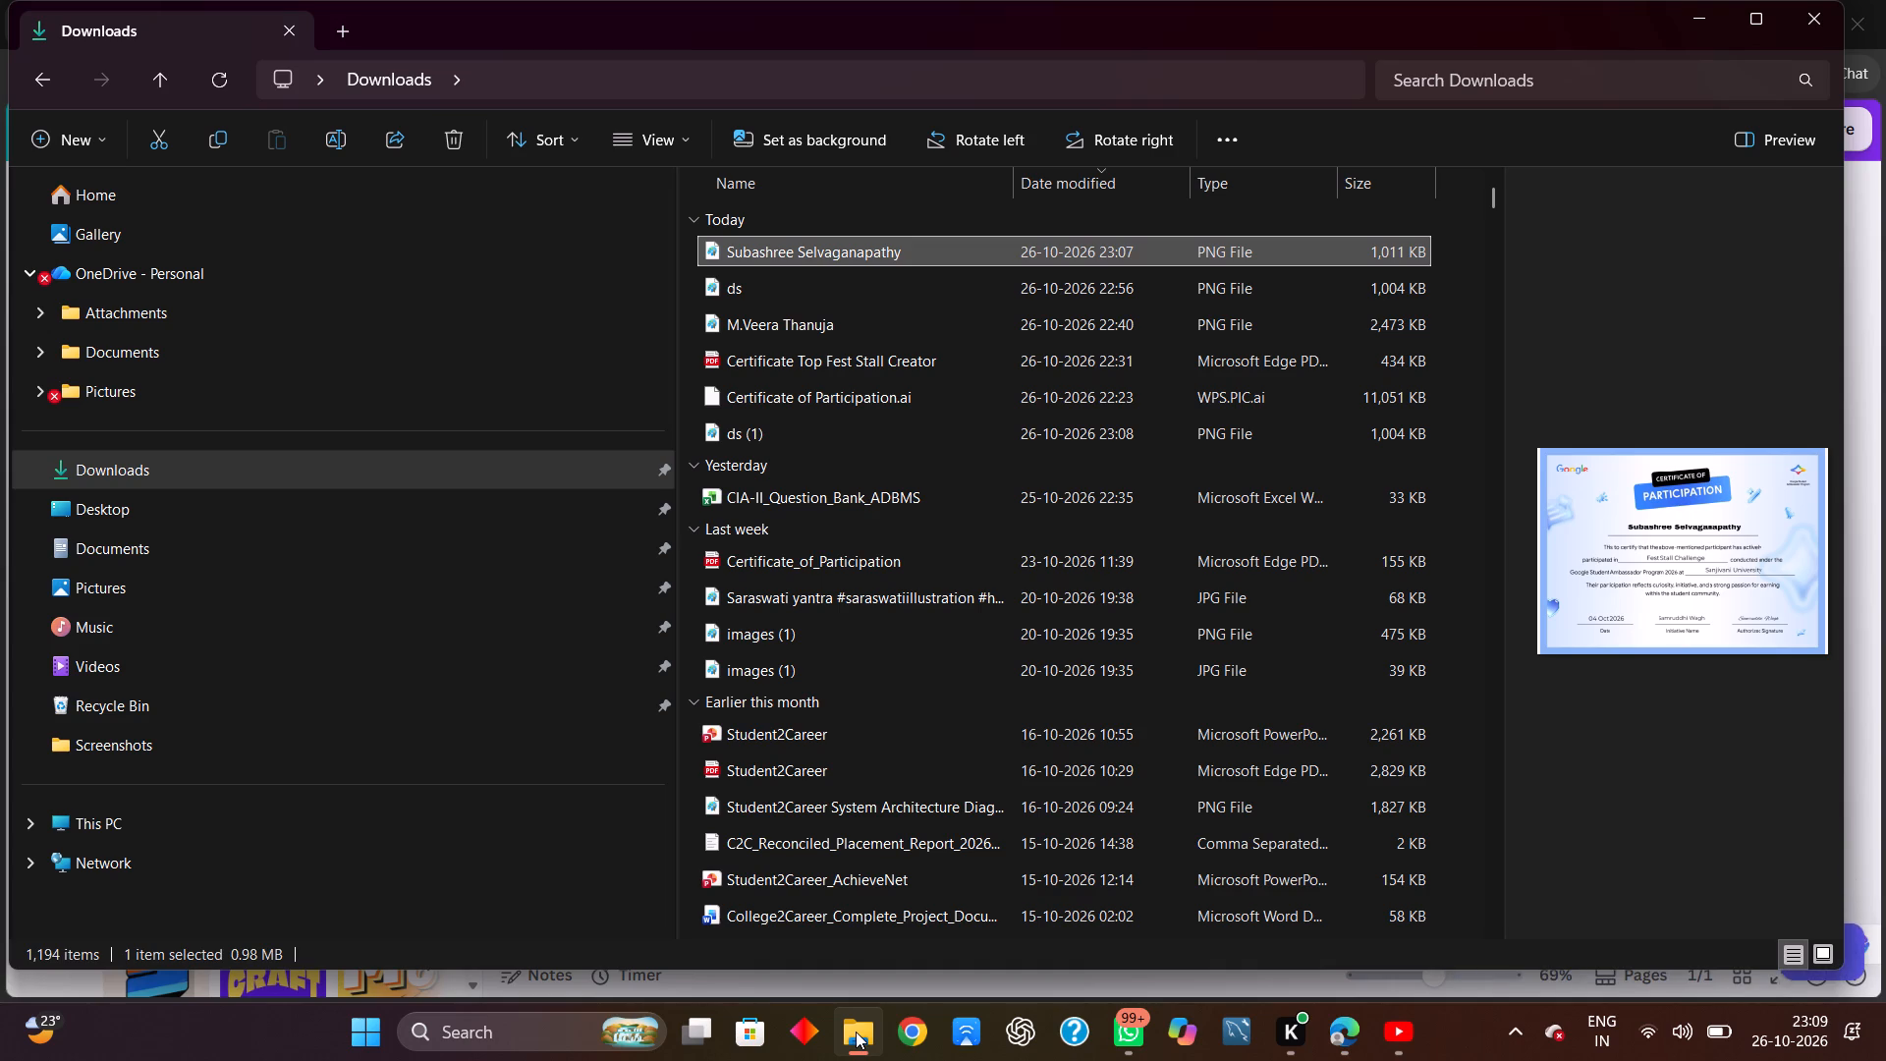
click(609, 502)
click(601, 479)
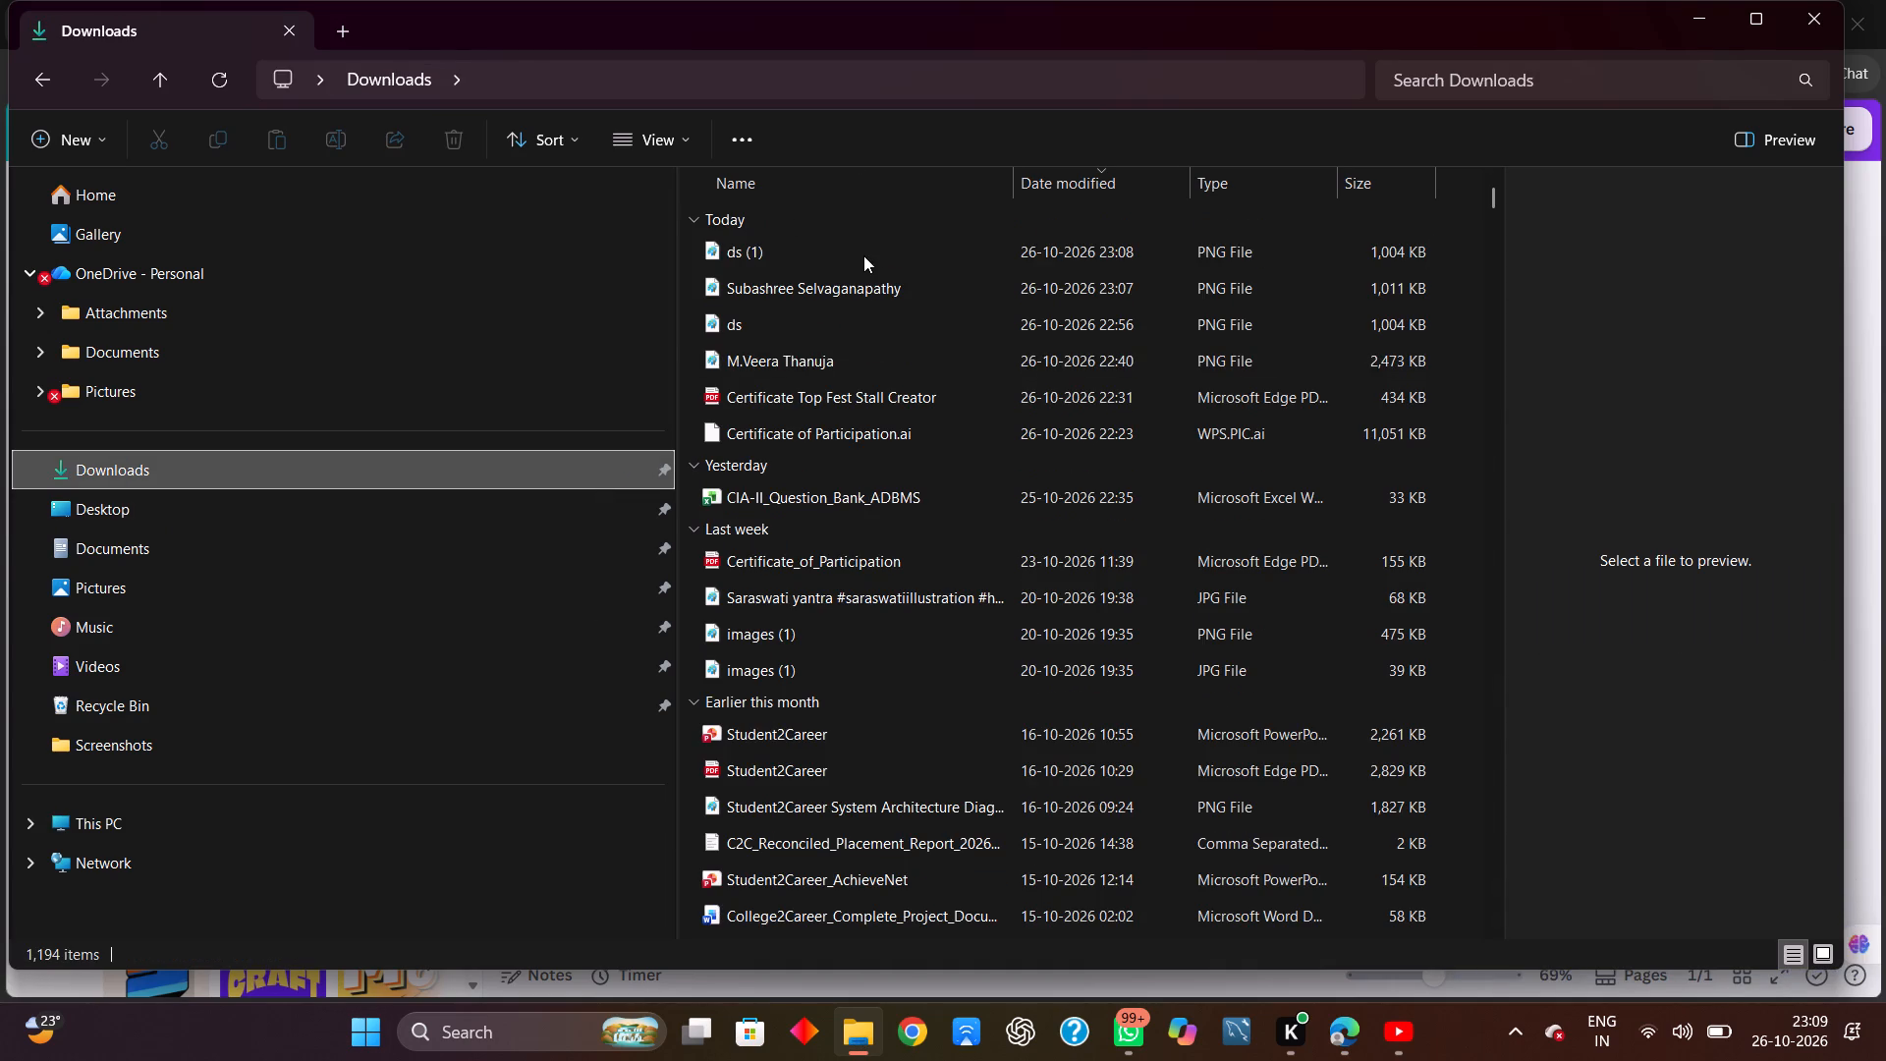
right_click(858, 254)
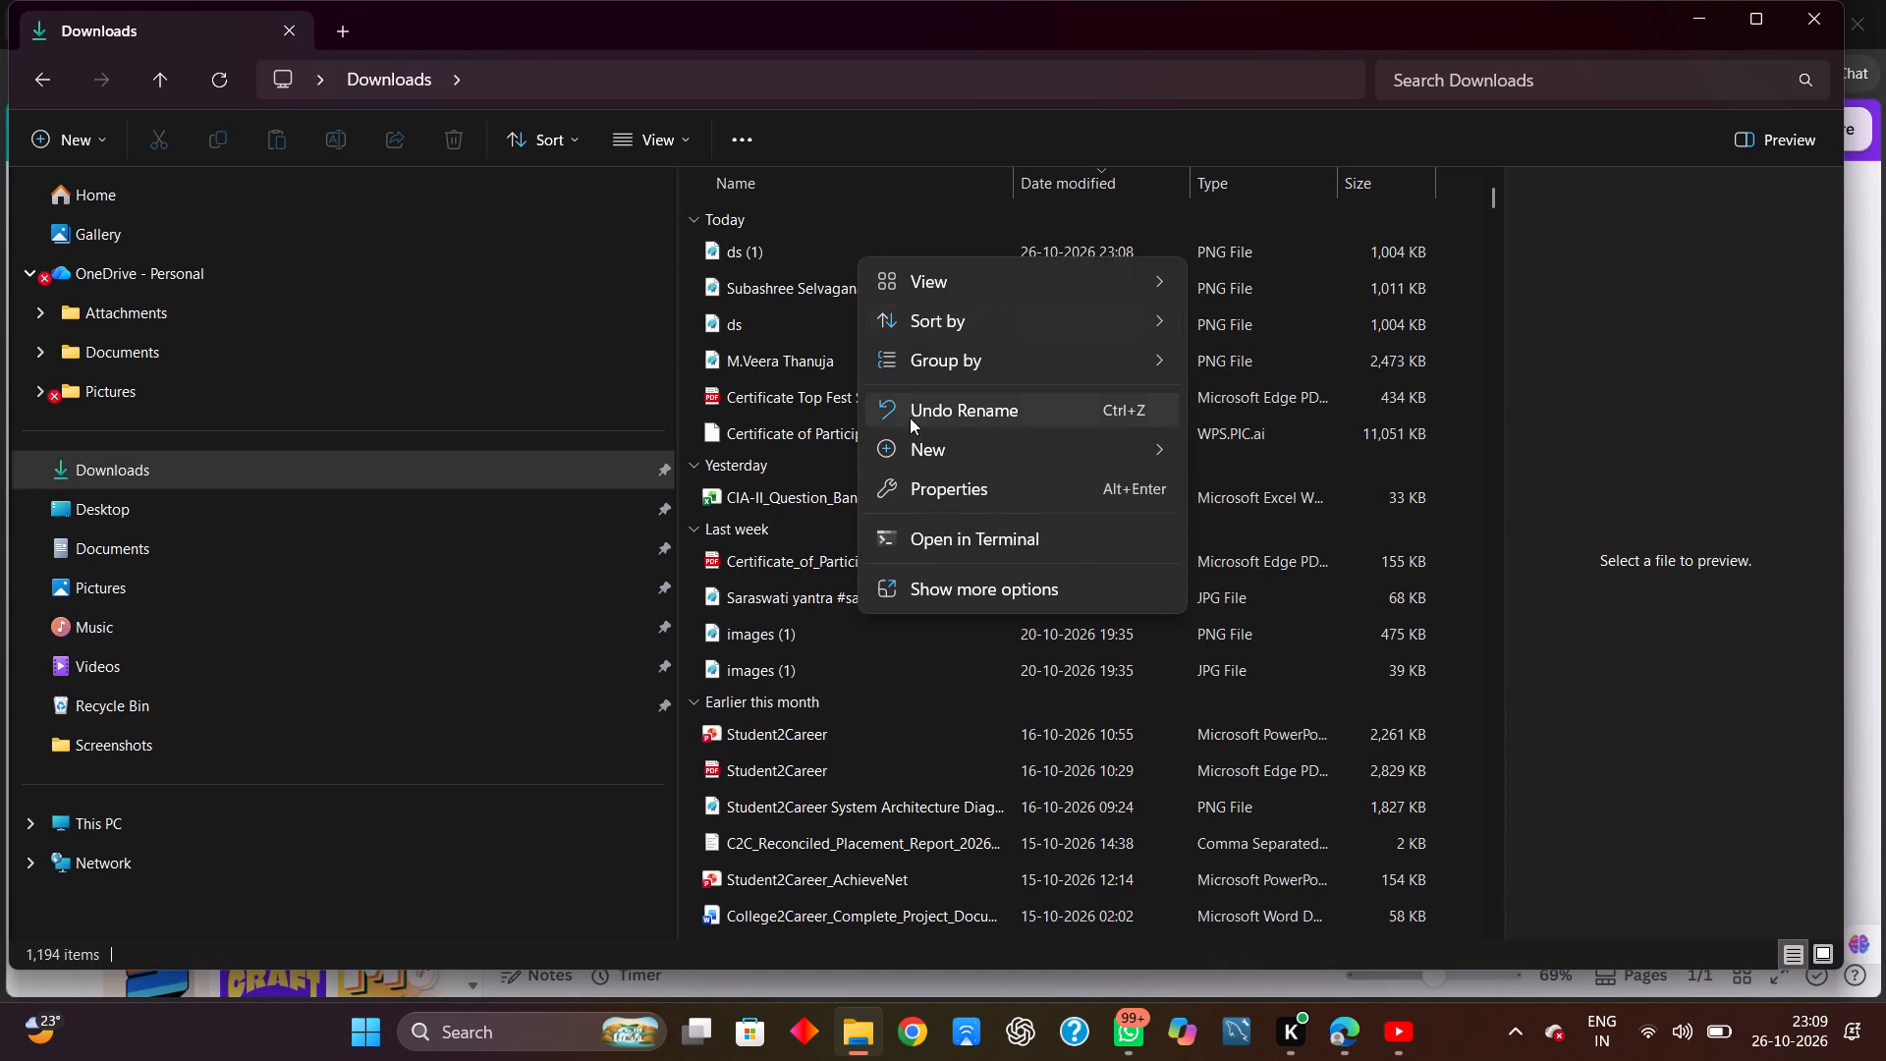
click(748, 266)
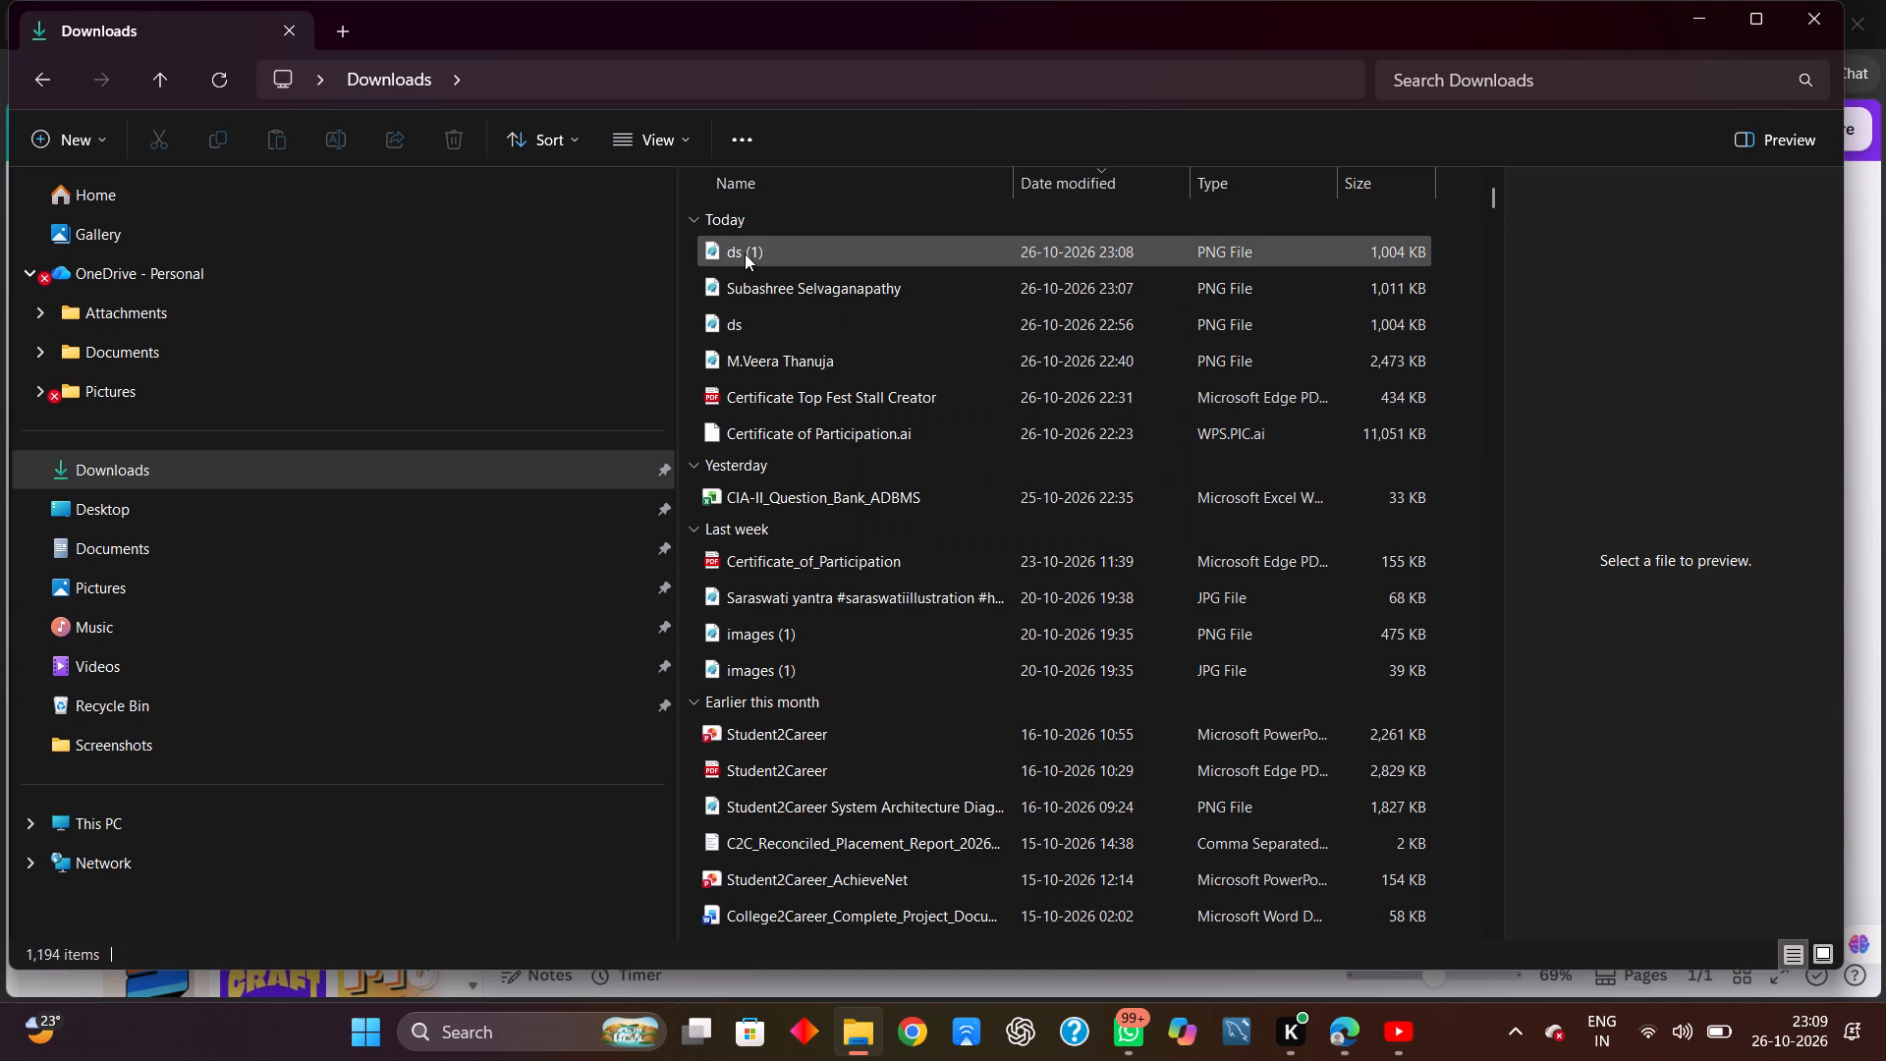
click(745, 253)
right_click(745, 253)
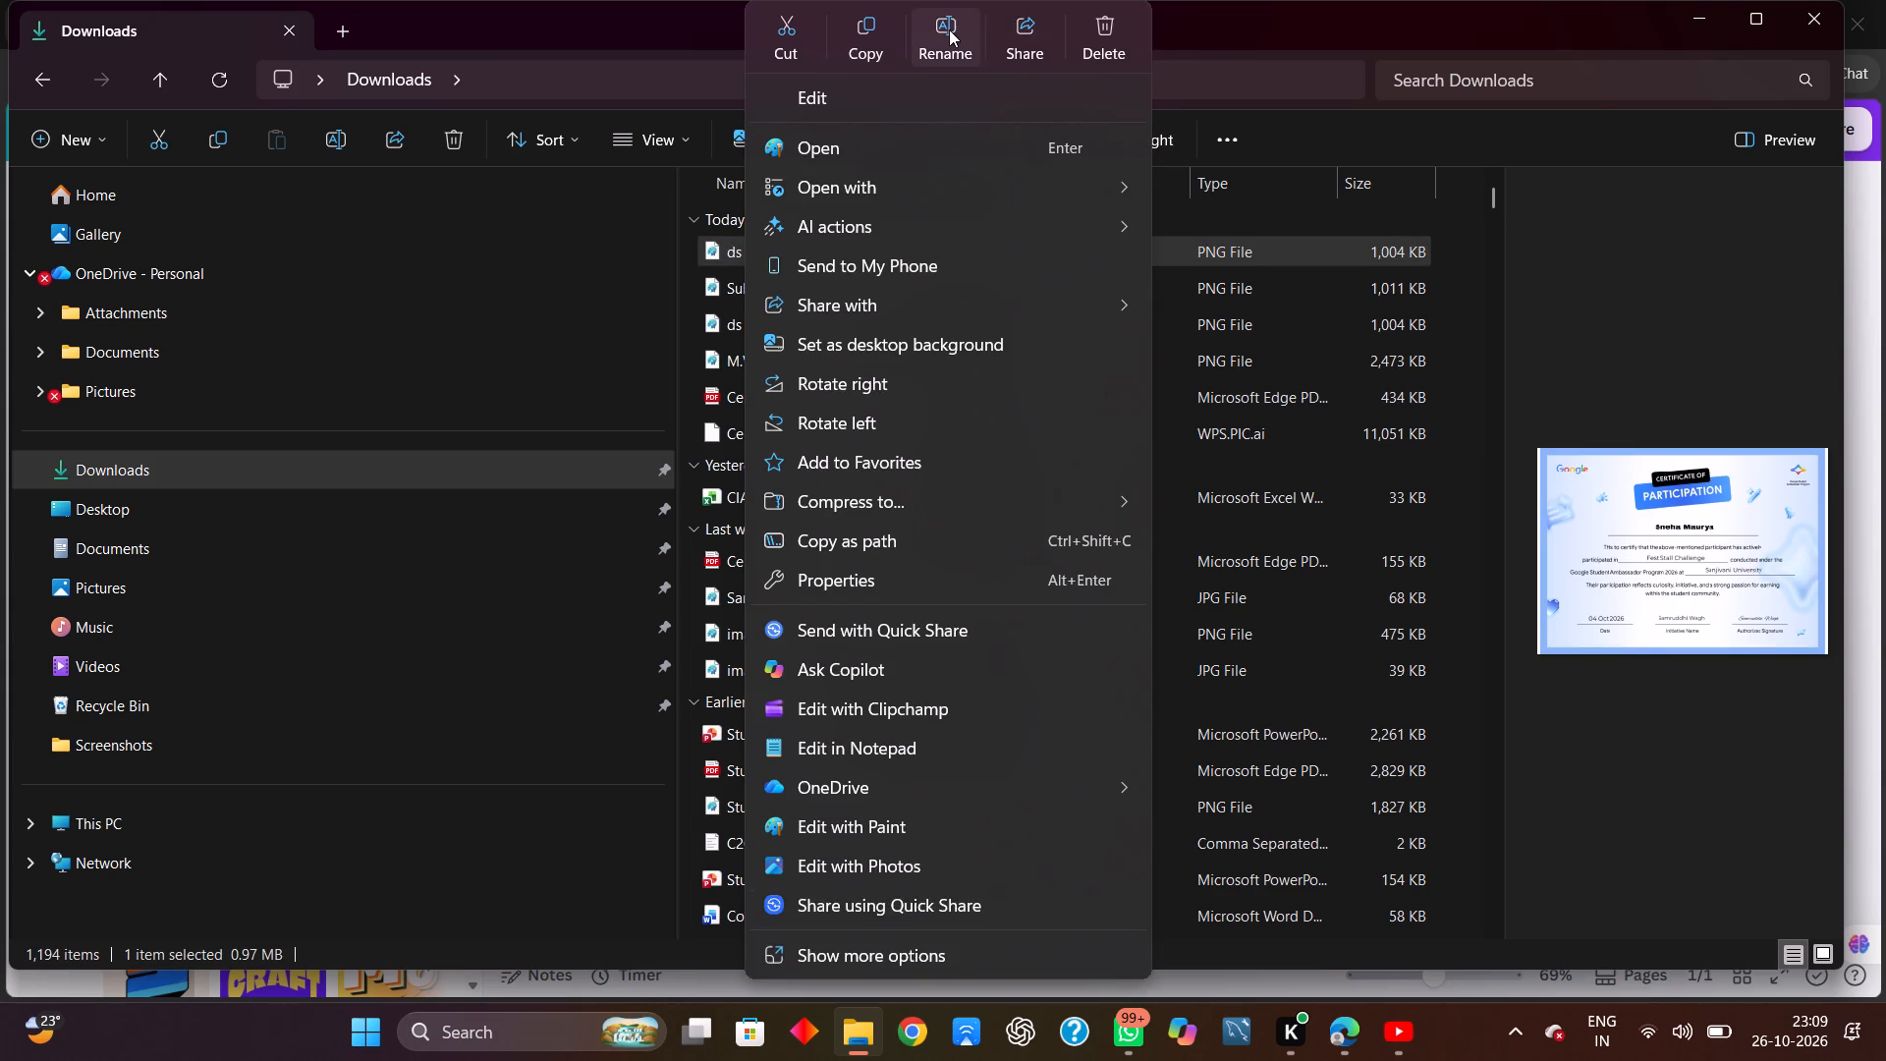
click(949, 29)
key(ctrl+v)
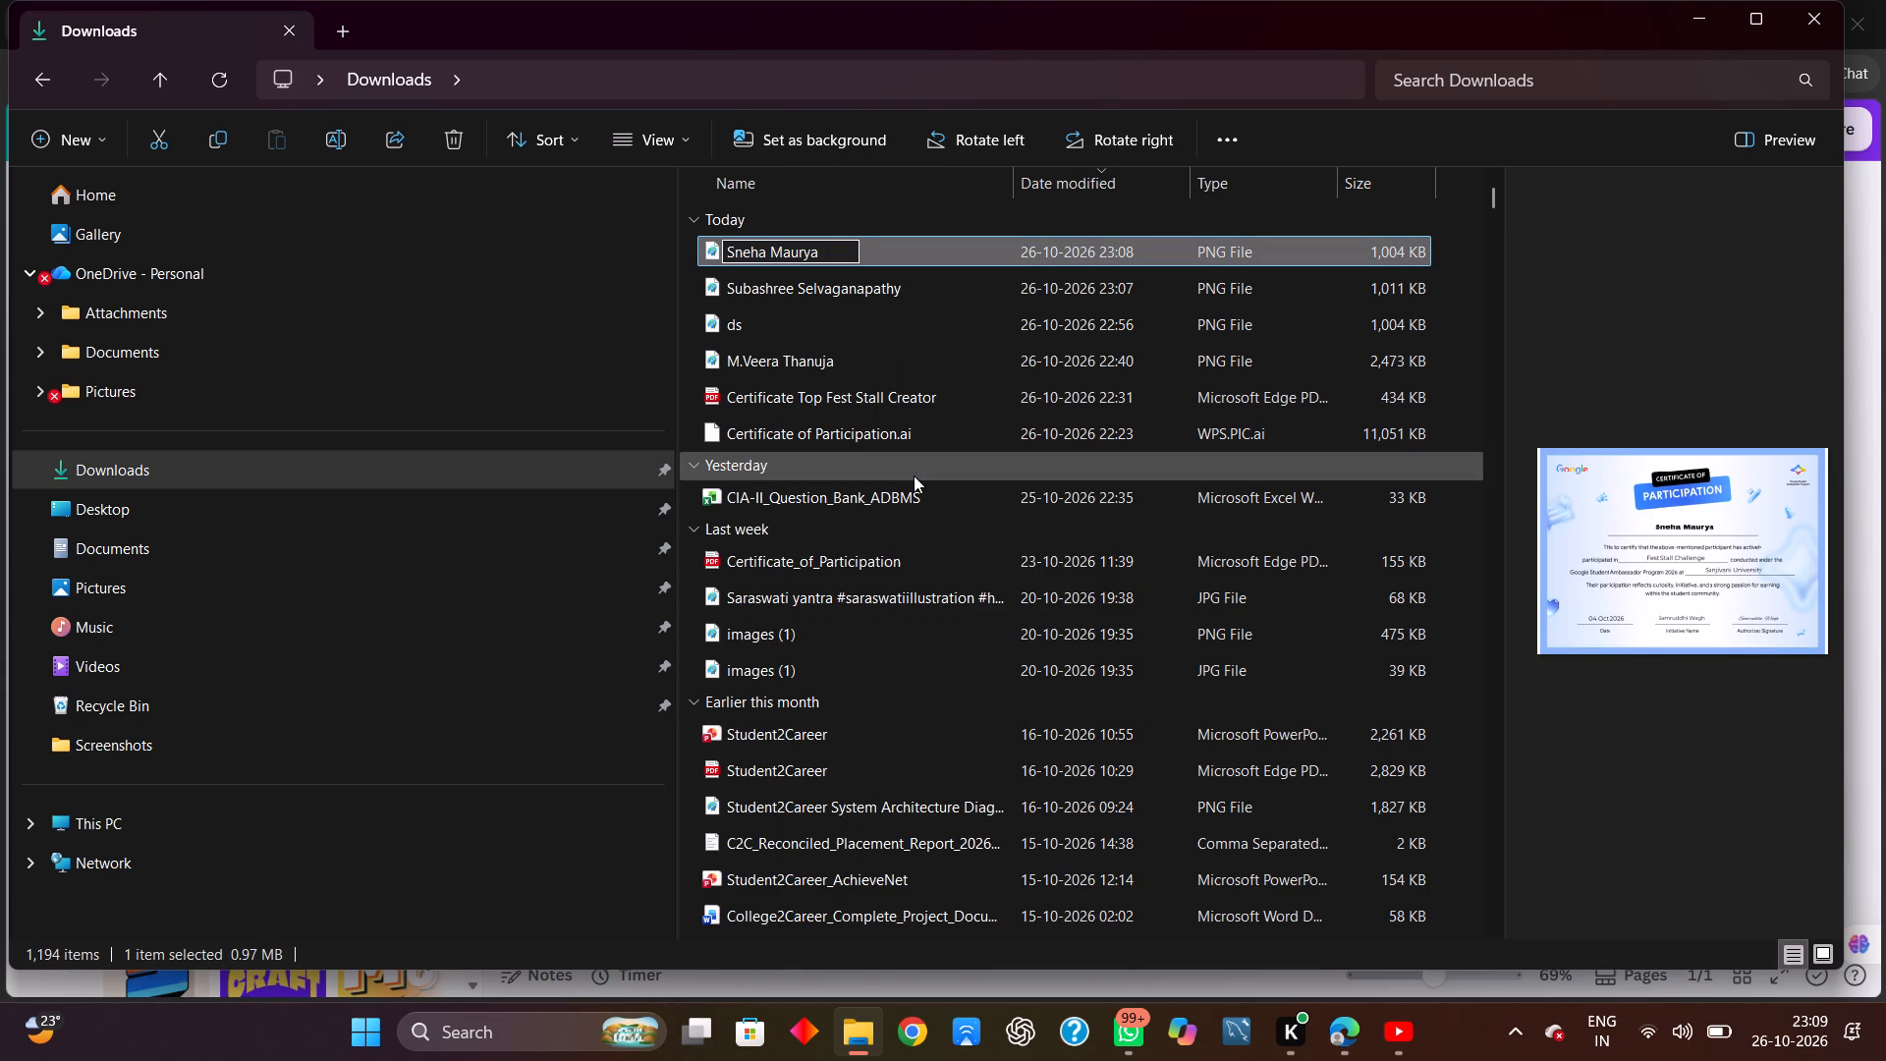
key(Return)
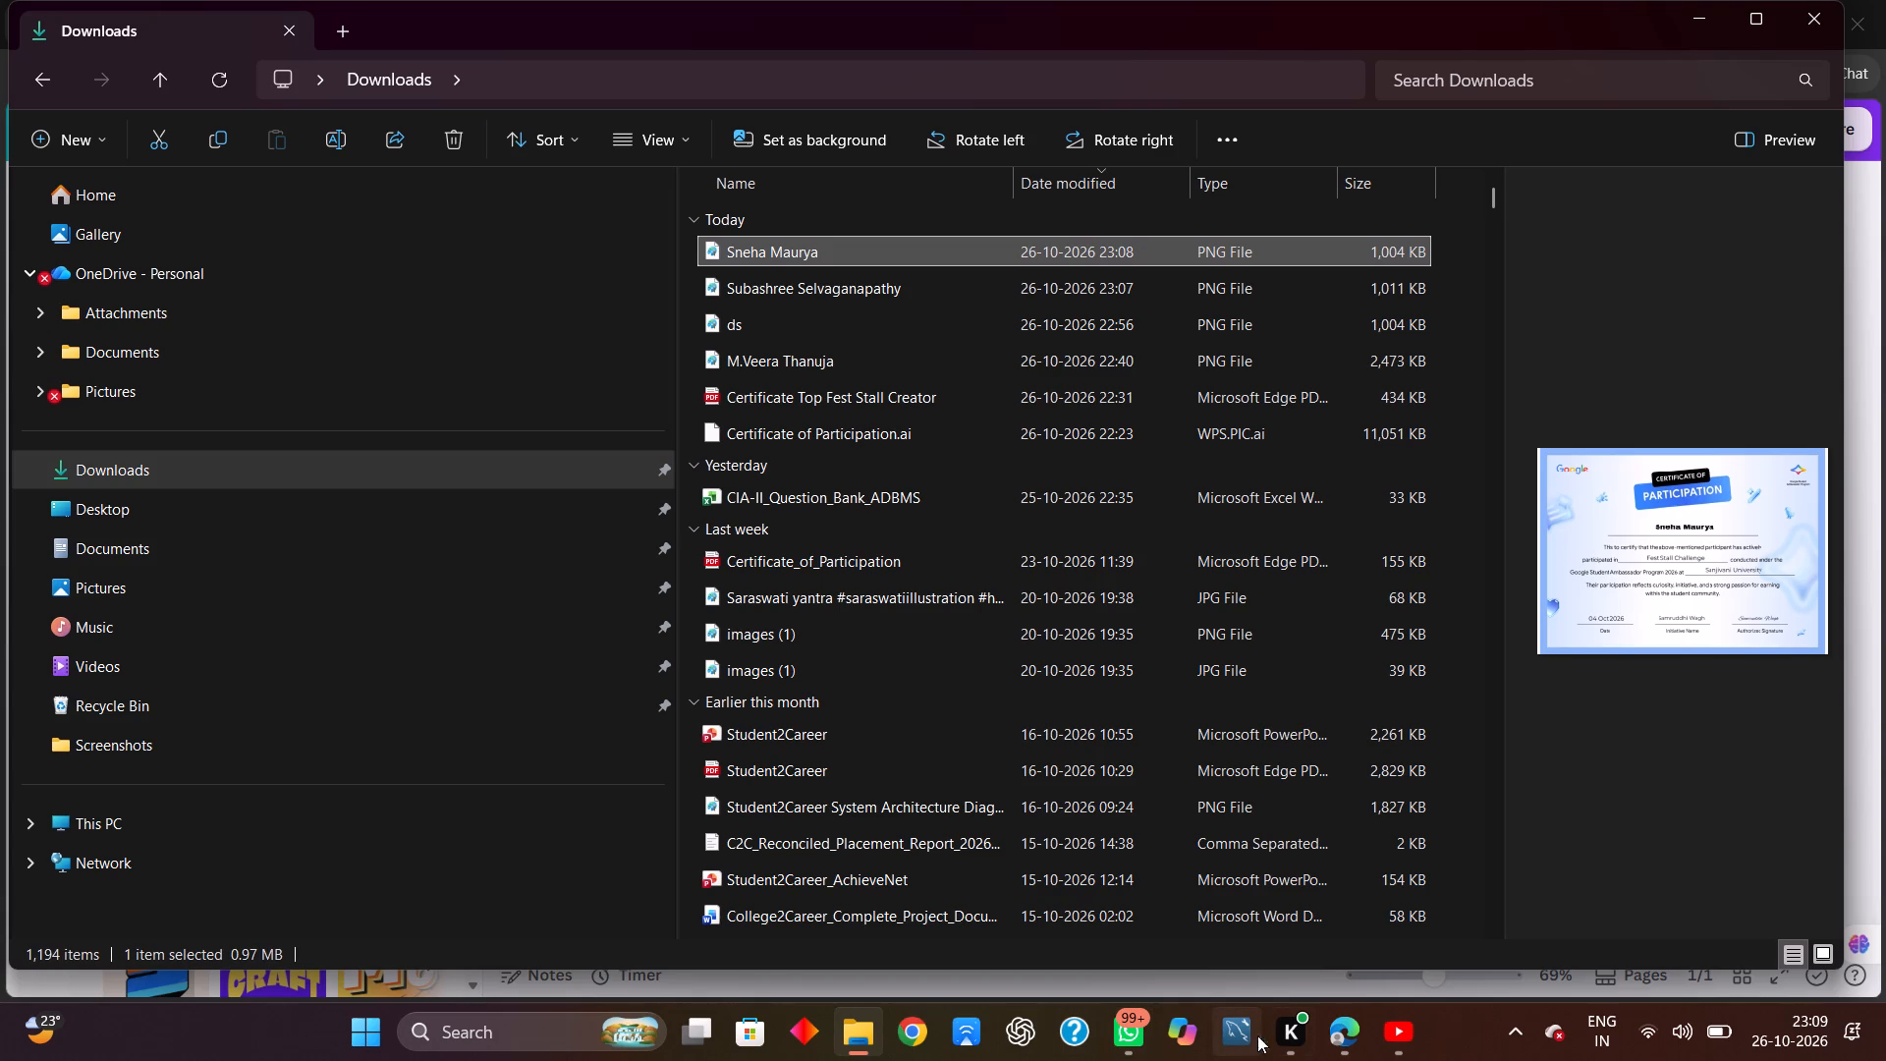
Split the Google Forms responses into a separate browser window beside the Canva certificate, and collapse Canva's text side panel.
click(1331, 1035)
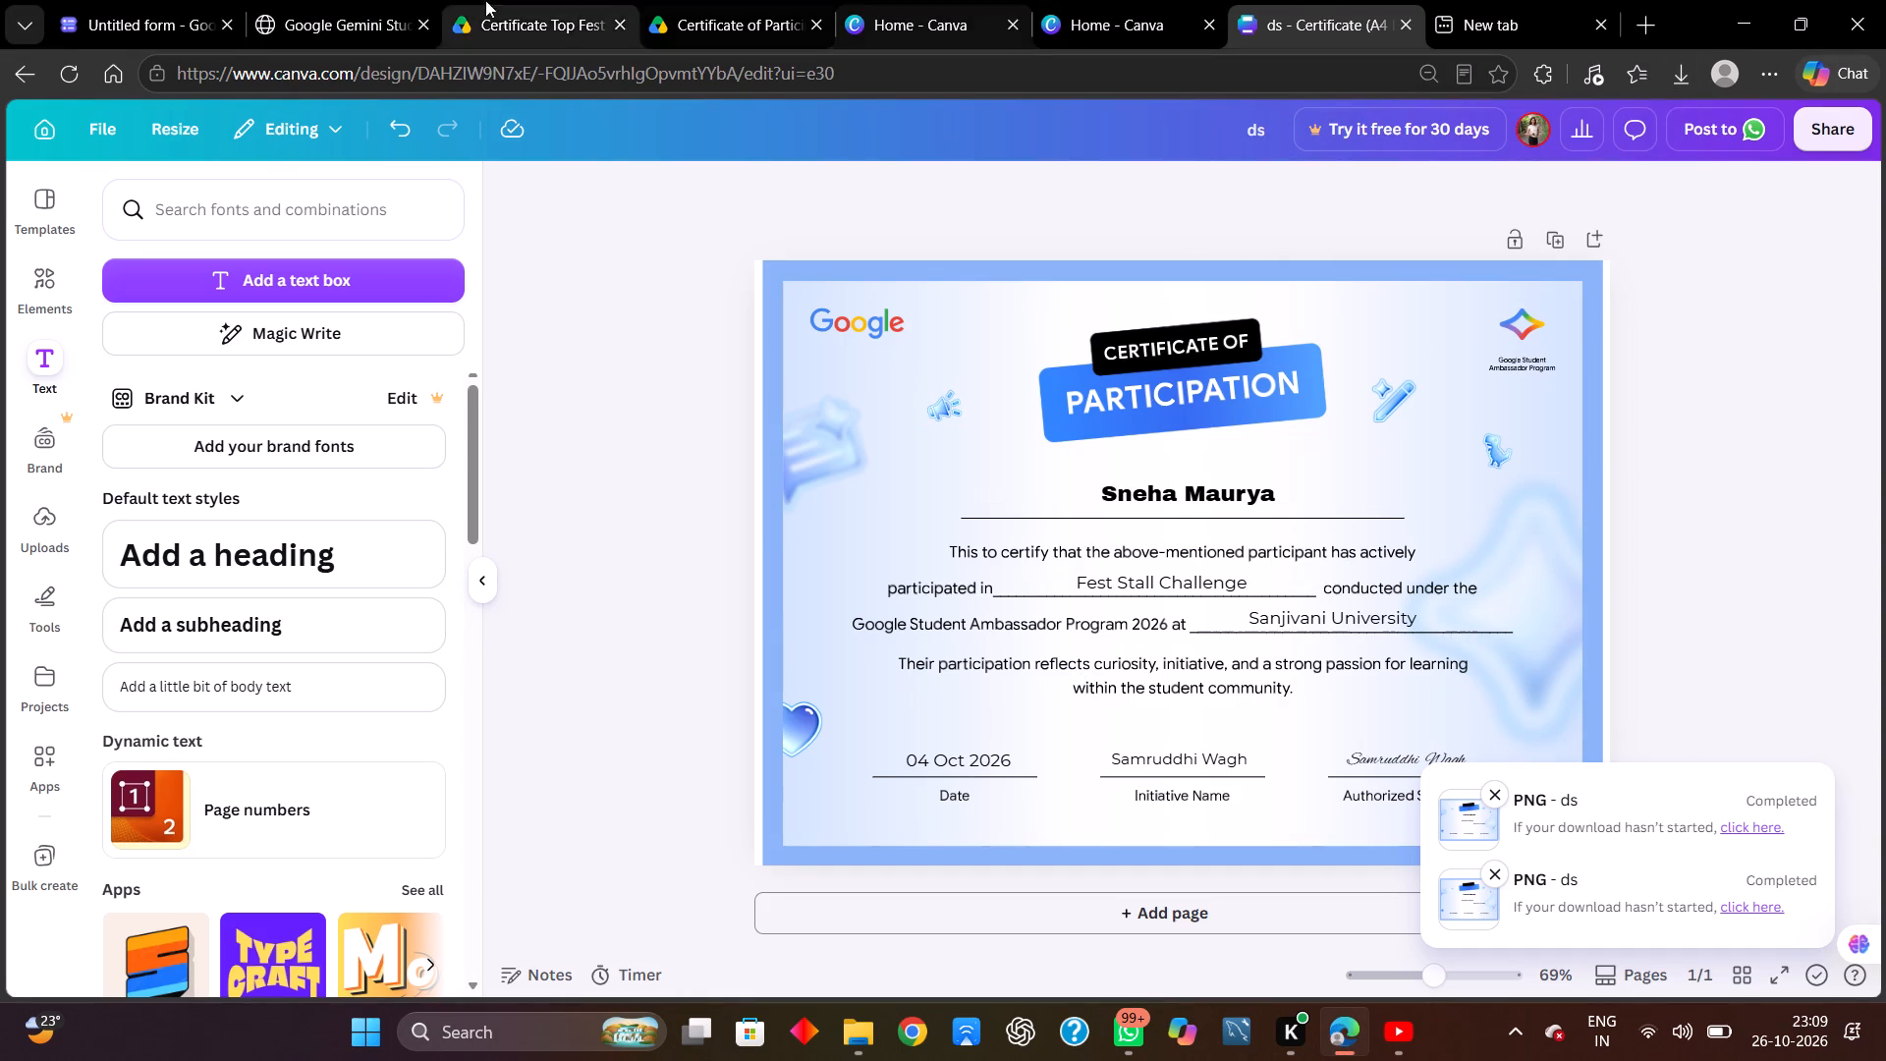
click(157, 0)
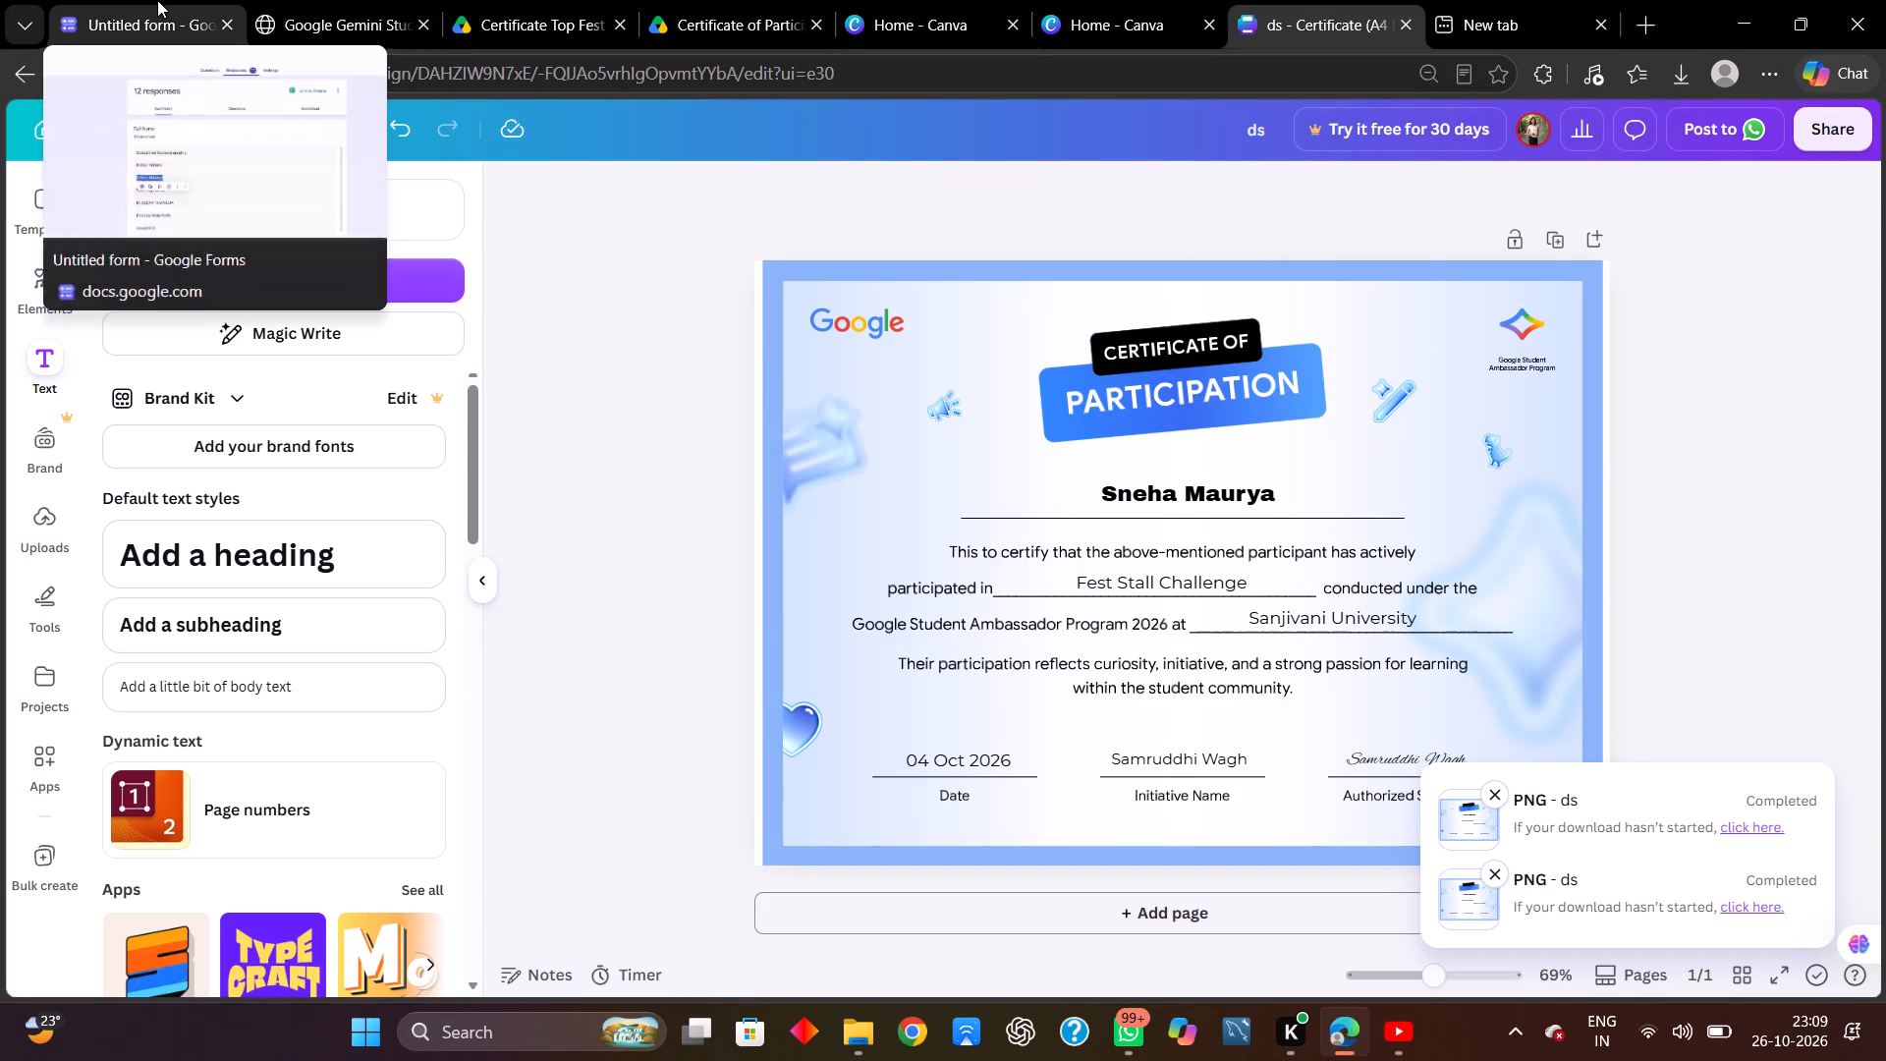
drag(157, 0, 234, 219)
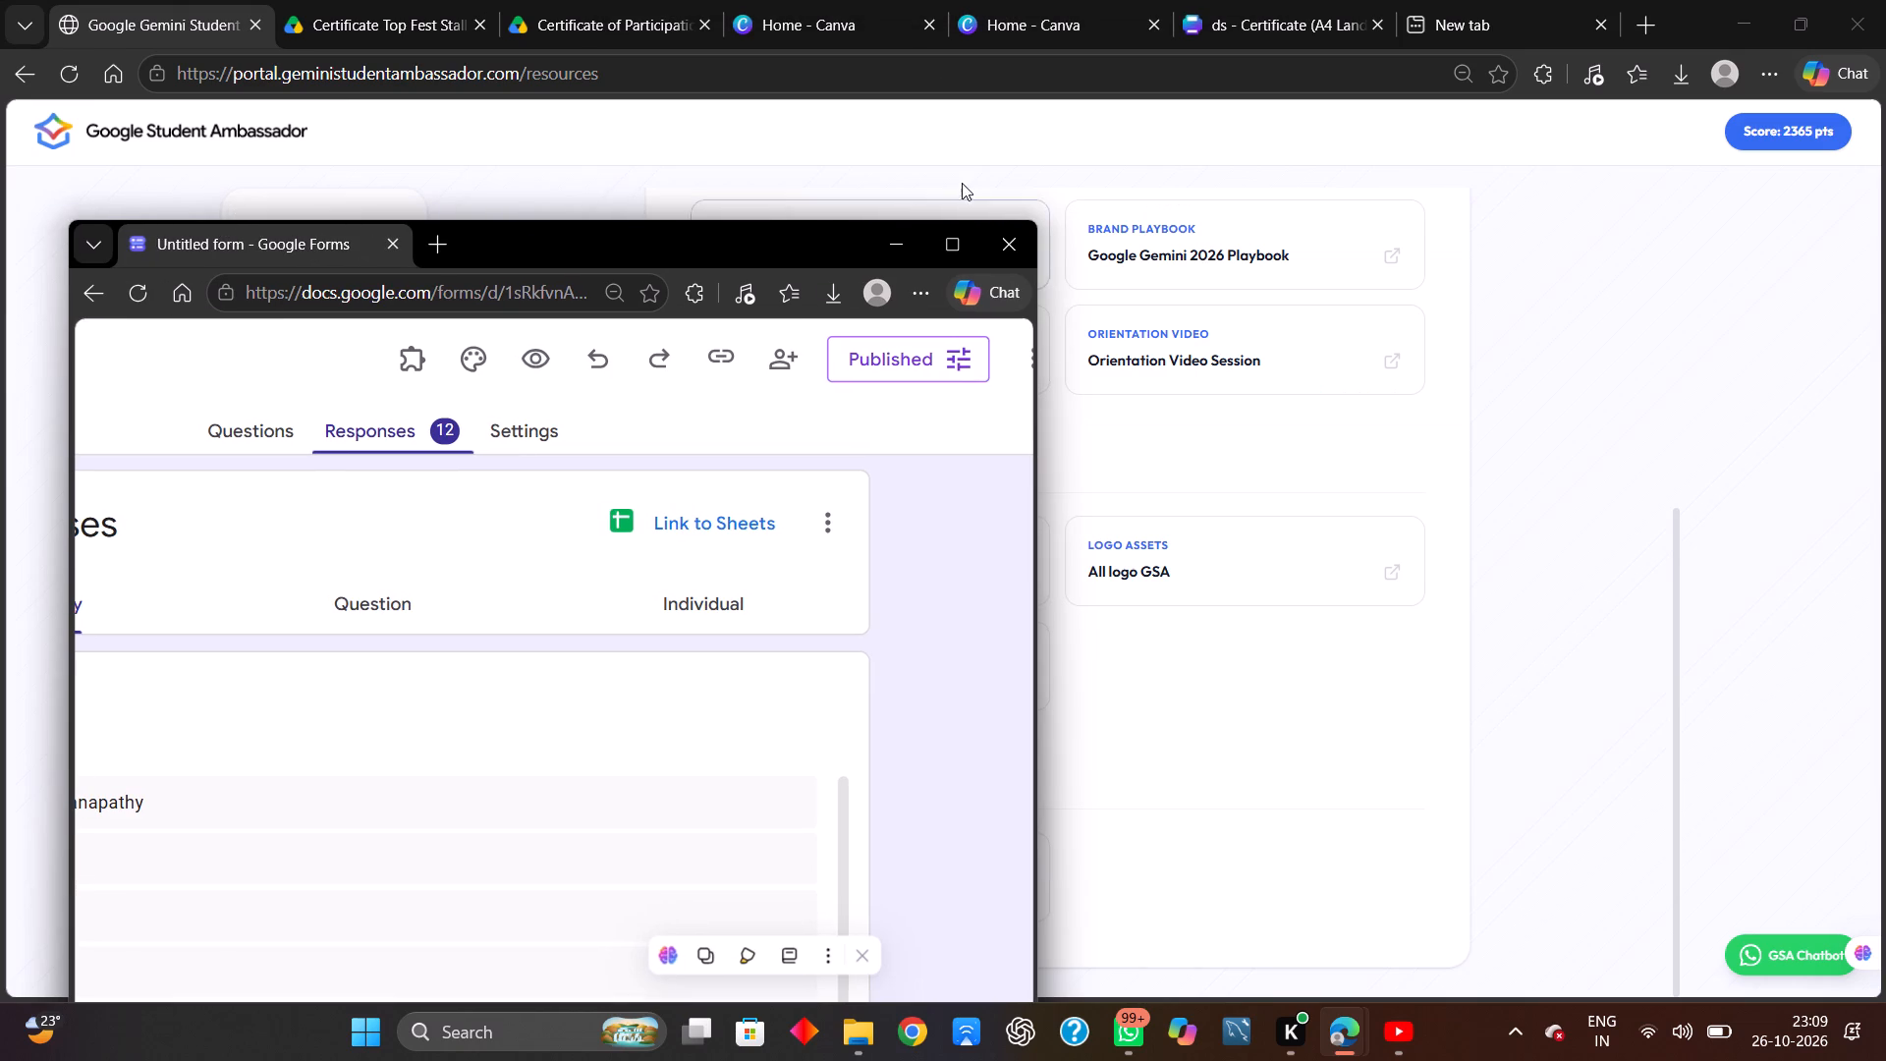
click(968, 251)
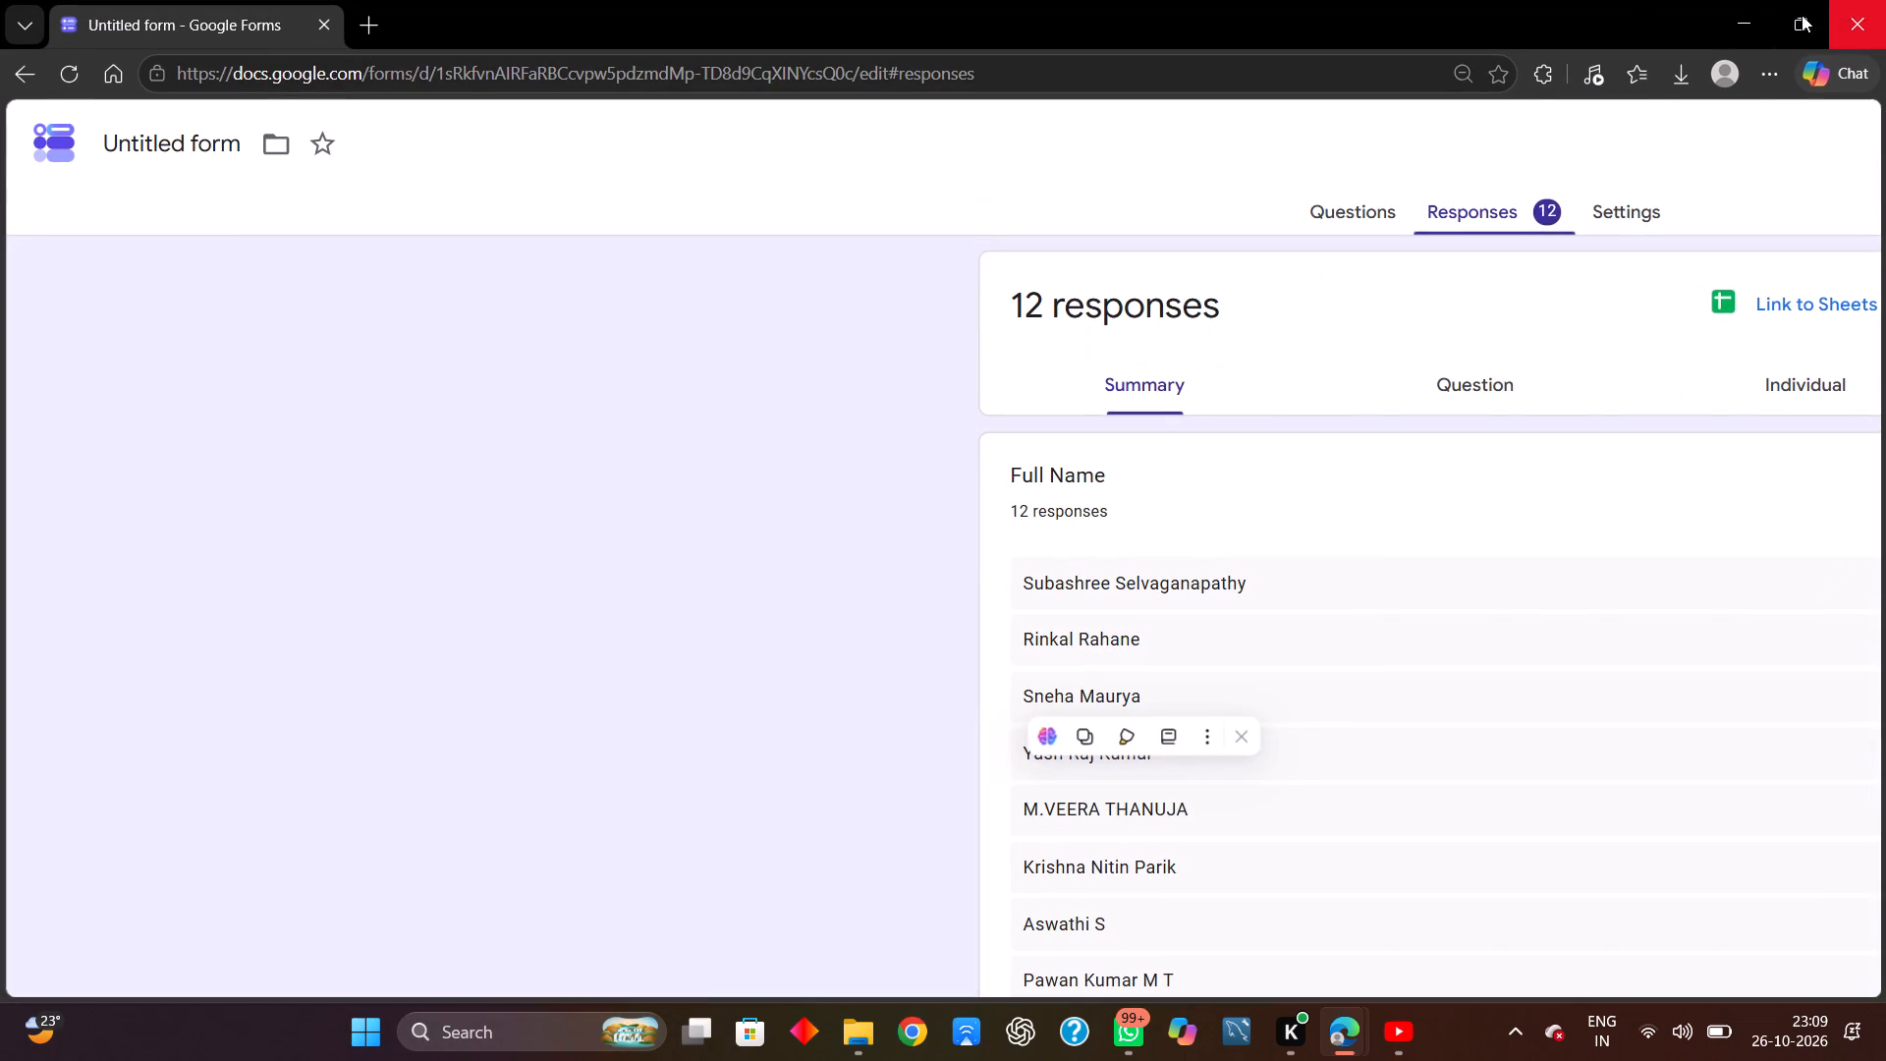
click(1648, 95)
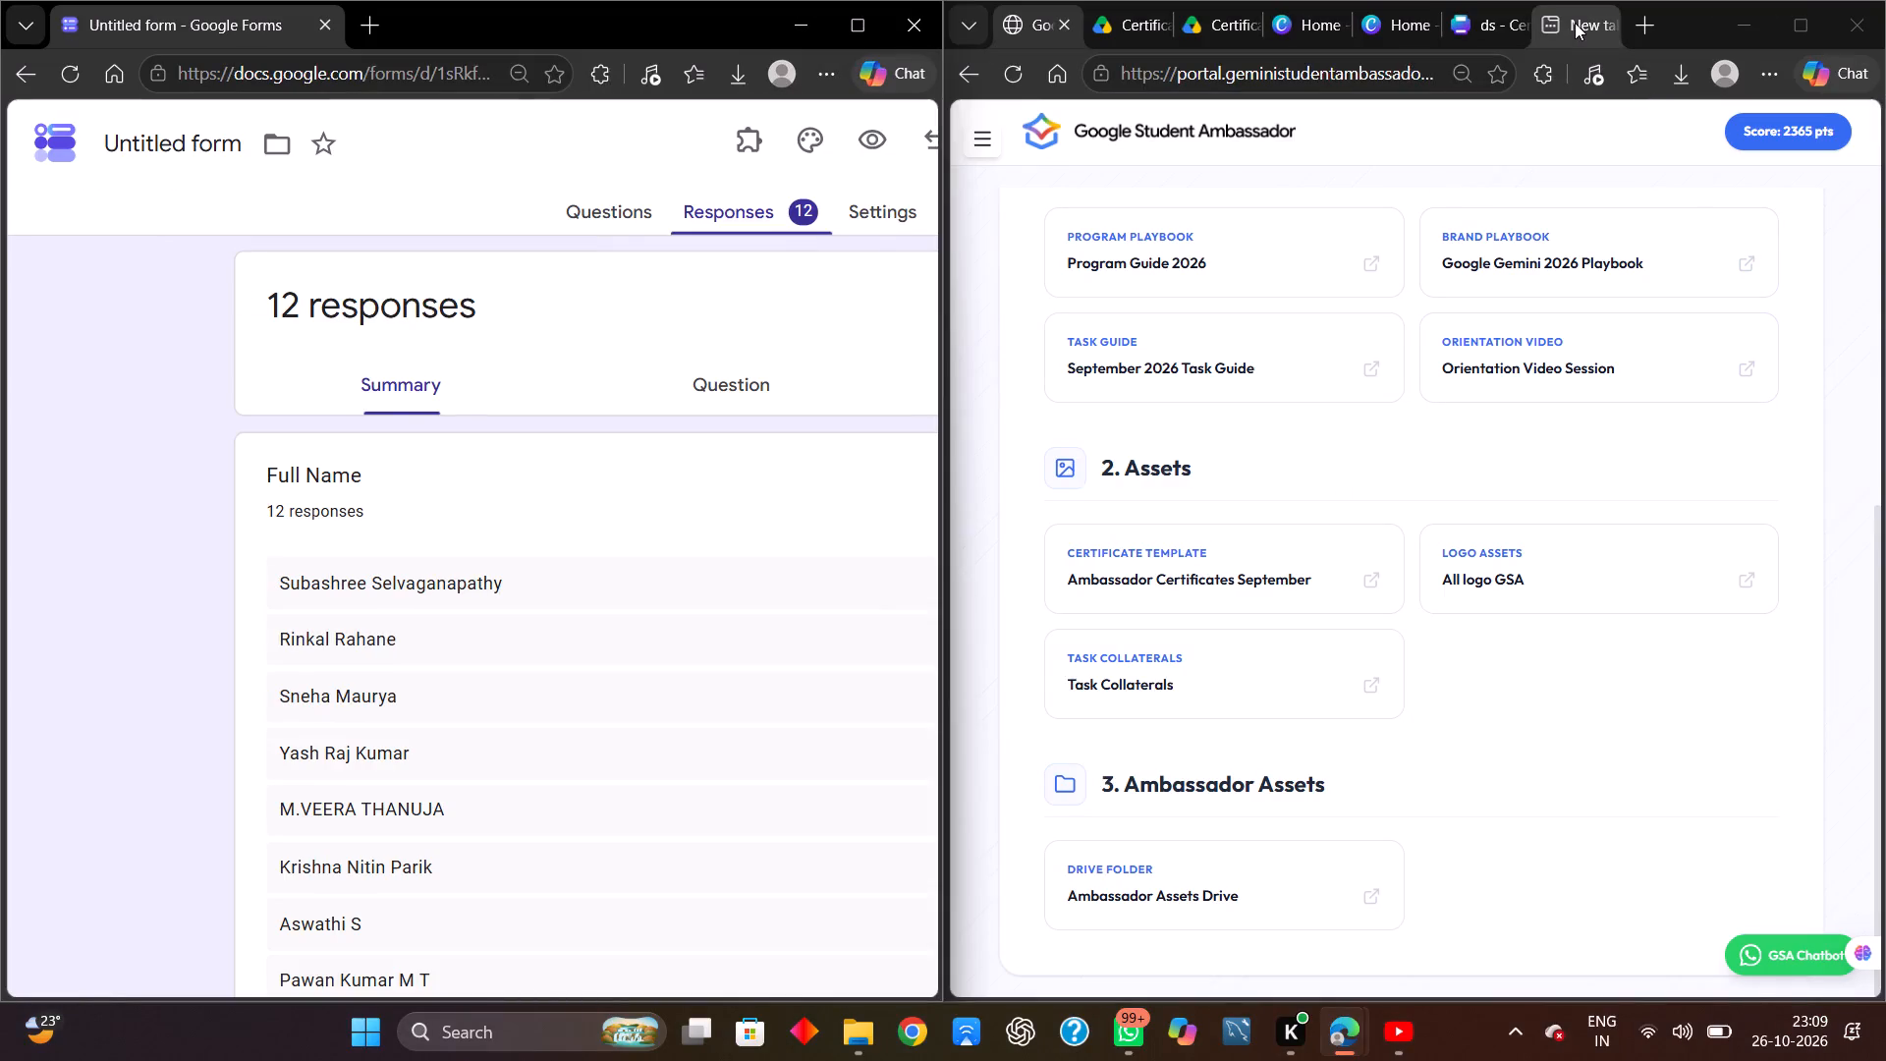
click(1453, 19)
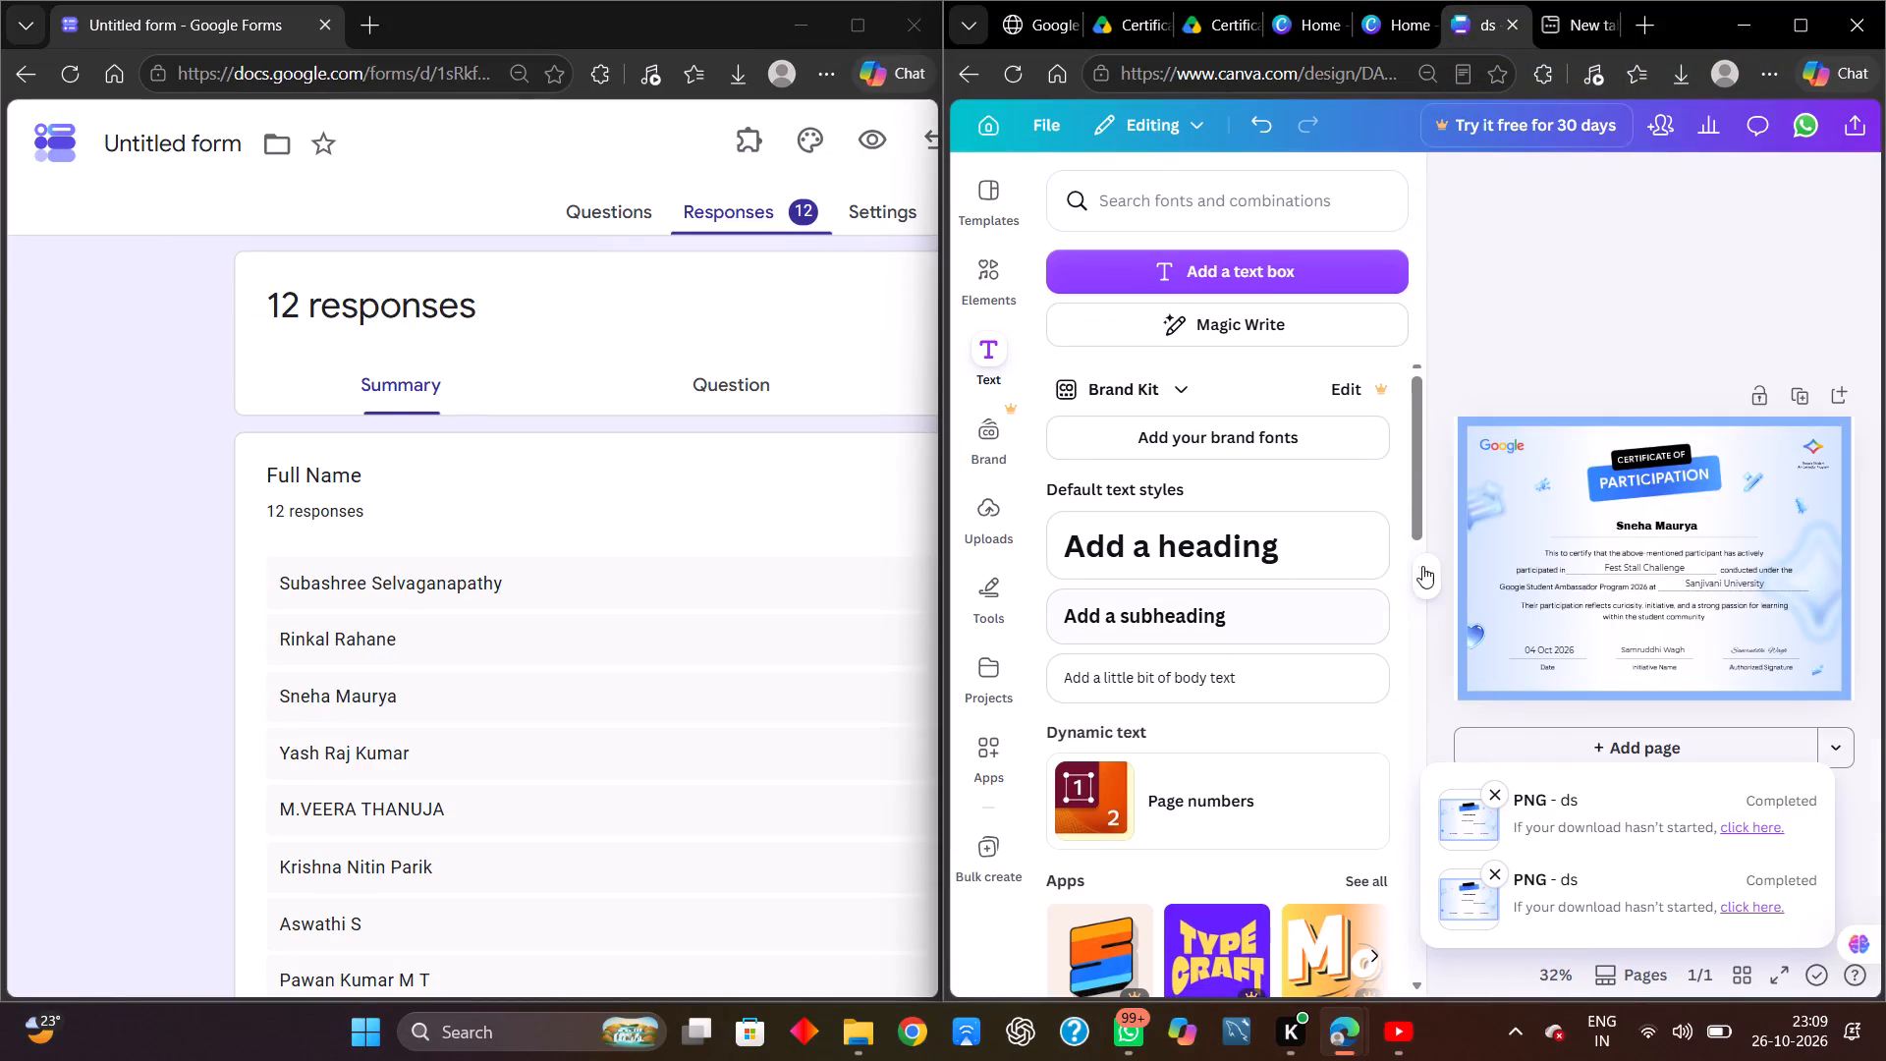
click(1427, 558)
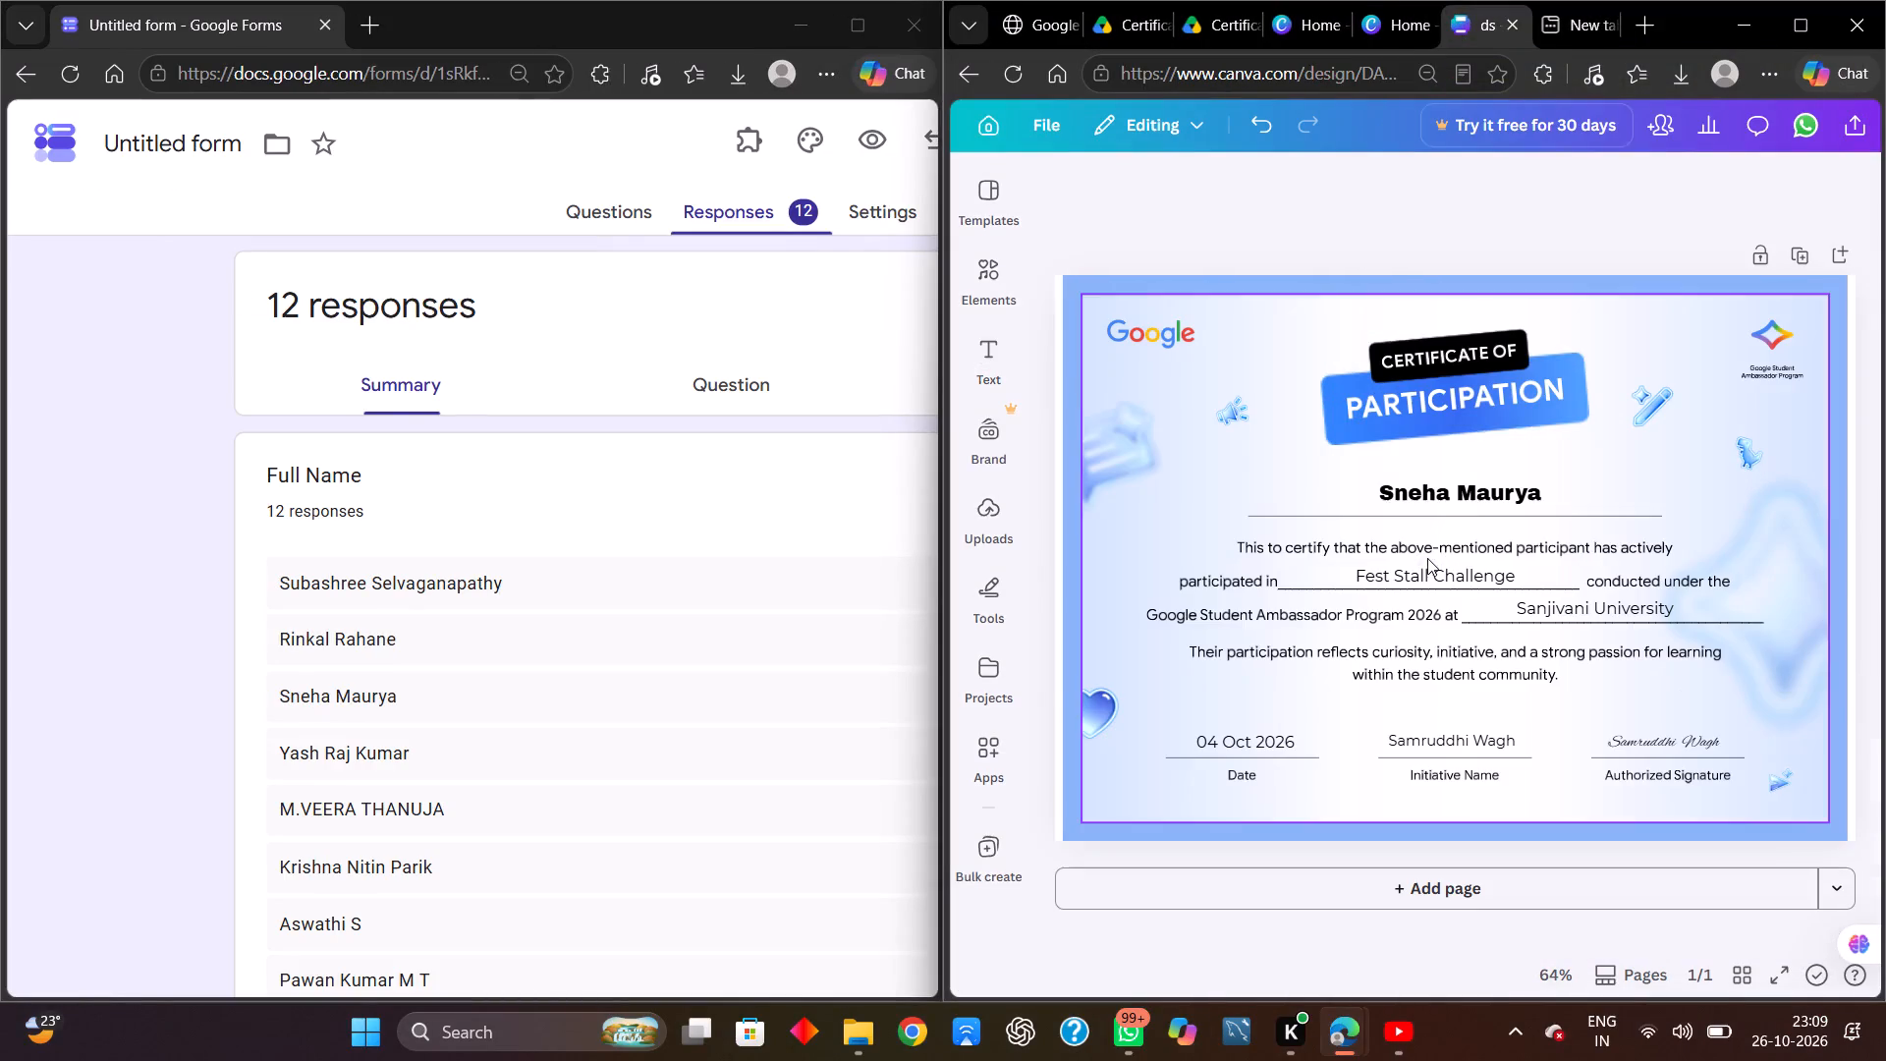
Copy the fourth respondent's full name from the form responses and replace the participant name on the certificate with it.
click(1459, 477)
scroll(579, 471, down, 1)
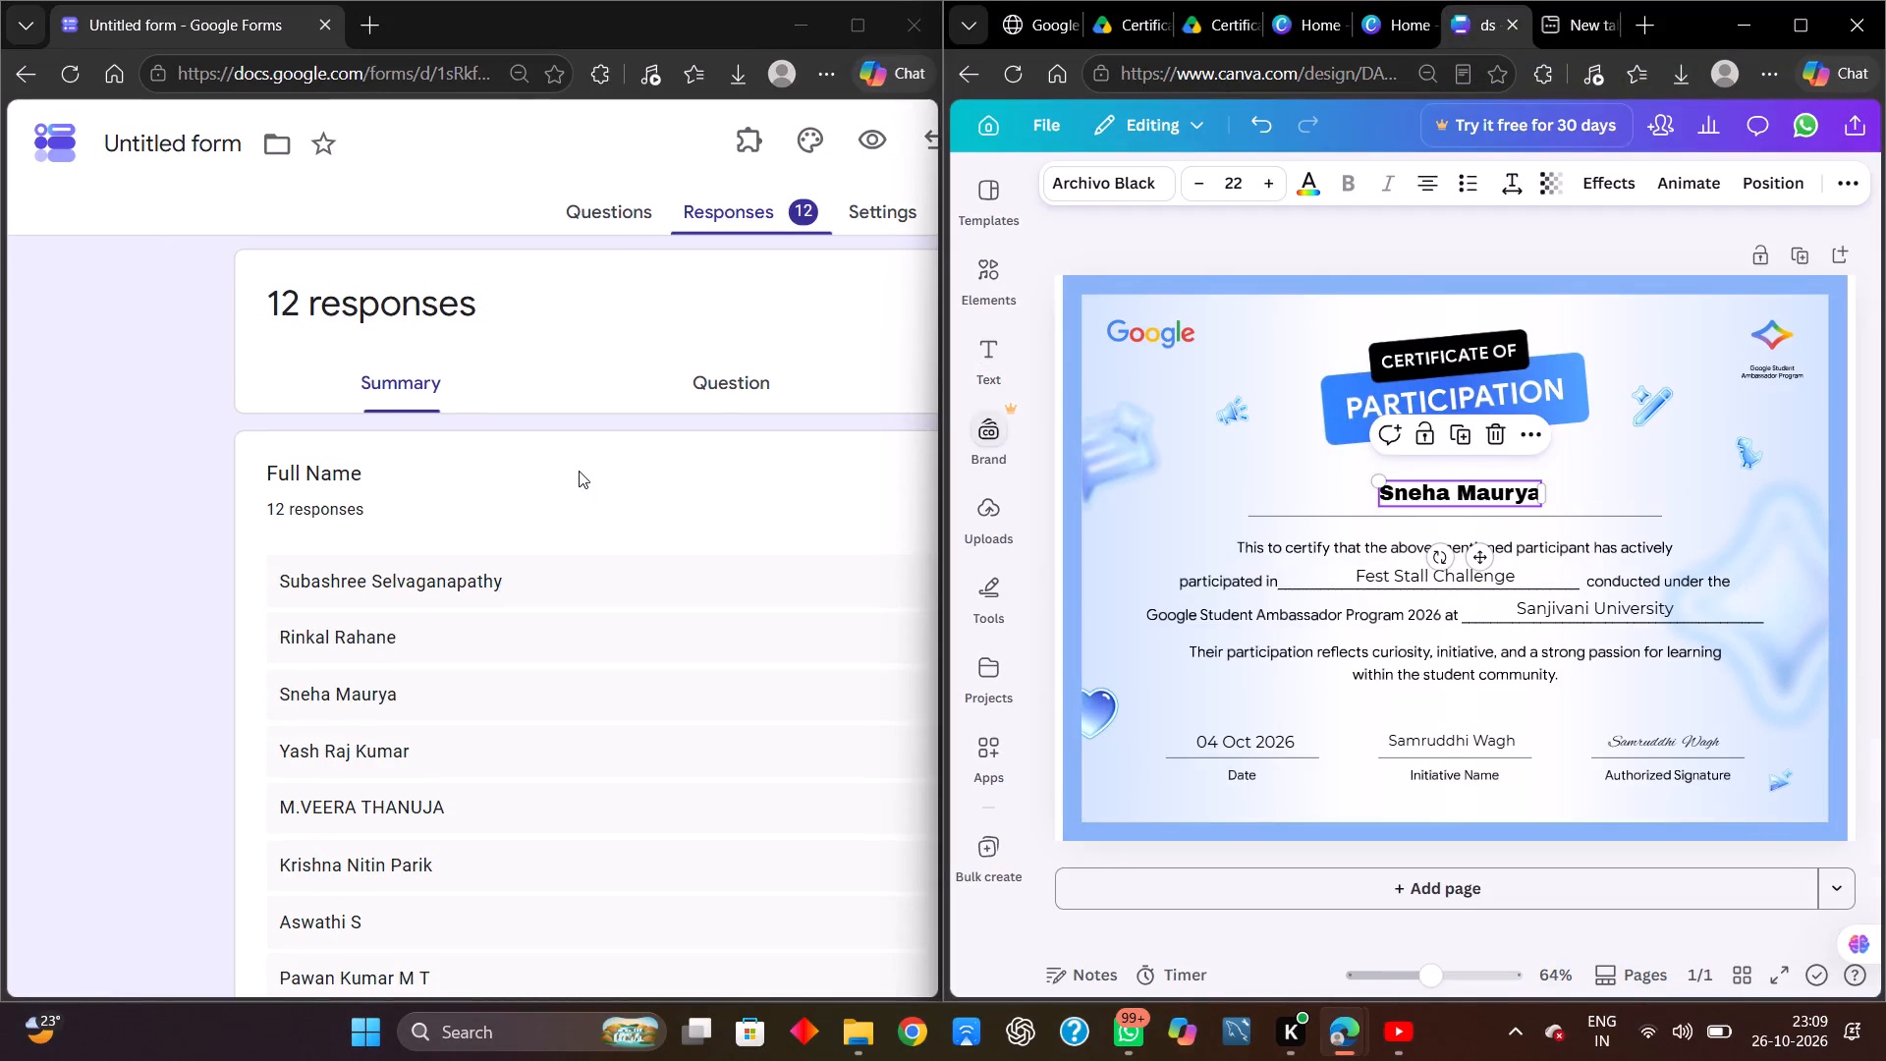
scroll(579, 471, down, 2)
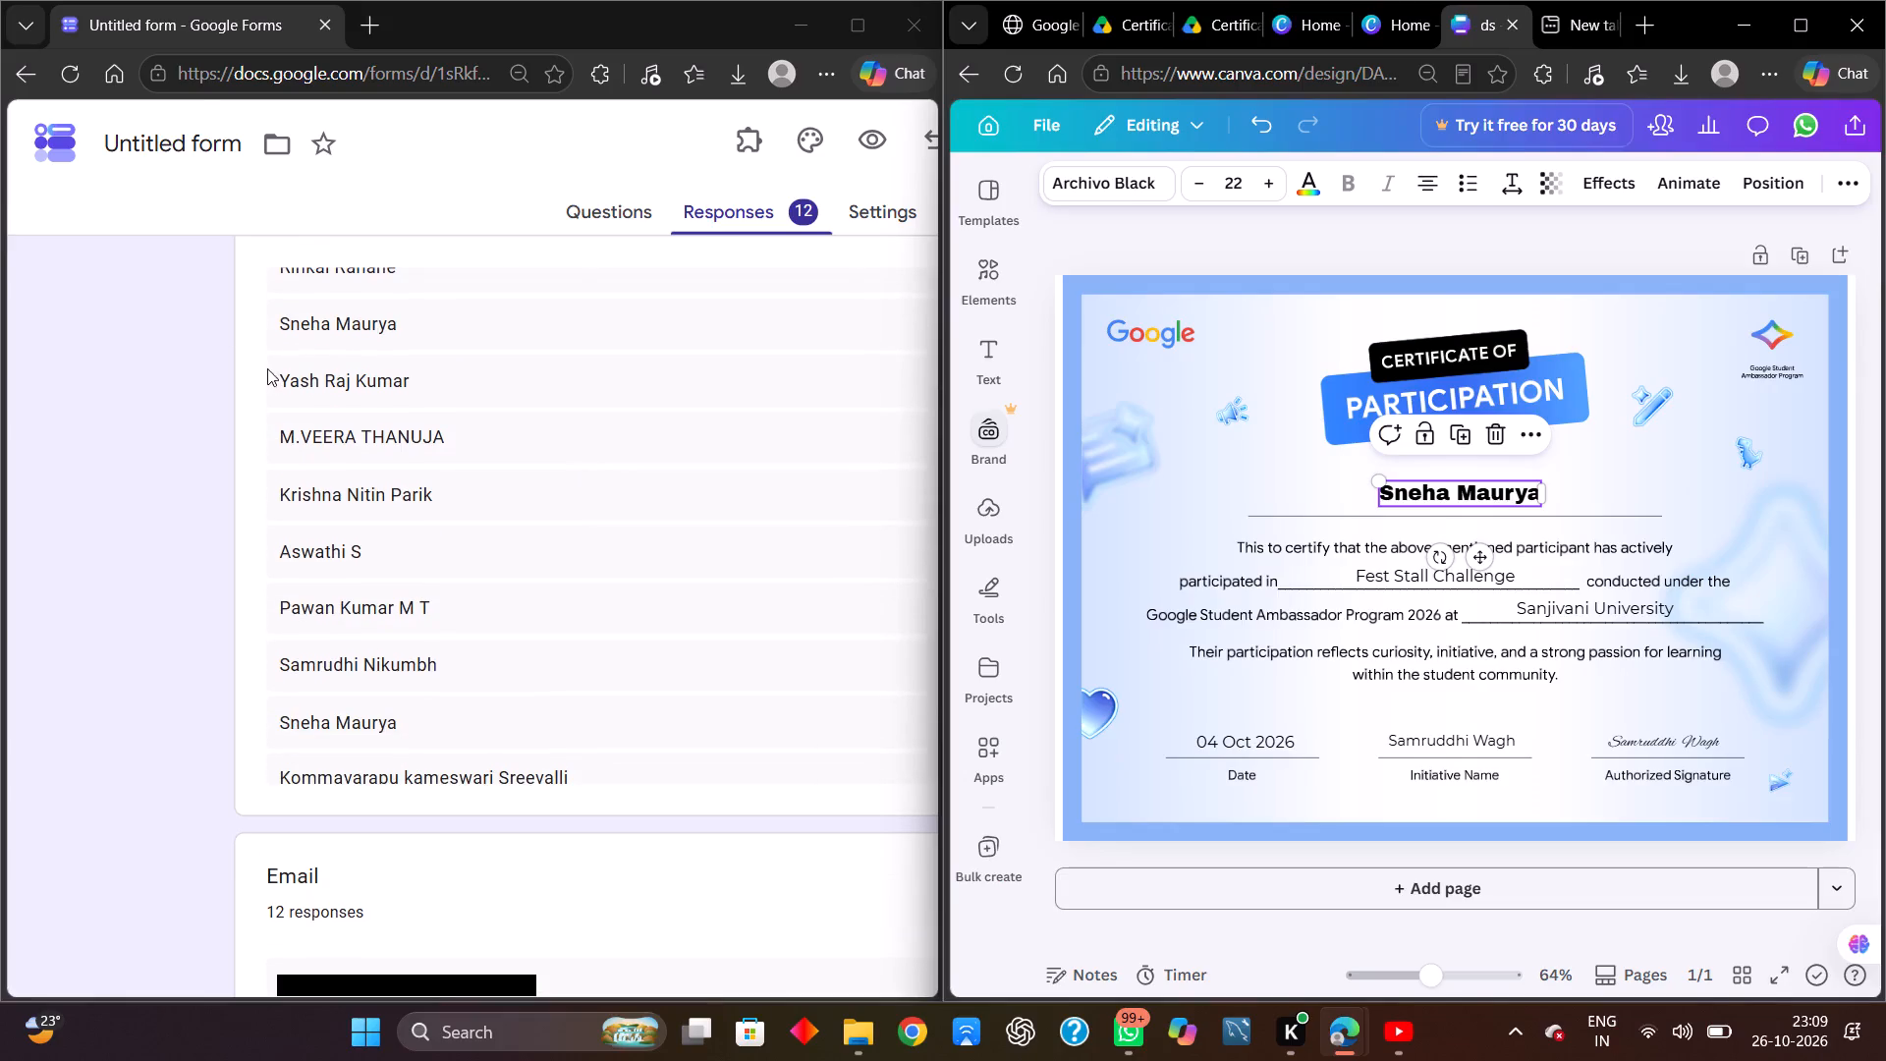
drag(272, 373, 477, 379)
key(ctrl+c)
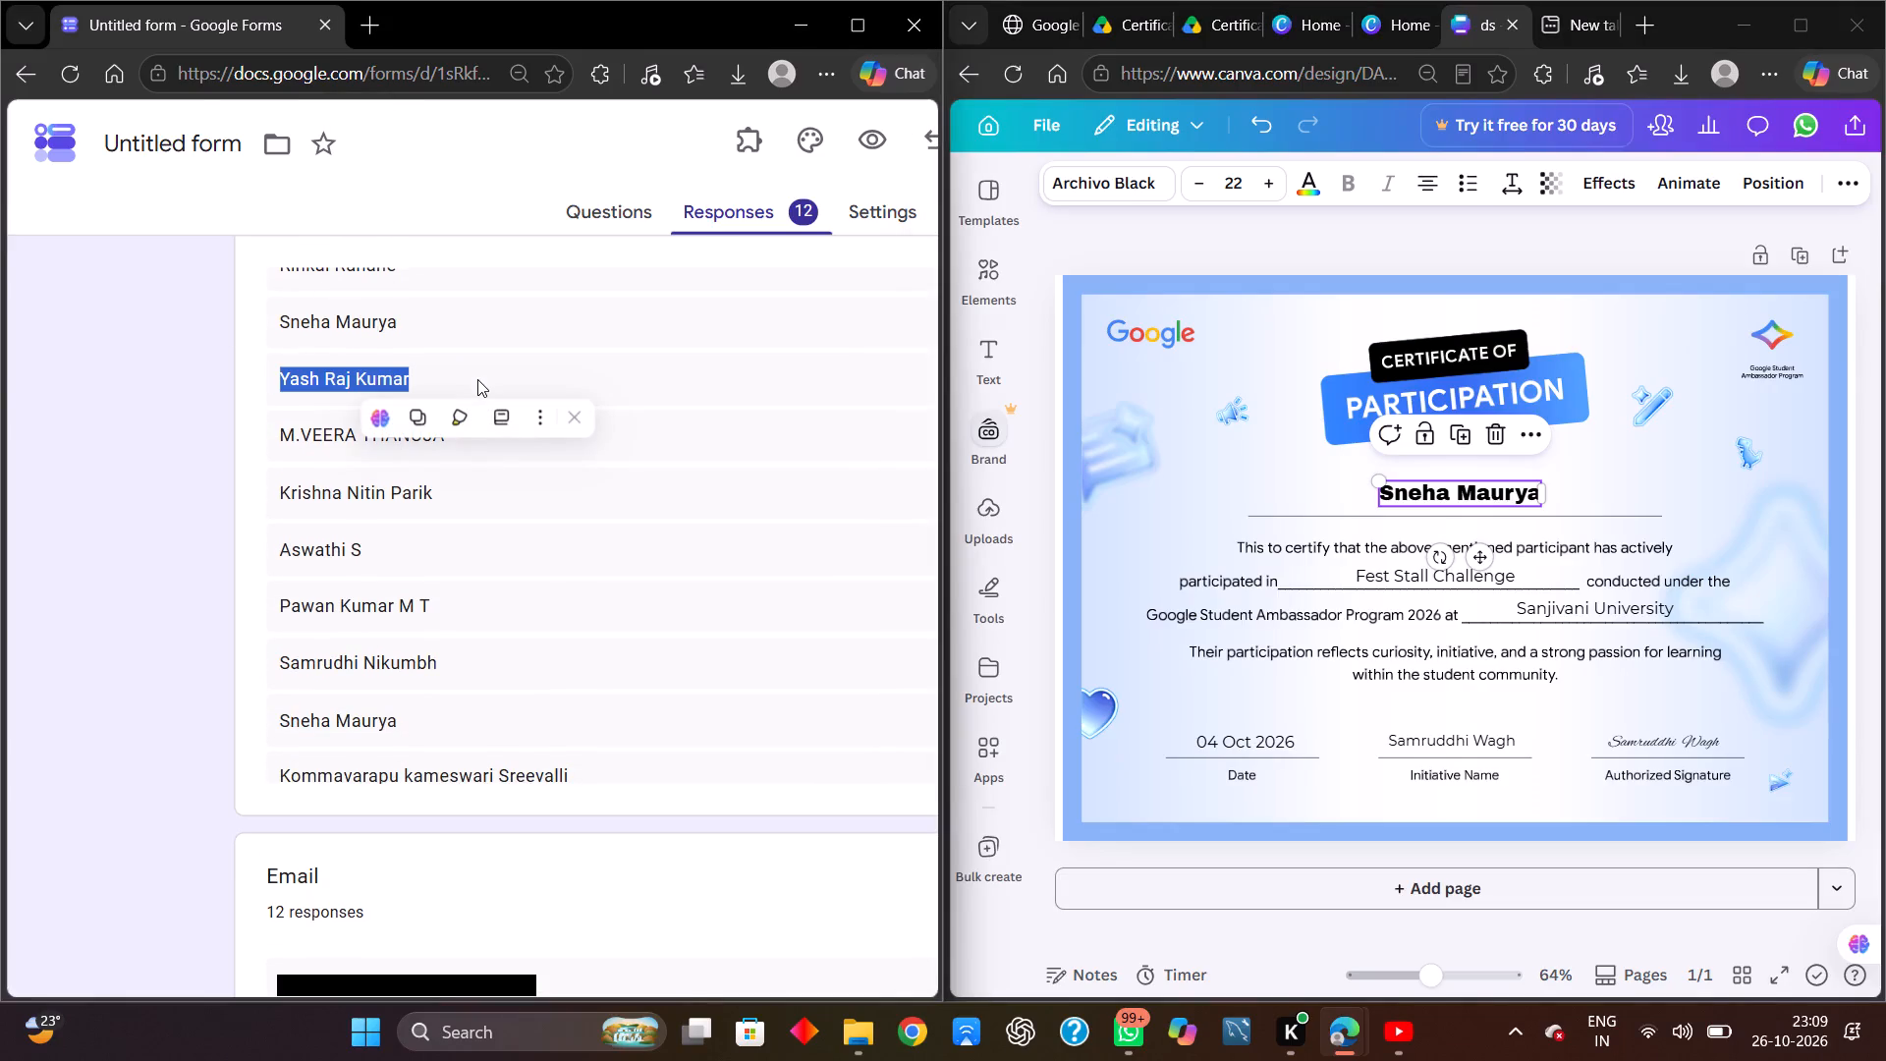
drag(1423, 475, 1426, 493)
triple_click(1426, 493)
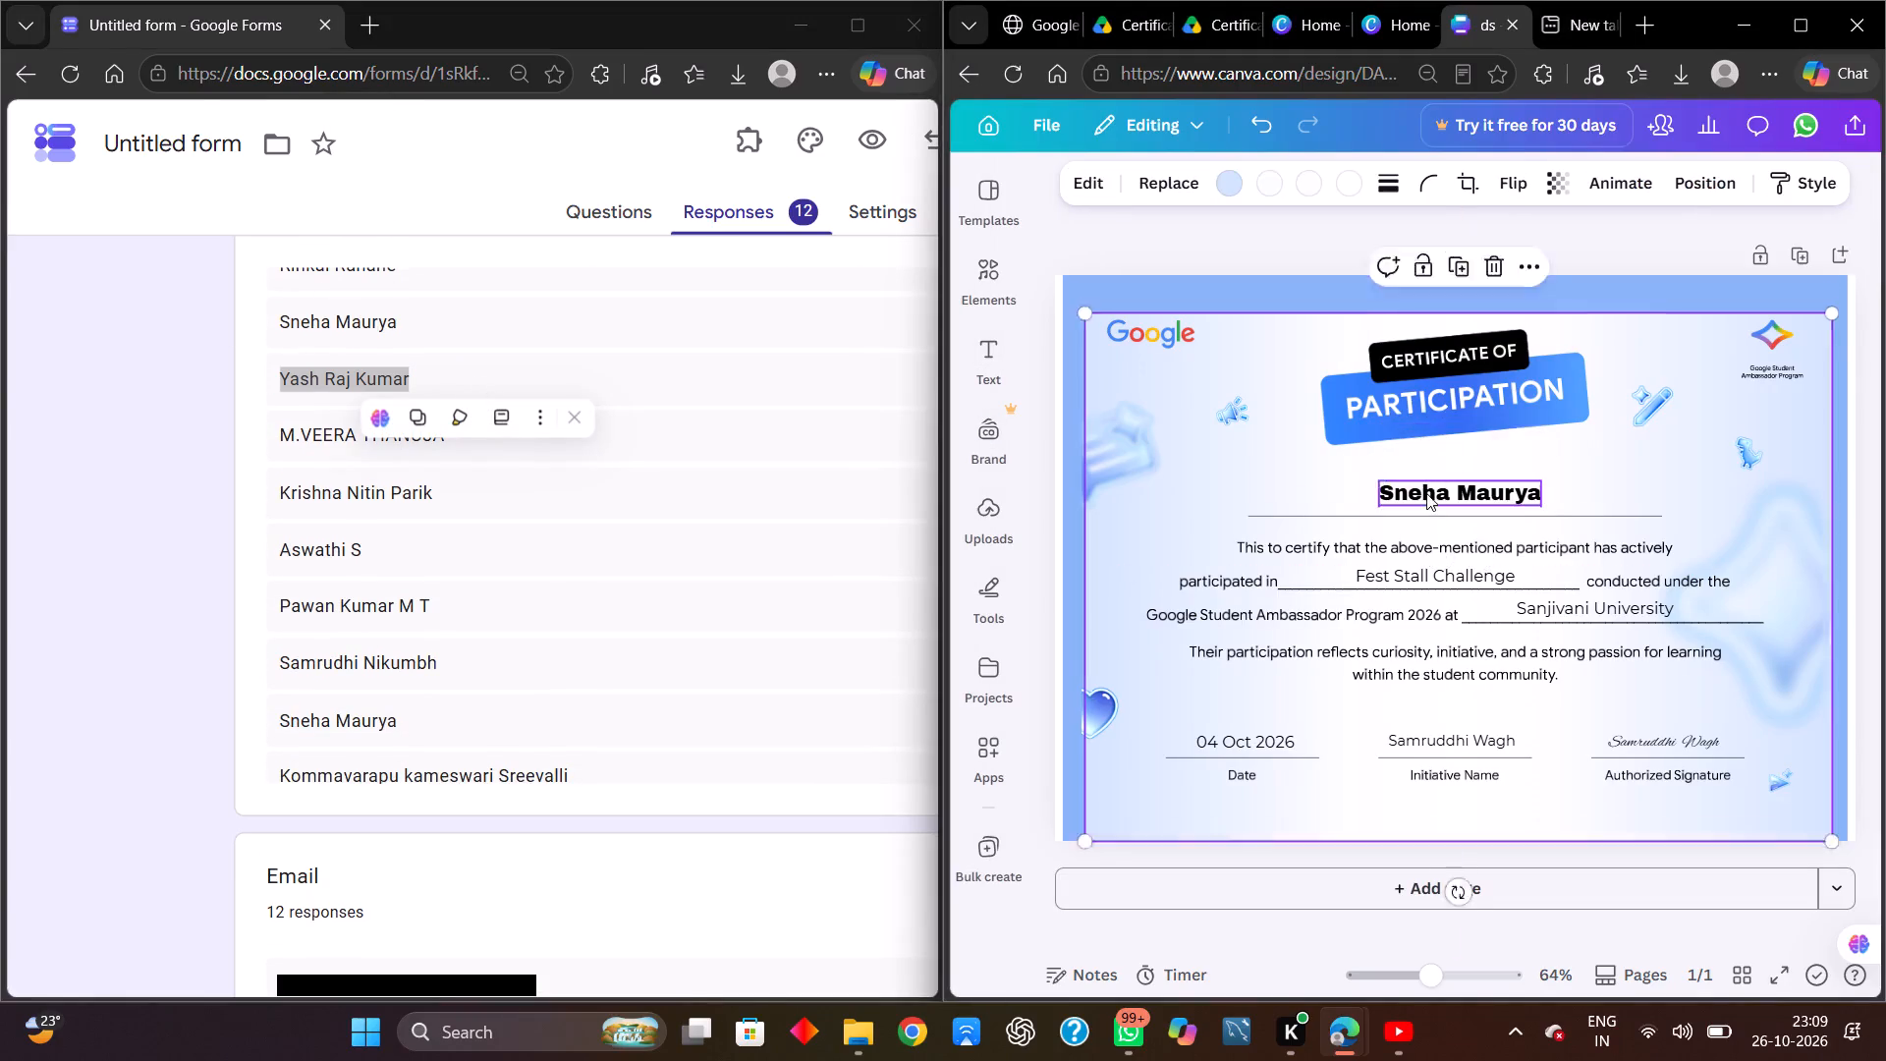
key(ctrl+v)
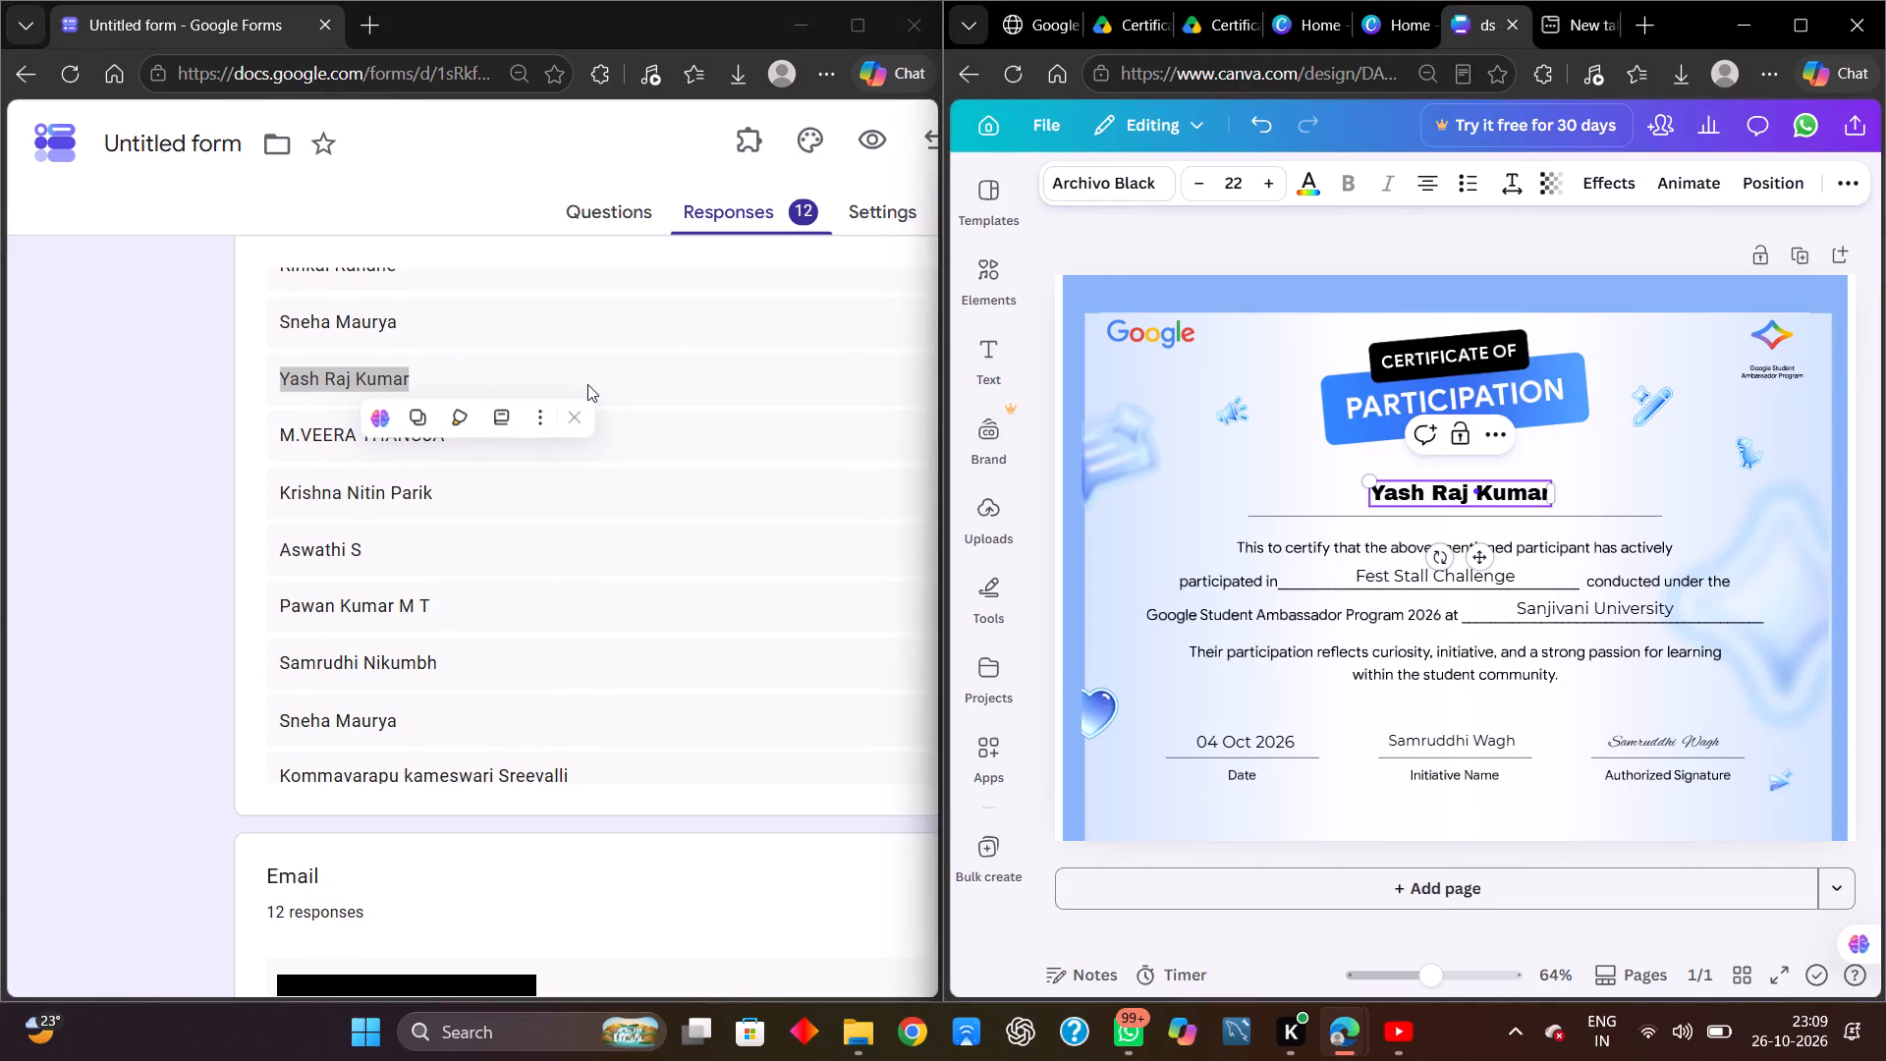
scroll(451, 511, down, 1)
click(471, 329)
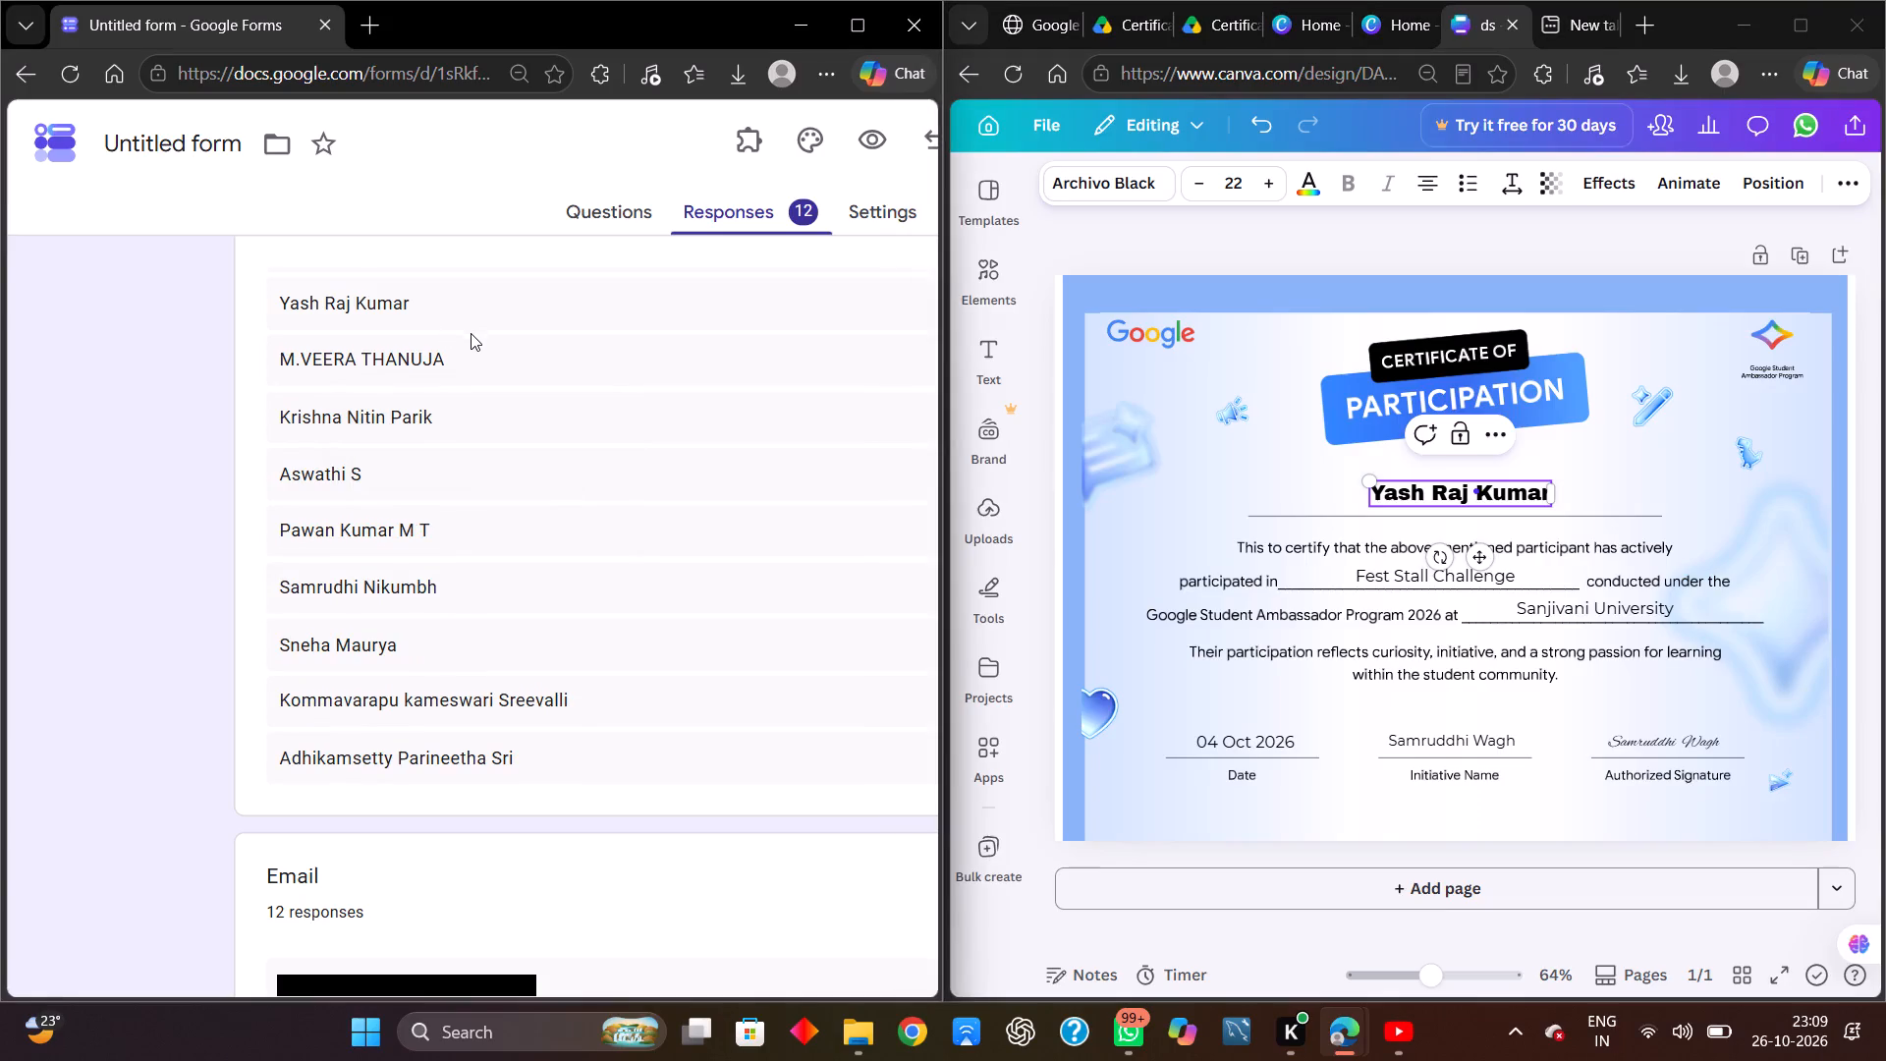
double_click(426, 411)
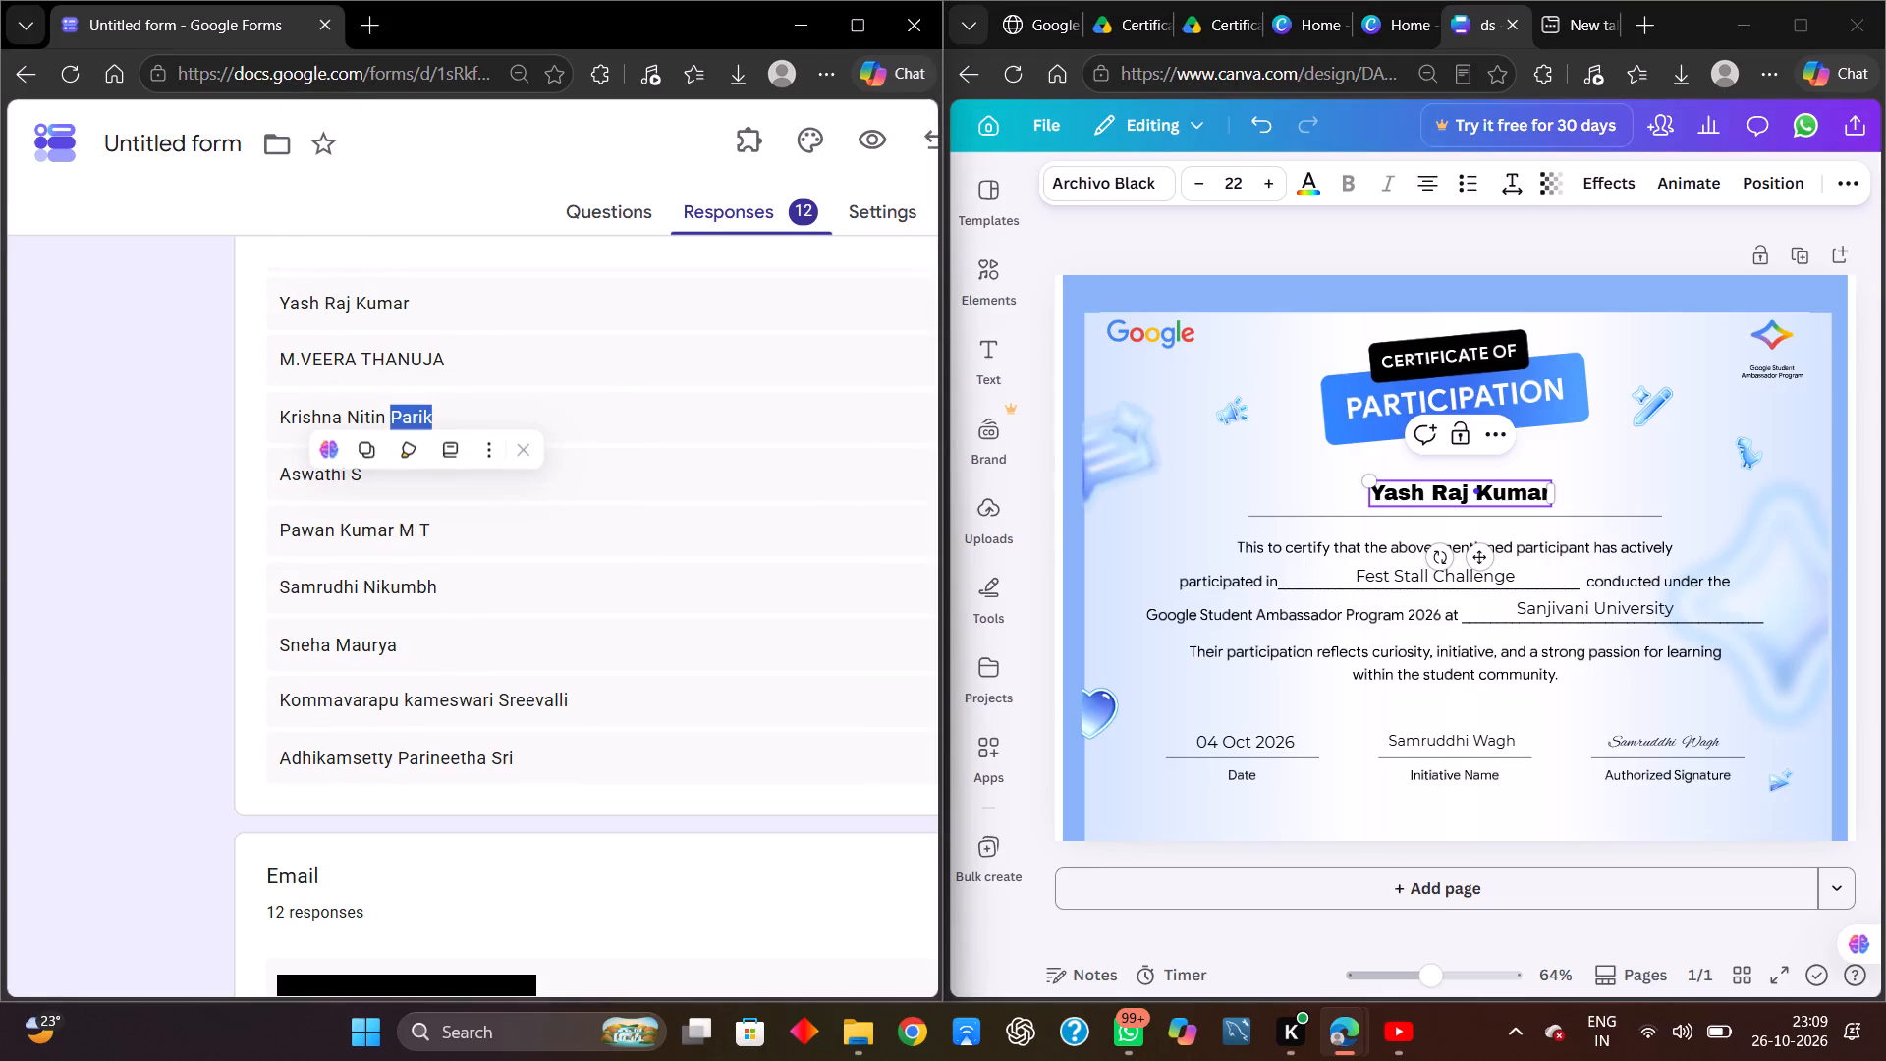
Download the fourth respondent's certificate as a PNG at High quality.
click(1399, 486)
click(1291, 448)
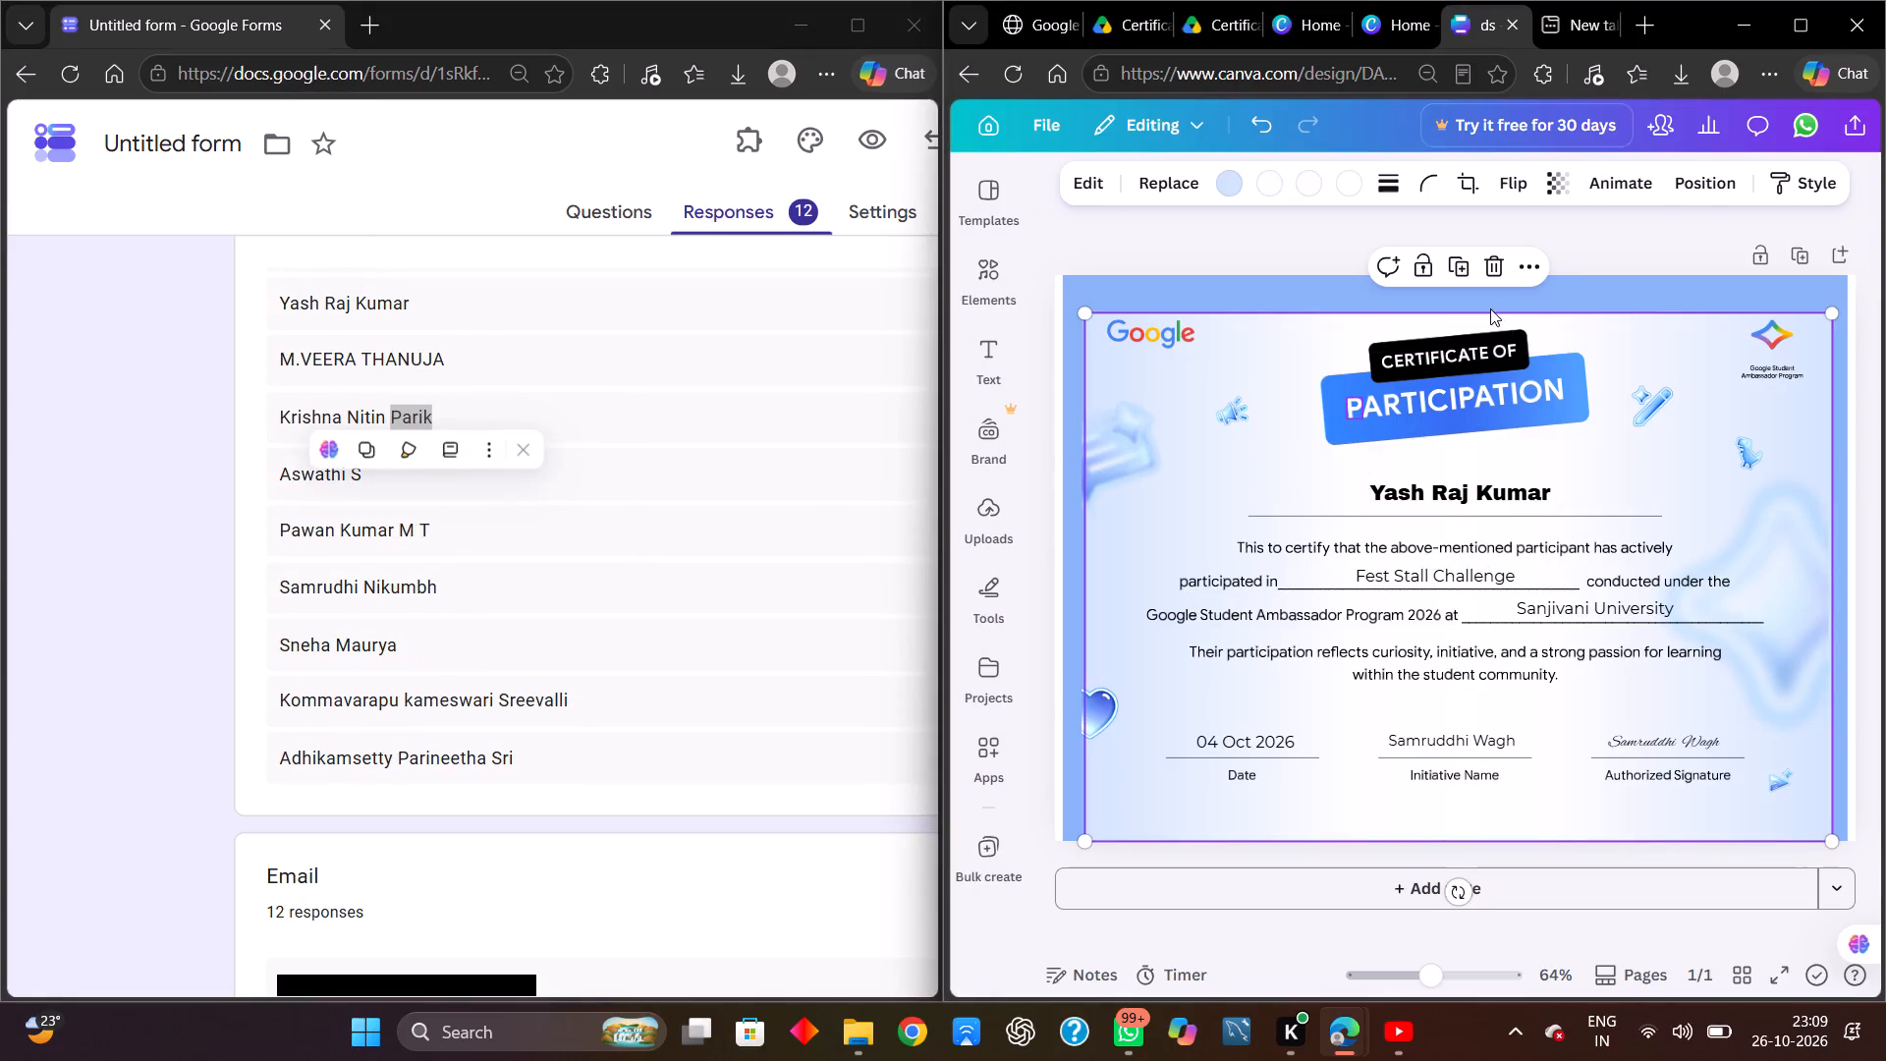
click(1854, 127)
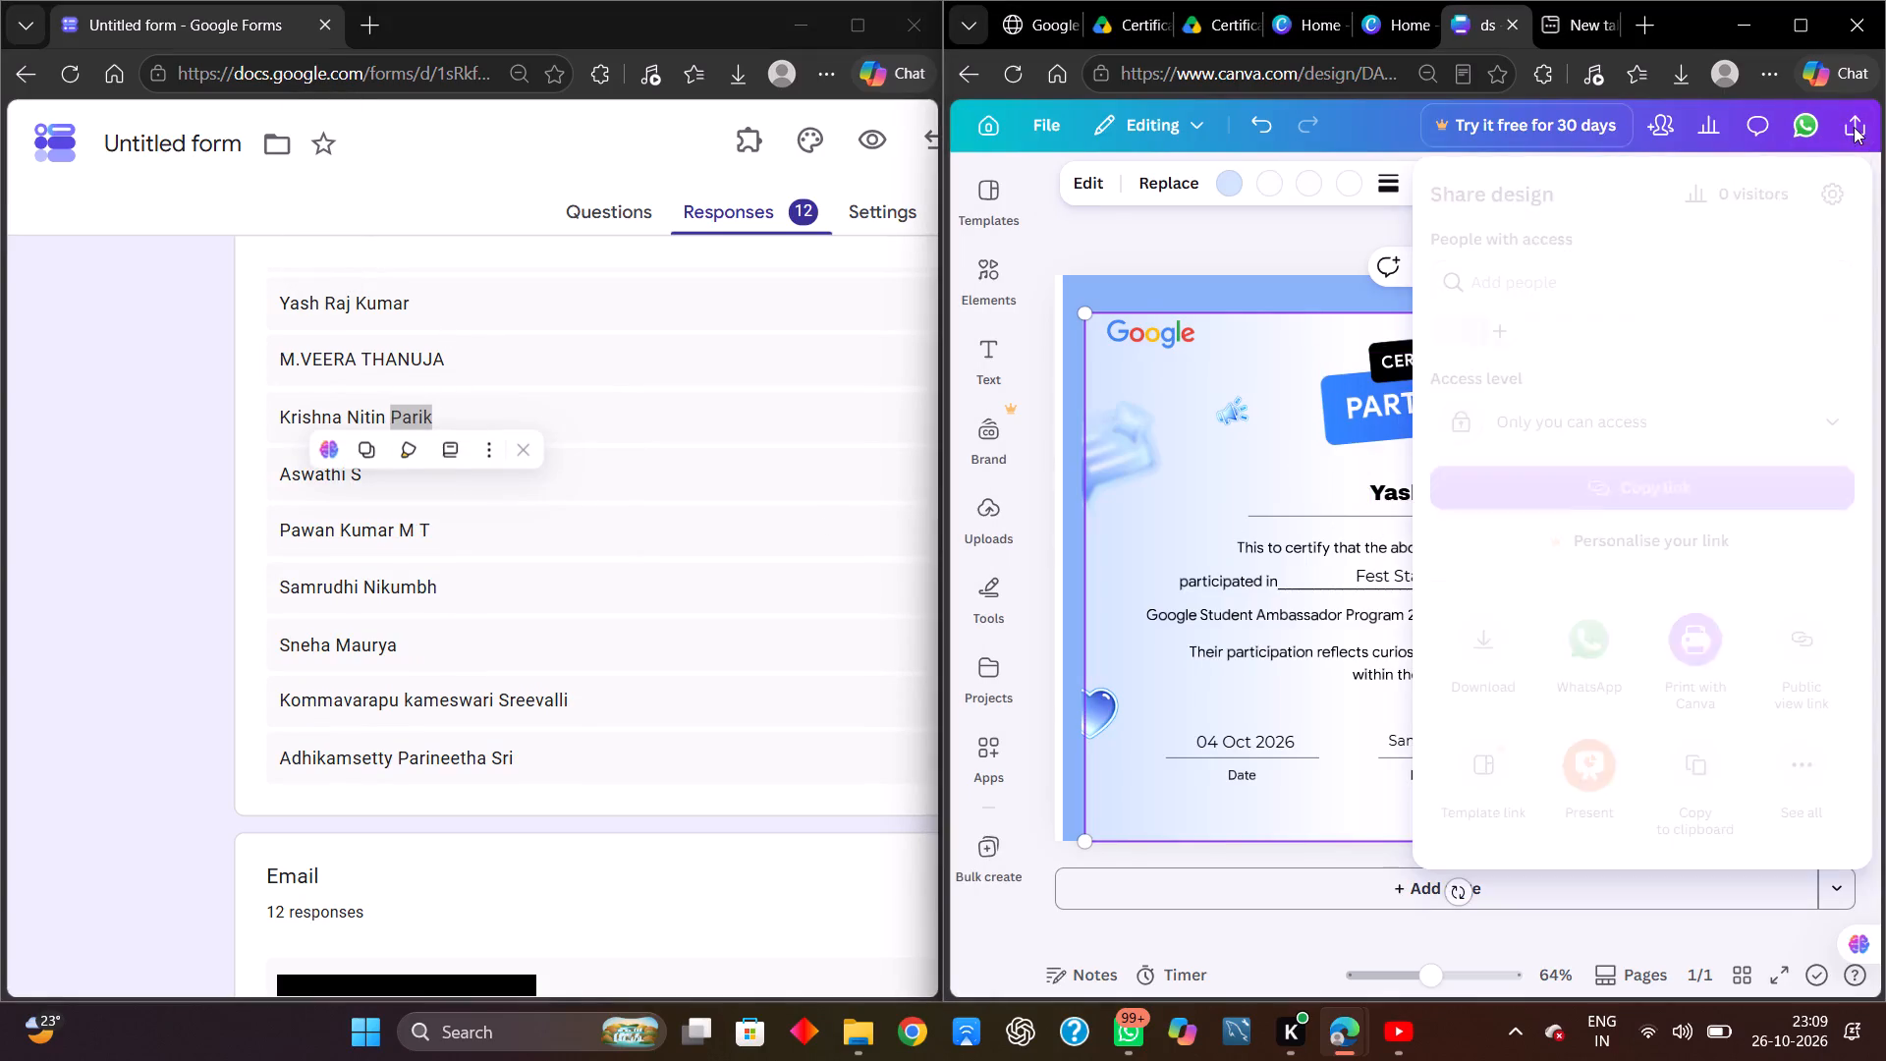
click(1489, 650)
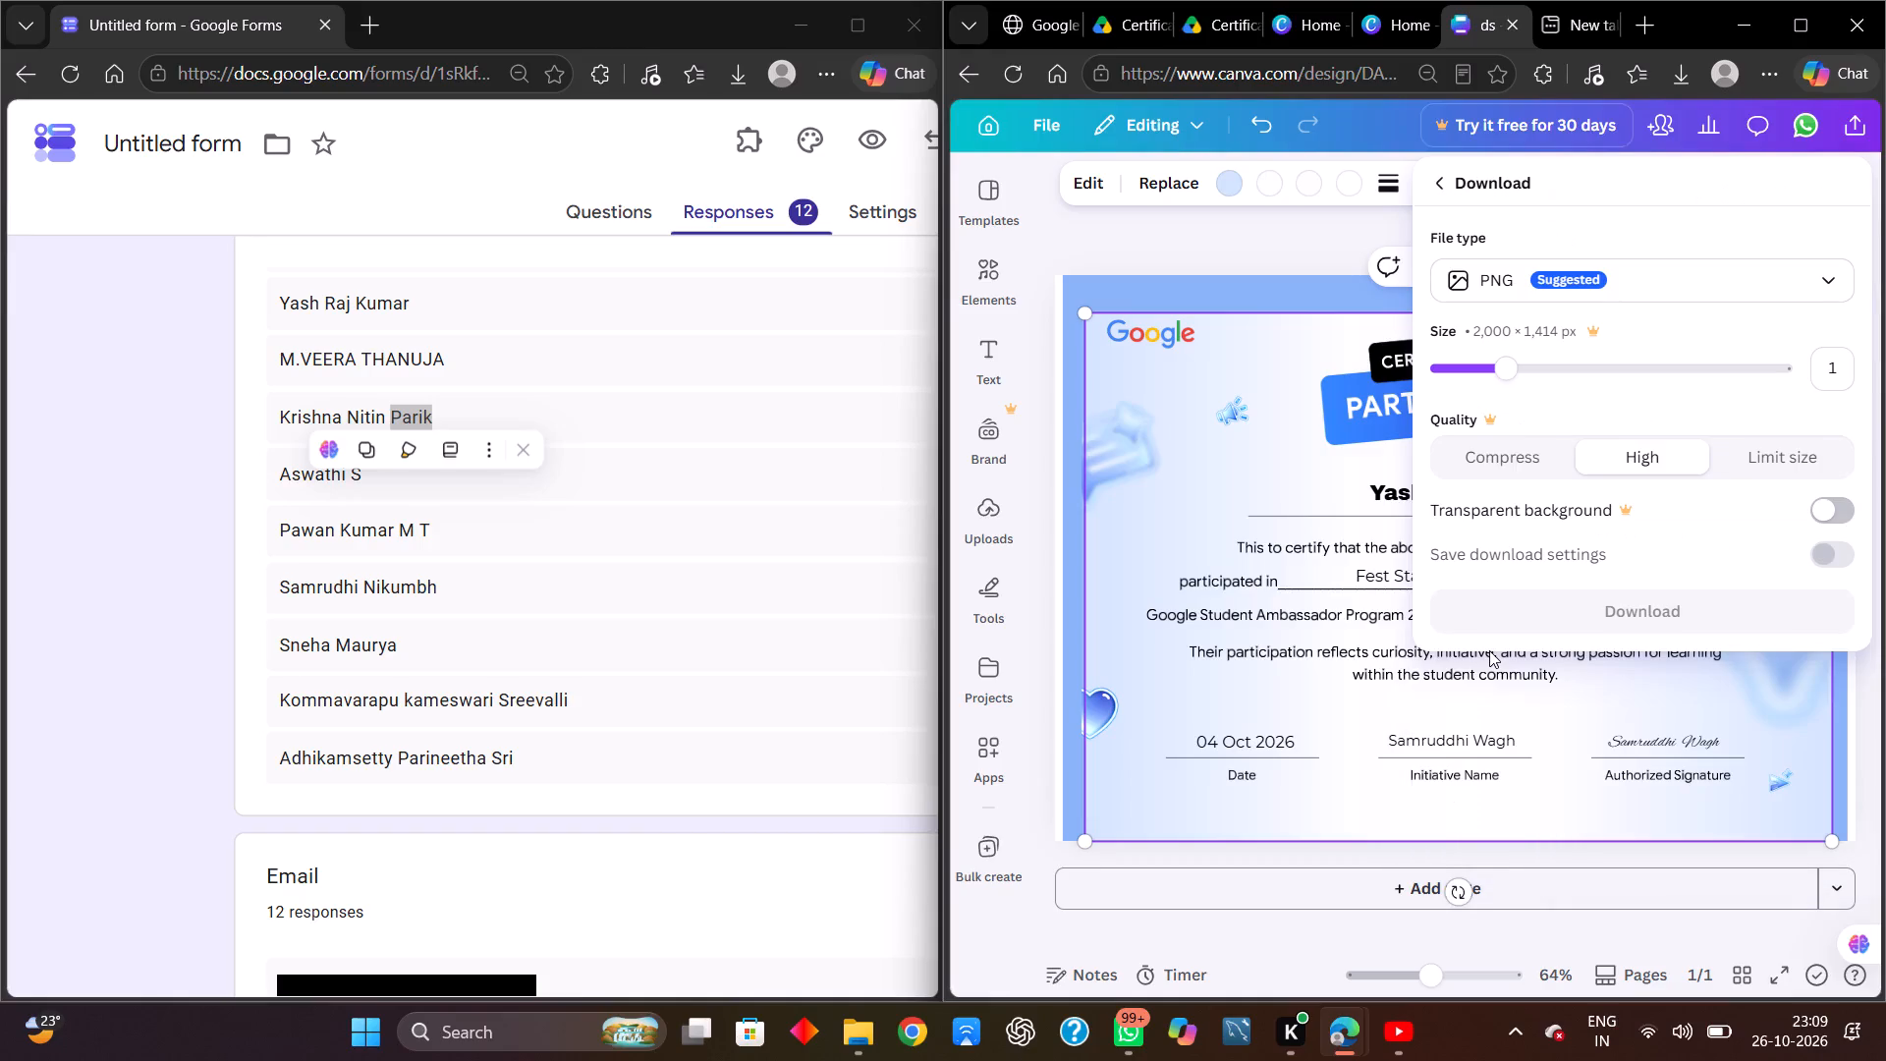
click(1659, 613)
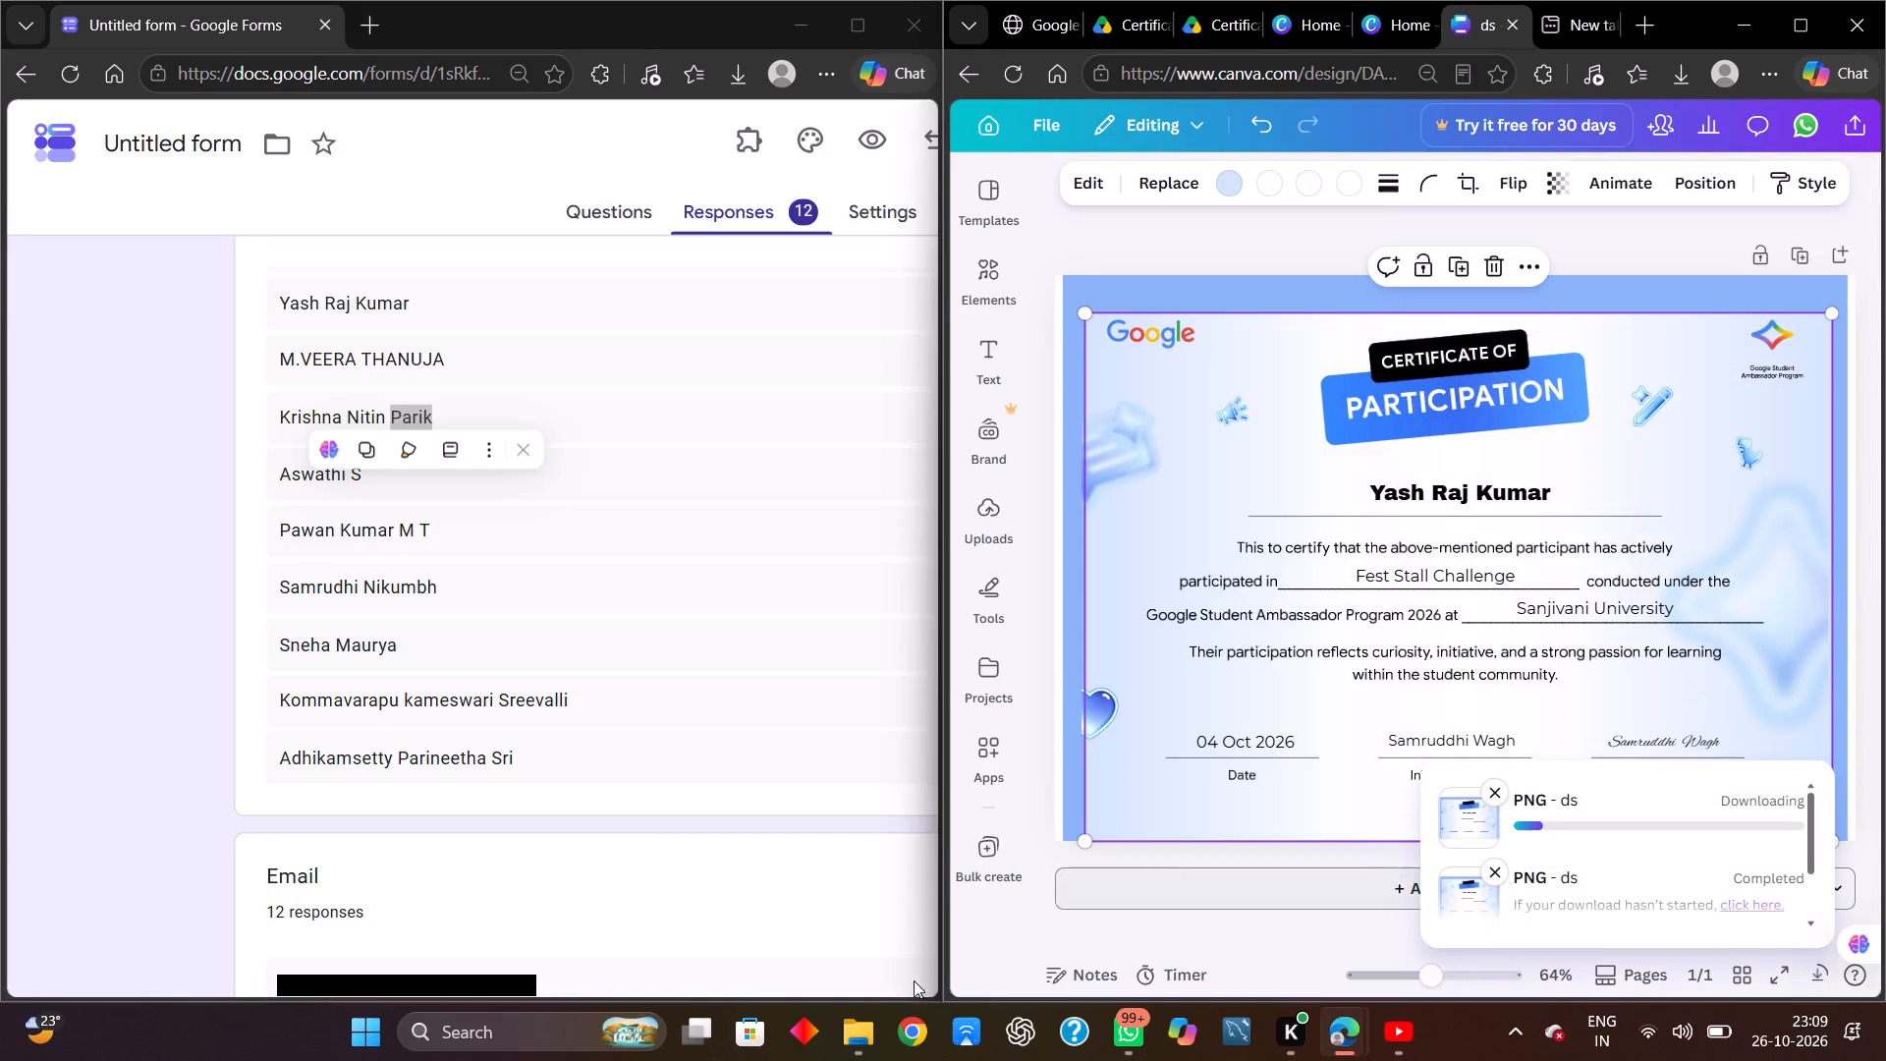
Open the Downloads folder in File Explorer and refresh it to look for the newly downloaded certificate PNG.
click(861, 1030)
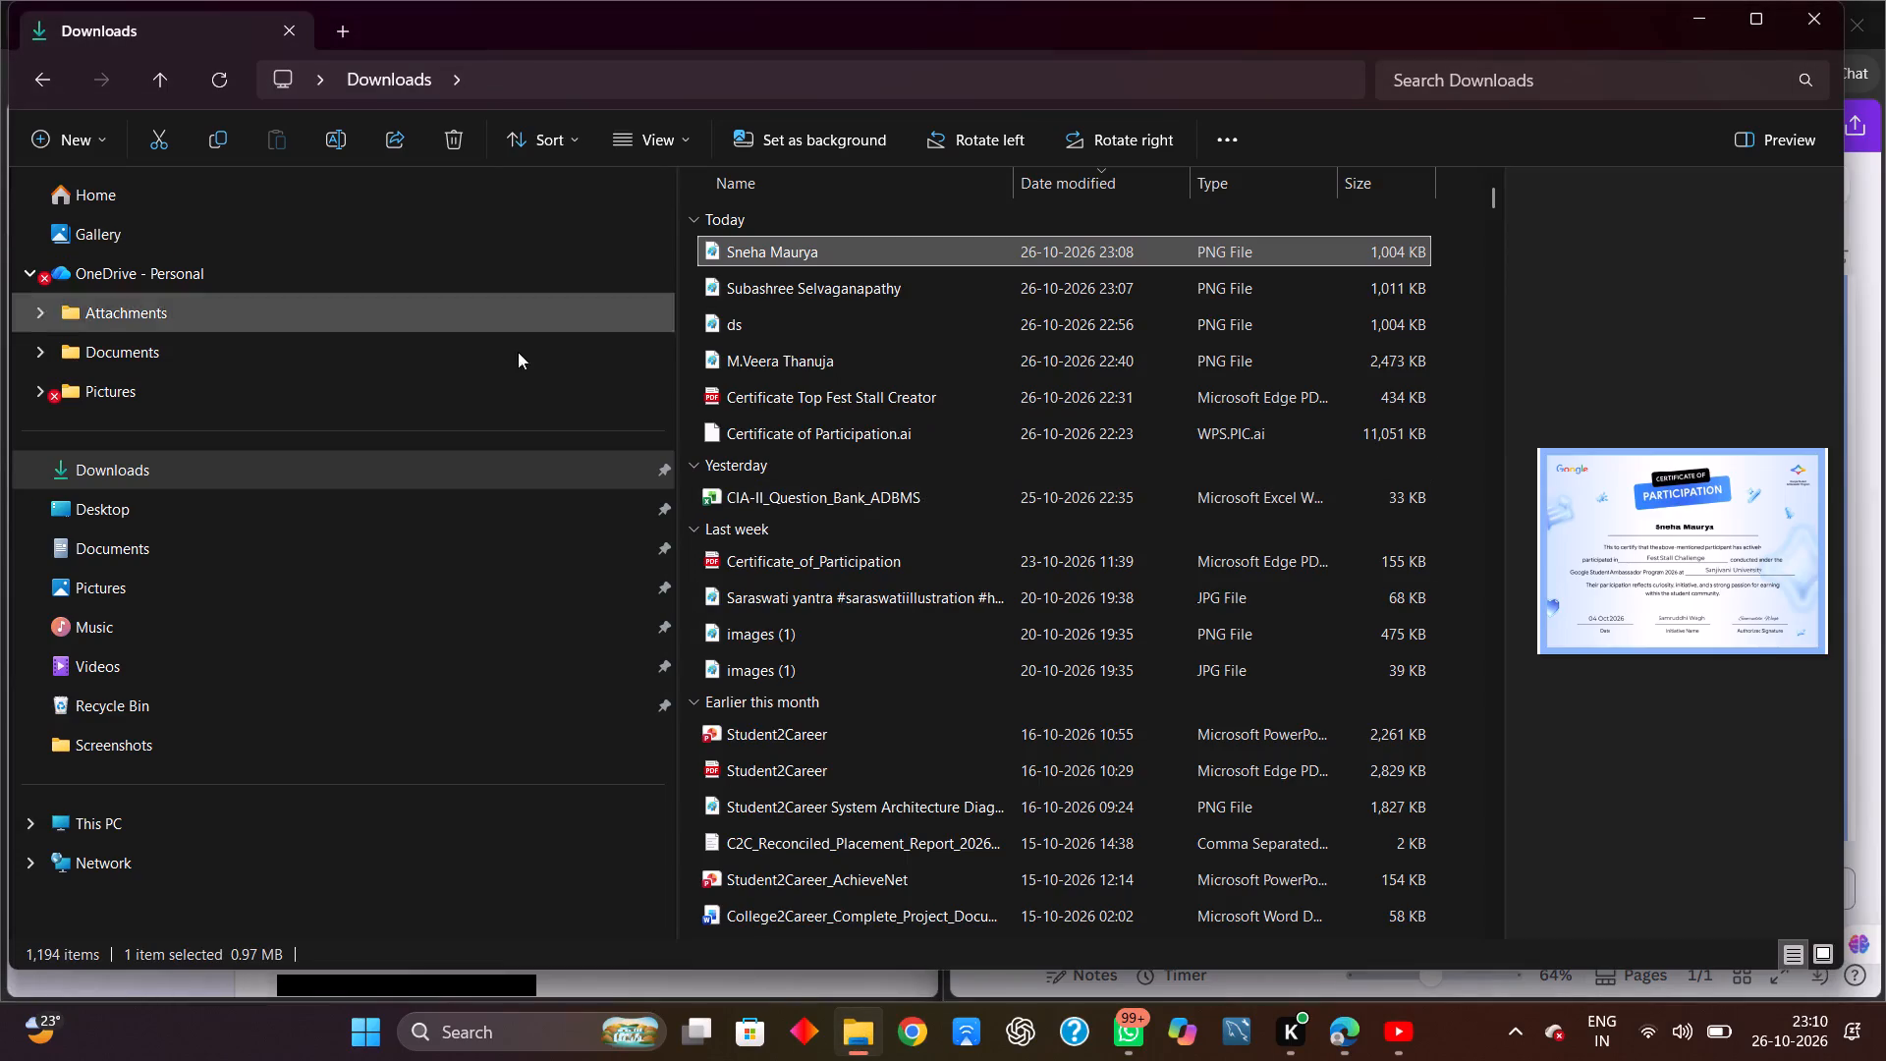
double_click(454, 475)
triple_click(454, 475)
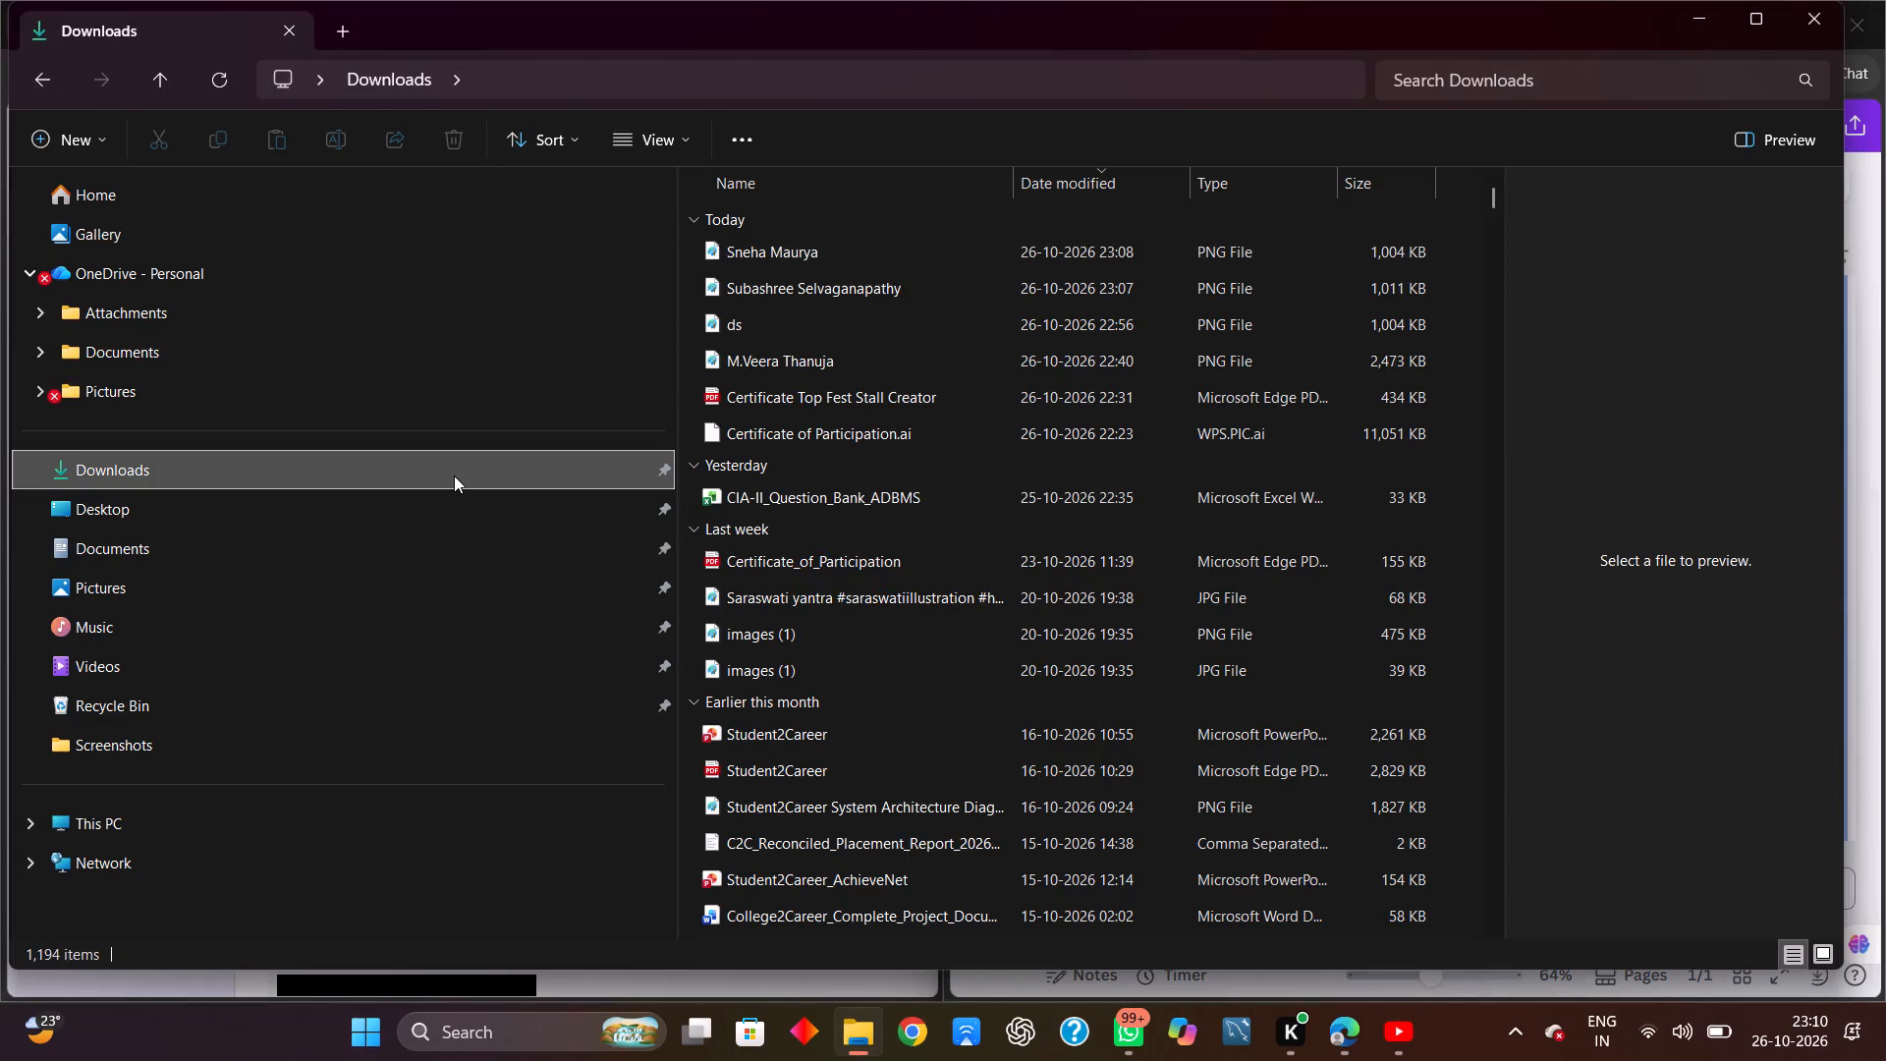
triple_click(454, 475)
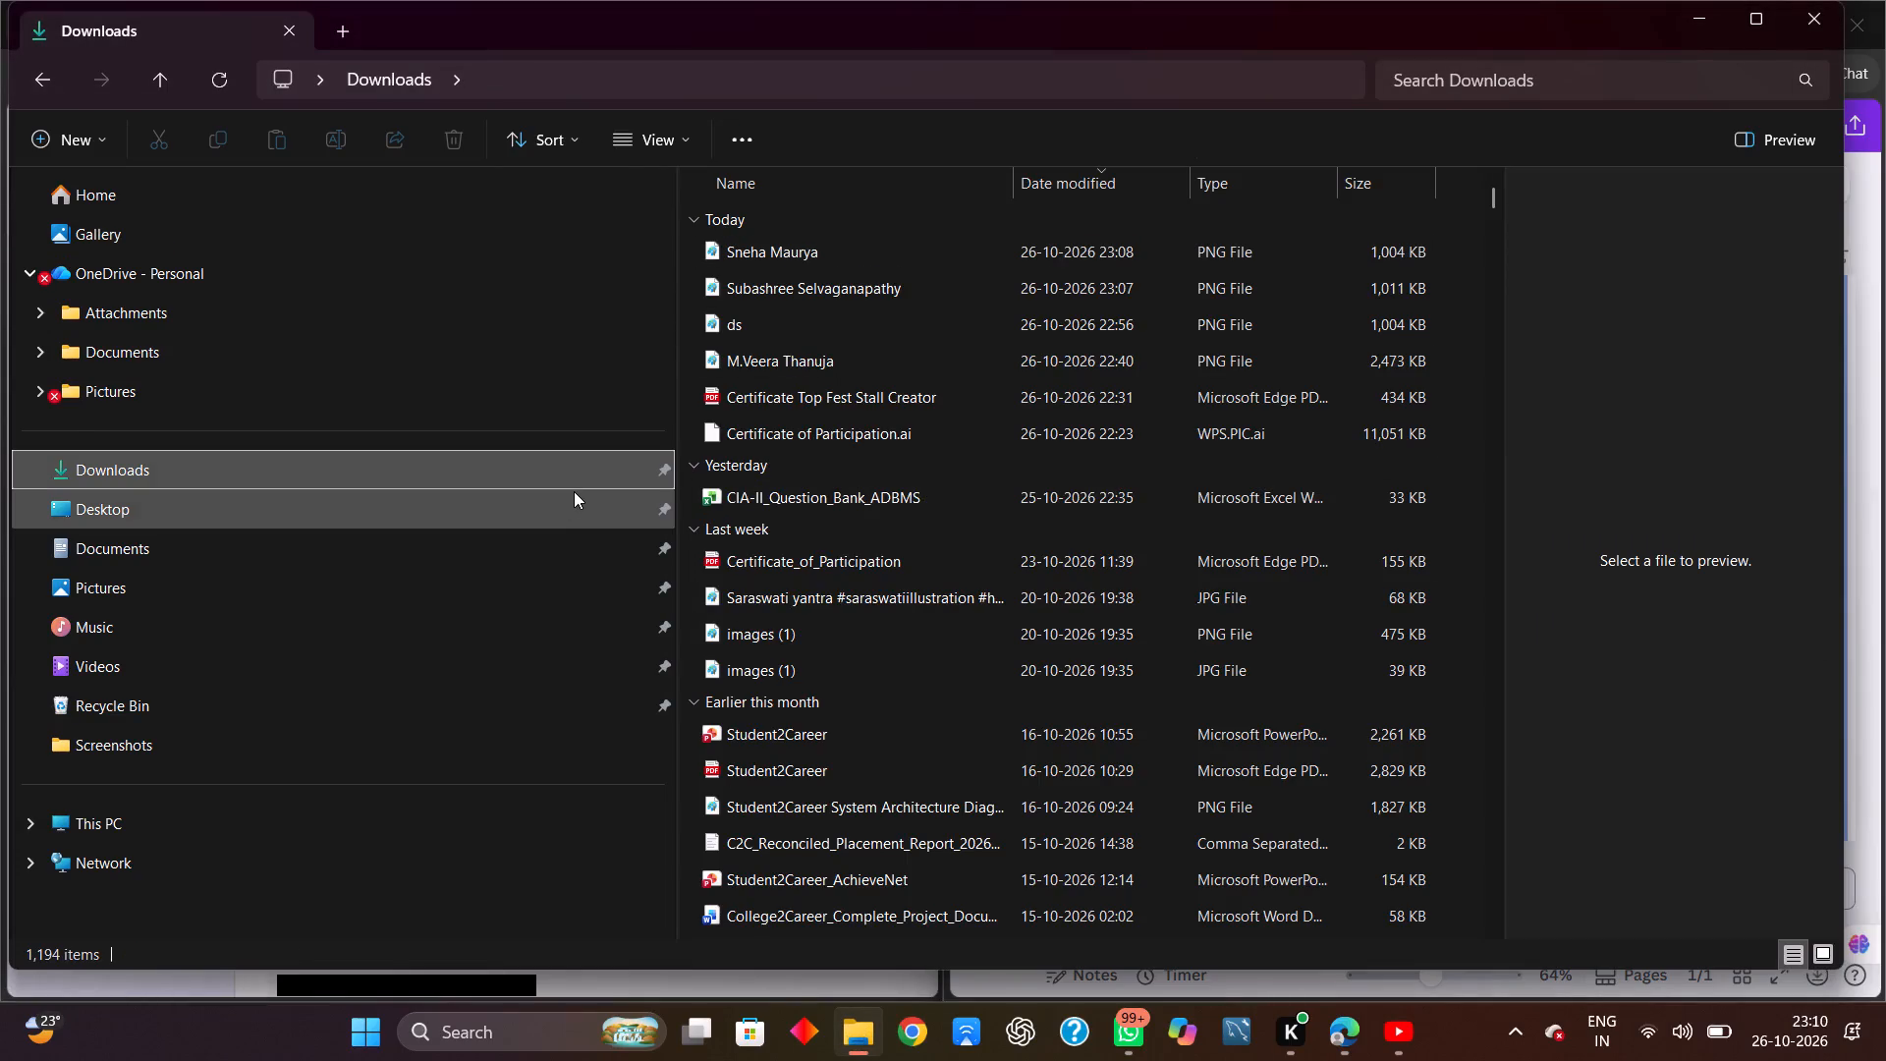
click(574, 492)
click(574, 460)
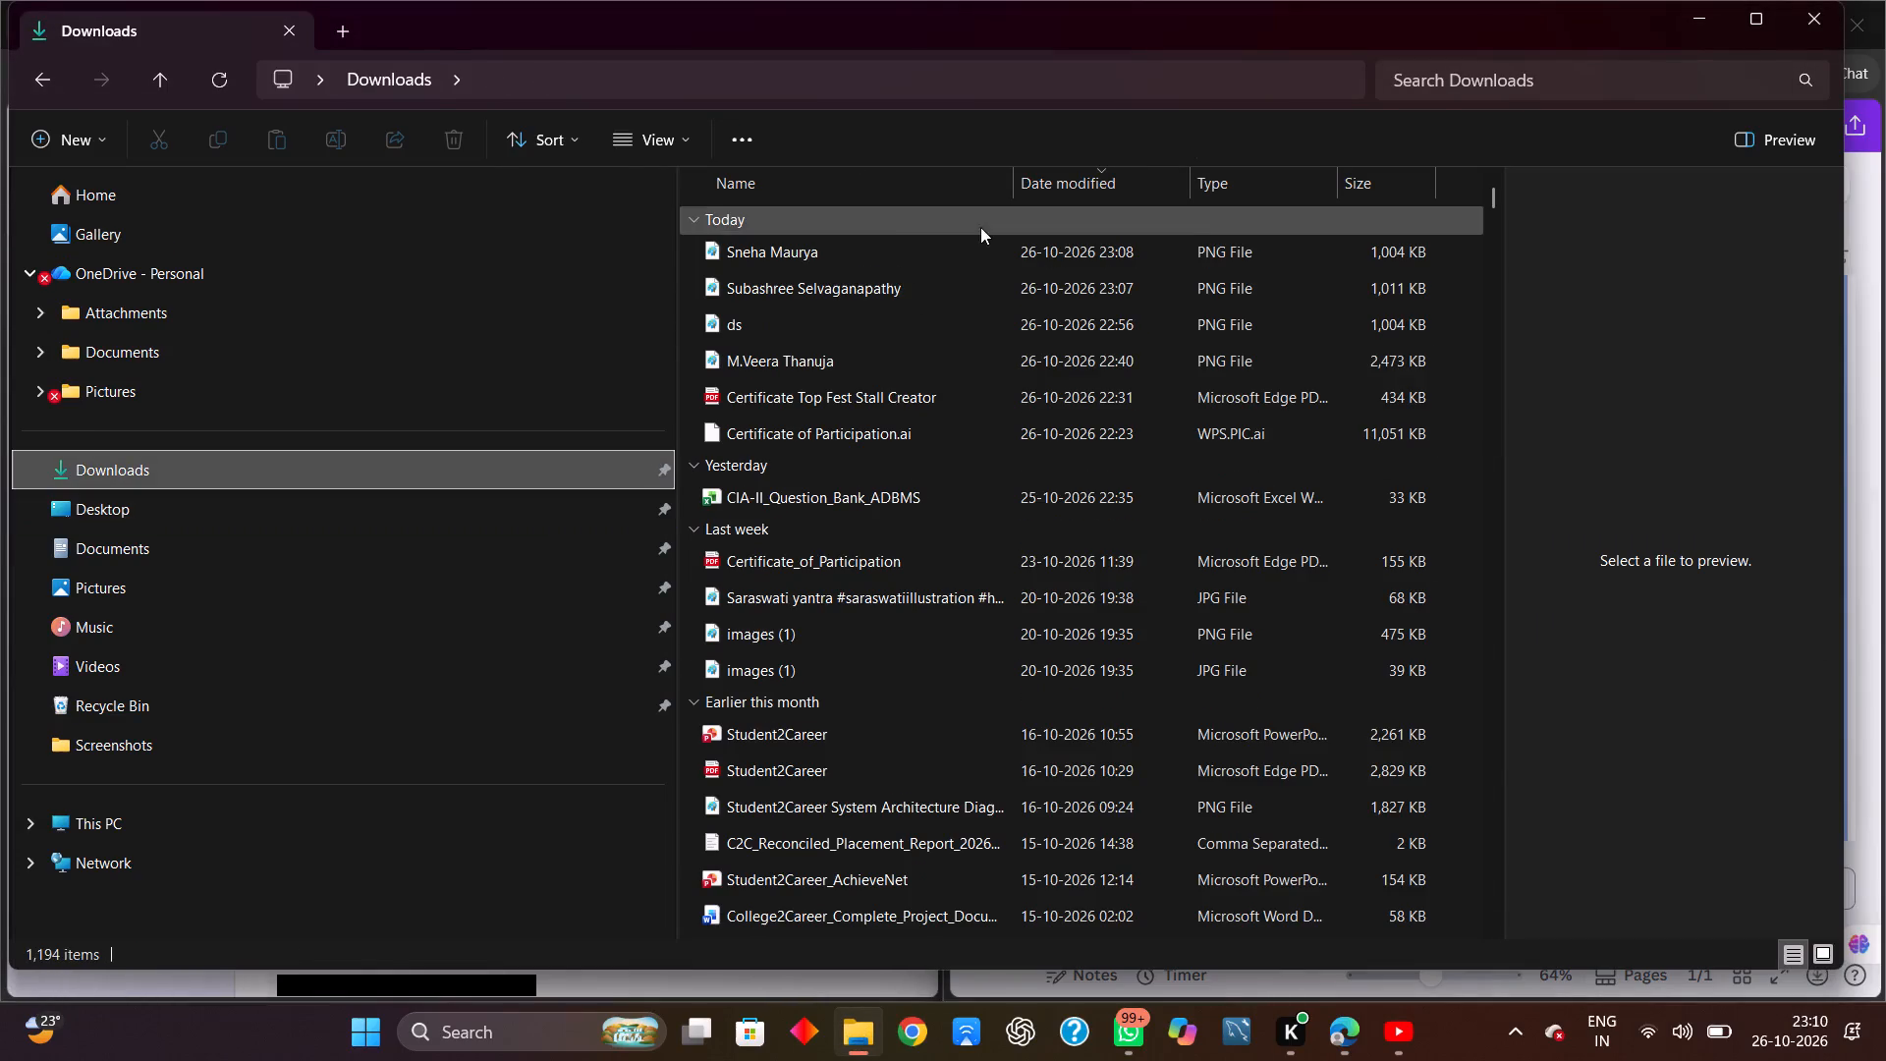
scroll(760, 330, up, 8)
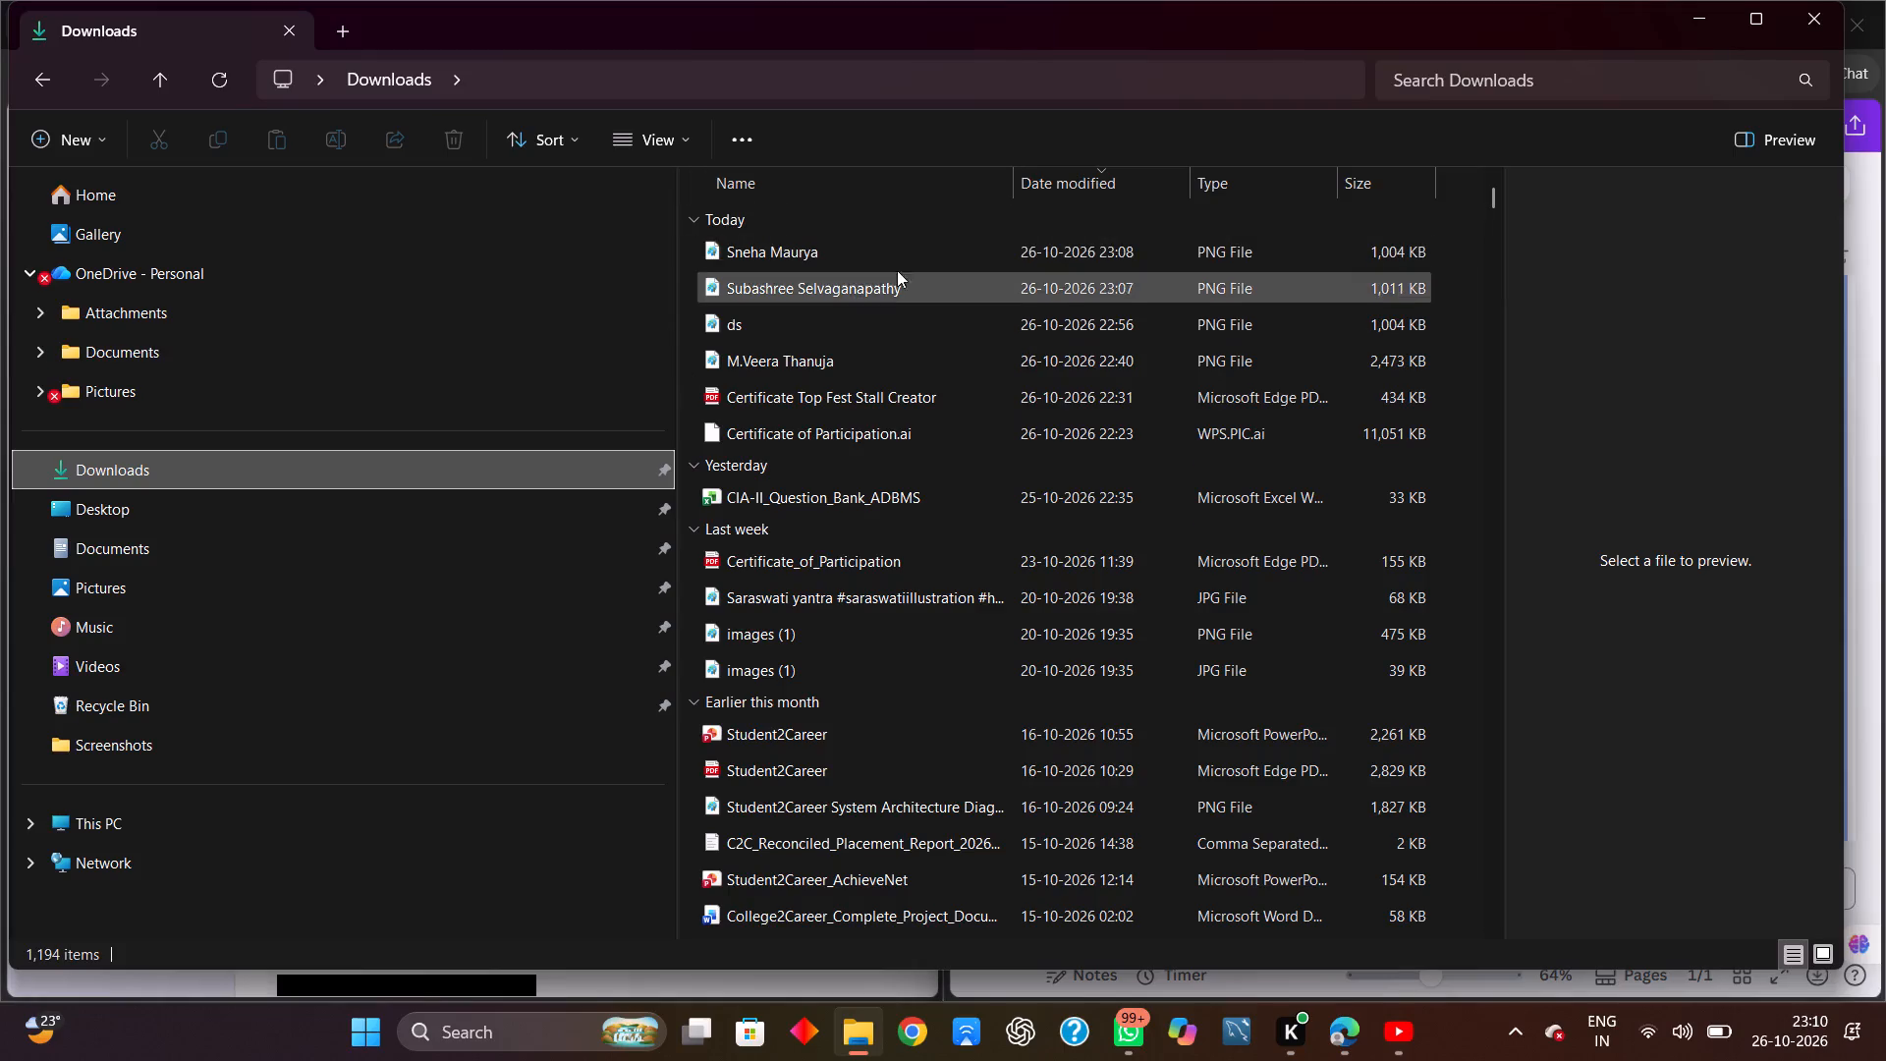
click(1331, 1033)
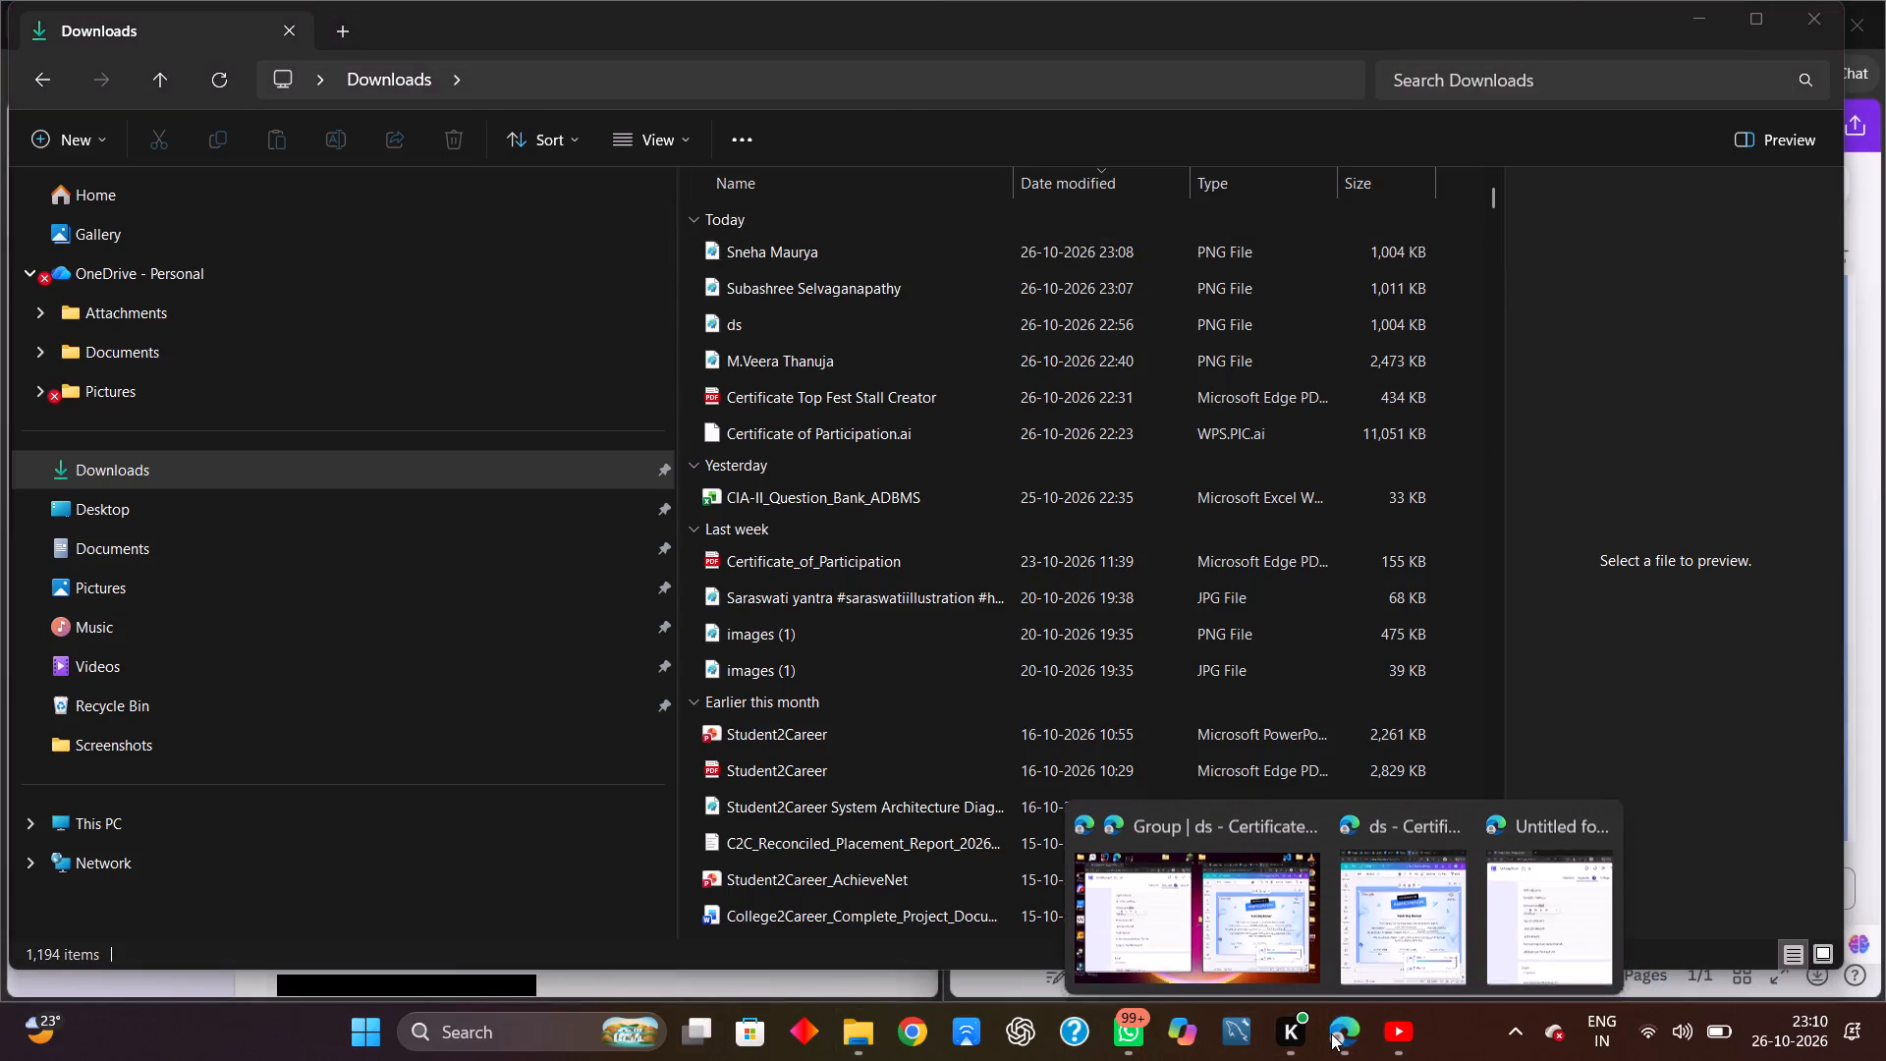
click(633, 454)
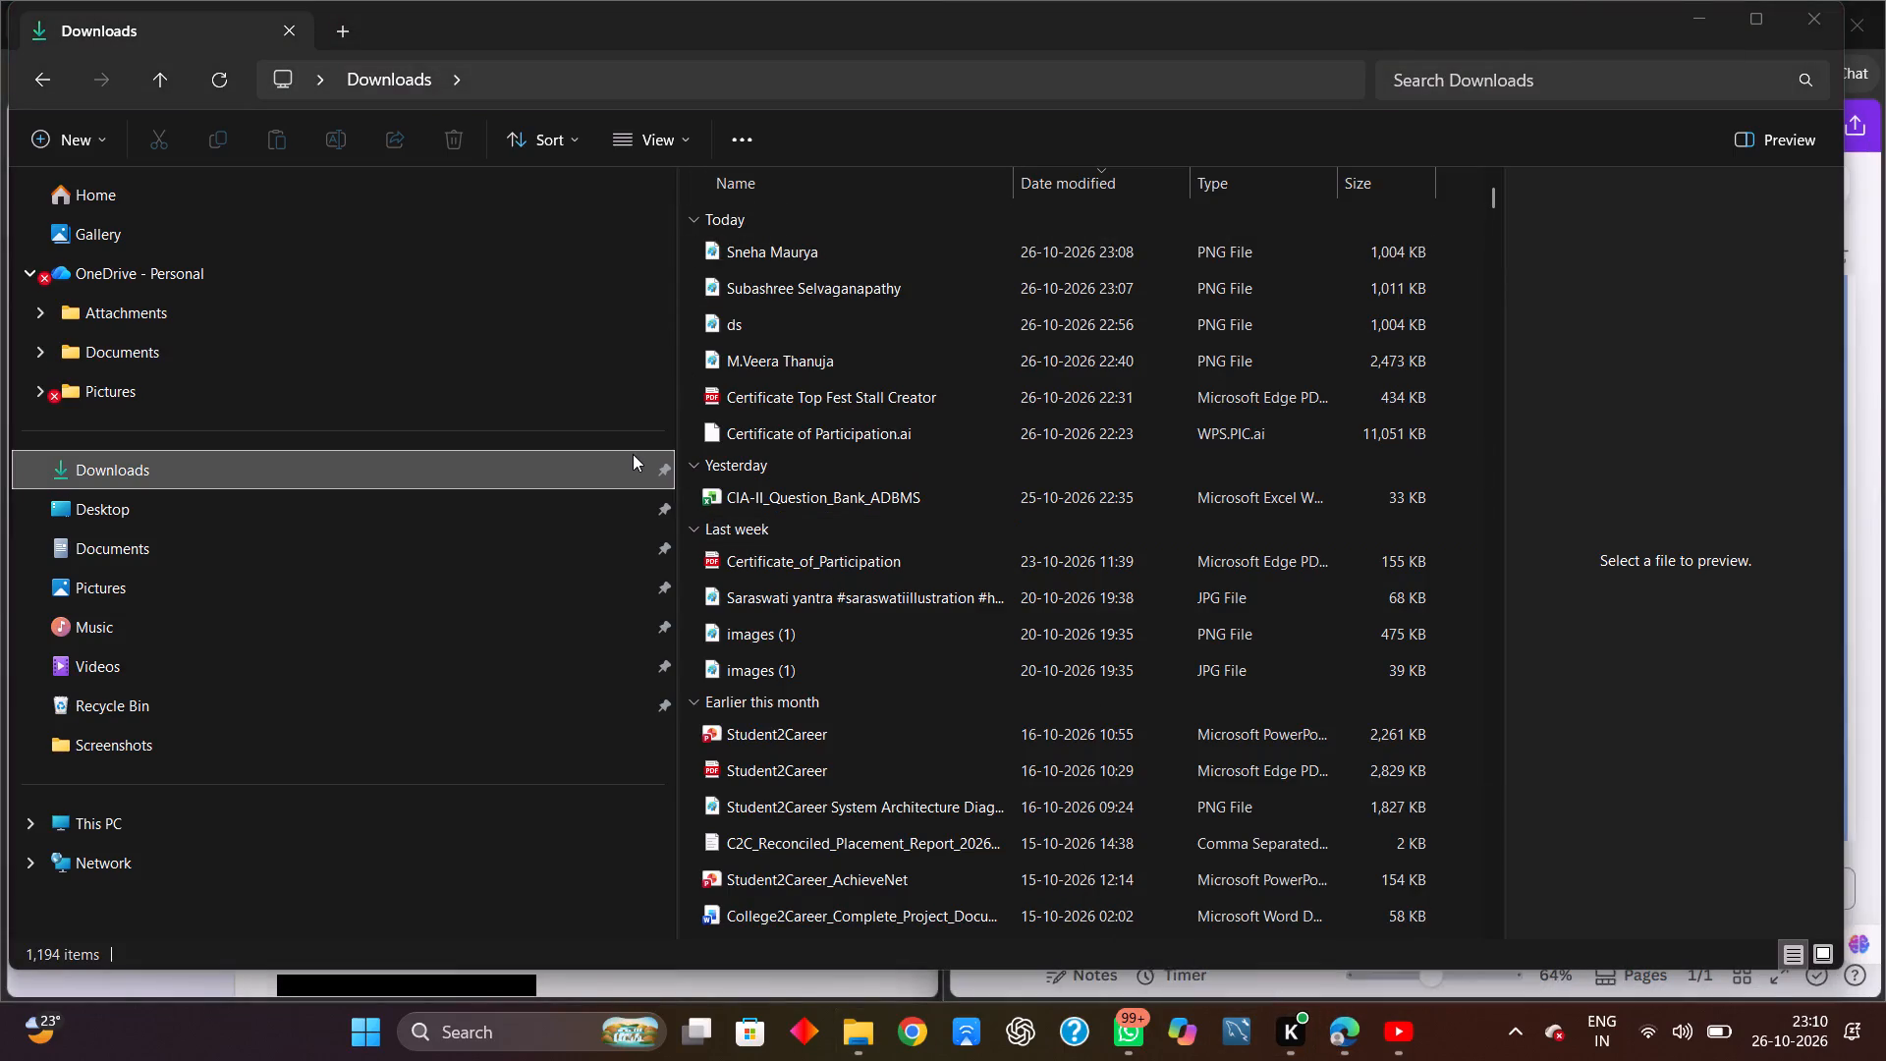
double_click(633, 454)
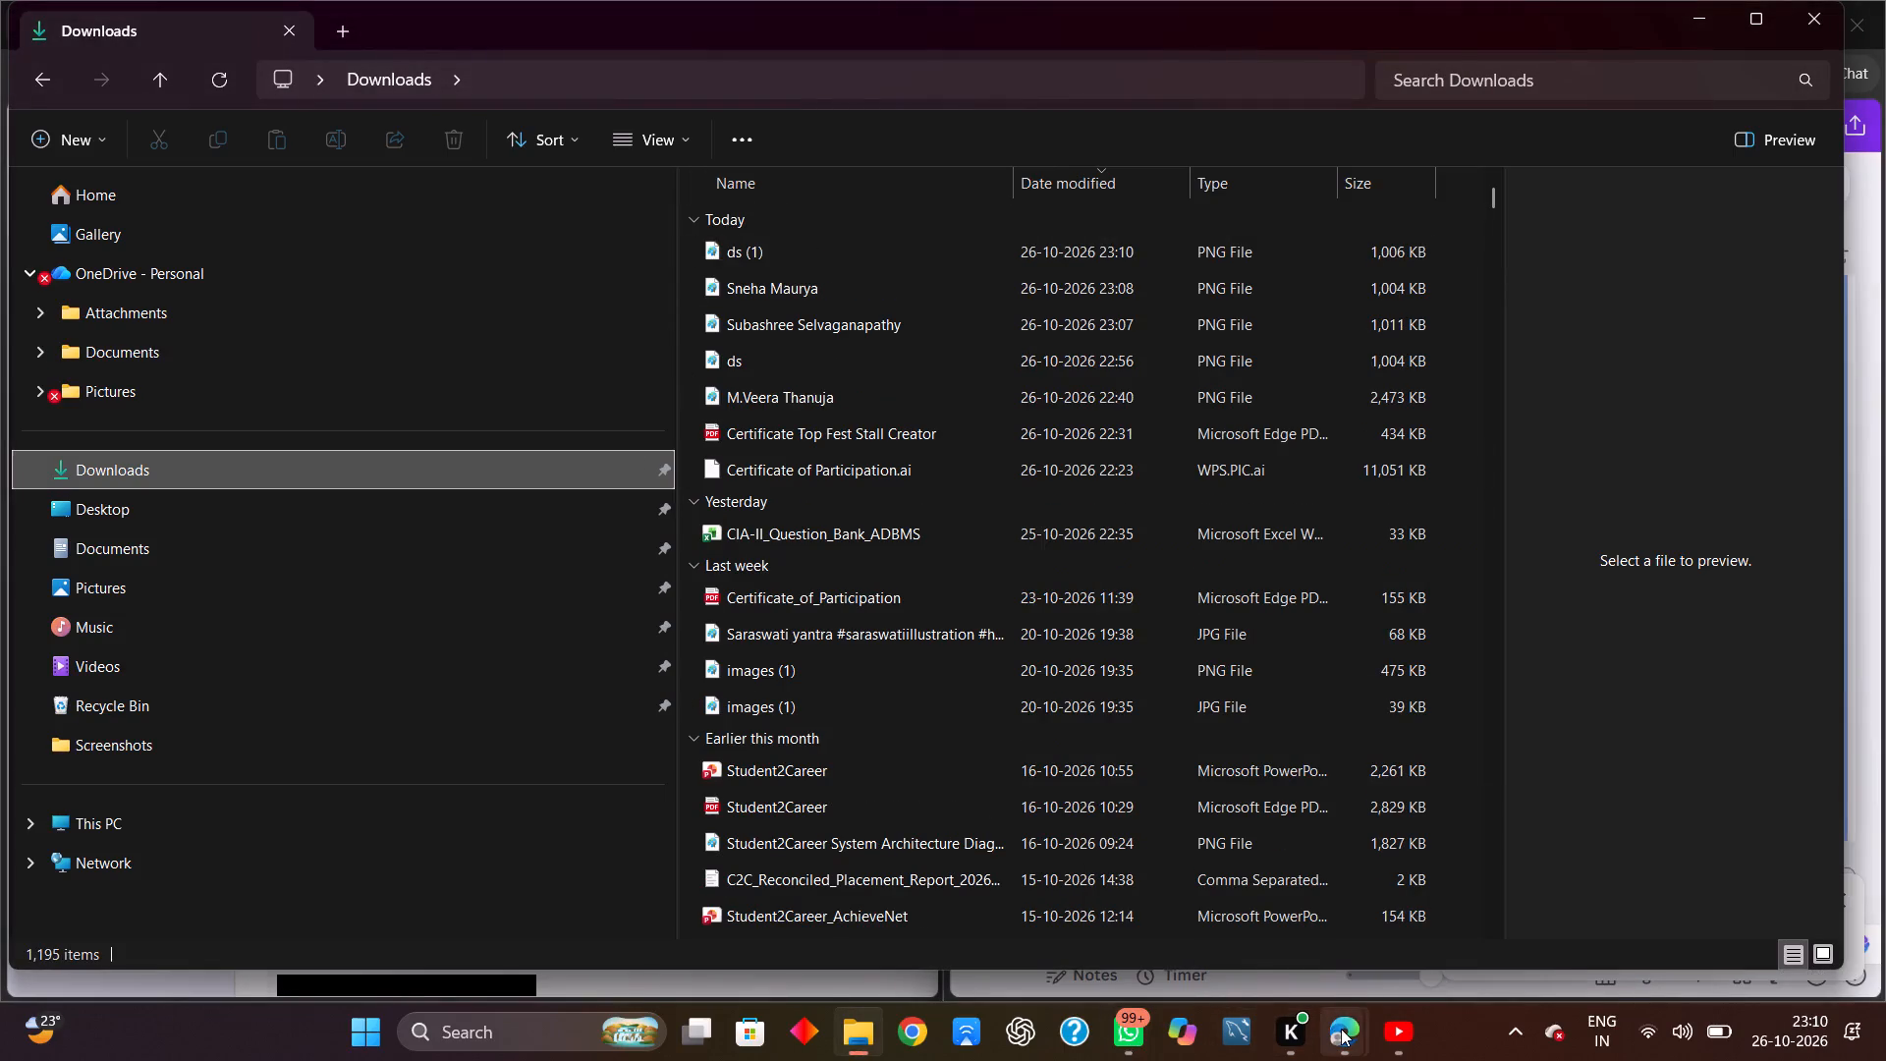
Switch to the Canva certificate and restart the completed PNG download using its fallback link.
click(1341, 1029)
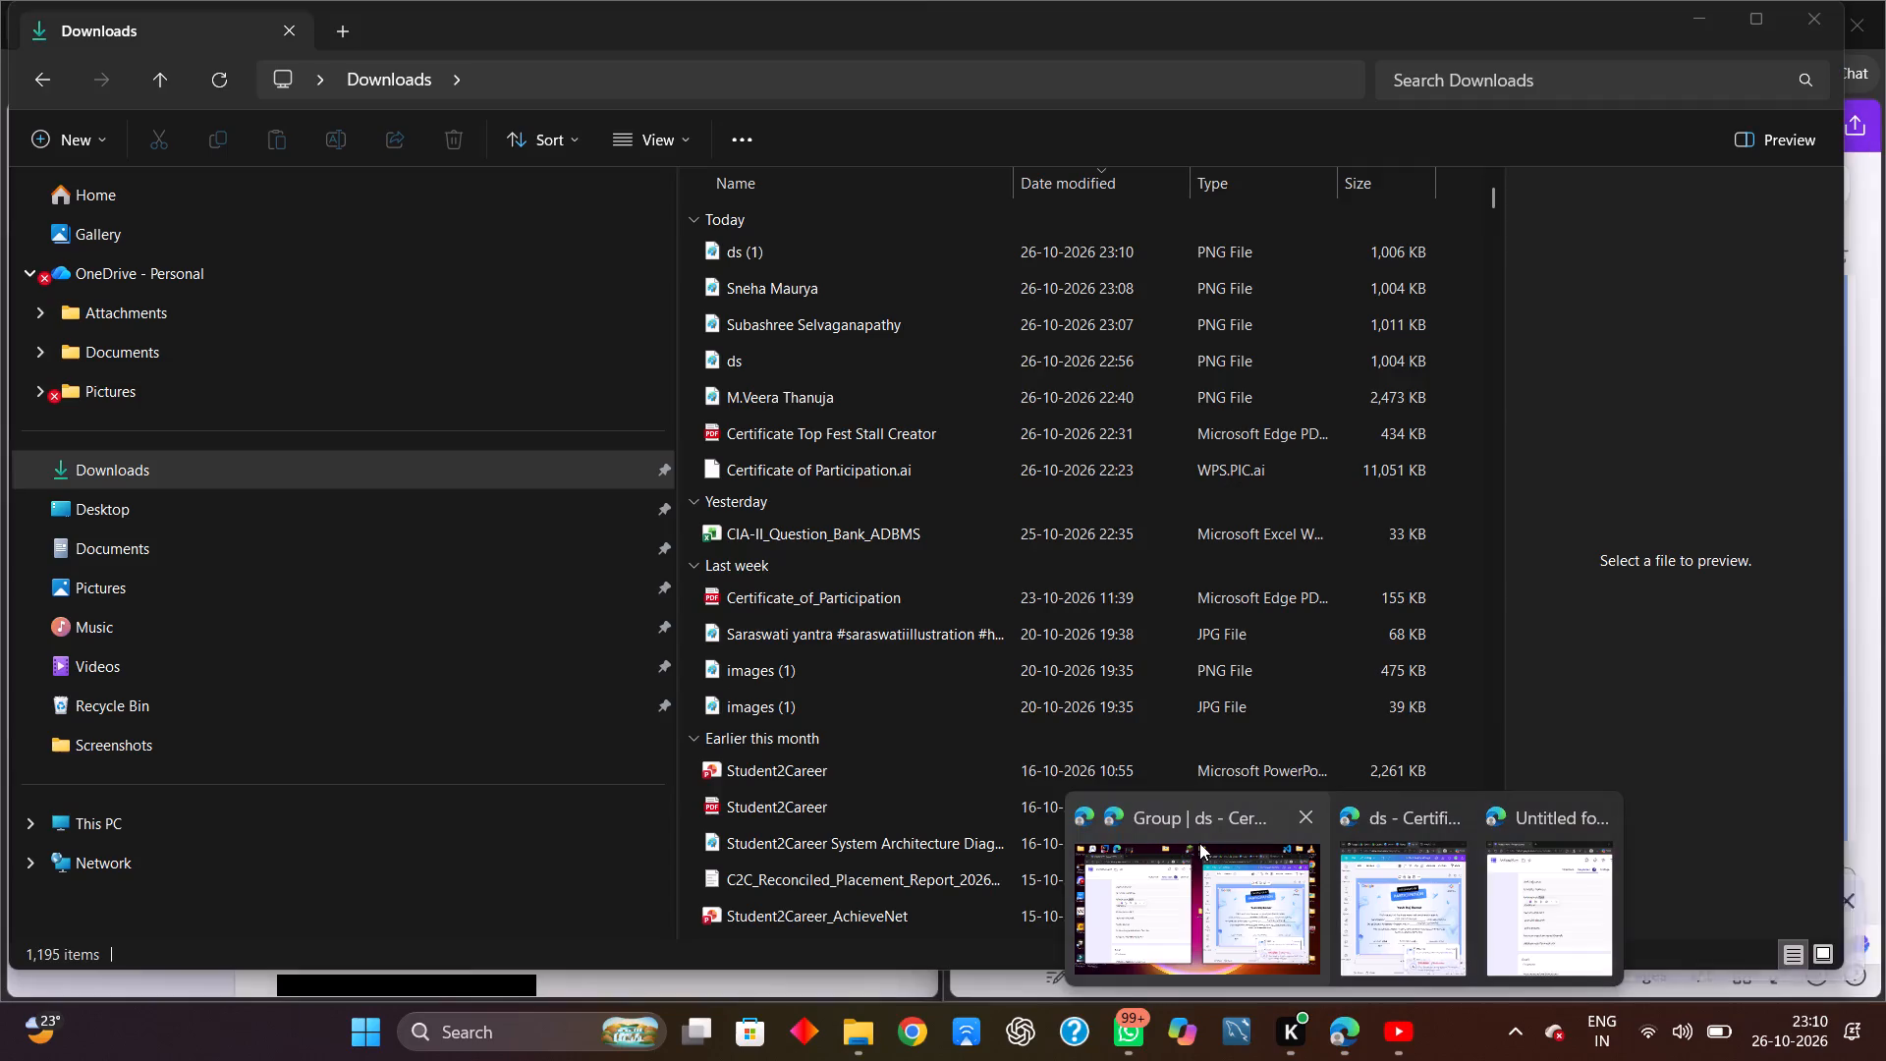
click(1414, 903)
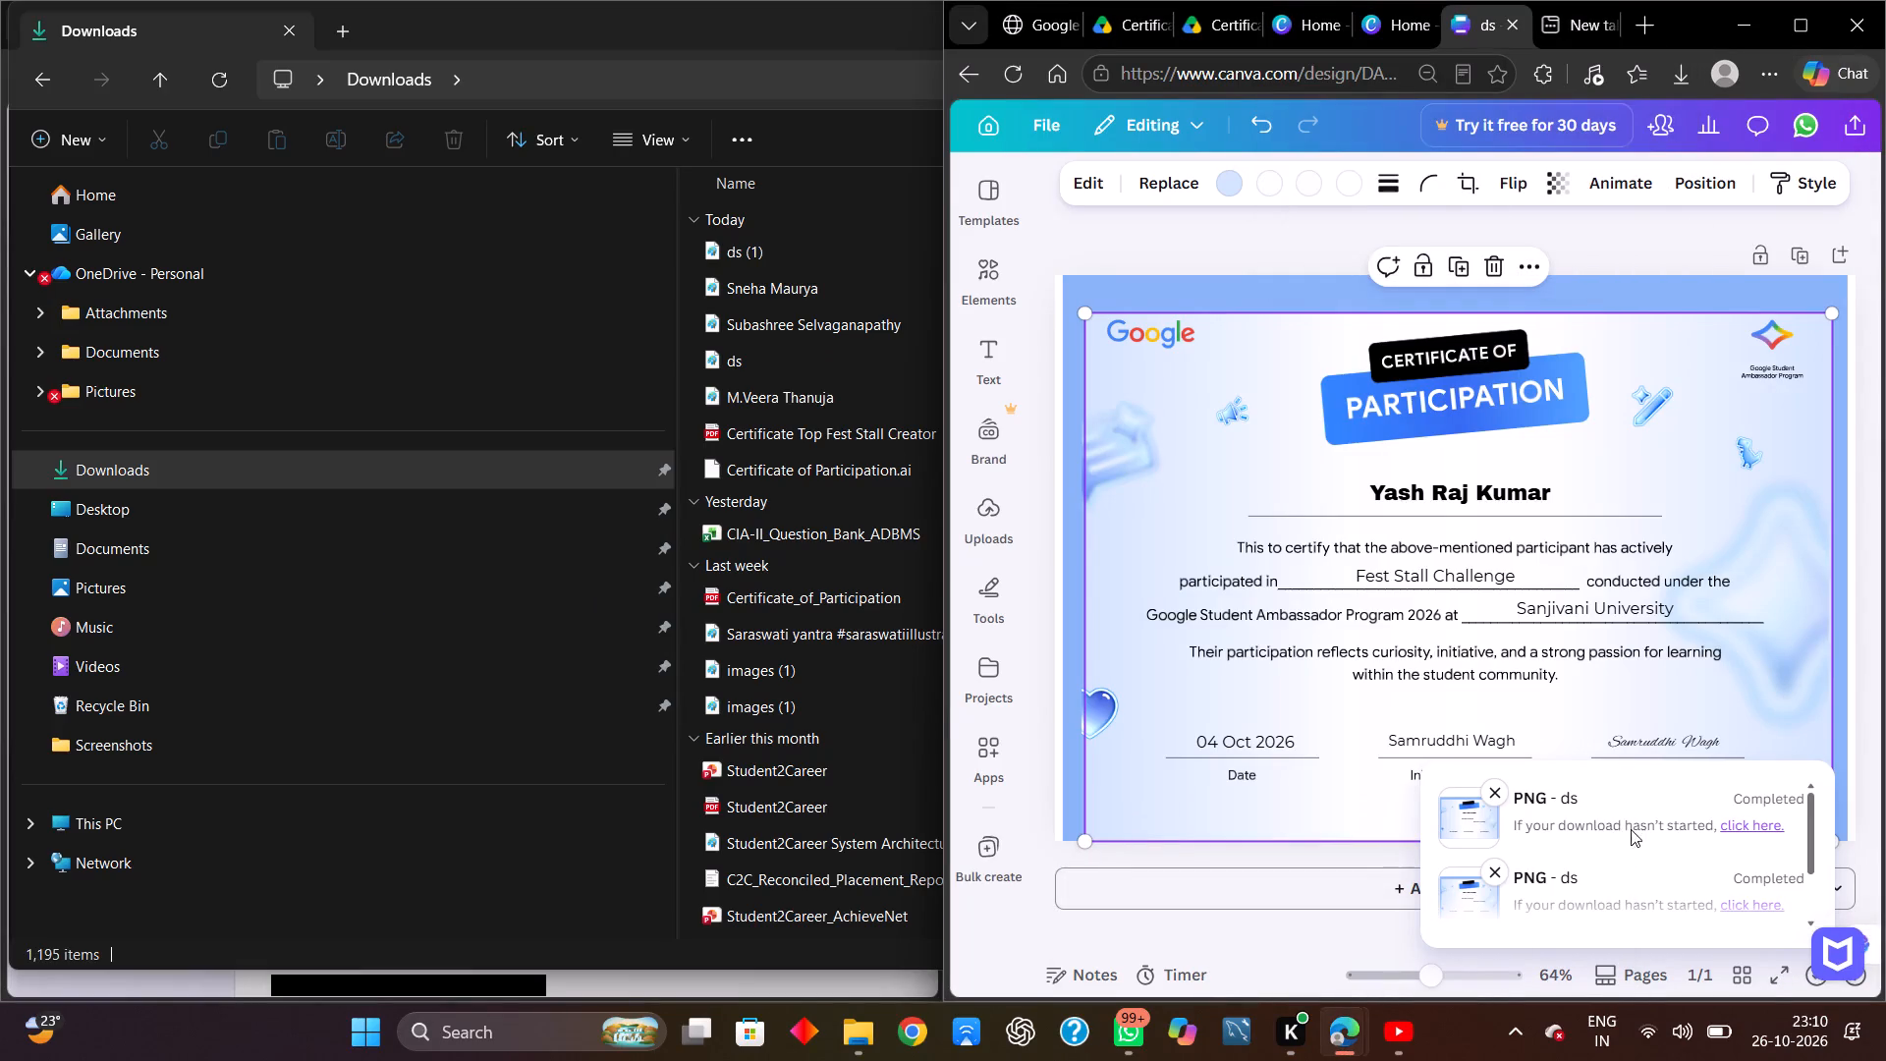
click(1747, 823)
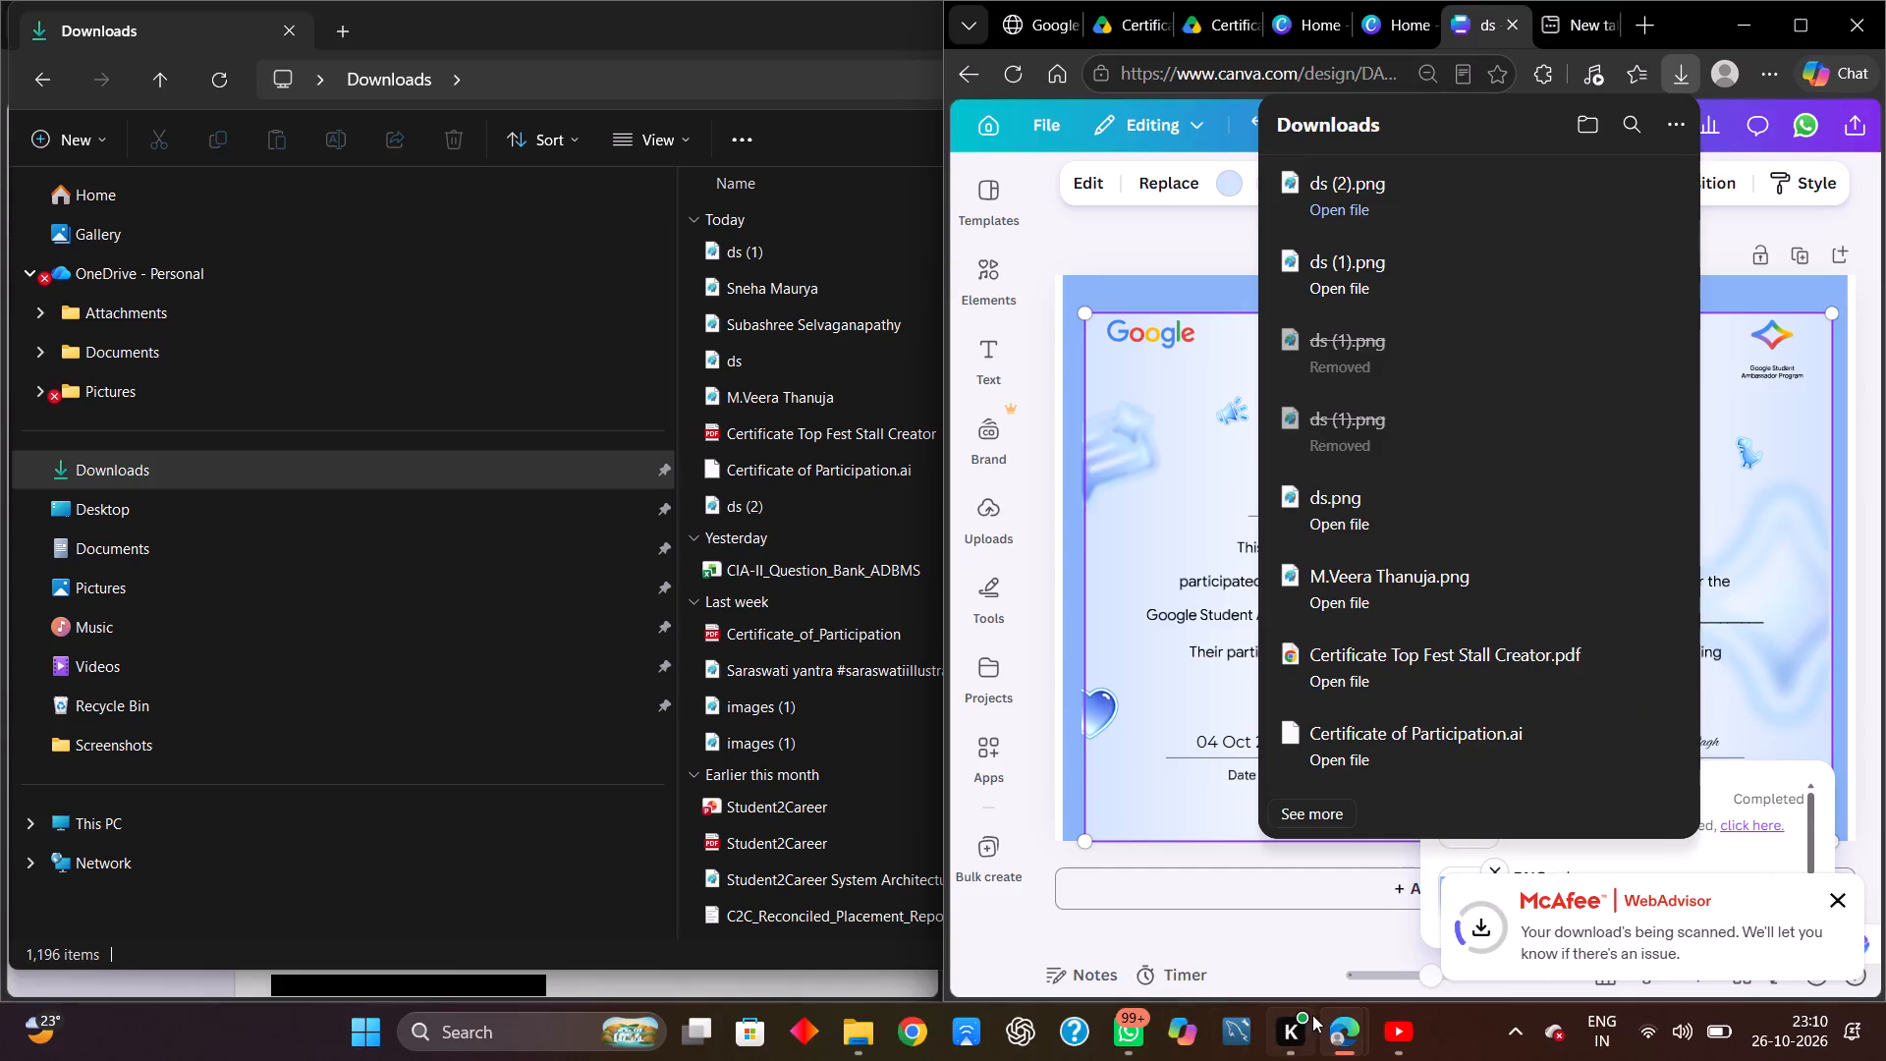
In the Downloads folder, rename the certificate file ds (1) with the fourth respondent's copied full name.
click(863, 1027)
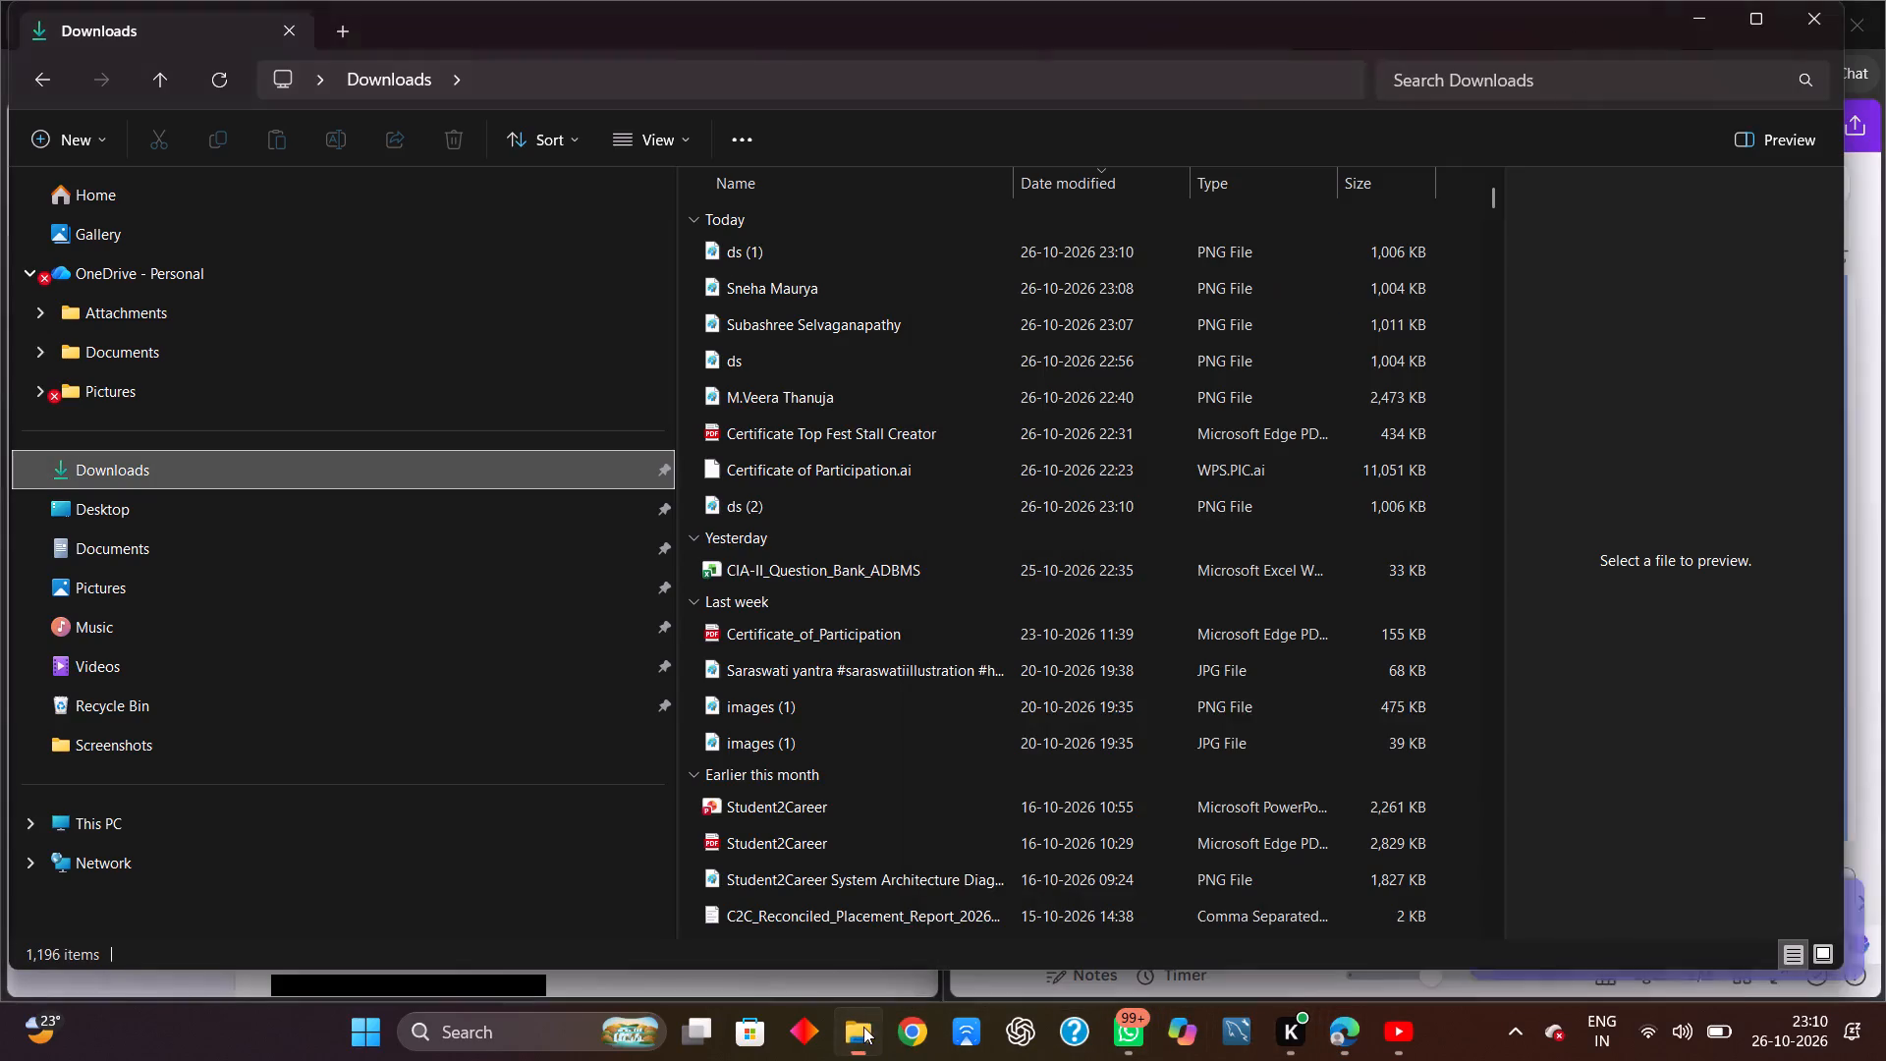
click(761, 251)
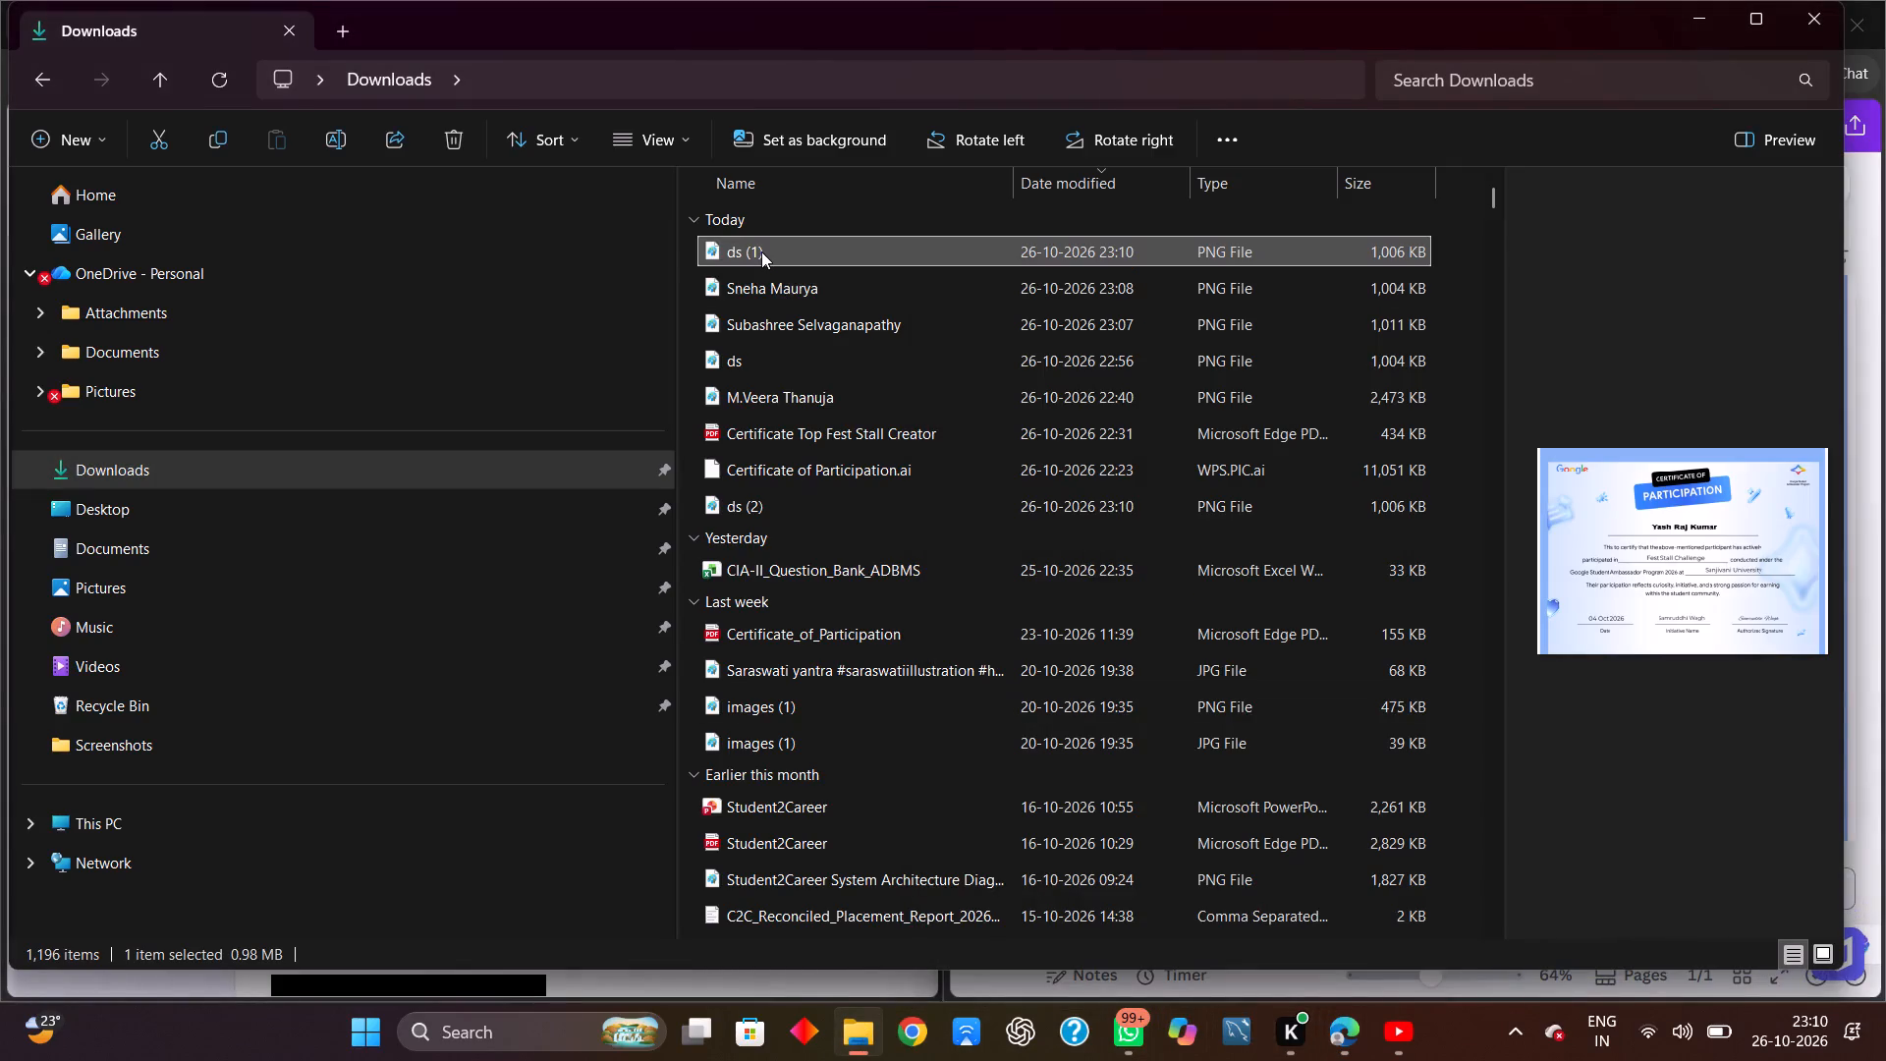
right_click(761, 251)
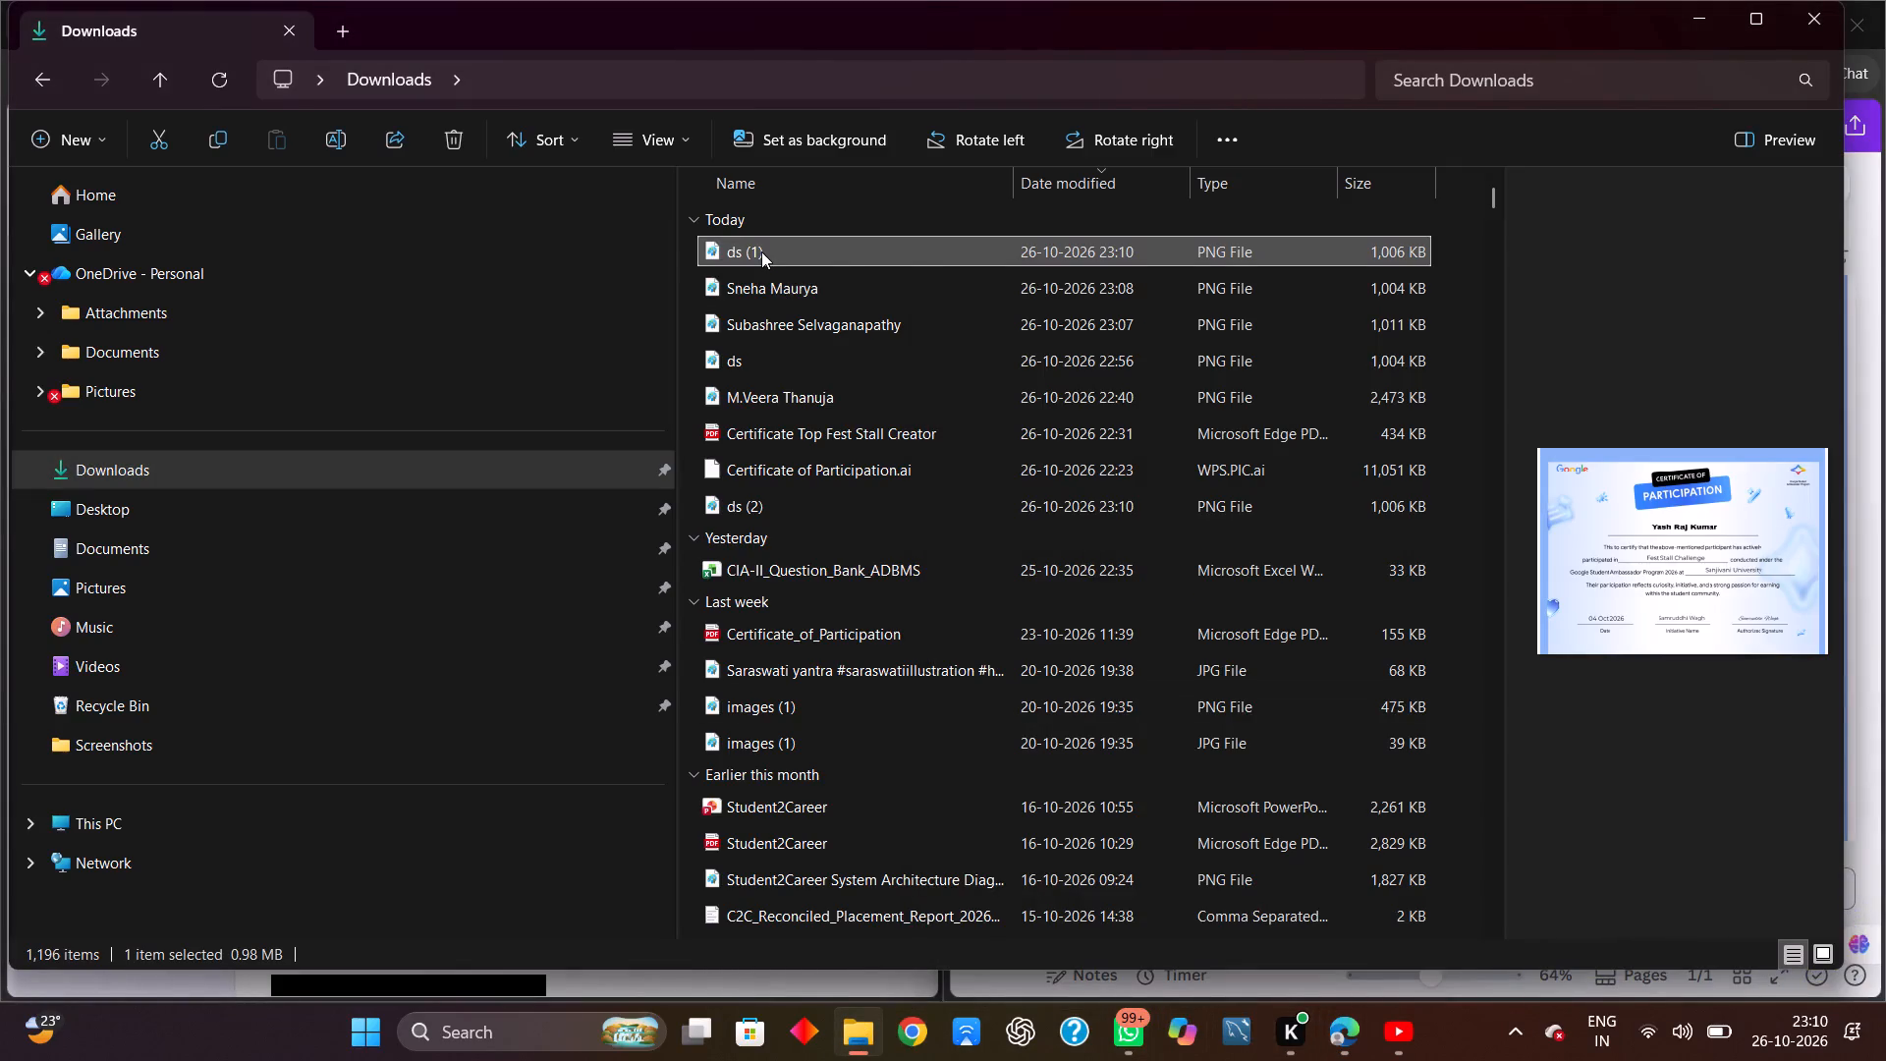
click(962, 24)
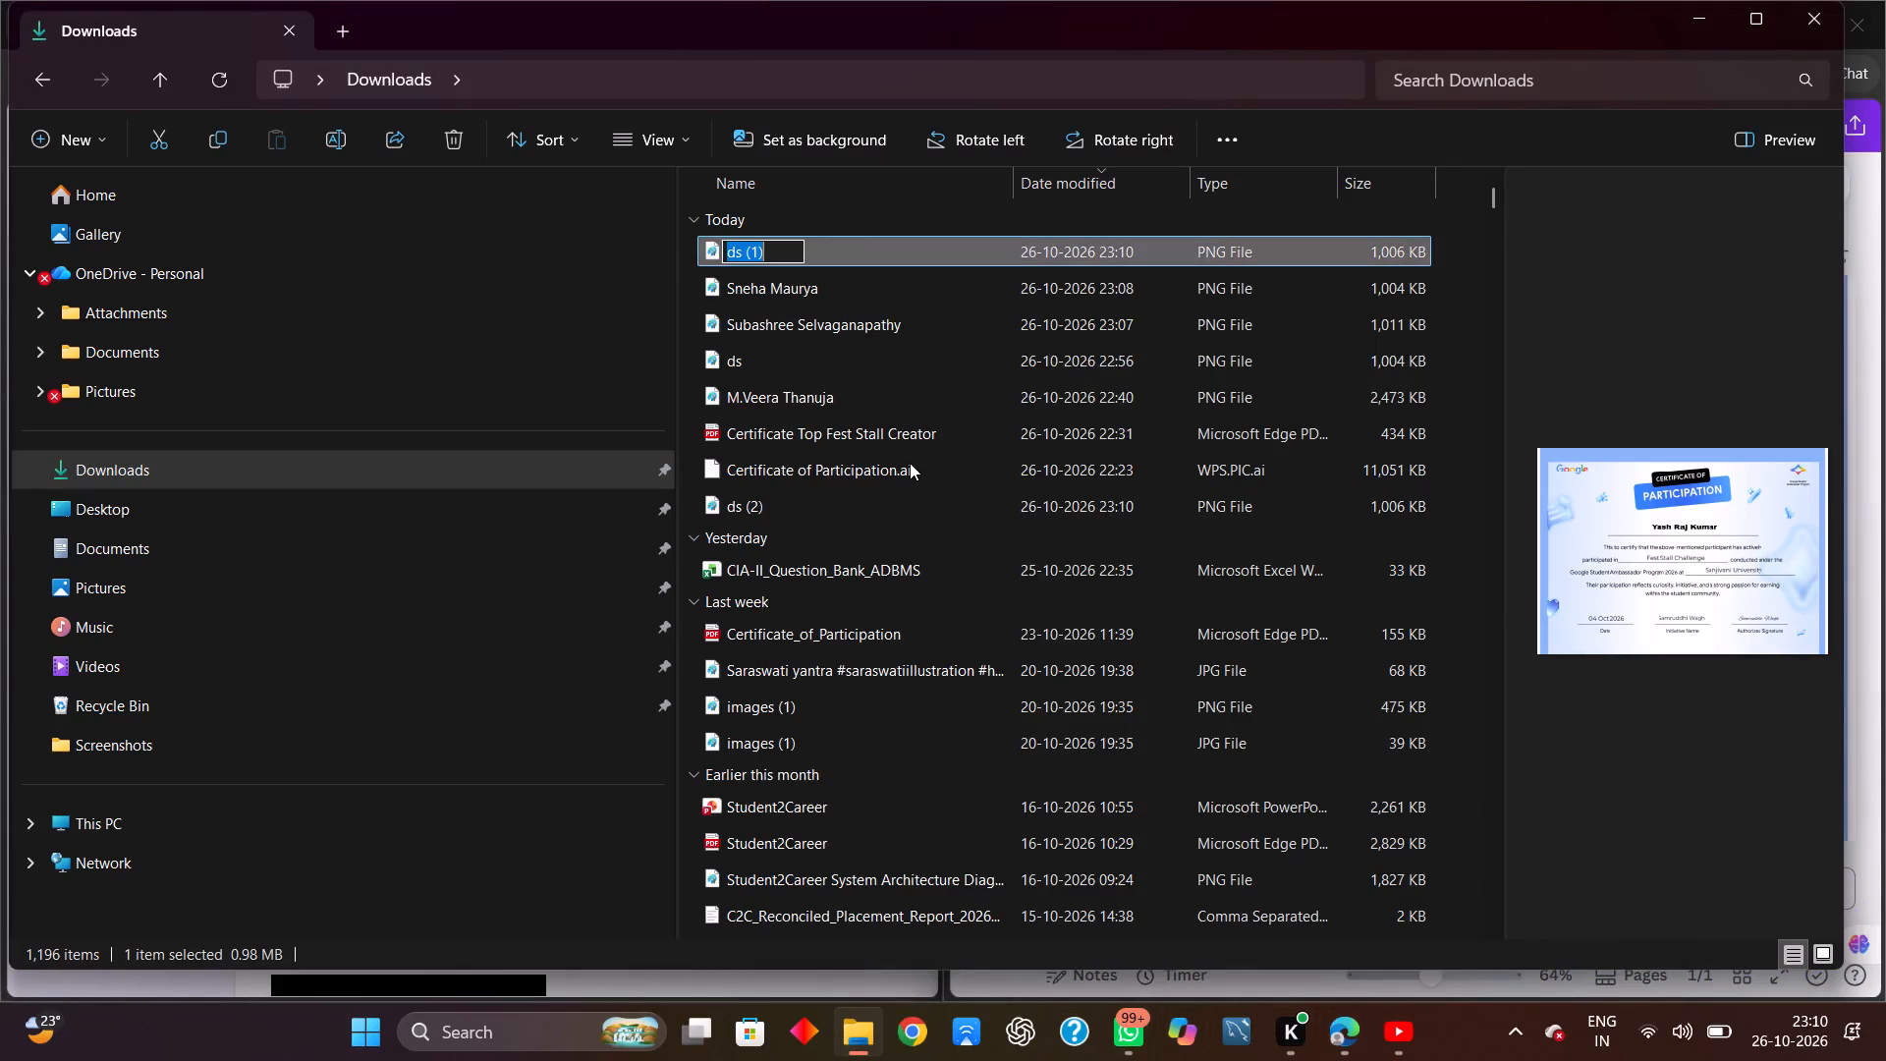
key(ctrl+v)
key(Return)
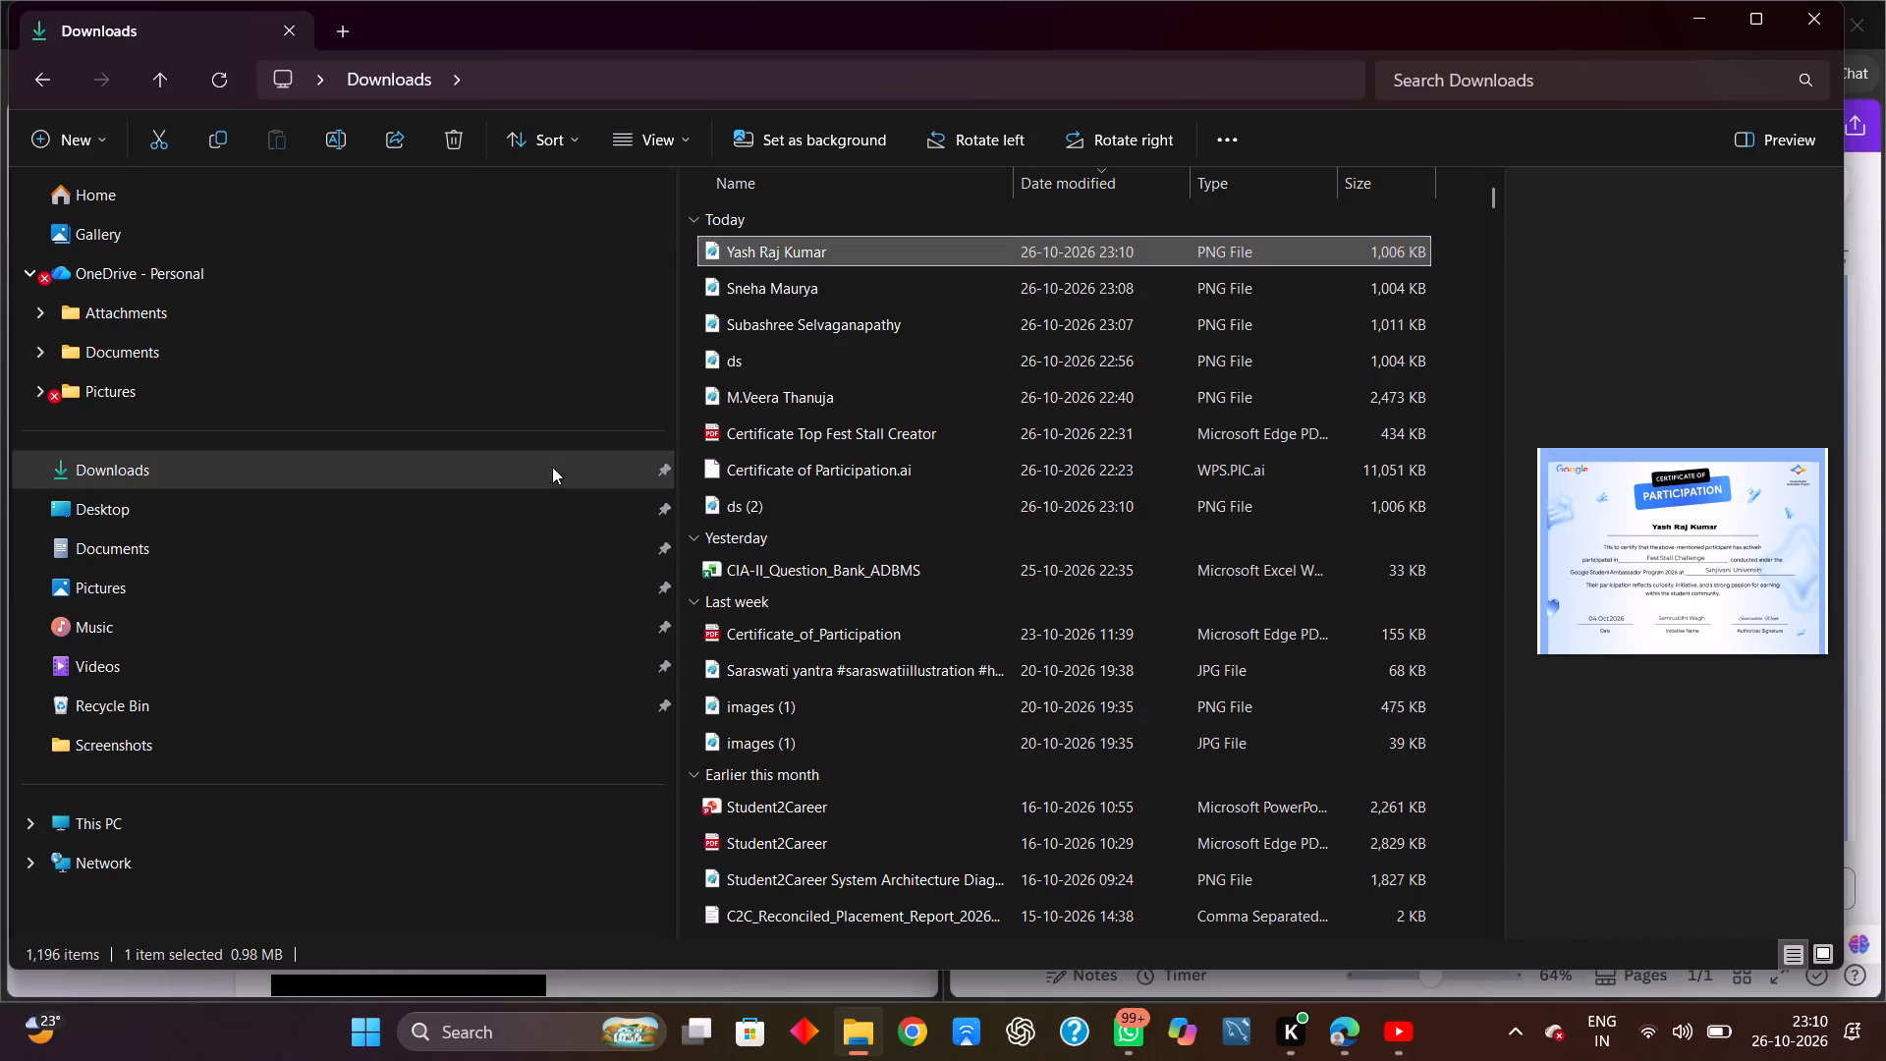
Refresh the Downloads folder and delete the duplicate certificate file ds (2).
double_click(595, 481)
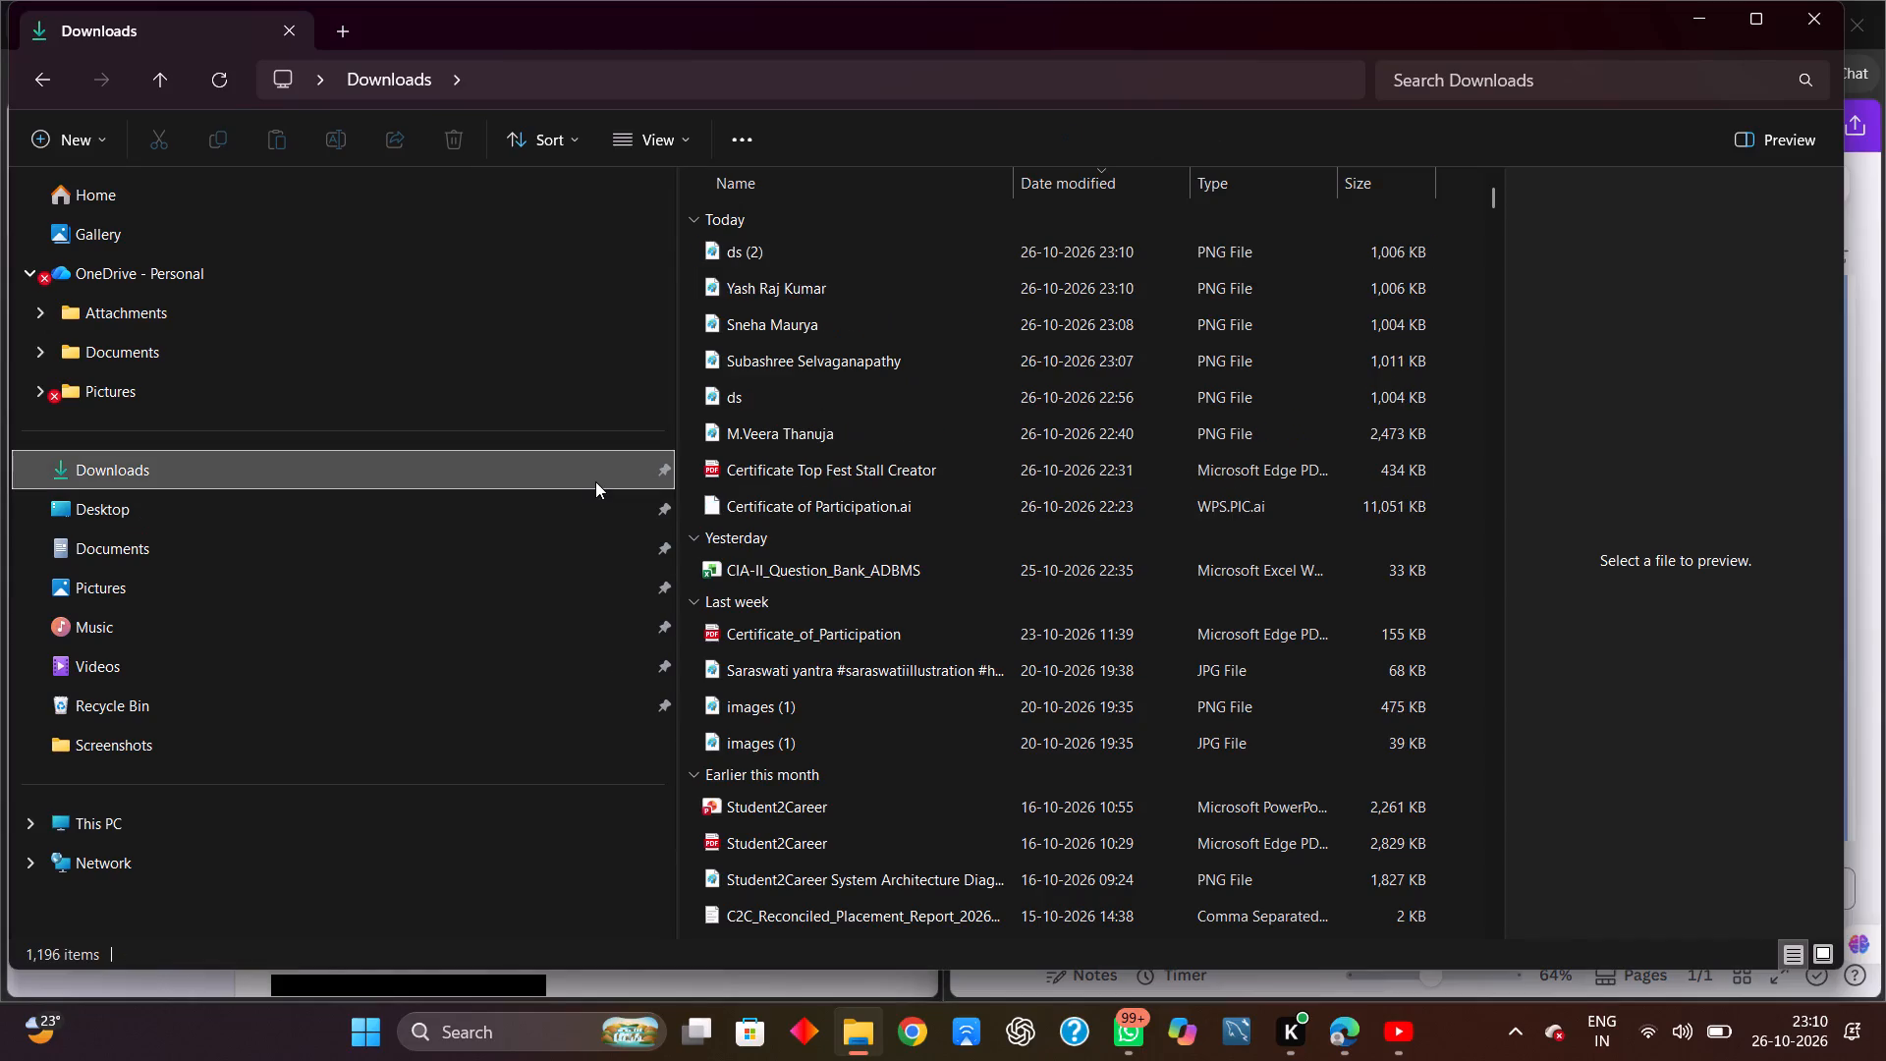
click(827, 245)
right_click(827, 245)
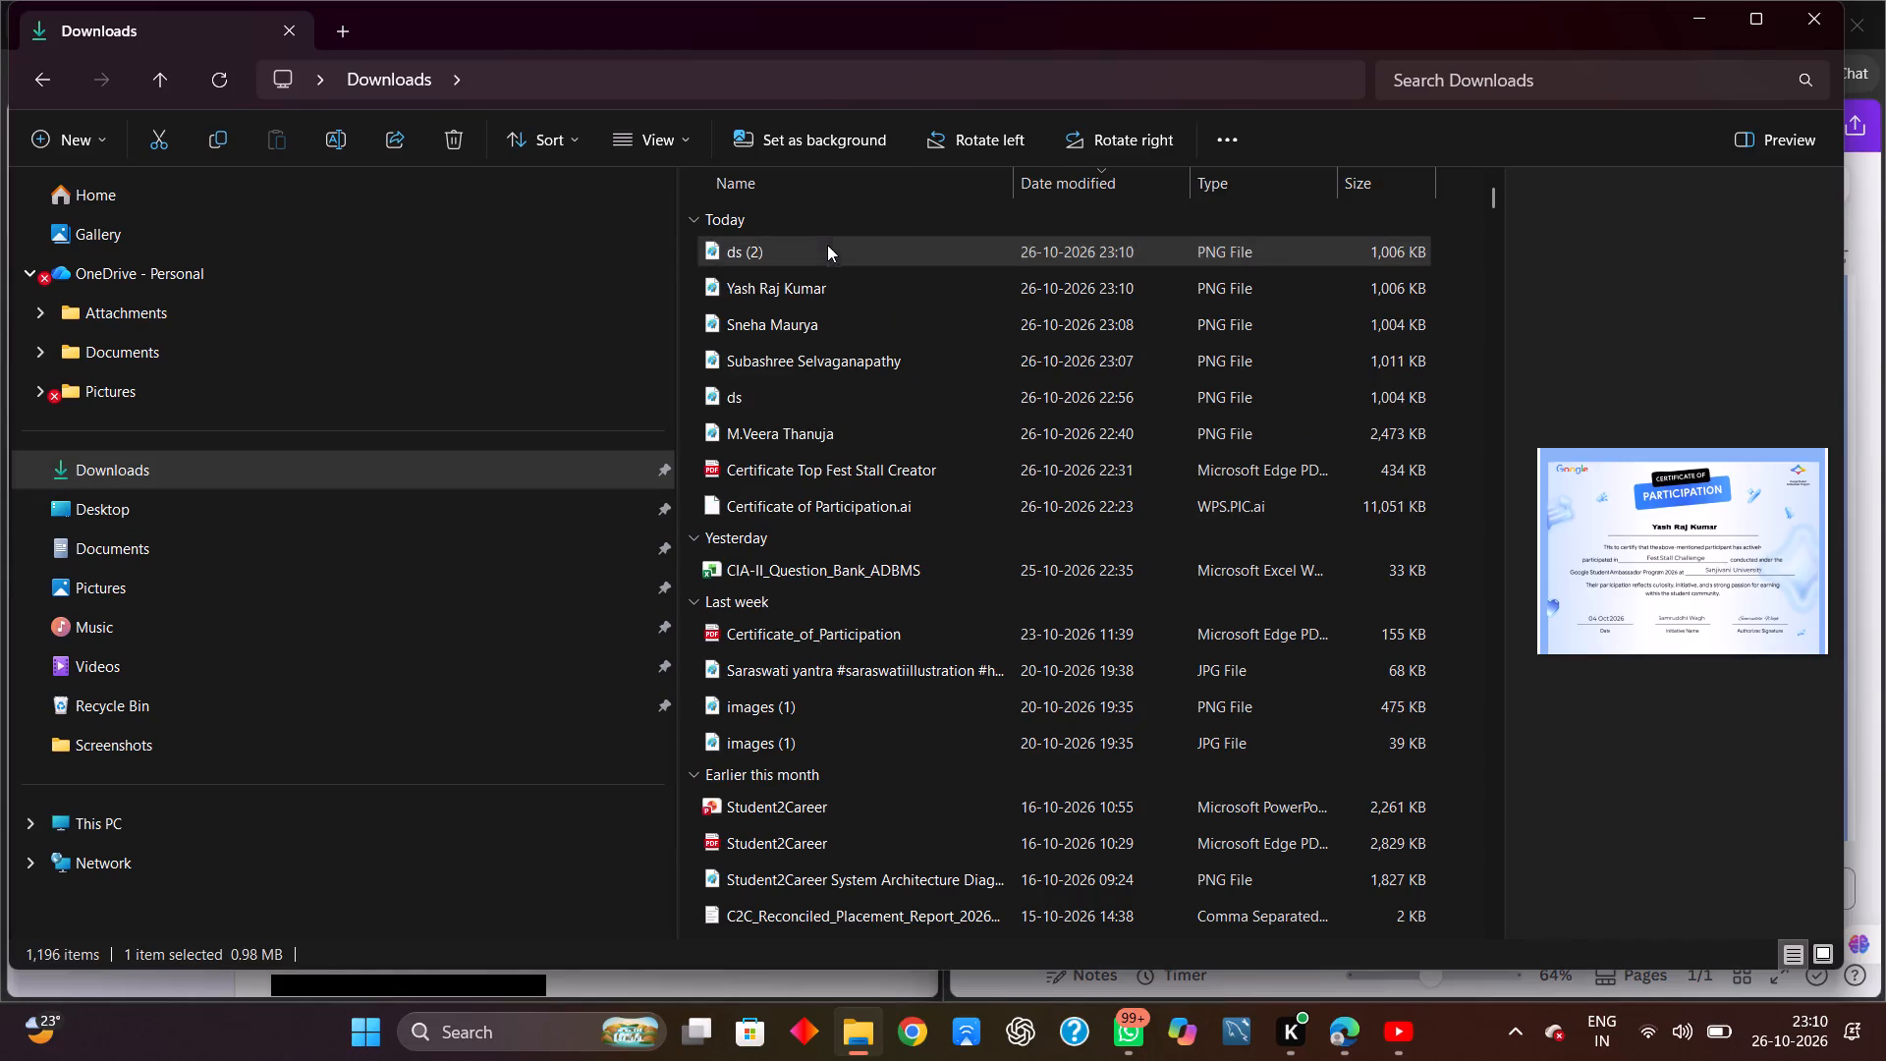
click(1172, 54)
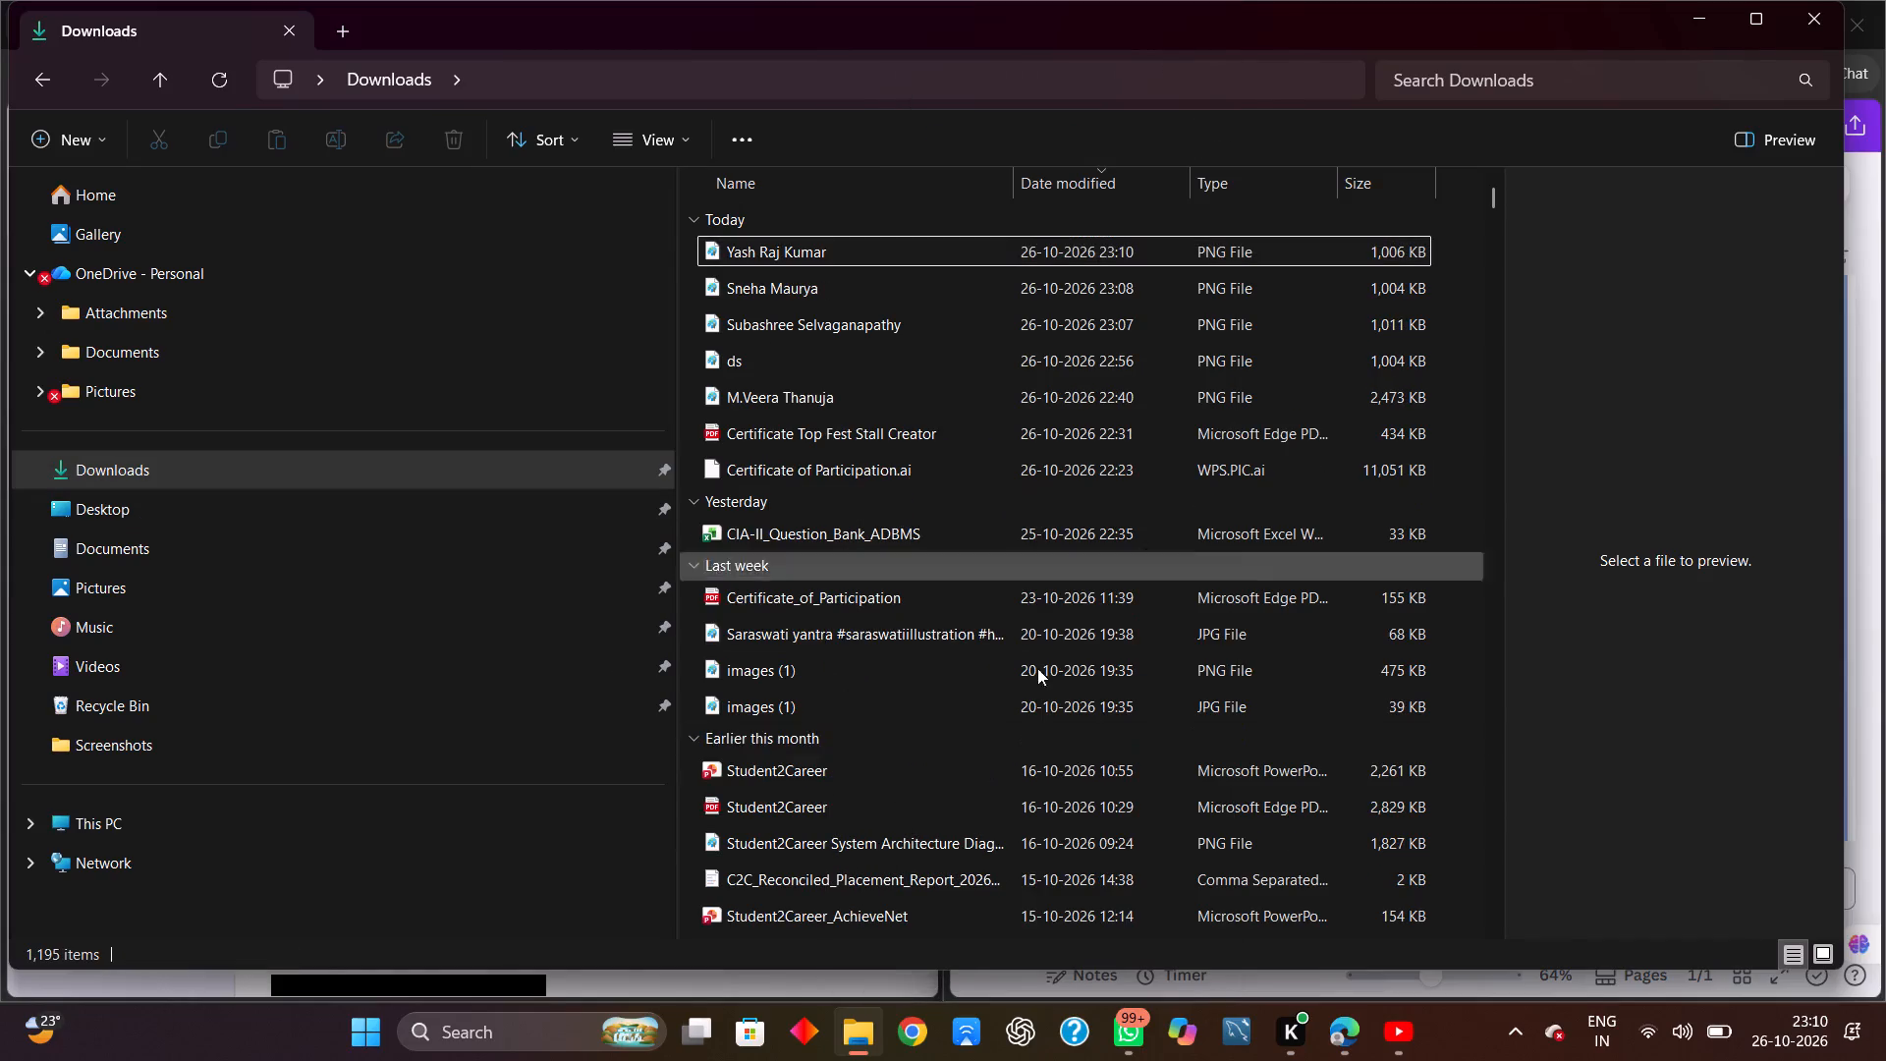
Copy the sixth respondent's full name from the form responses and replace the participant name on the Canva certificate with it.
click(1353, 1026)
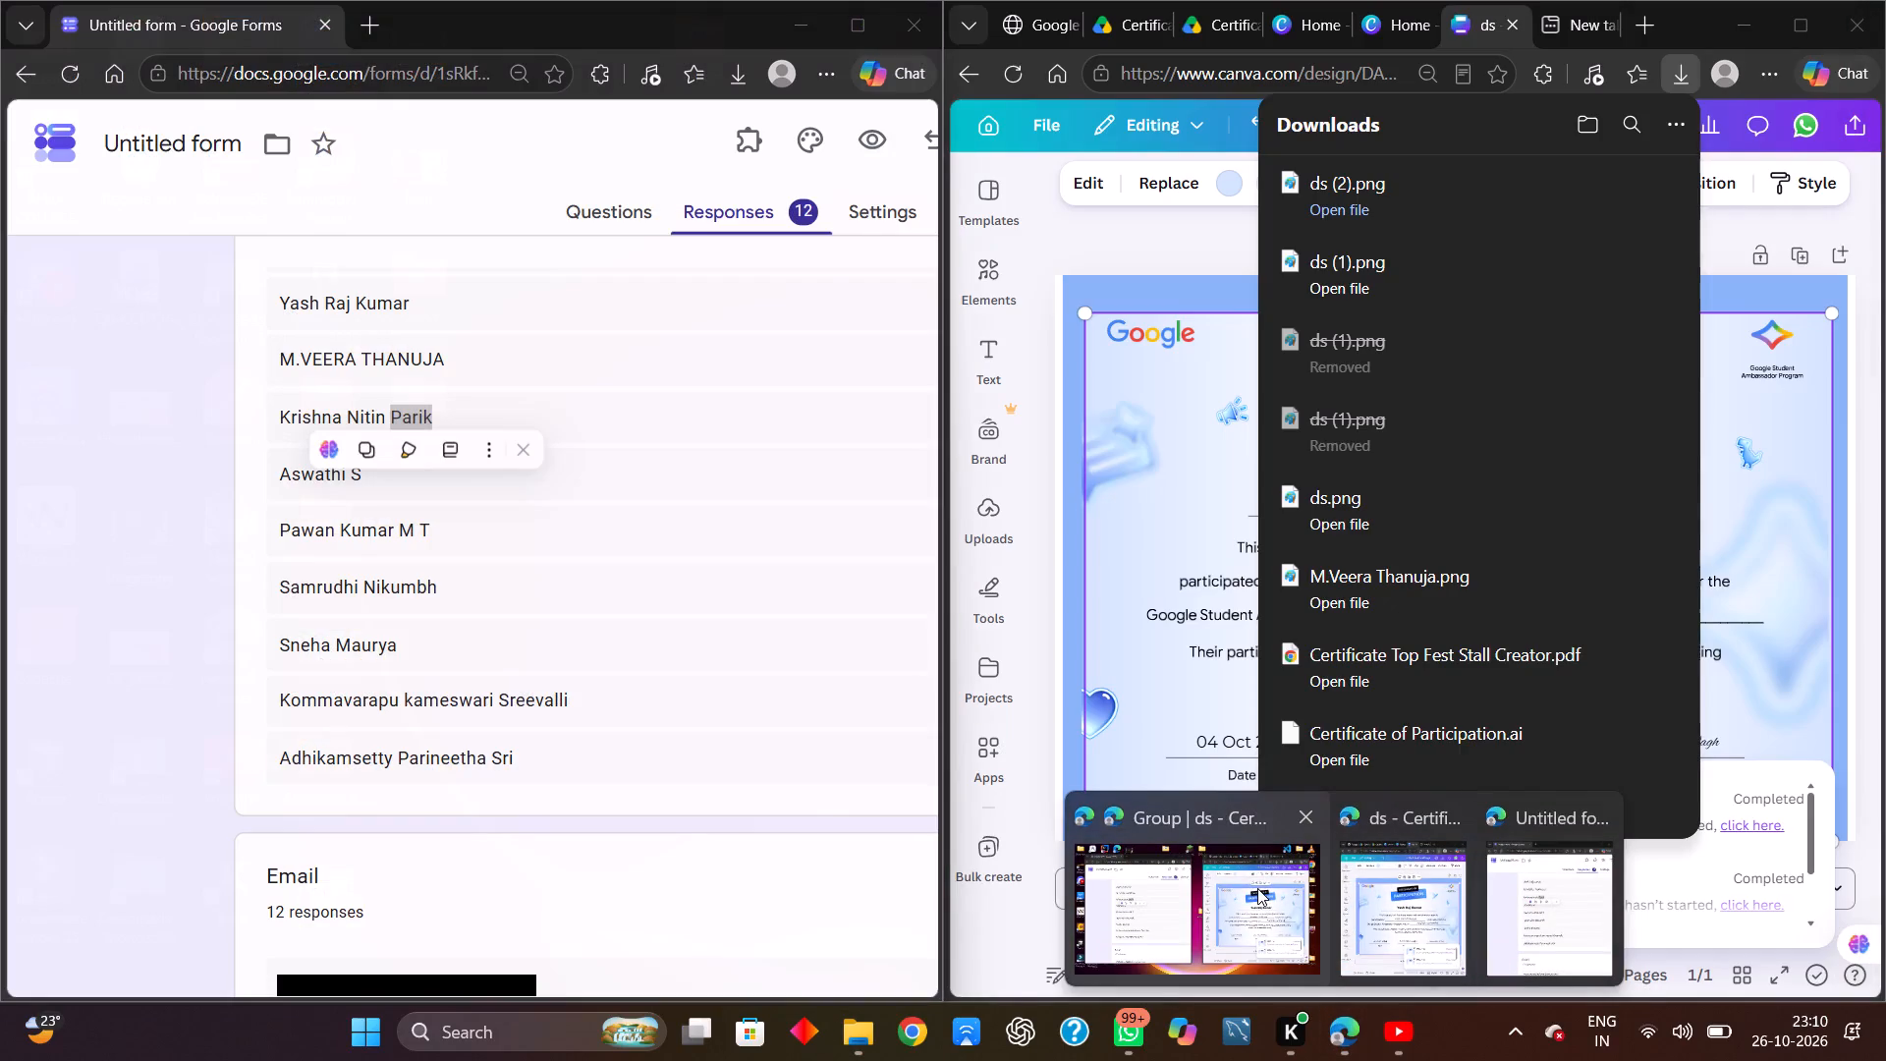
click(1257, 888)
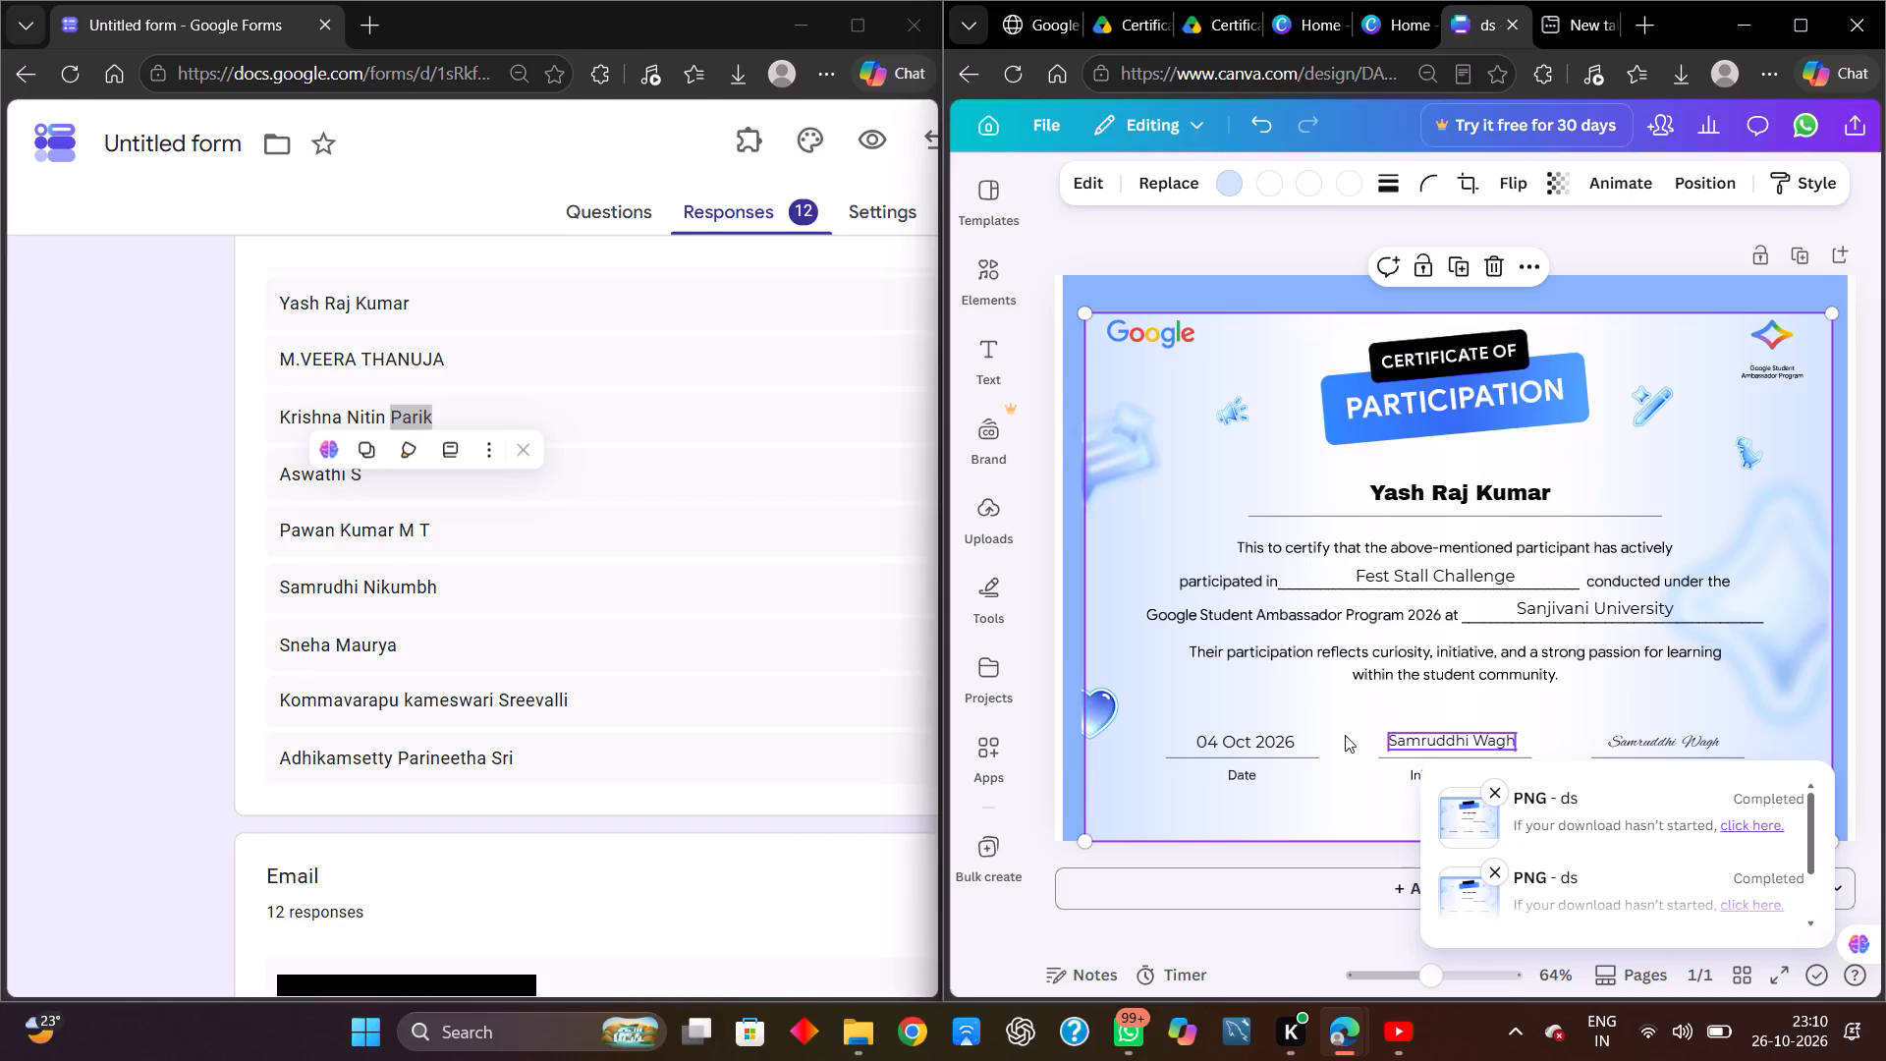
scroll(536, 583, down, 2)
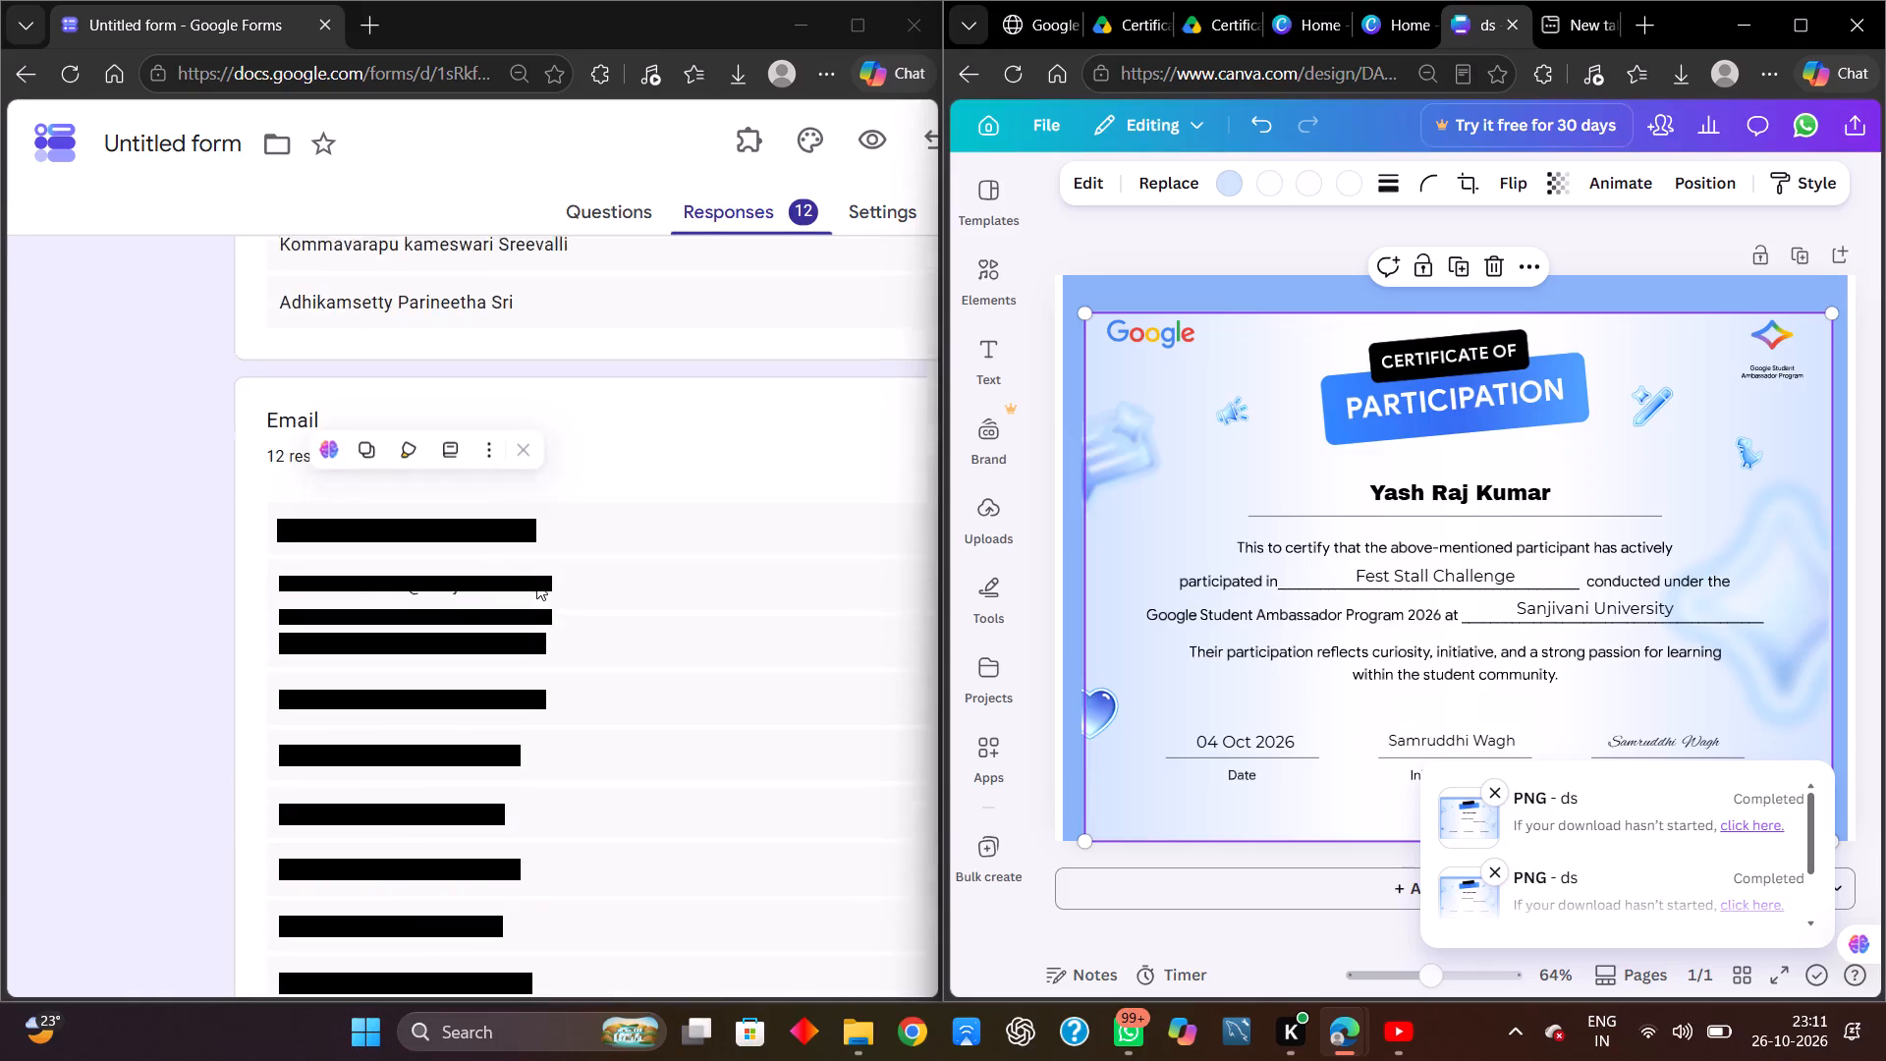
scroll(536, 583, down, 1)
scroll(517, 412, up, 3)
click(444, 375)
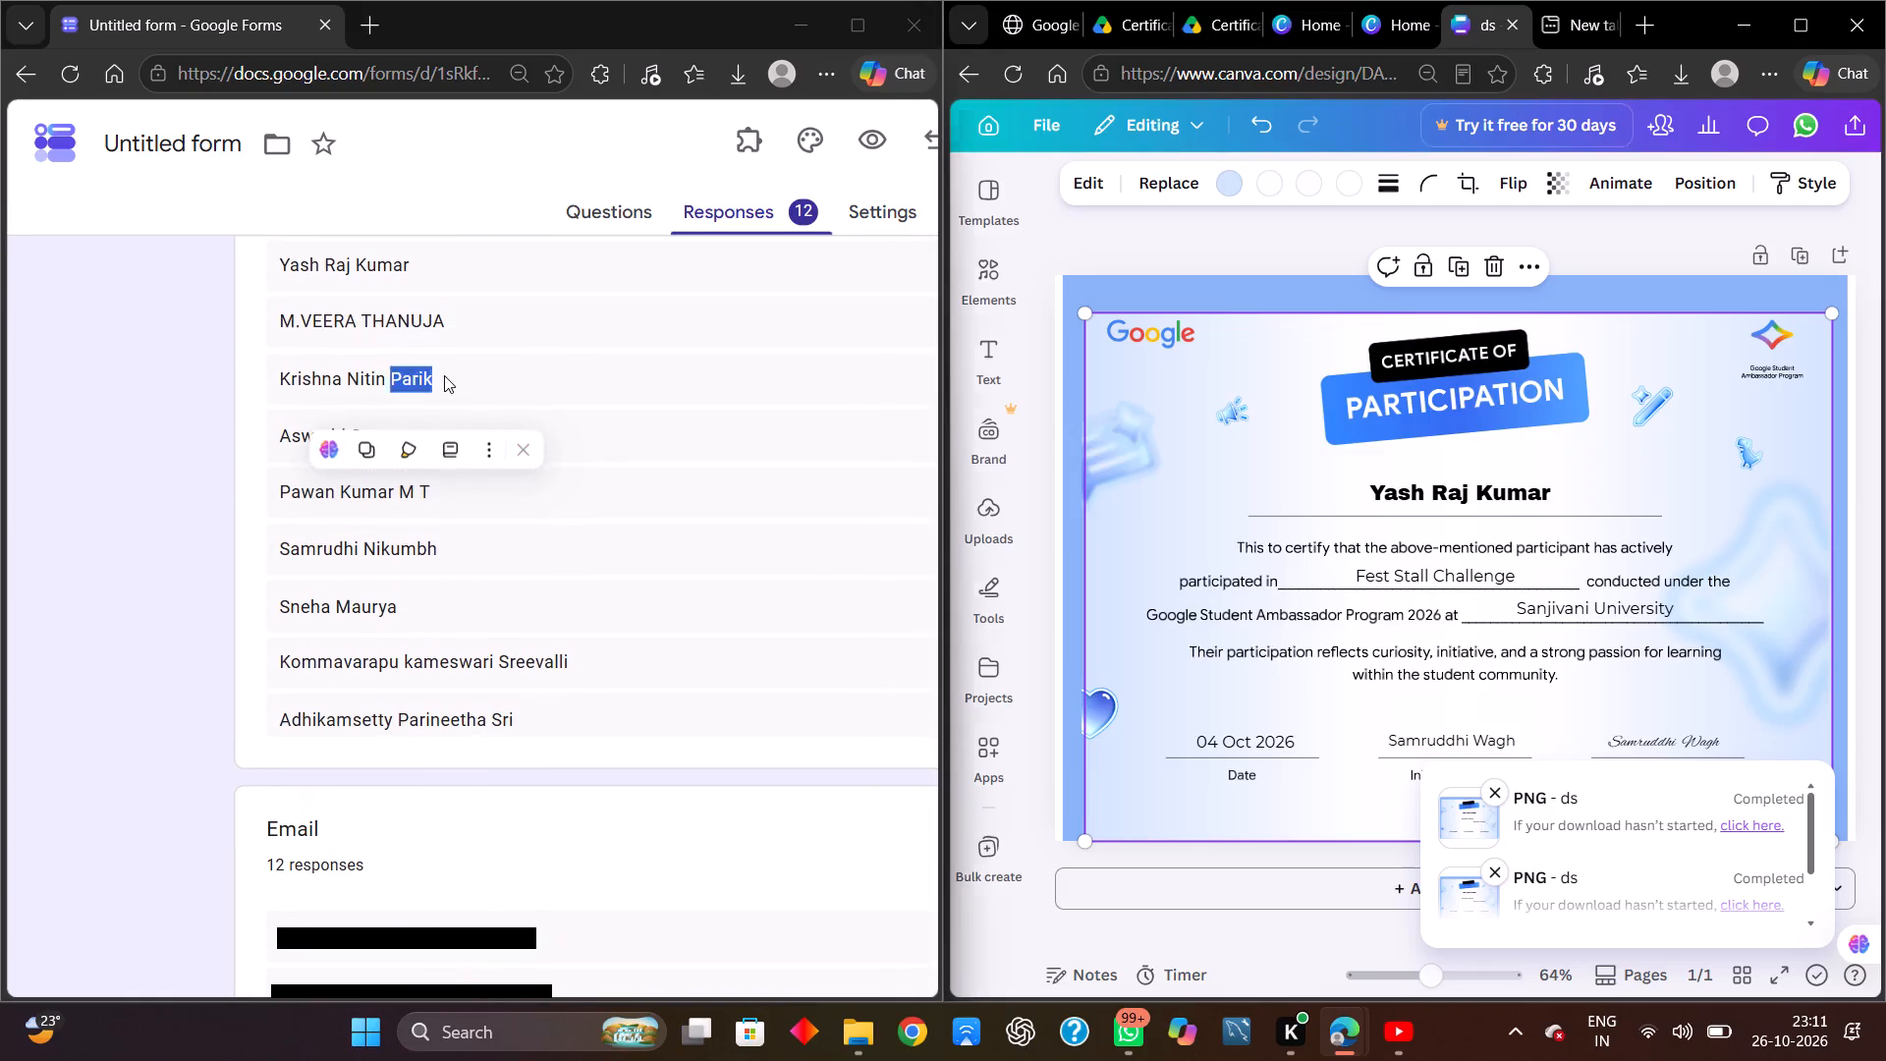
drag(433, 385, 227, 371)
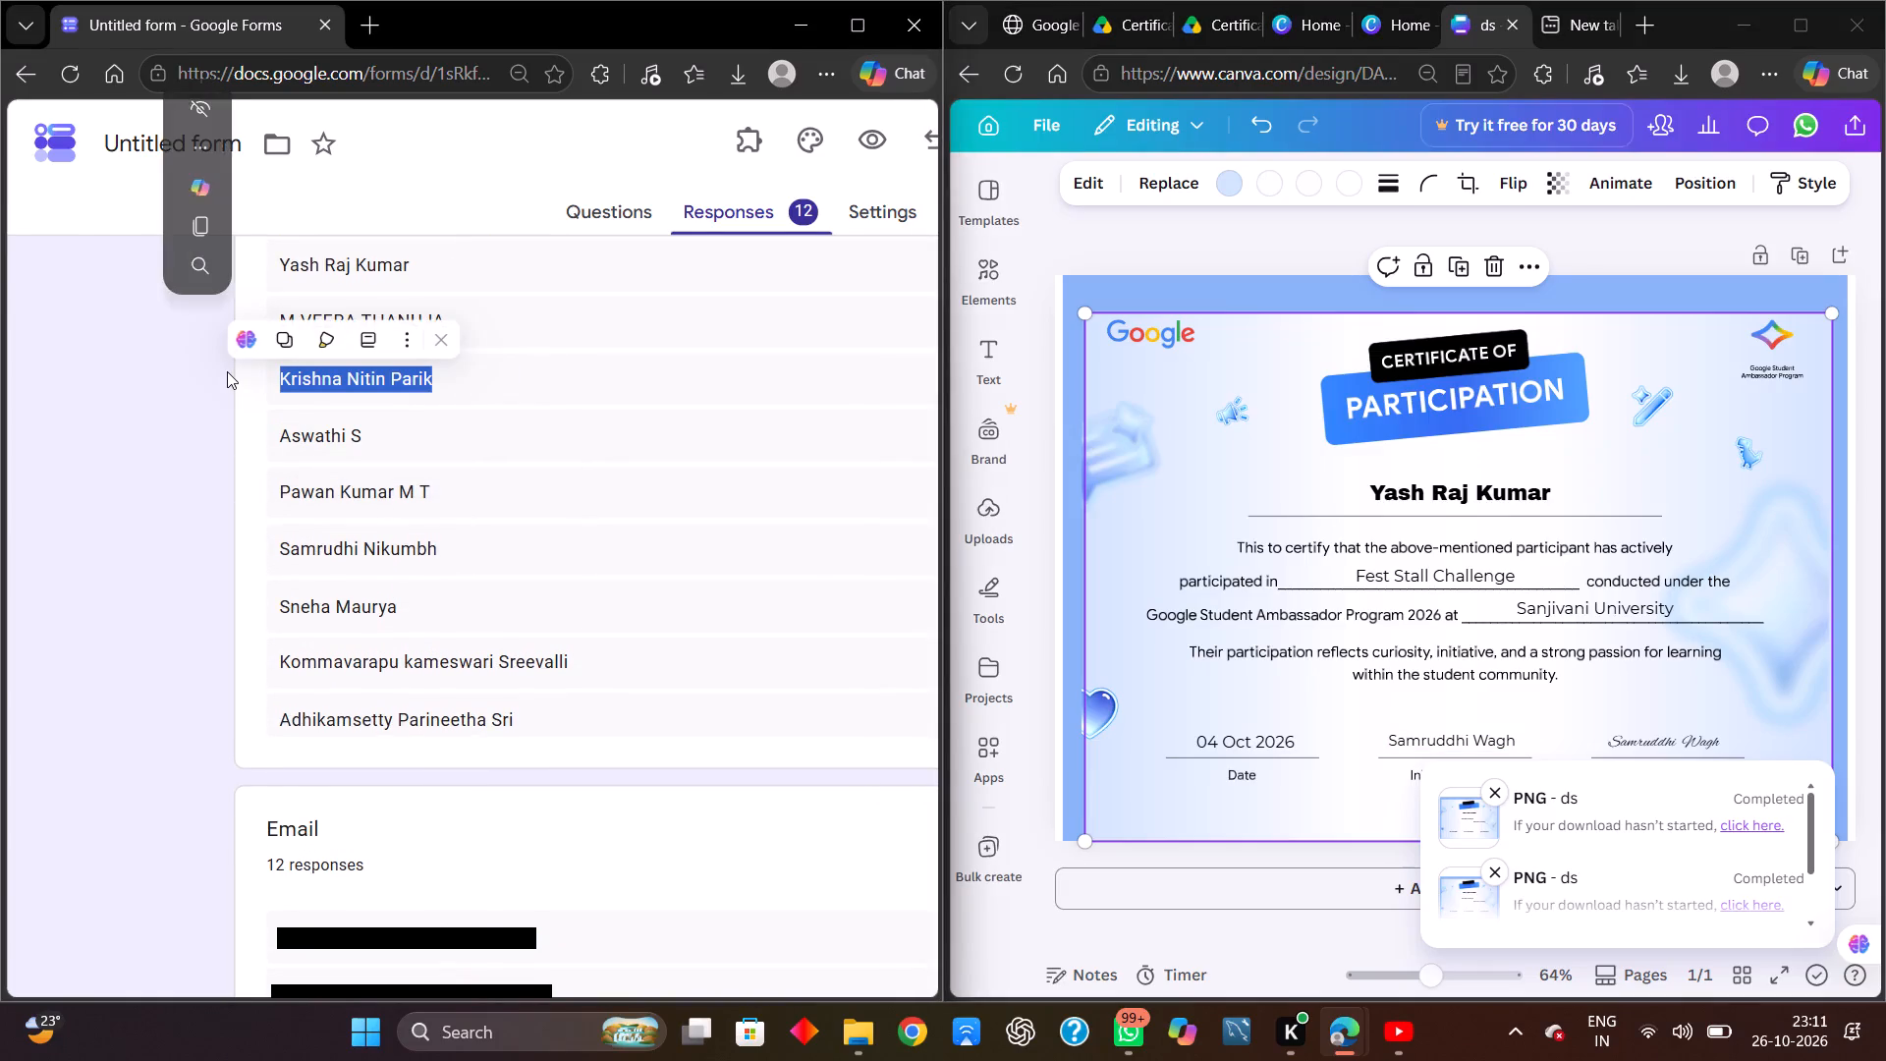
key(ctrl+c)
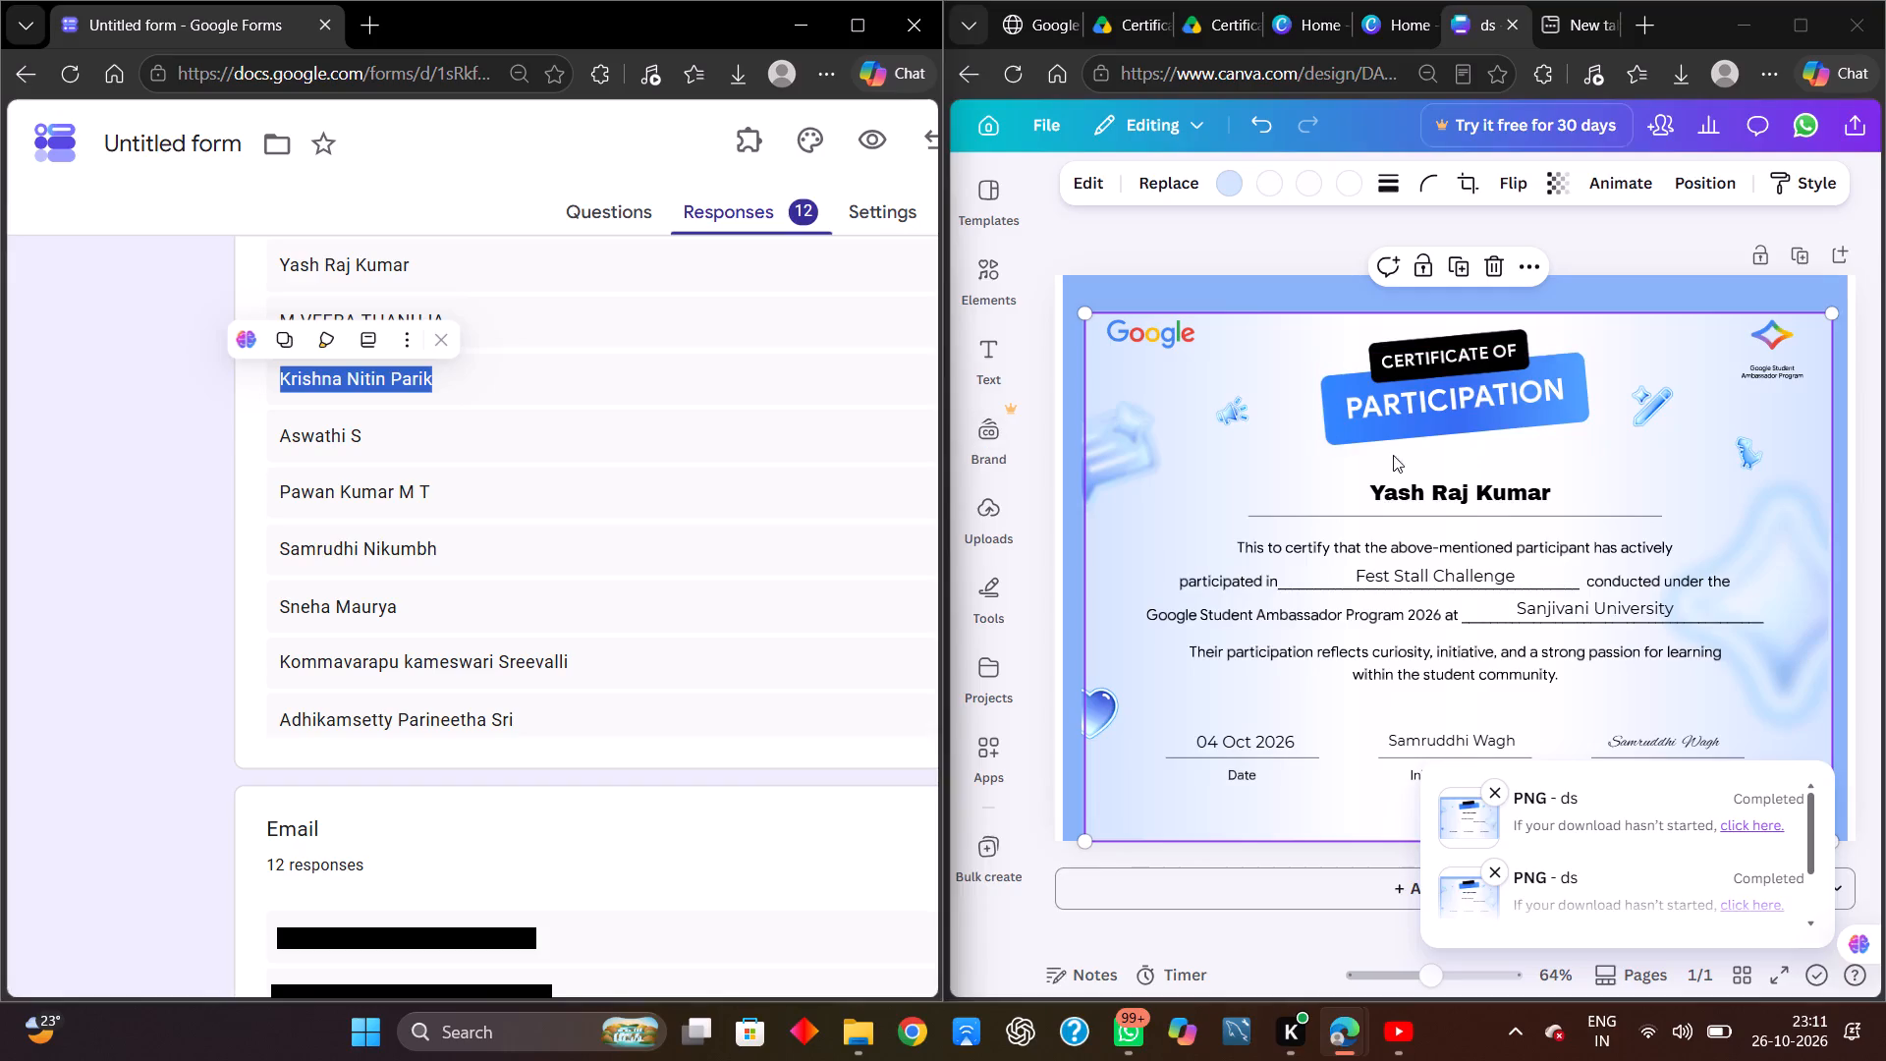
double_click(1434, 489)
double_click(1434, 489)
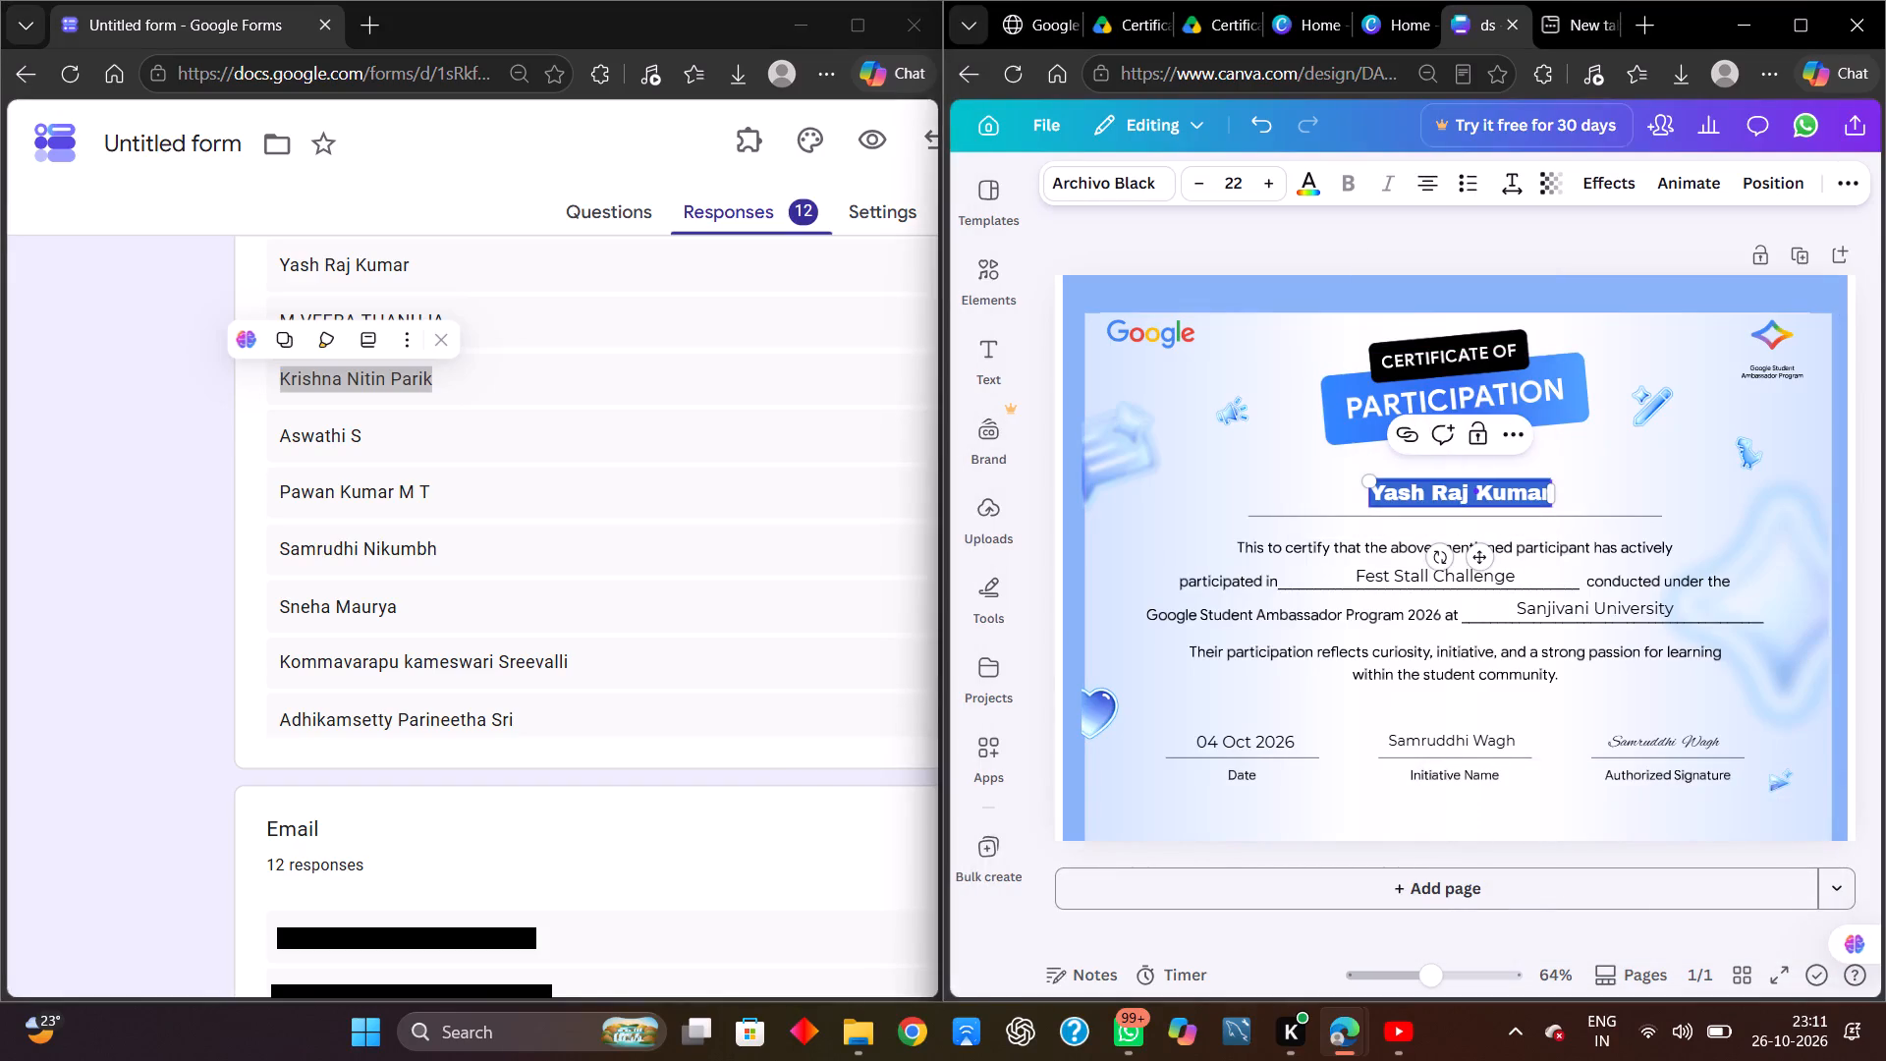
key(ctrl+v)
click(1107, 486)
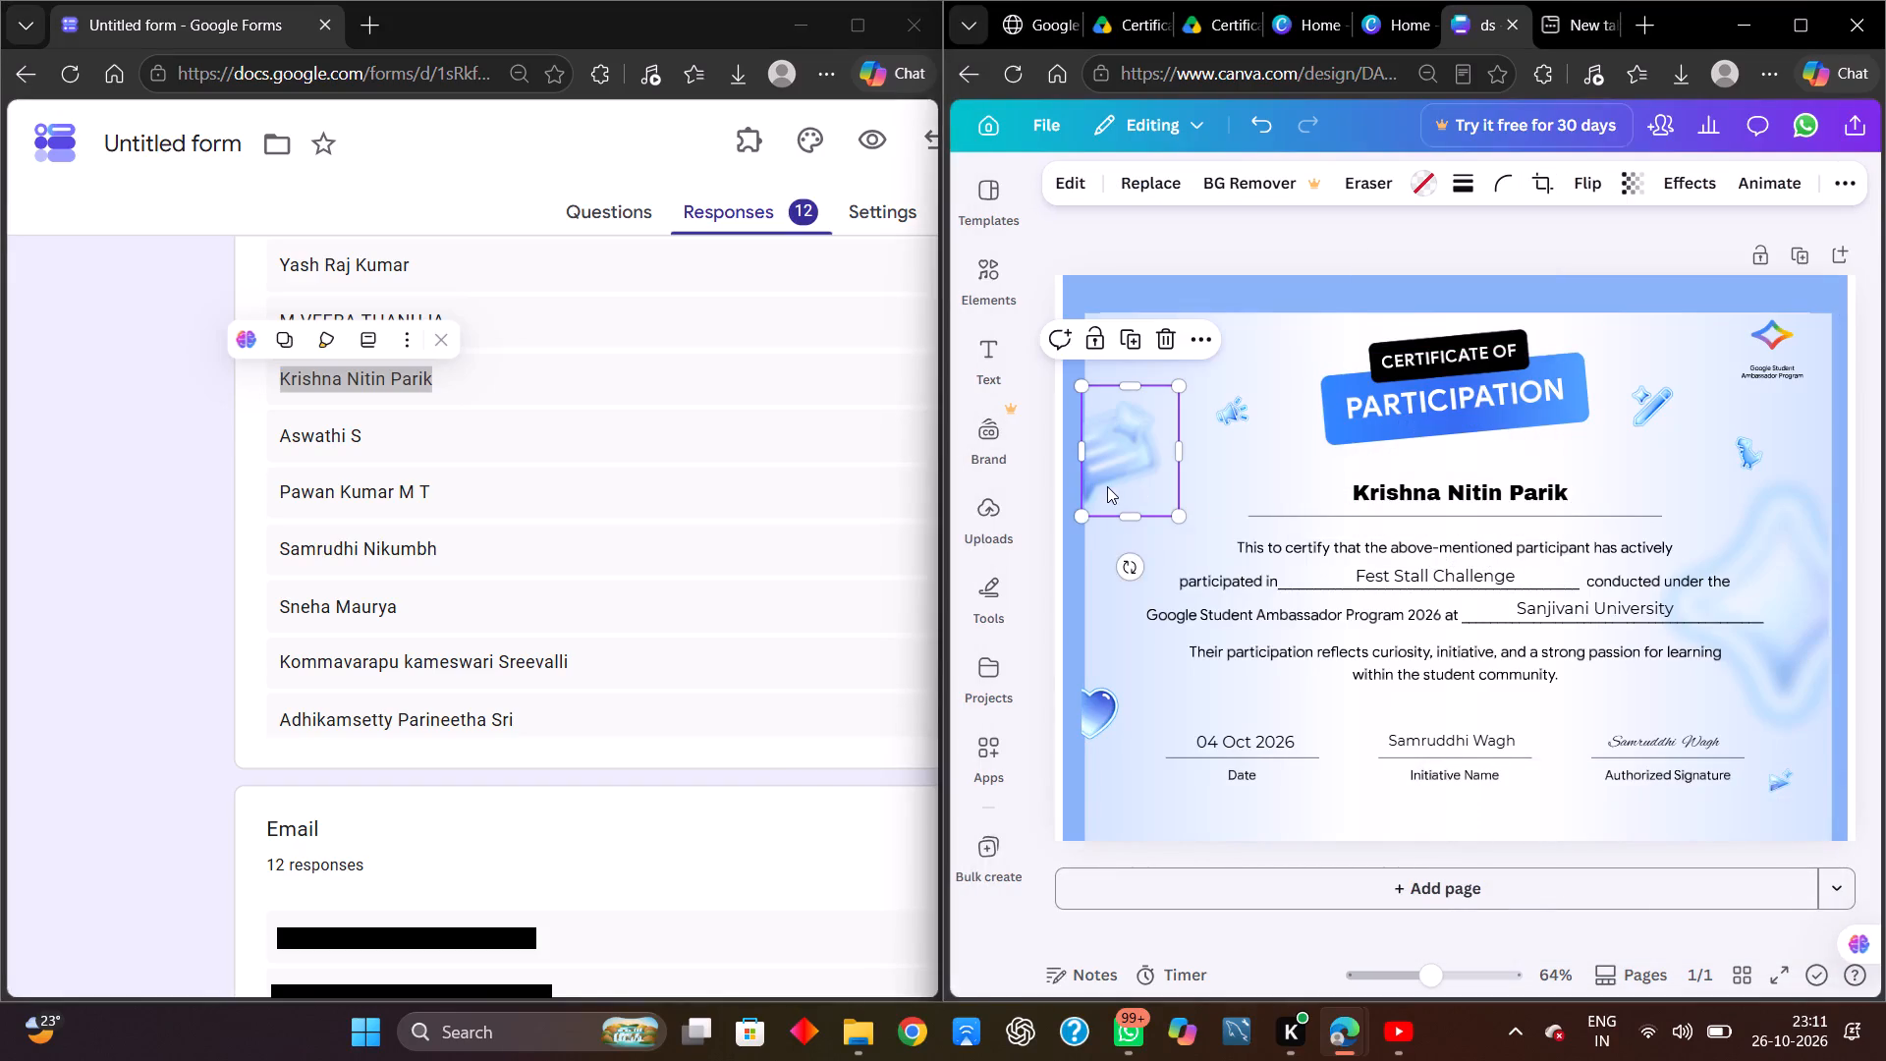
click(1120, 568)
click(1121, 622)
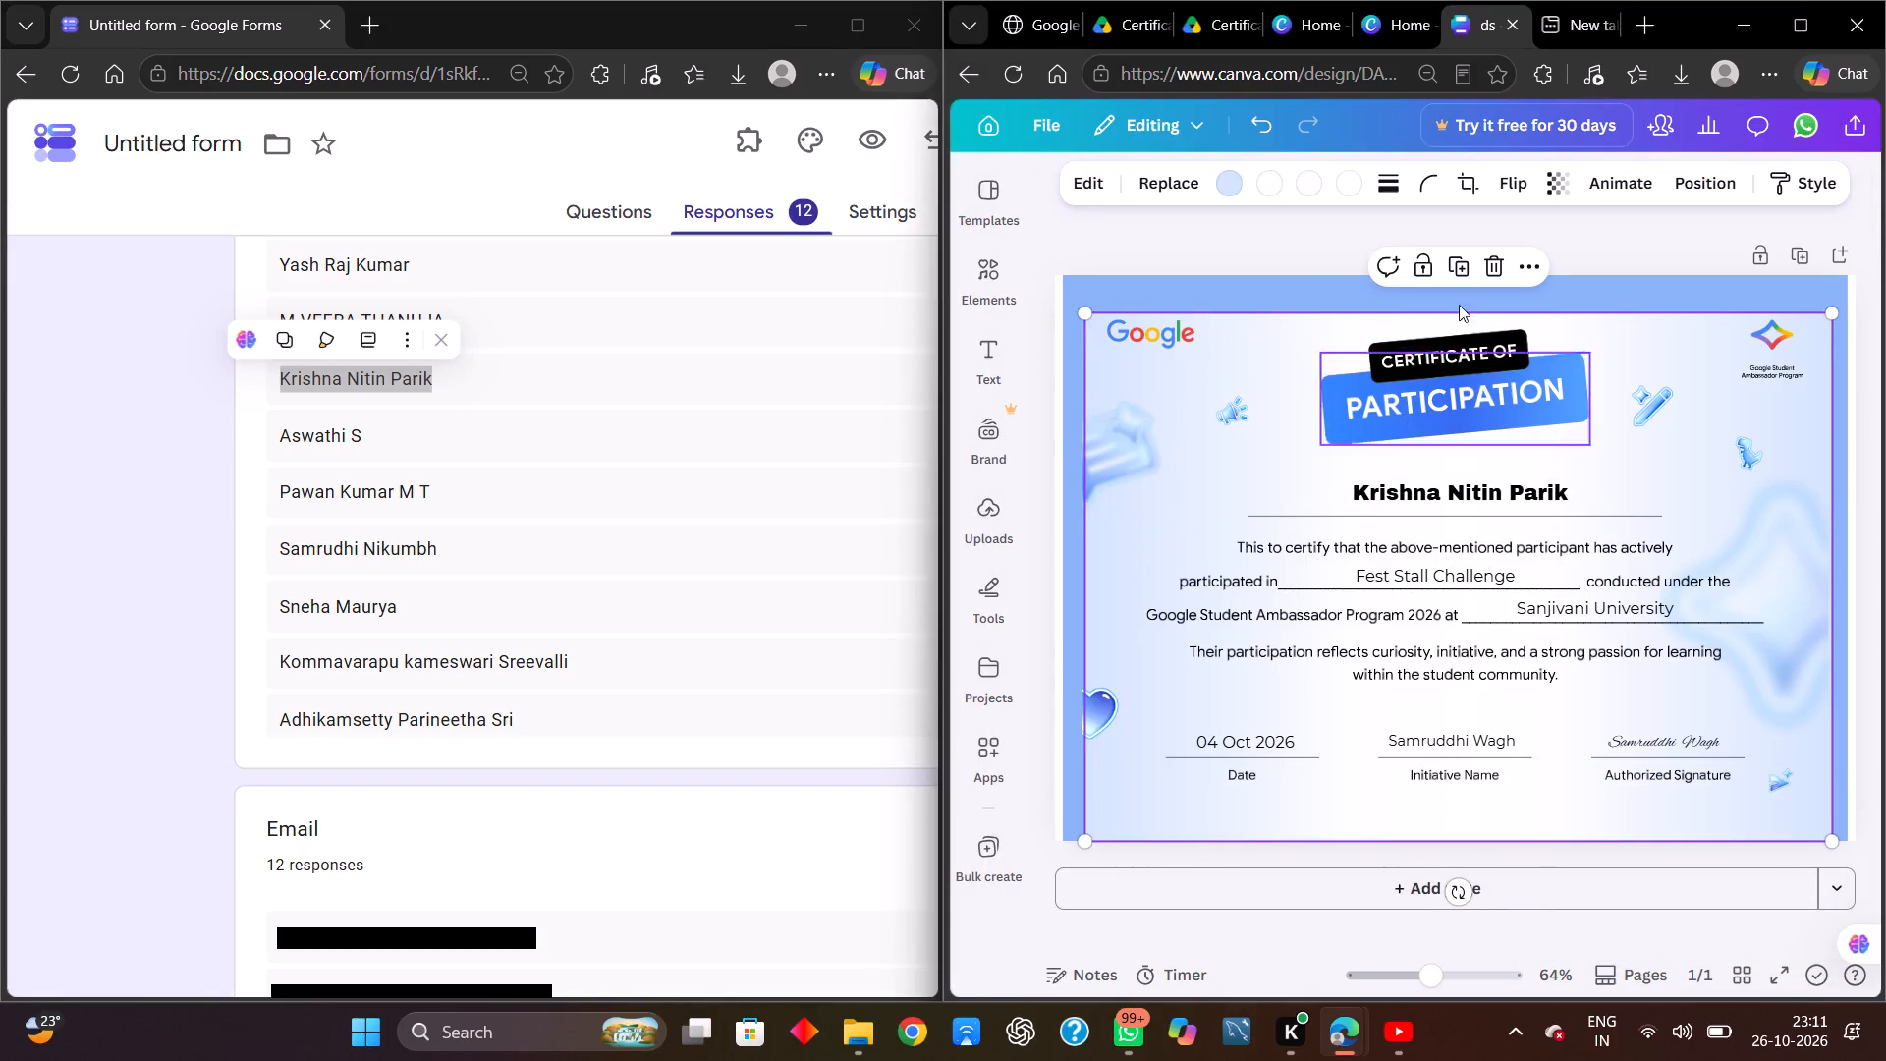
Download the sixth respondent's certificate as a PNG at High quality.
click(1847, 125)
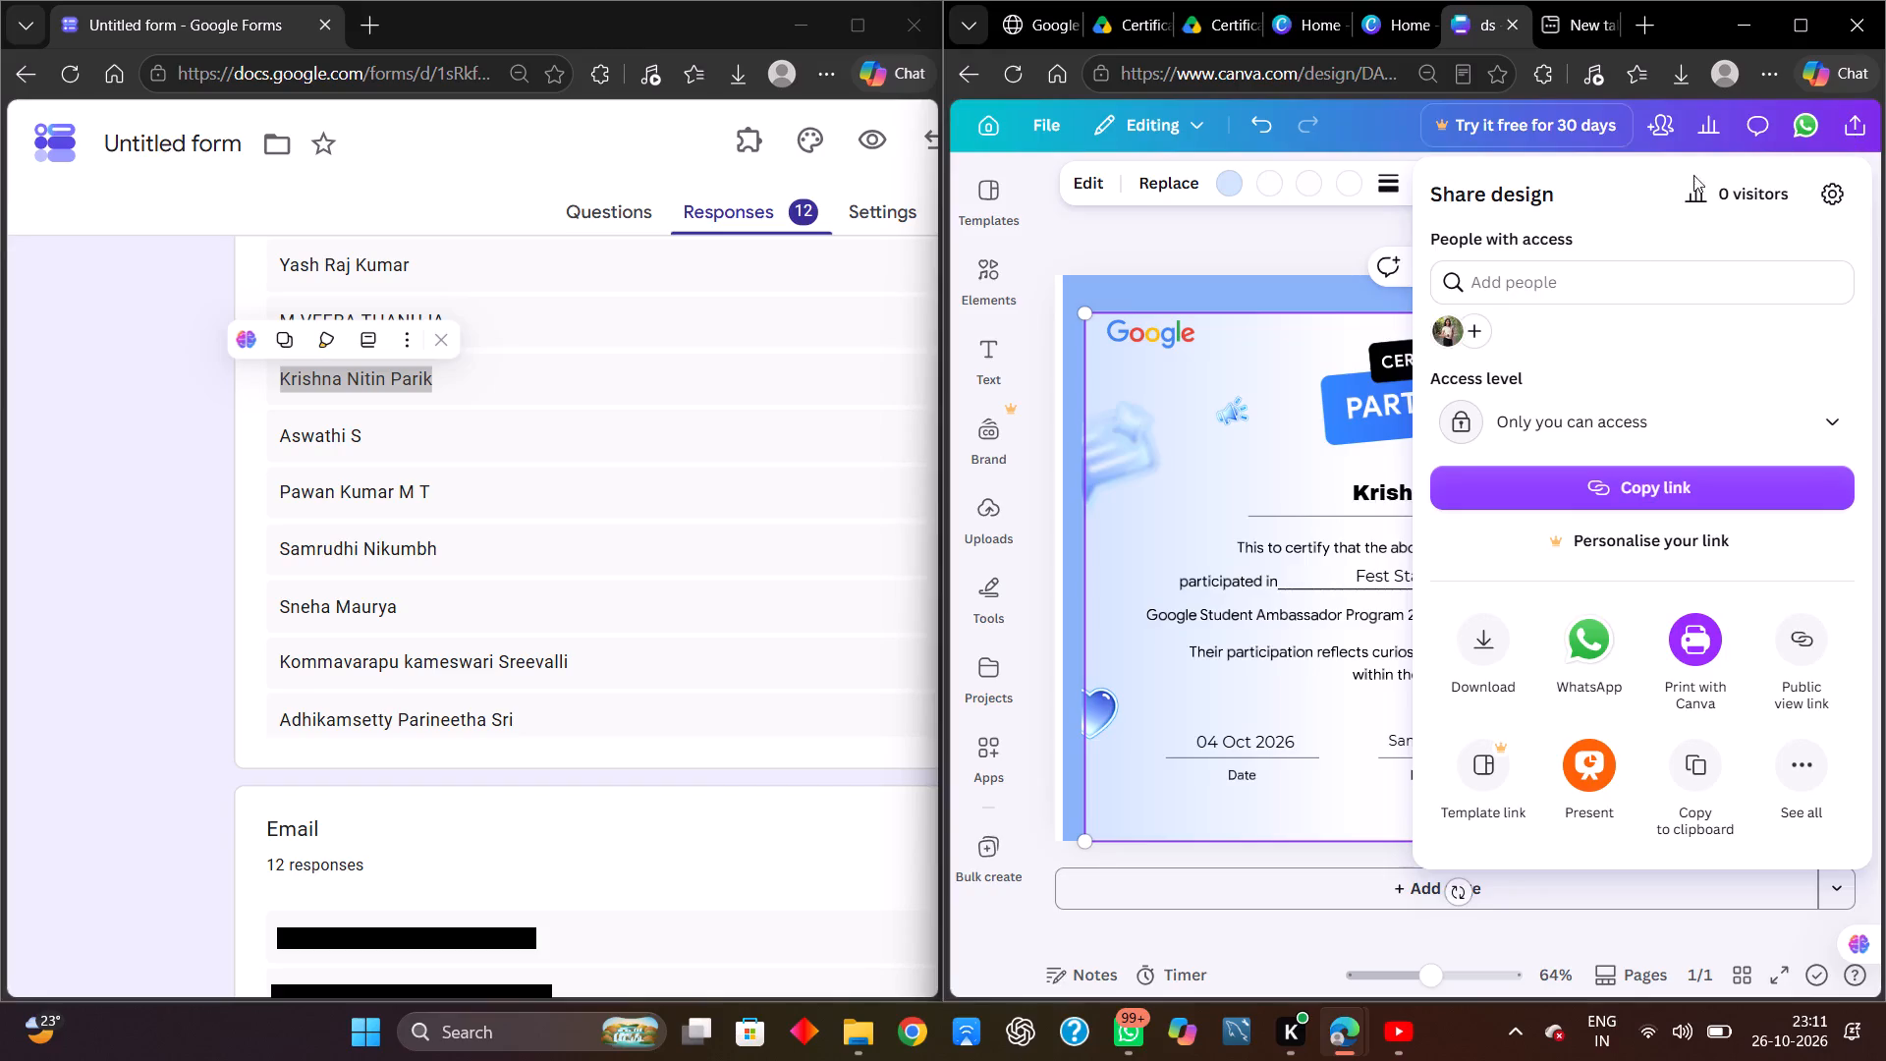
click(1489, 623)
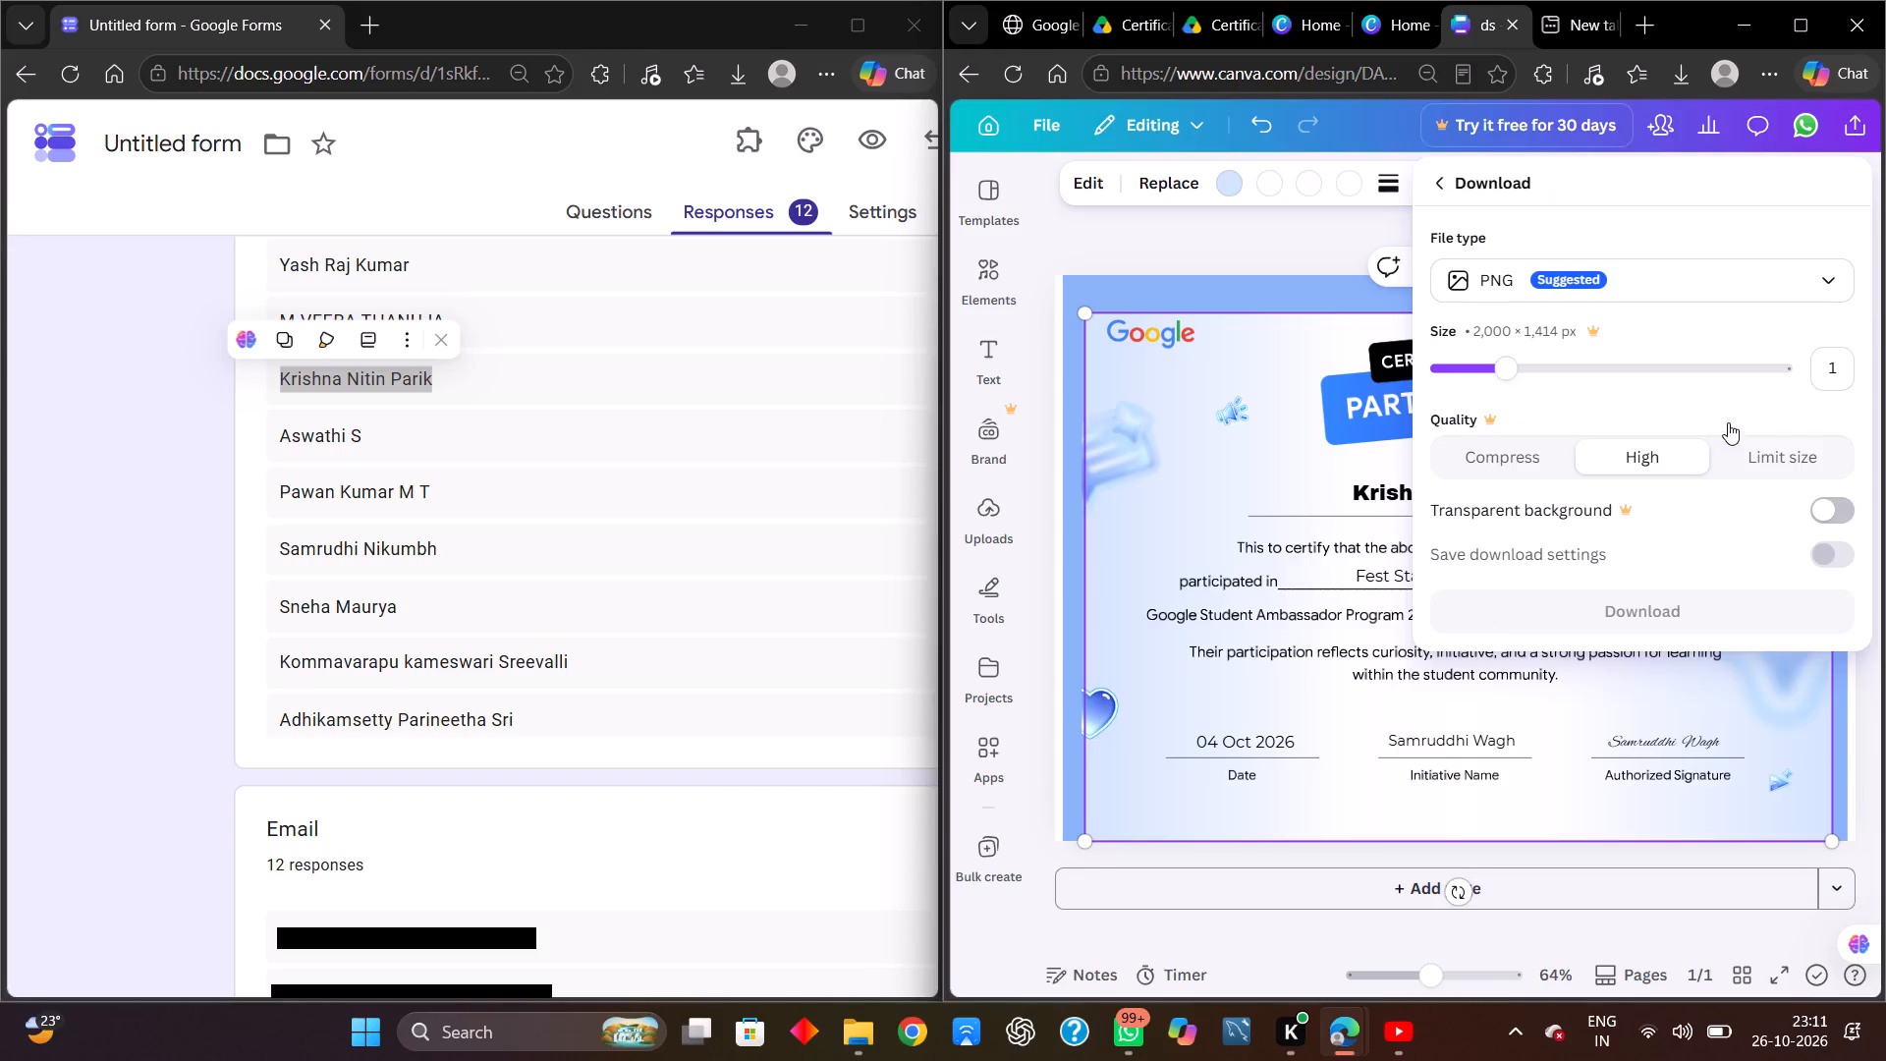
click(1630, 619)
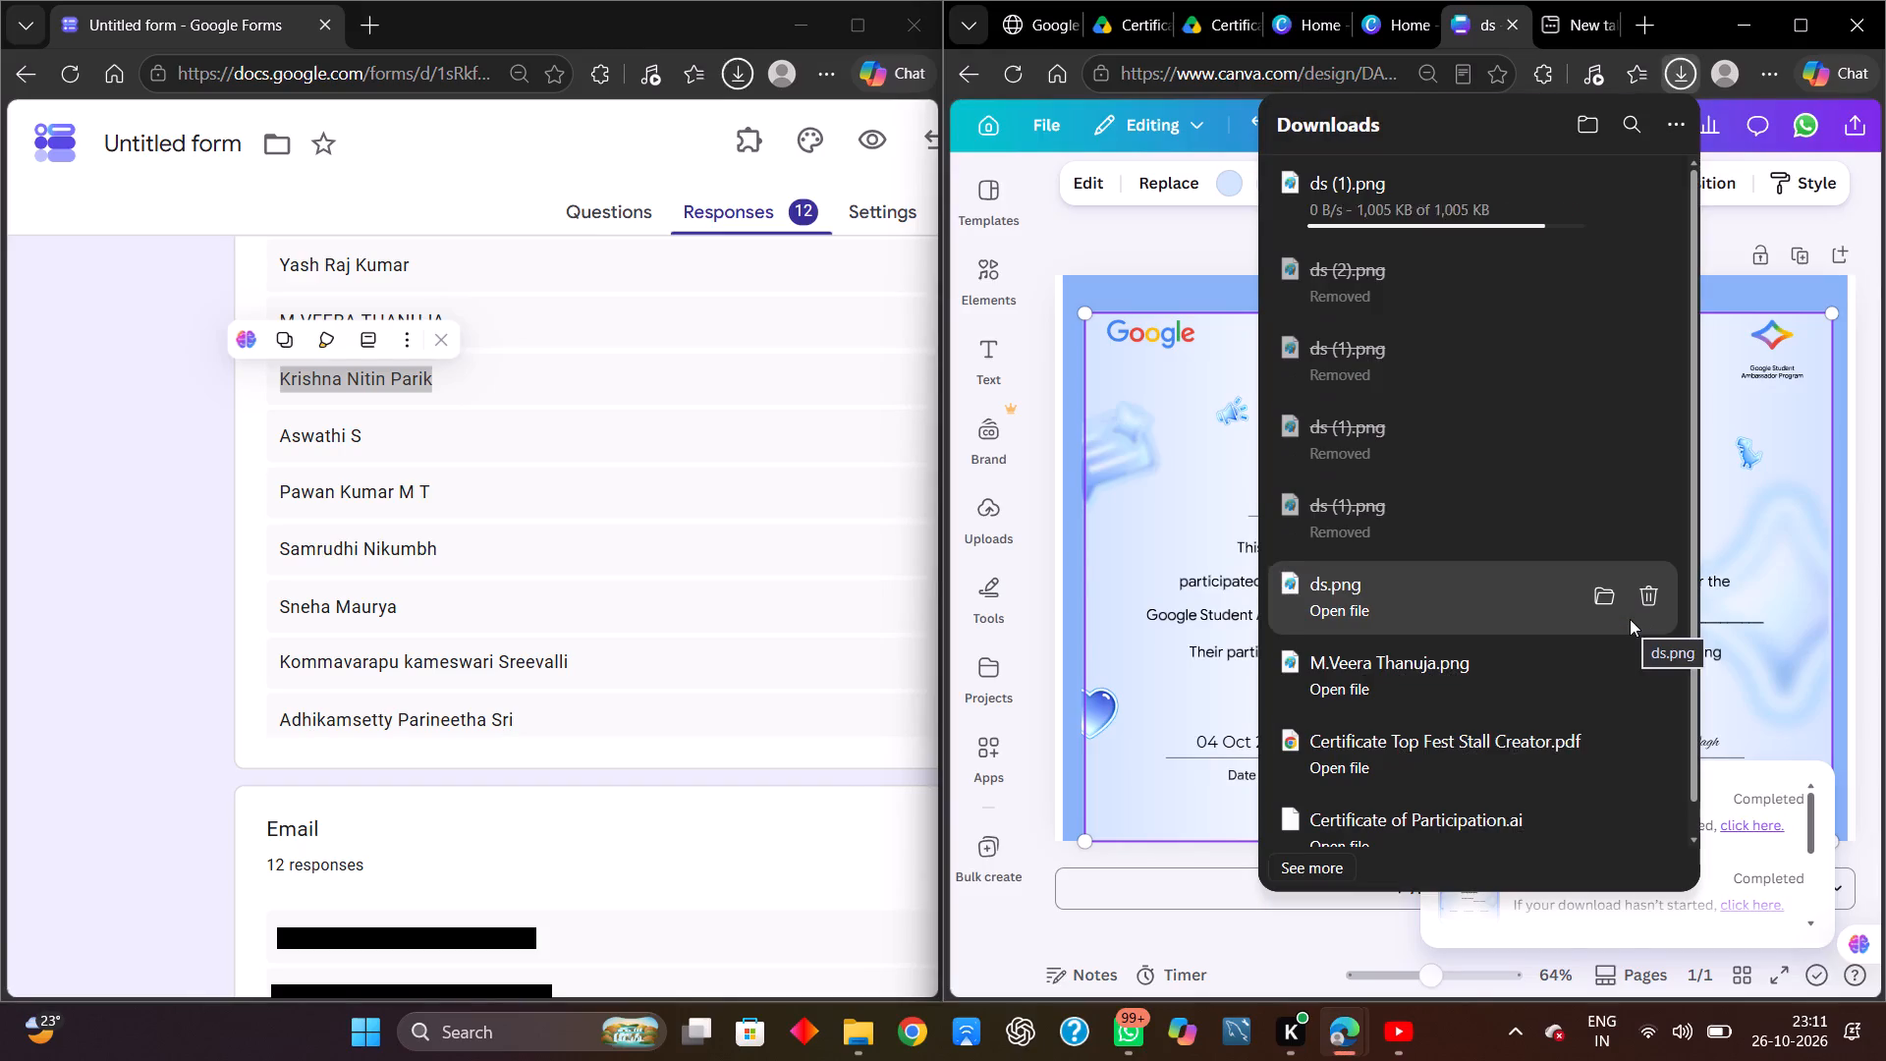
Refresh the Downloads folder in File Explorer and rename the new ds (1) certificate with the sixth respondent's copied full name.
click(854, 1022)
double_click(514, 452)
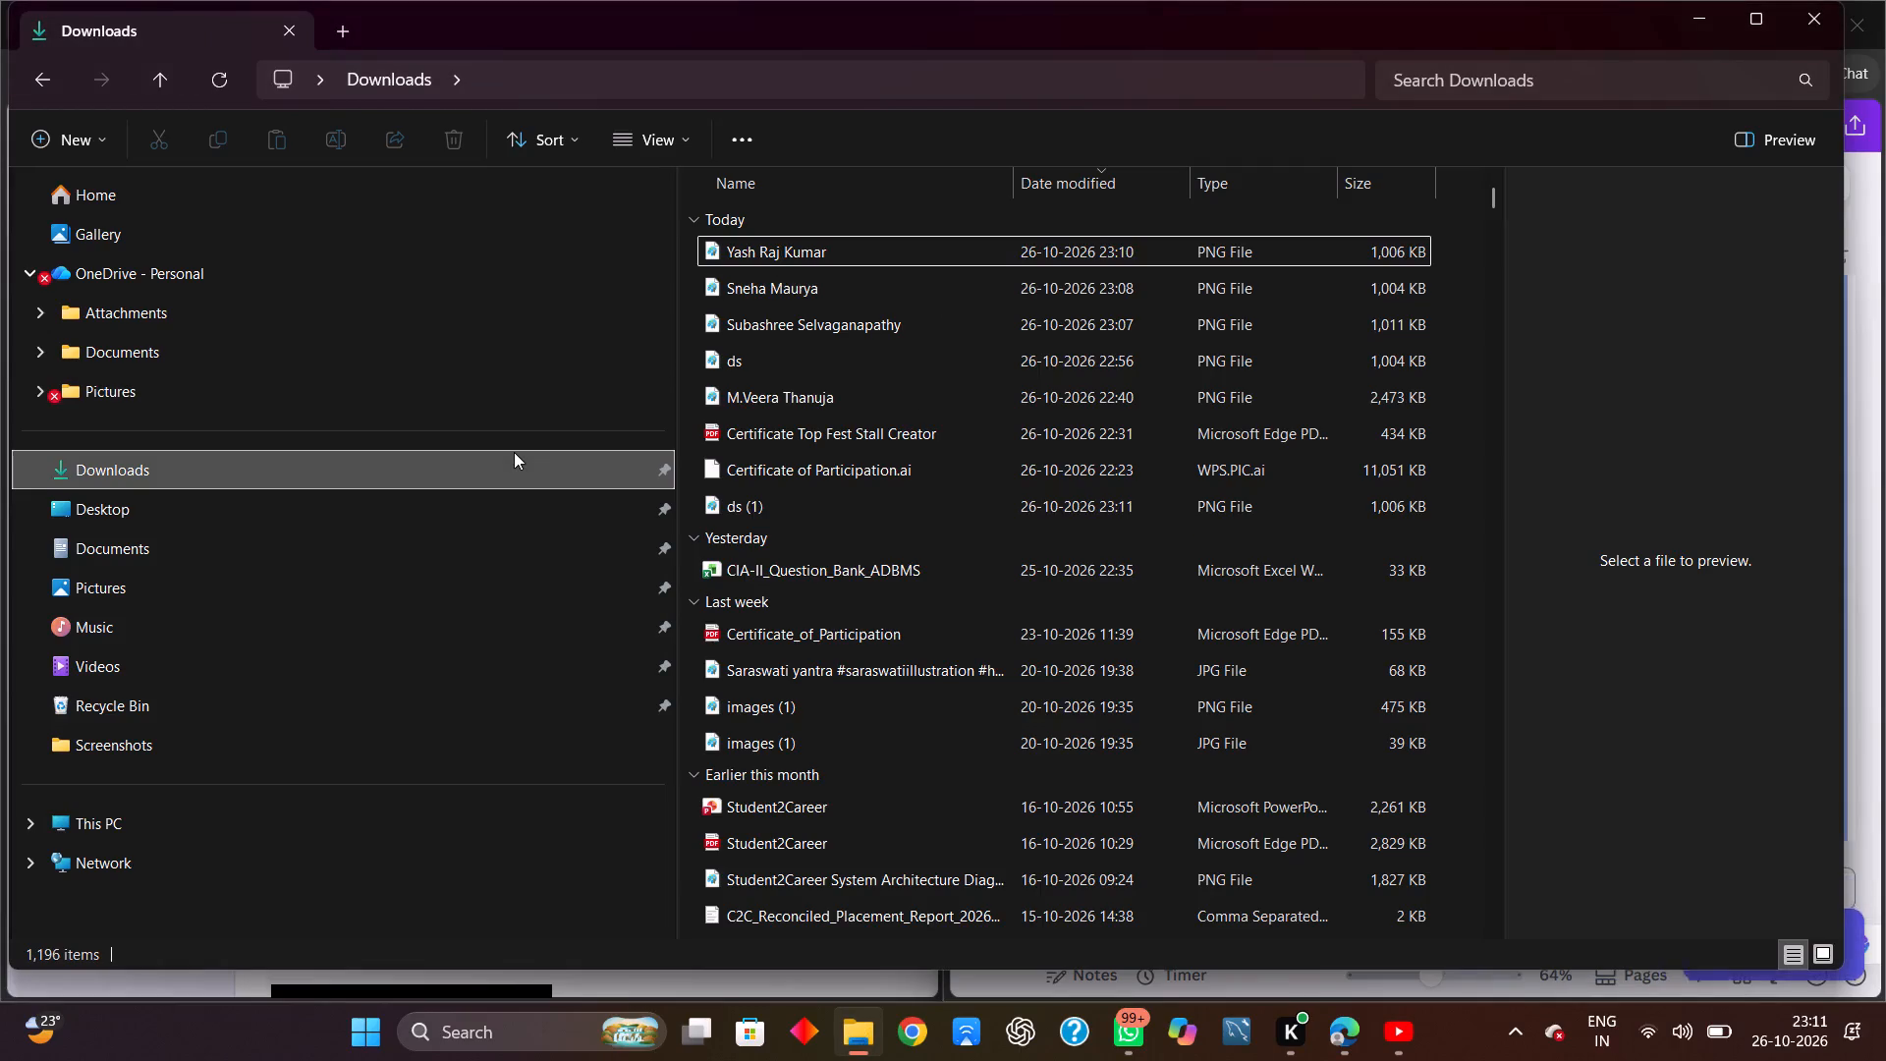
click(796, 251)
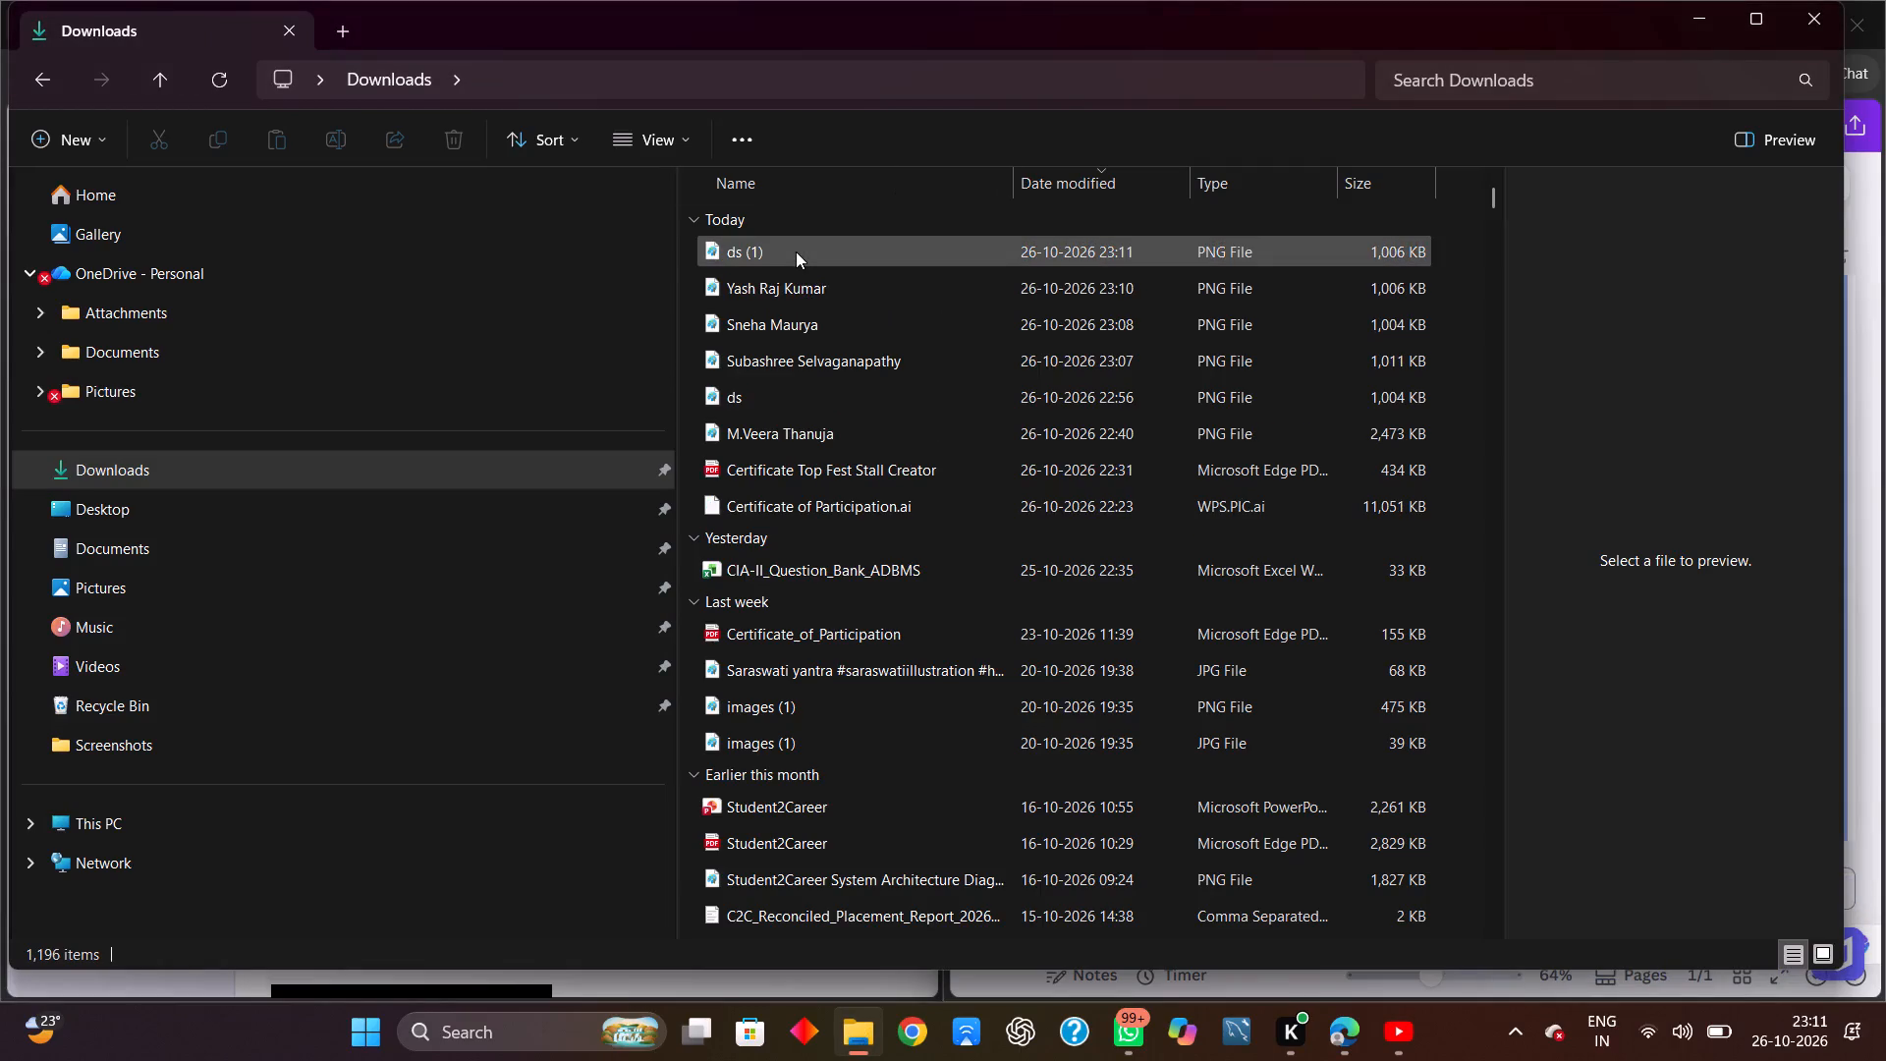
right_click(796, 251)
click(994, 33)
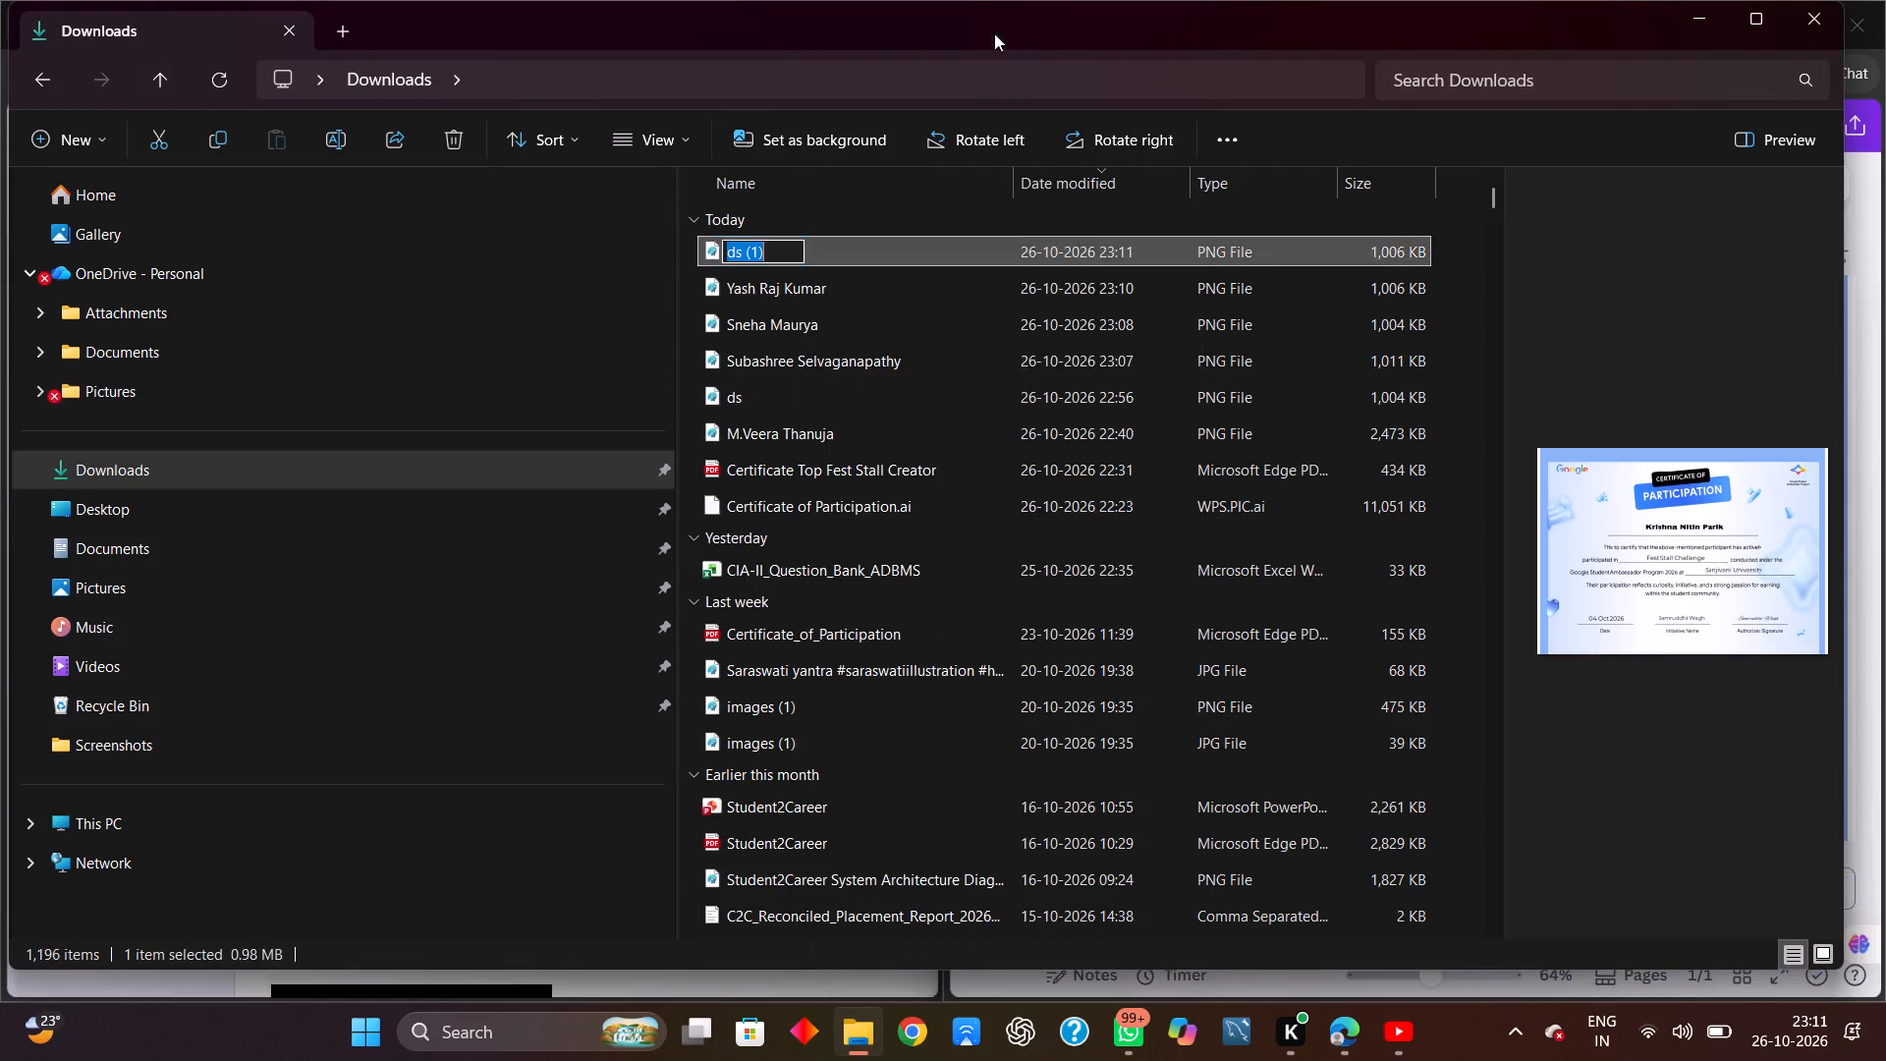
key(ctrl+v)
key(Return)
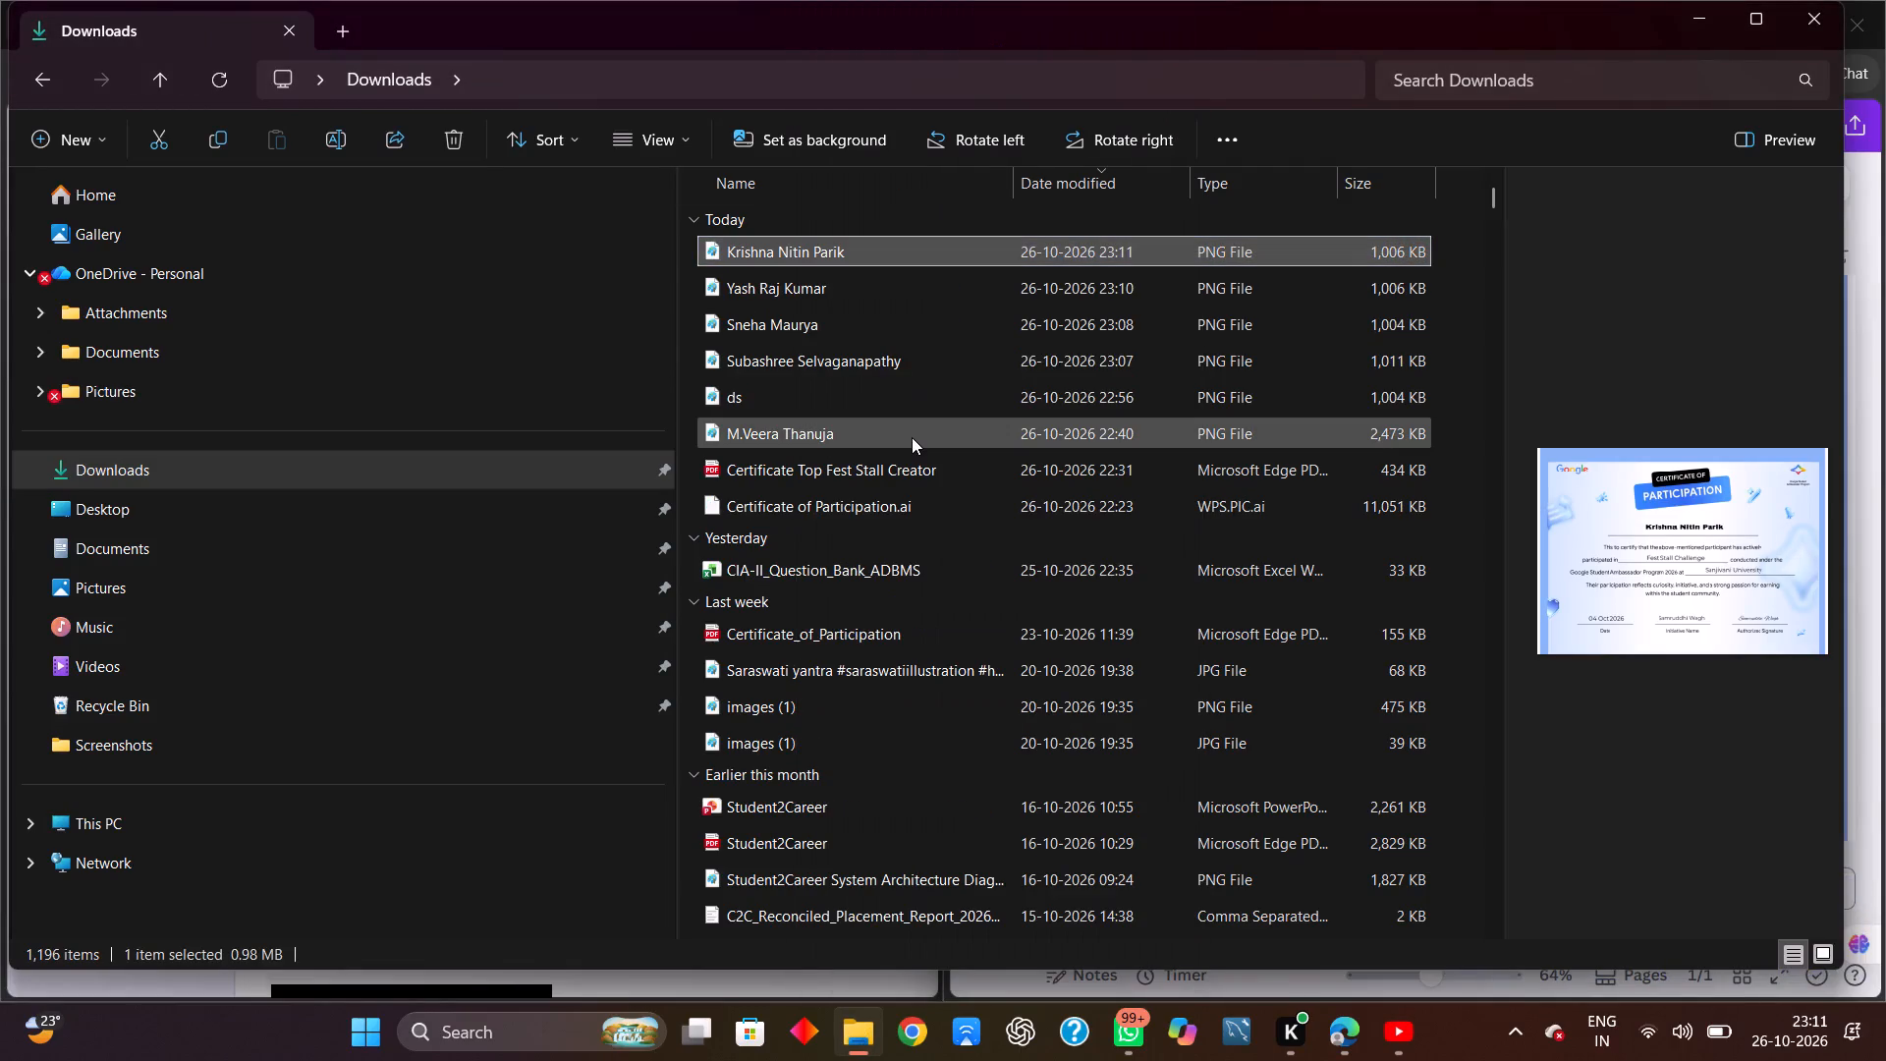
Return to the browser windows, copy the seventh respondent's name from the form and replace the certificate's participant name with it.
click(1698, 23)
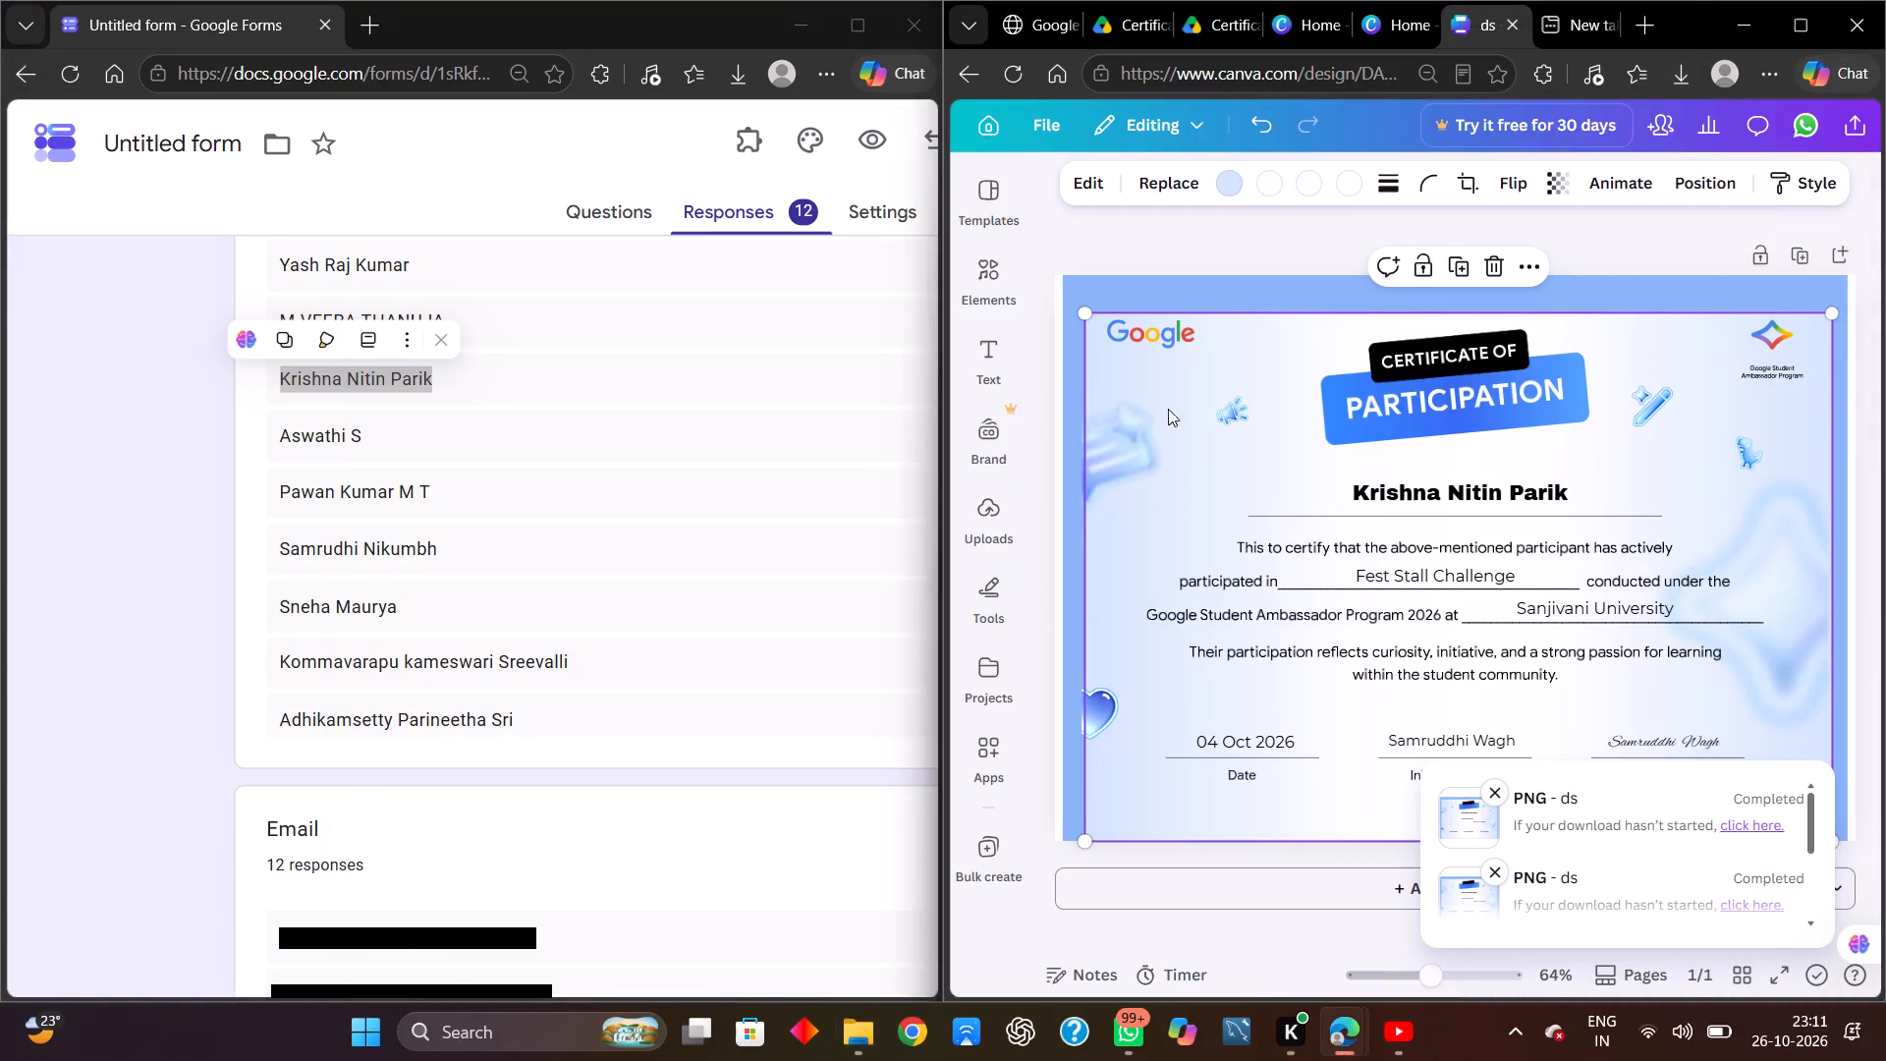
click(1223, 256)
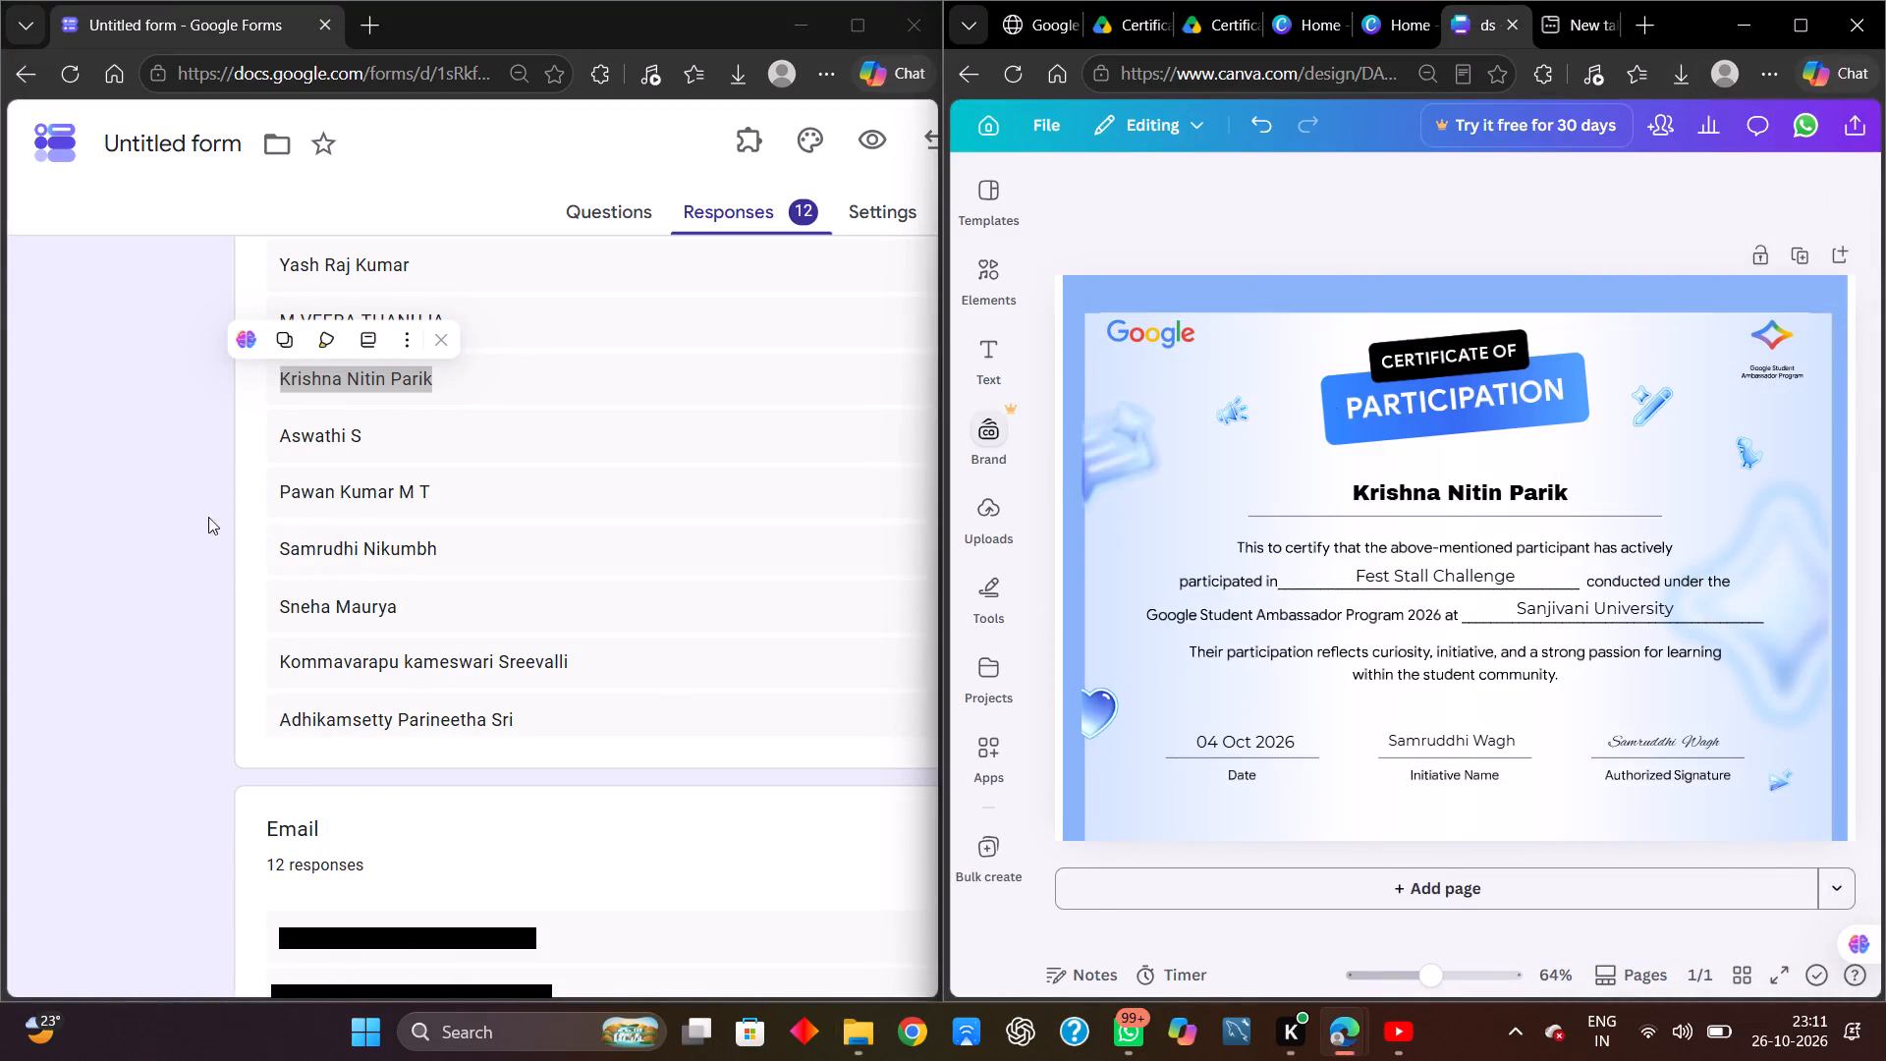
drag(371, 442, 250, 430)
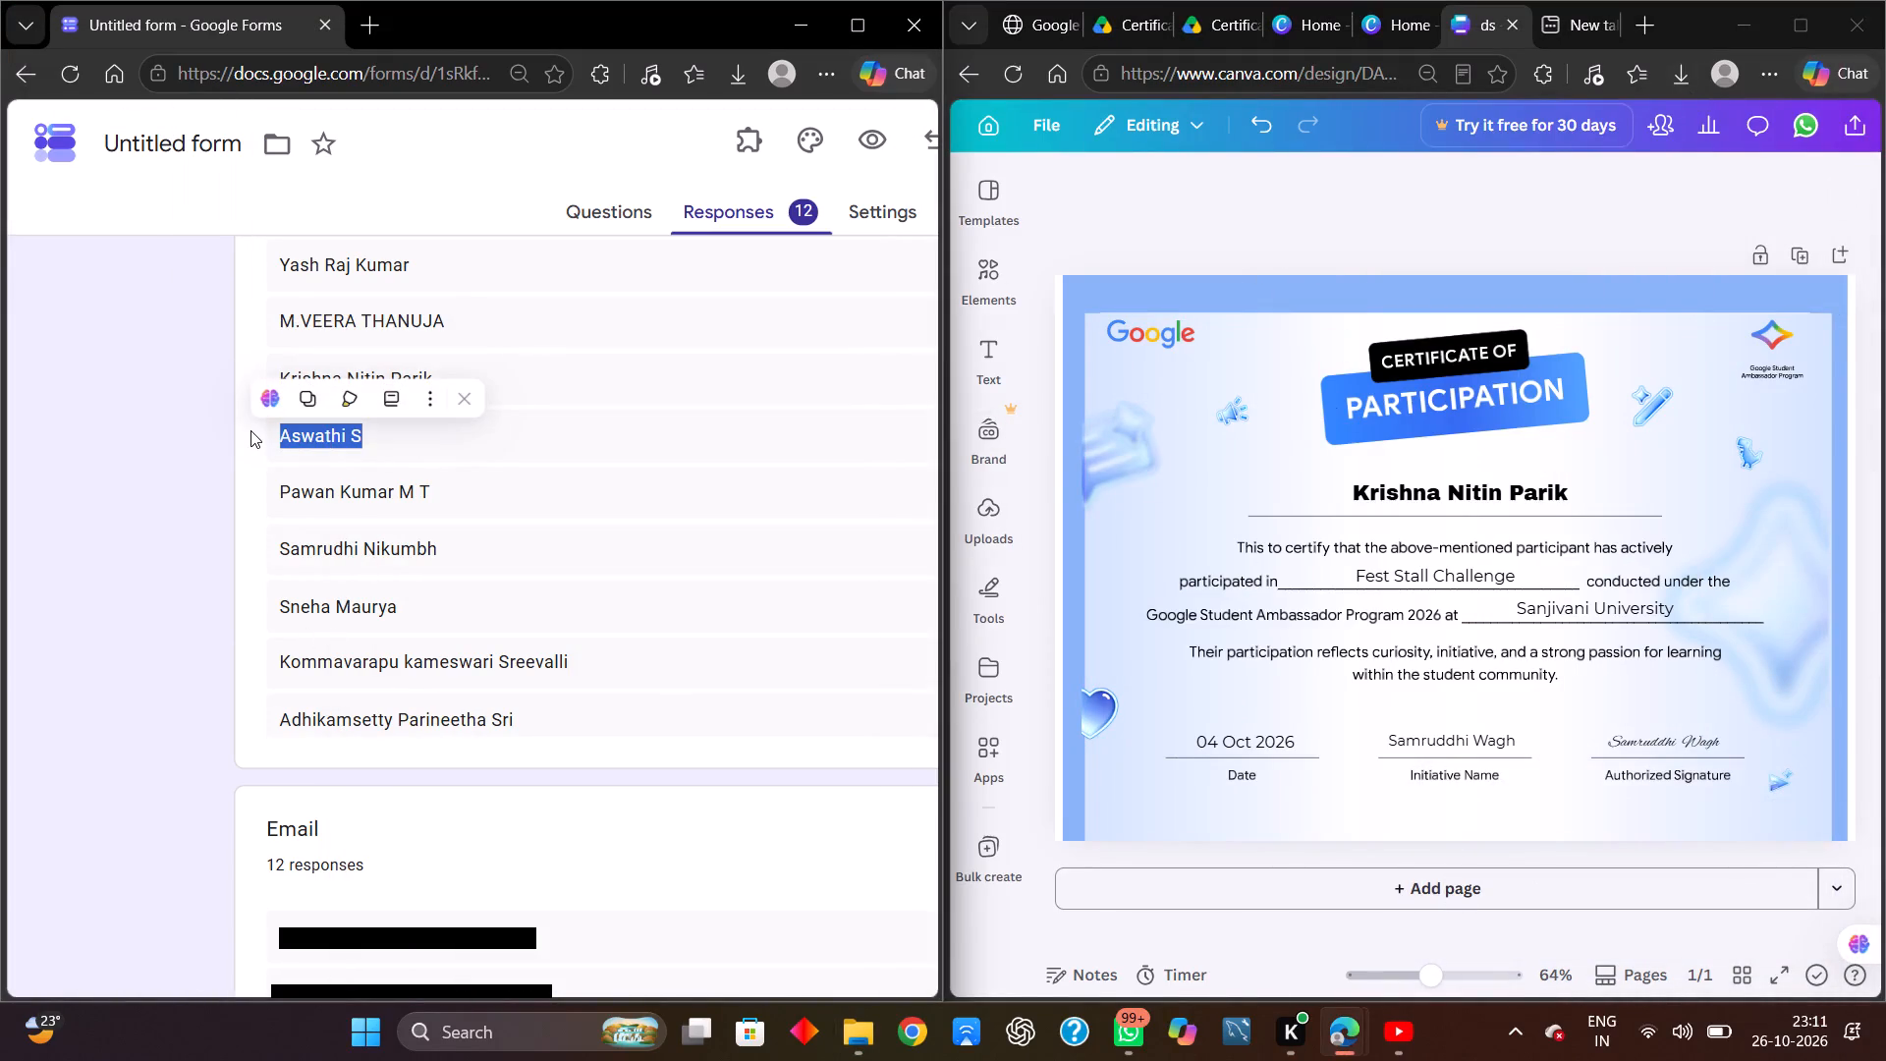
key(ctrl+c)
triple_click(1399, 484)
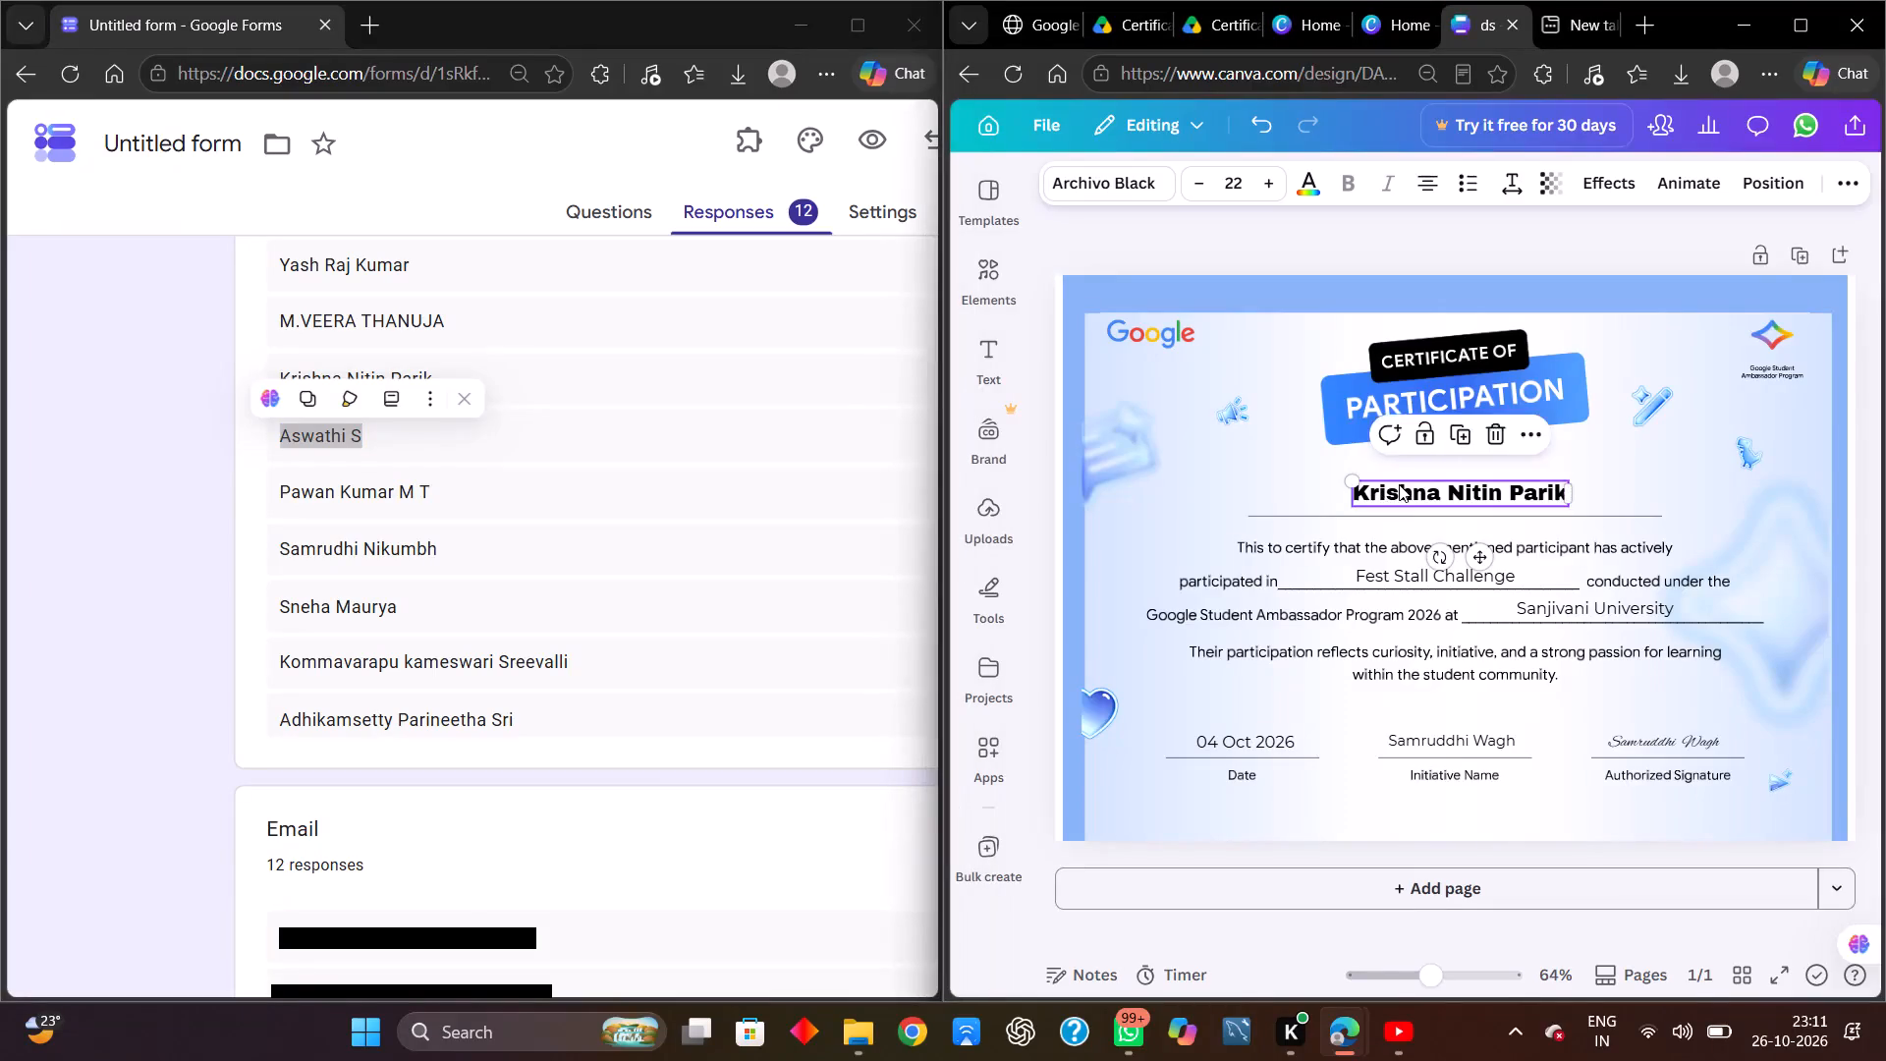
key(ctrl+v)
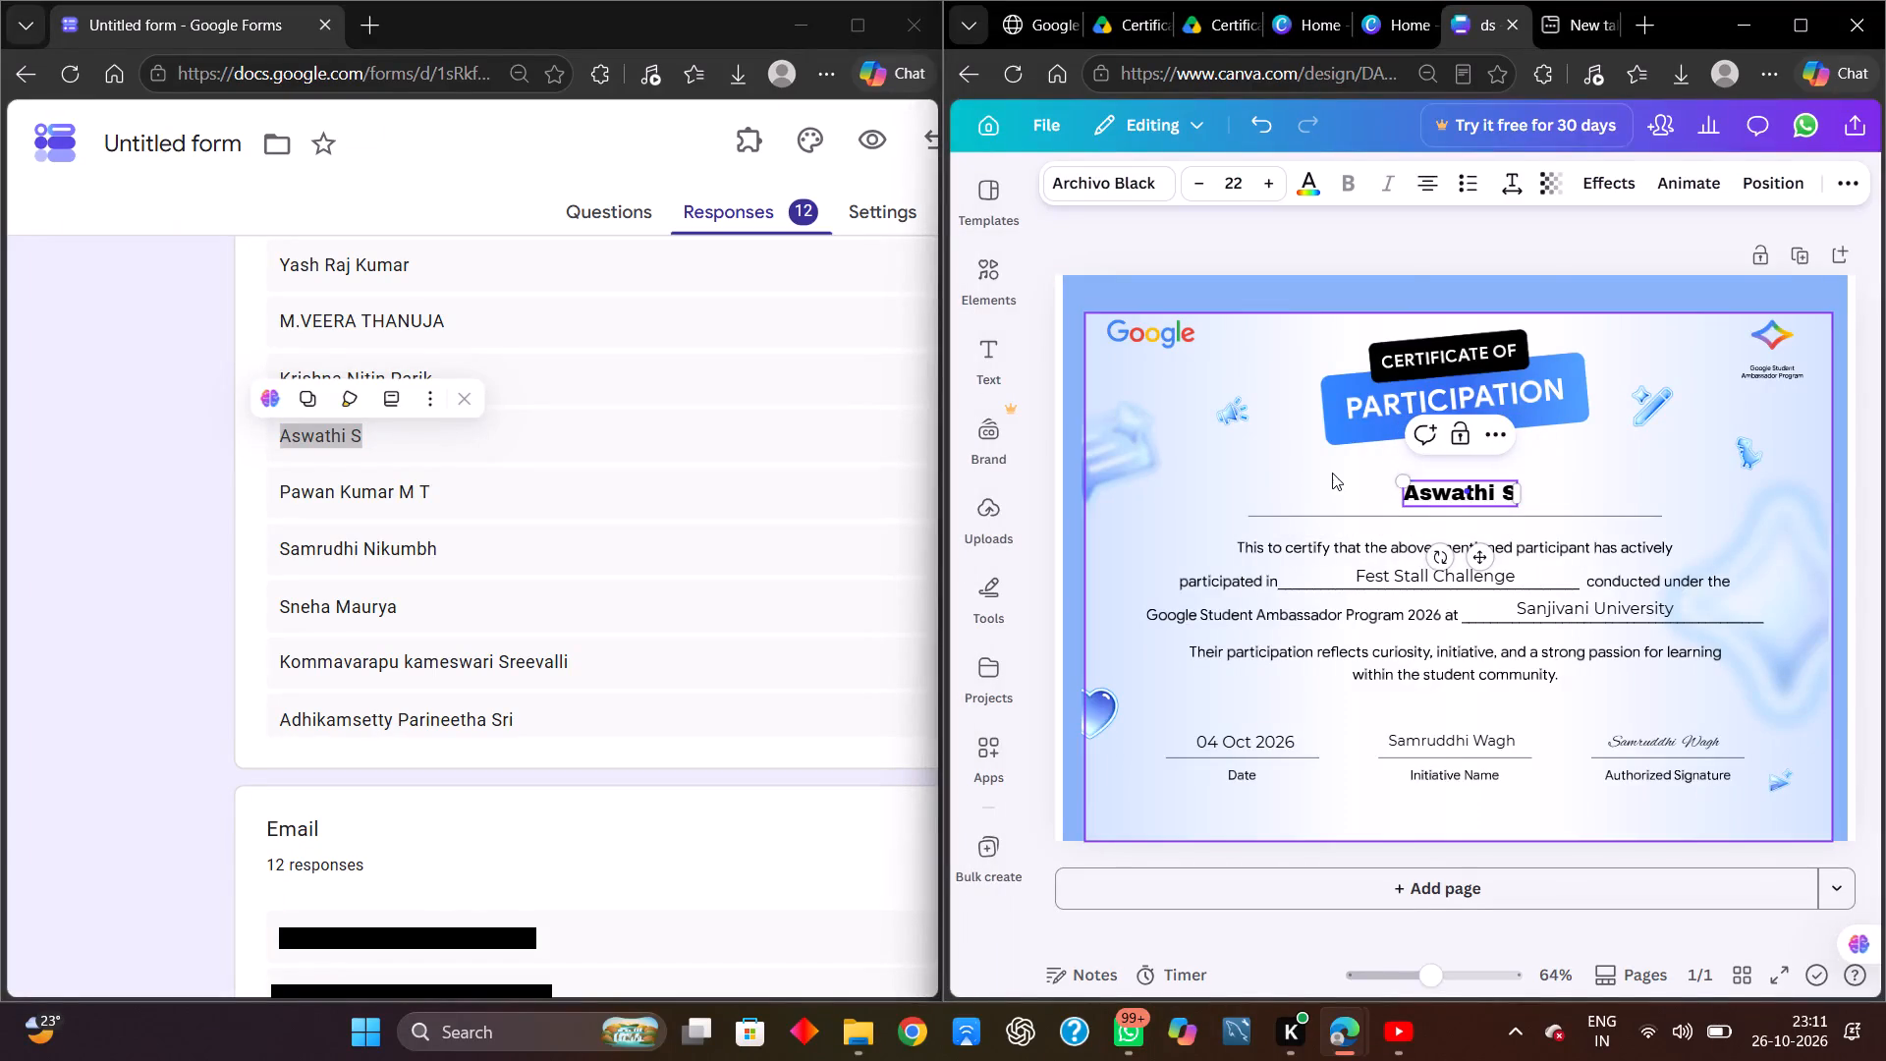
click(1332, 473)
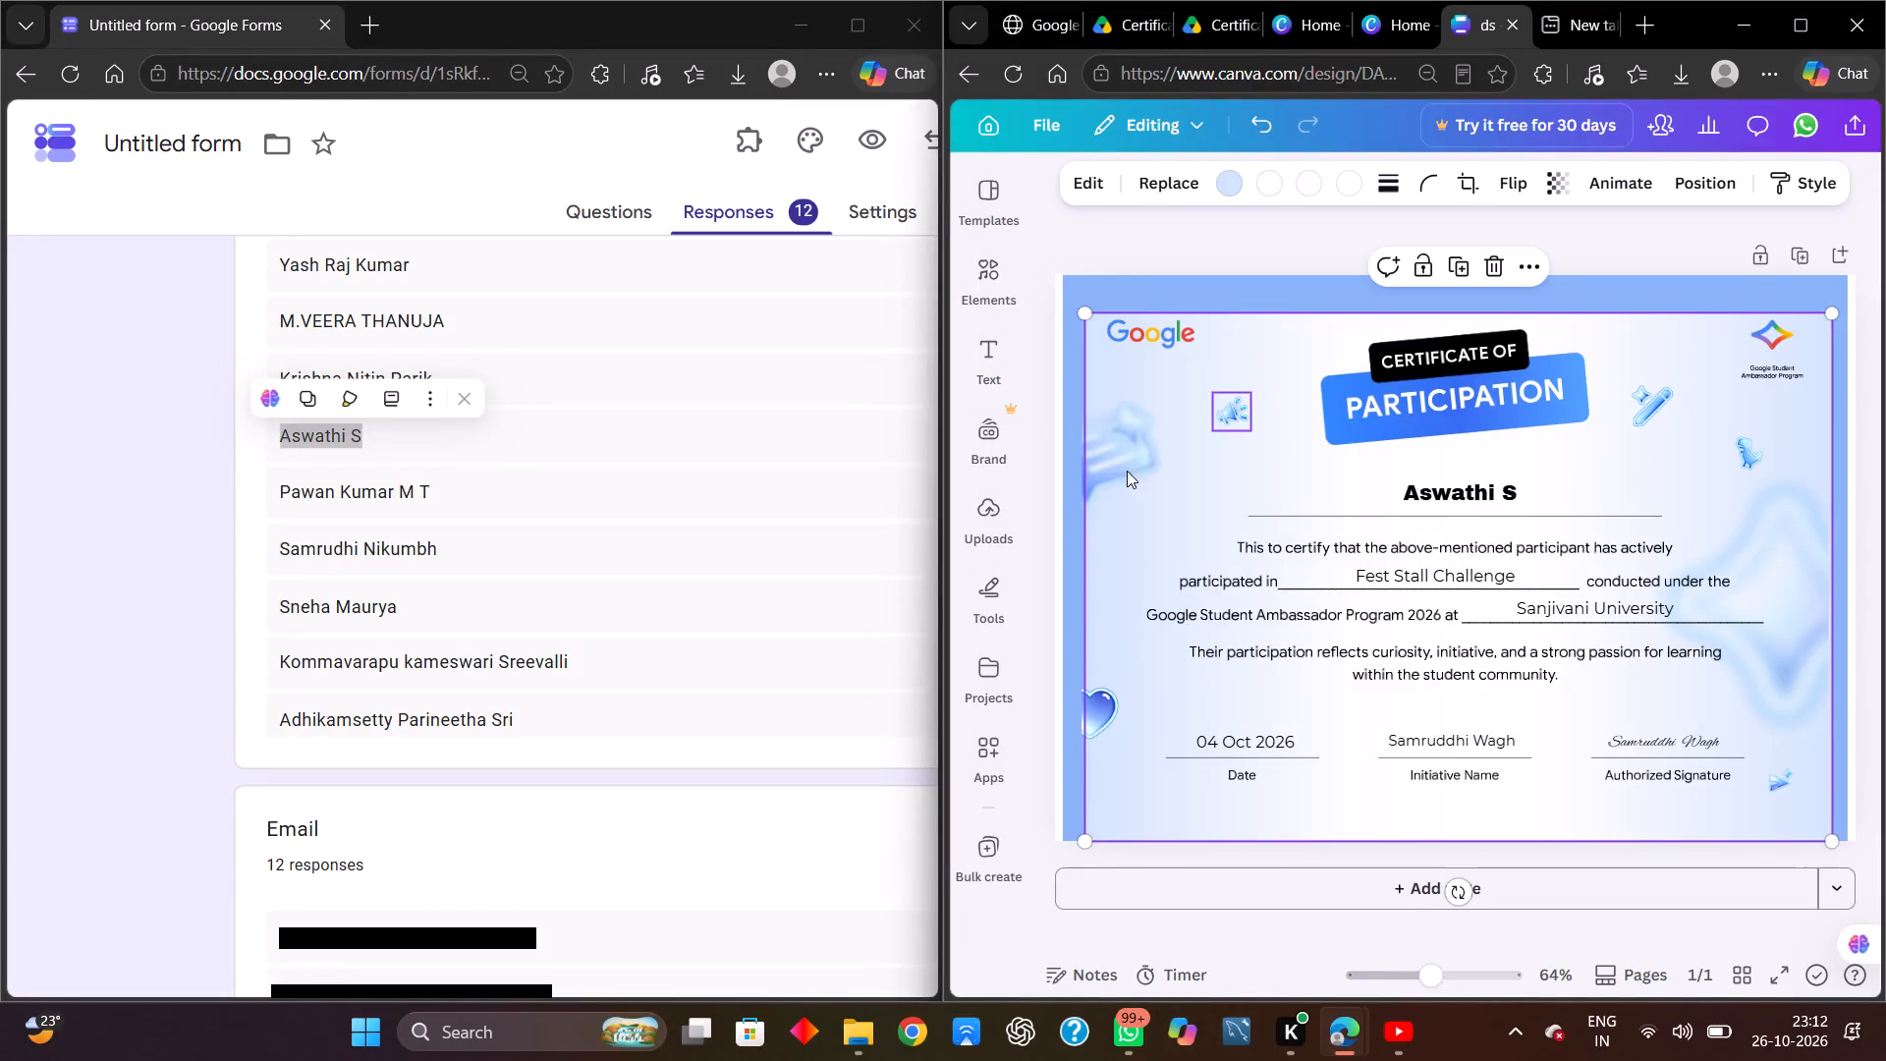
Download the seventh respondent's certificate from Canva as a PNG at High quality.
click(1850, 136)
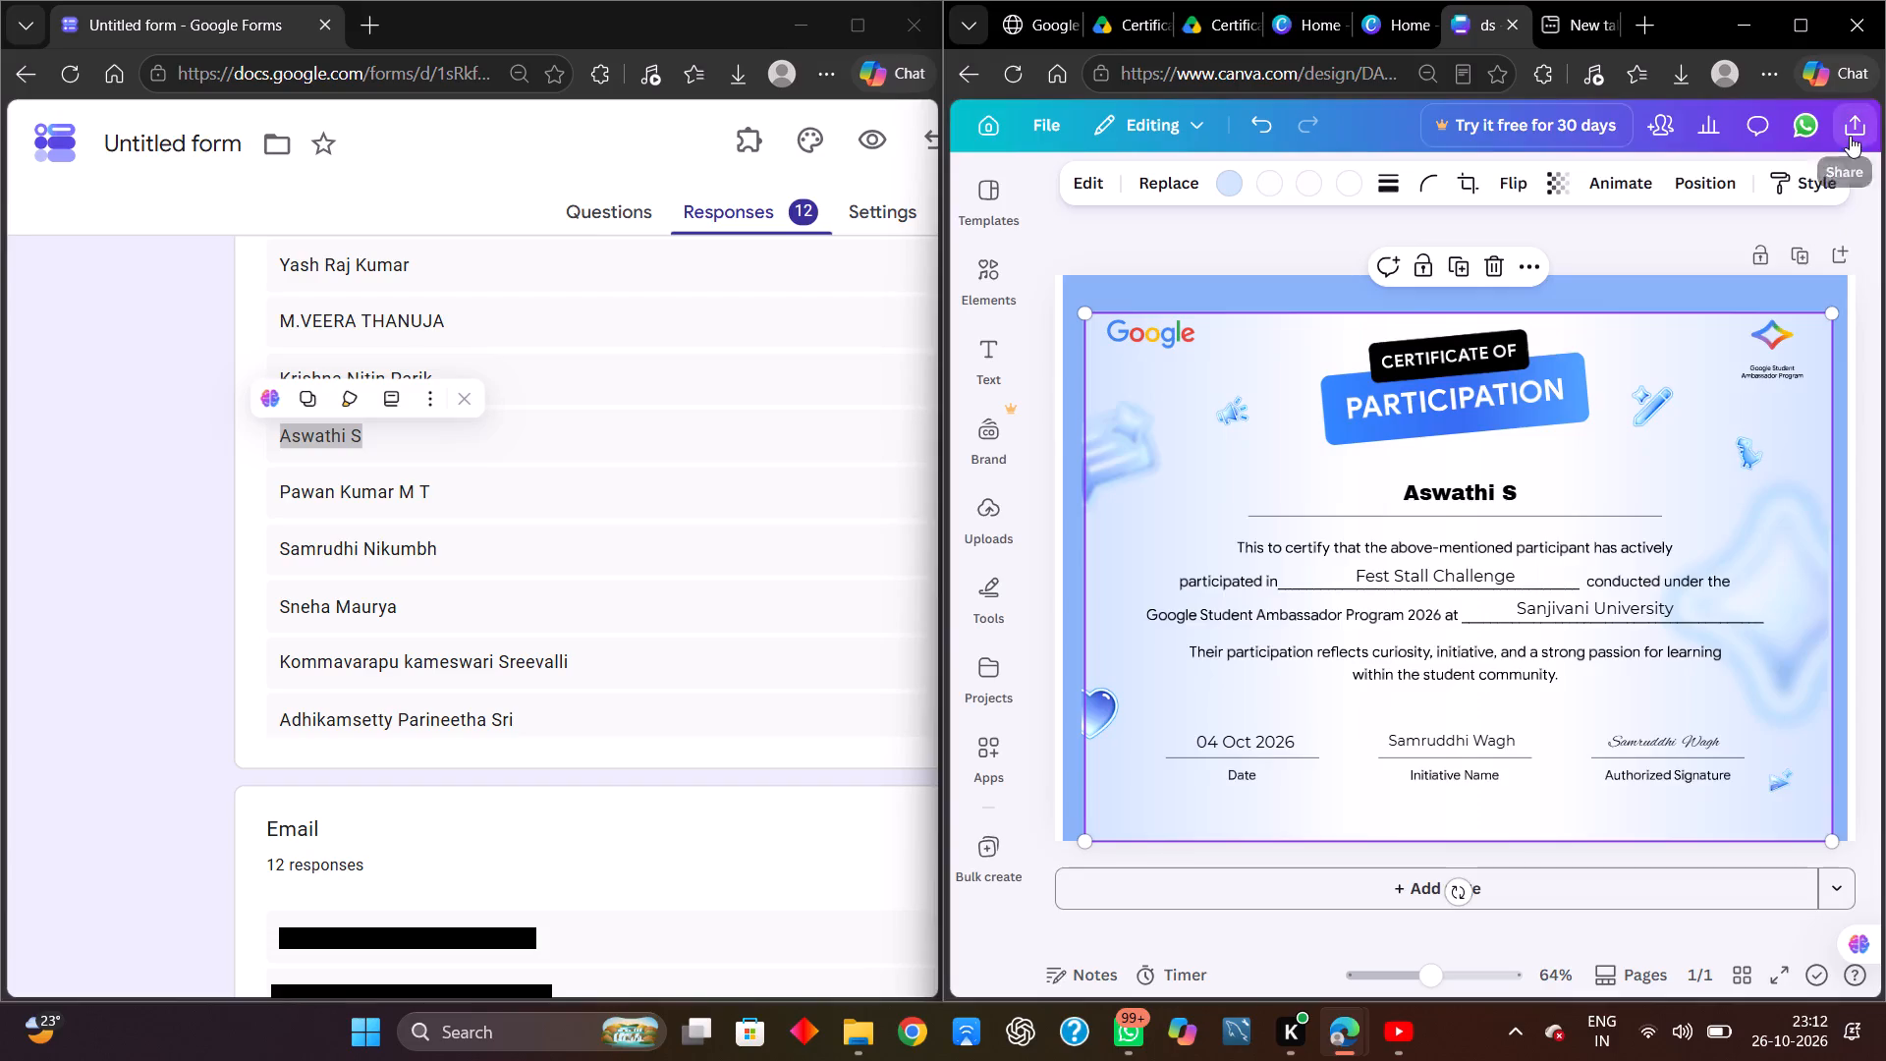
click(1478, 629)
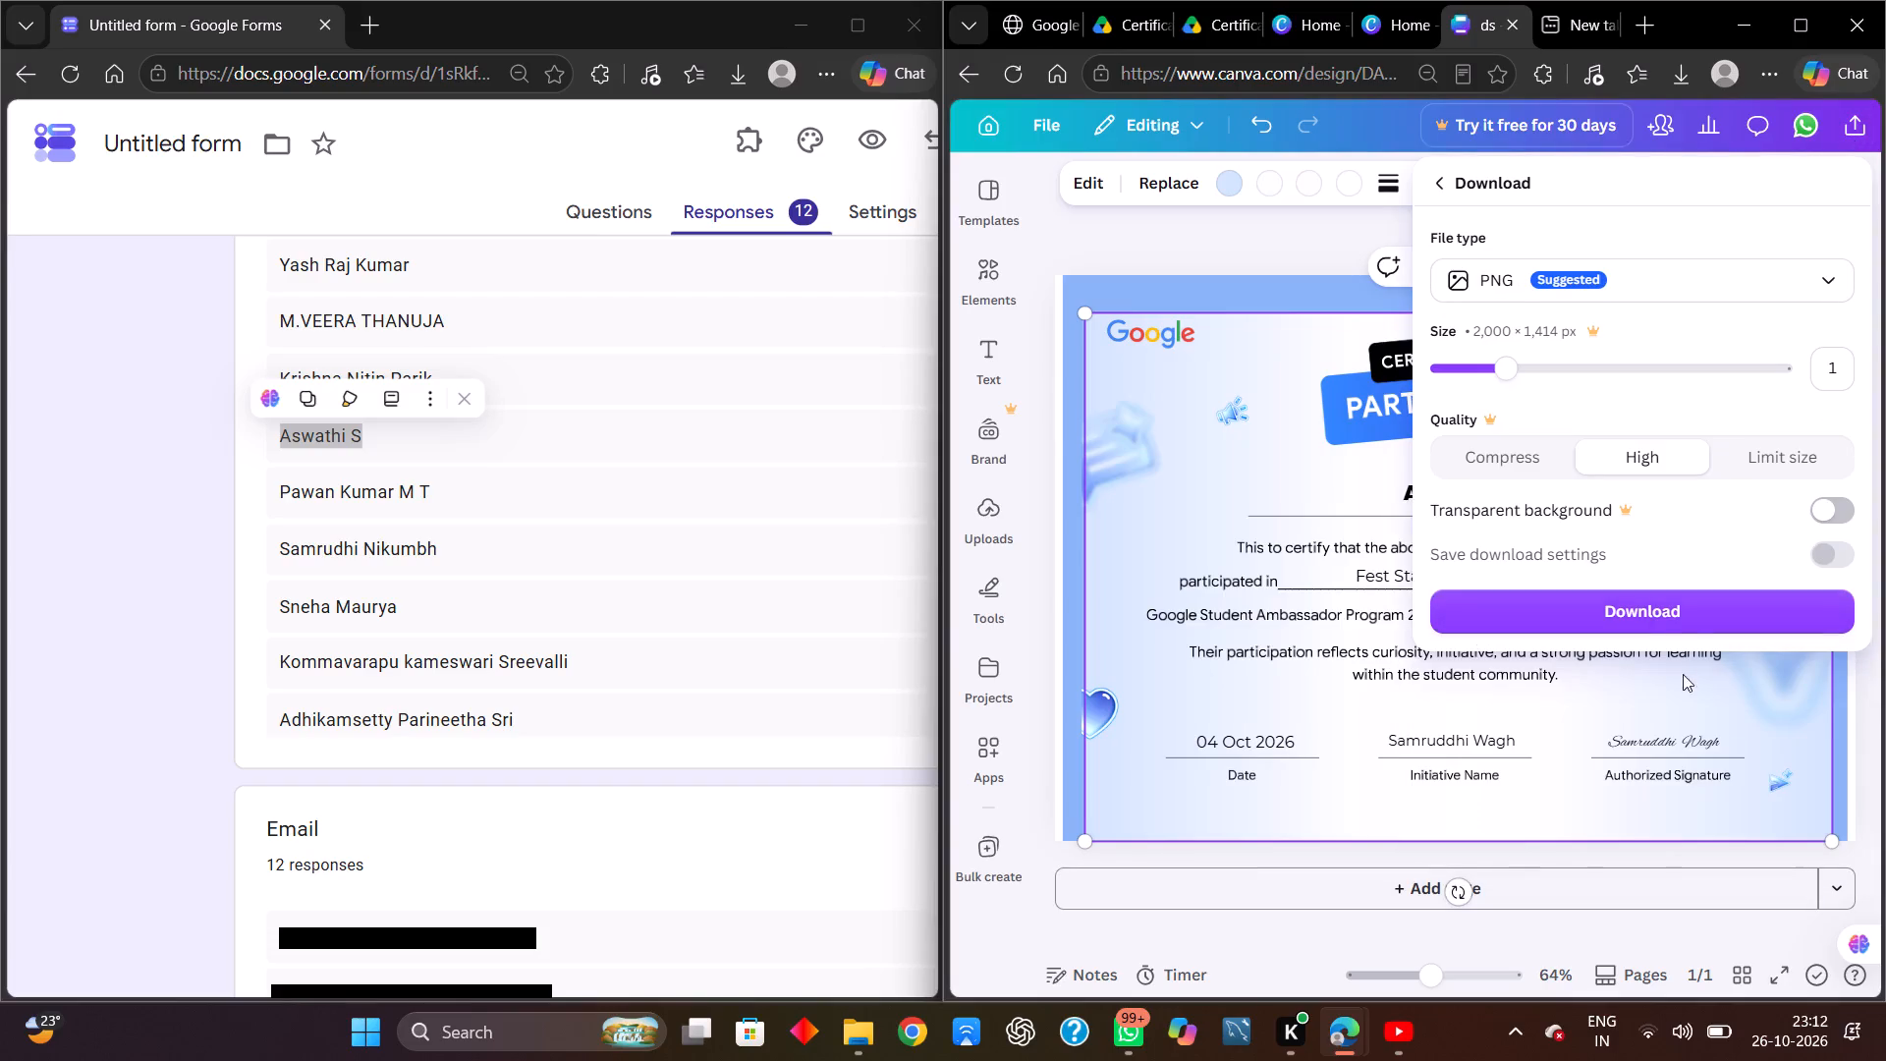
click(1654, 618)
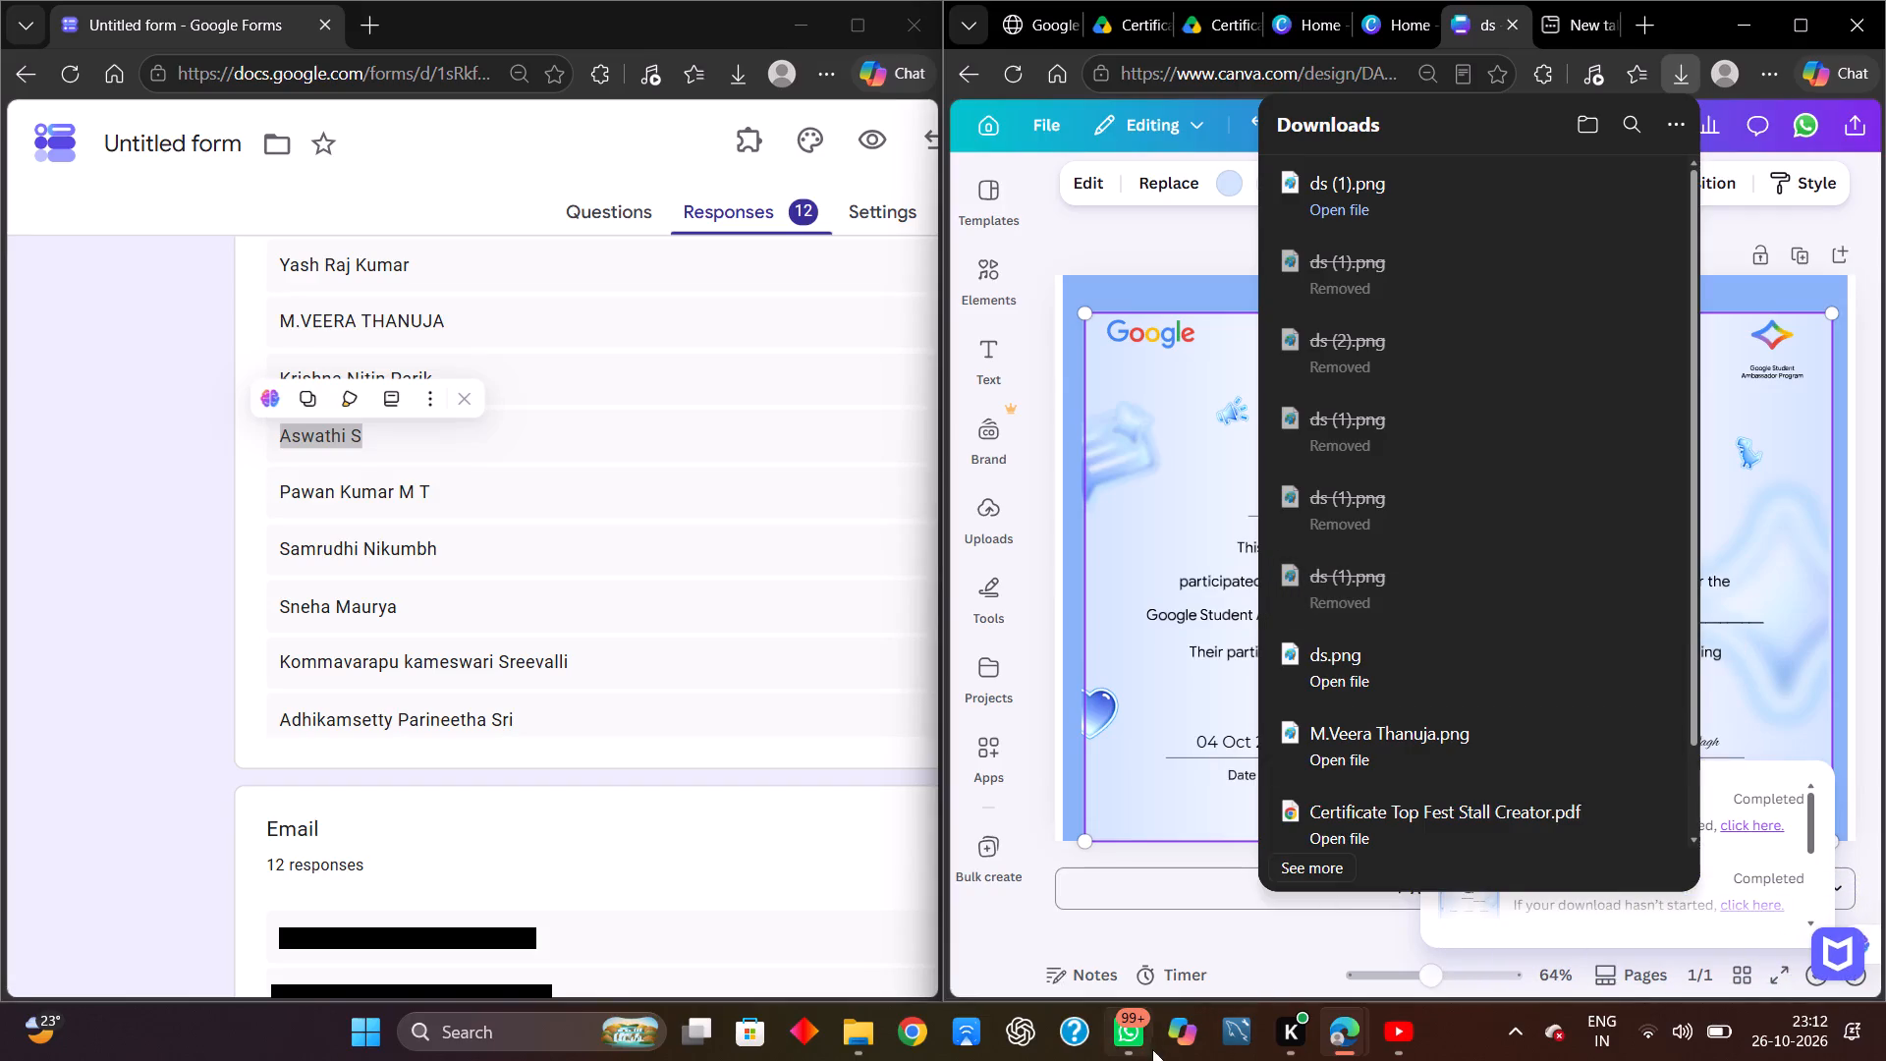
Switch to File Explorer, refresh the Downloads folder and rename the new ds (1) certificate with the seventh respondent's copied name.
click(850, 1034)
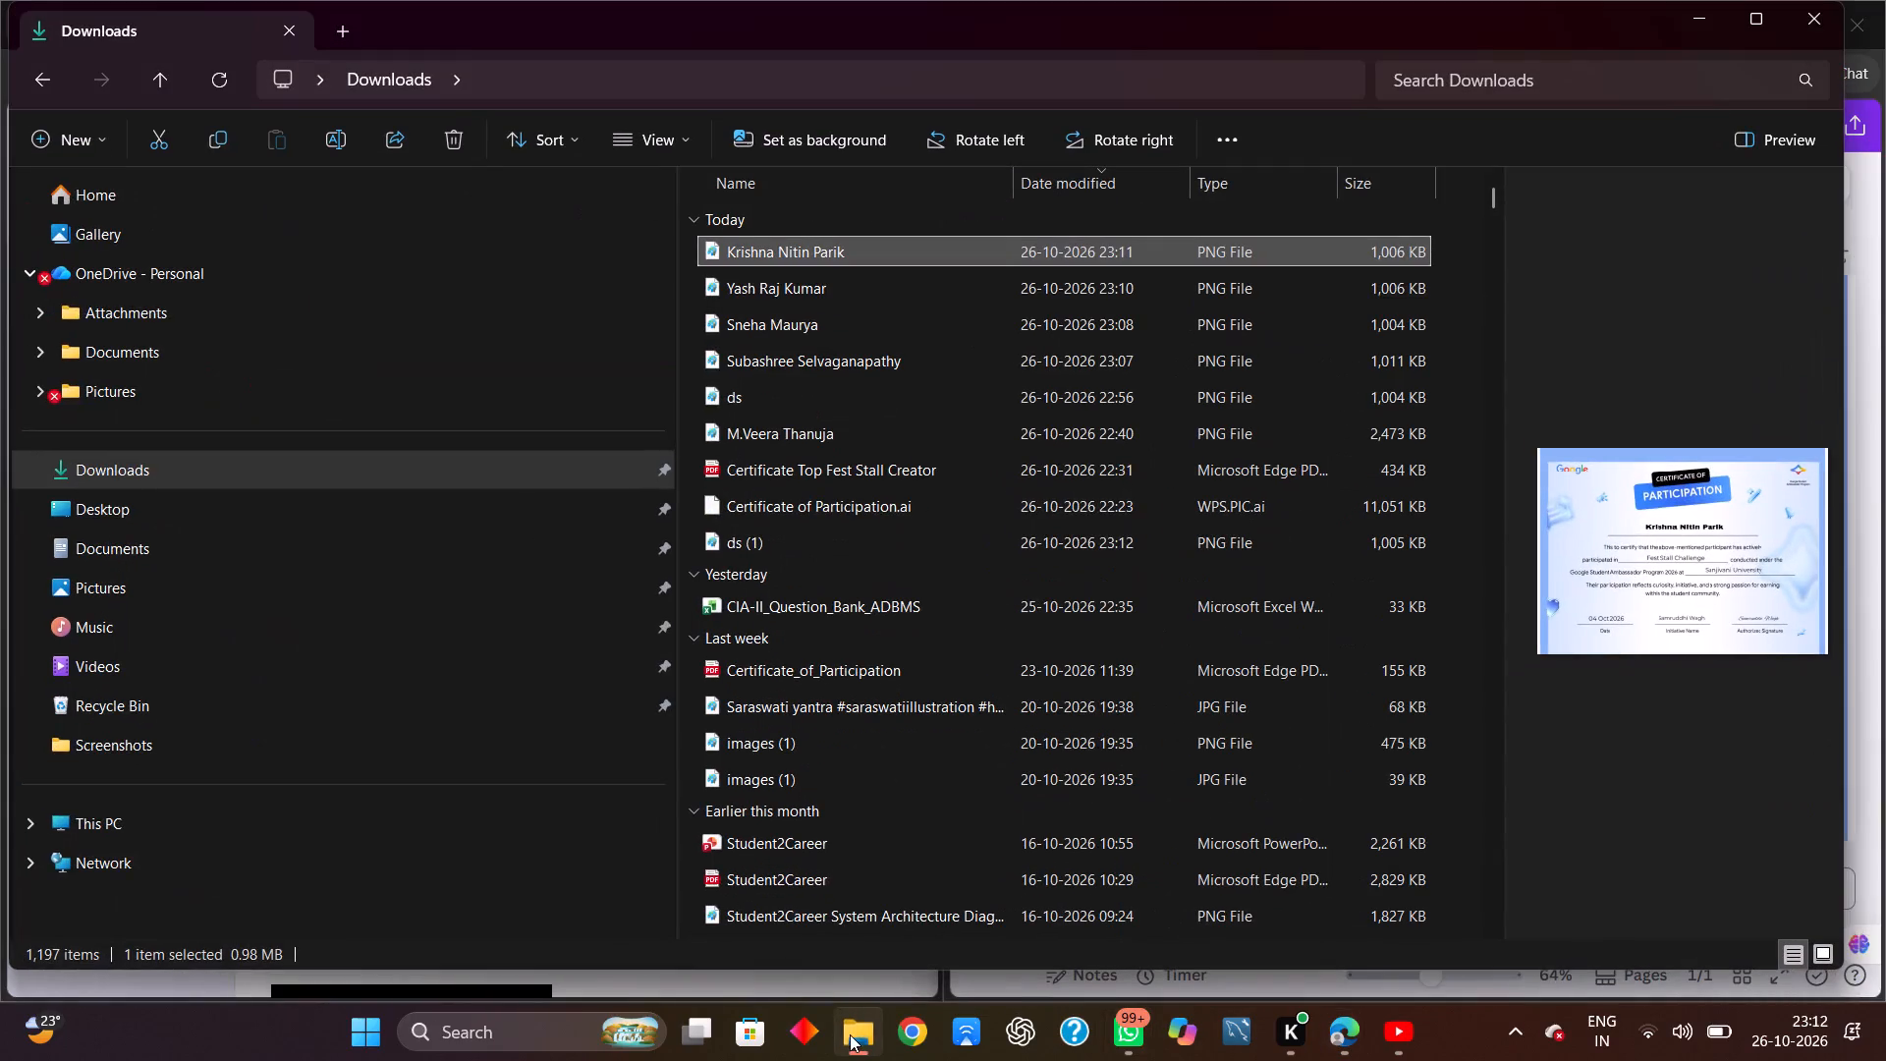
click(850, 1034)
click(850, 1034)
click(850, 1034)
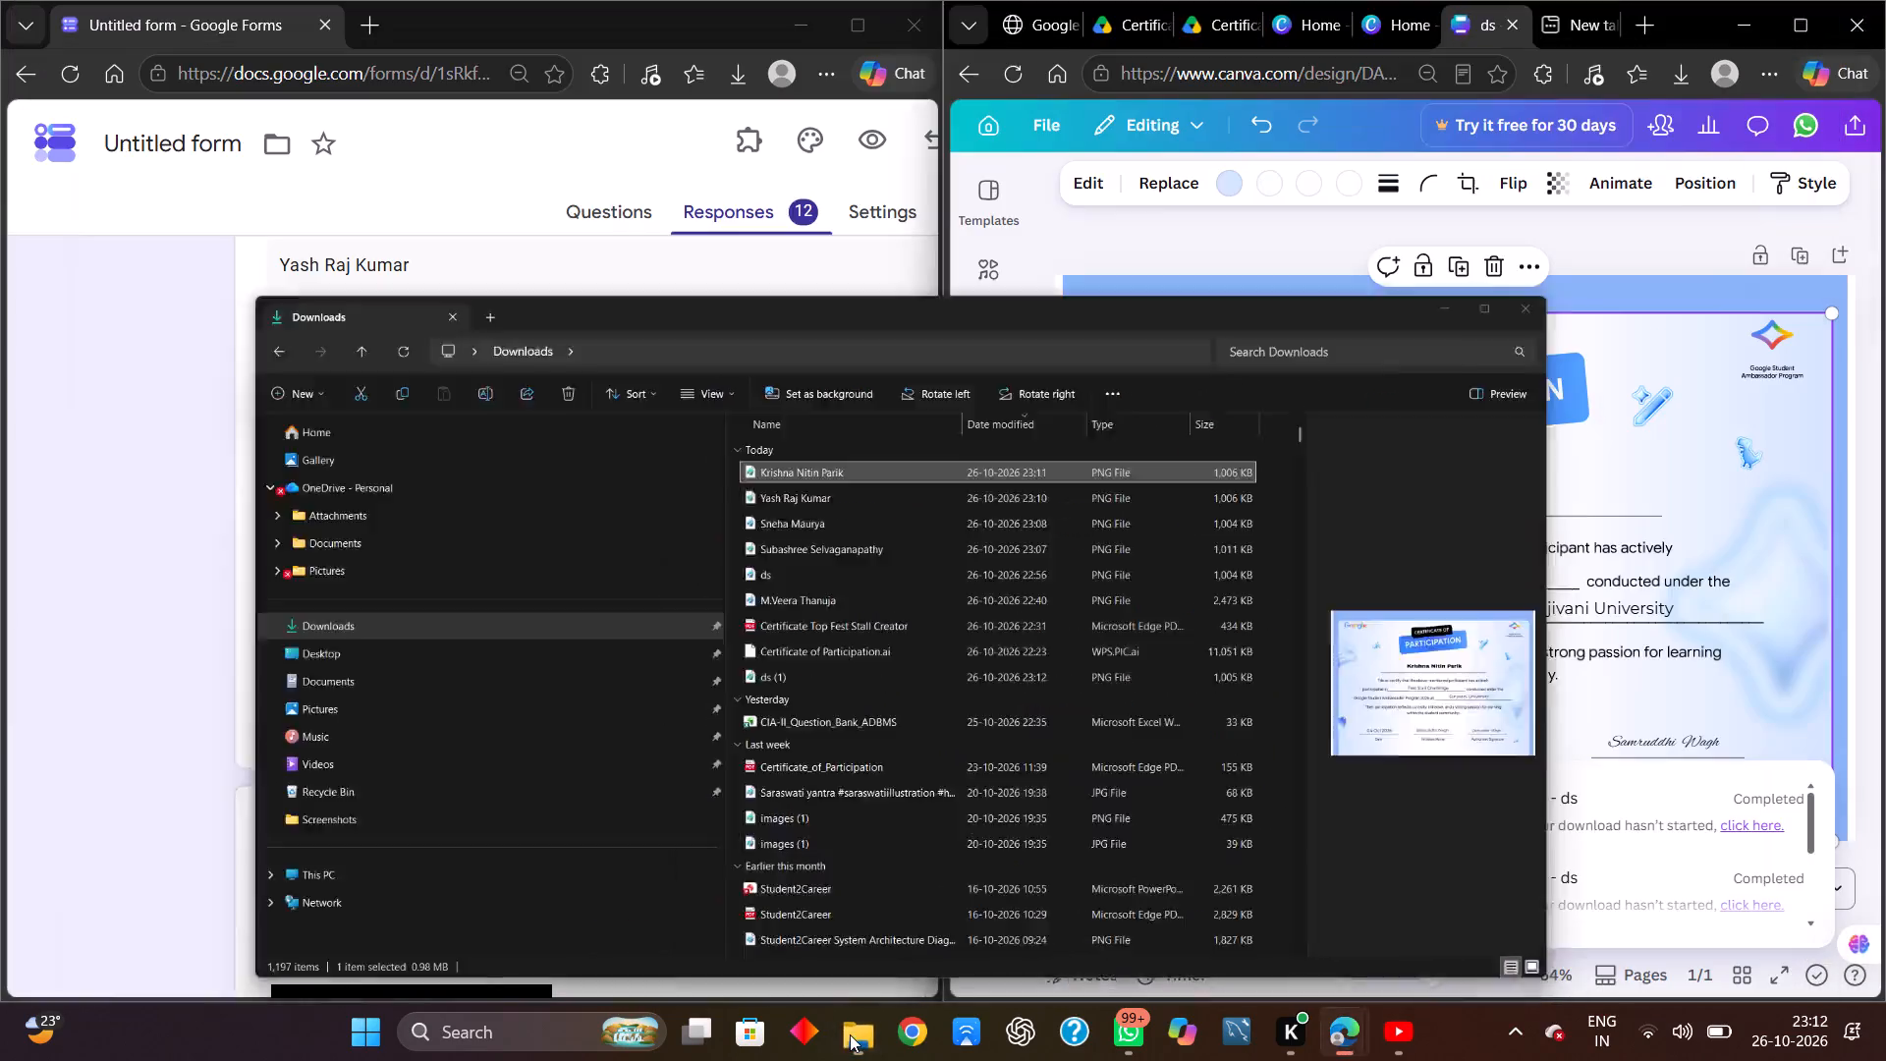
click(850, 1034)
click(850, 1034)
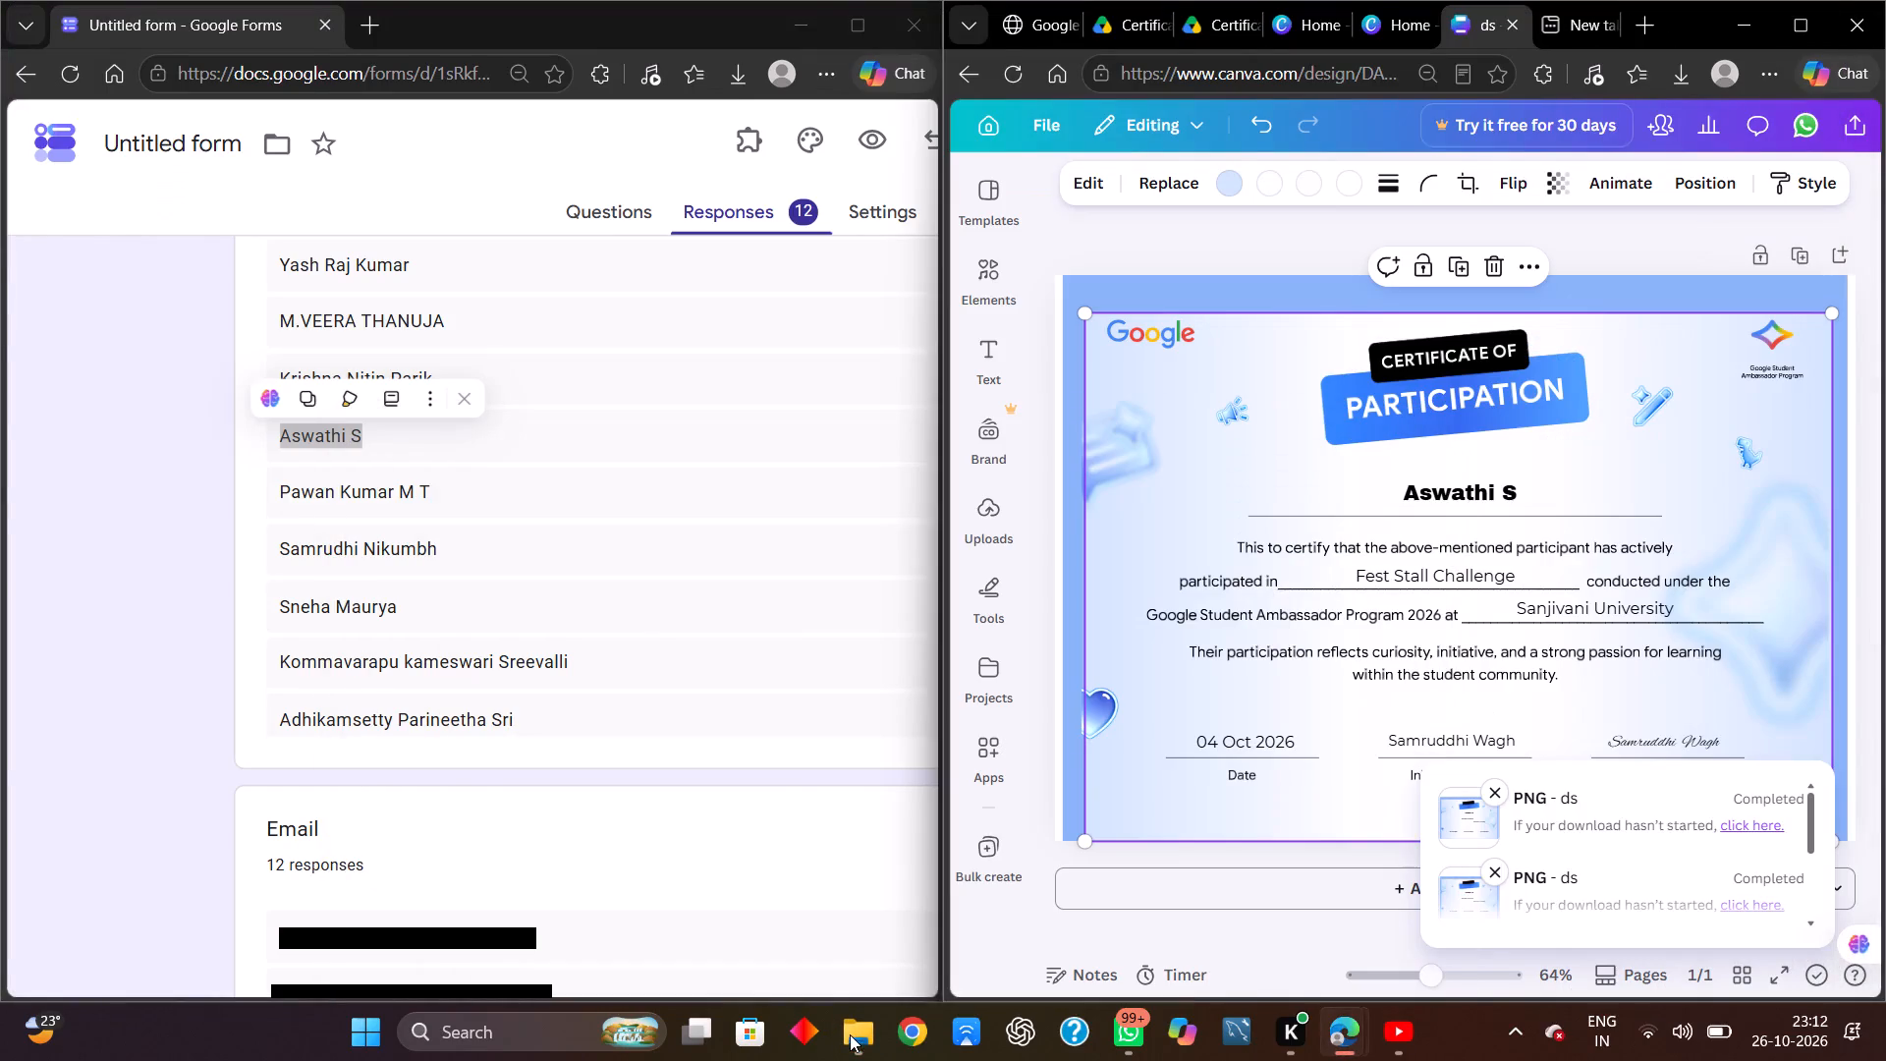
click(858, 1018)
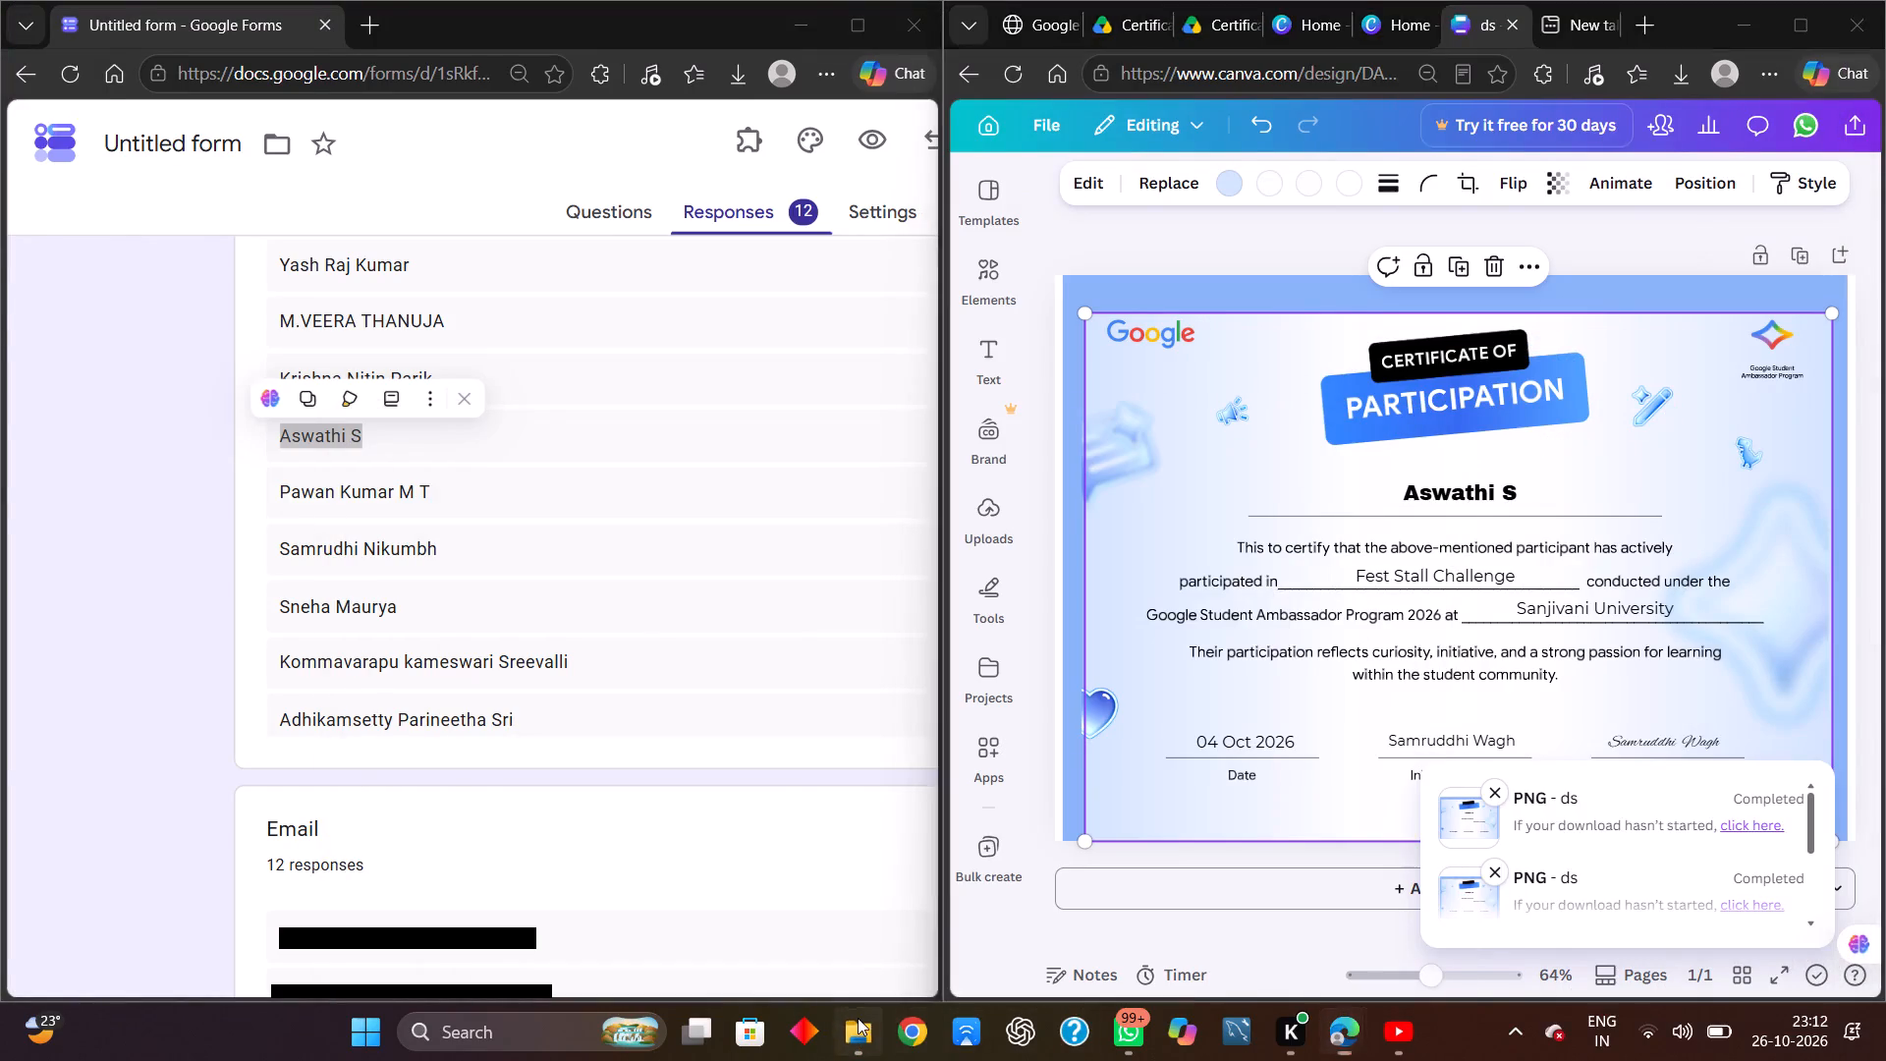
double_click(562, 475)
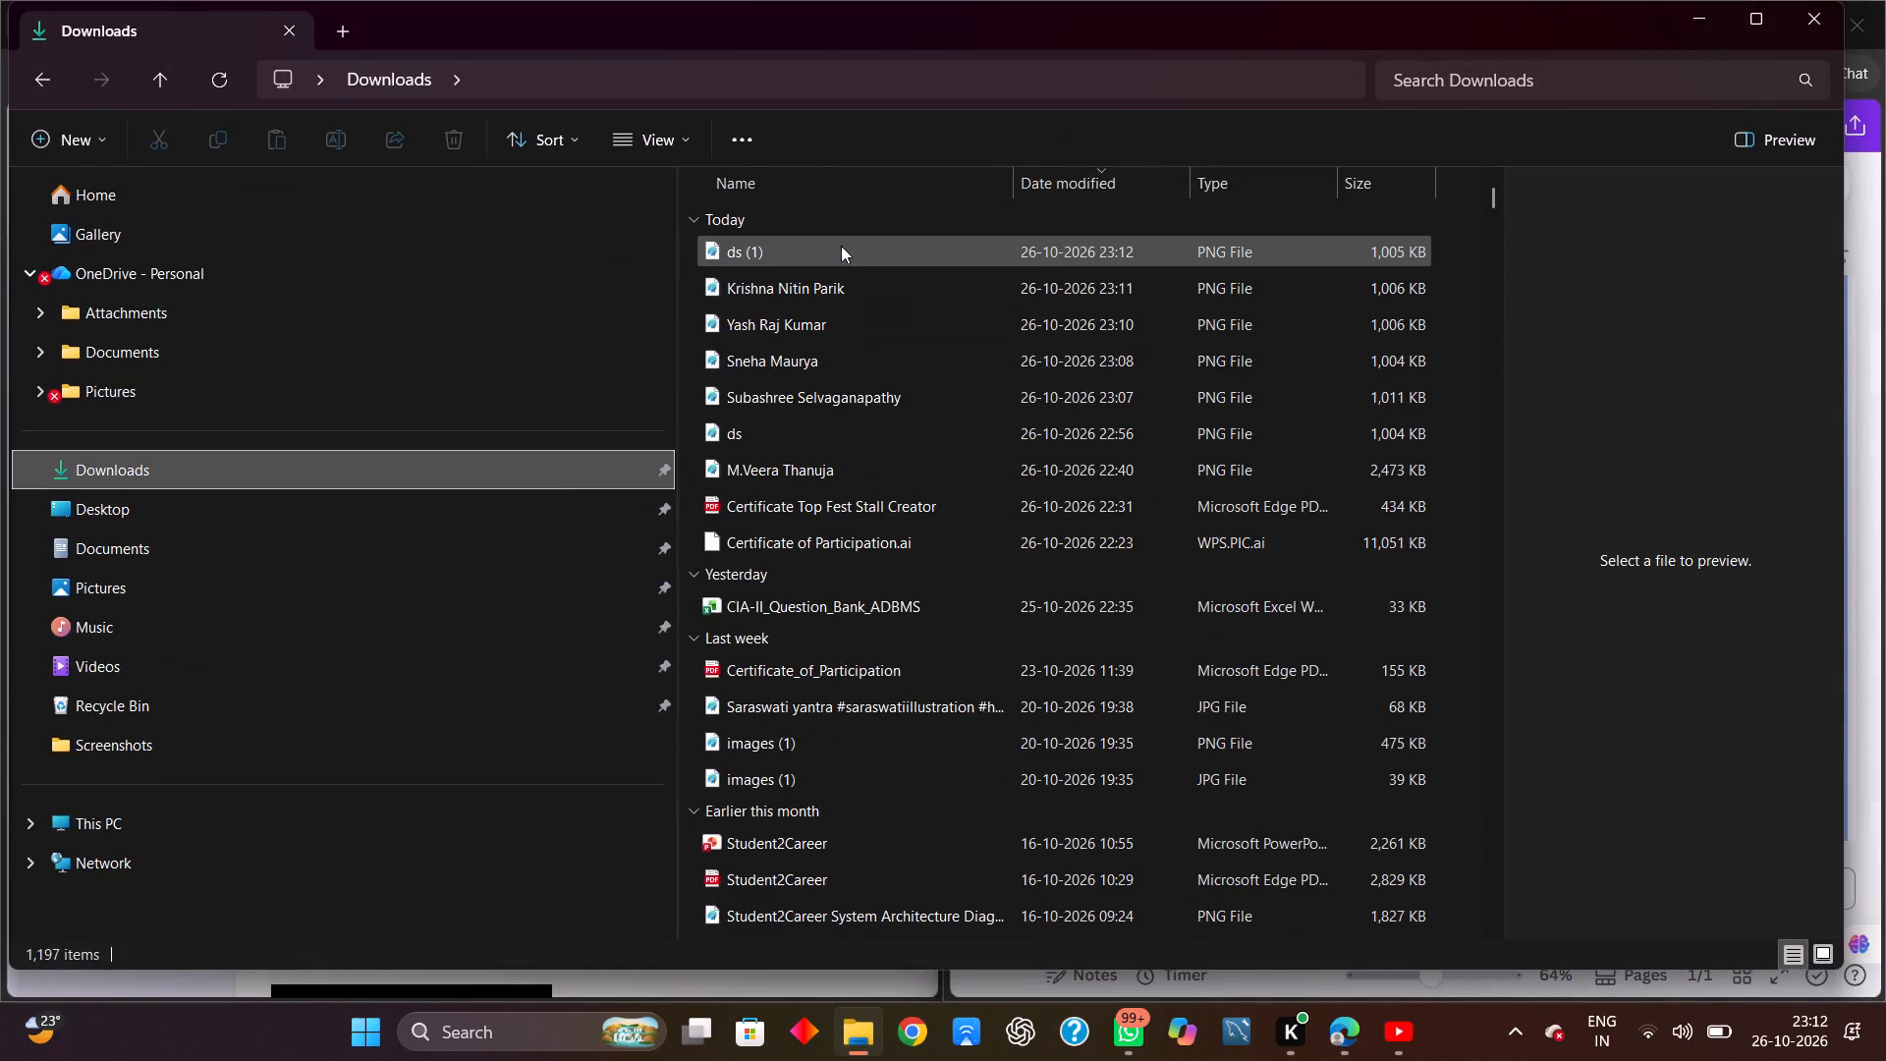
click(835, 255)
right_click(835, 255)
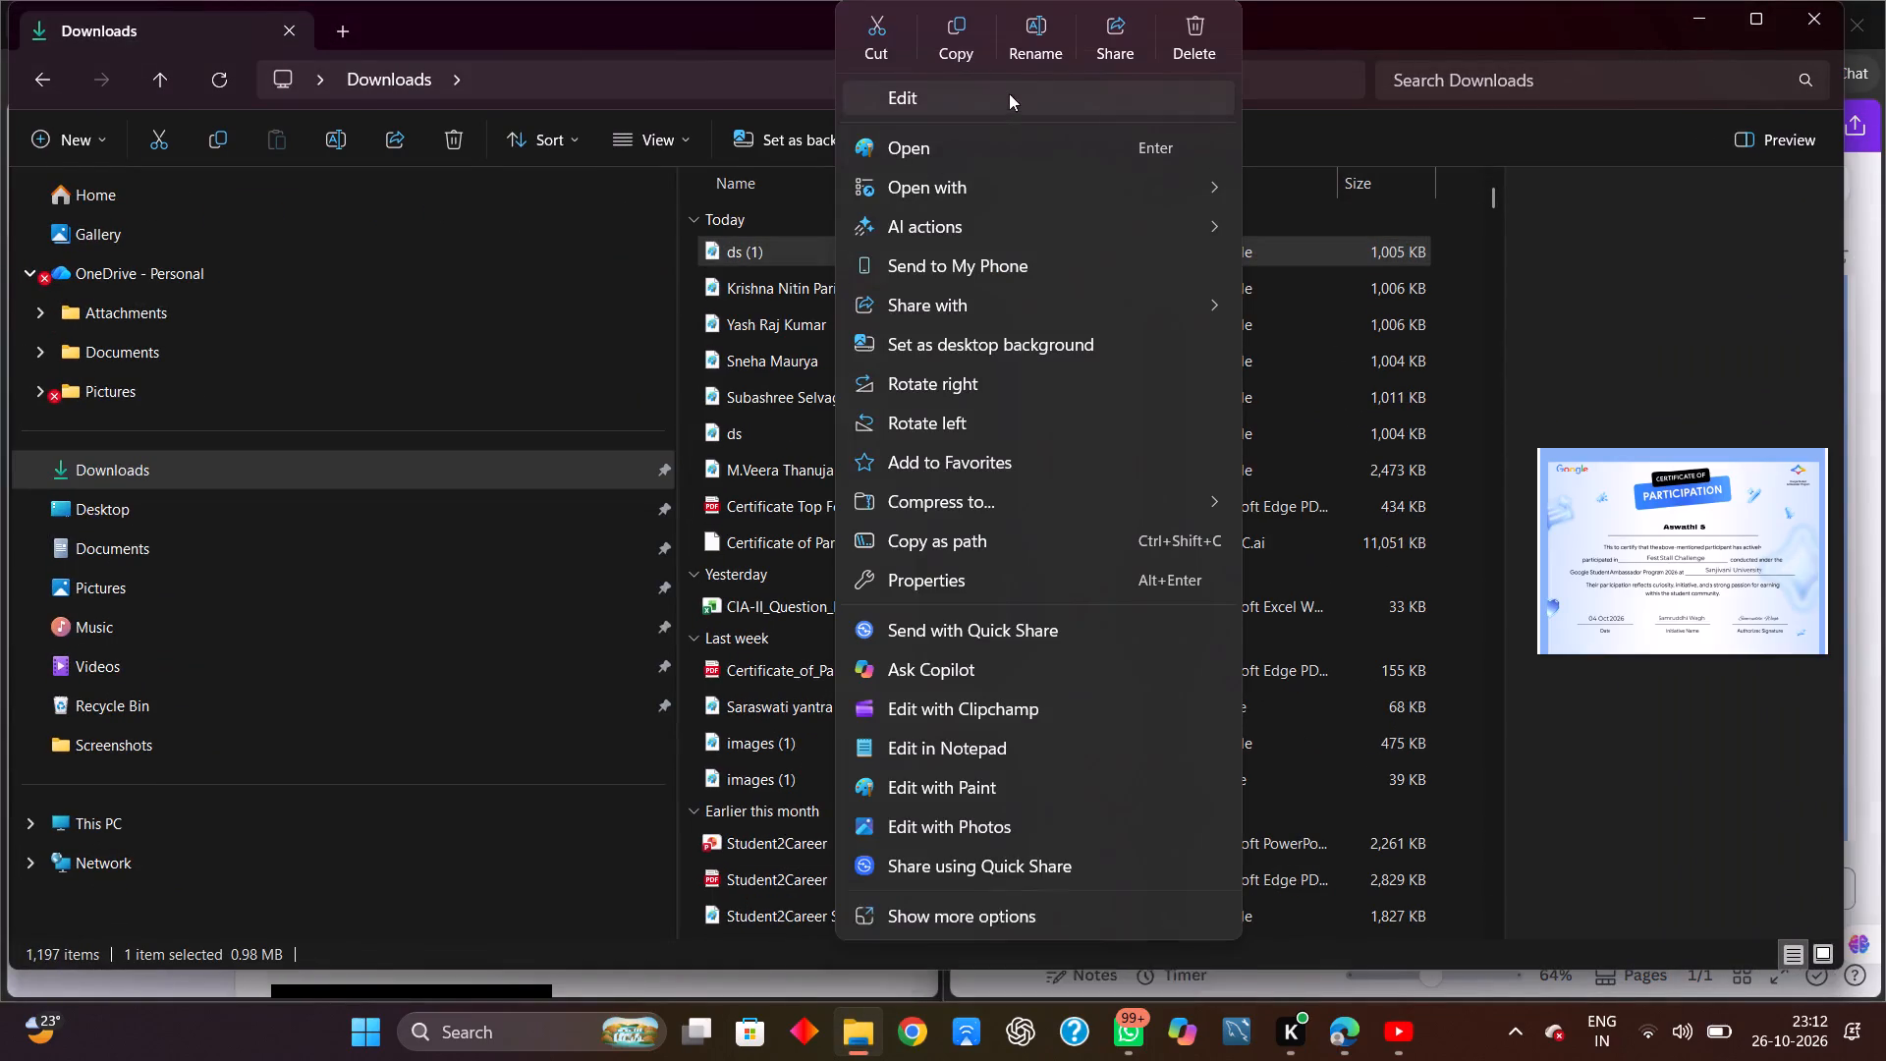
click(1047, 52)
key(ctrl+v)
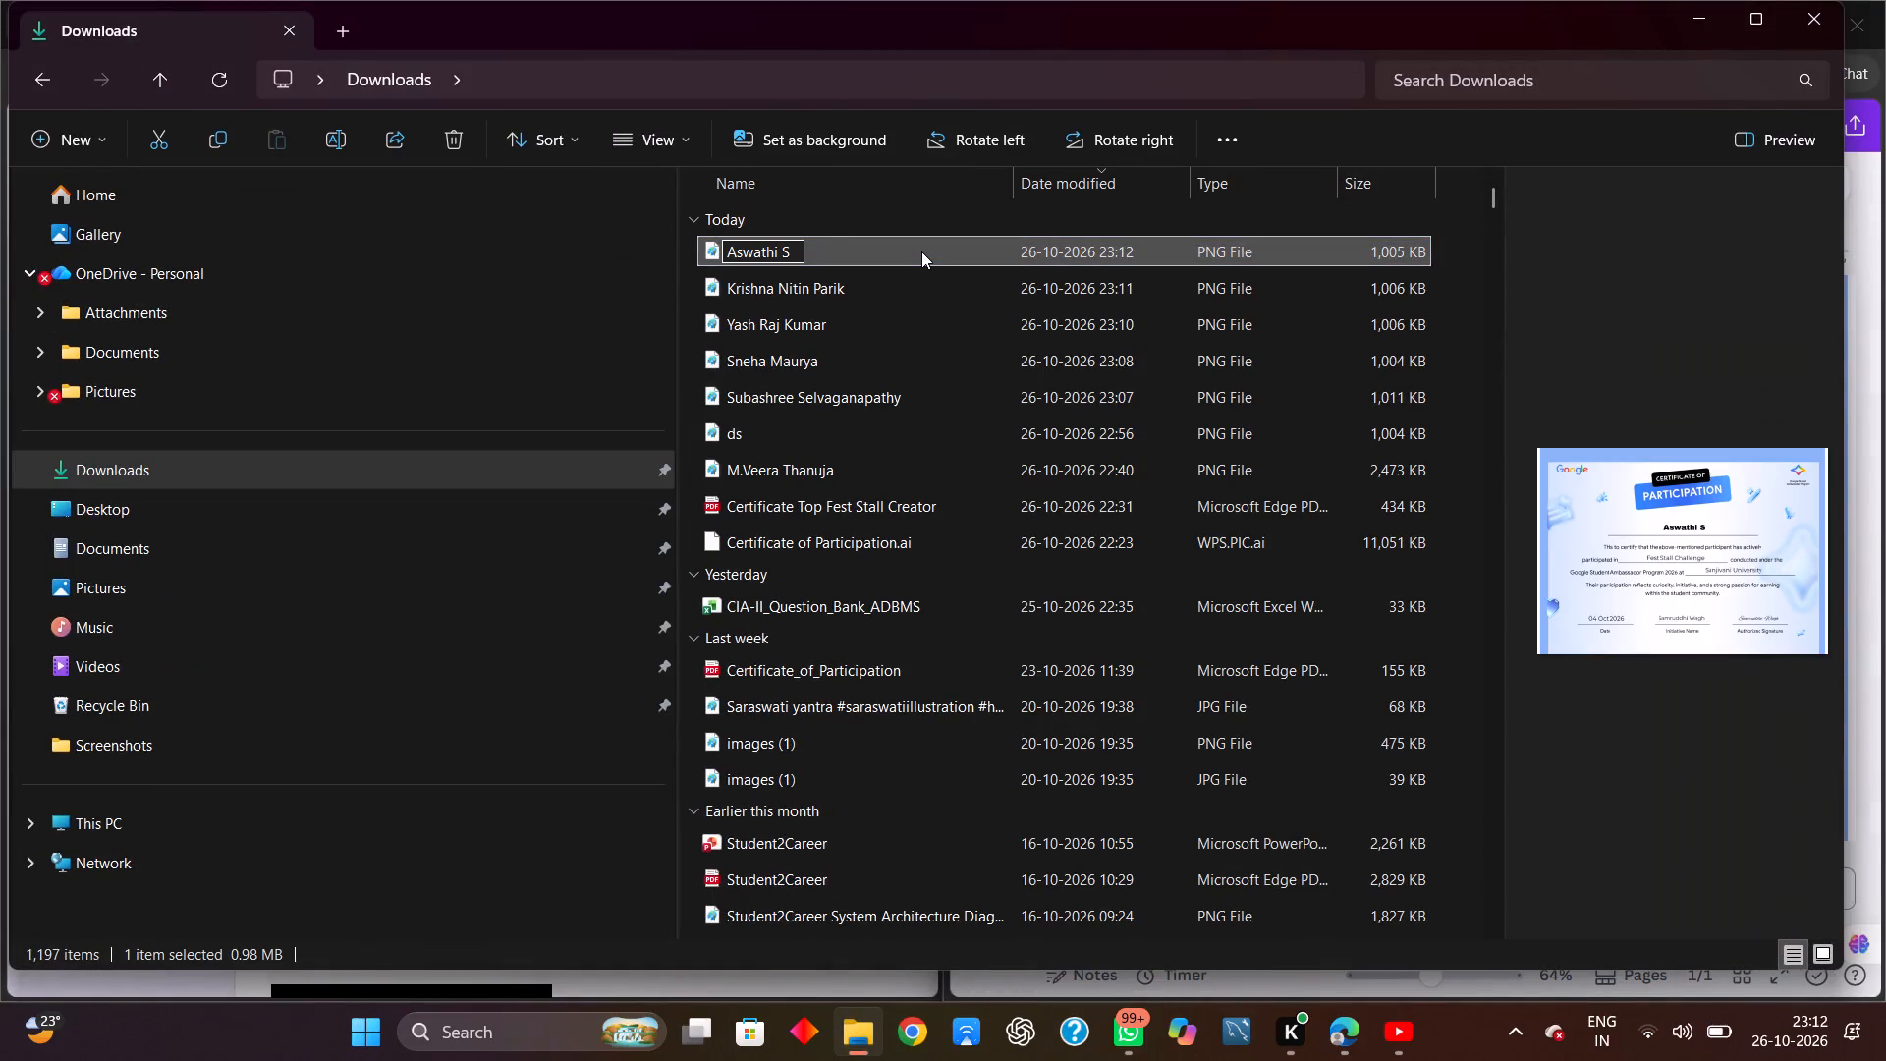
key(Return)
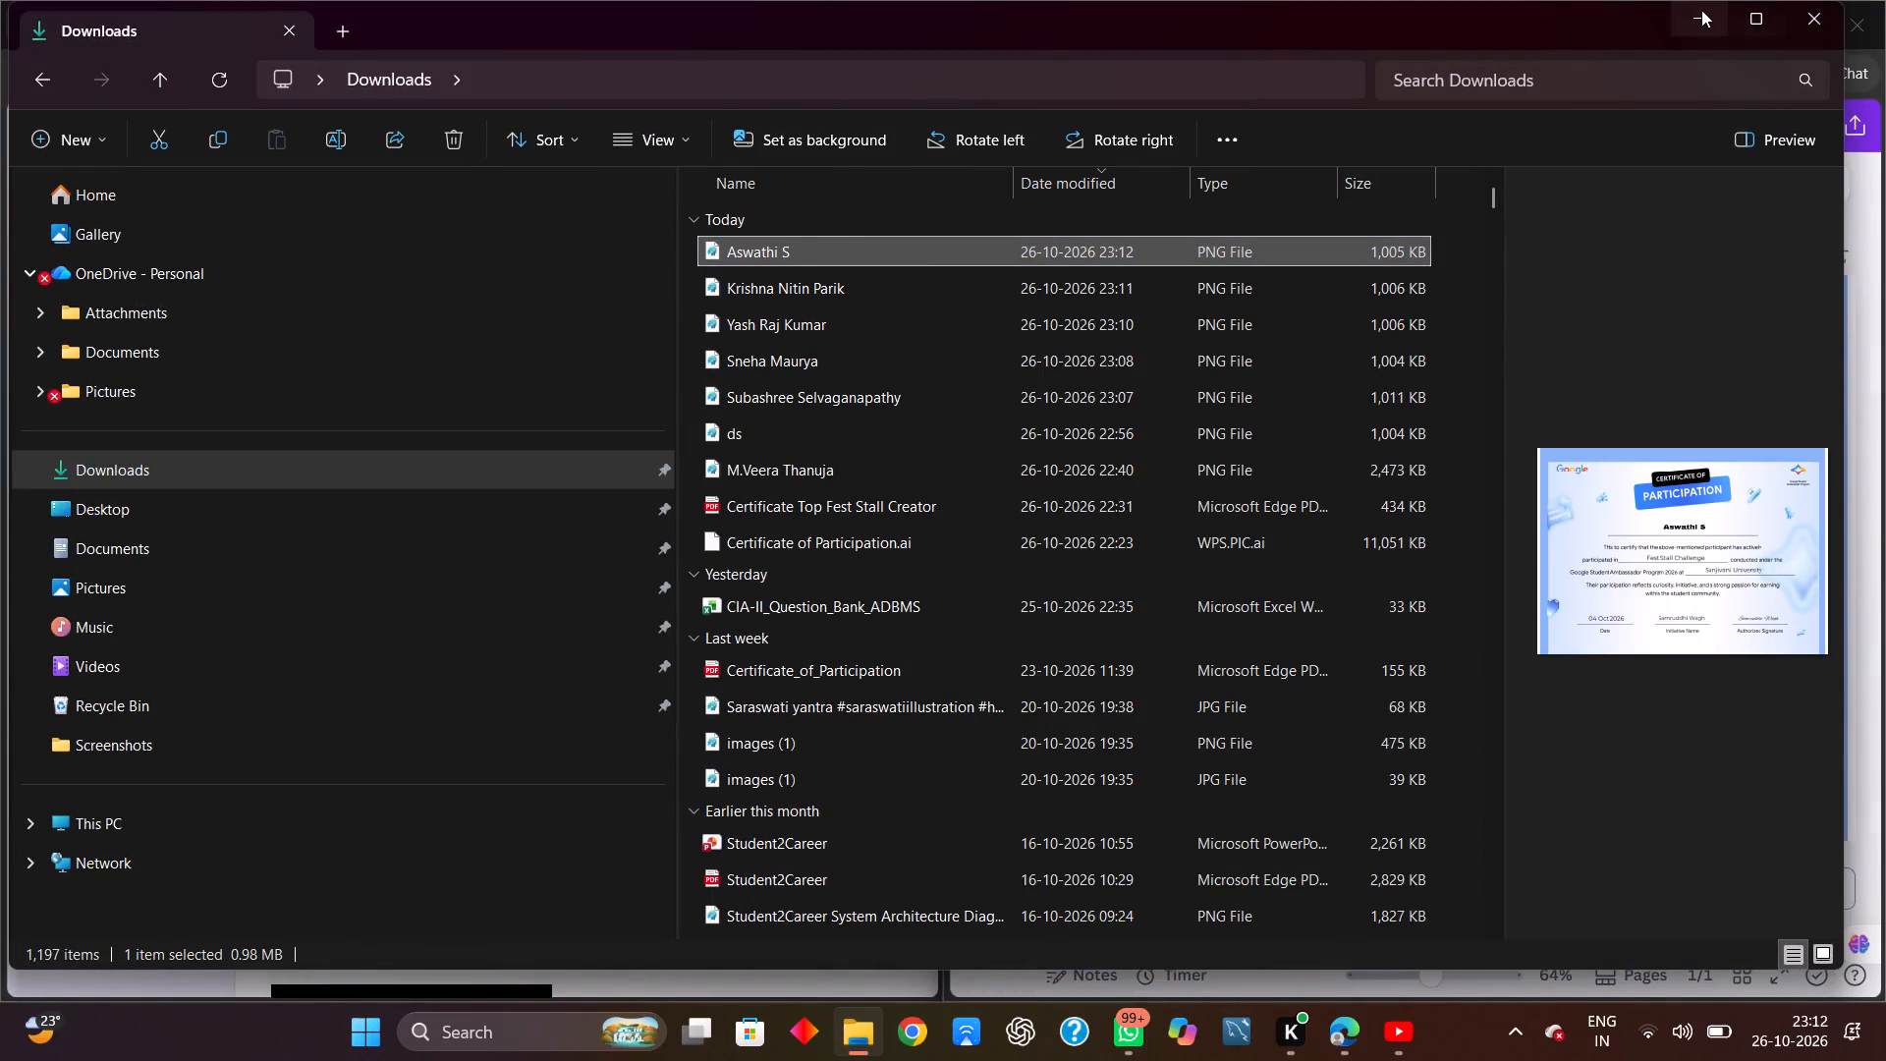
click(1680, 13)
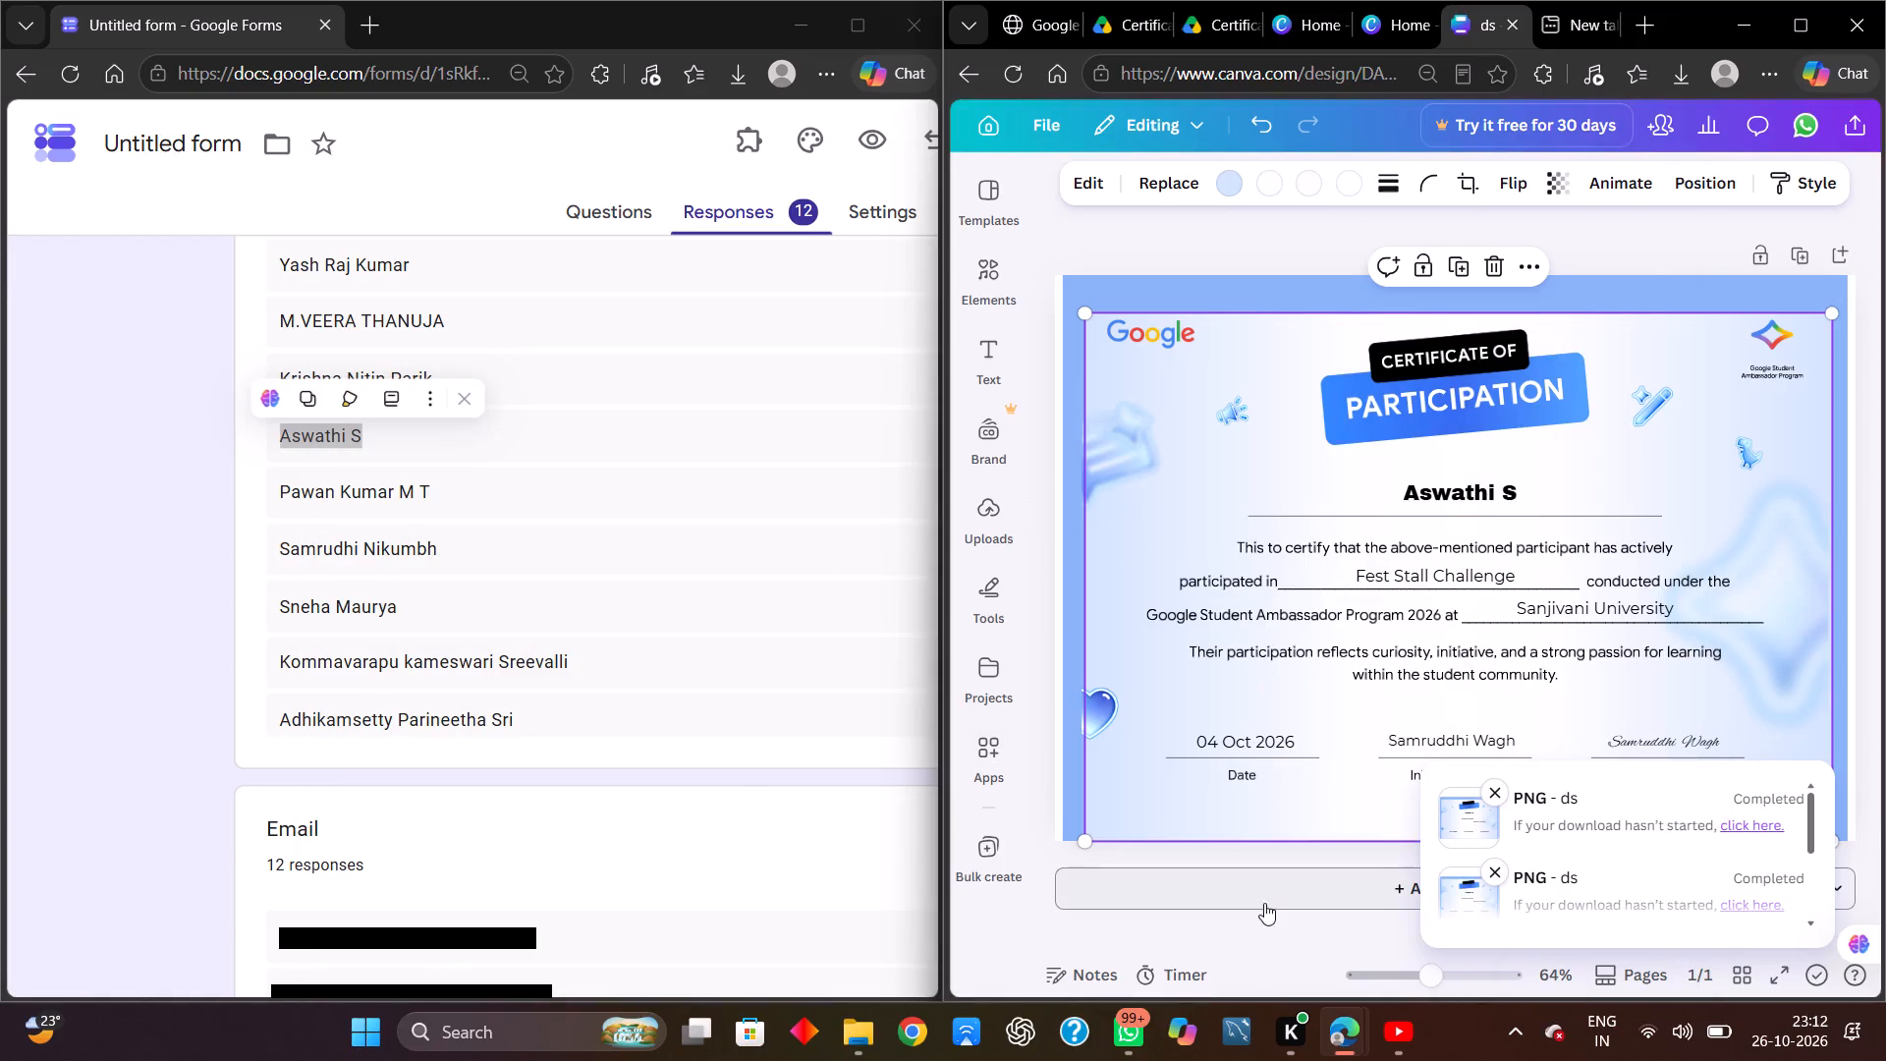
Copy the eighth respondent's name from the form responses and replace the participant name on the Canva certificate with it.
click(1288, 939)
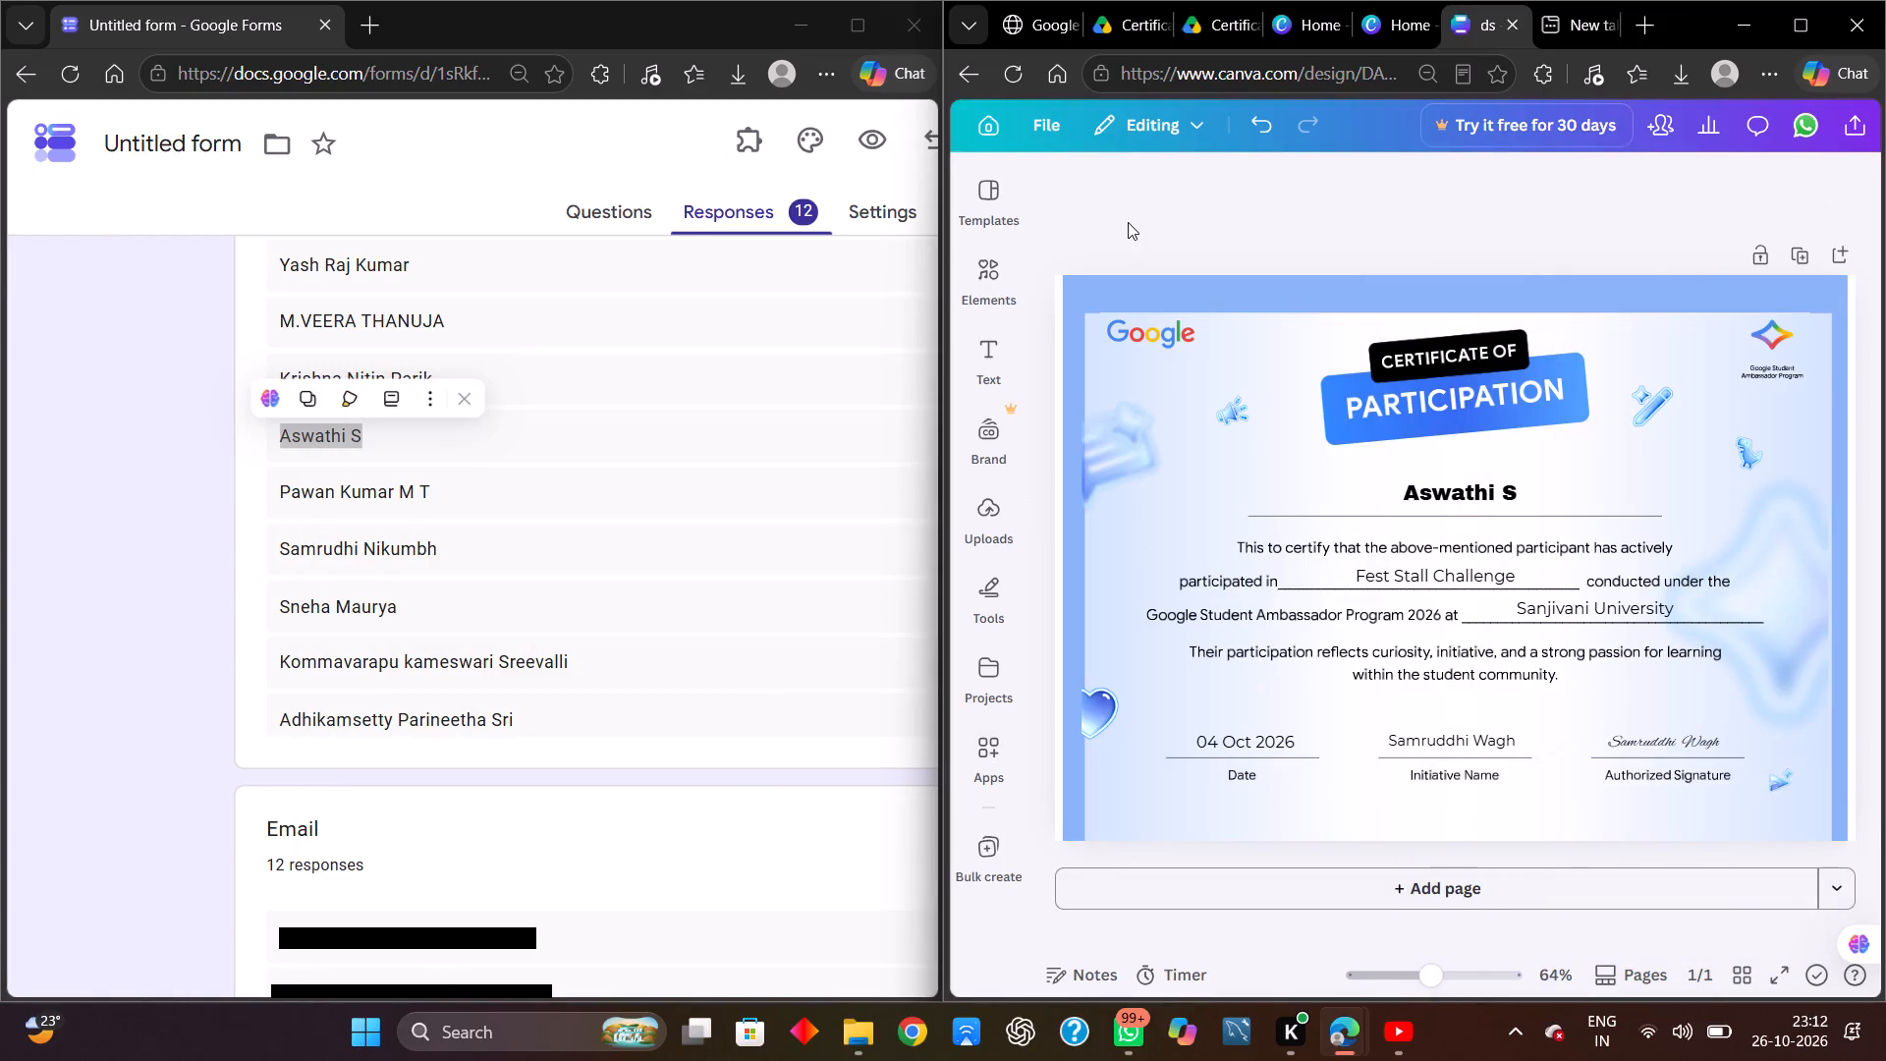
click(1128, 222)
scroll(266, 447, down, 1)
click(655, 413)
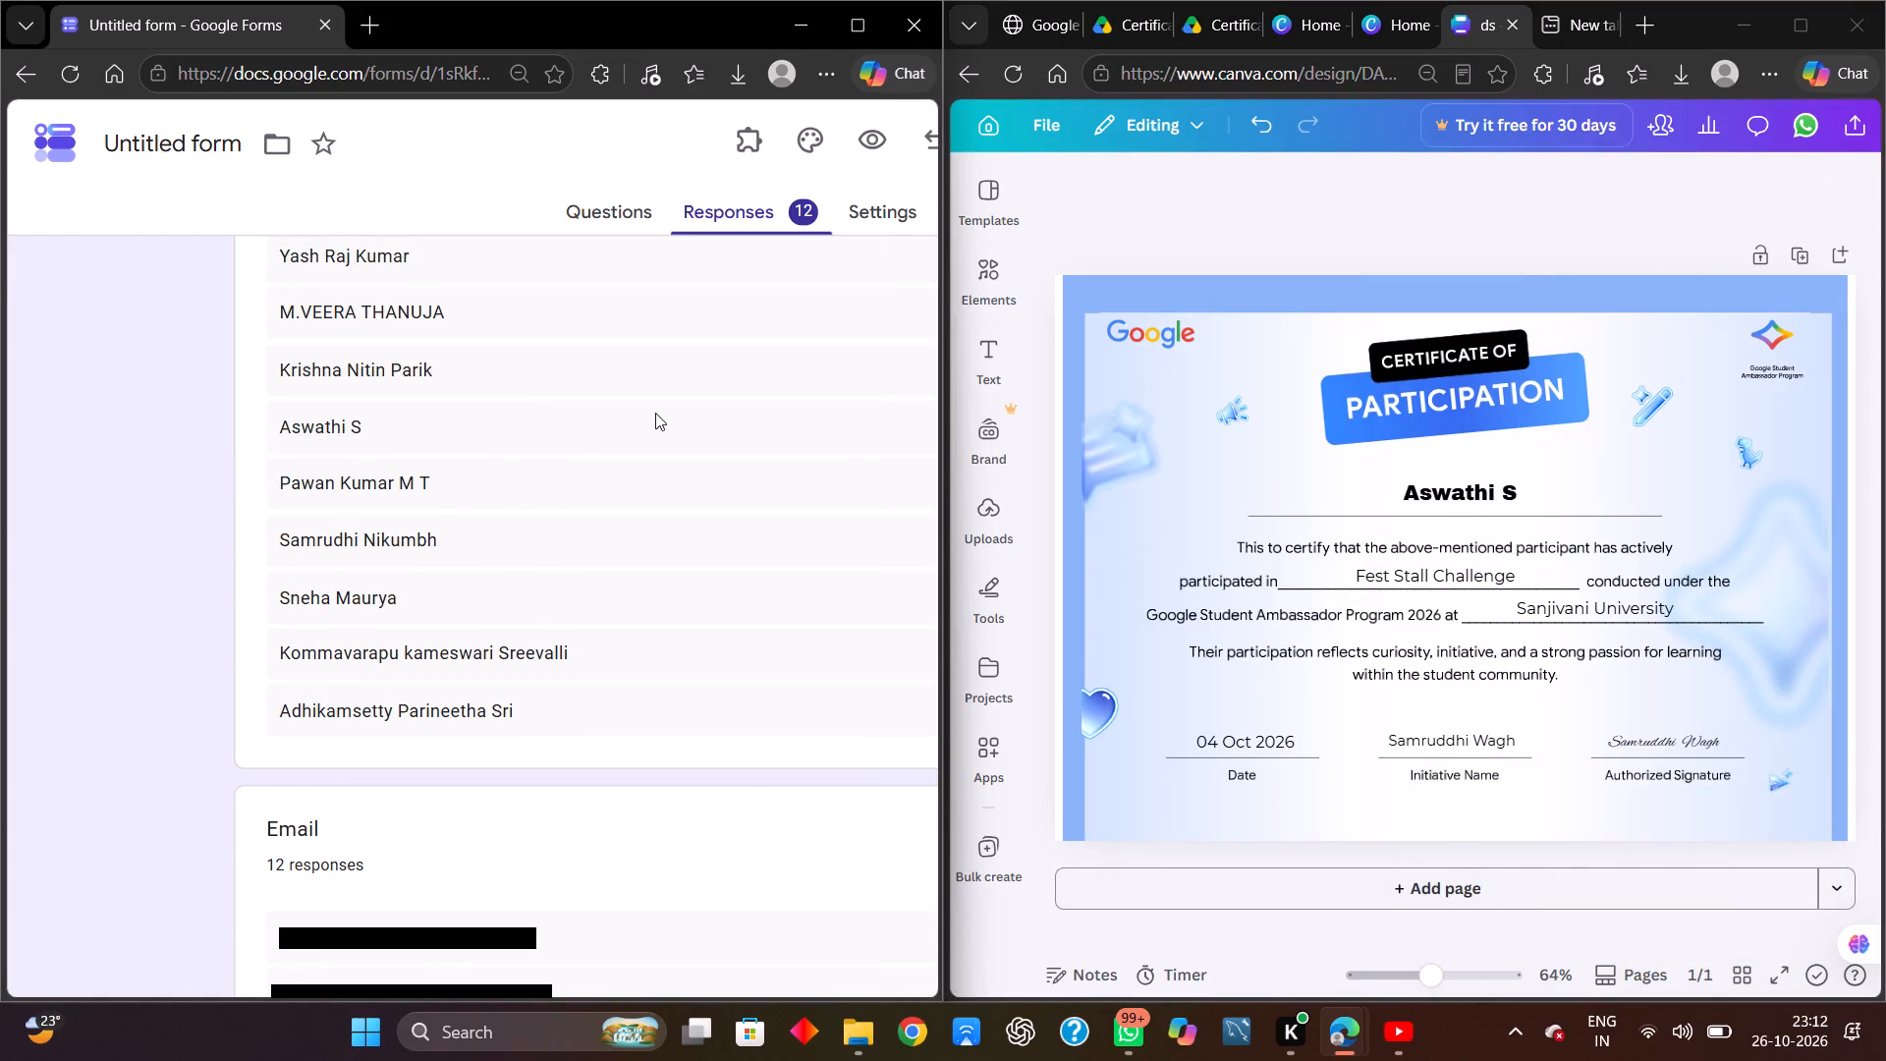
drag(446, 465, 436, 480)
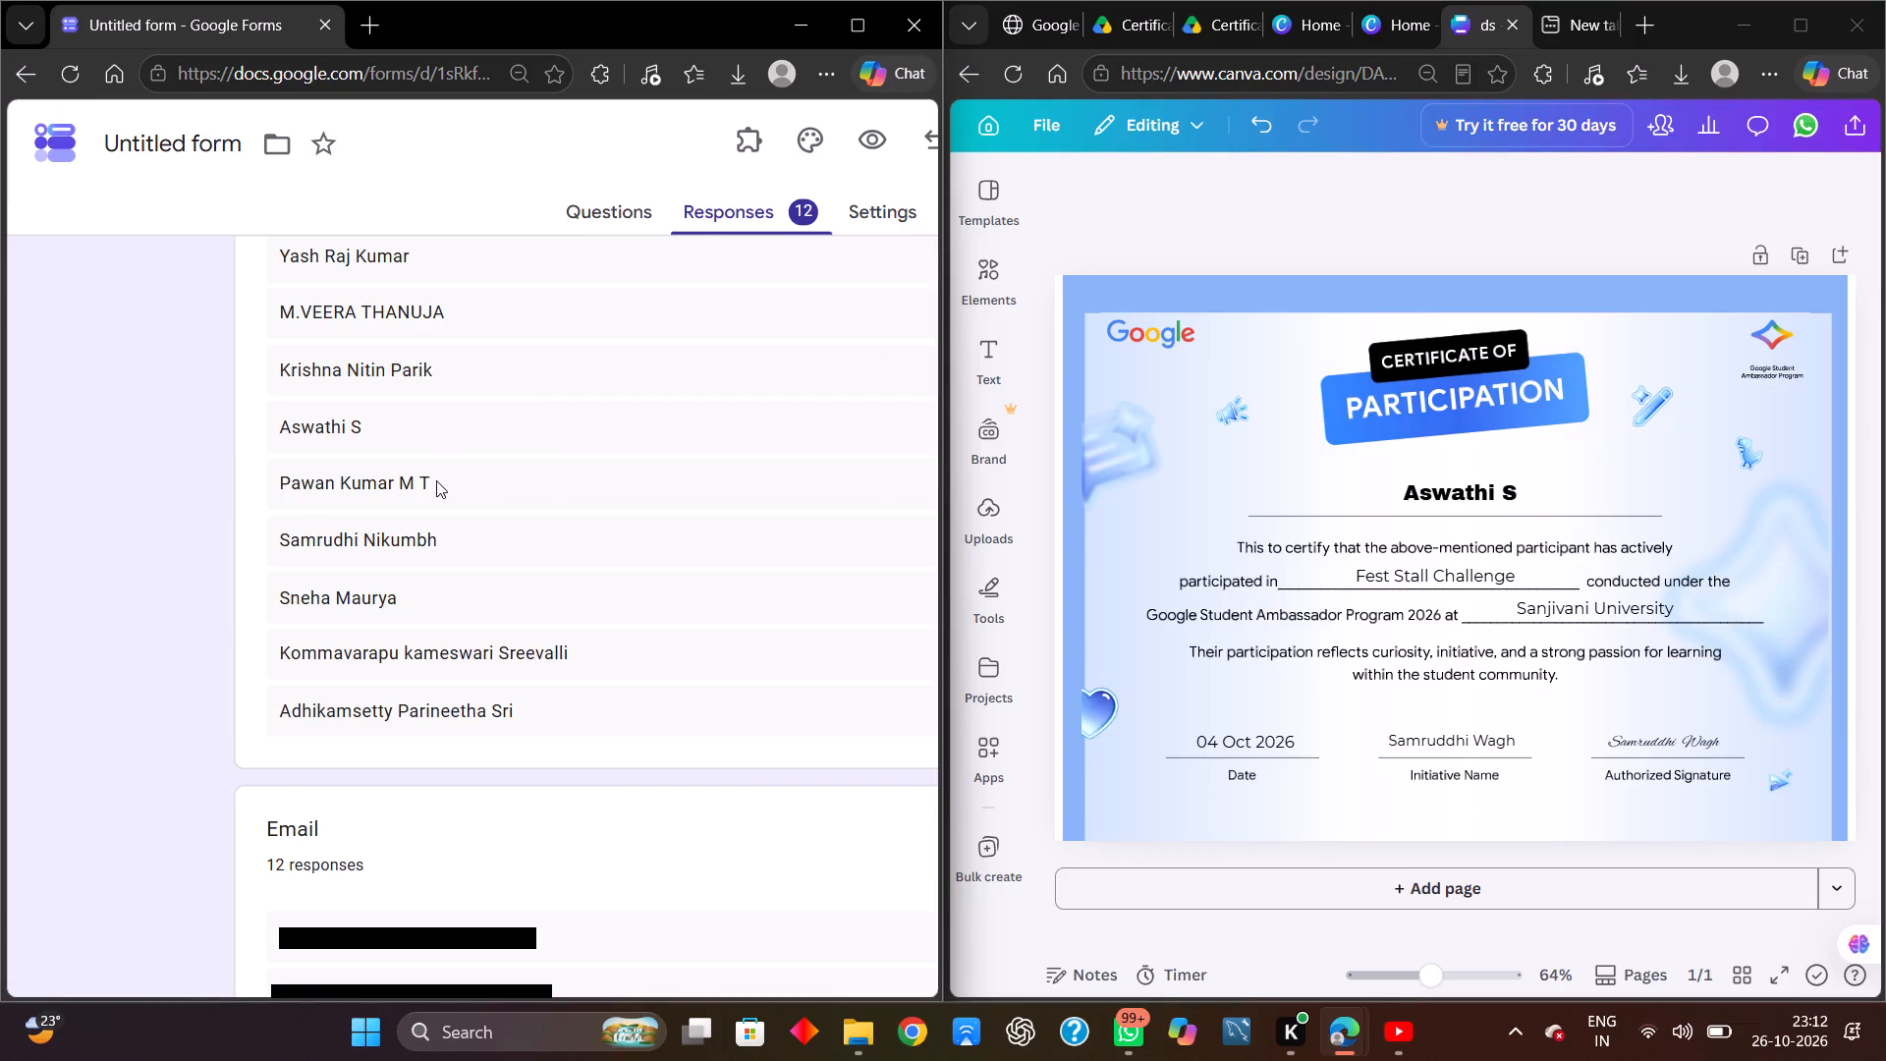
drag(436, 480, 251, 497)
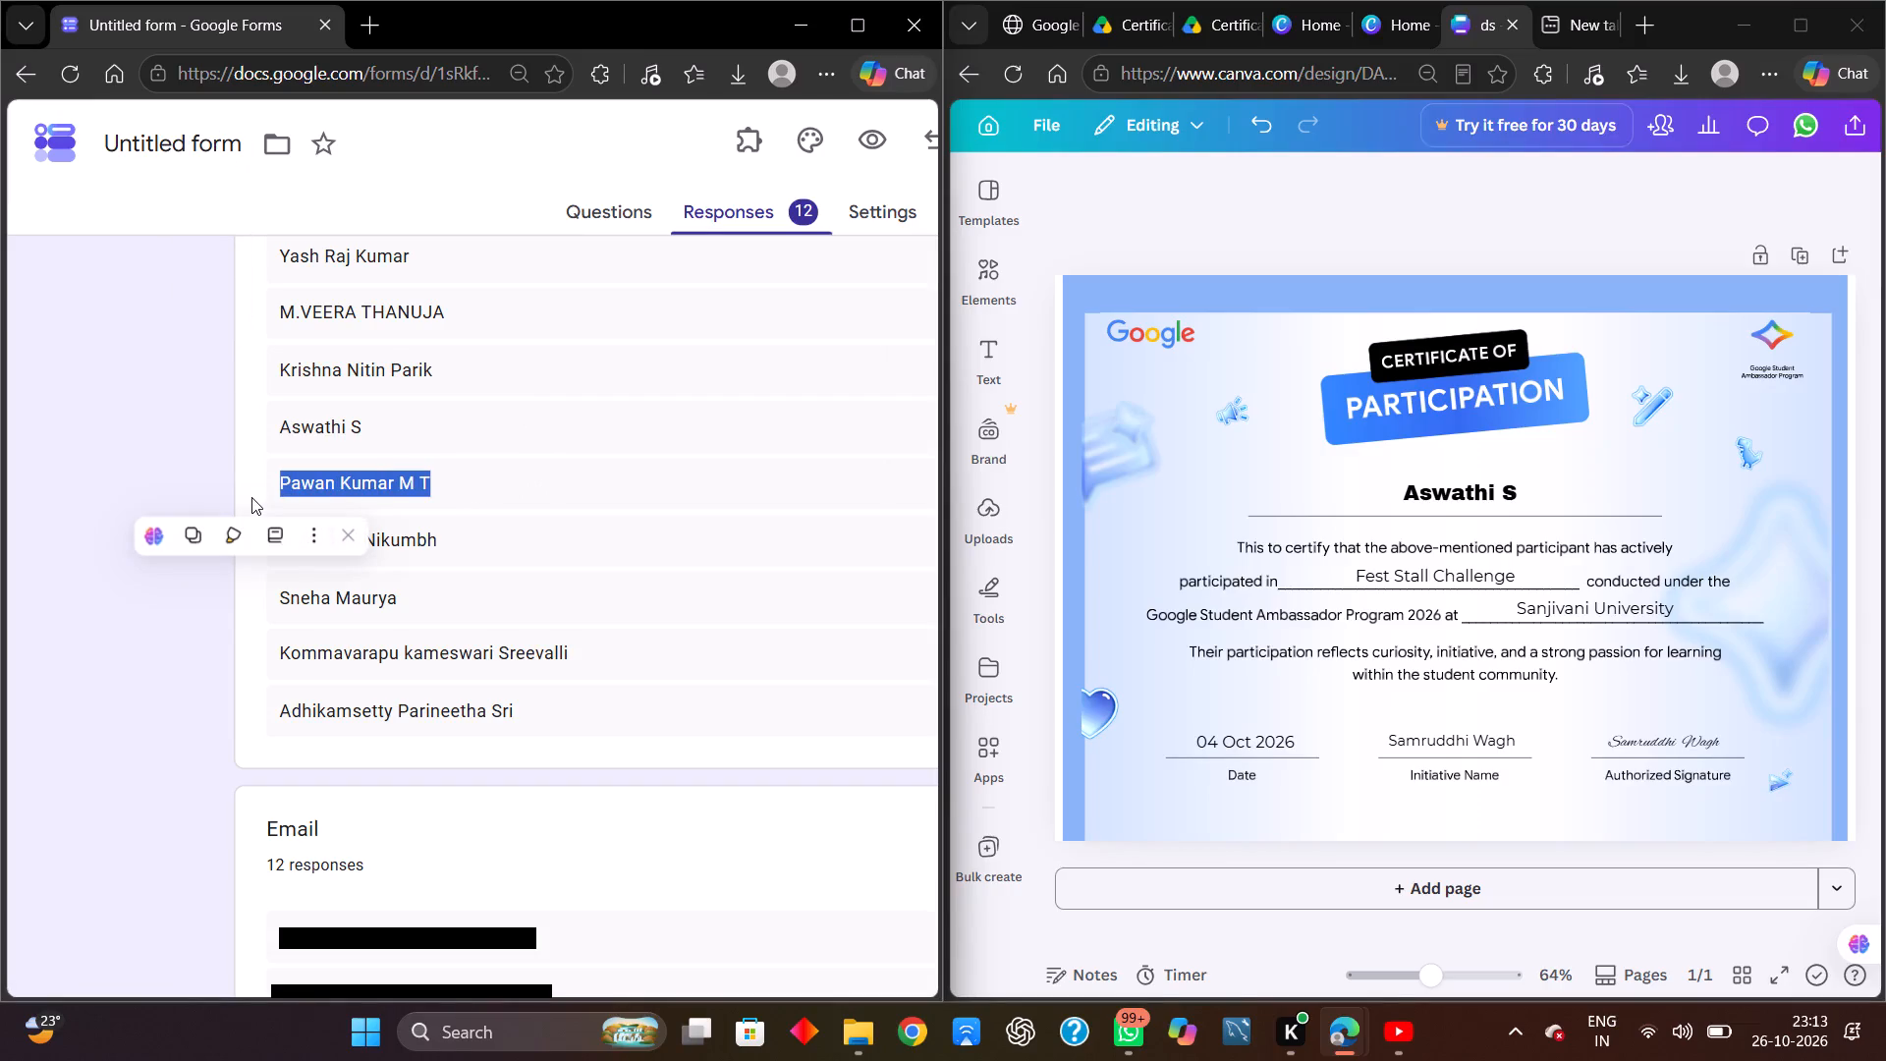
key(ctrl+c)
double_click(1497, 506)
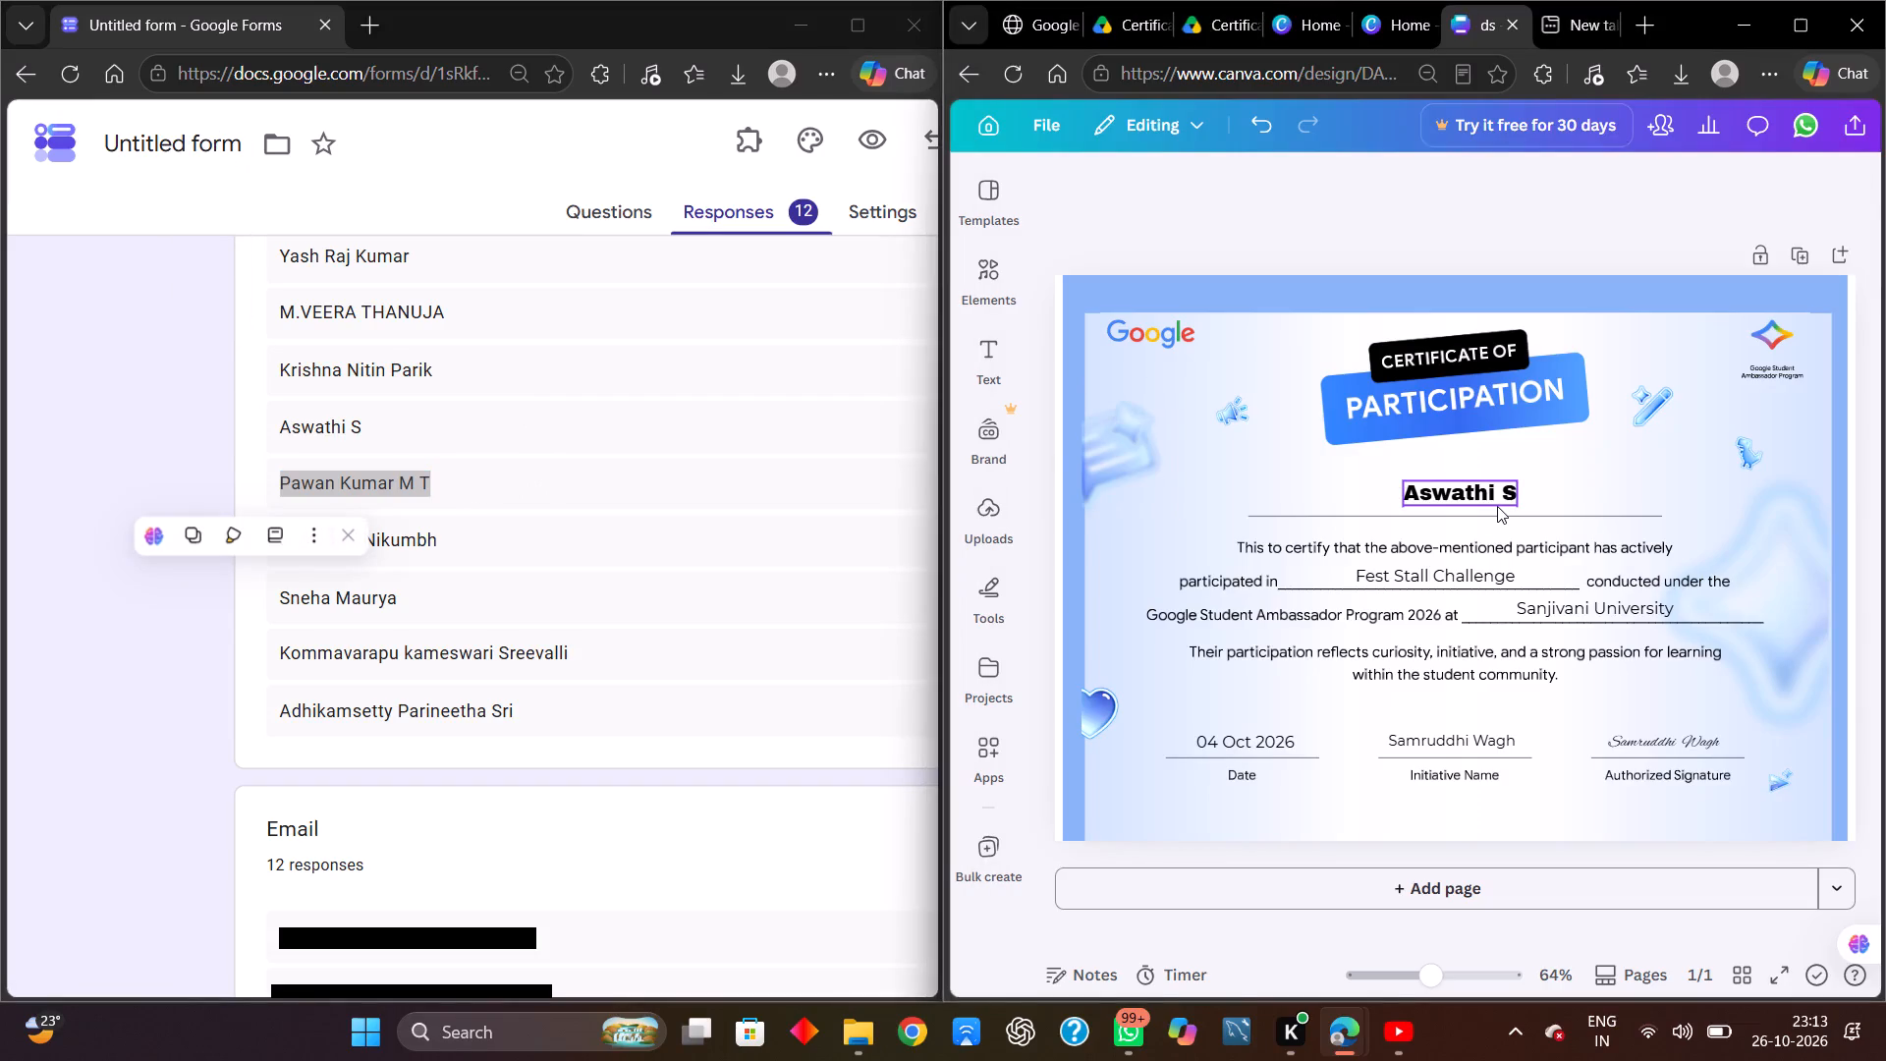
double_click(1479, 499)
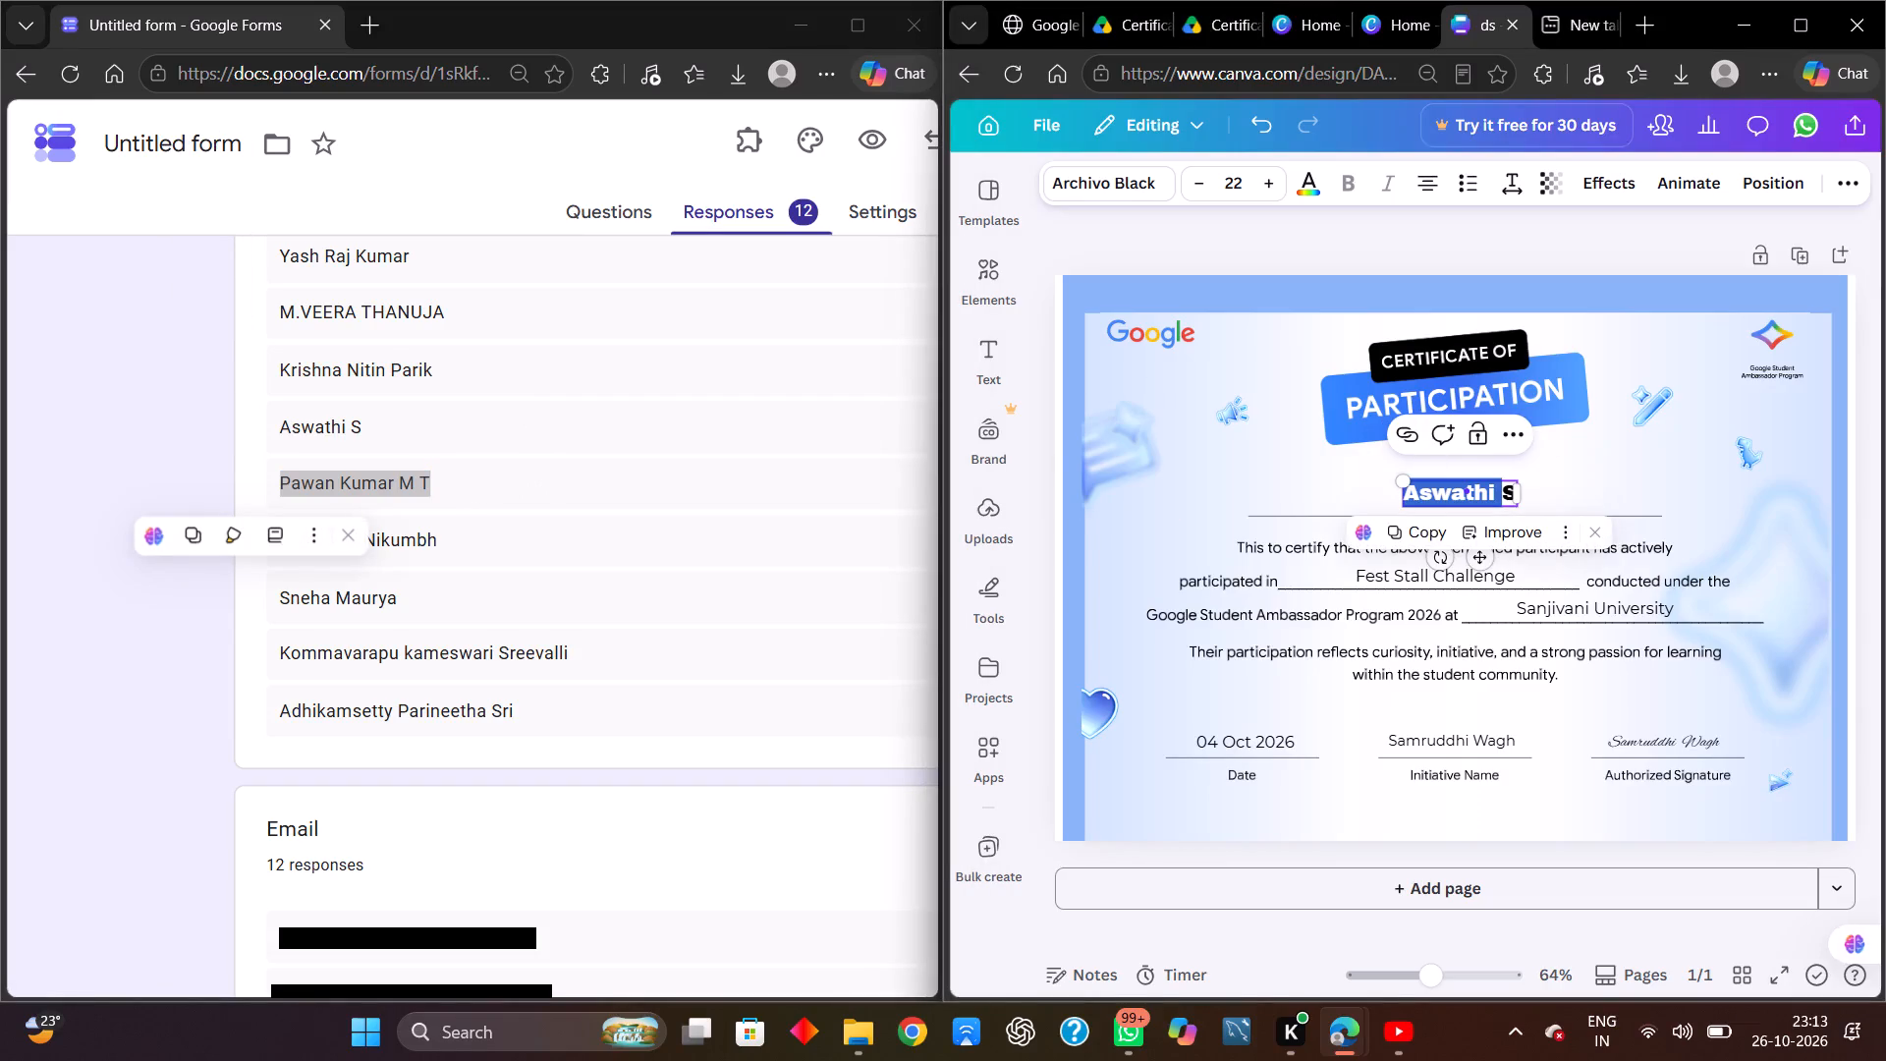
key(BackSpace)
key(Right)
key(BackSpace)
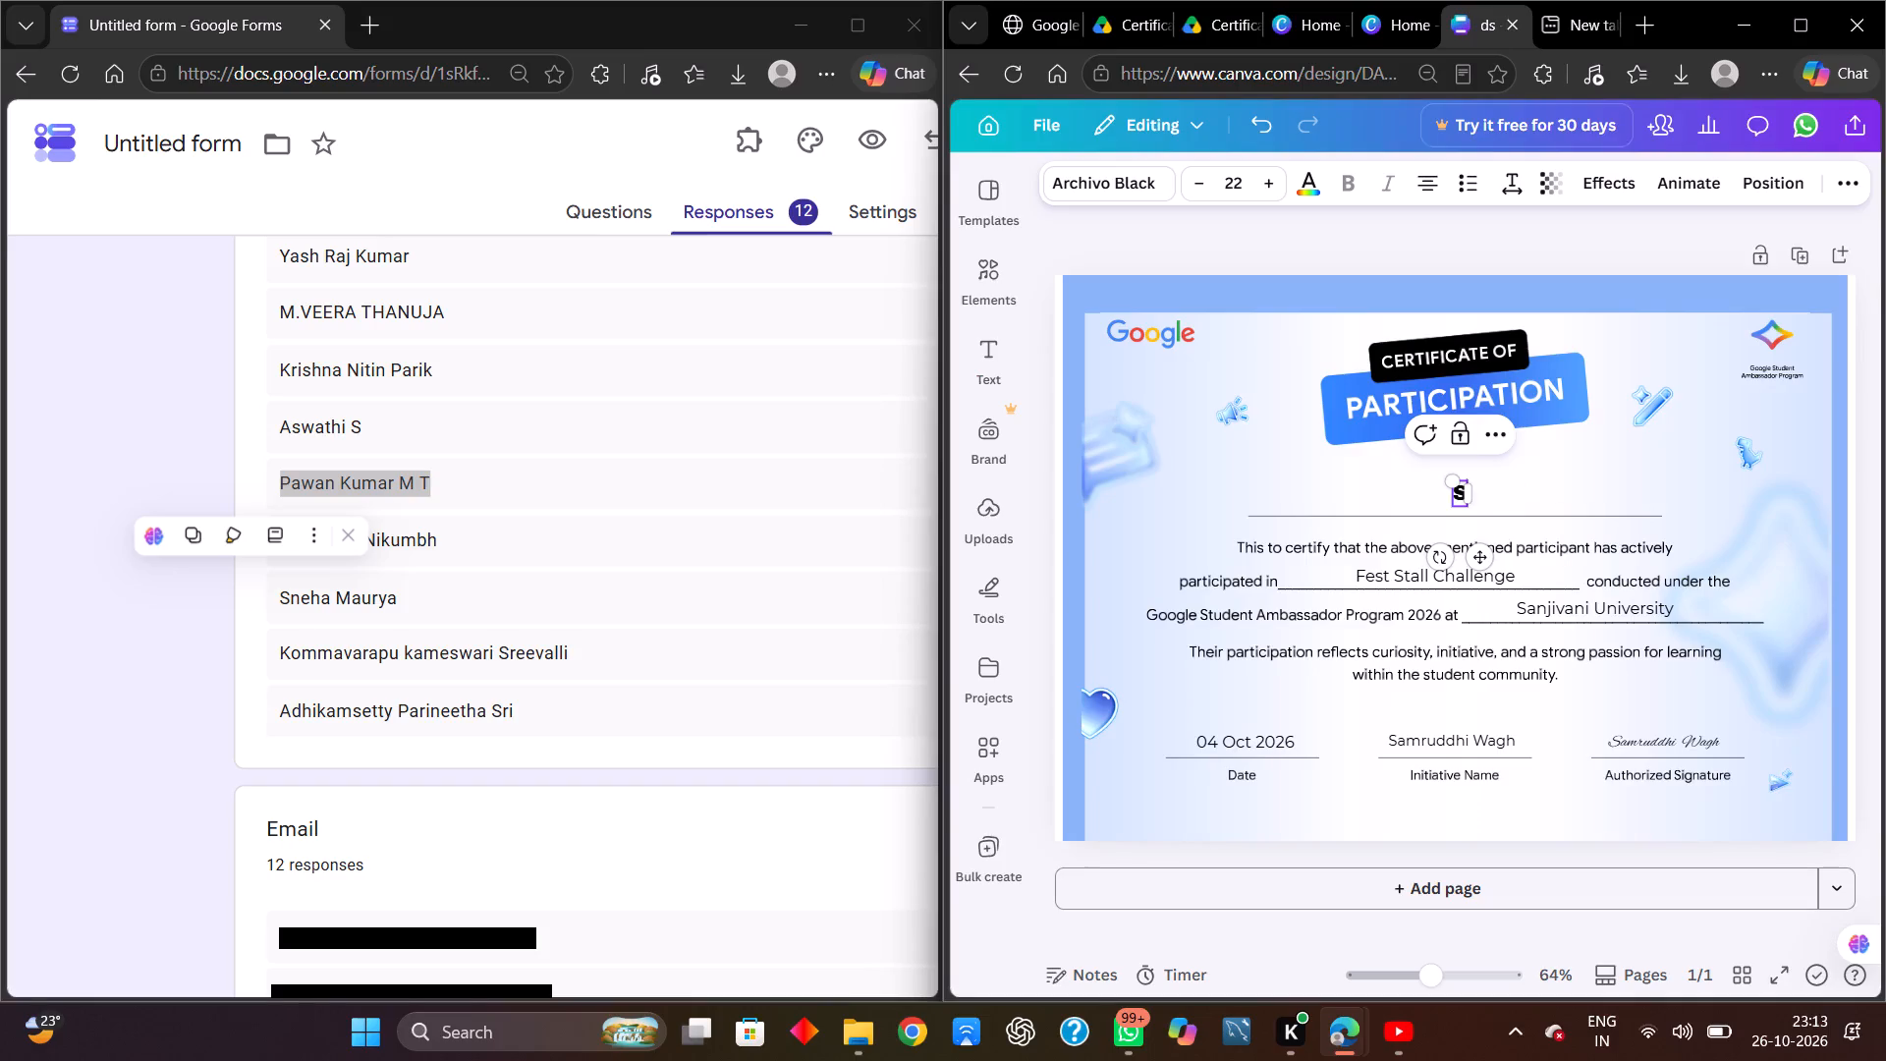
key(ctrl+v)
click(1271, 481)
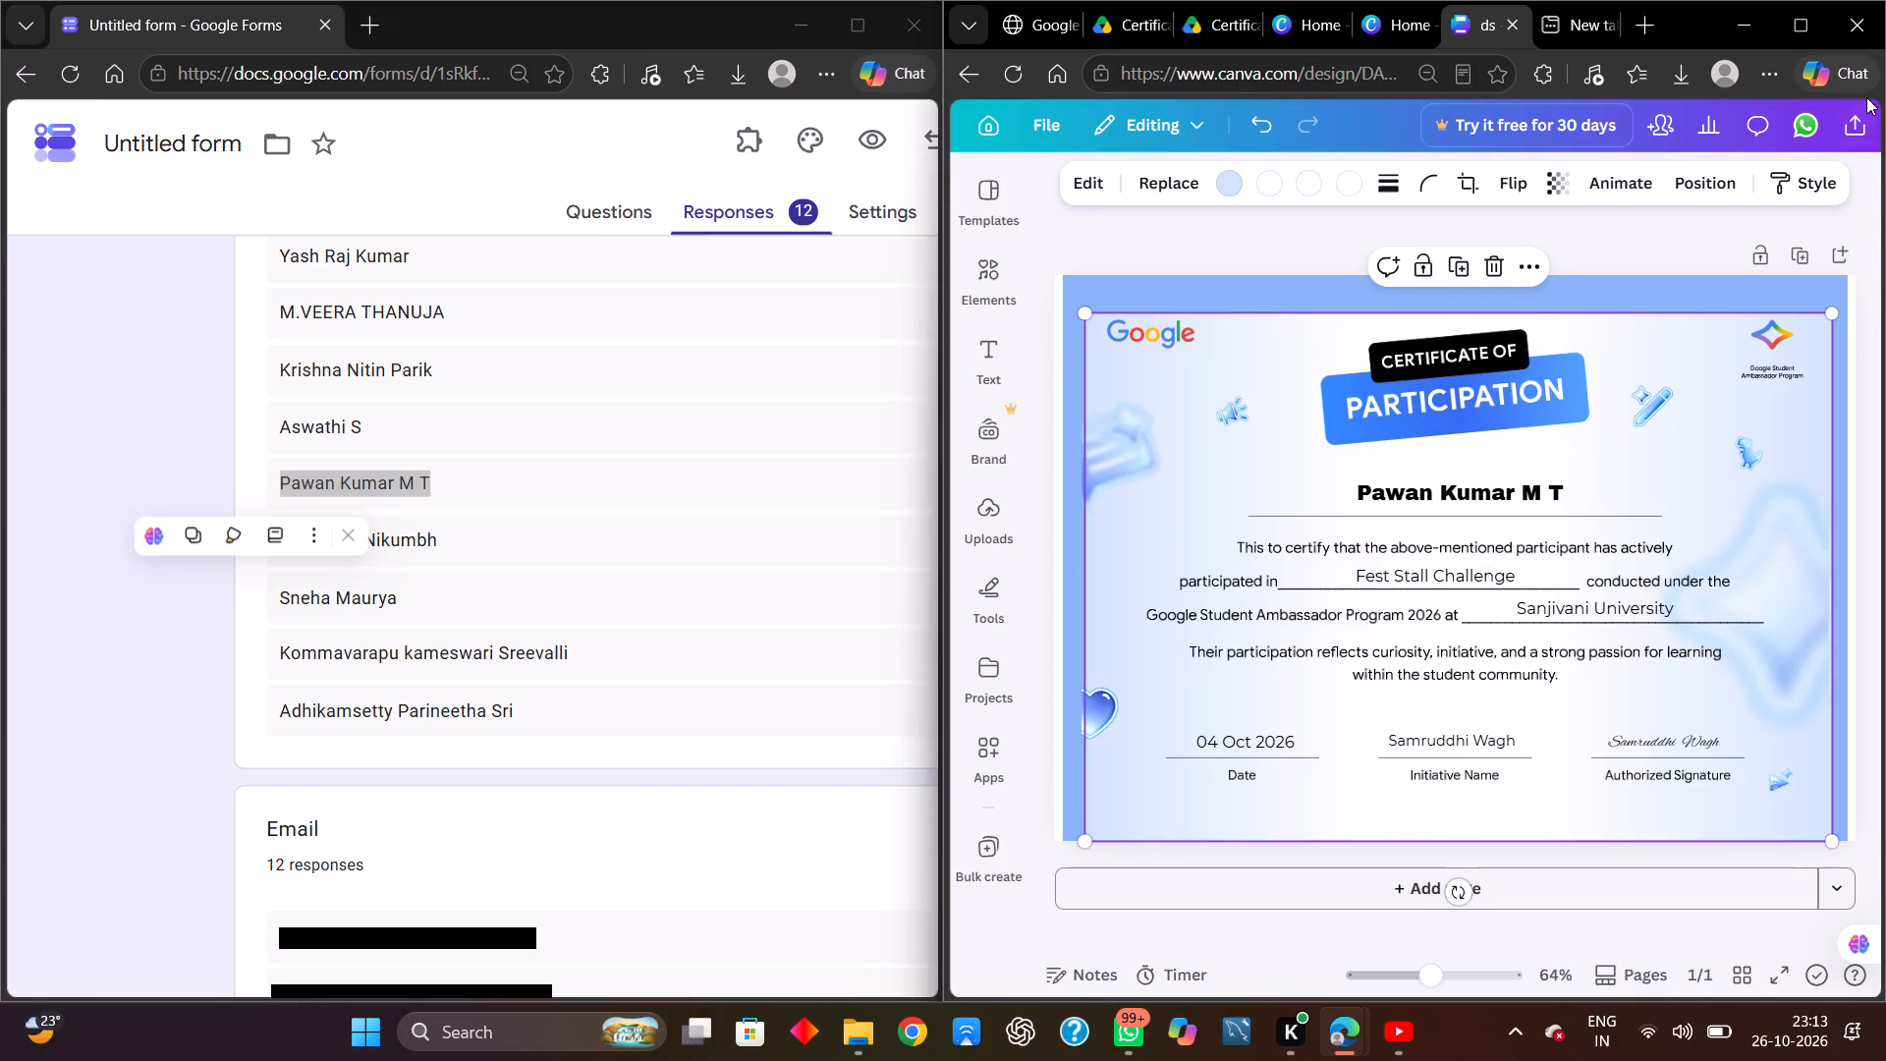
Download the eighth respondent's certificate as a PNG at High quality.
click(1847, 119)
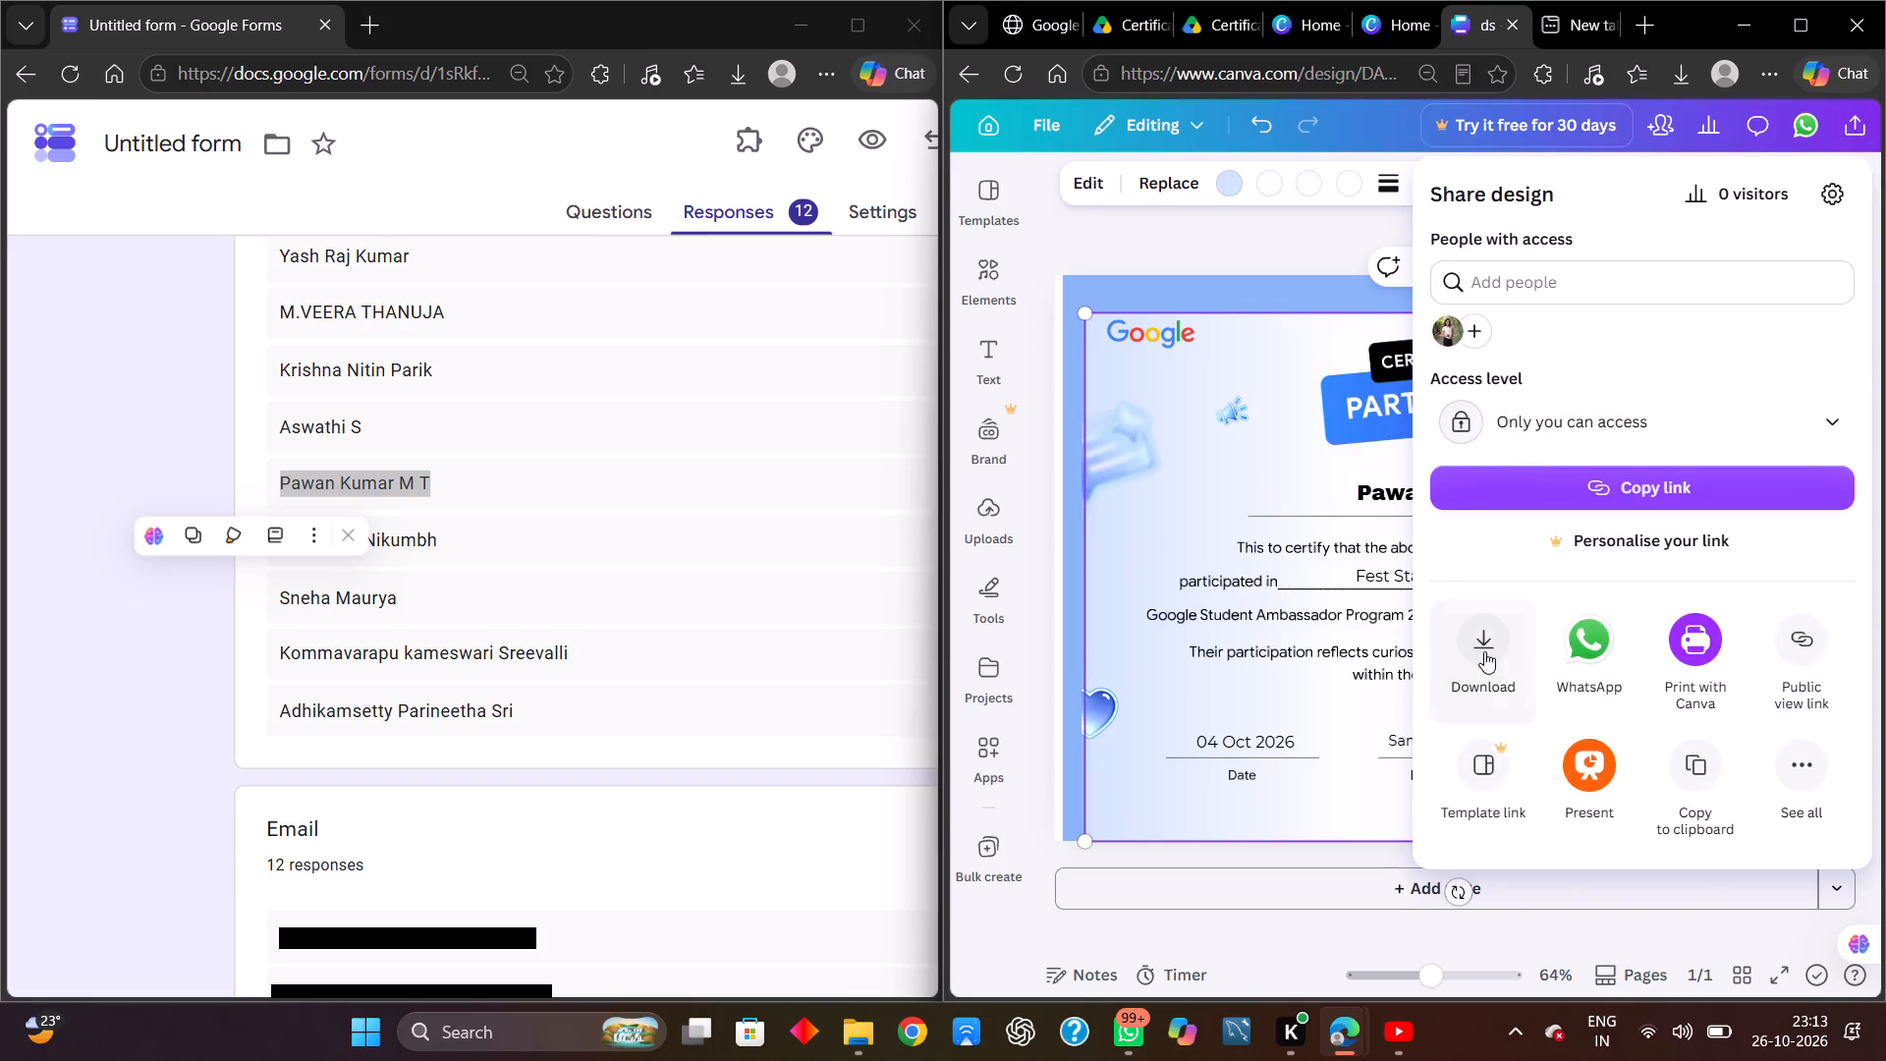
click(1484, 651)
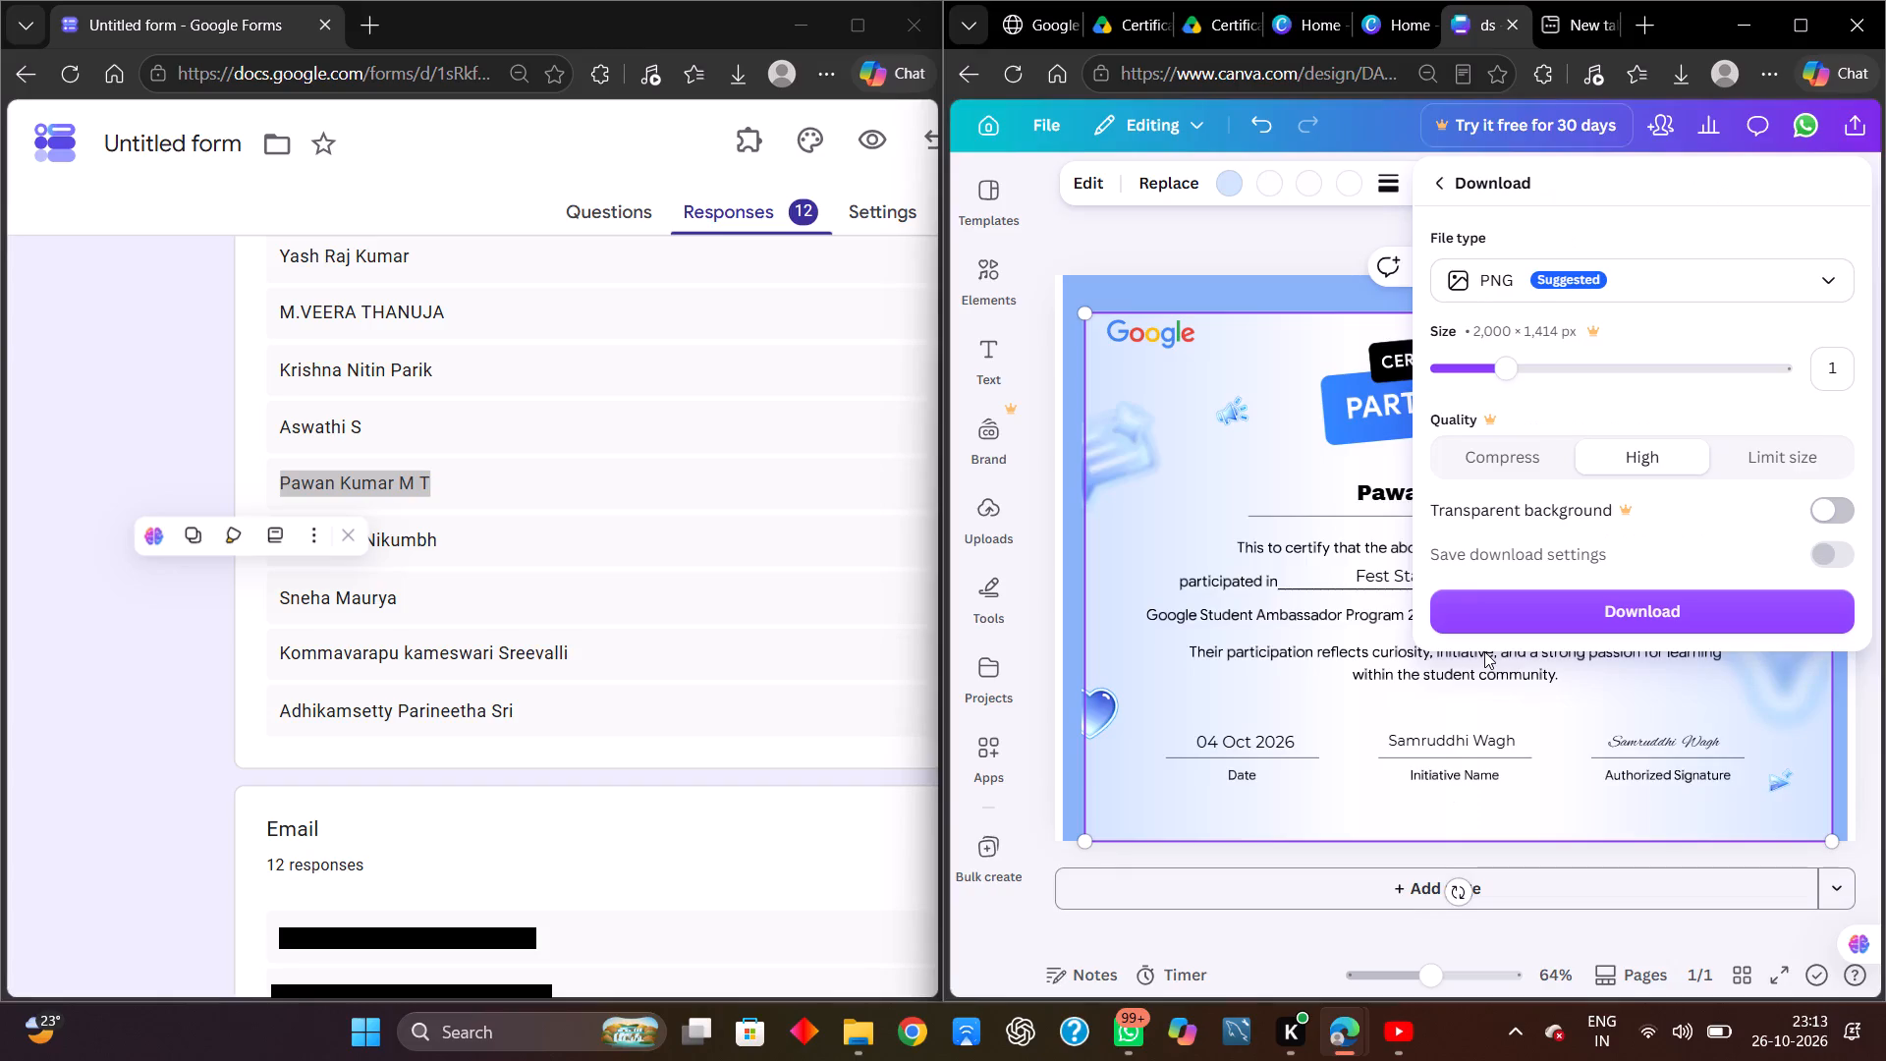
click(1654, 600)
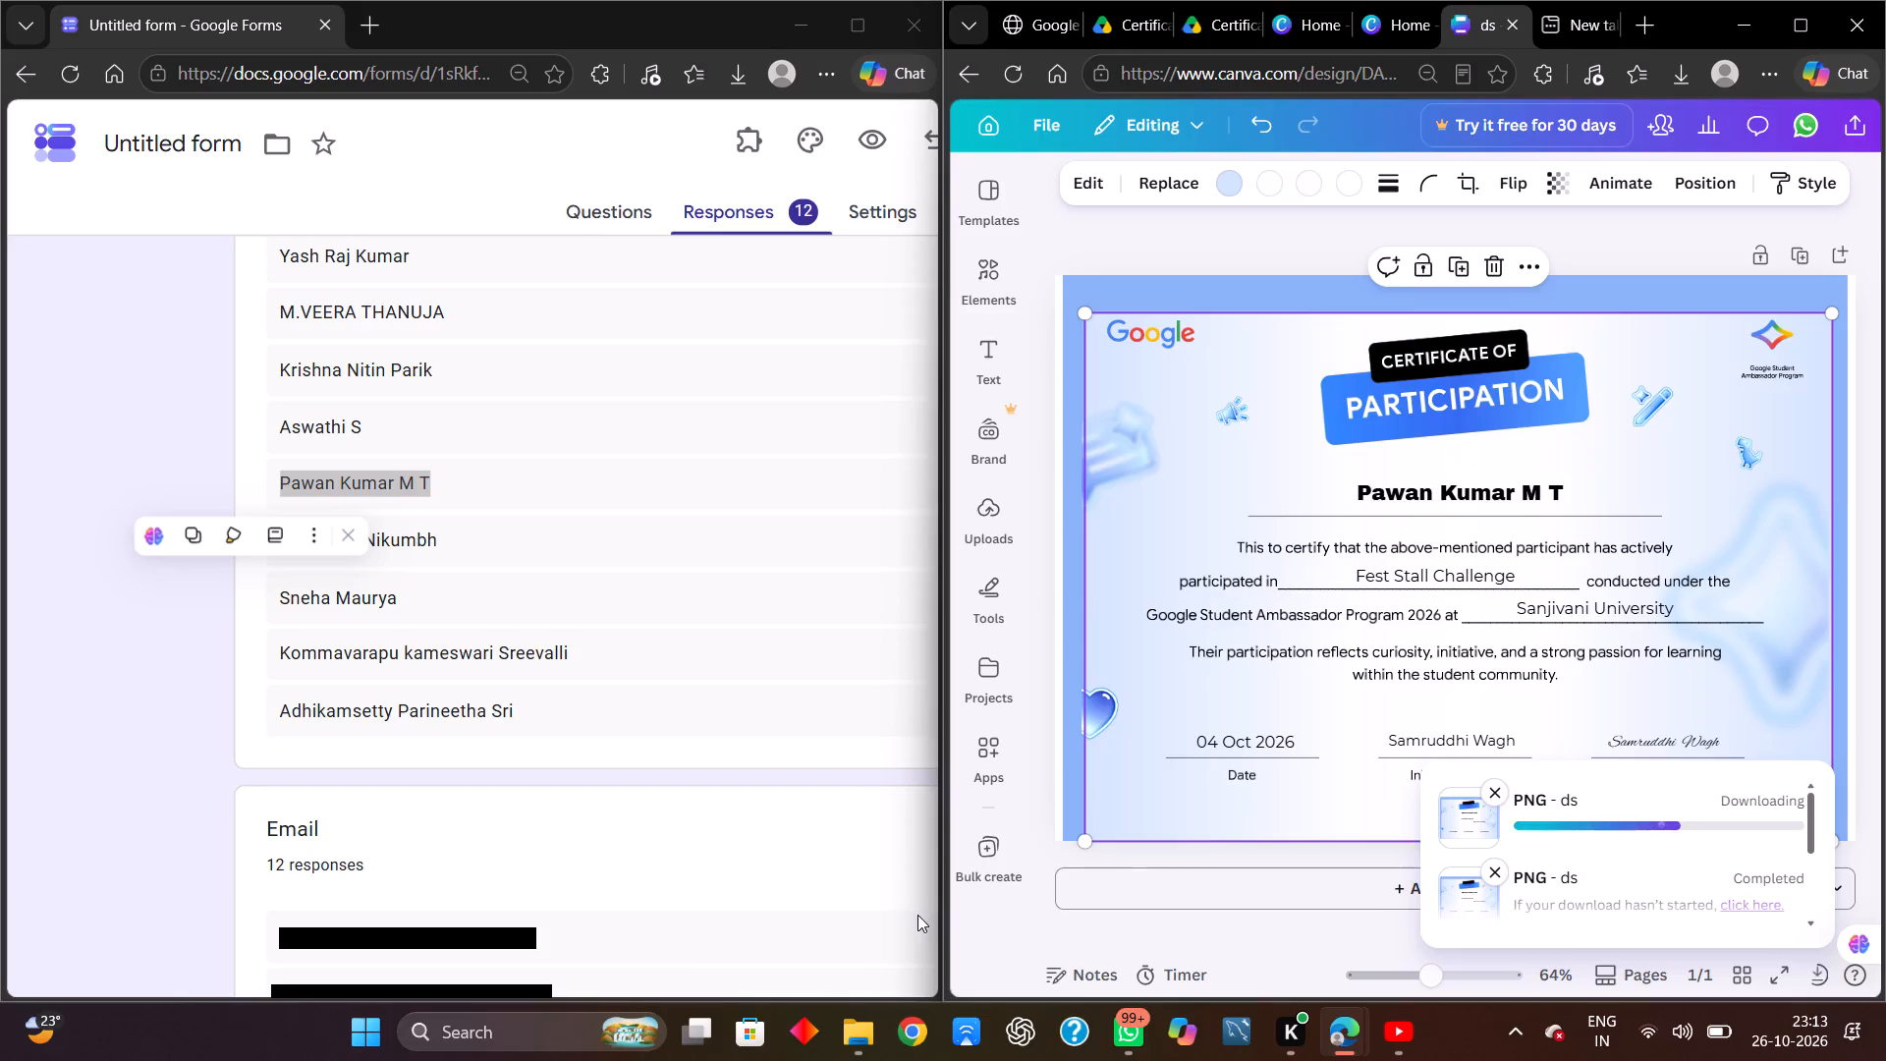
Switch to File Explorer, refresh the Downloads folder and rename the new ds (1) certificate with the eighth respondent's copied name.
click(864, 1036)
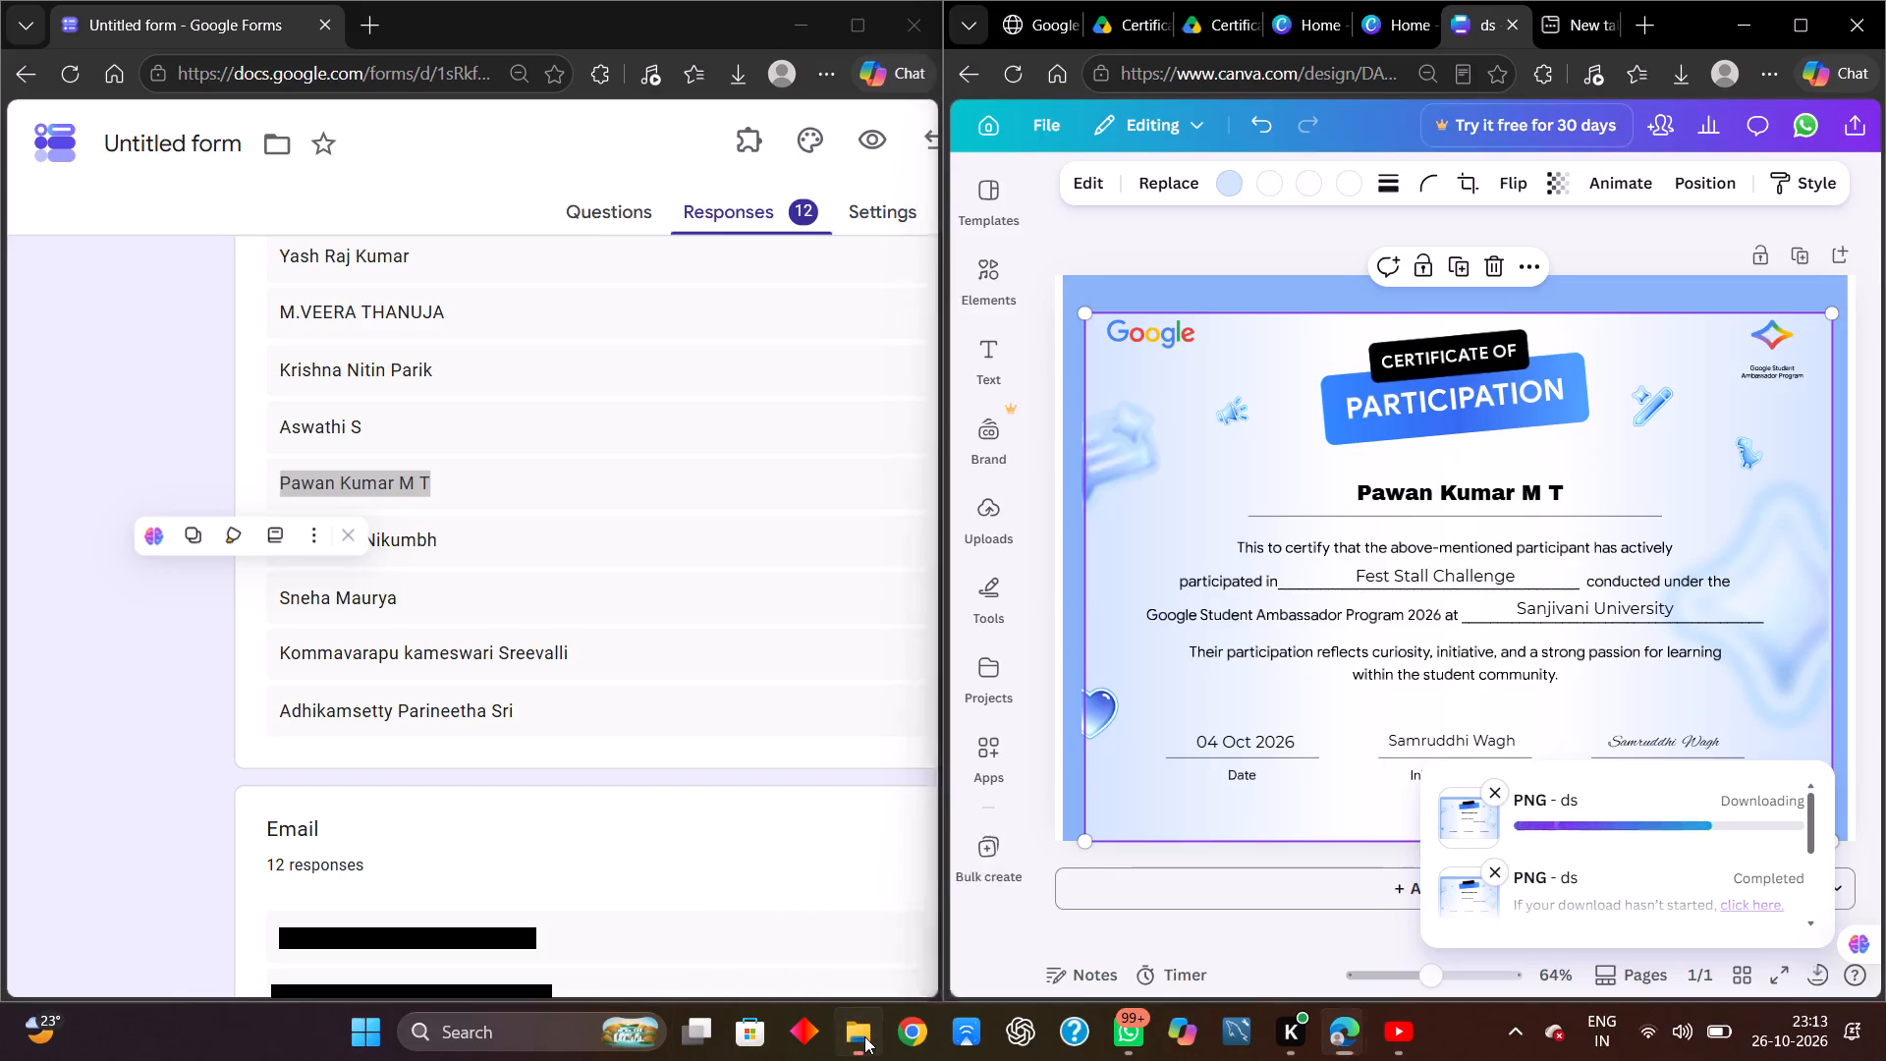
double_click(389, 461)
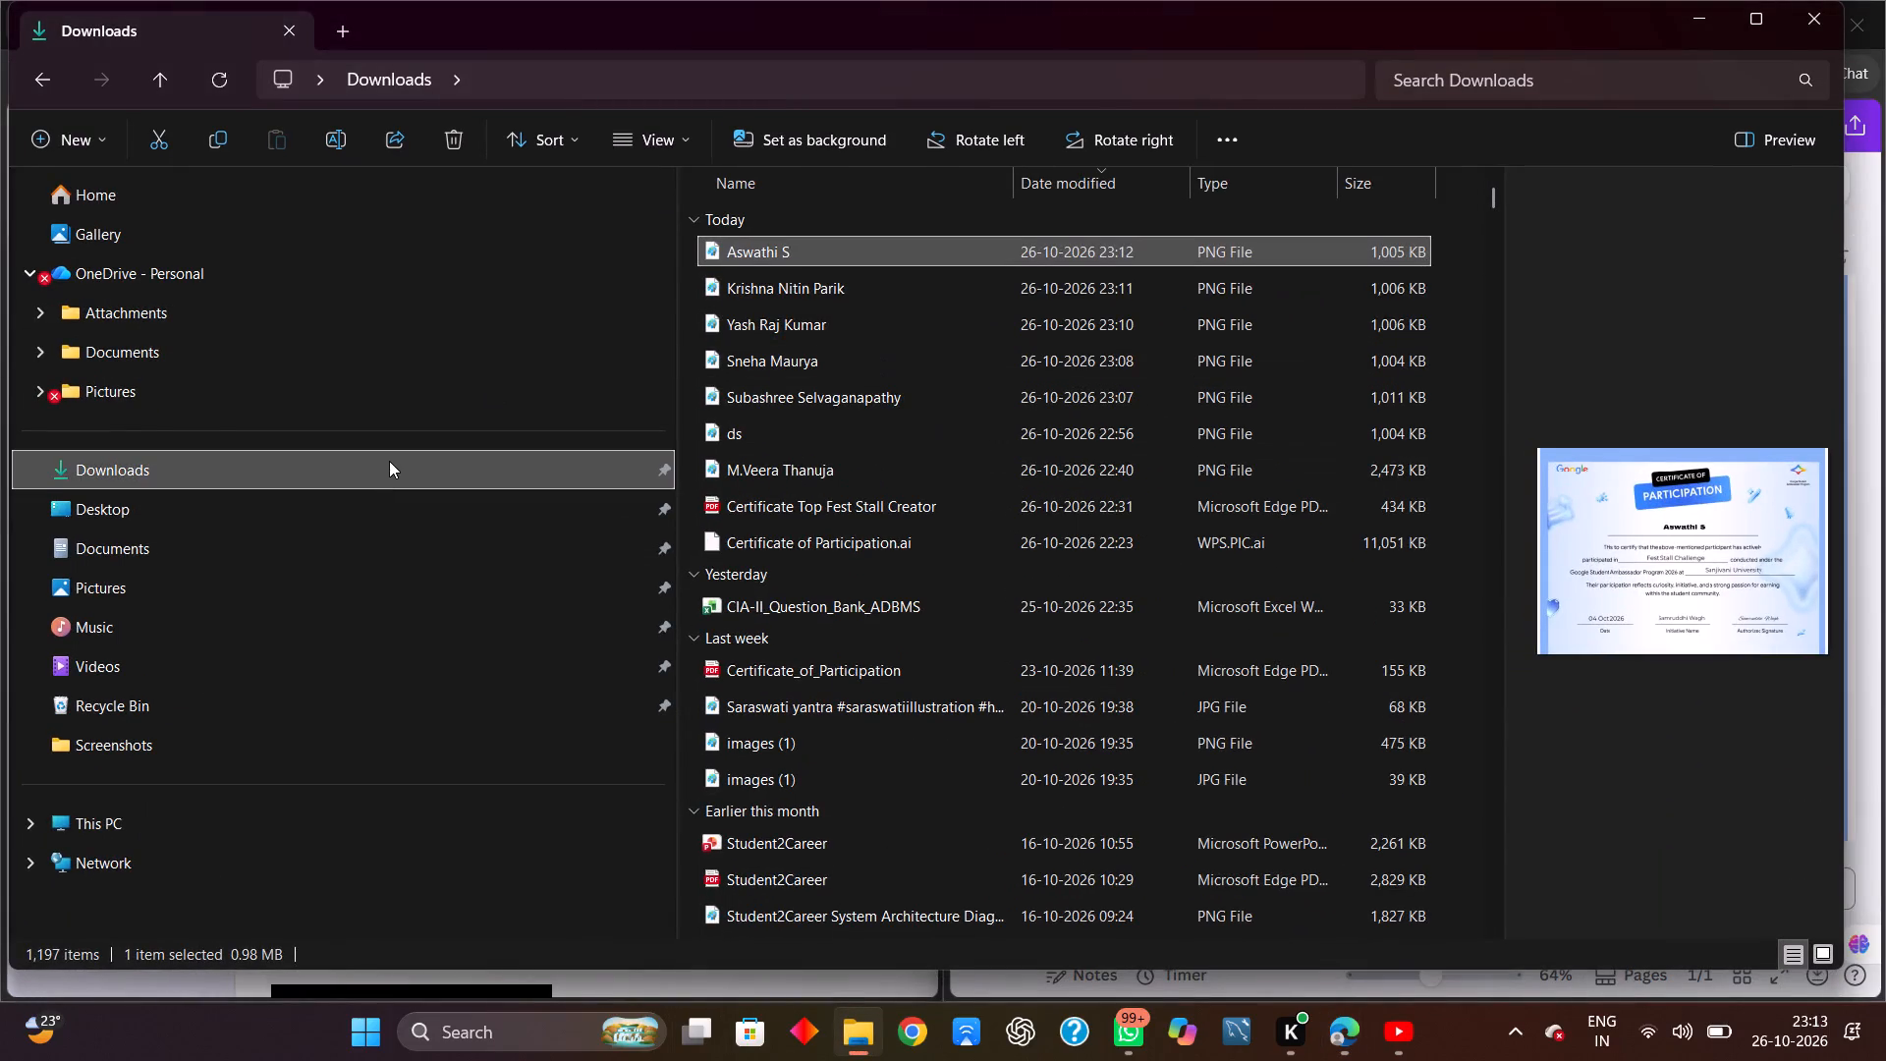
click(456, 490)
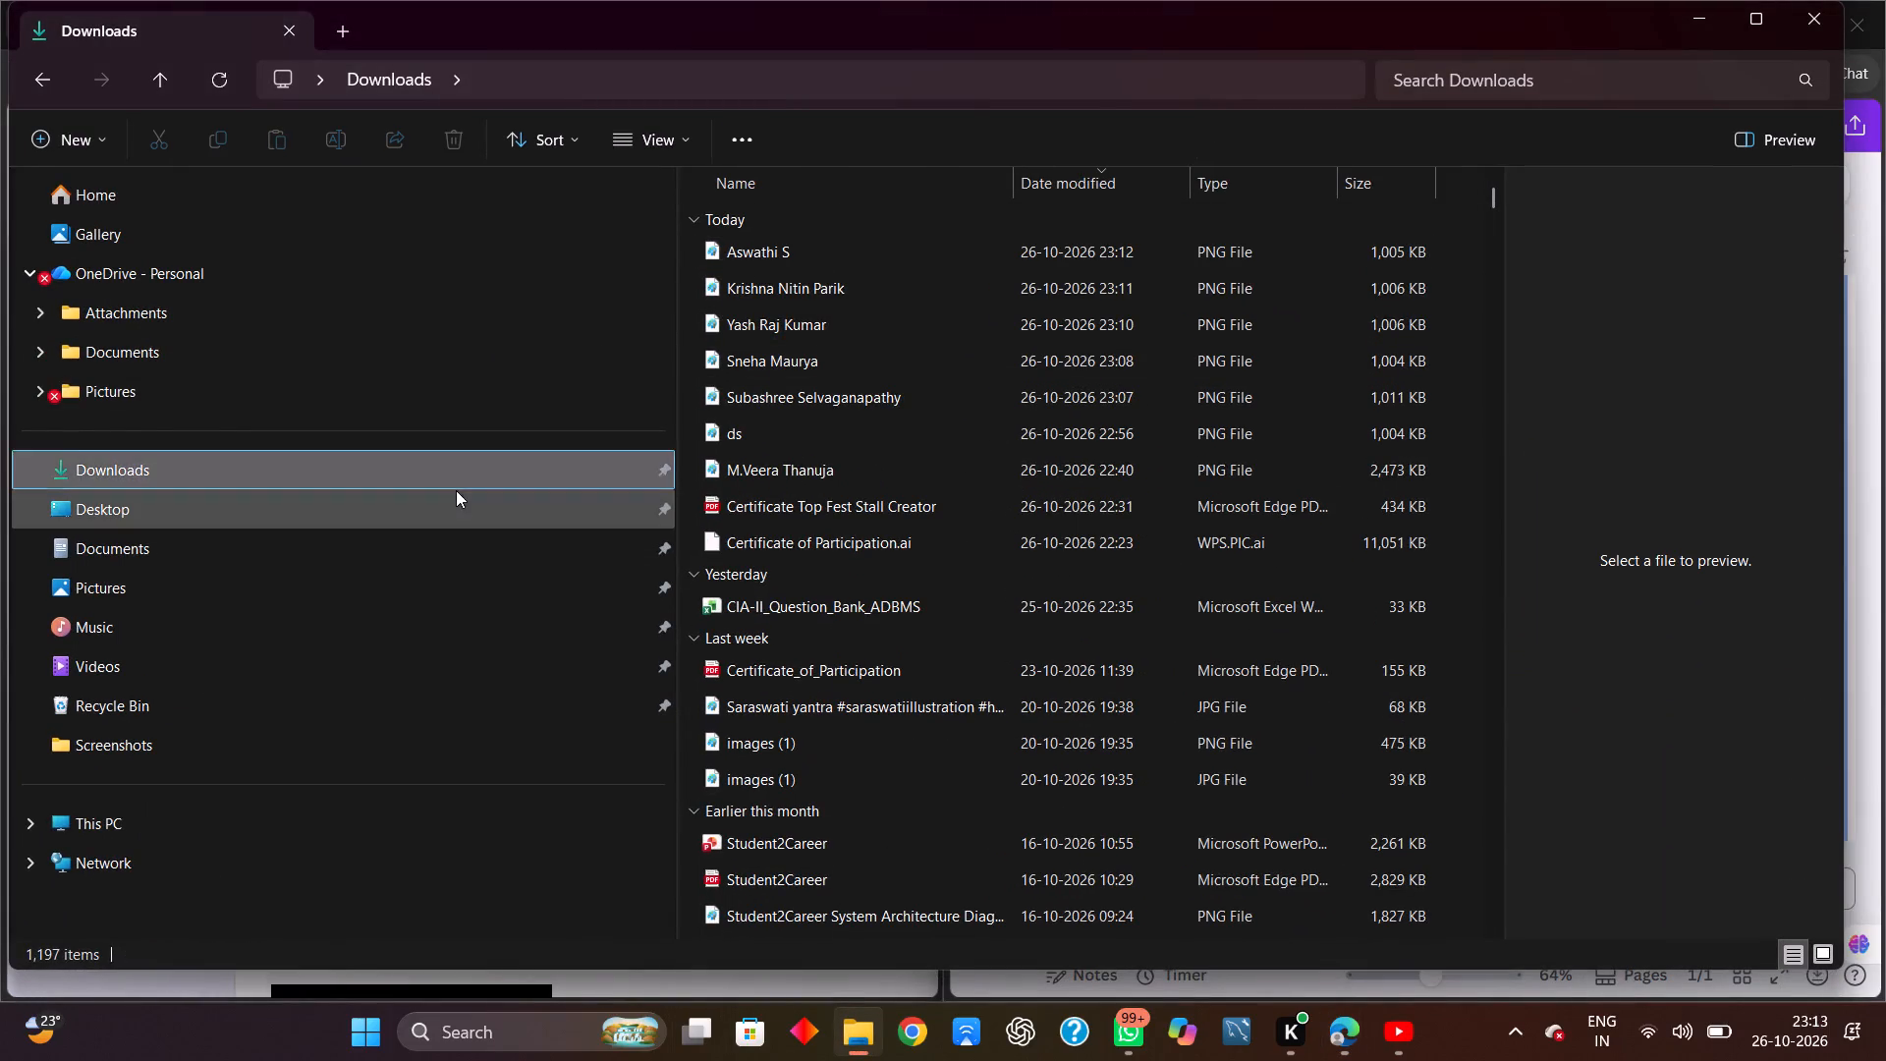
triple_click(463, 478)
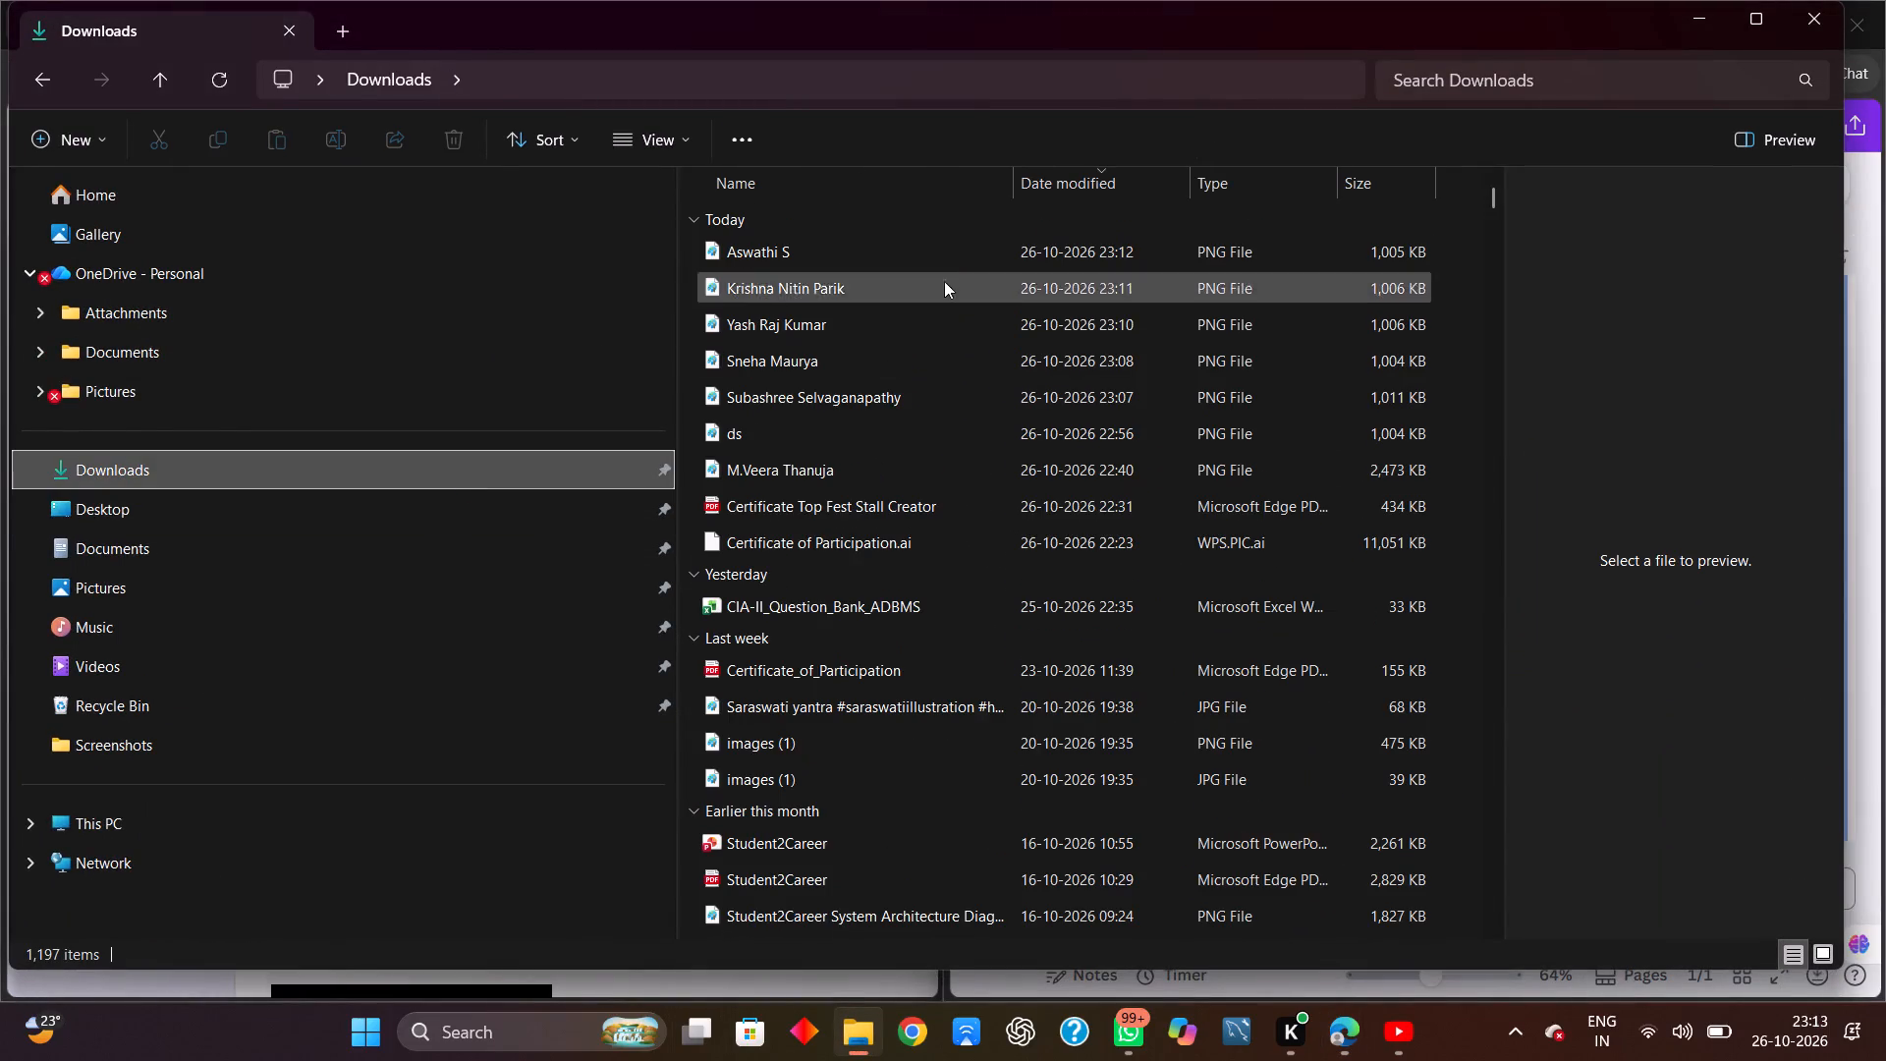
click(1334, 1030)
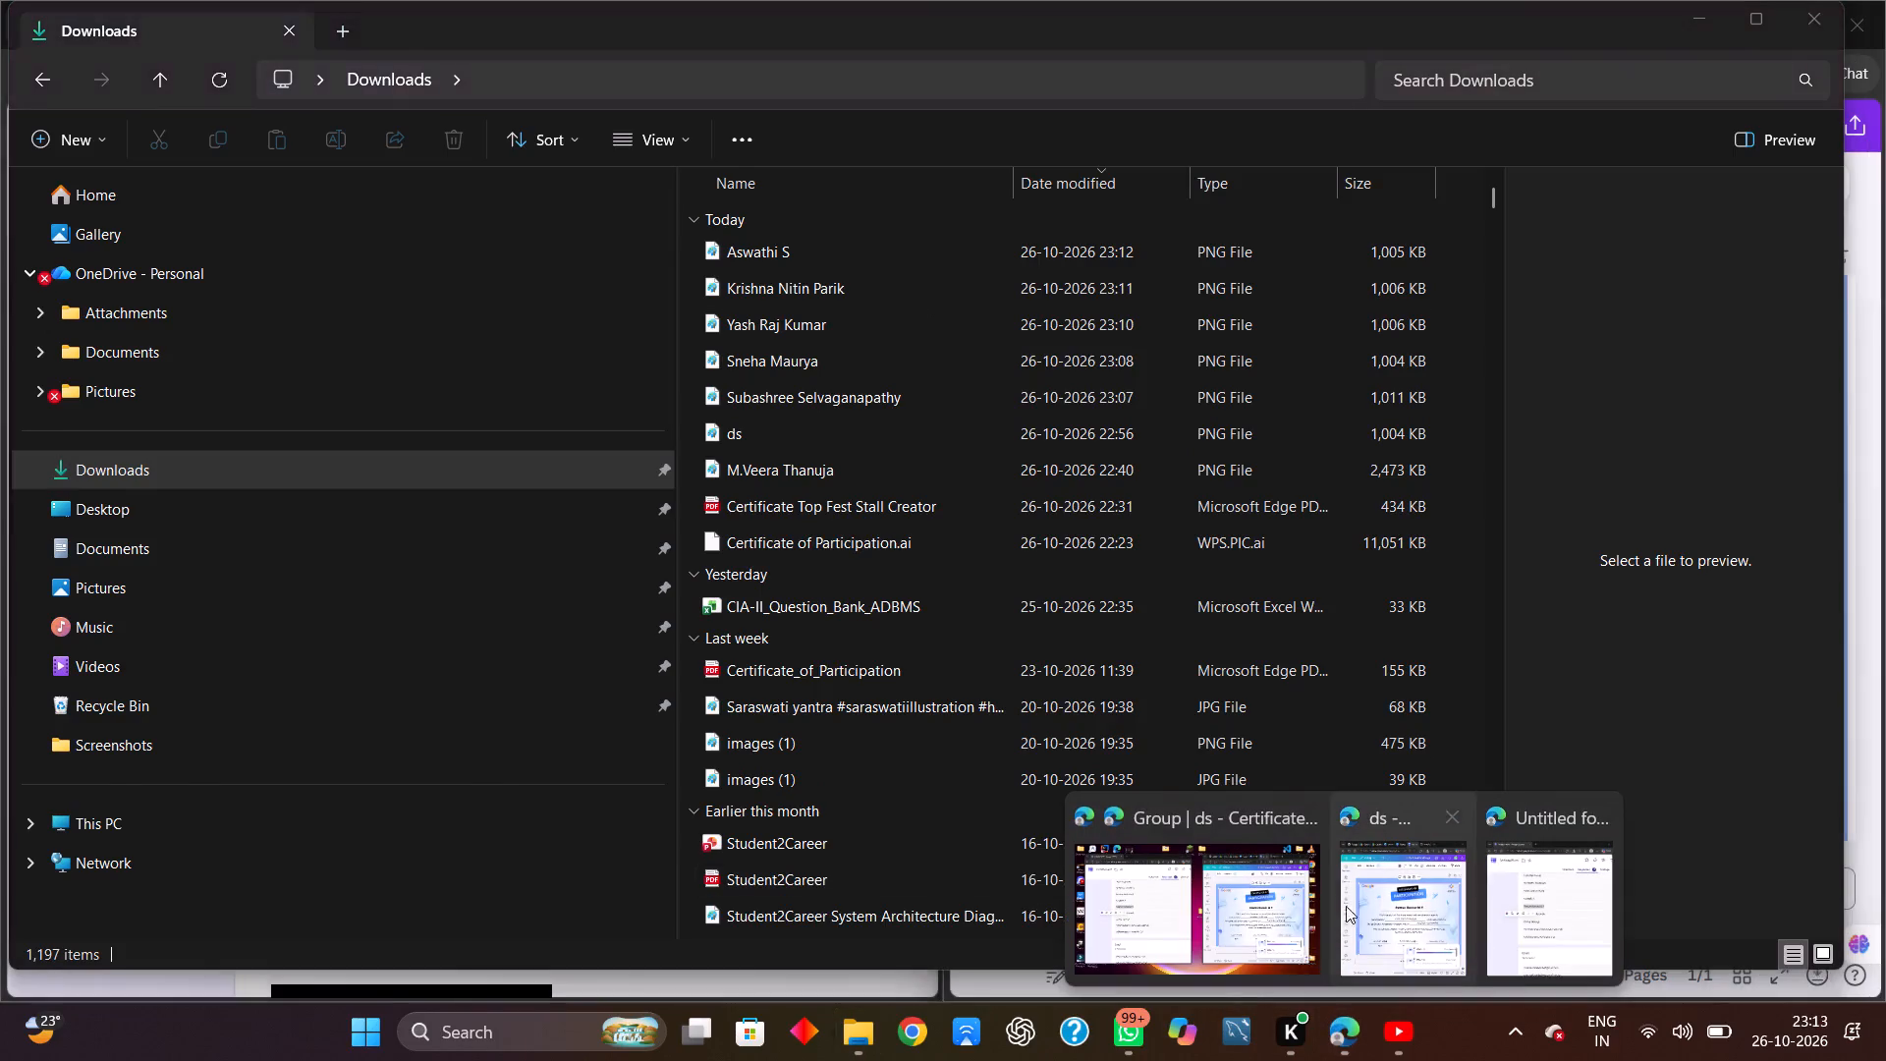
click(1429, 928)
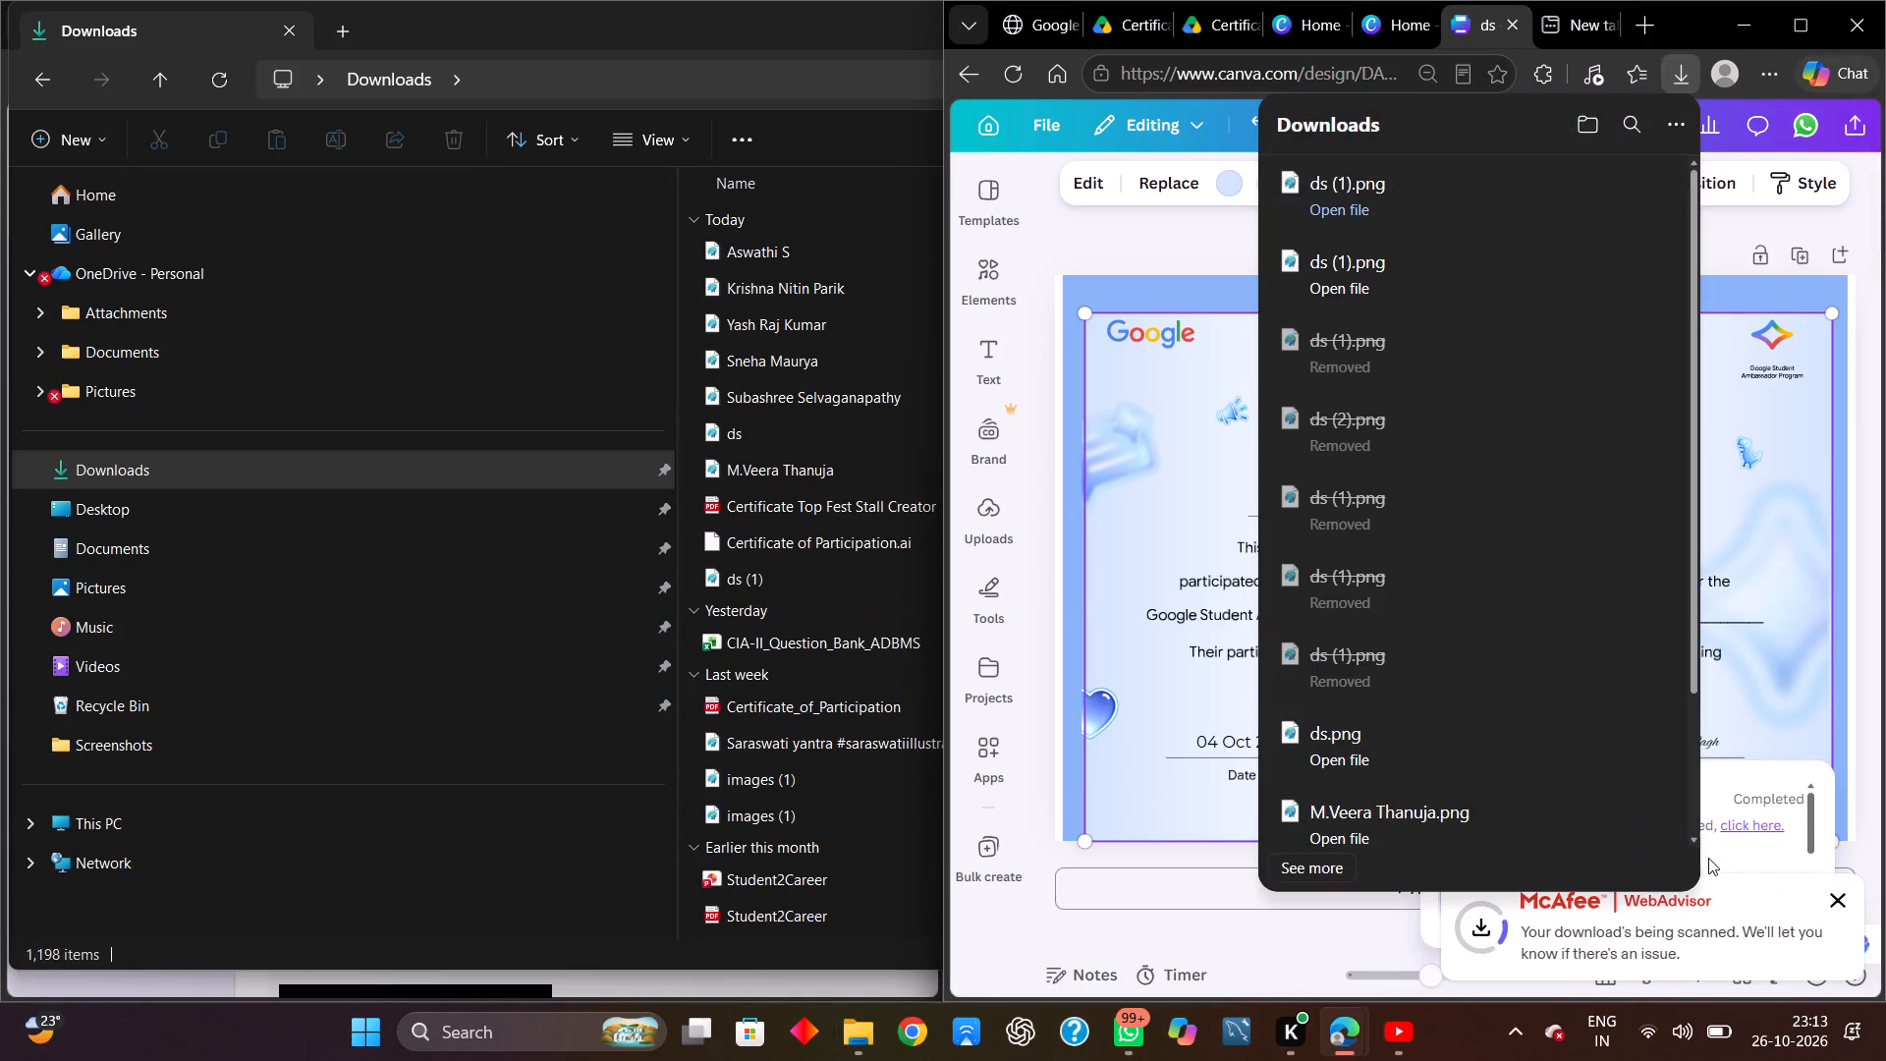
double_click(381, 471)
click(781, 244)
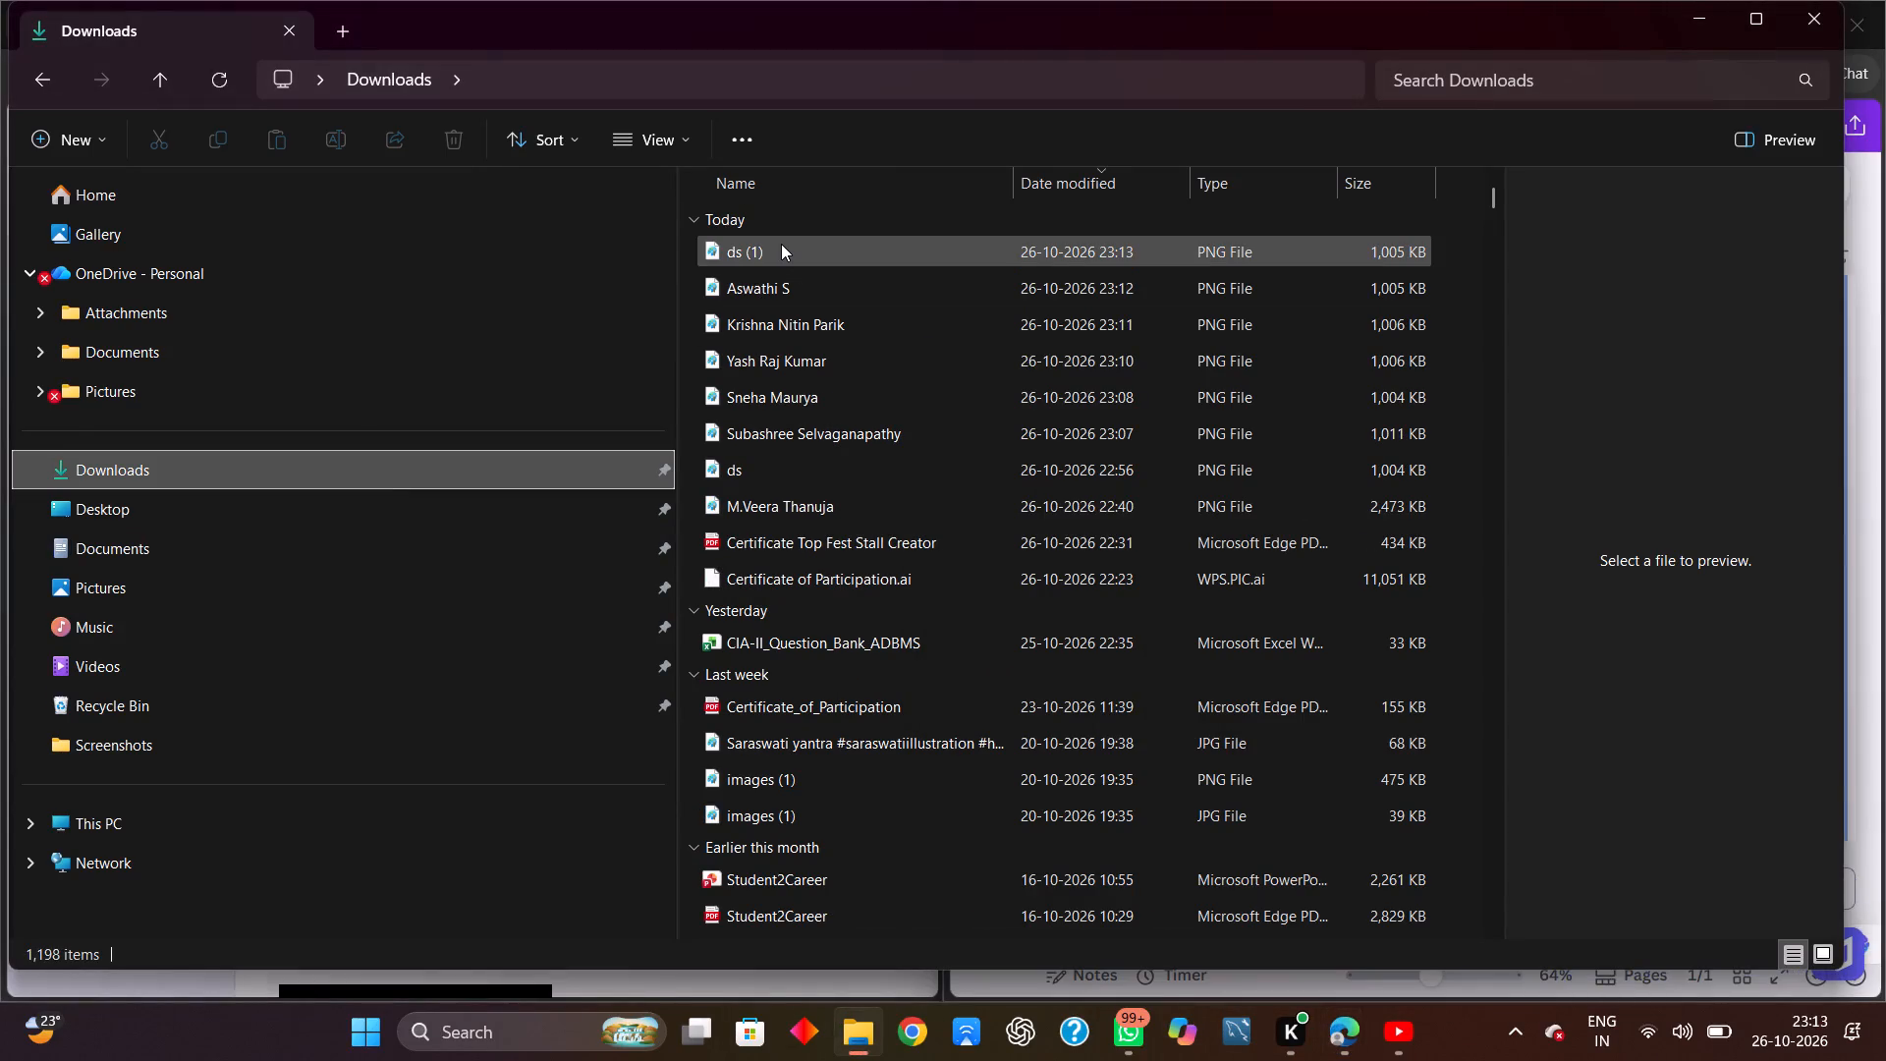
click(781, 238)
right_click(781, 238)
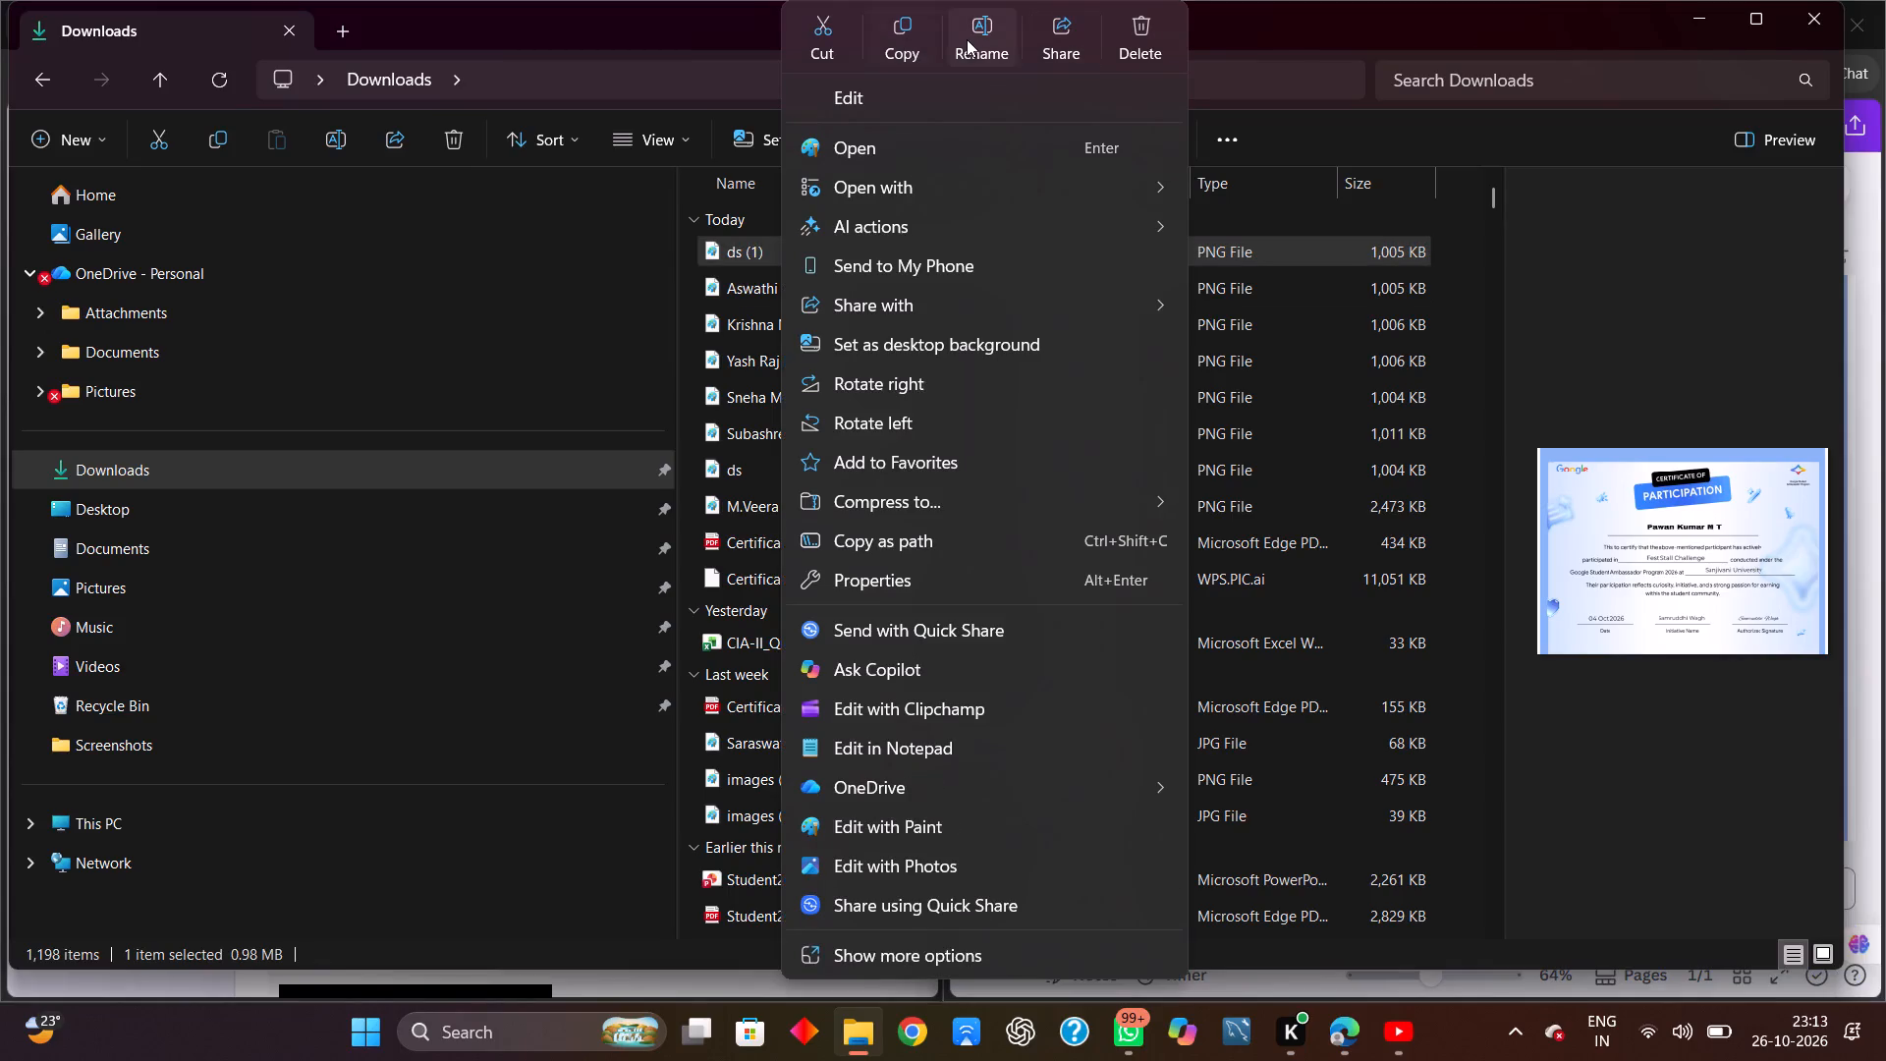
click(967, 39)
key(ctrl+v)
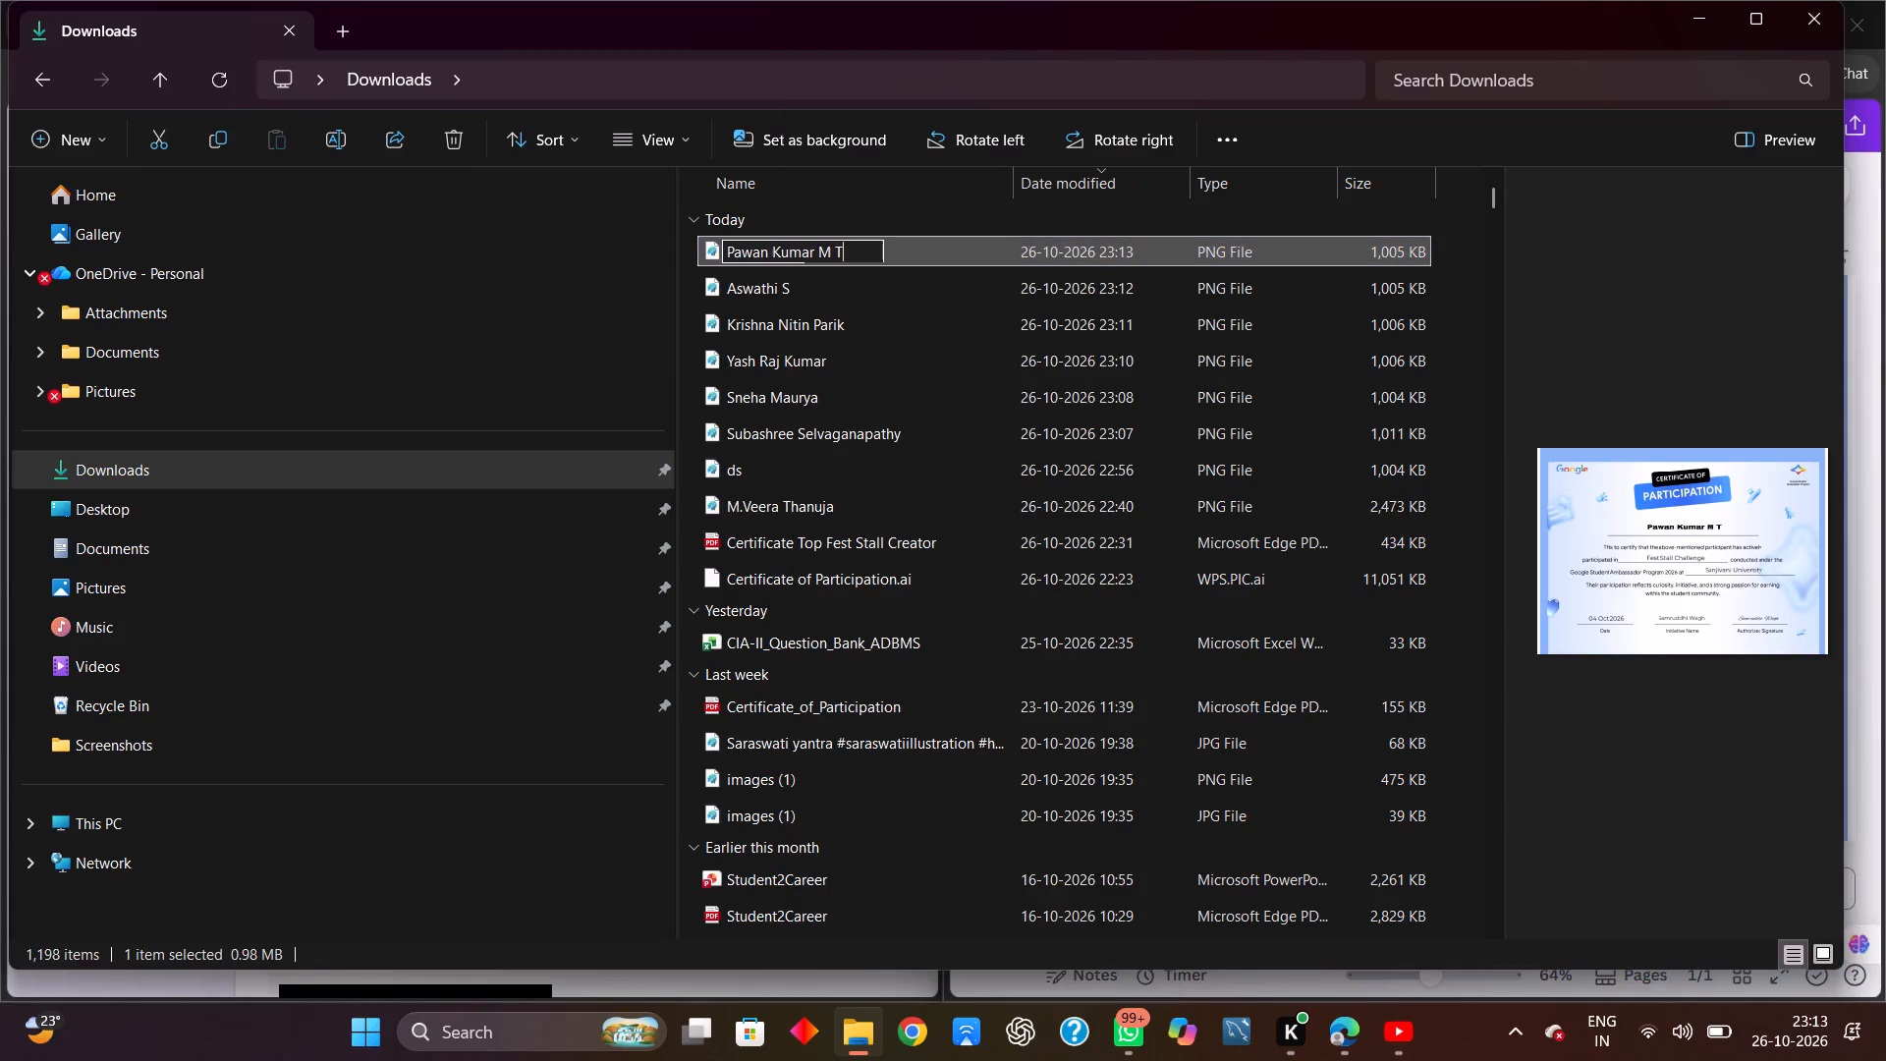
key(Return)
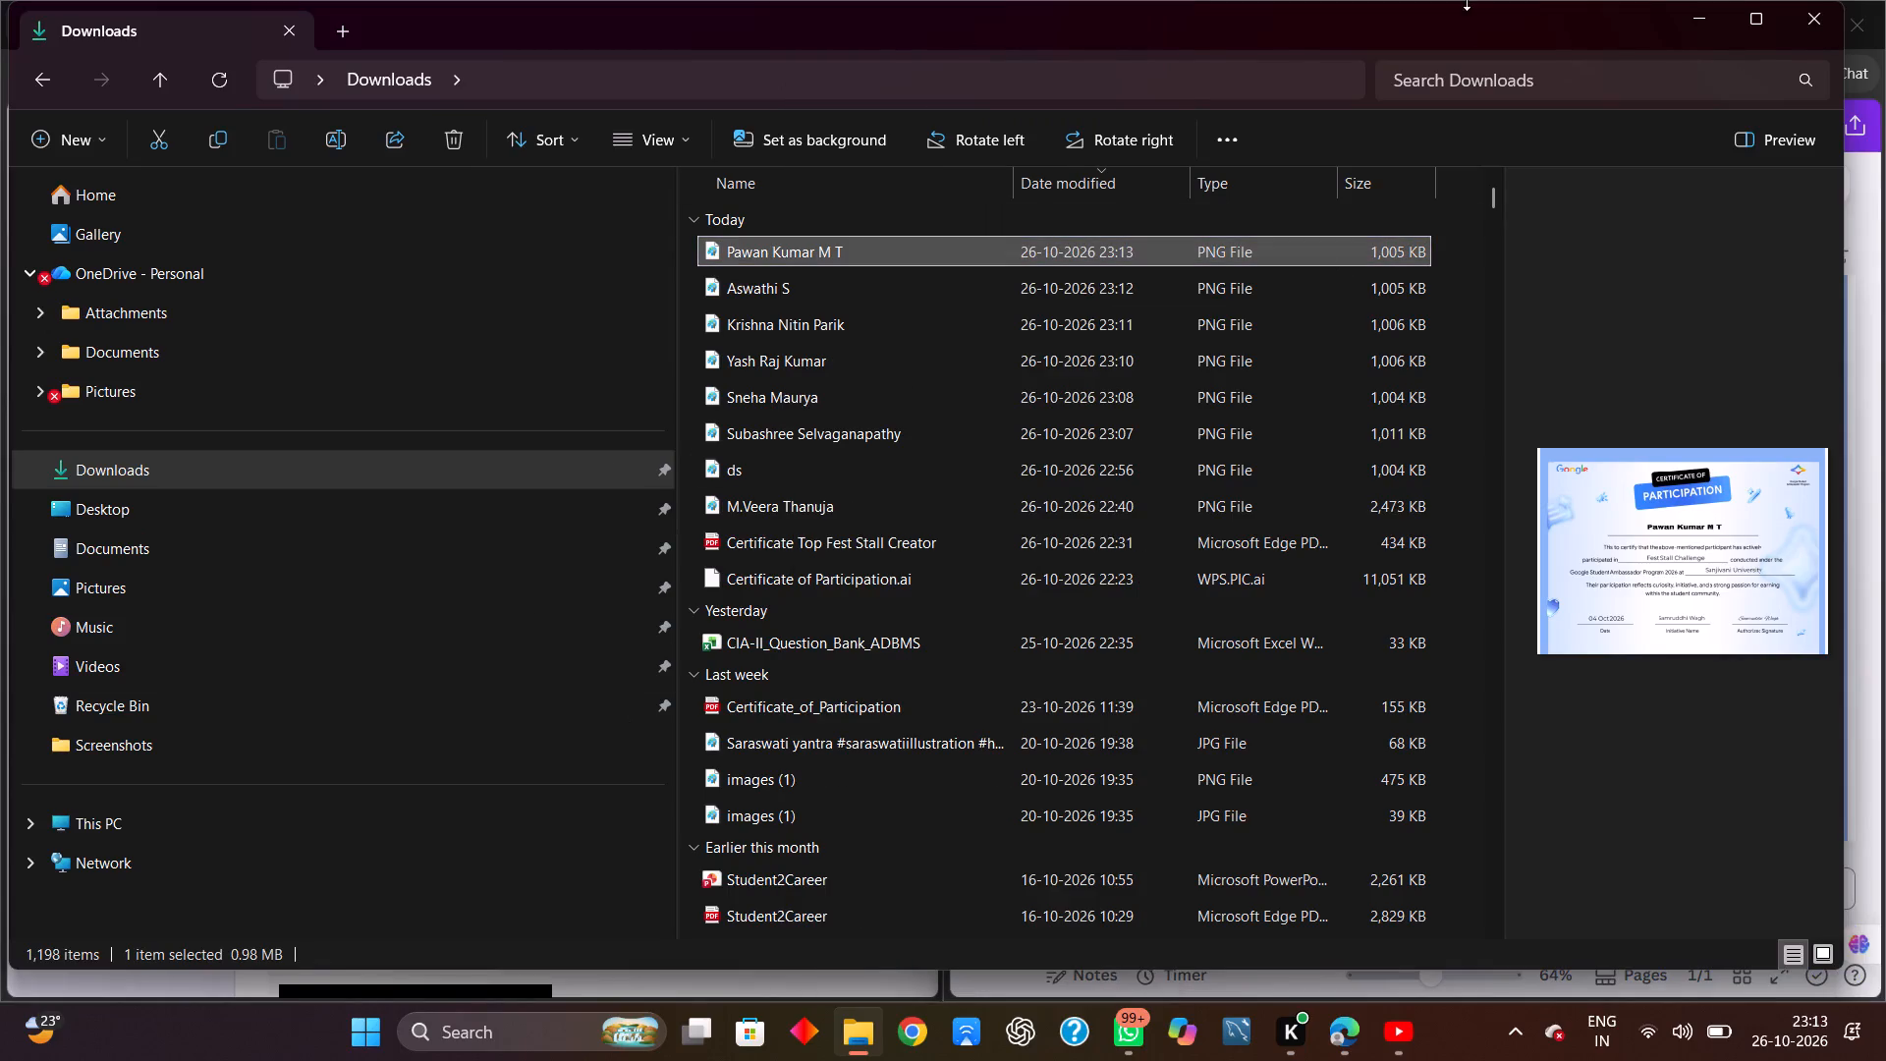
click(1695, 22)
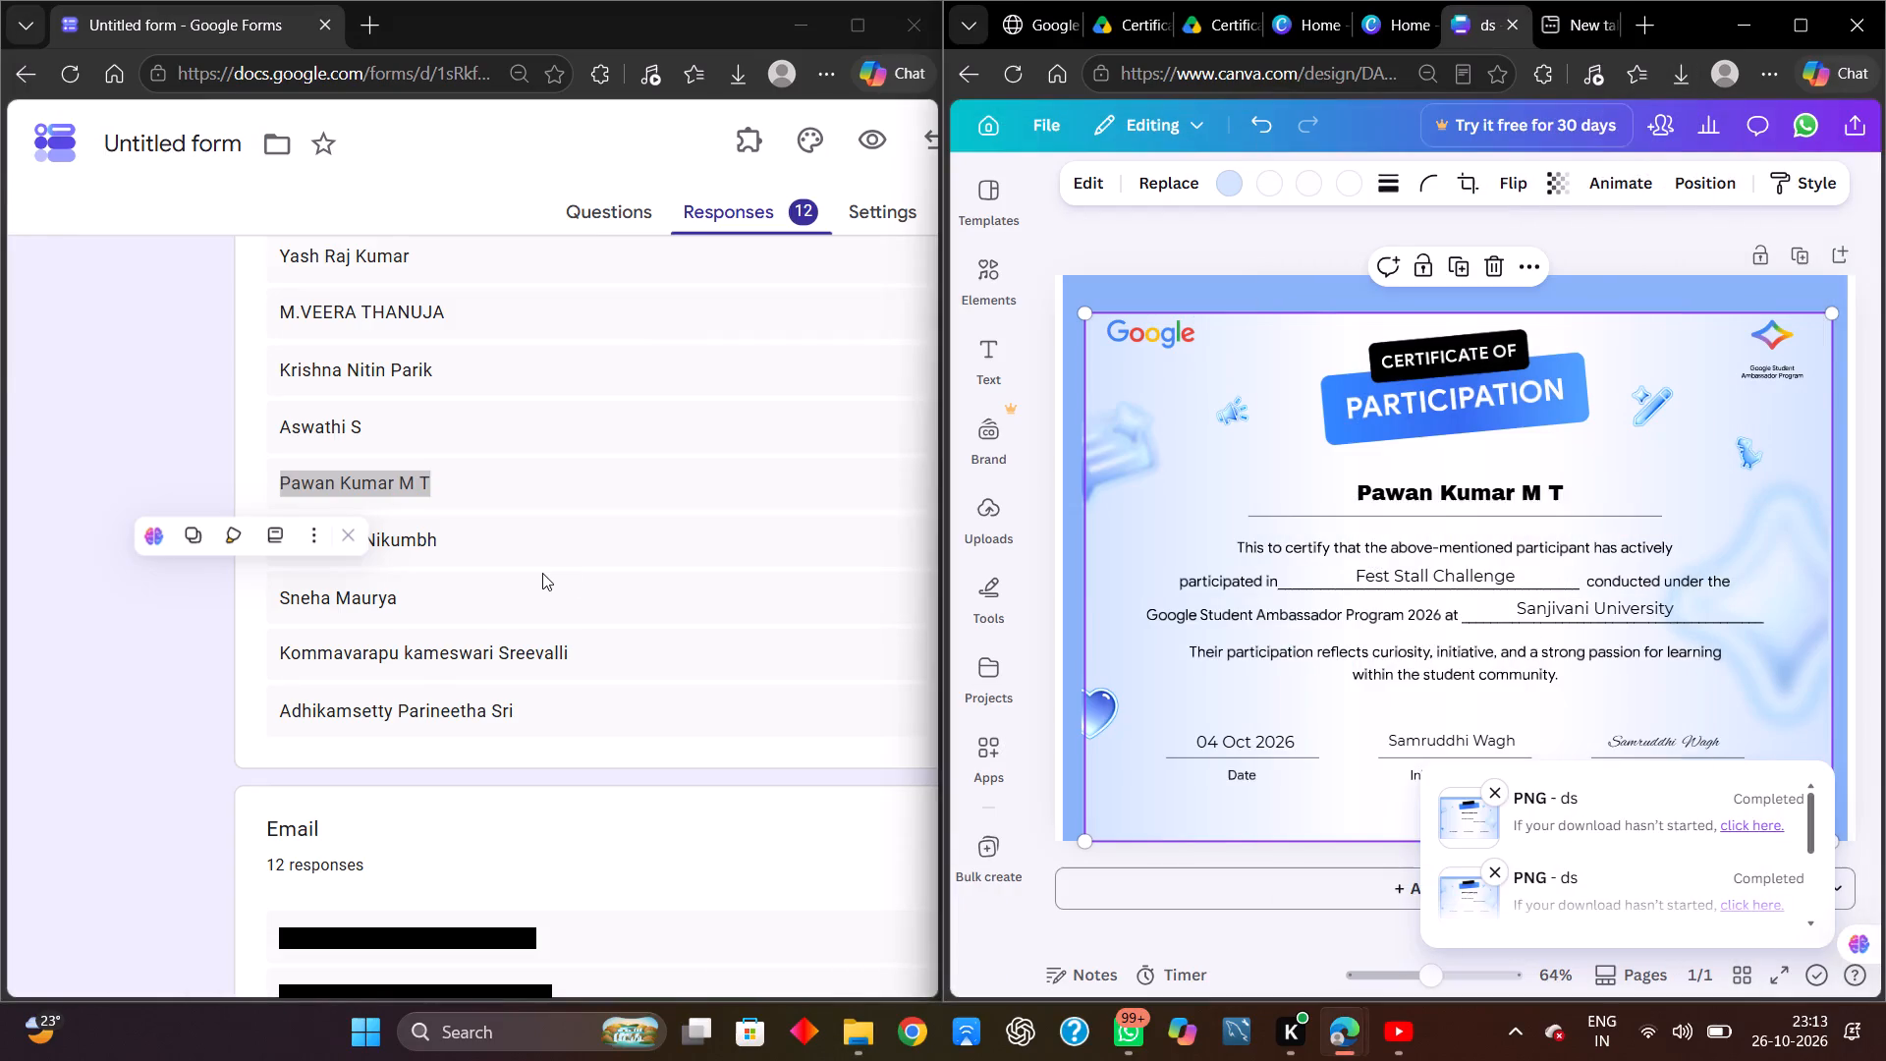
Copy the ninth respondent's name from the form responses and replace the participant name on the Canva certificate with it.
click(542, 573)
drag(444, 548, 265, 541)
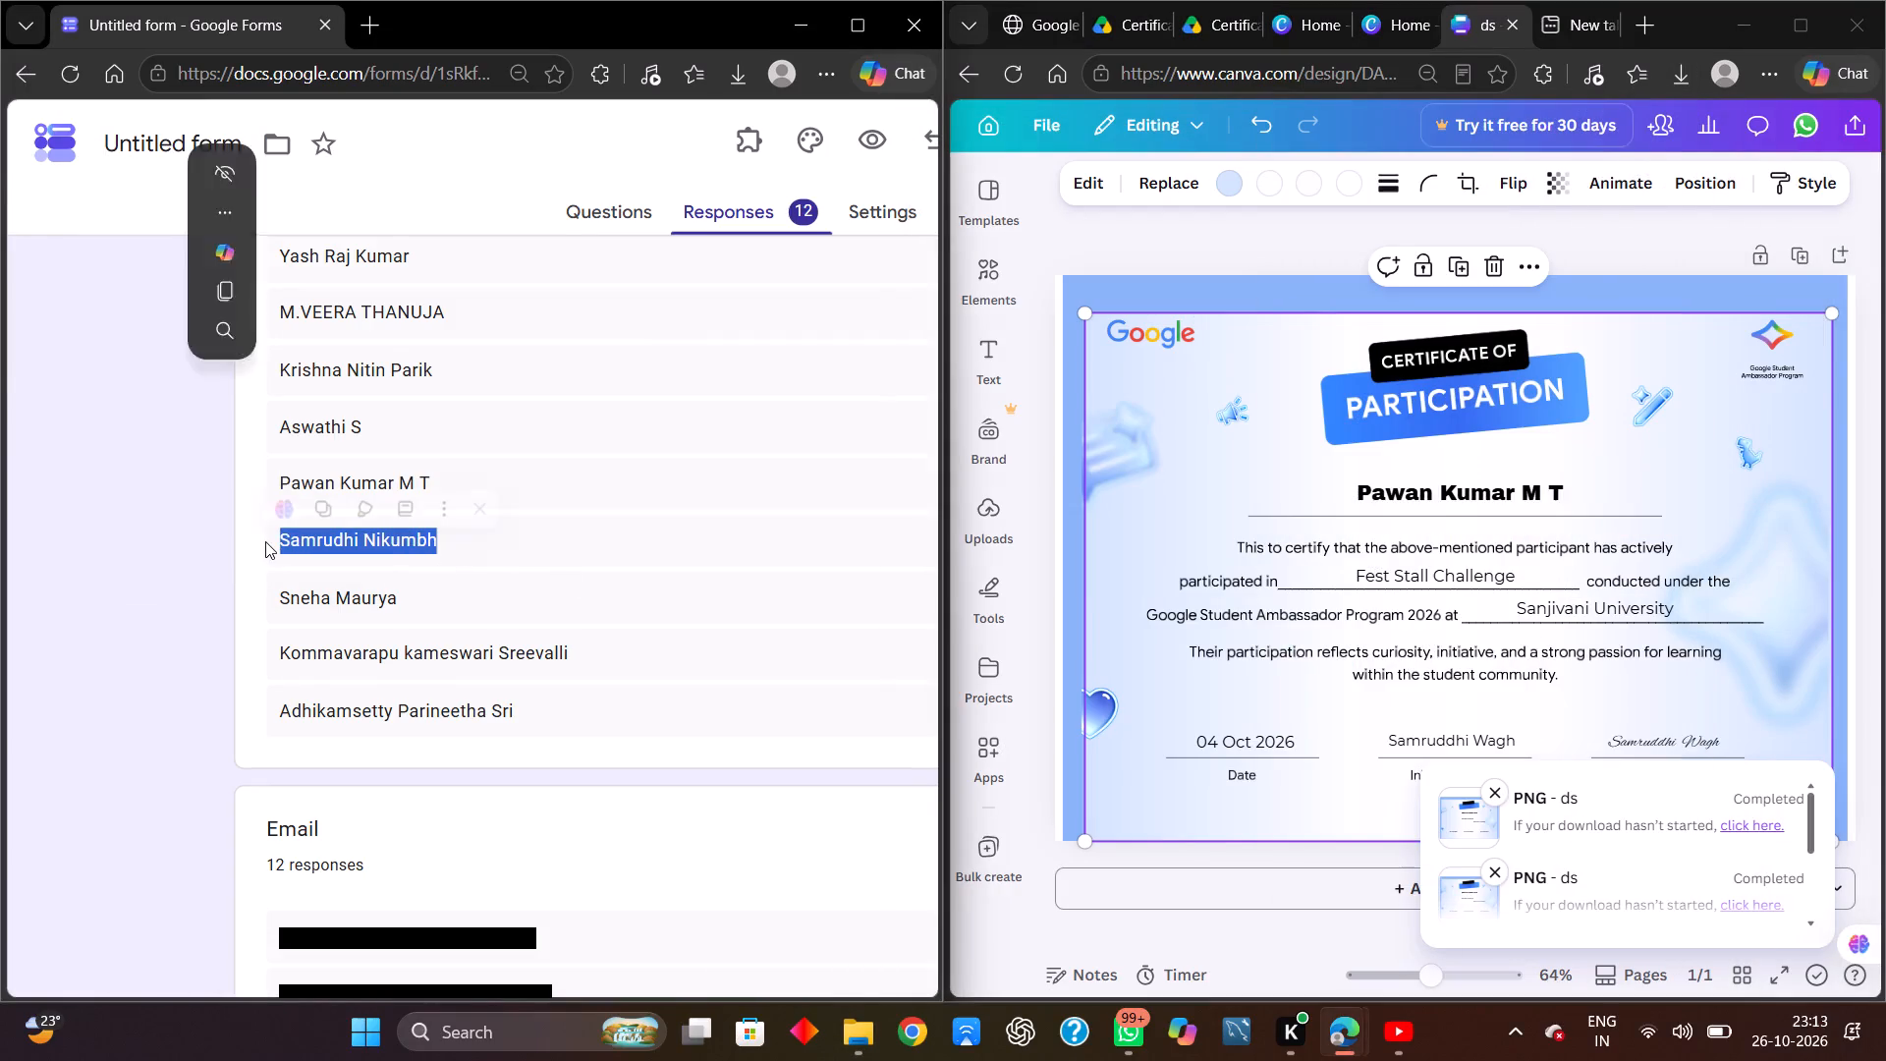
key(ctrl+c)
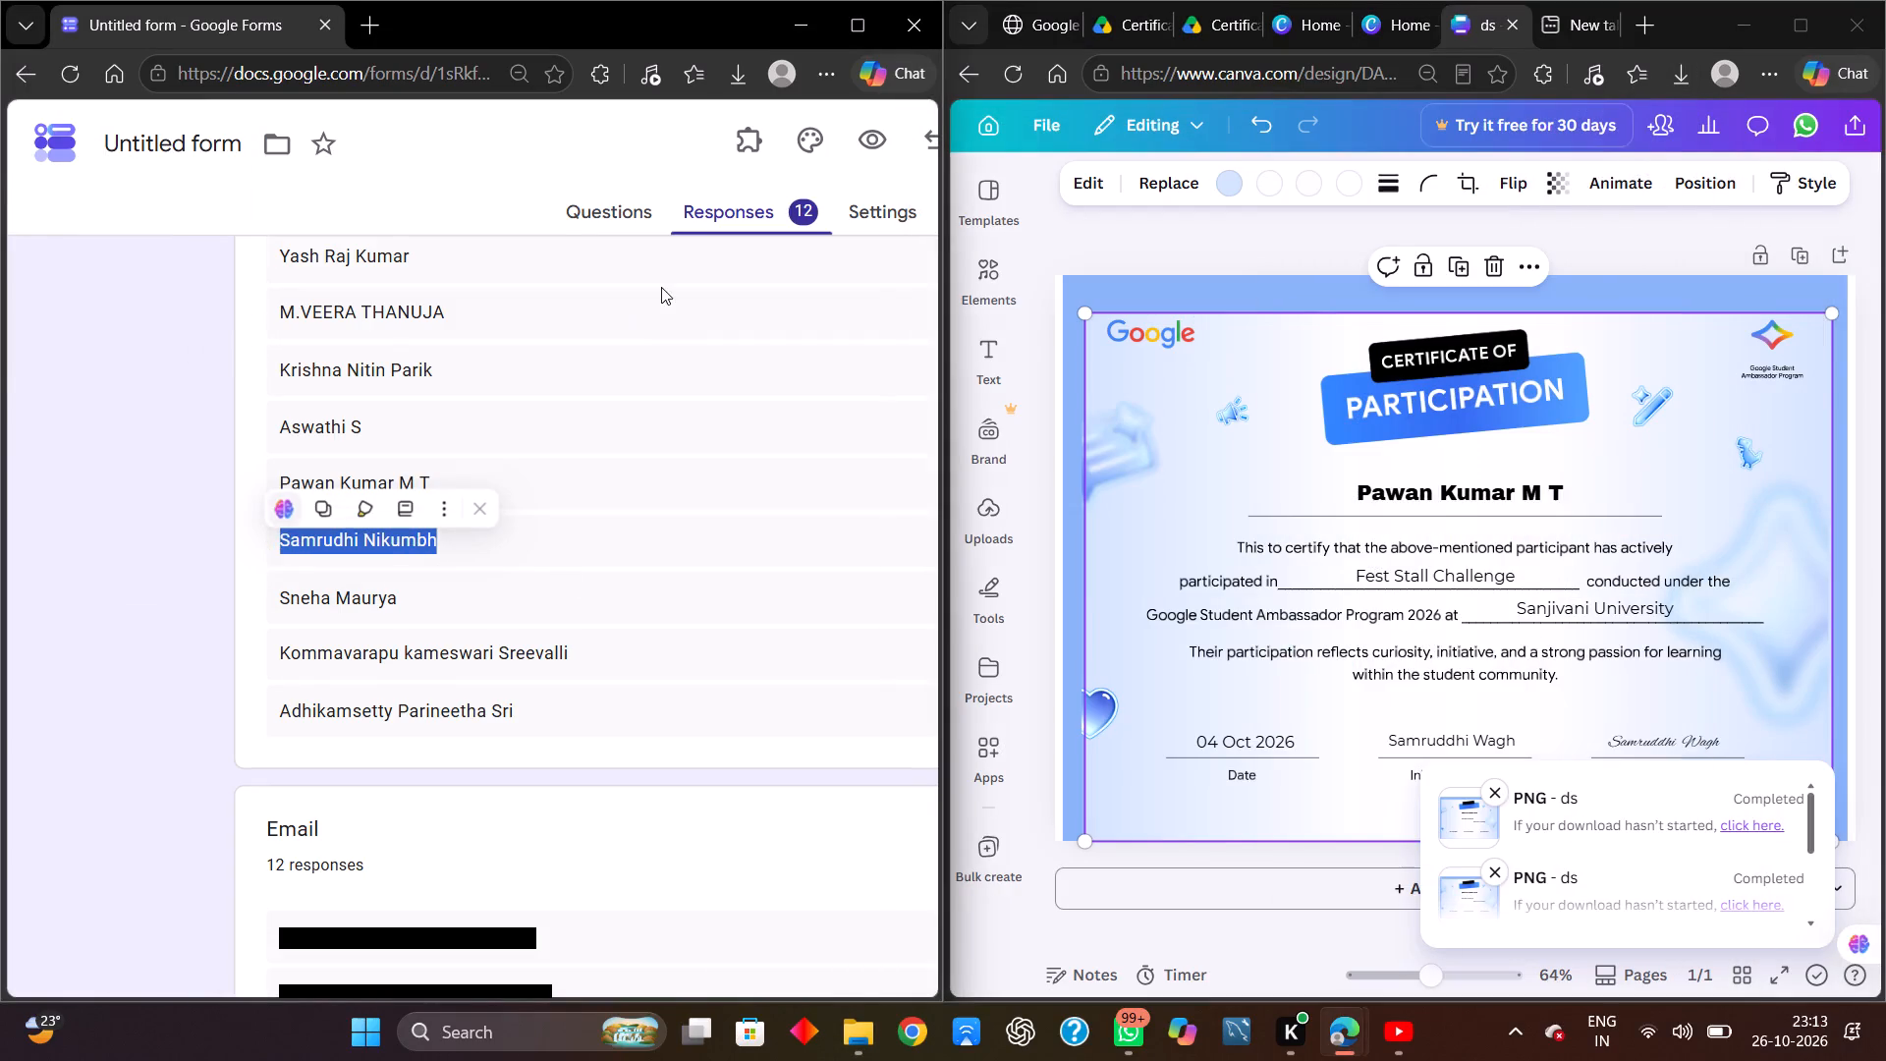
double_click(1566, 497)
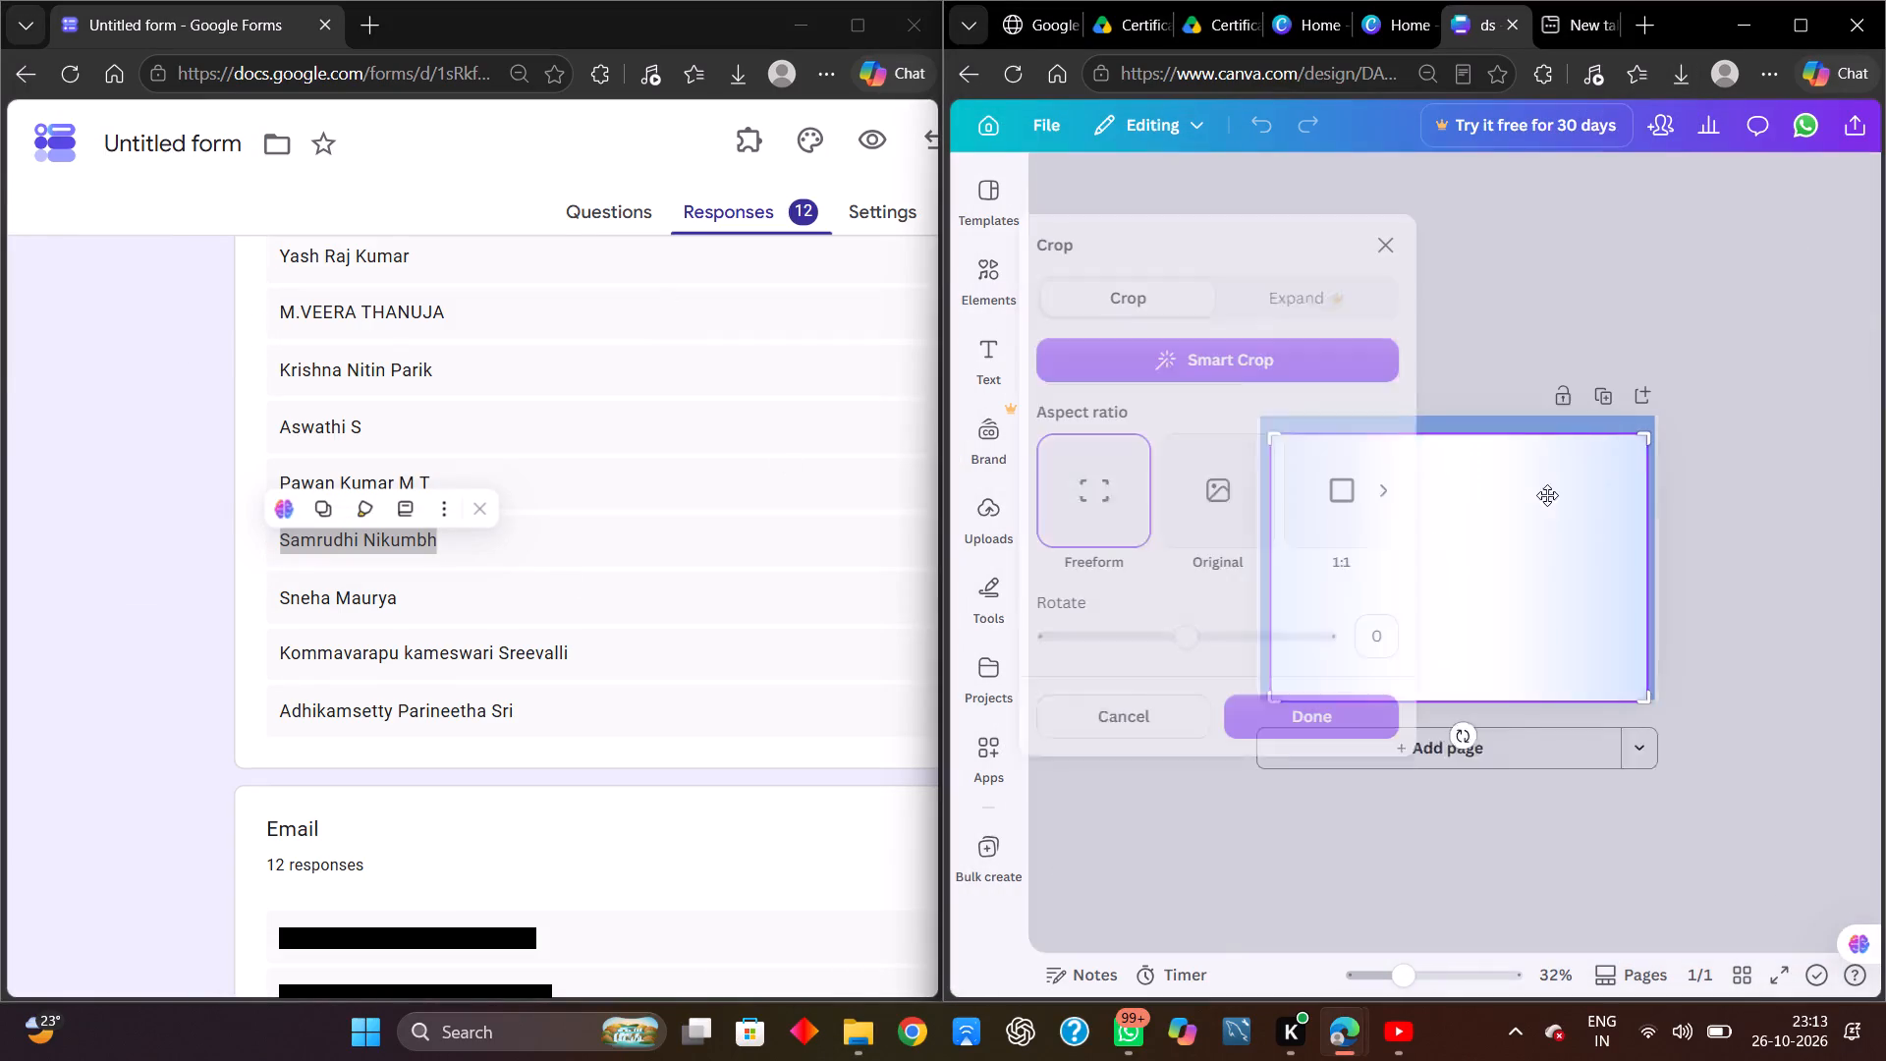
click(1395, 241)
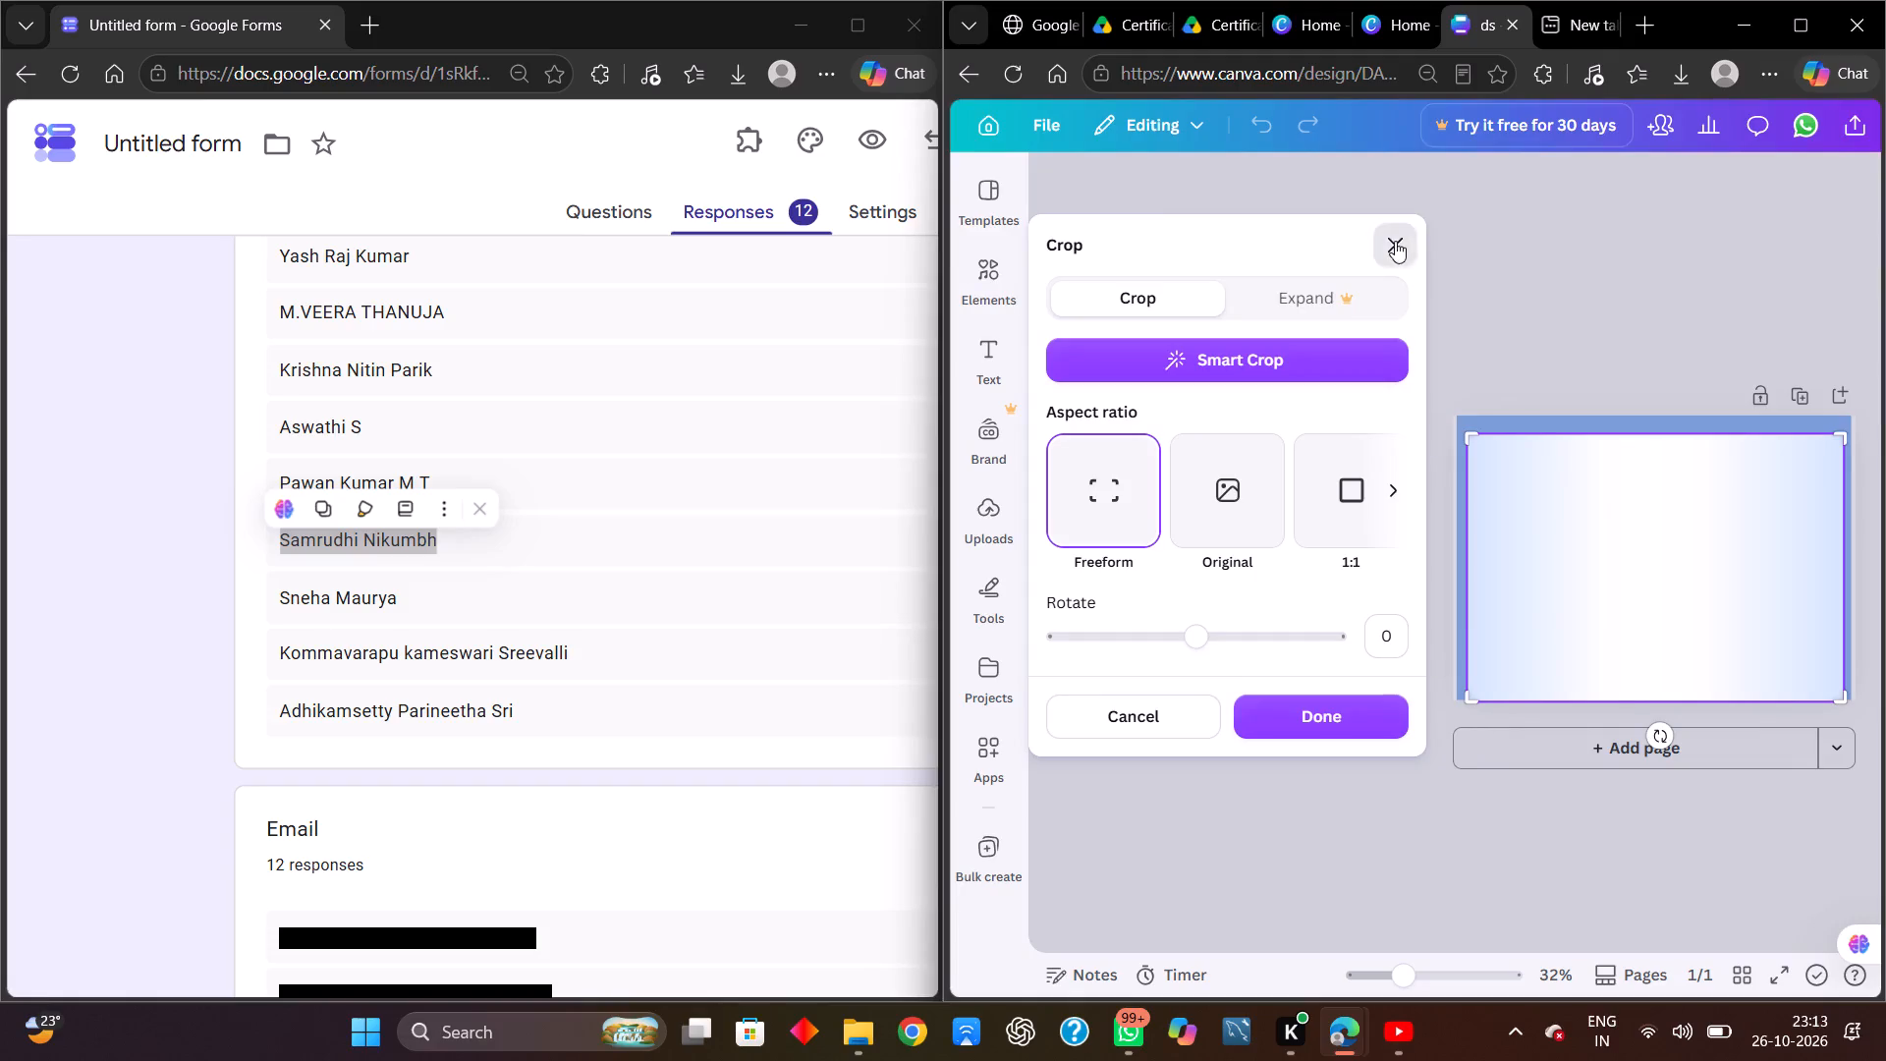
triple_click(1482, 493)
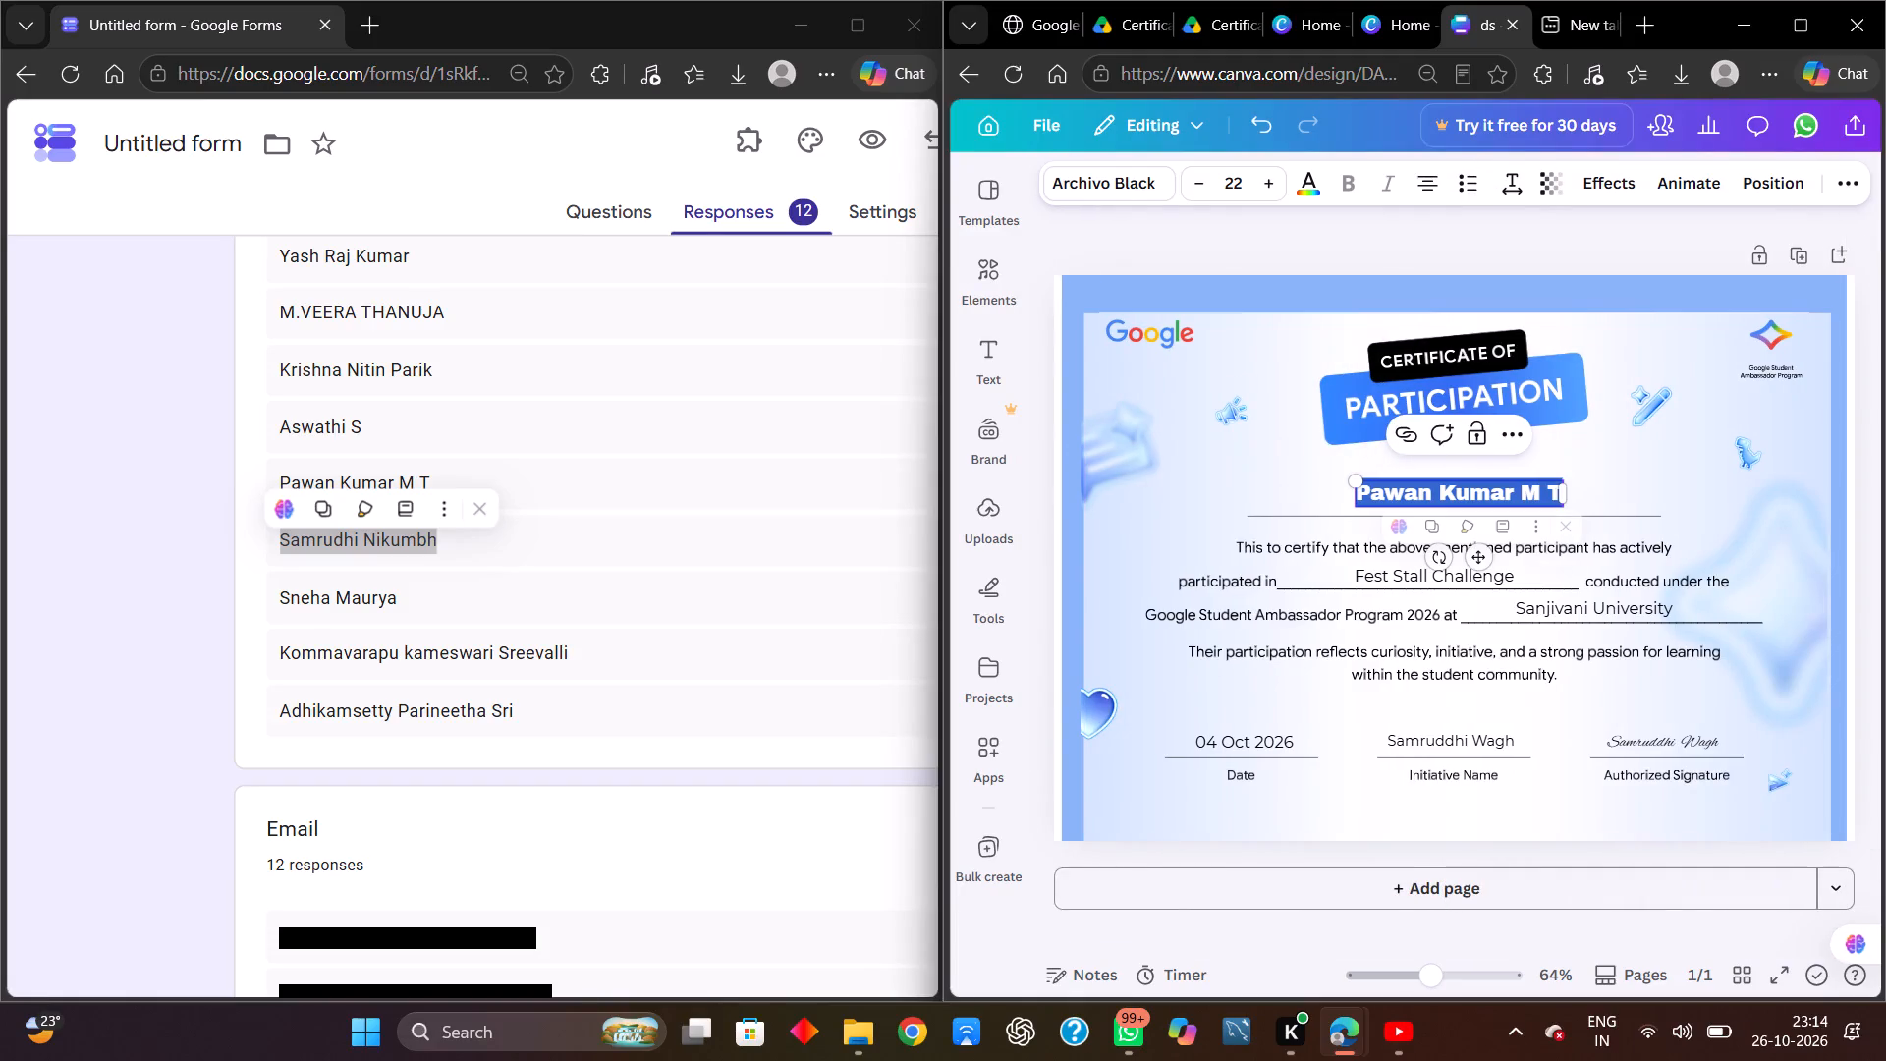
key(ctrl+v)
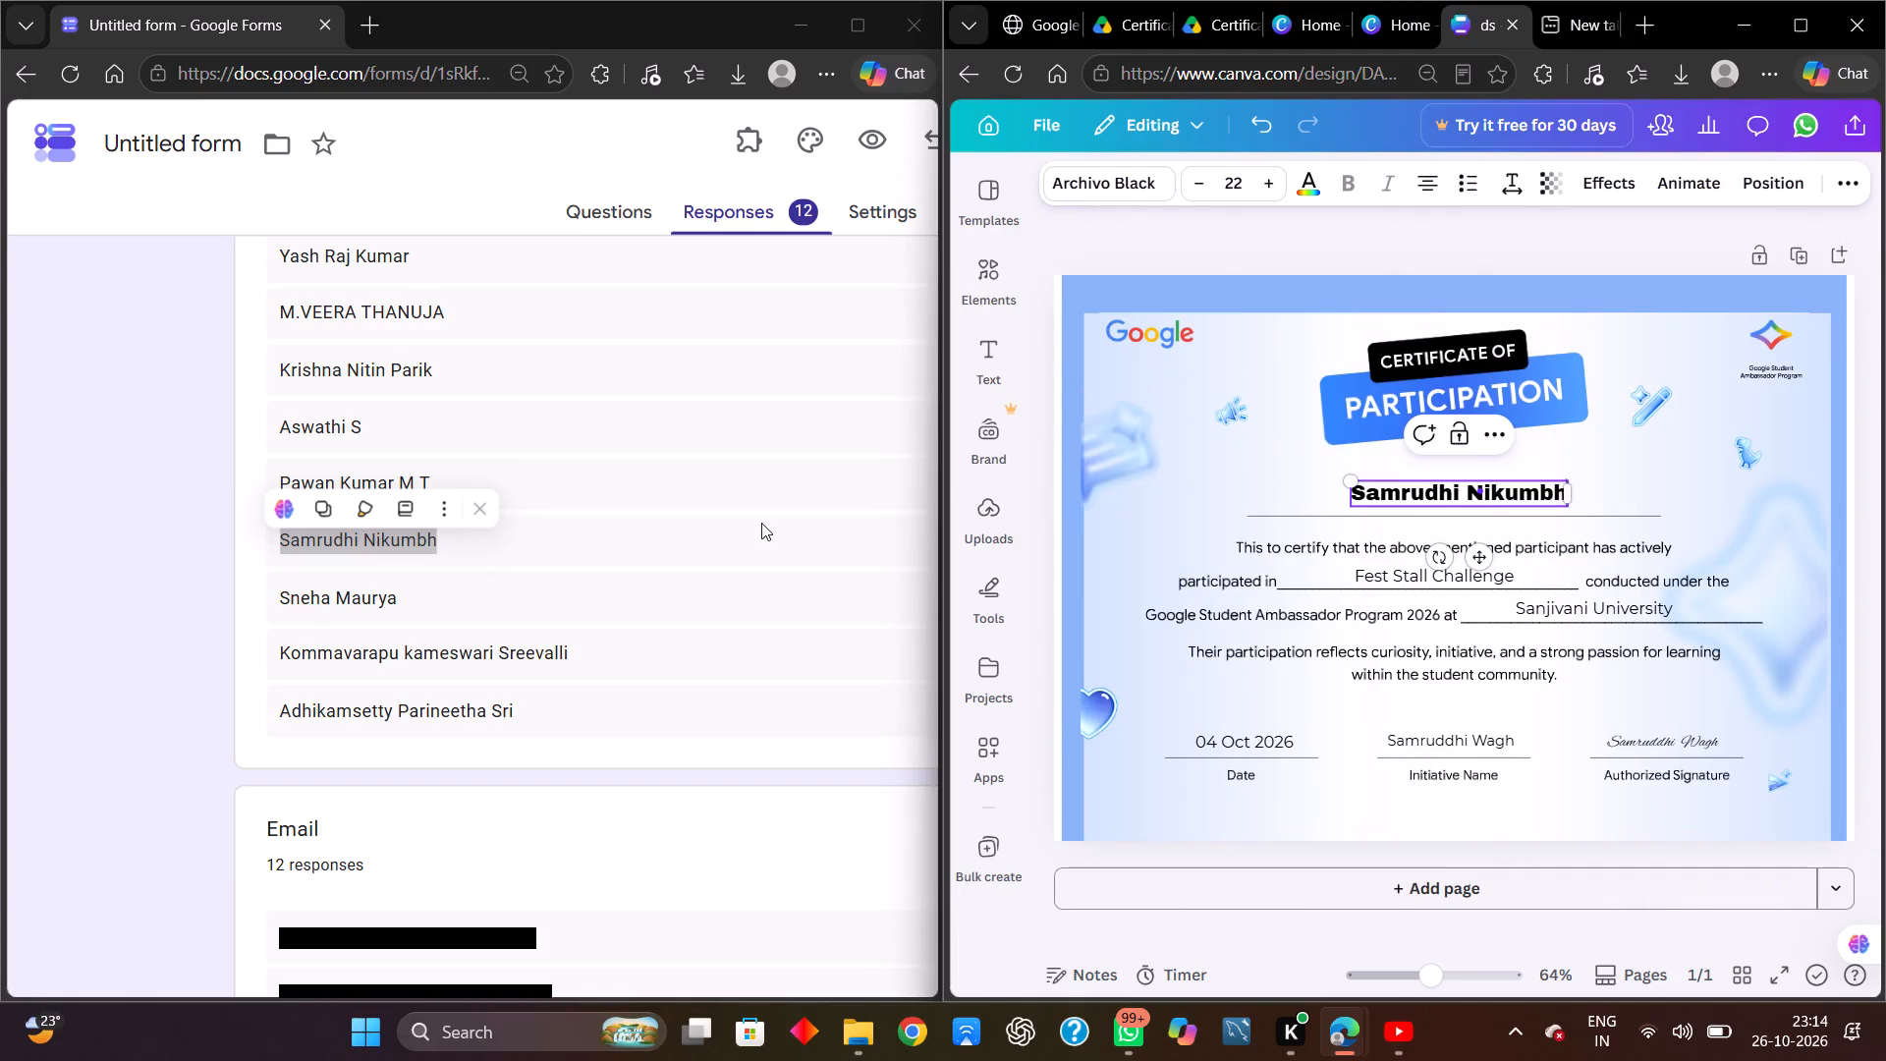
click(1263, 263)
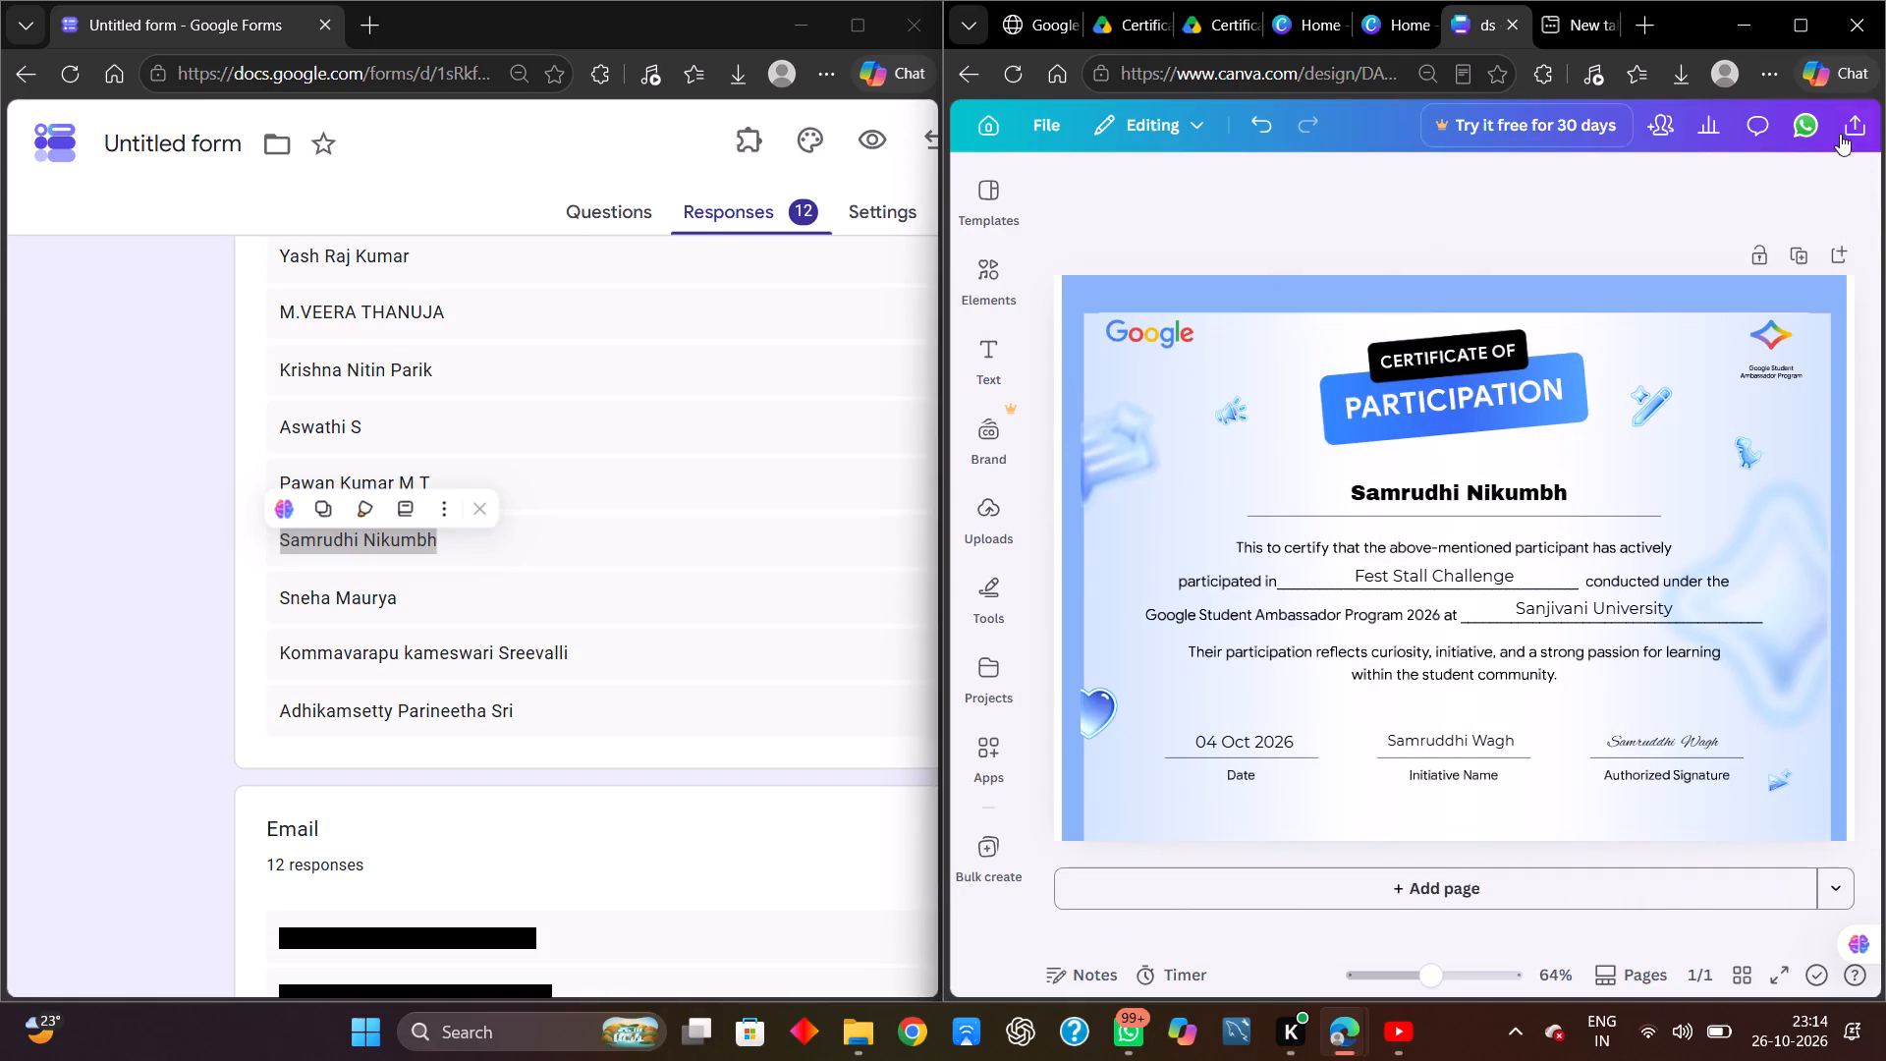
Download the ninth respondent's certificate as a PNG at High quality.
click(1842, 131)
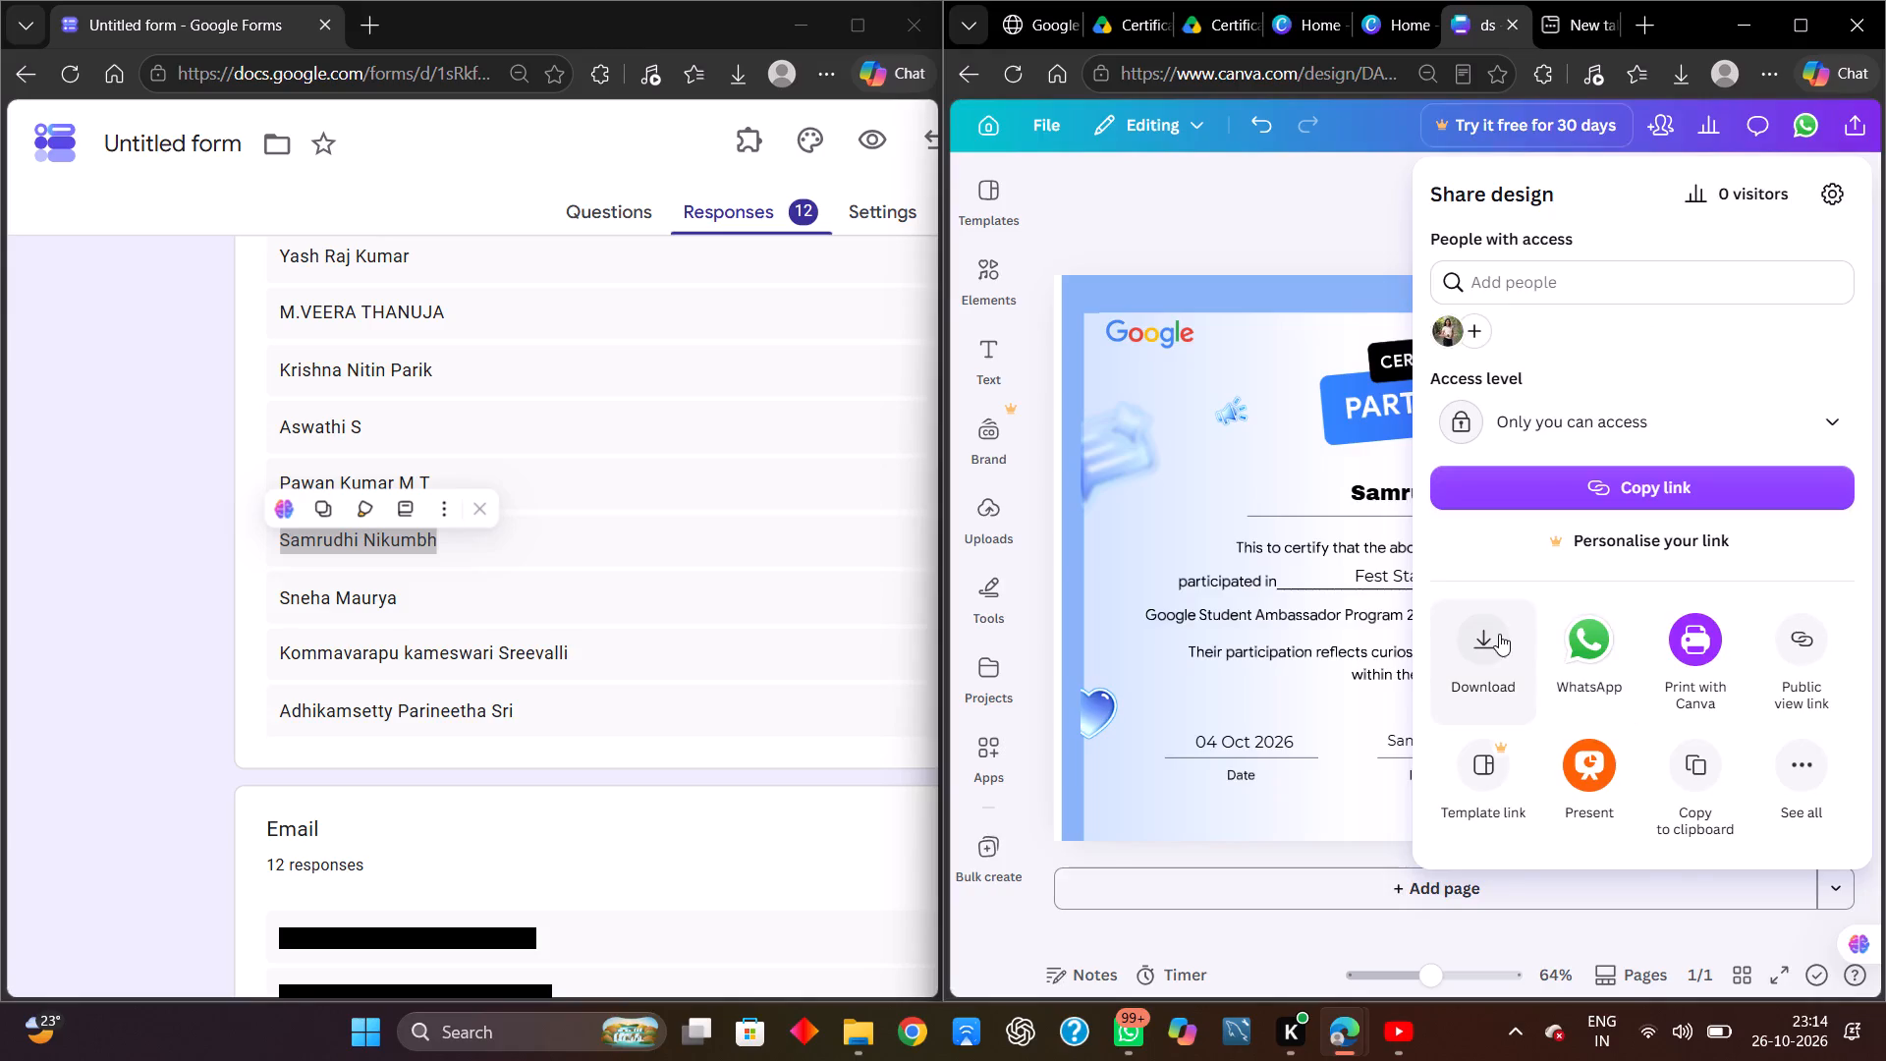
click(1499, 634)
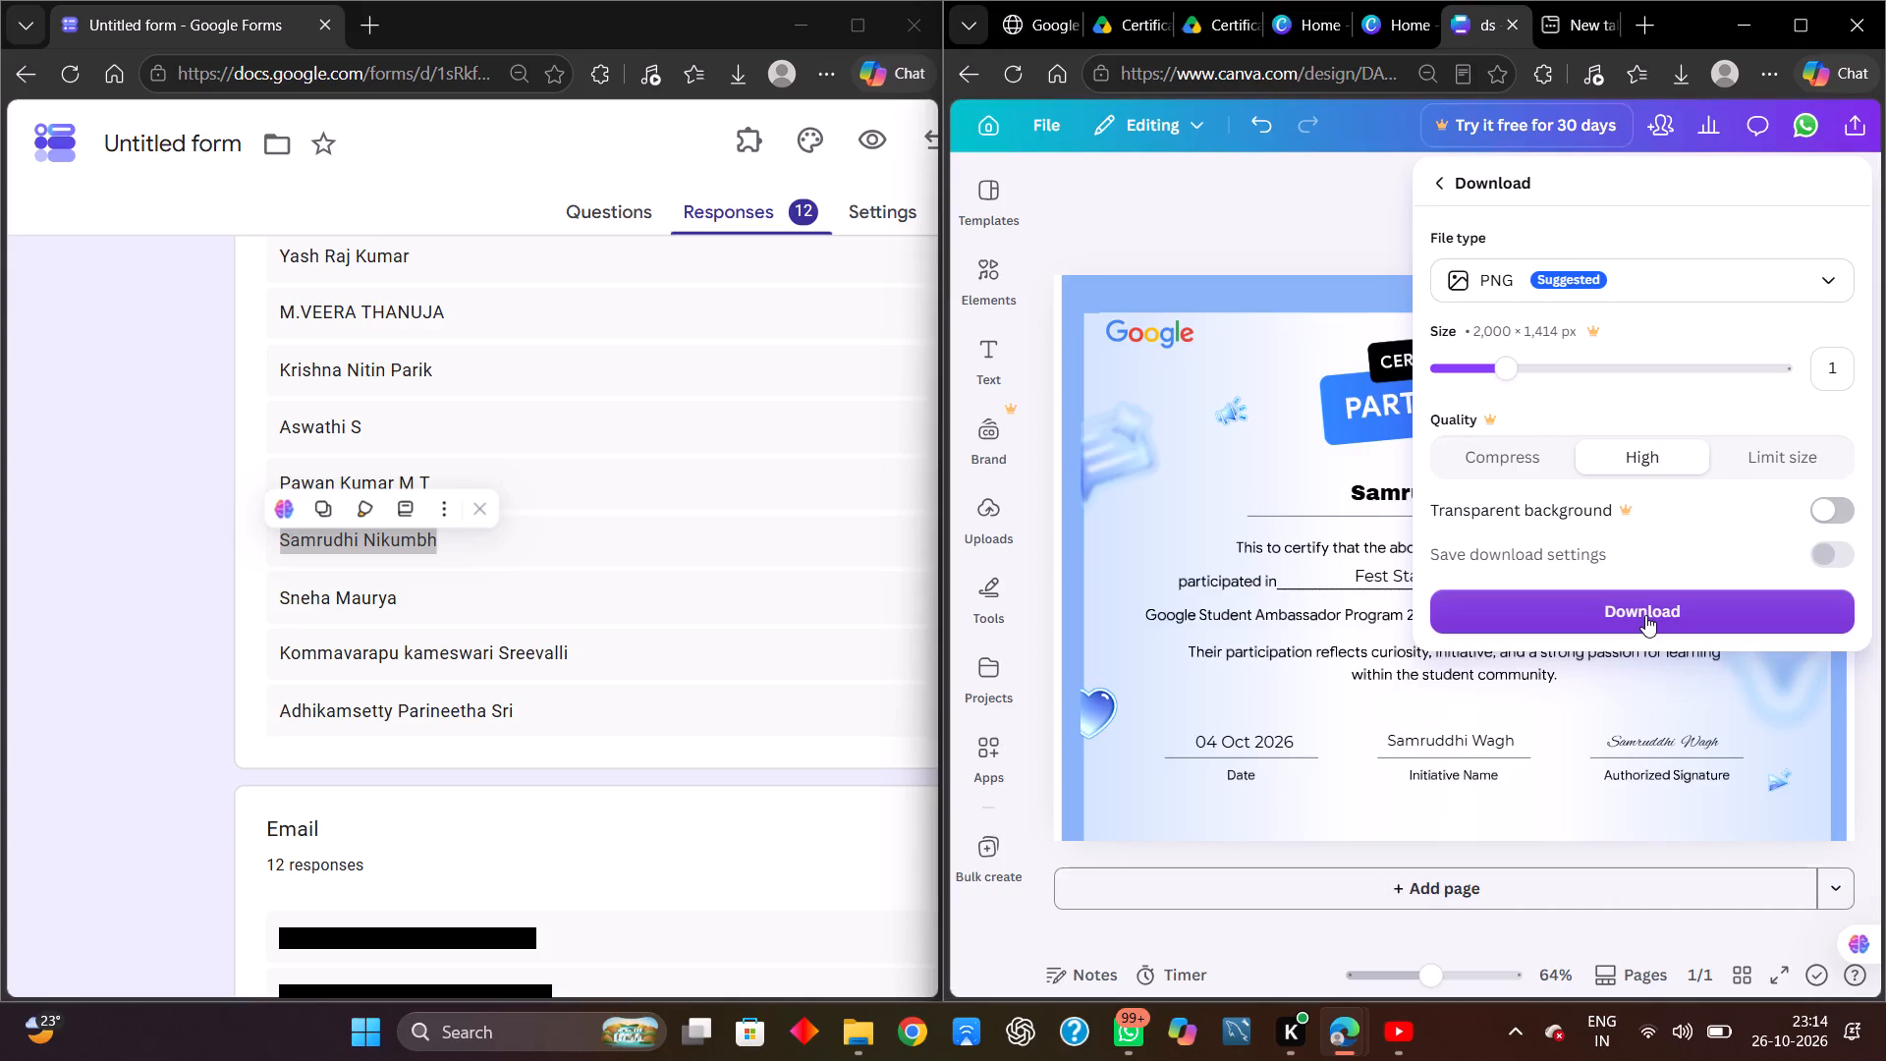
click(1645, 615)
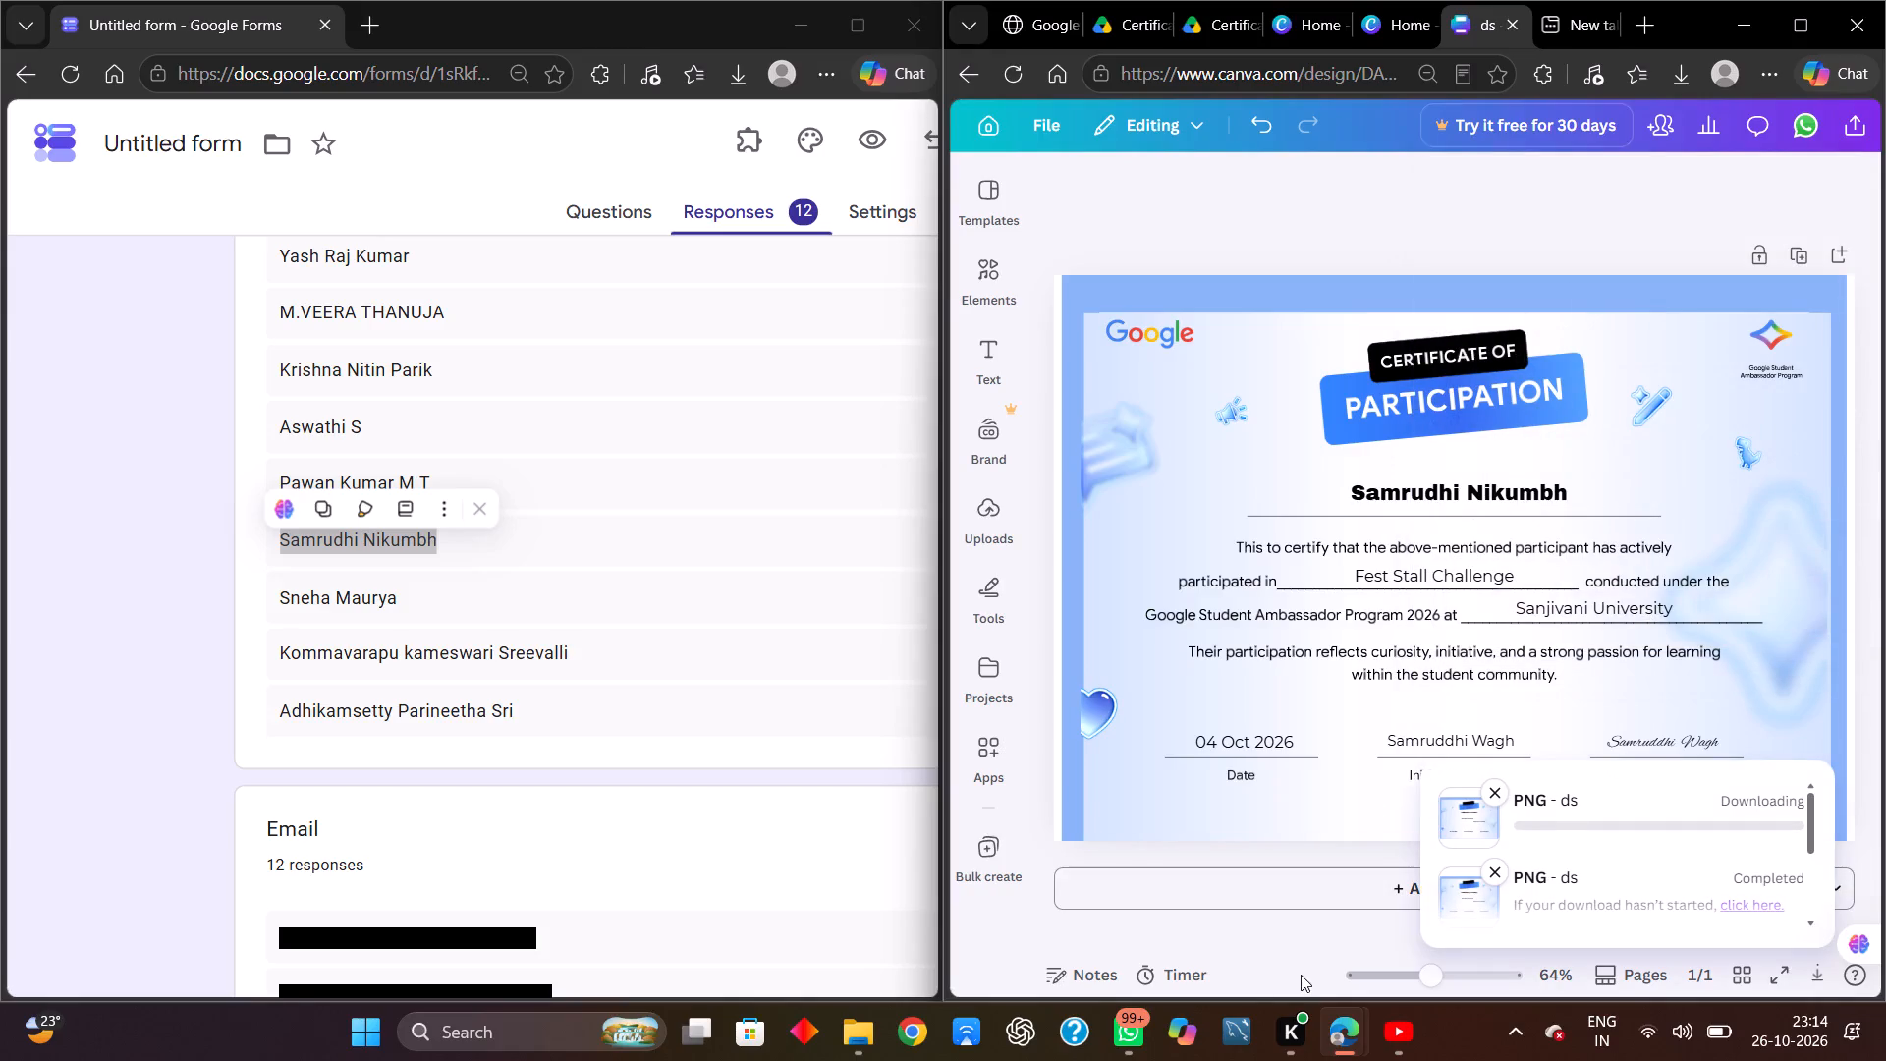
Switch to the Downloads folder in File Explorer to locate the ninth respondent's new certificate file.
click(855, 1040)
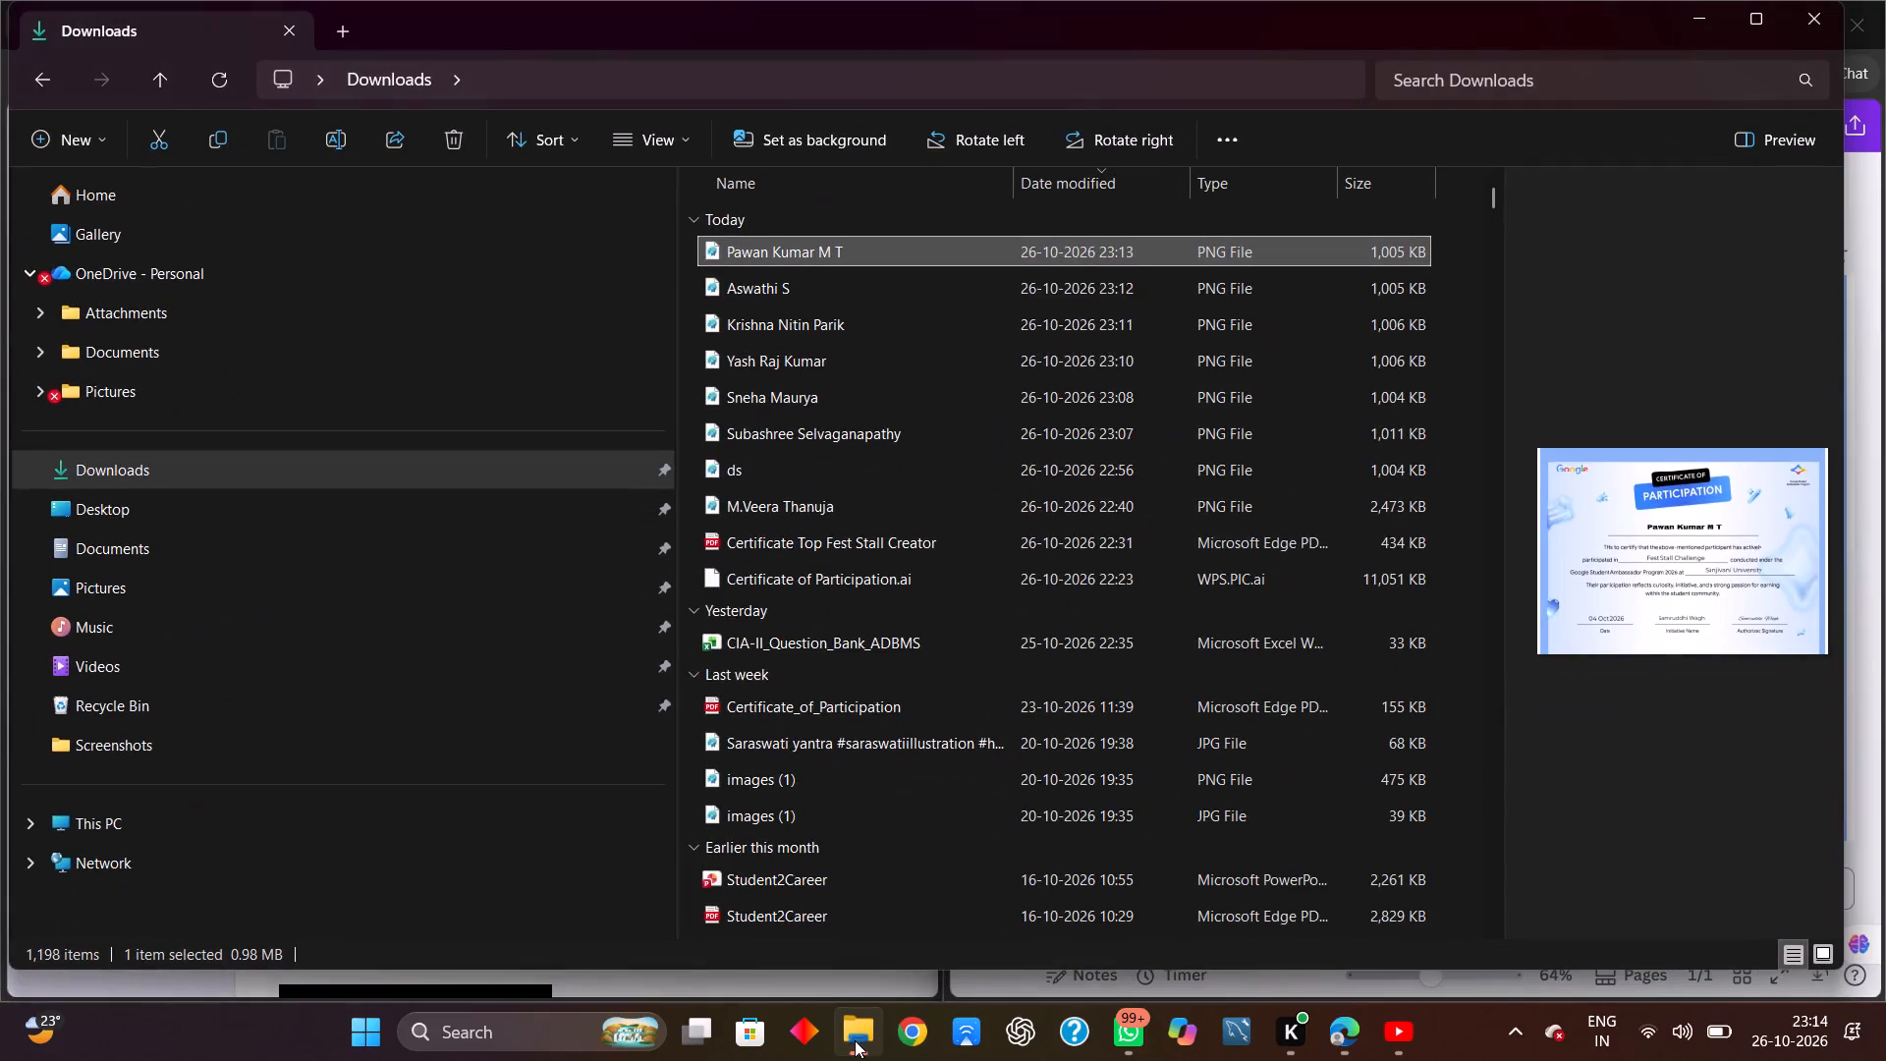
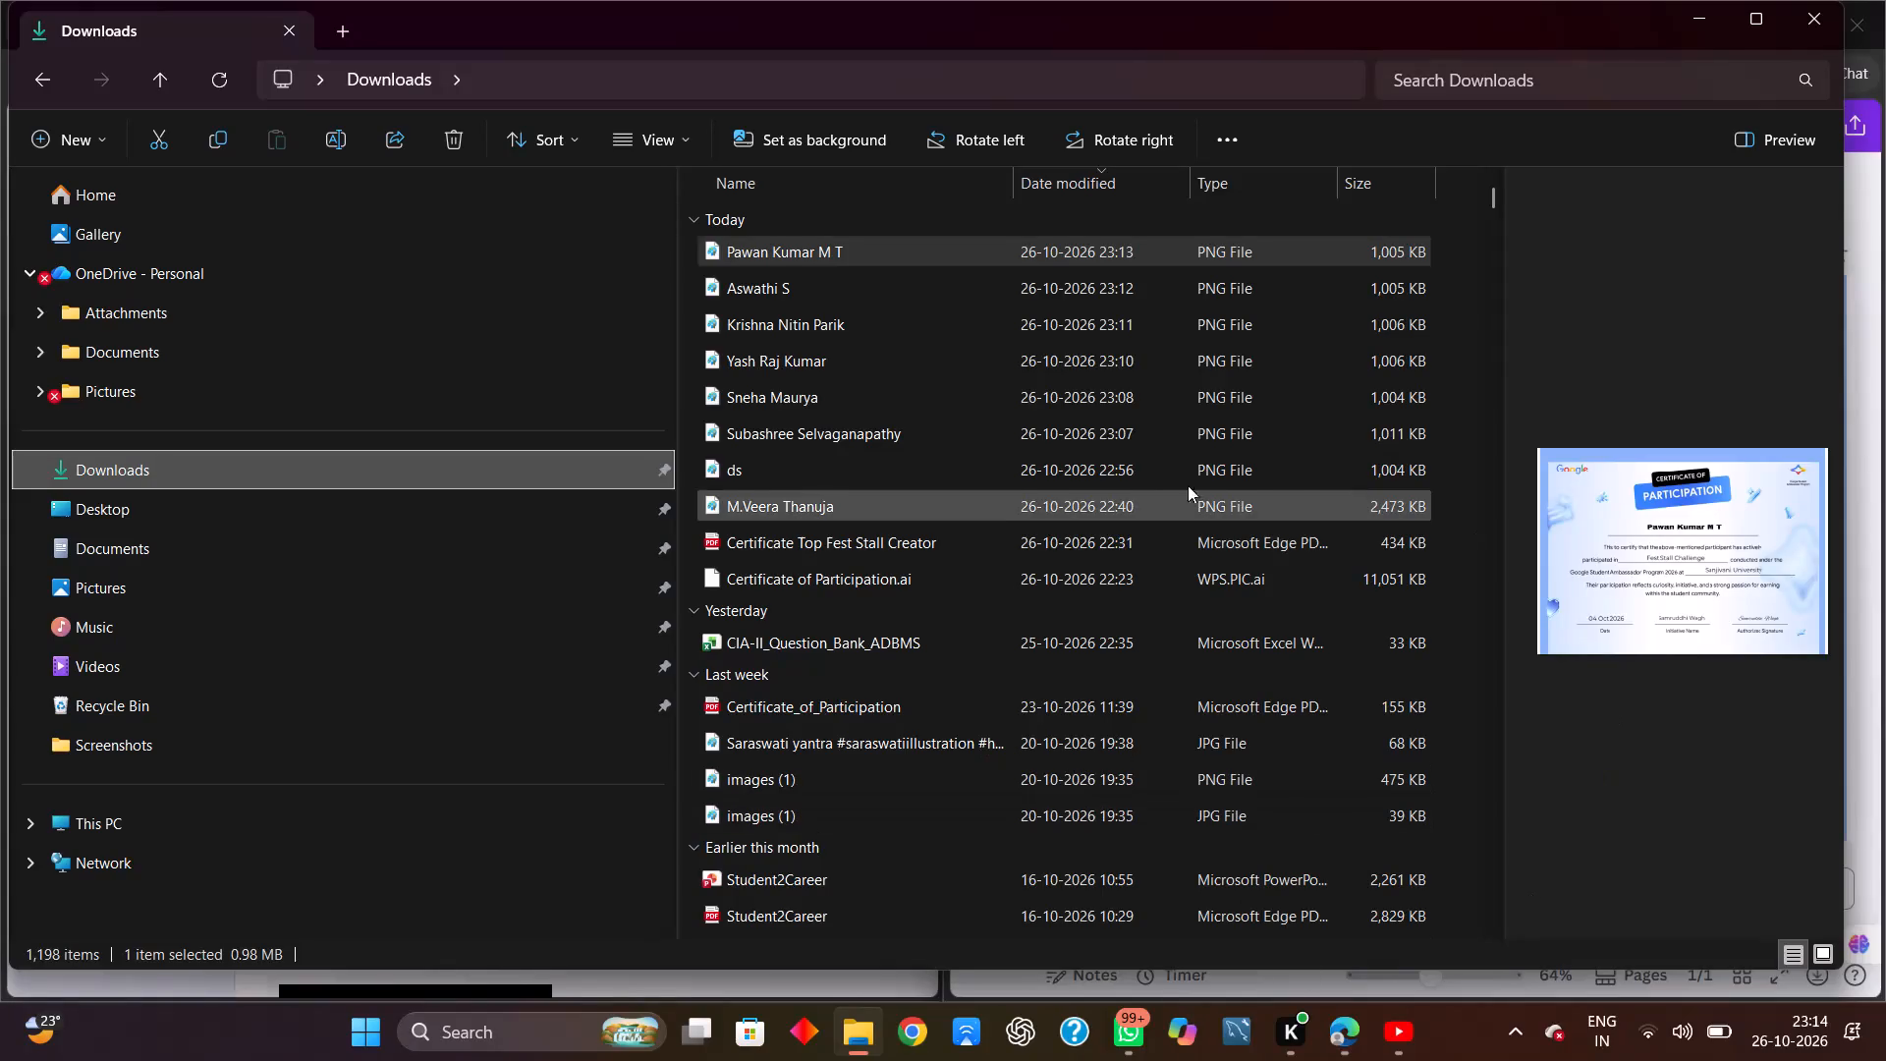
Check the ninth certificate's download in the browser and refresh the Downloads folder in File Explorer.
click(1353, 1031)
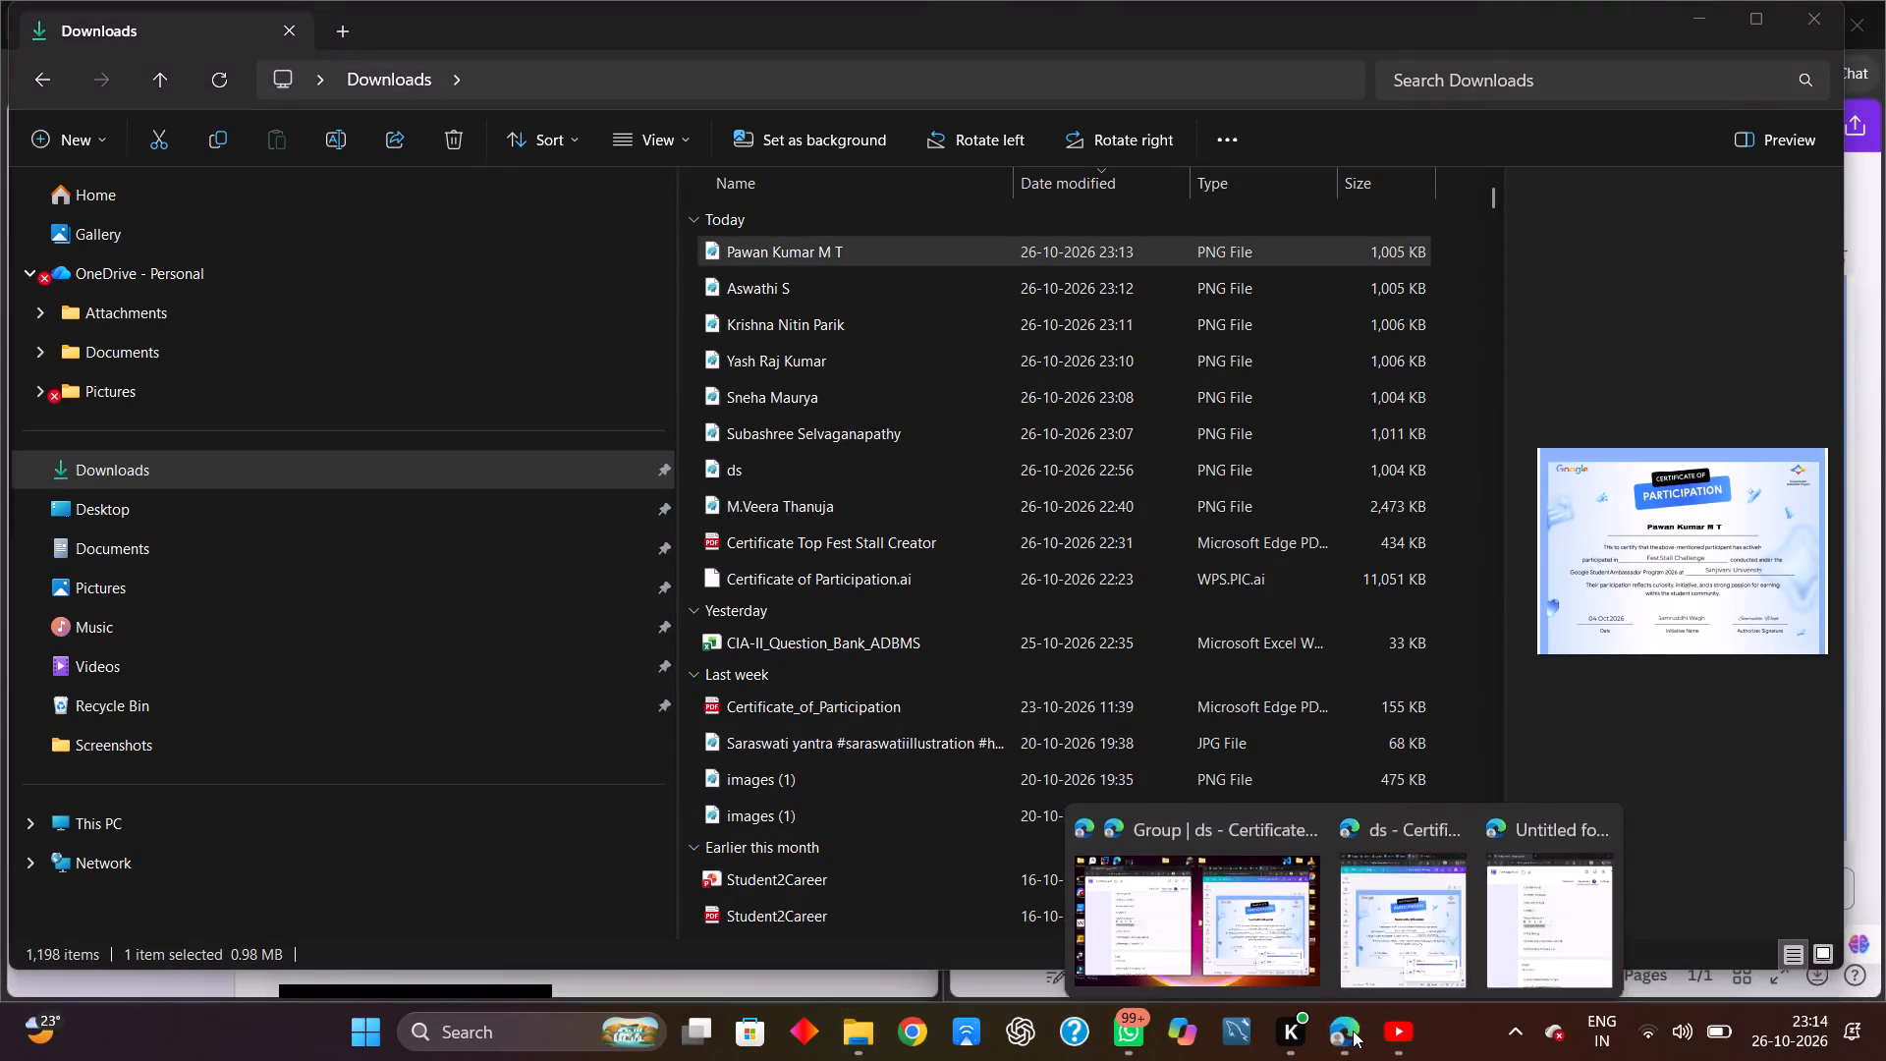
click(1203, 916)
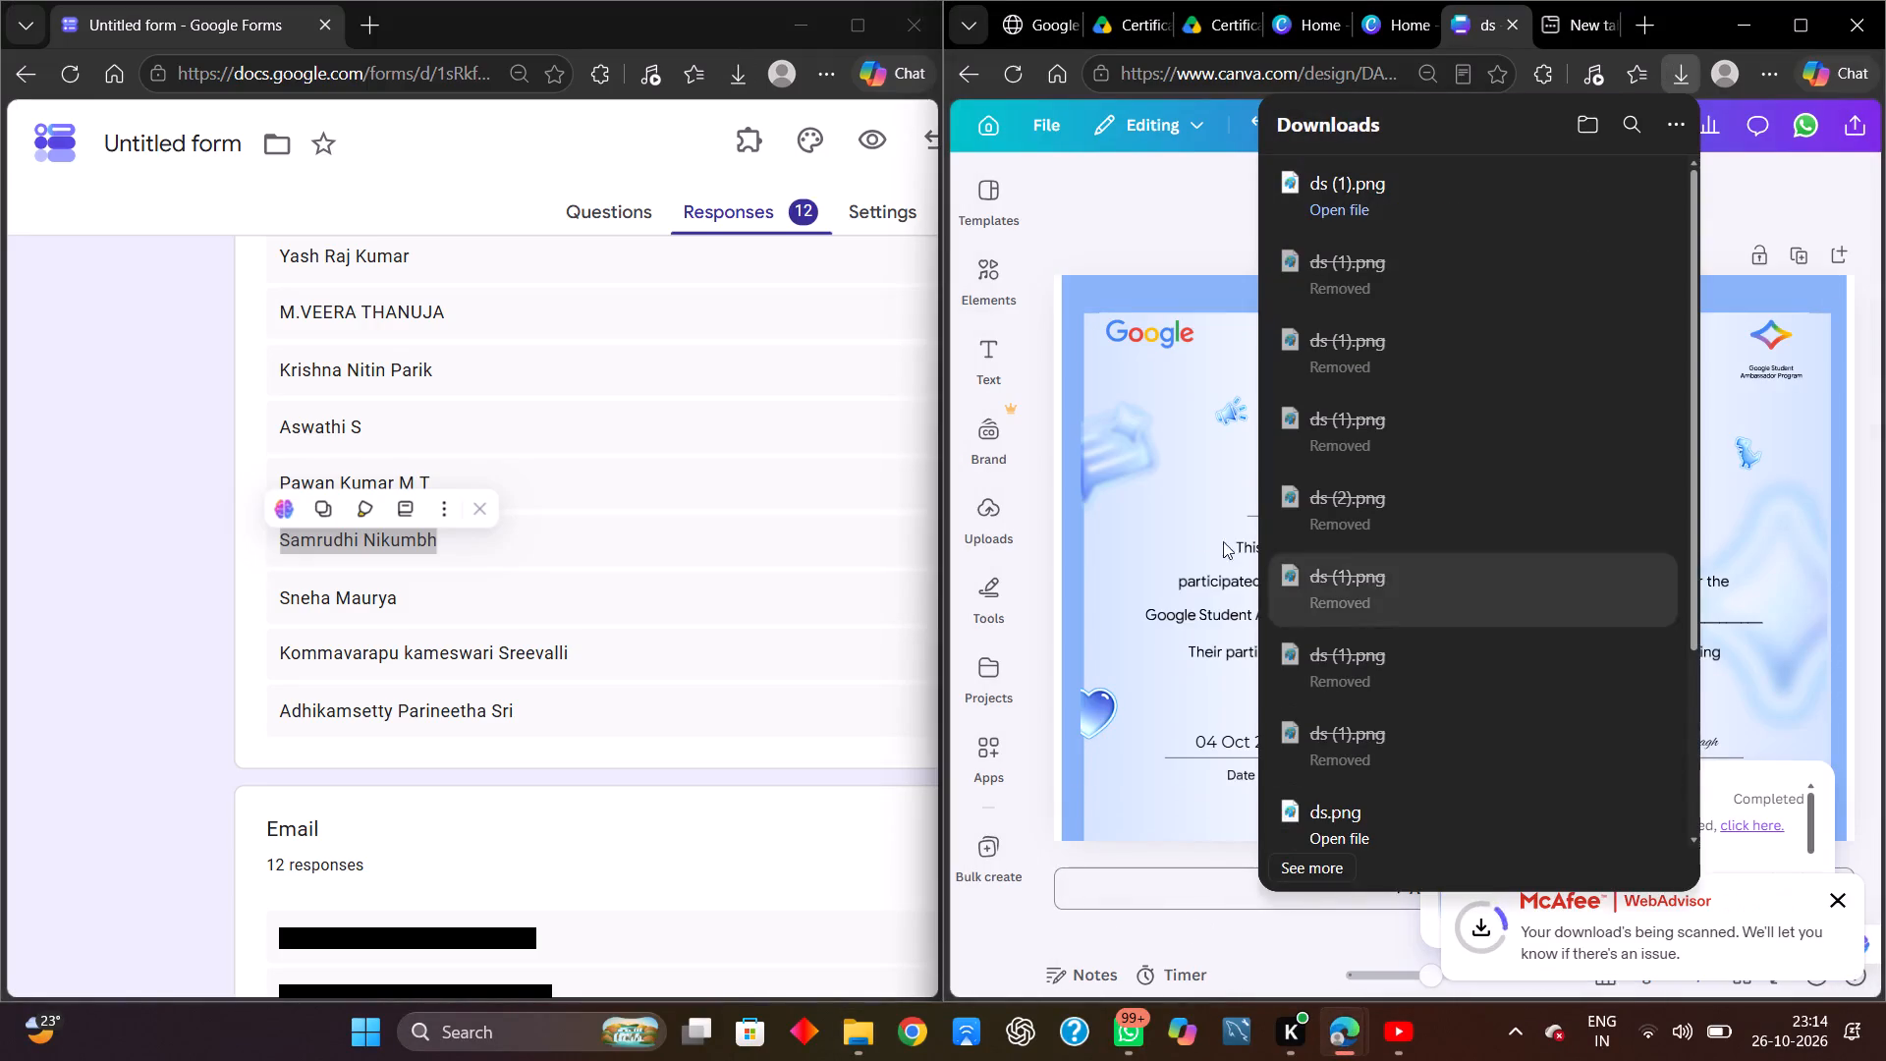
click(1144, 230)
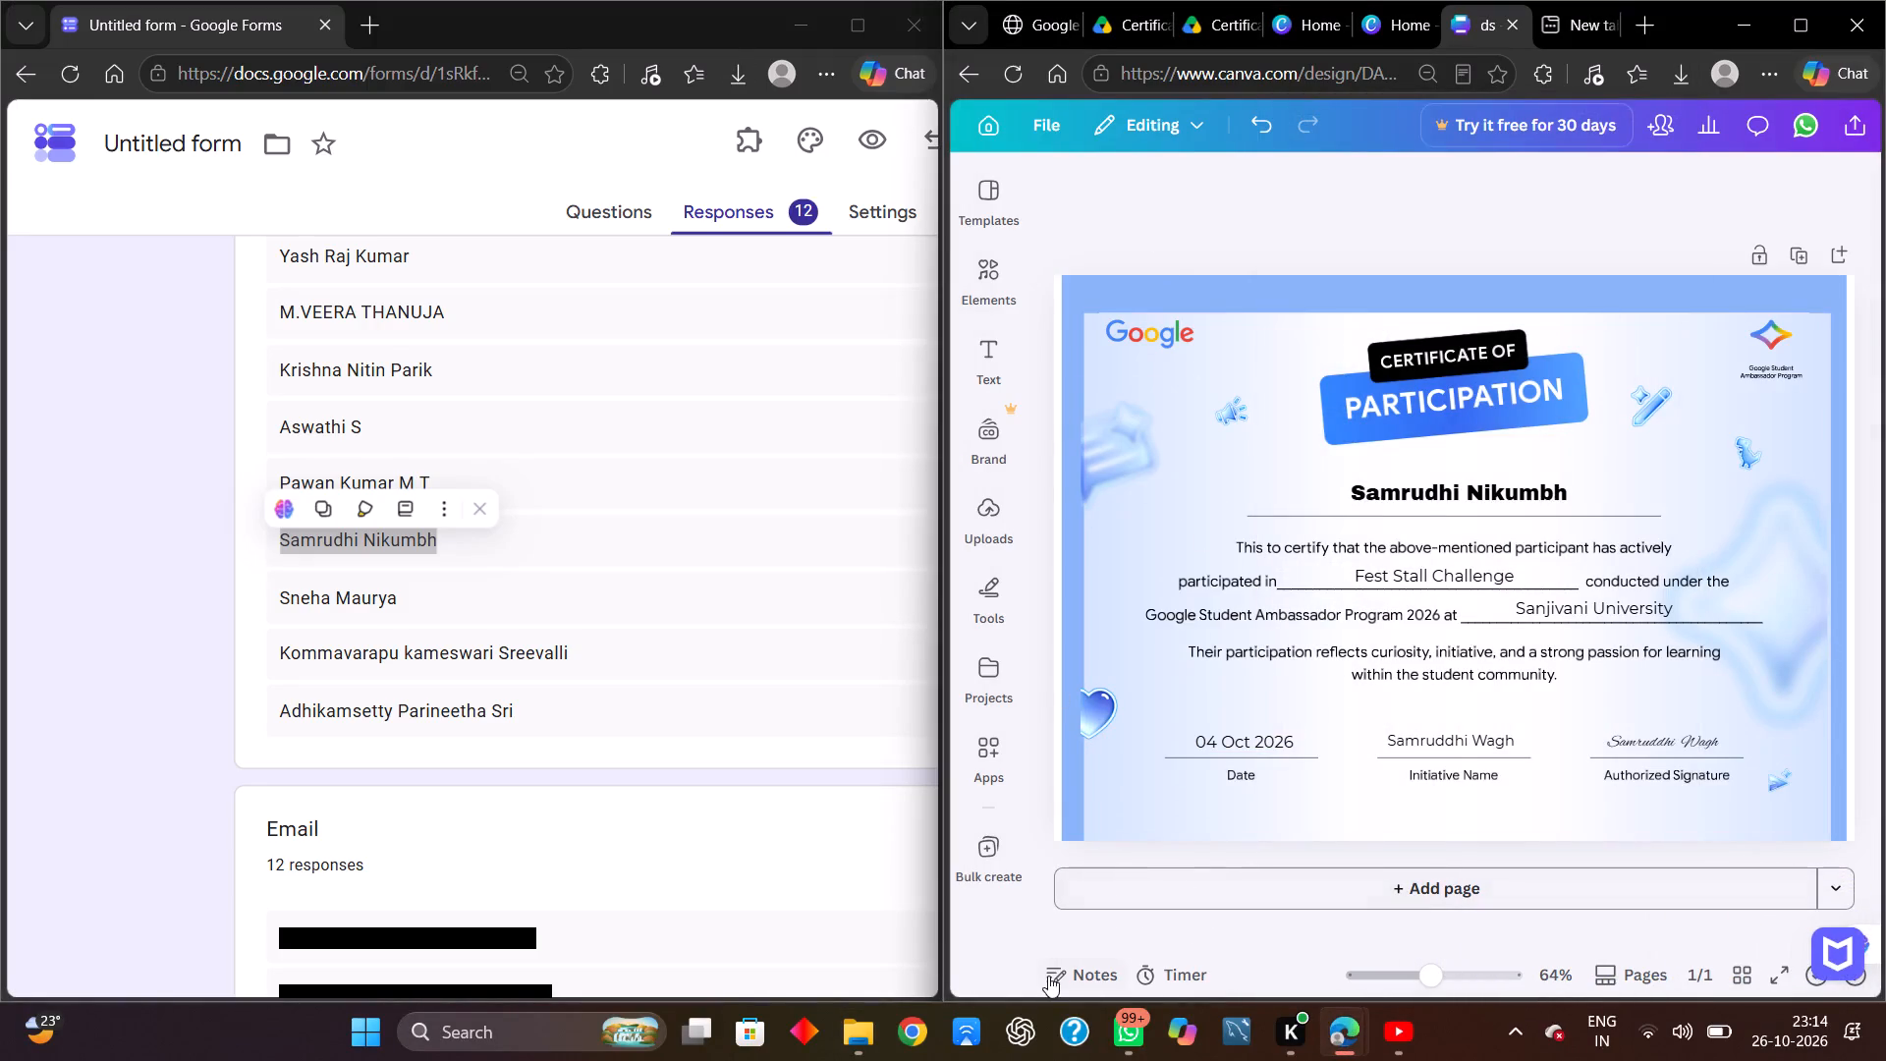
click(860, 1027)
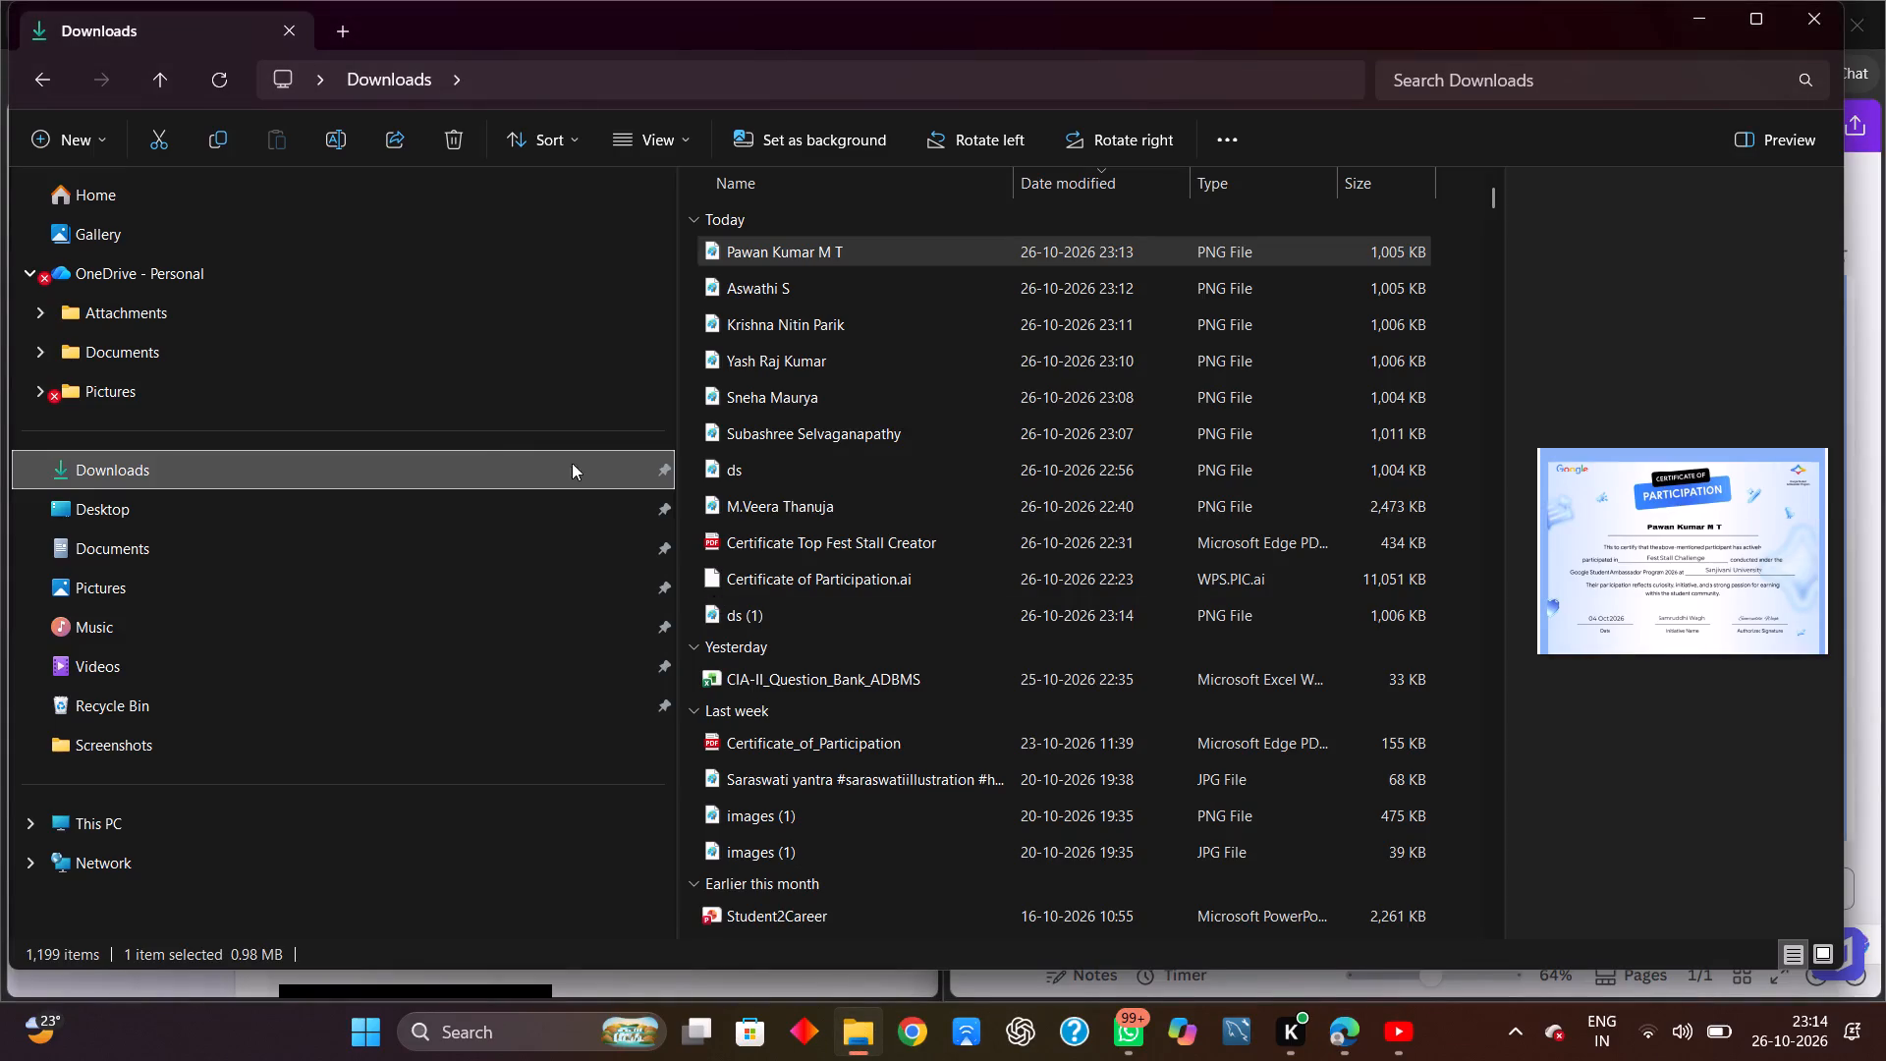
double_click(499, 455)
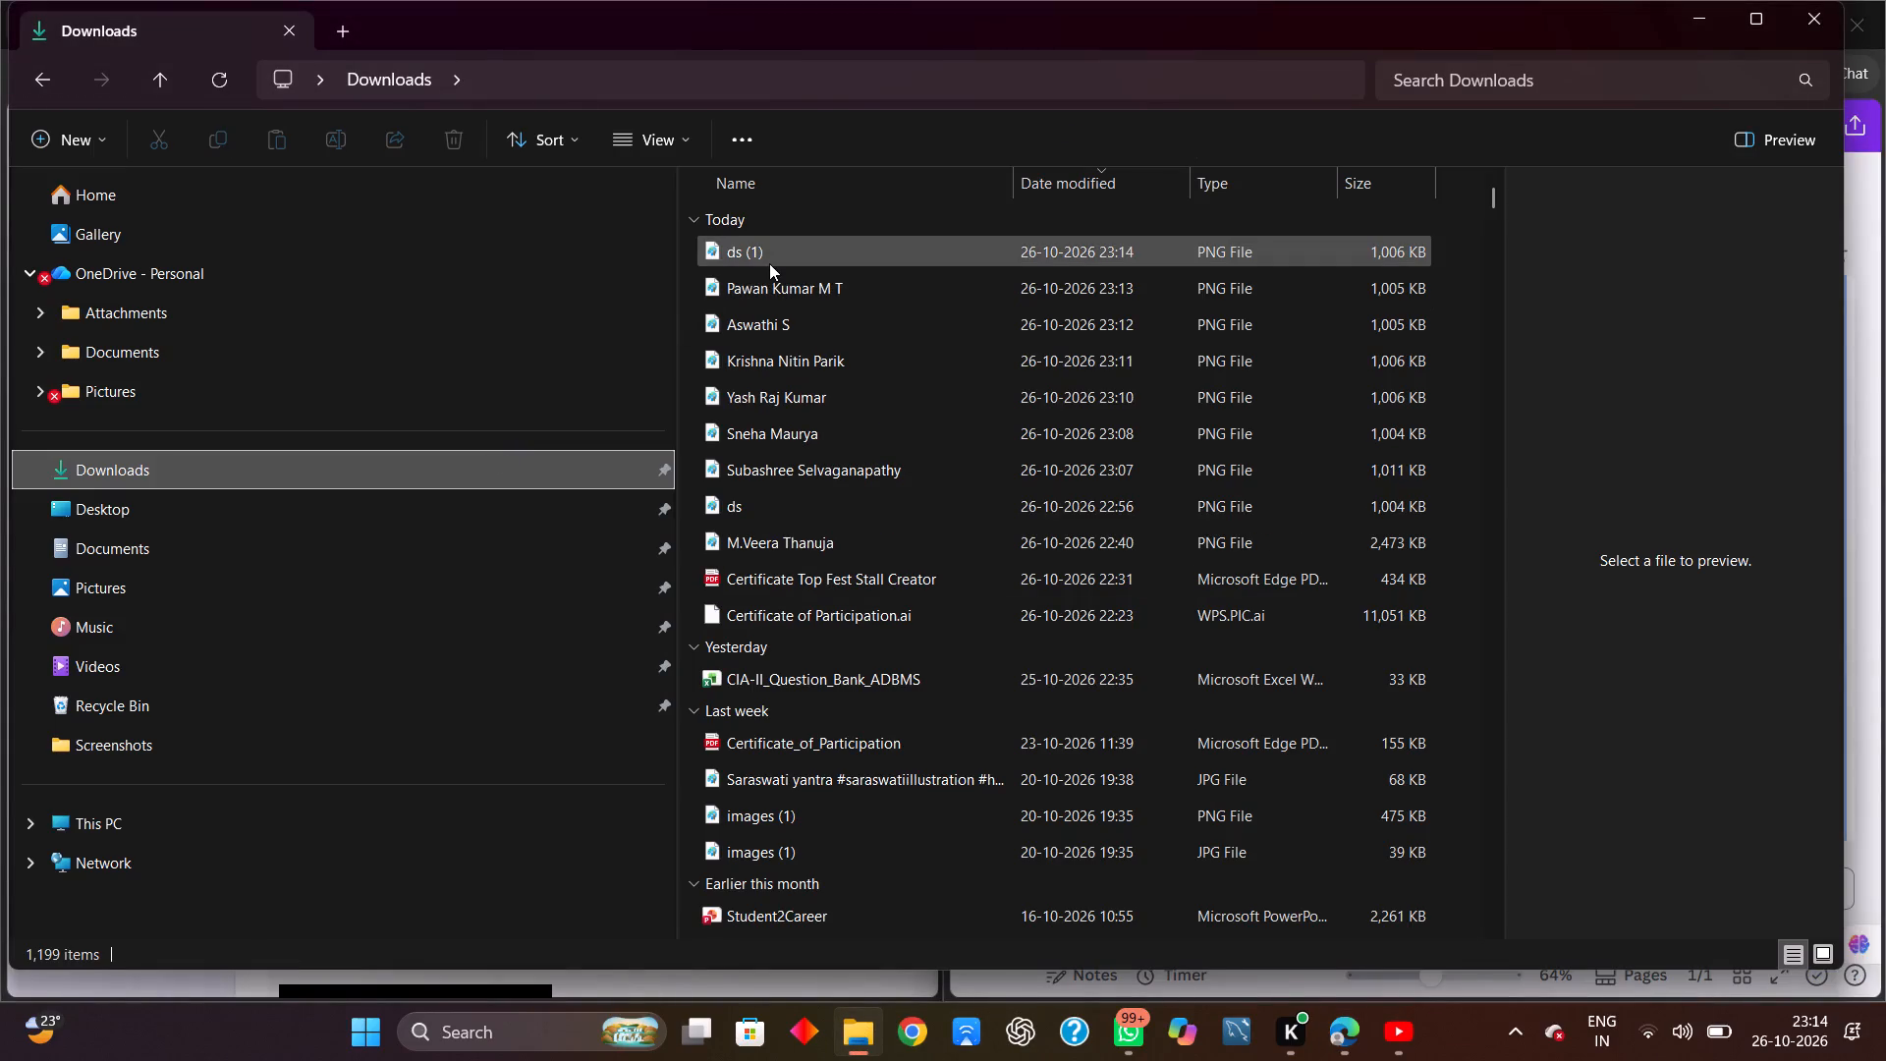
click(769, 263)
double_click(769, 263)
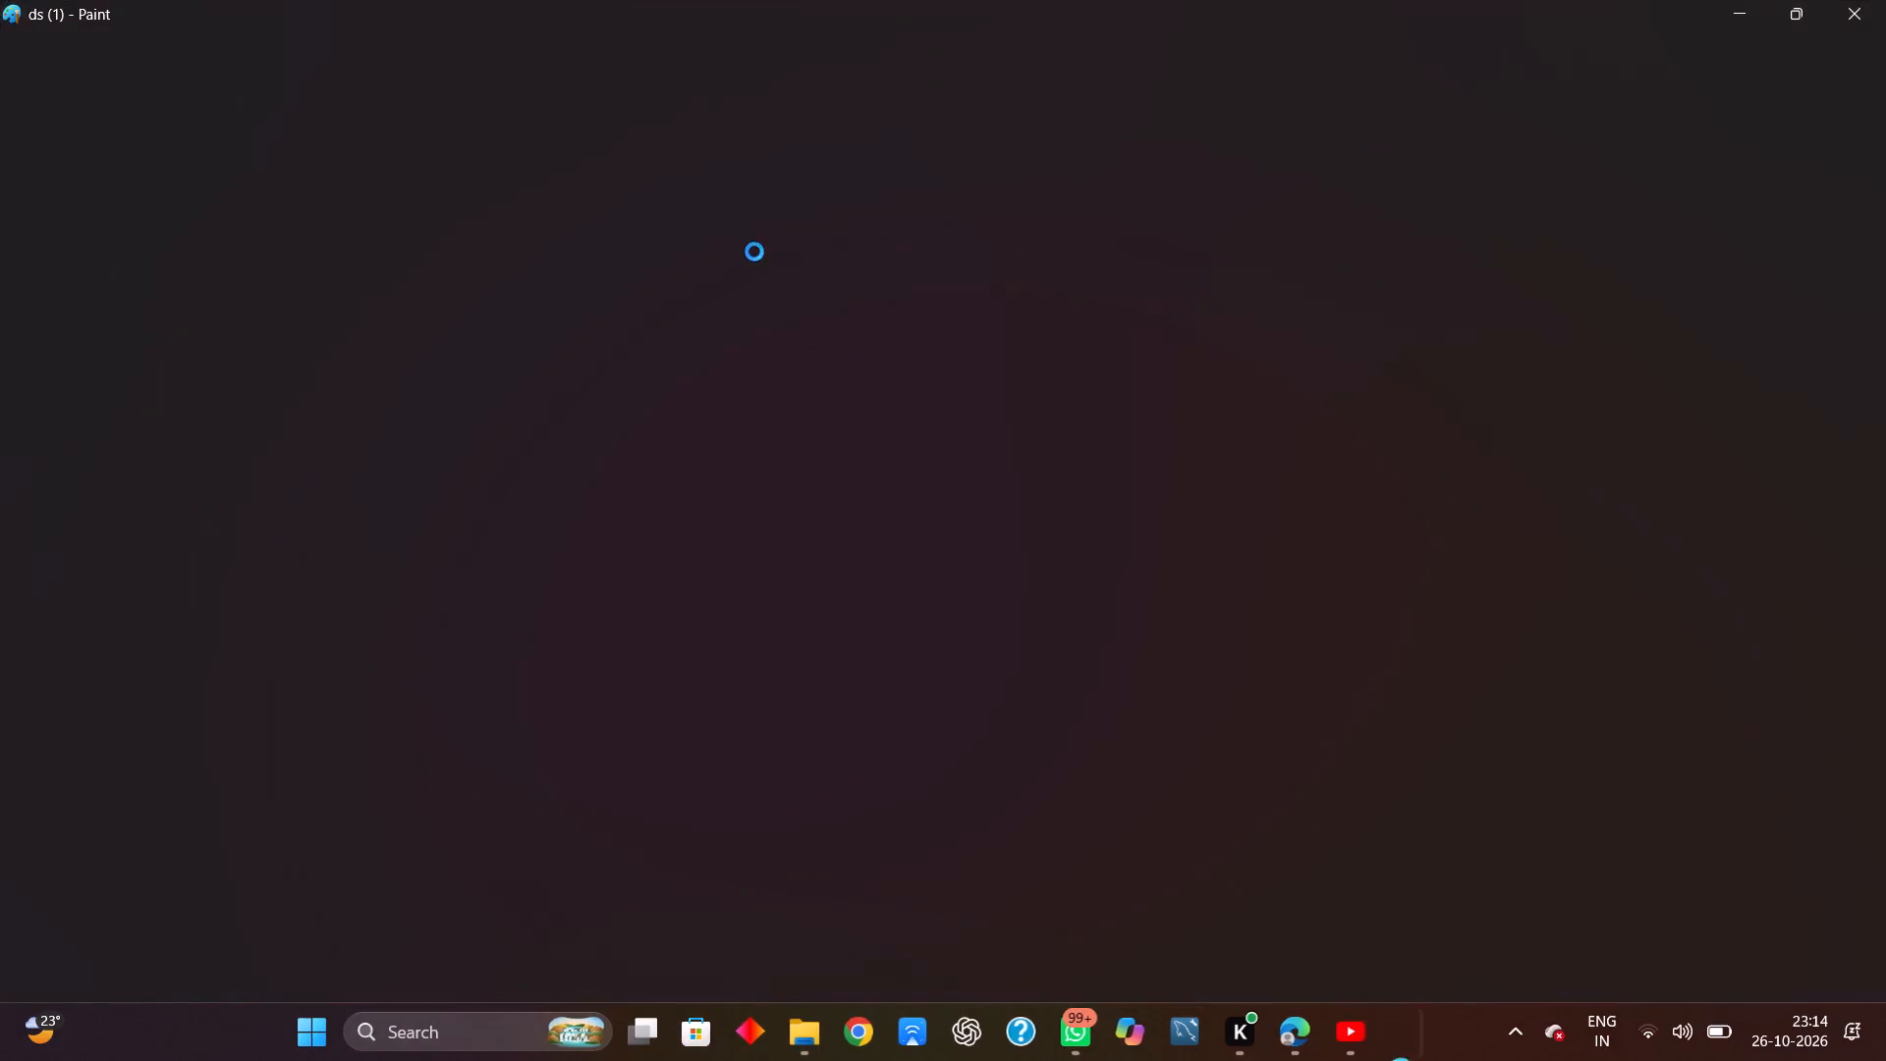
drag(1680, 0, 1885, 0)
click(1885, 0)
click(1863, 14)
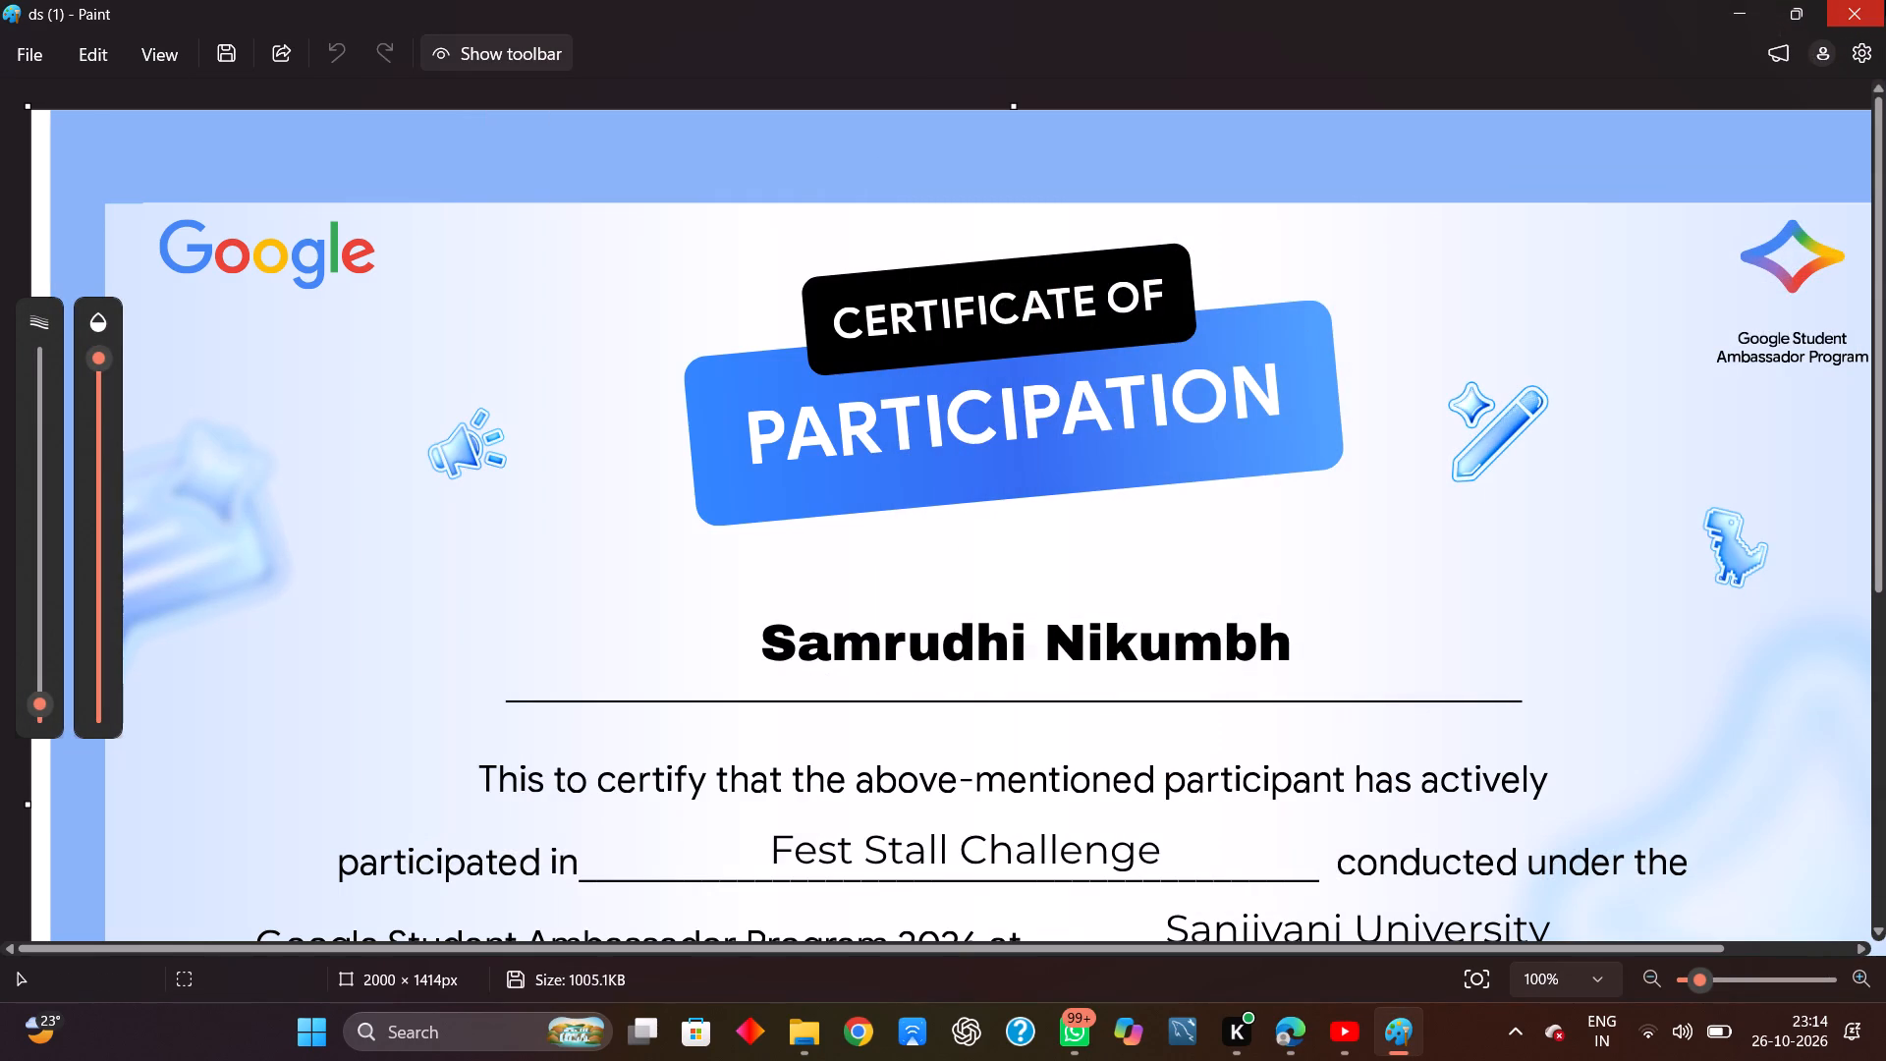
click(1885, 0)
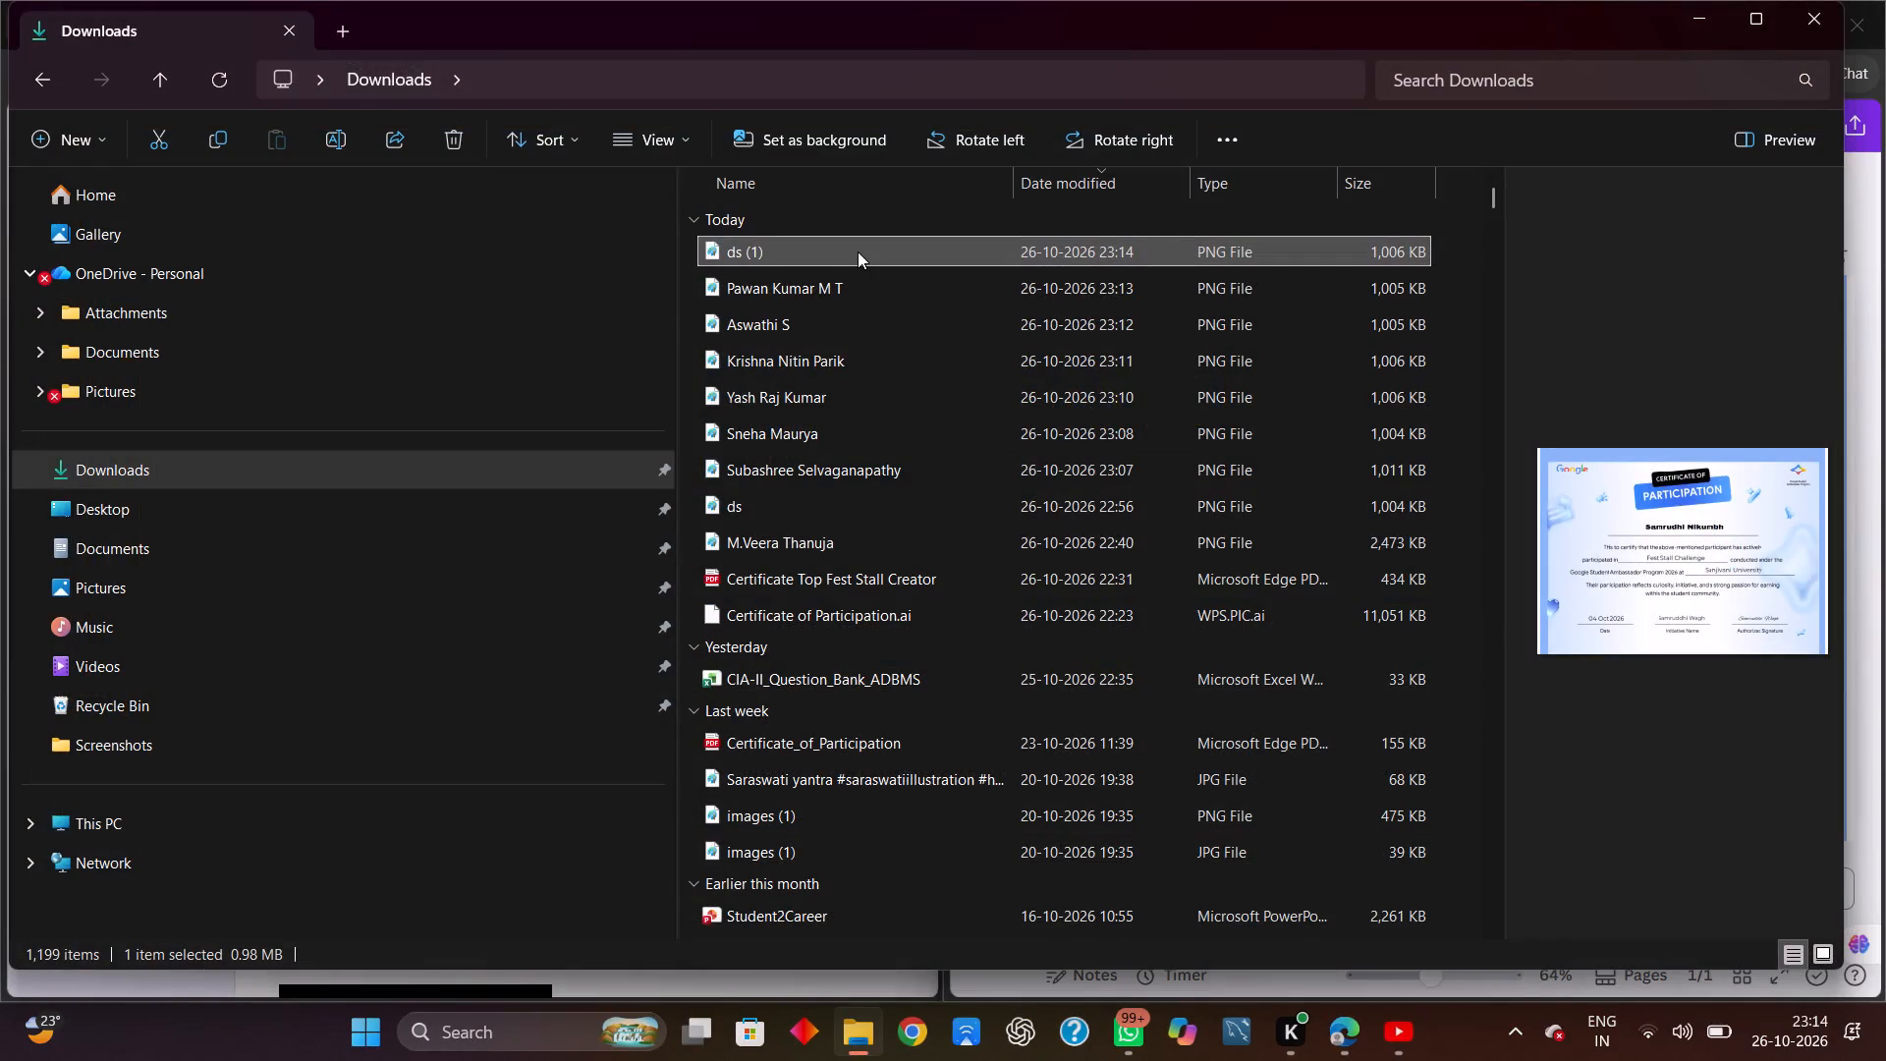
Rename the new ds (1) certificate file with the ninth respondent's copied name.
right_click(702, 249)
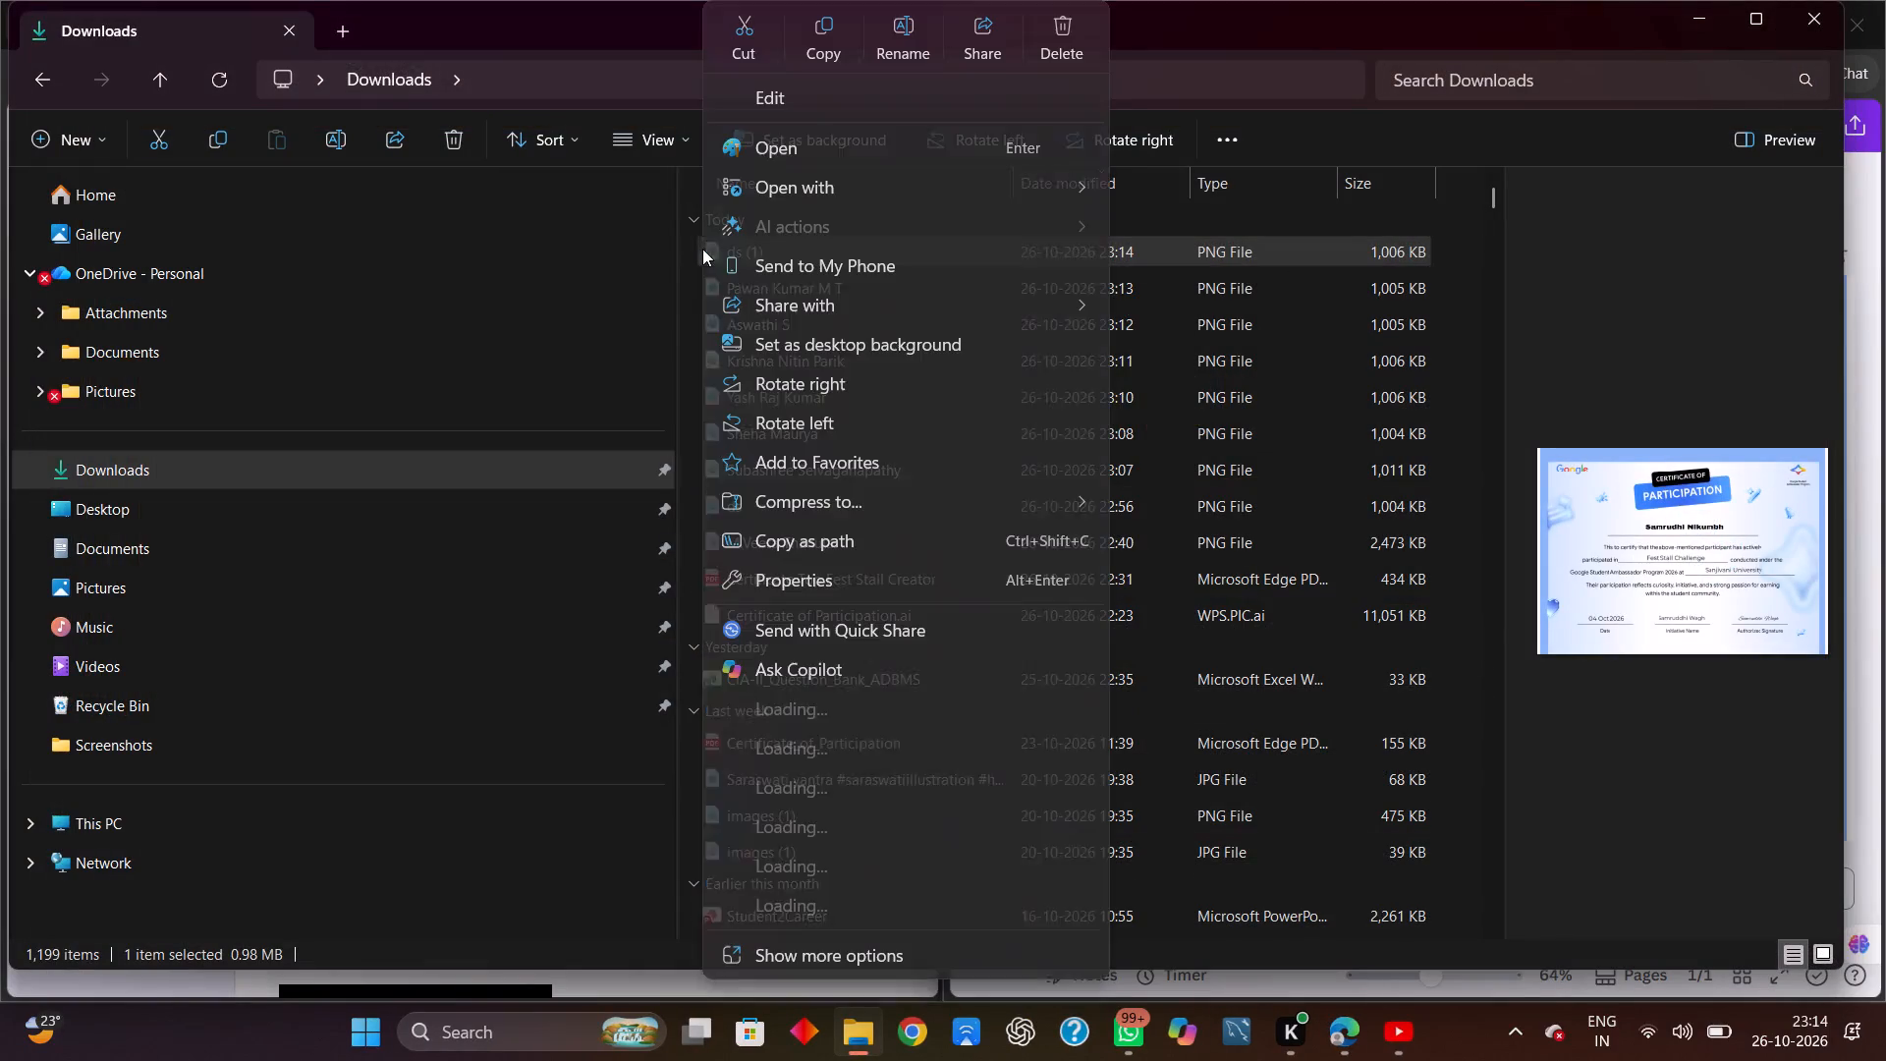
click(900, 41)
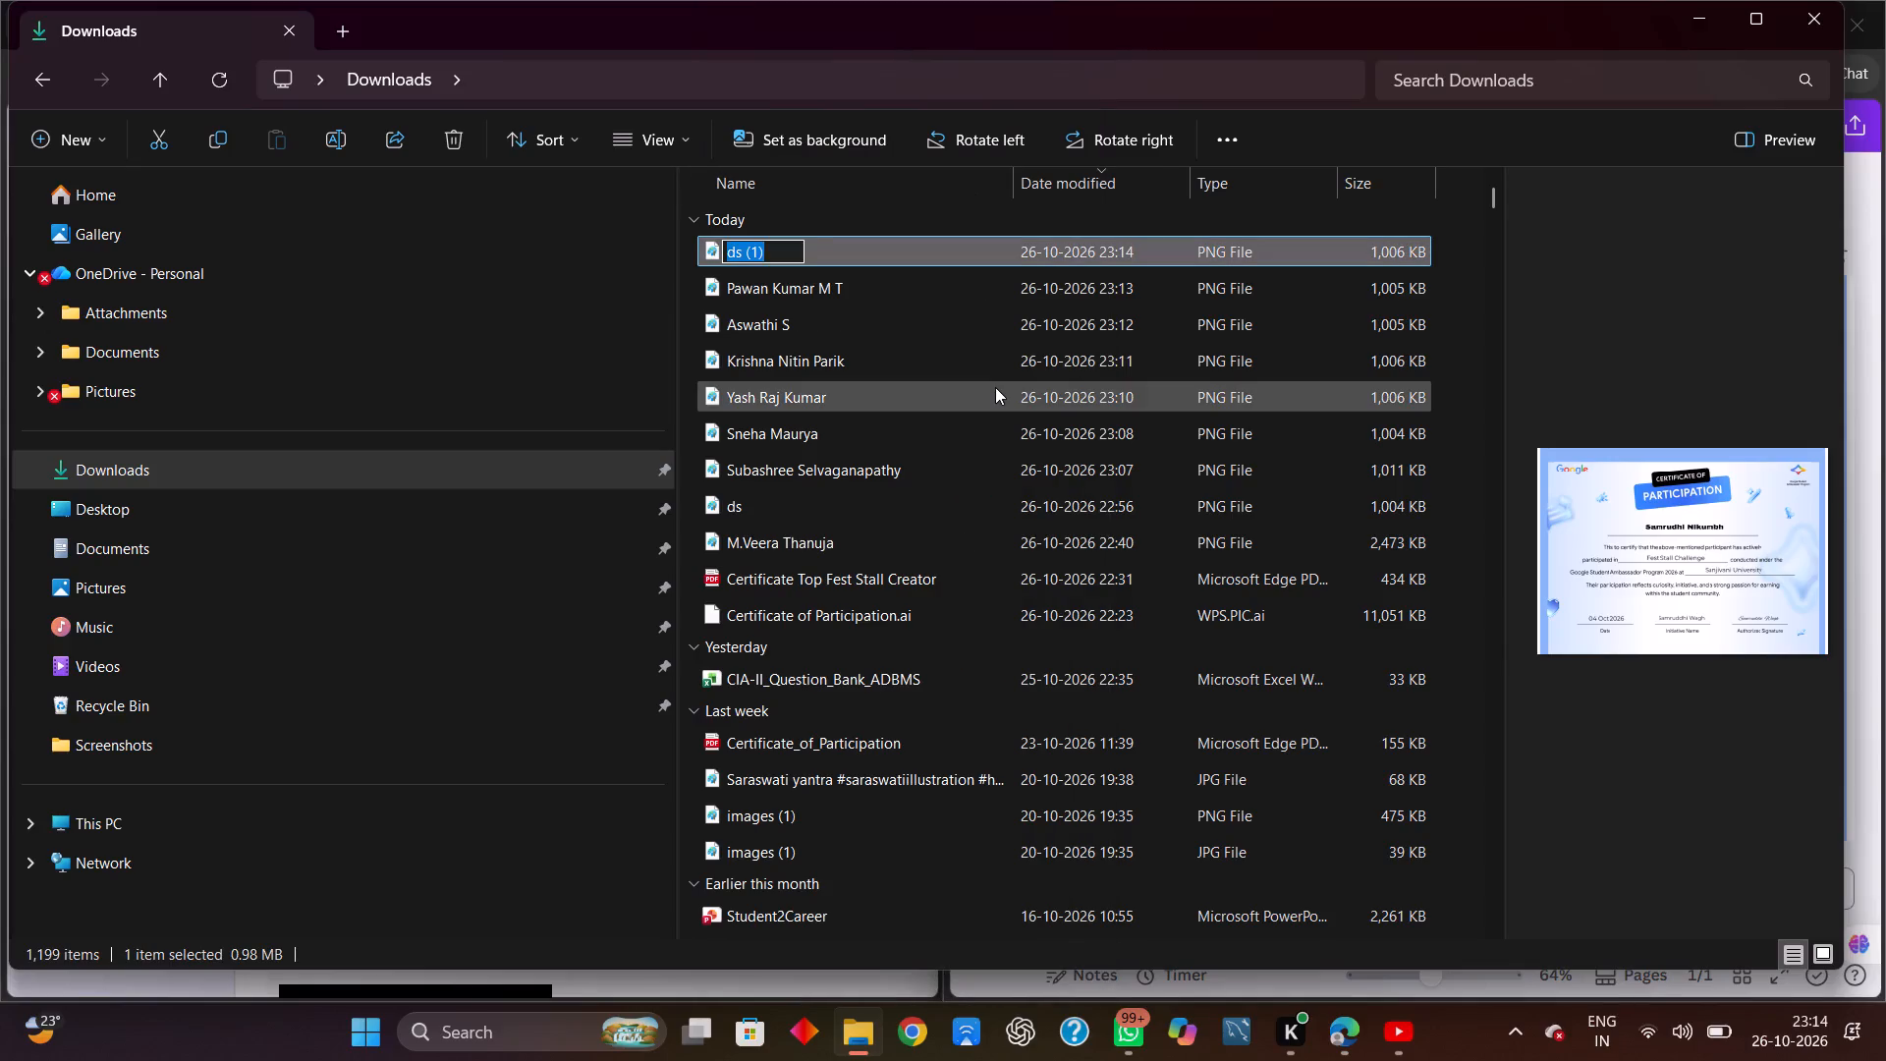
key(ctrl+v)
key(Return)
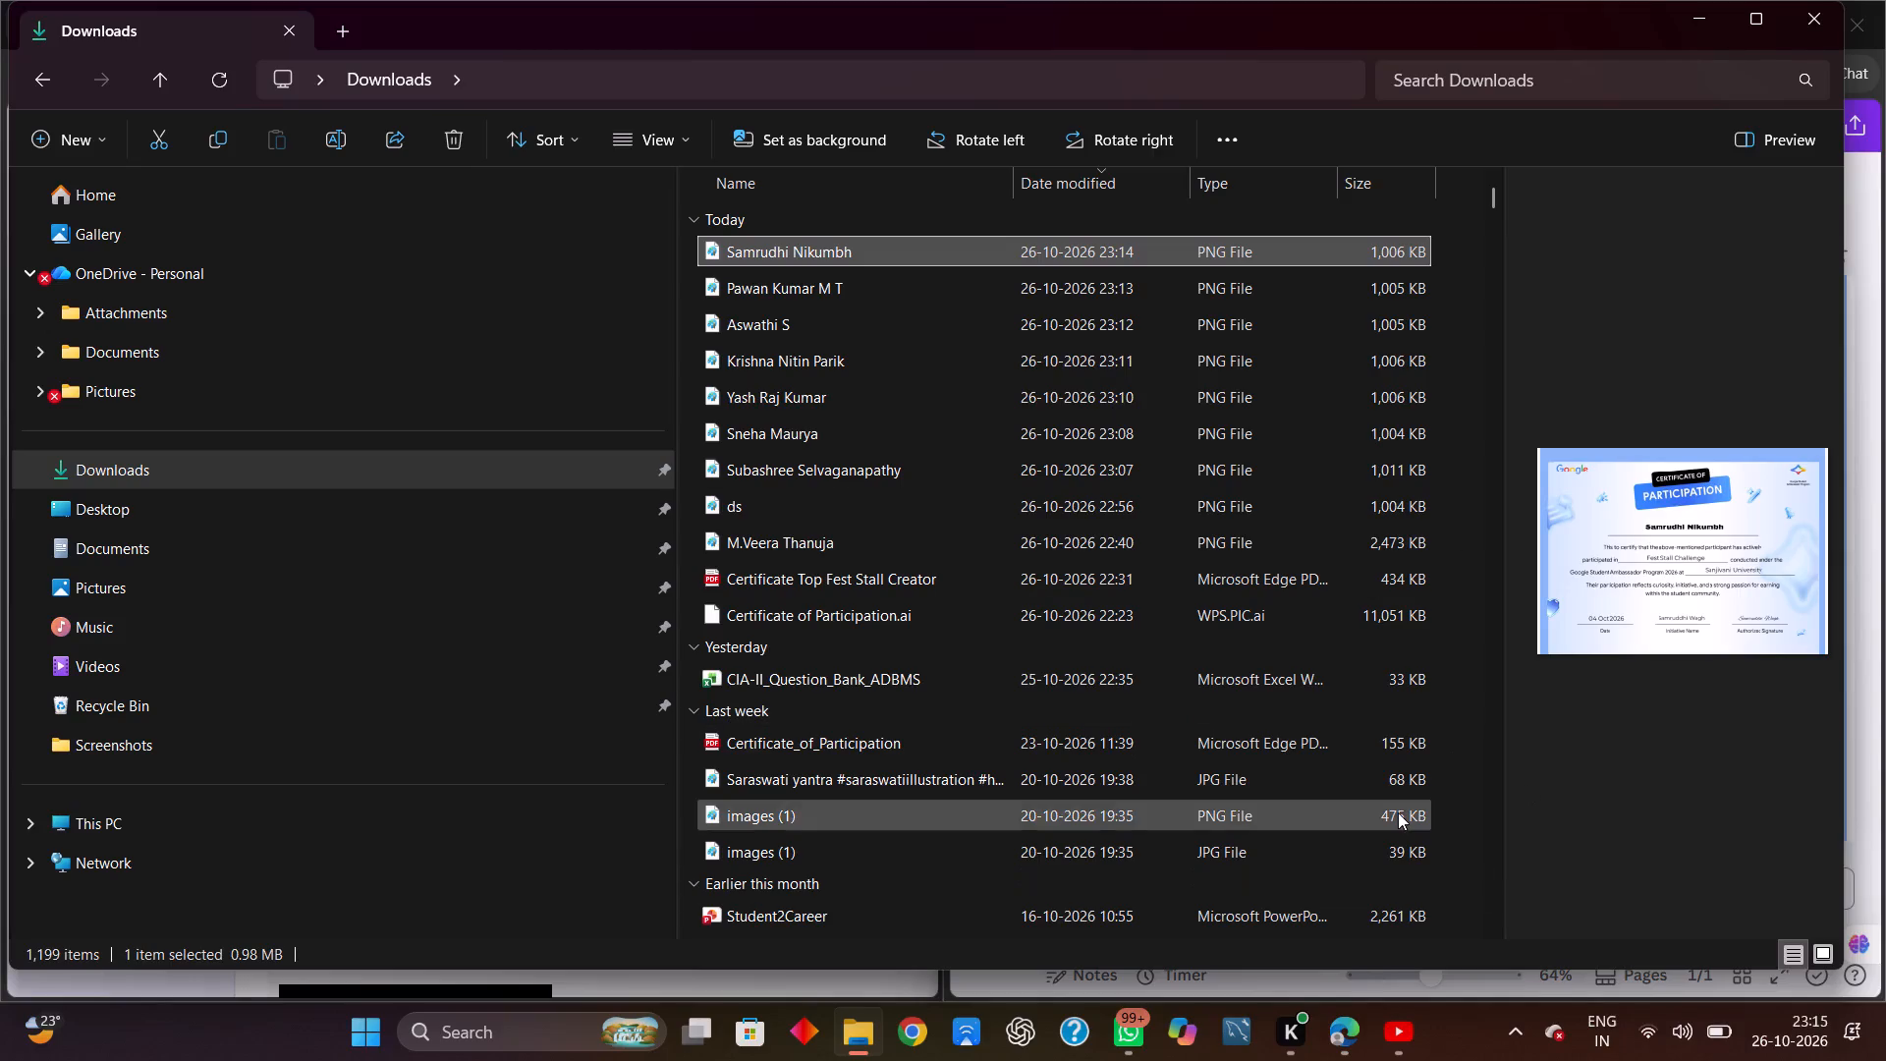
Switch back to the browser and replace the participant name on the Canva certificate with the tenth participant's full name.
click(1363, 1043)
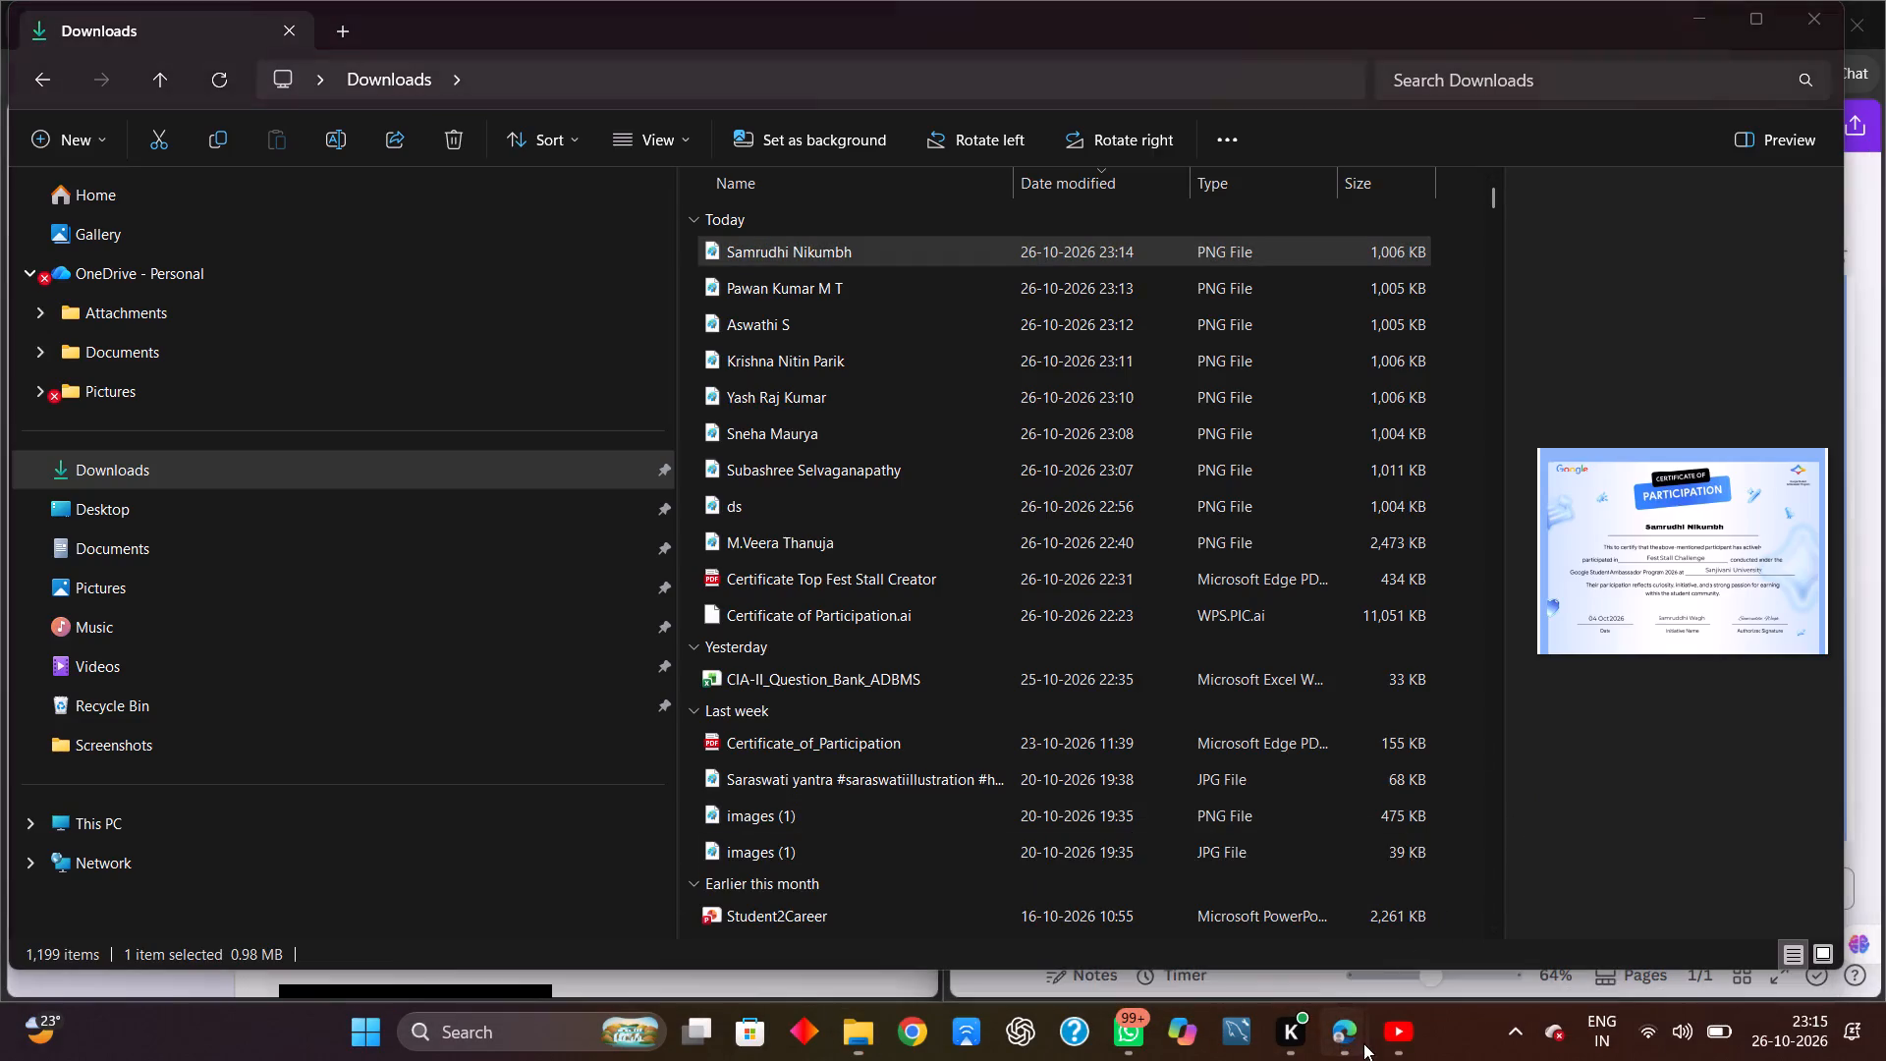
click(1208, 893)
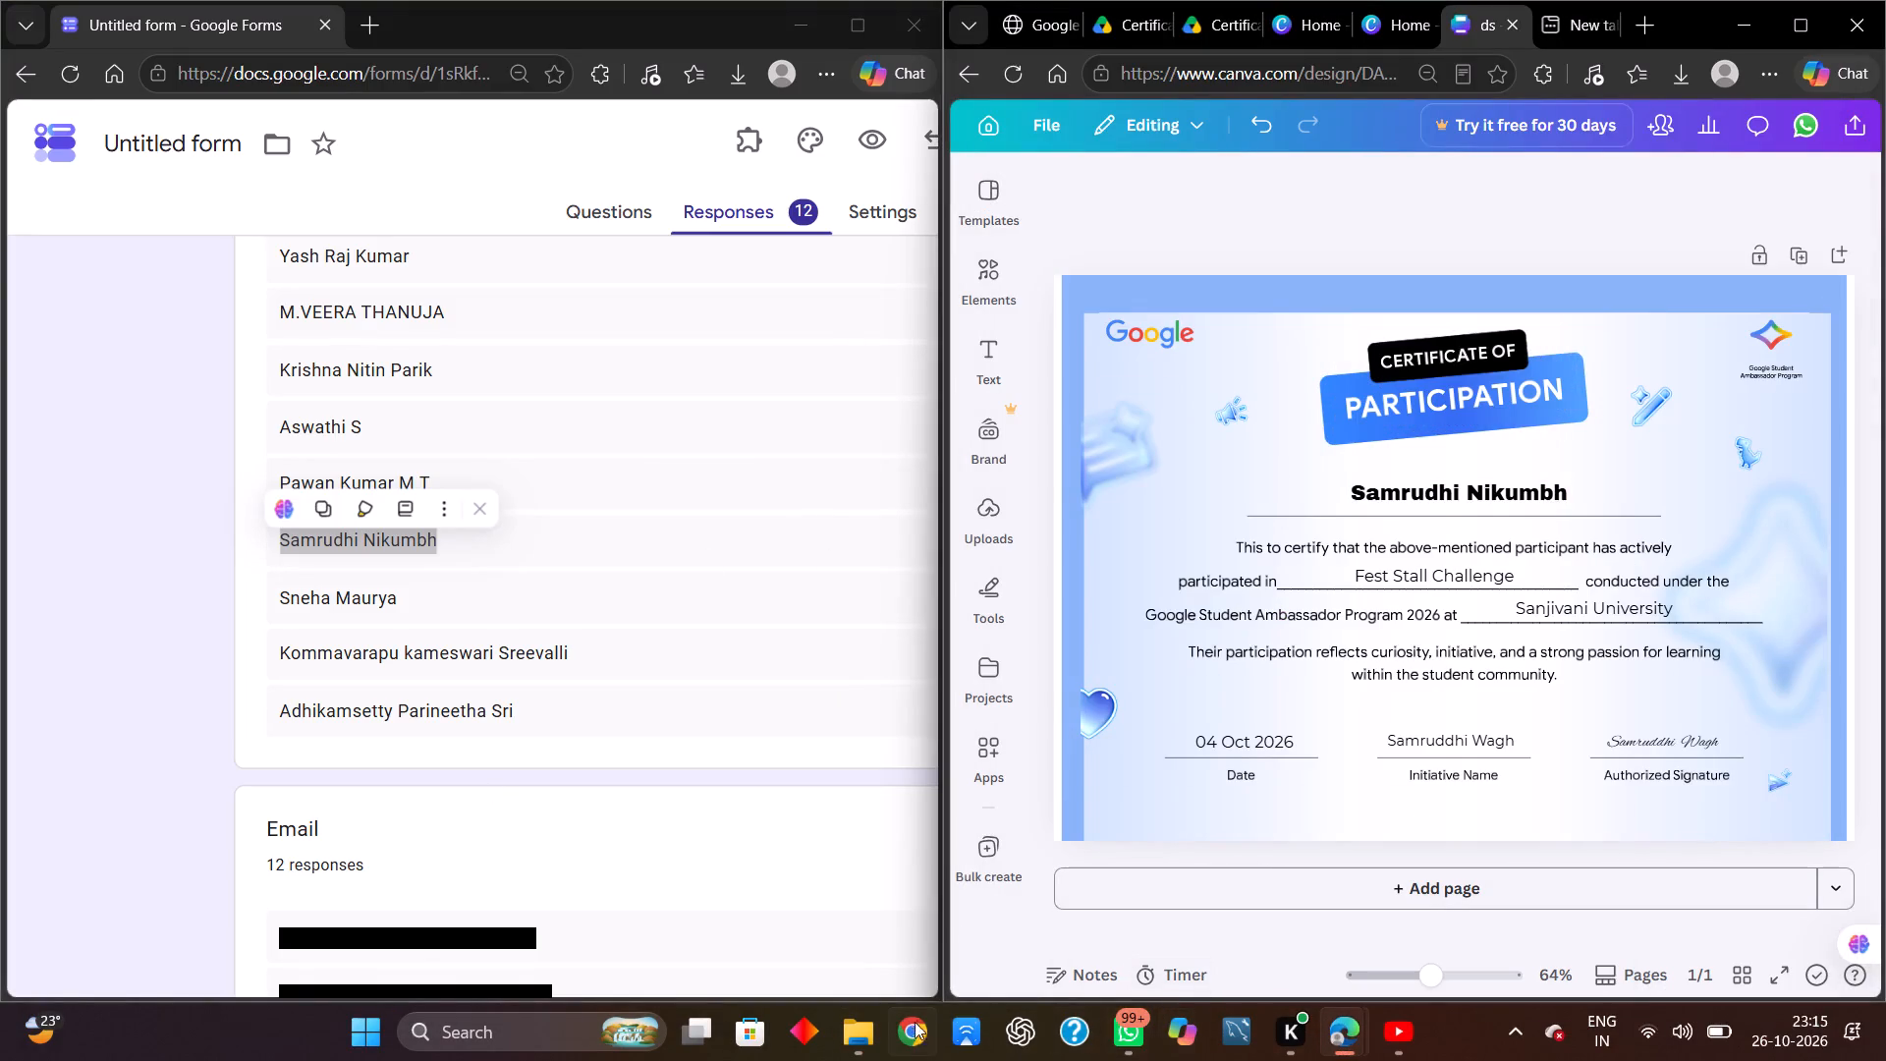
click(876, 1029)
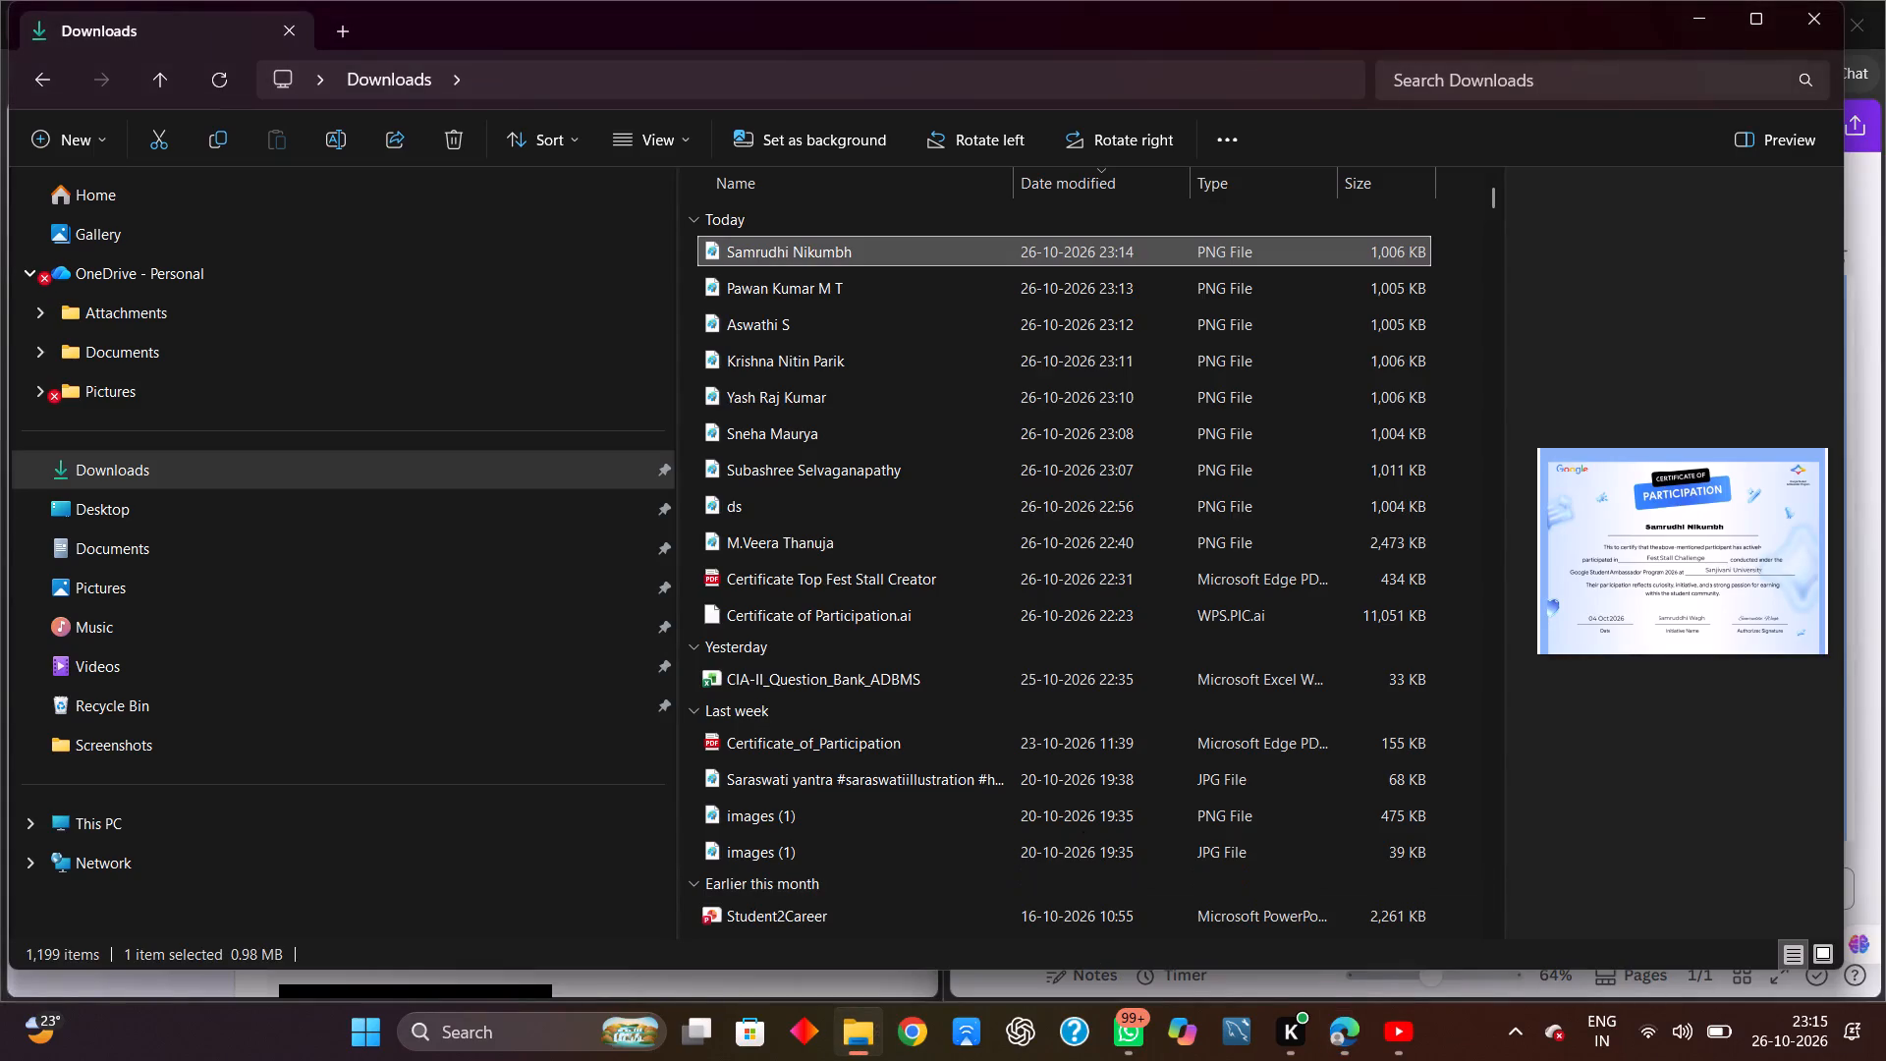
click(1722, 22)
scroll(579, 480, down, 2)
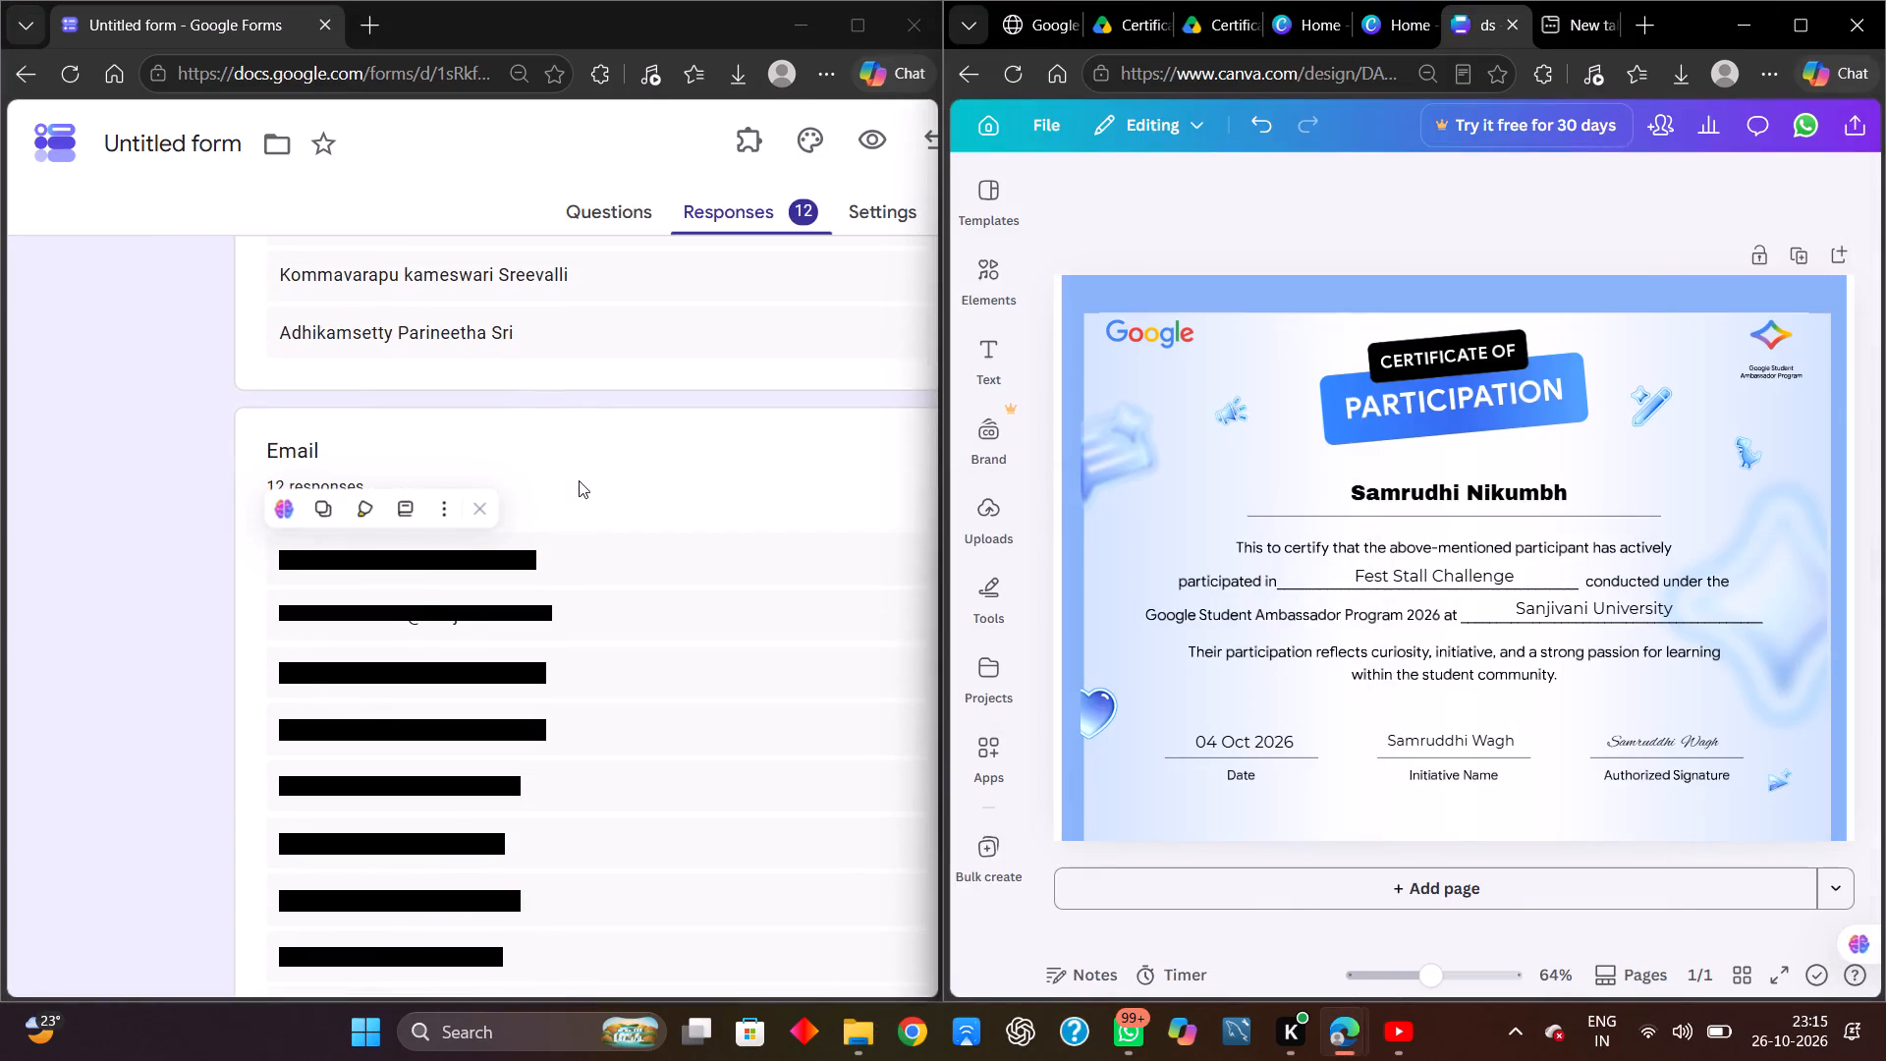
double_click(1562, 483)
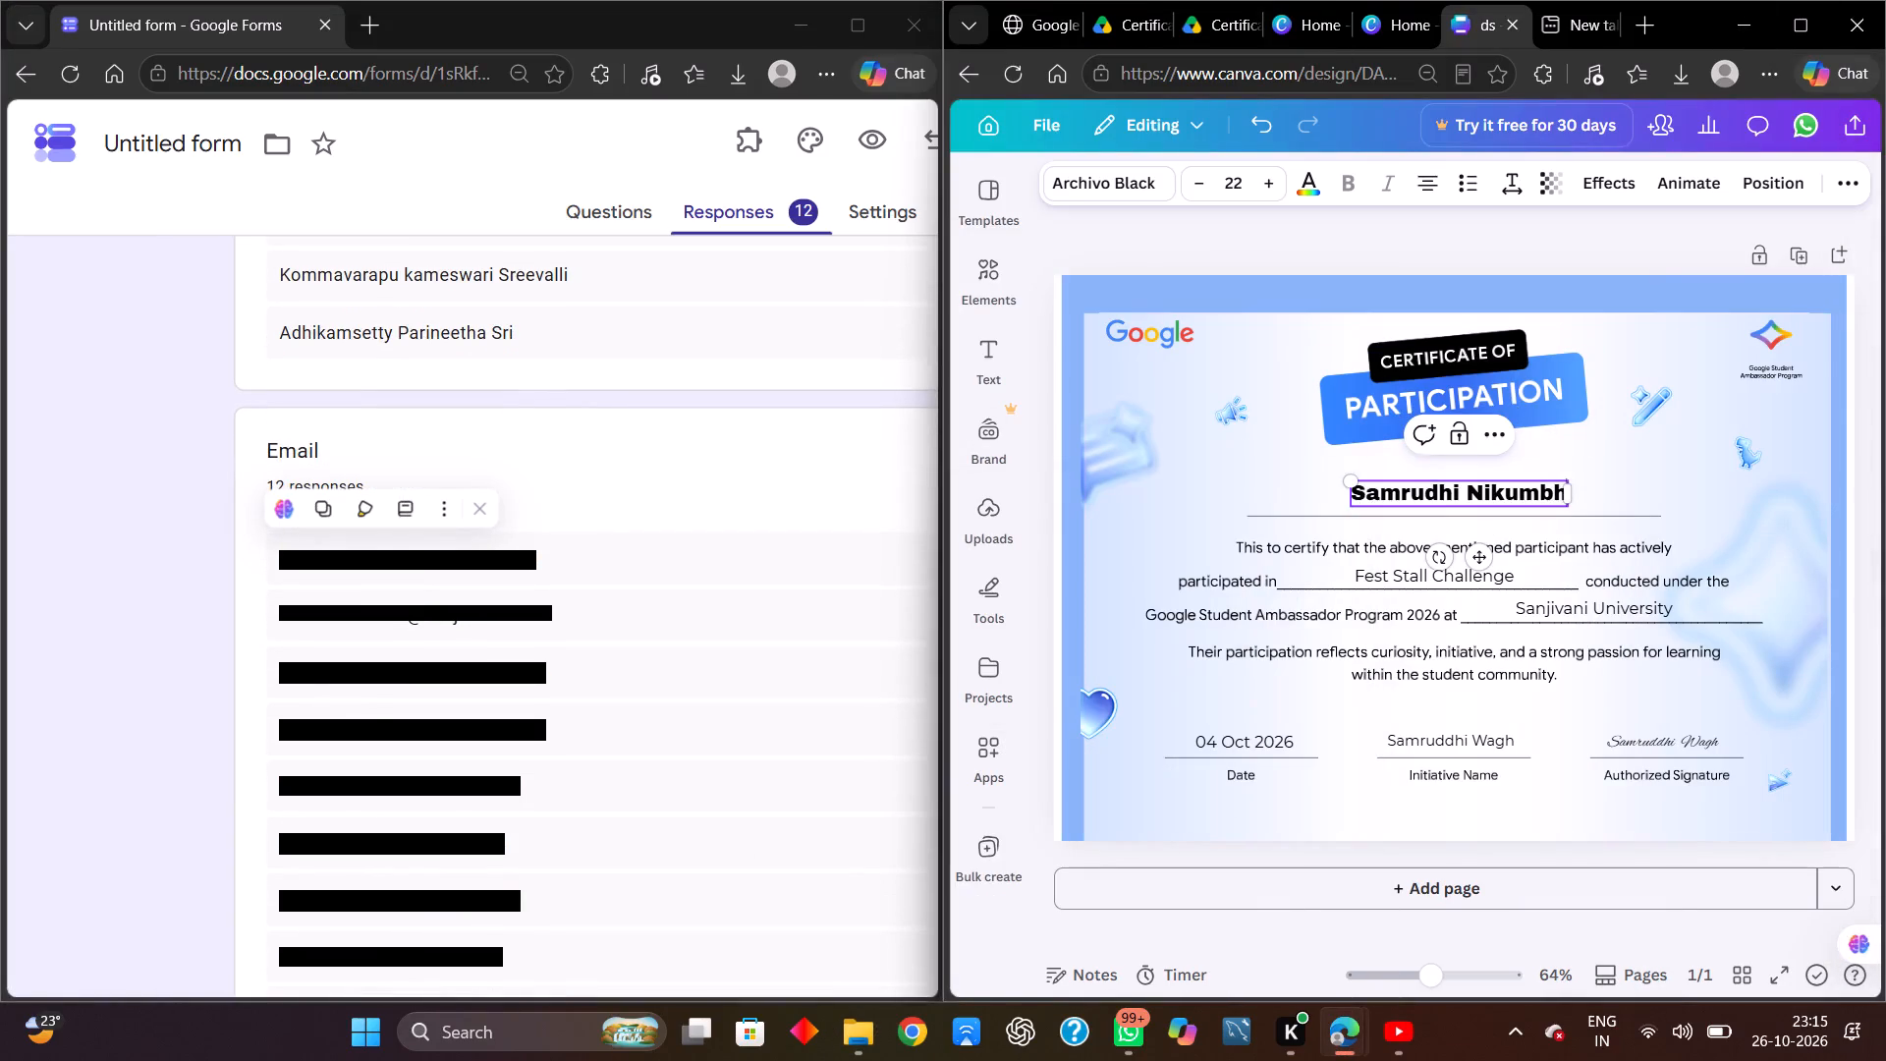
triple_click(1562, 483)
key(a)
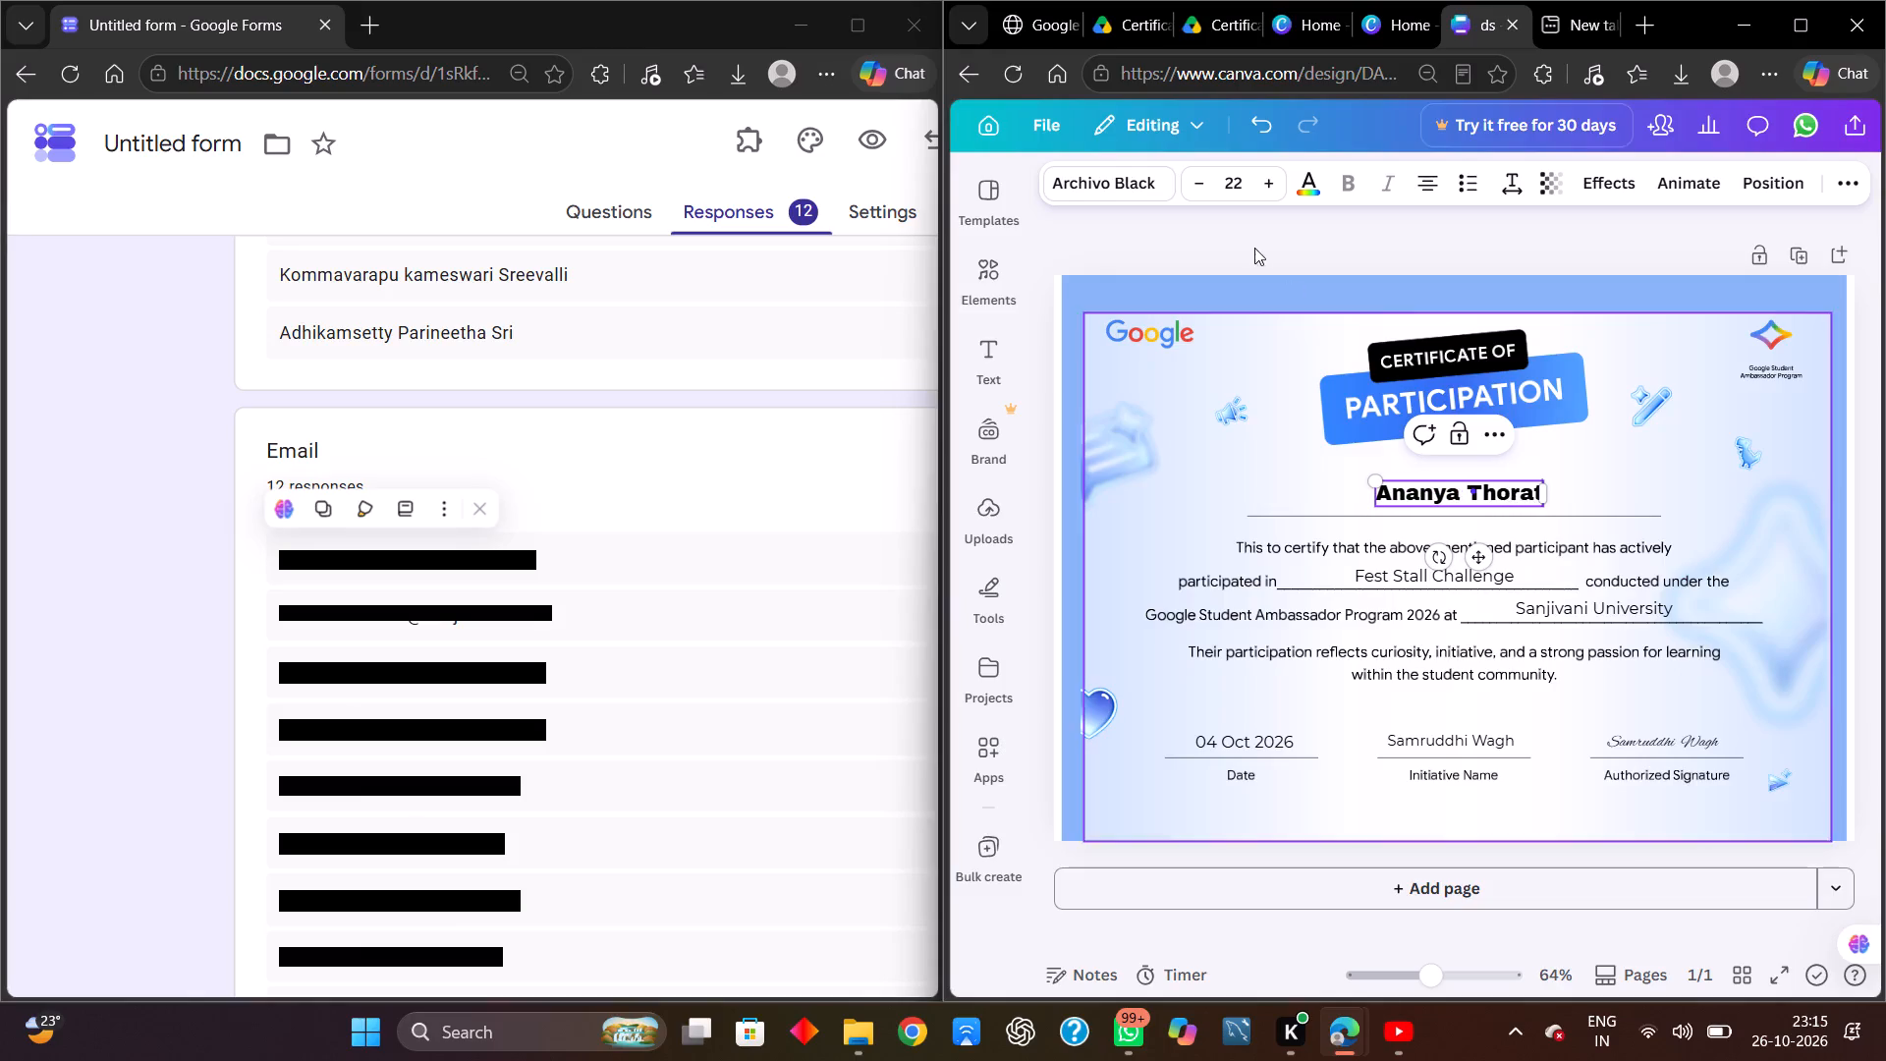
click(1207, 255)
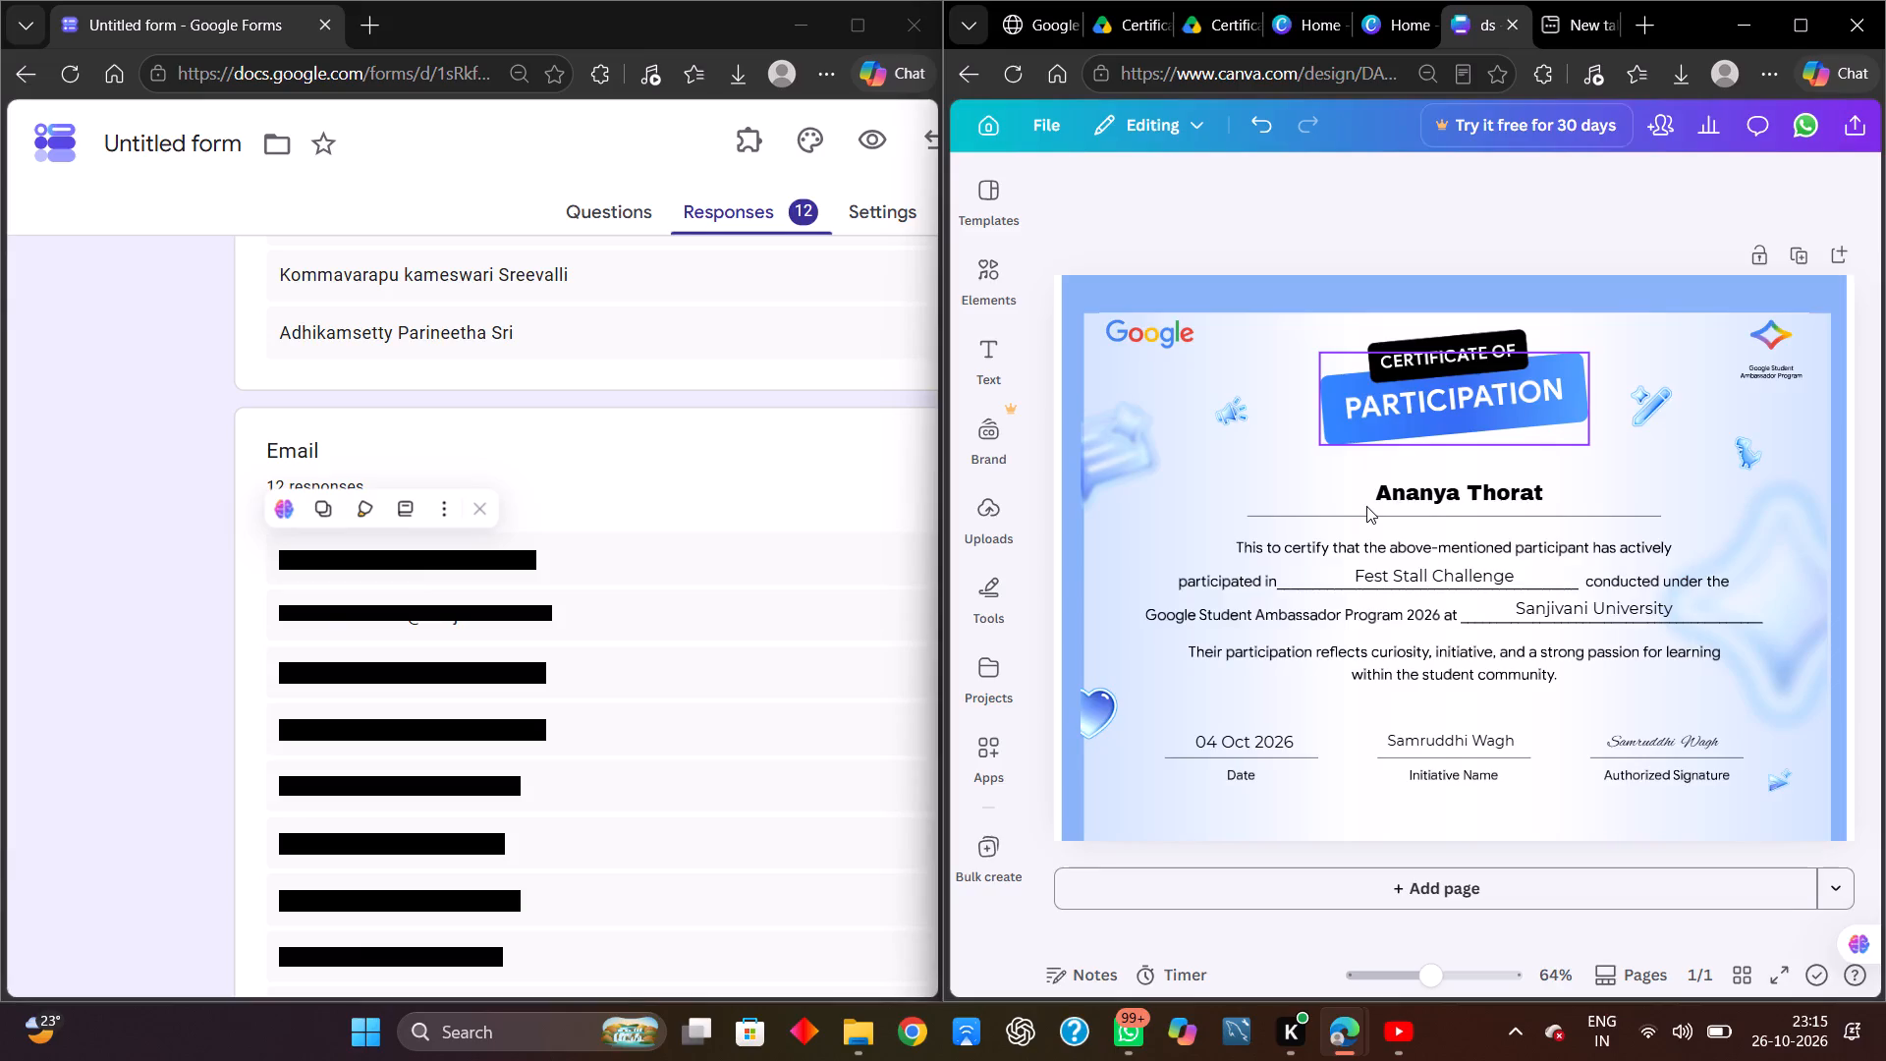
Download the tenth participant's certificate as a PNG at High quality.
click(1861, 132)
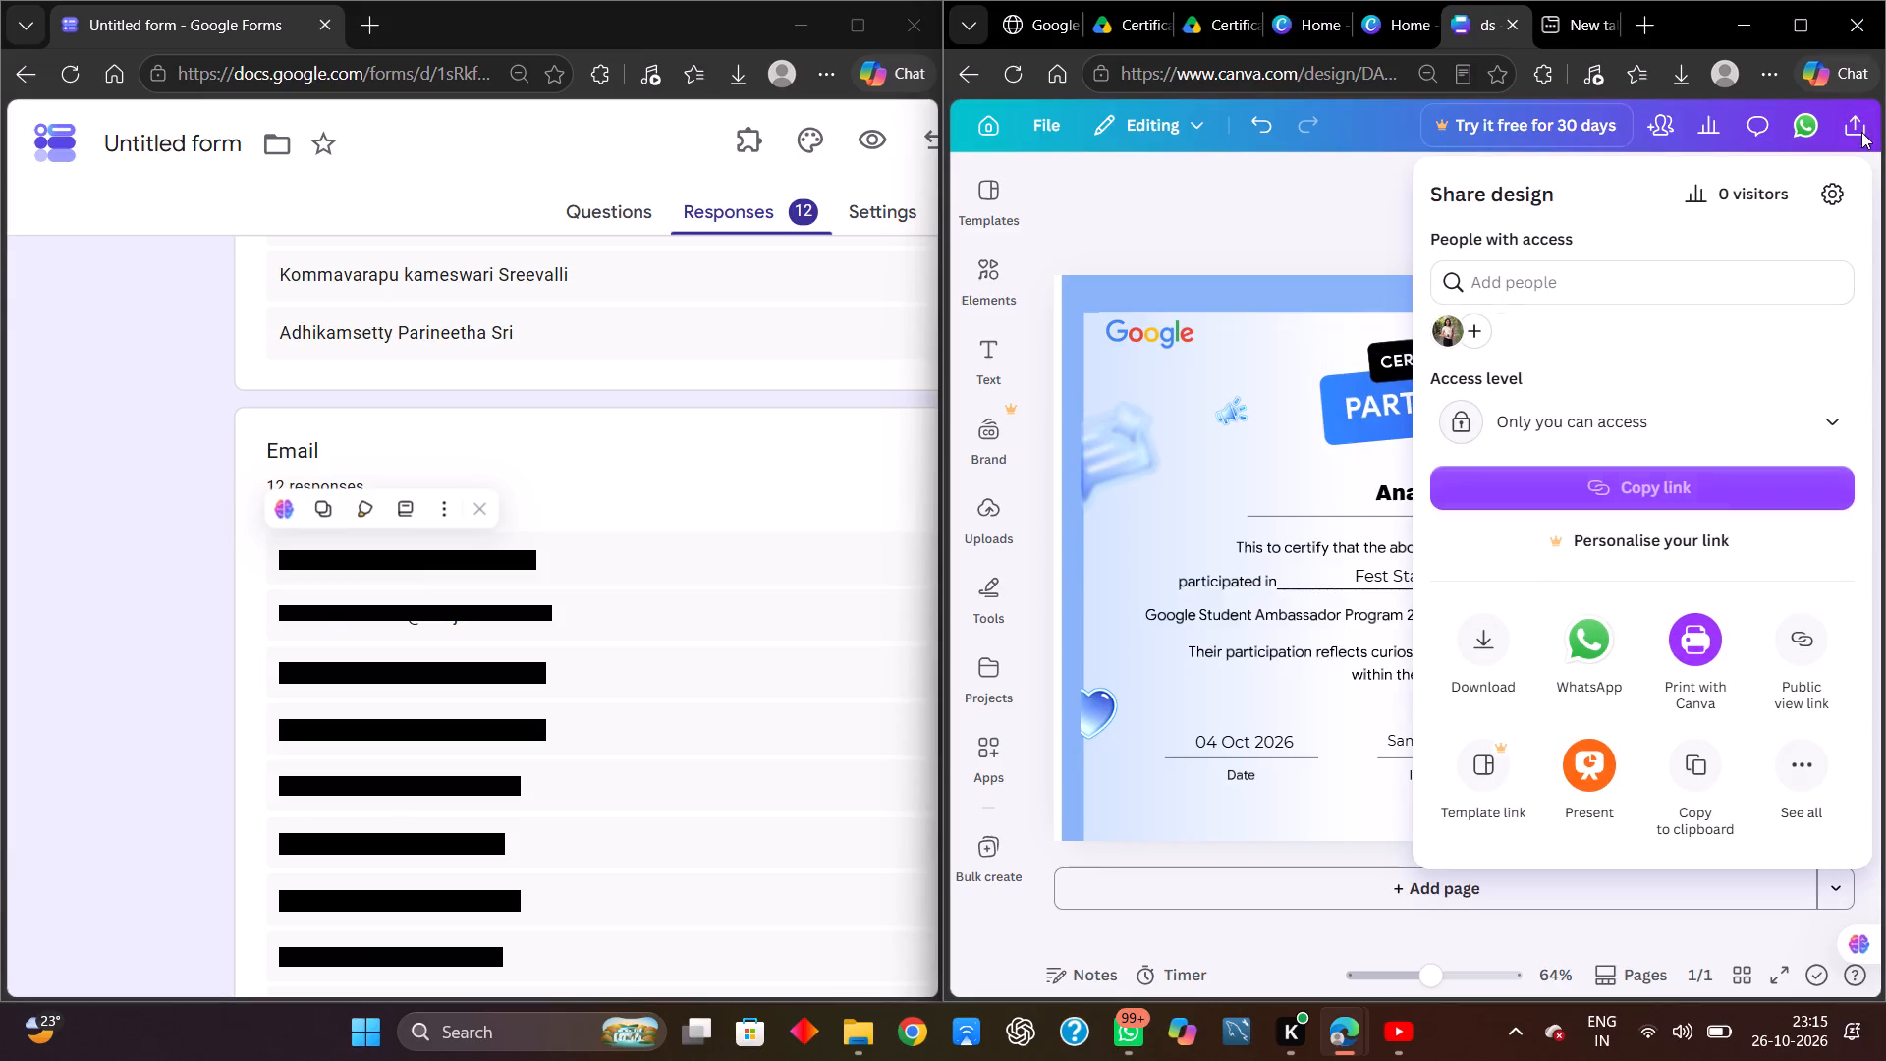
click(1474, 624)
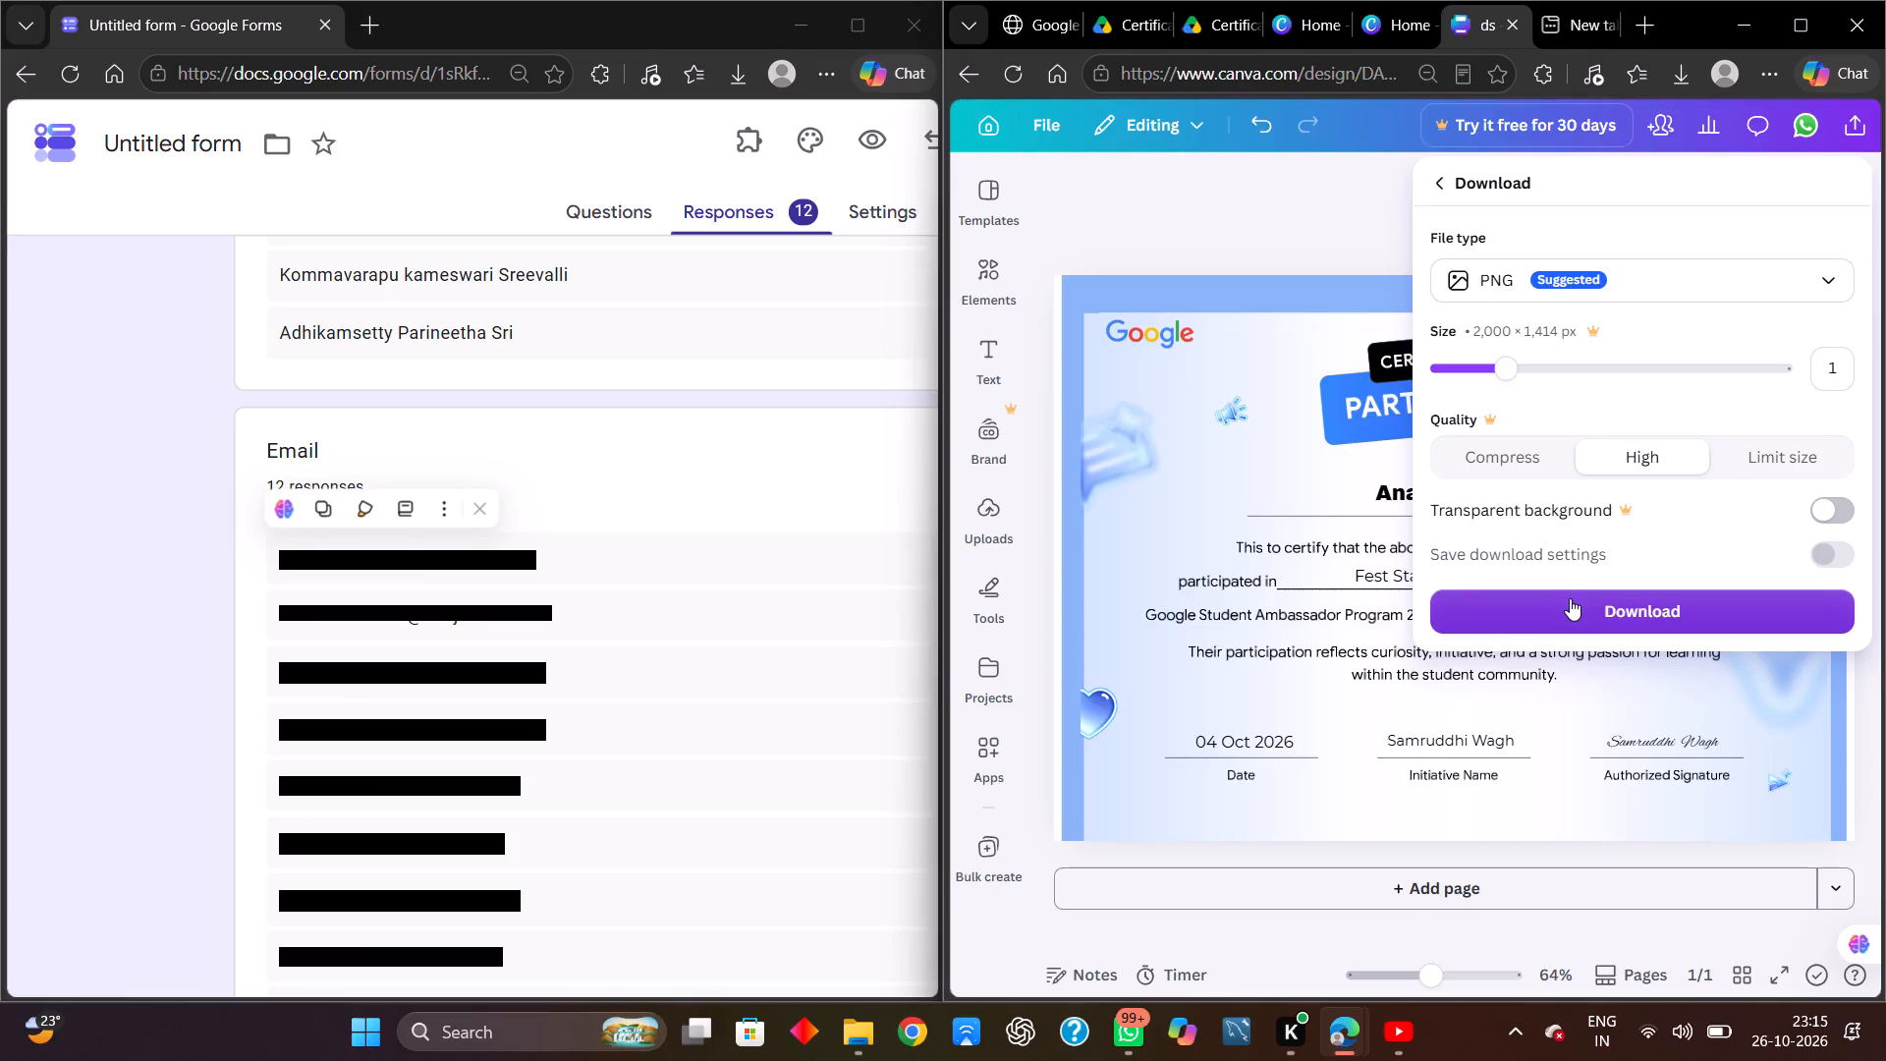
click(1570, 598)
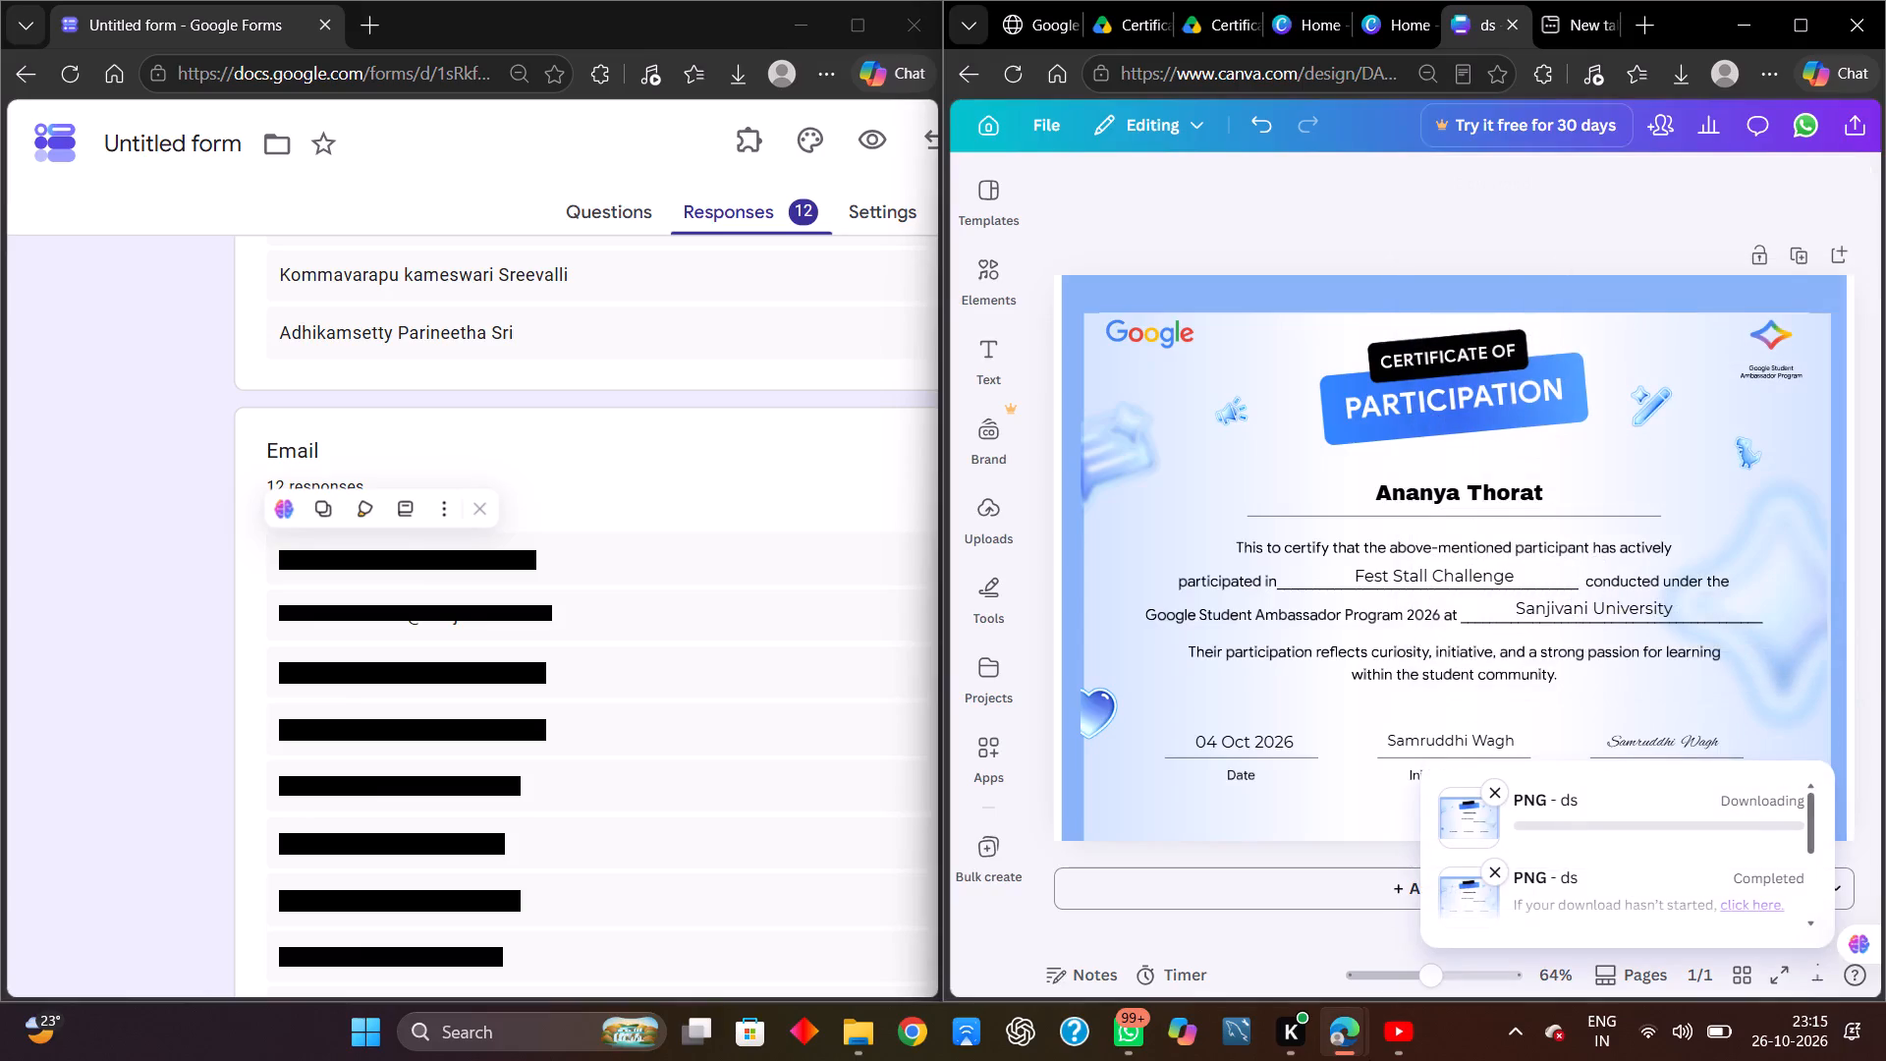
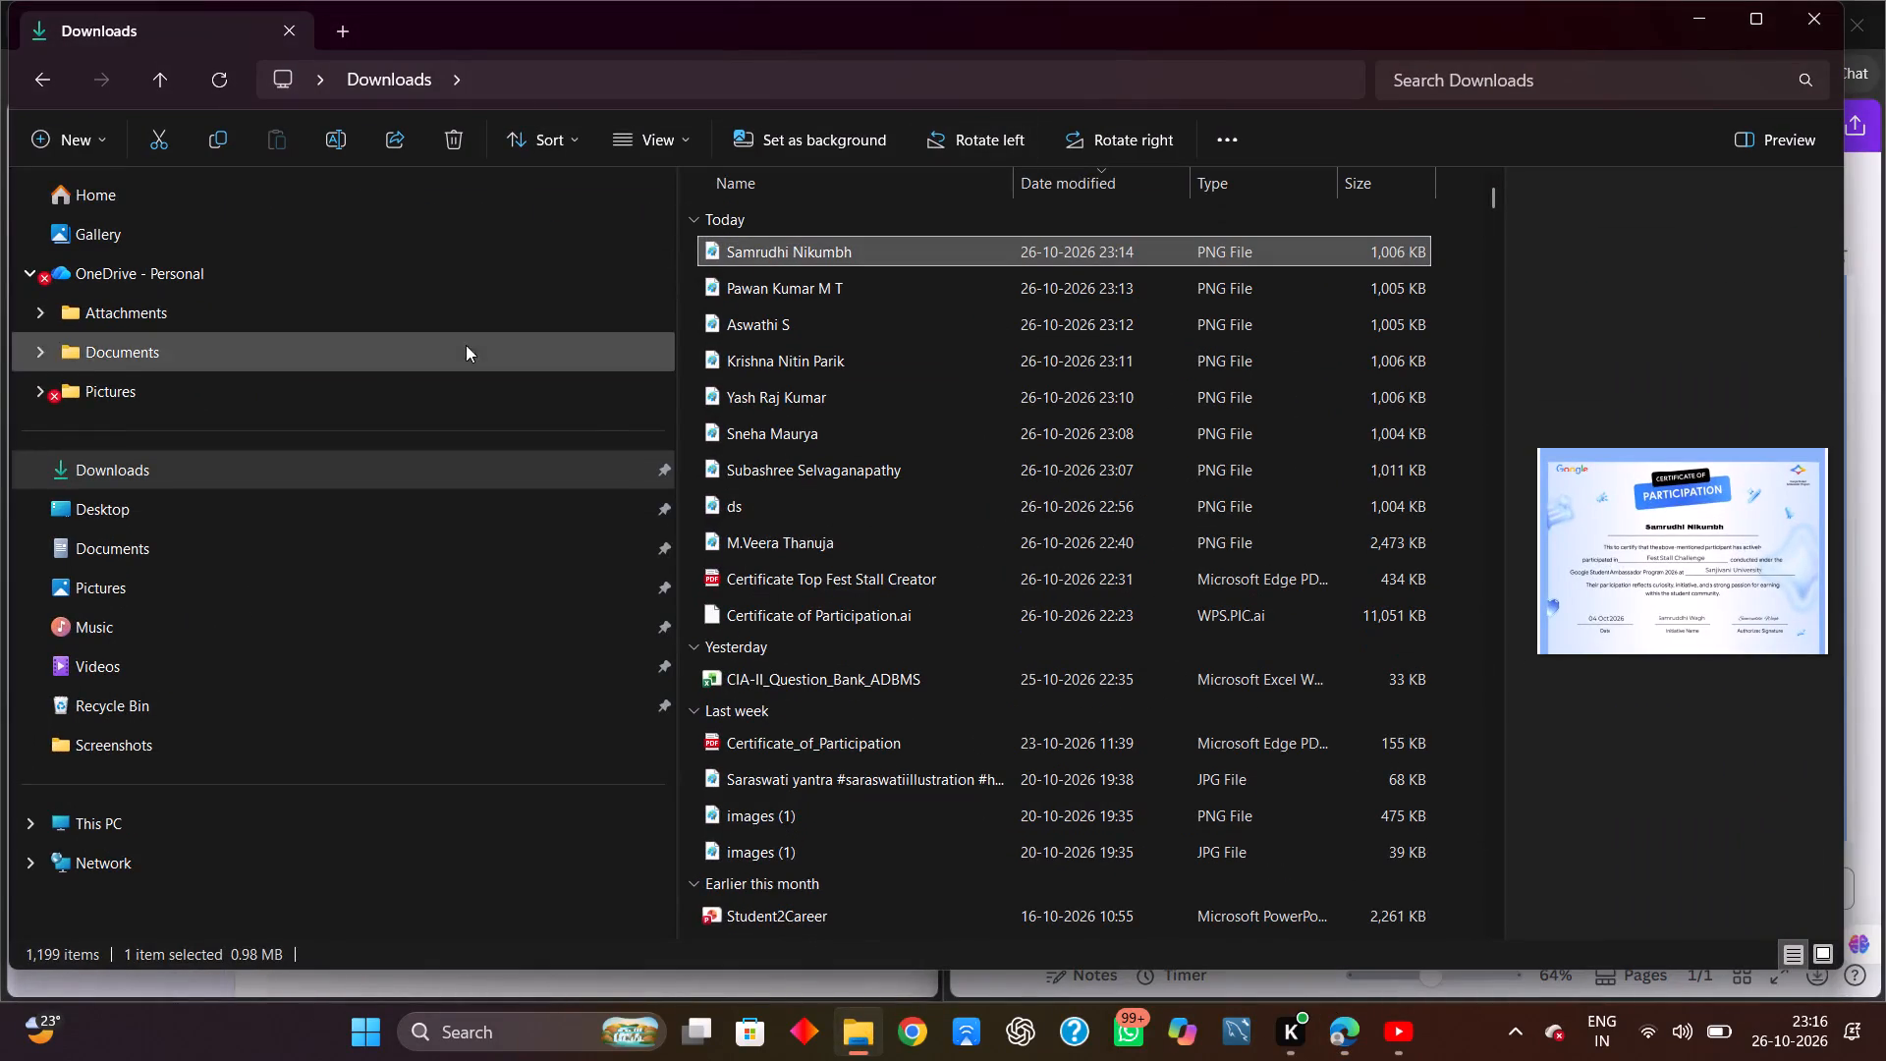
Check the tenth certificate's download in the browser and refresh the Downloads folder in File Explorer.
double_click(449, 486)
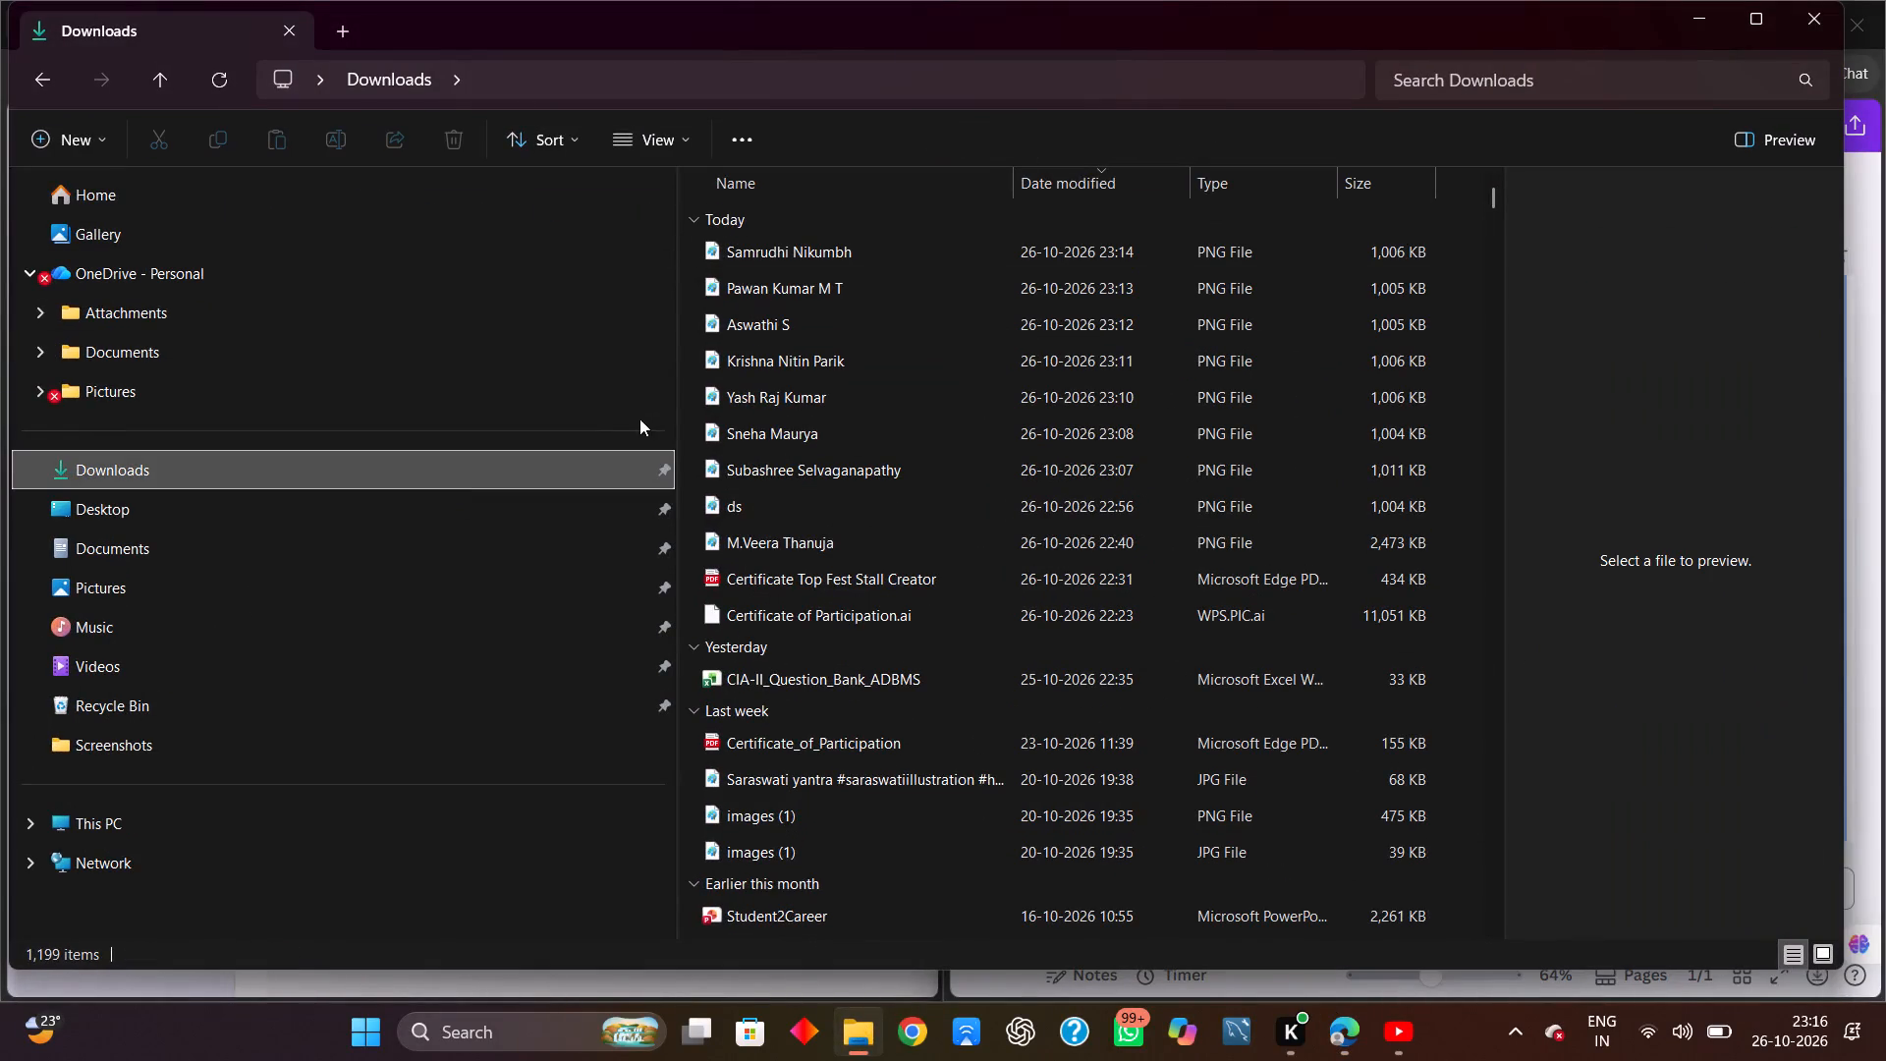
triple_click(613, 449)
click(613, 449)
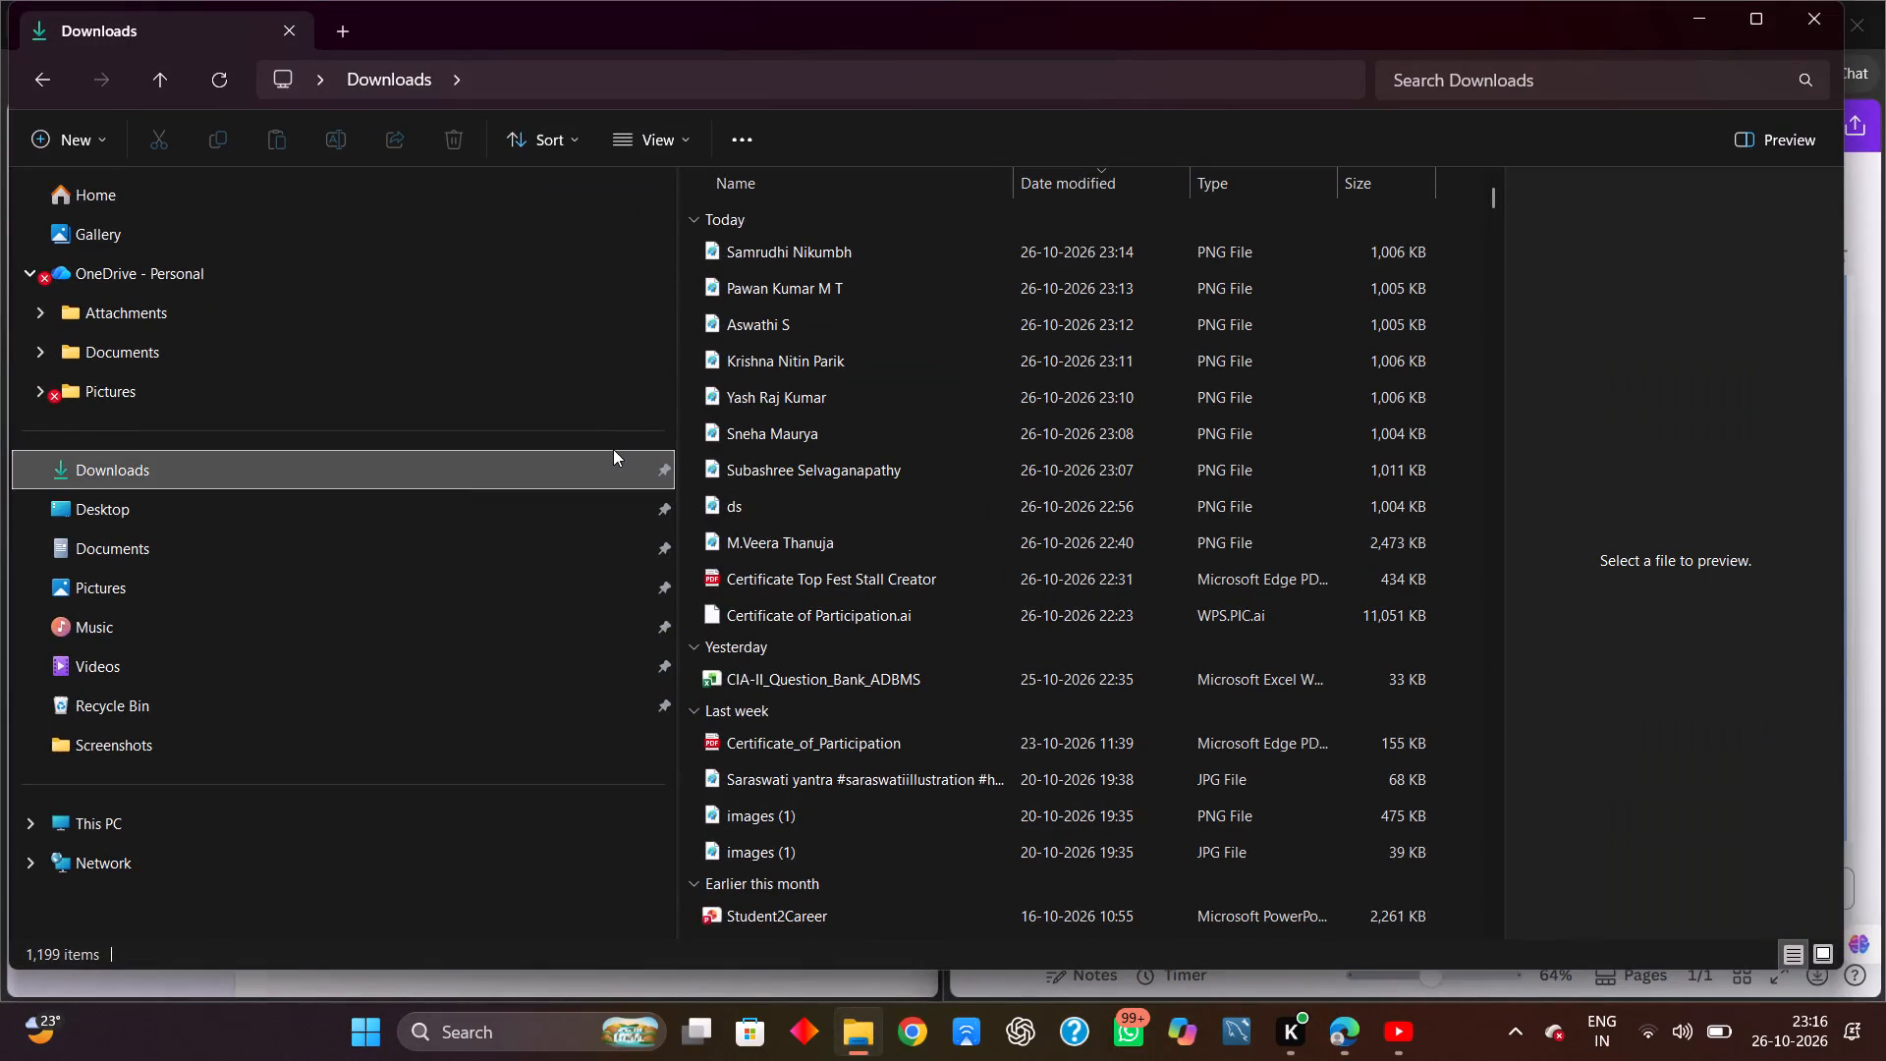
click(609, 470)
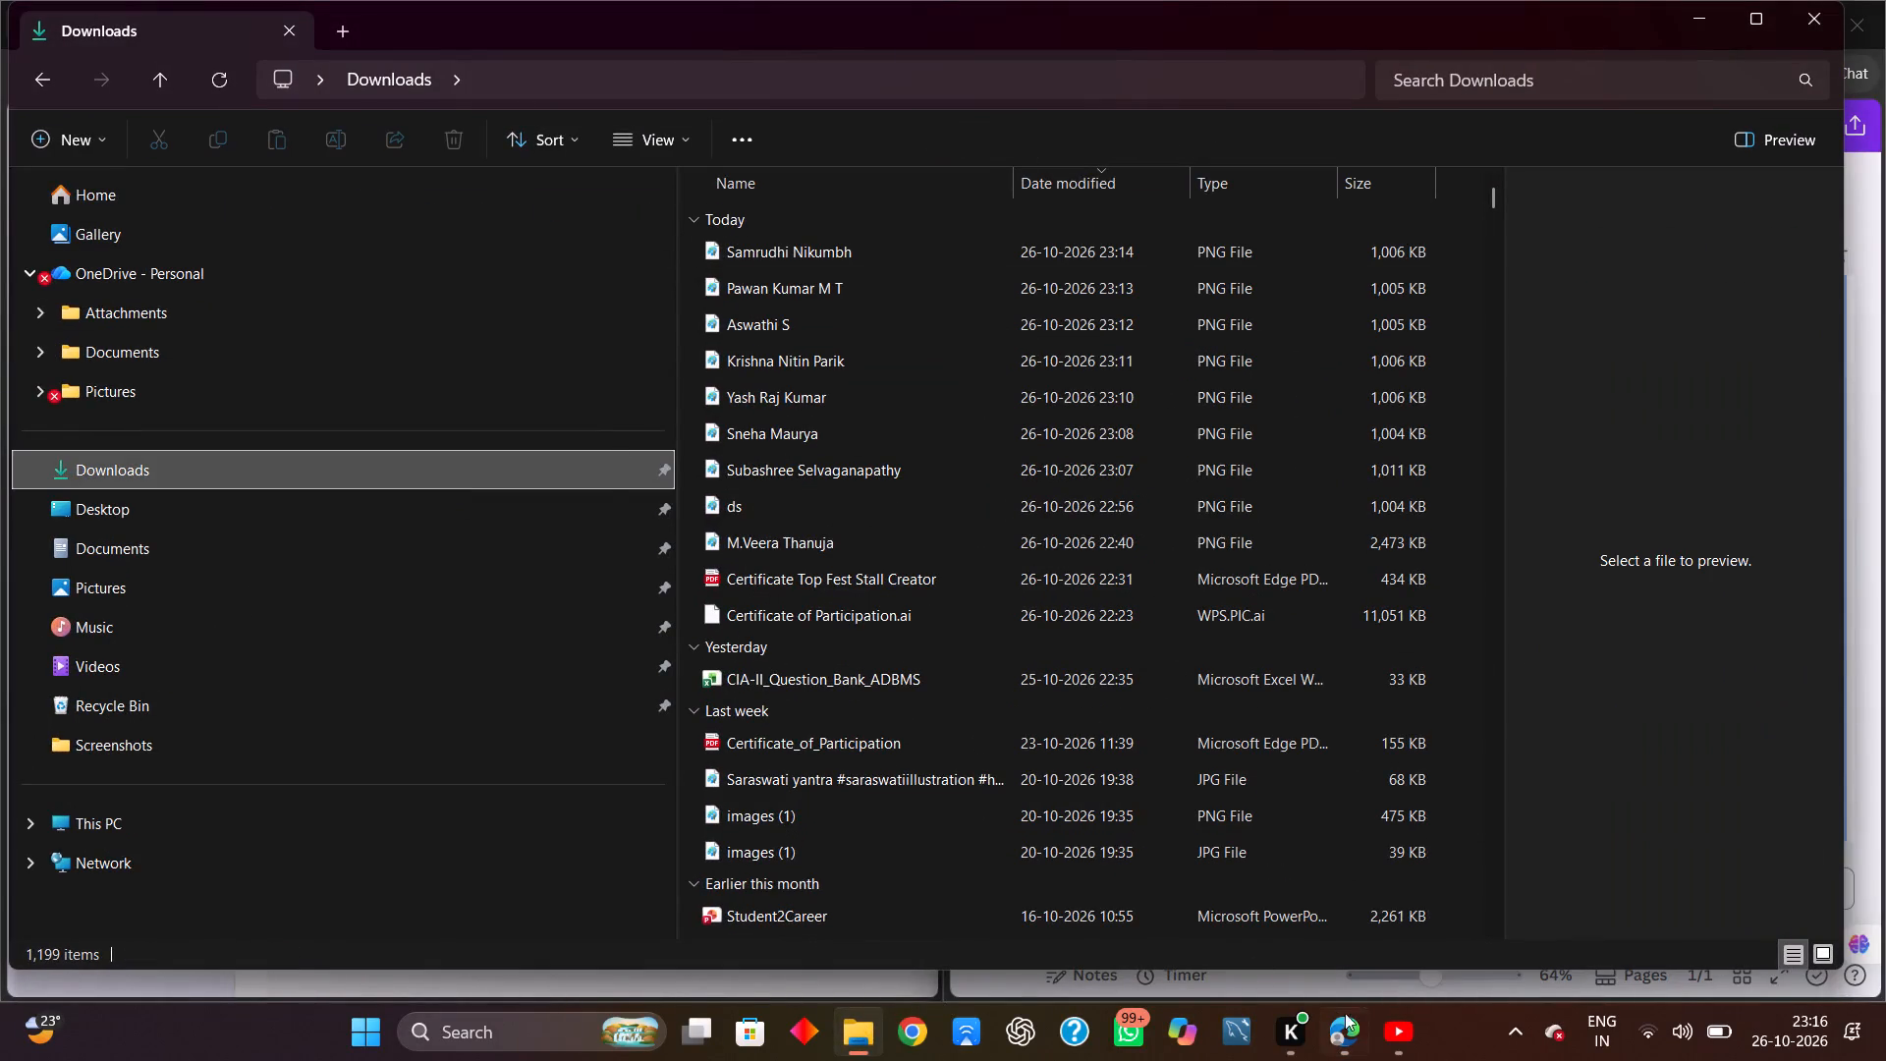
click(1358, 1031)
click(1358, 1031)
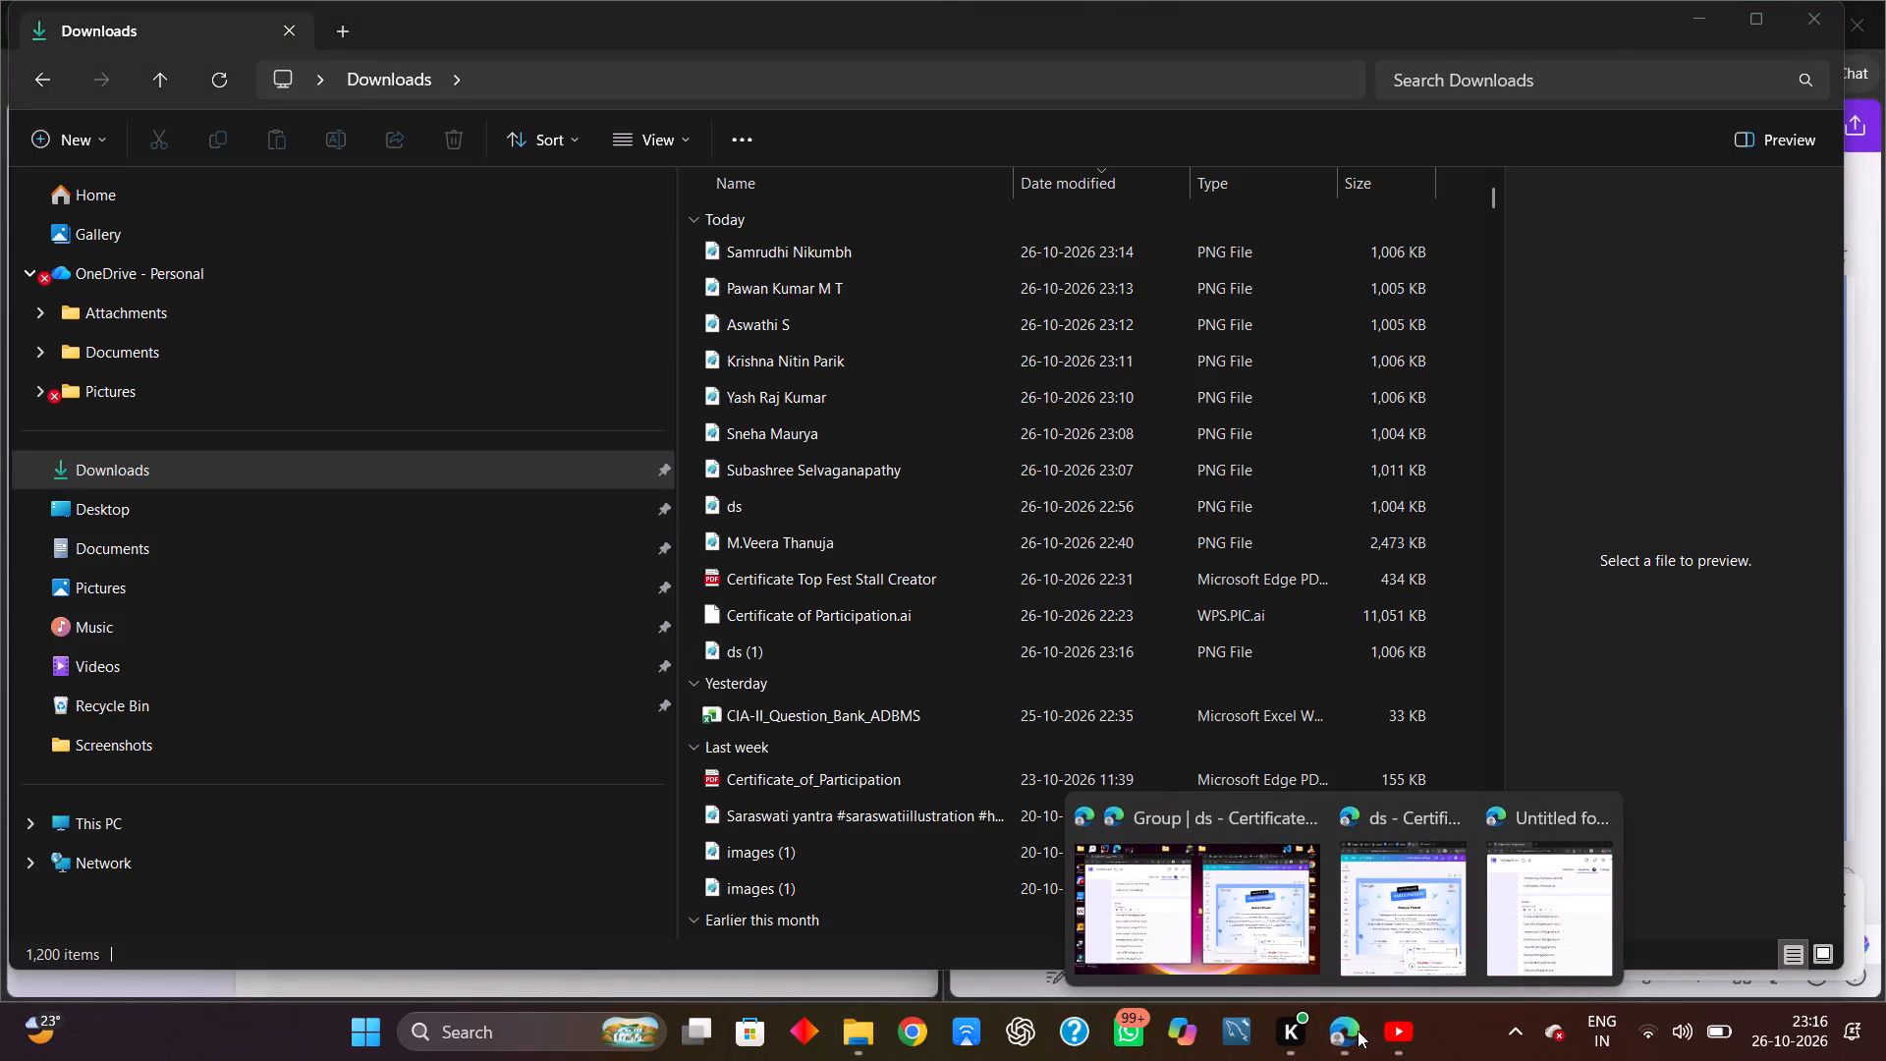
click(1243, 939)
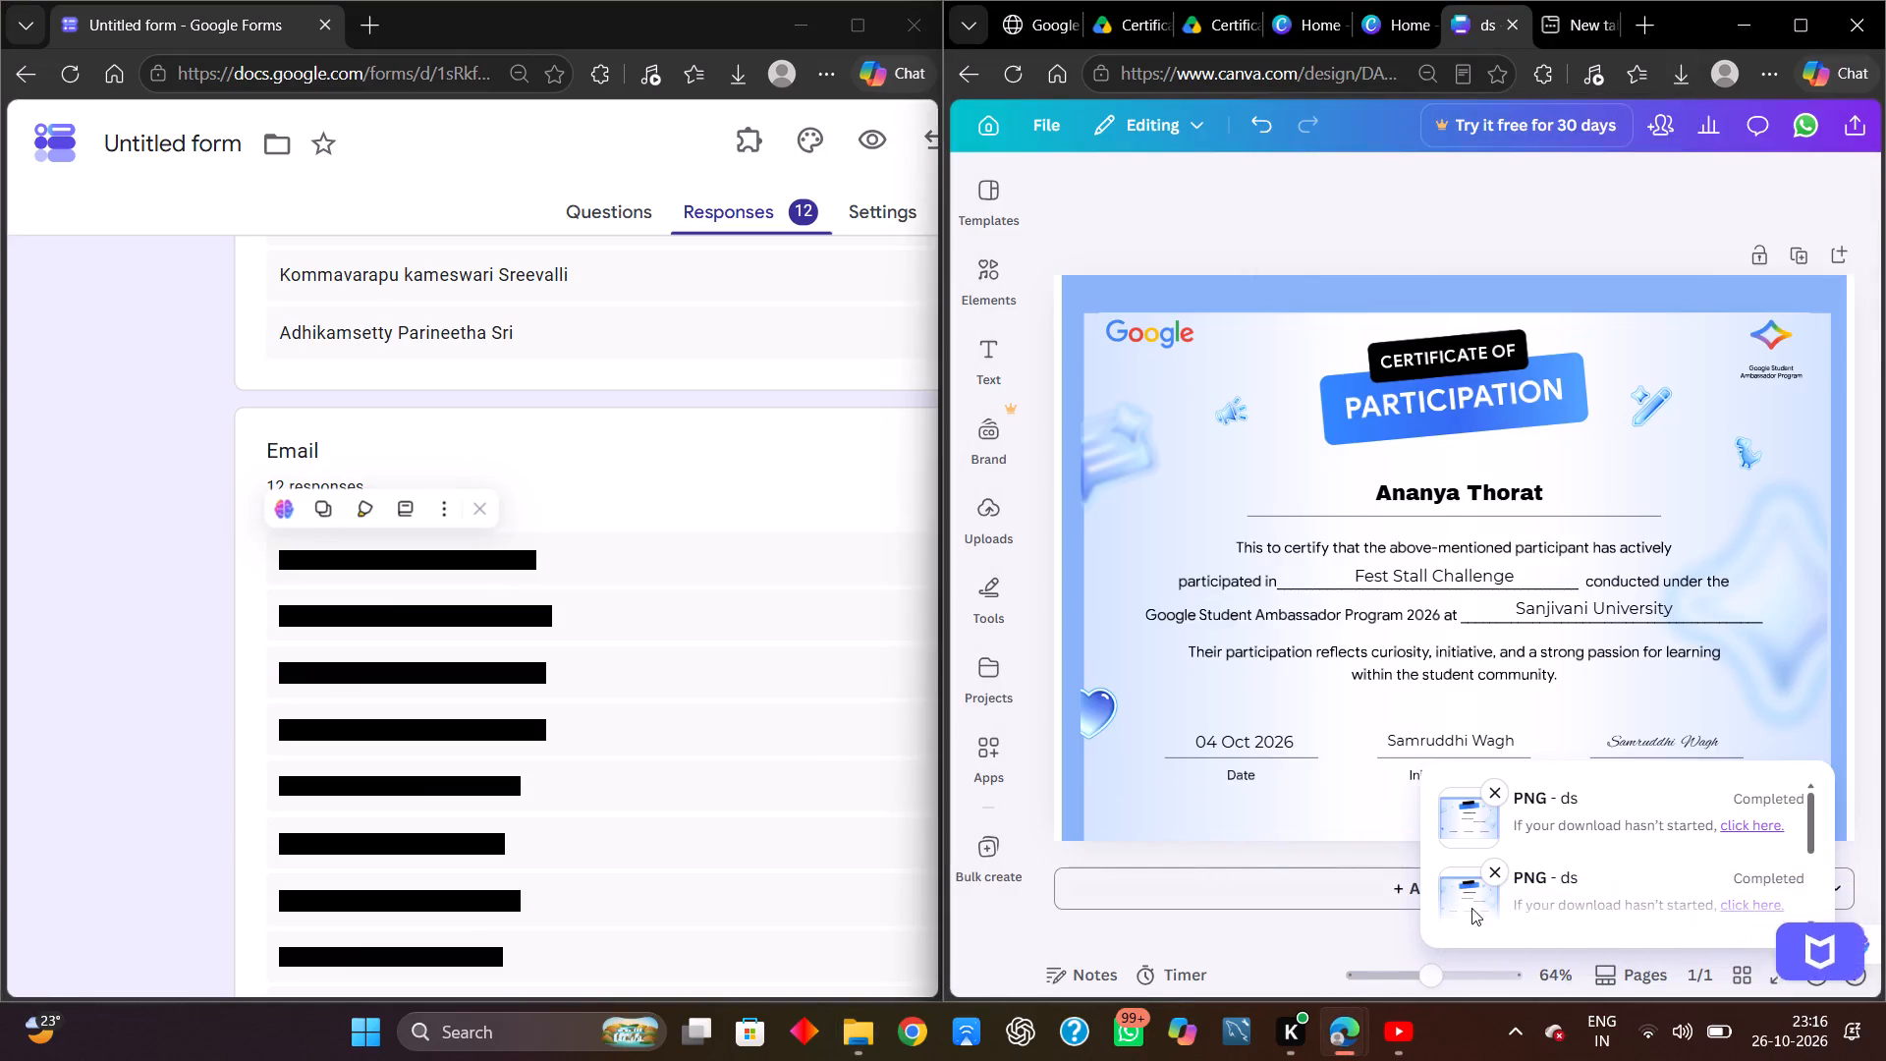
click(846, 1035)
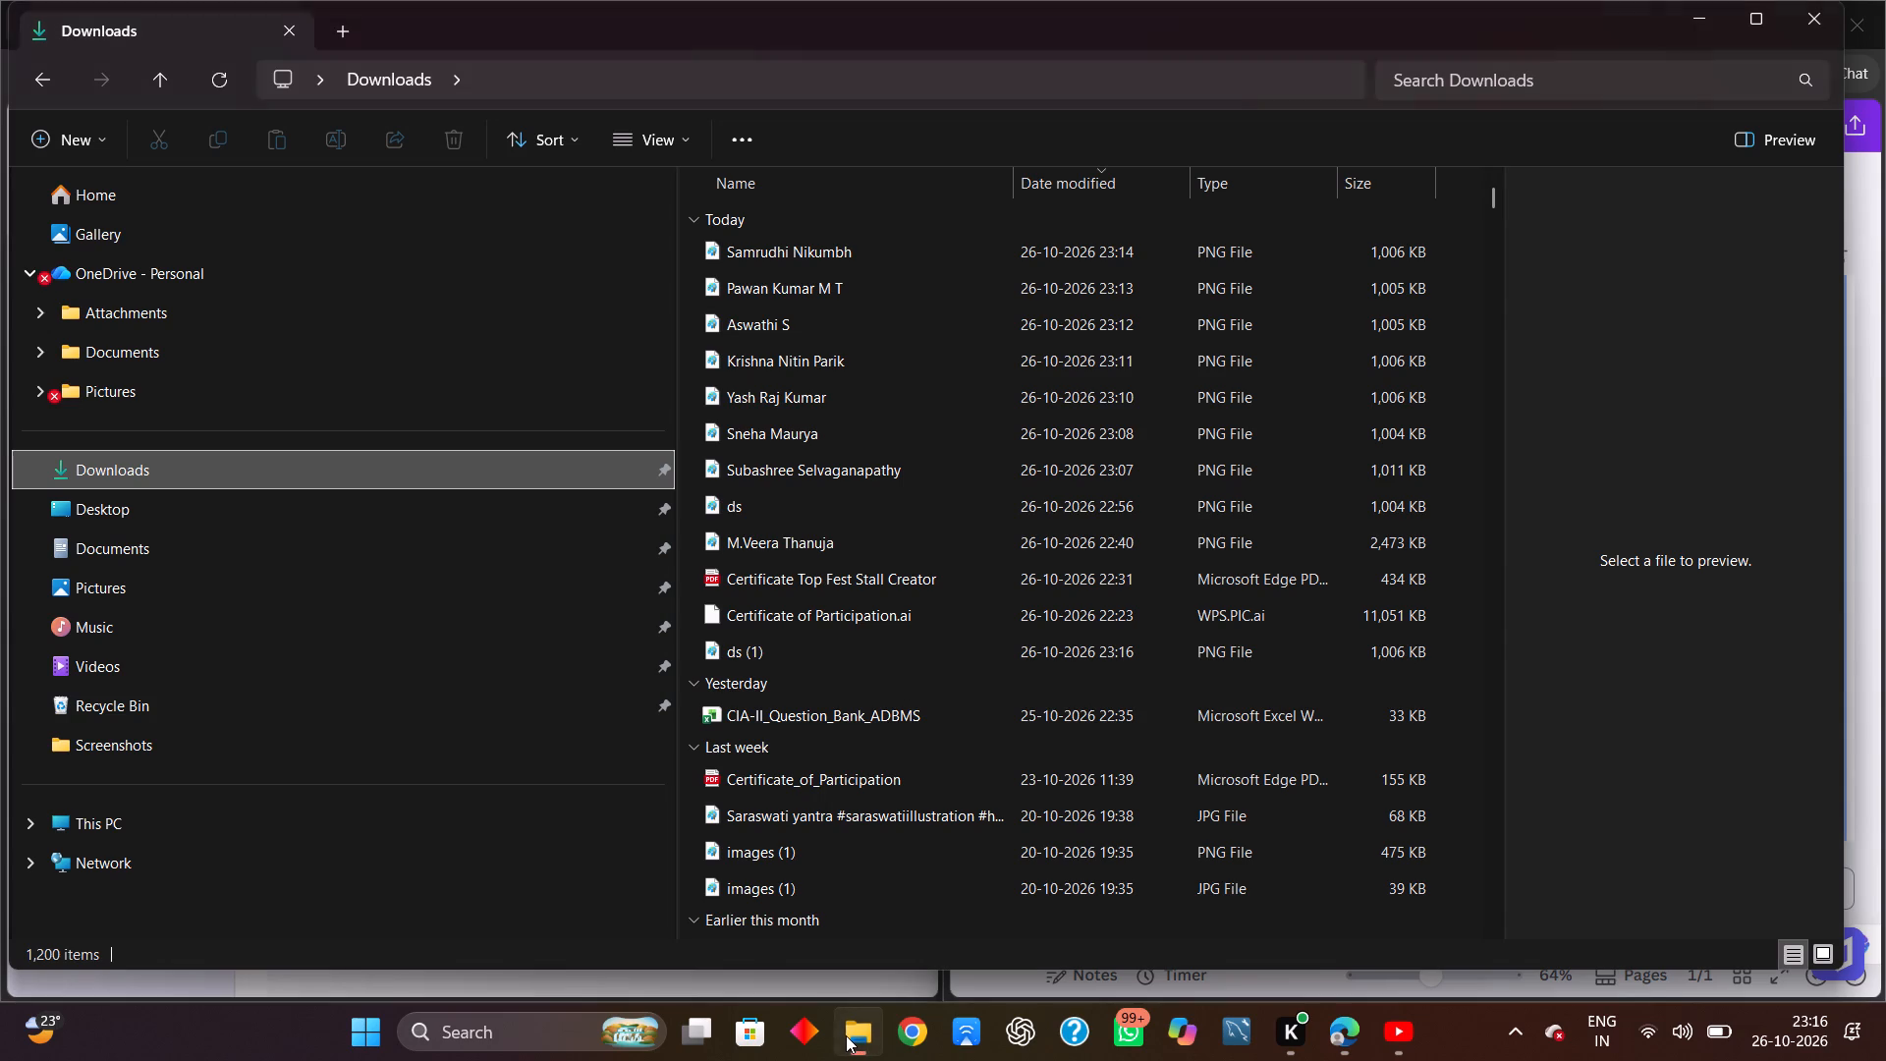
double_click(416, 458)
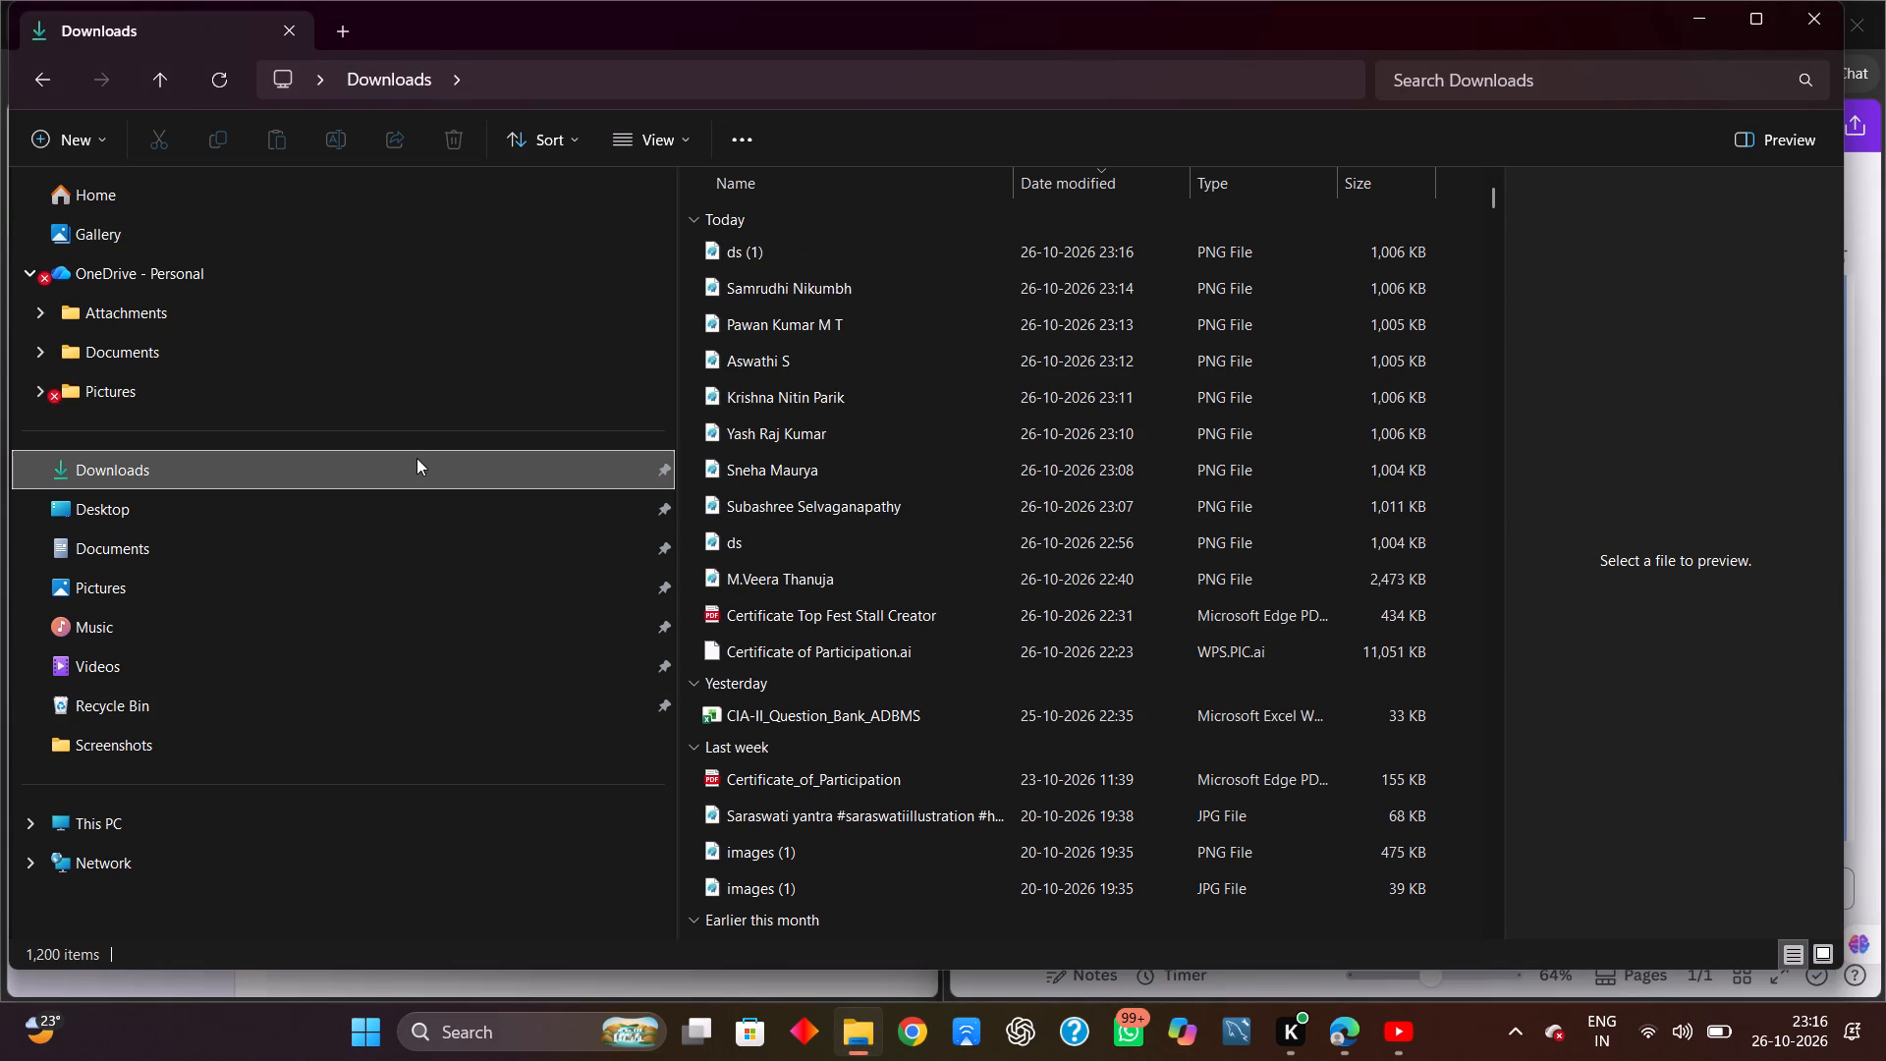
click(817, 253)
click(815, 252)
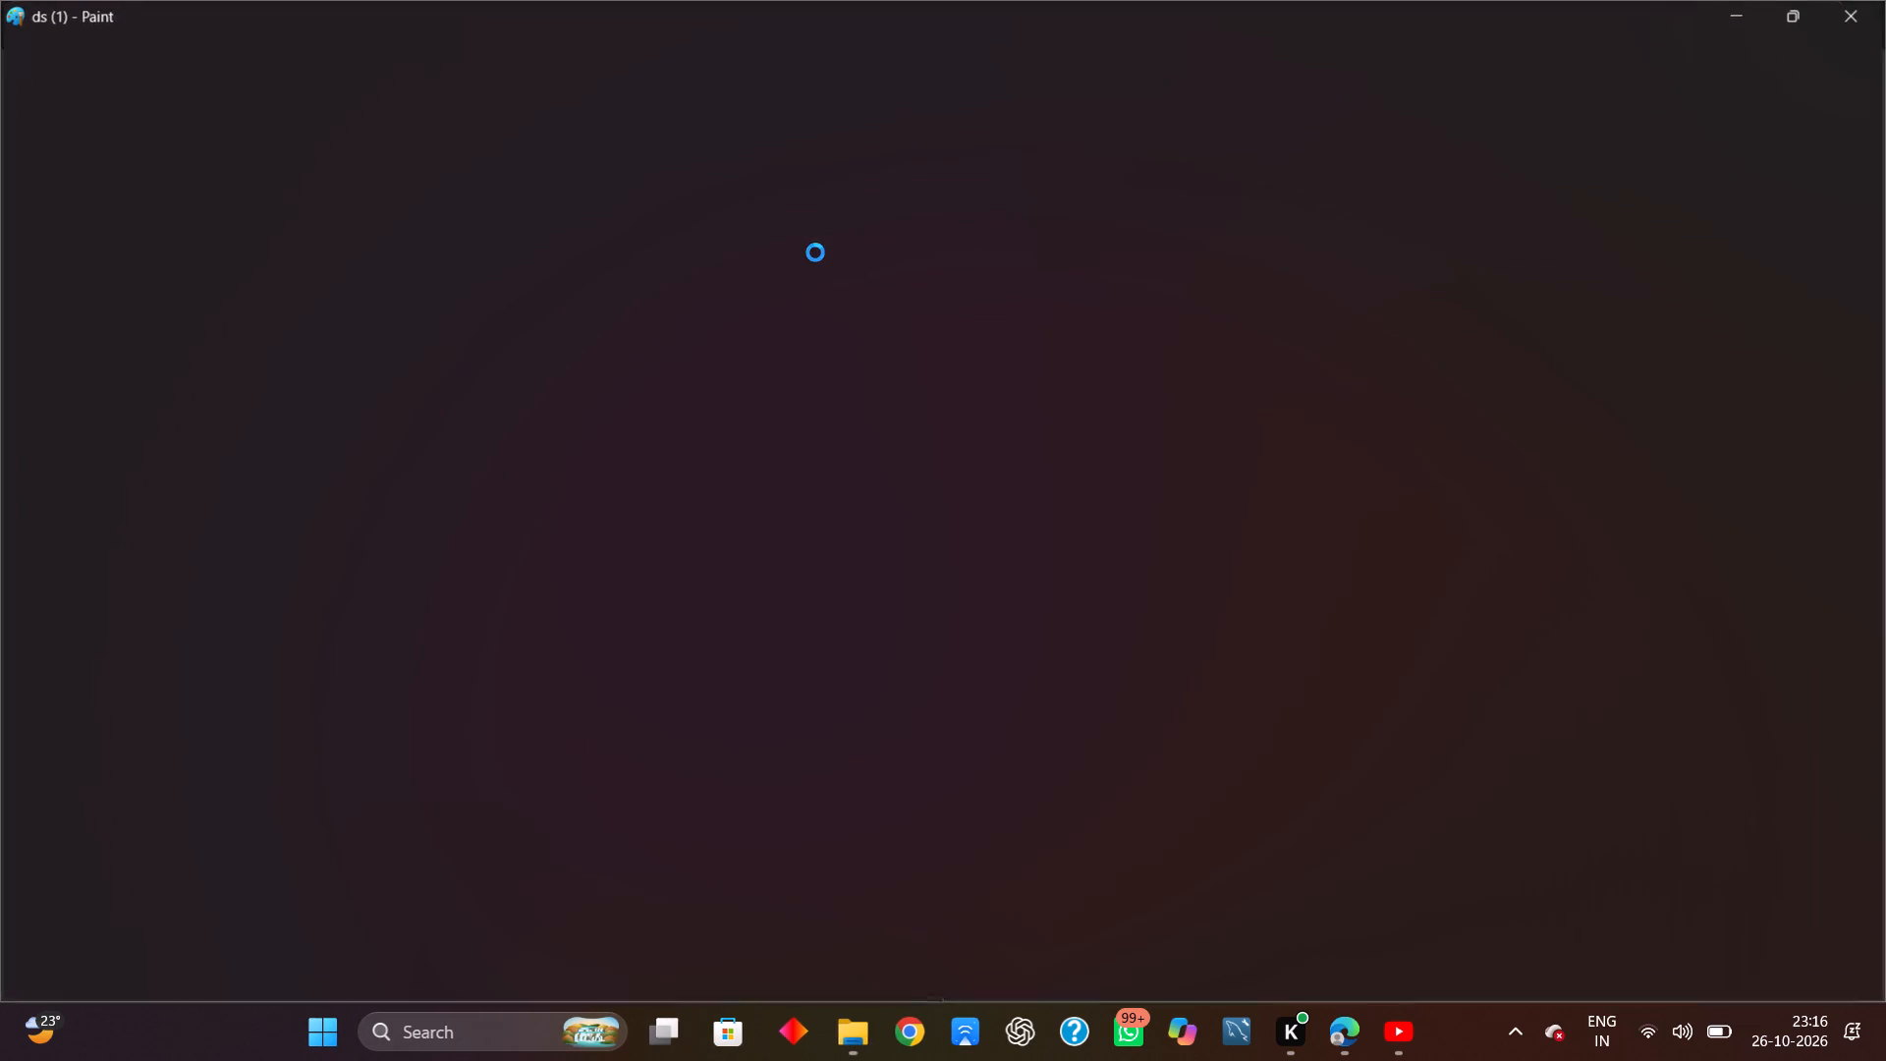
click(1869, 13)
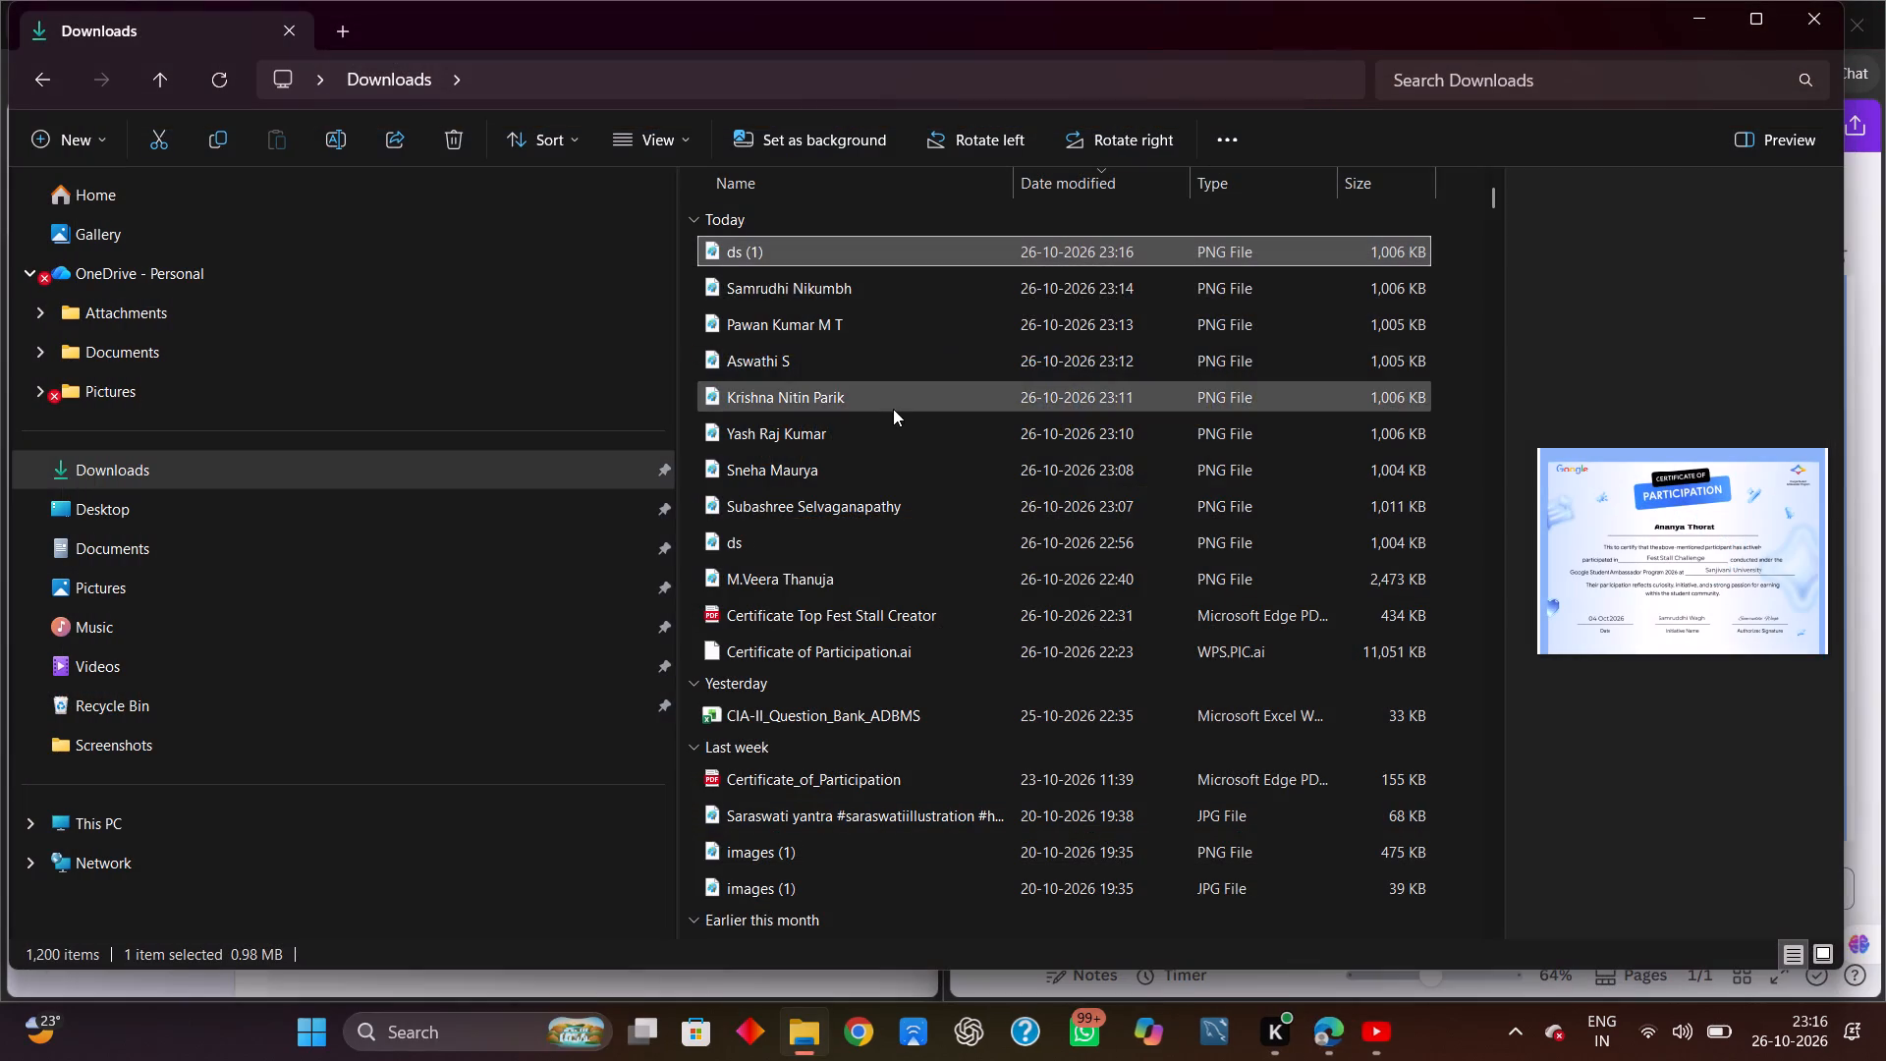
Rename the new ds (1) certificate file with the tenth participant's full name, as shown on the certificate.
right_drag(794, 247, 794, 238)
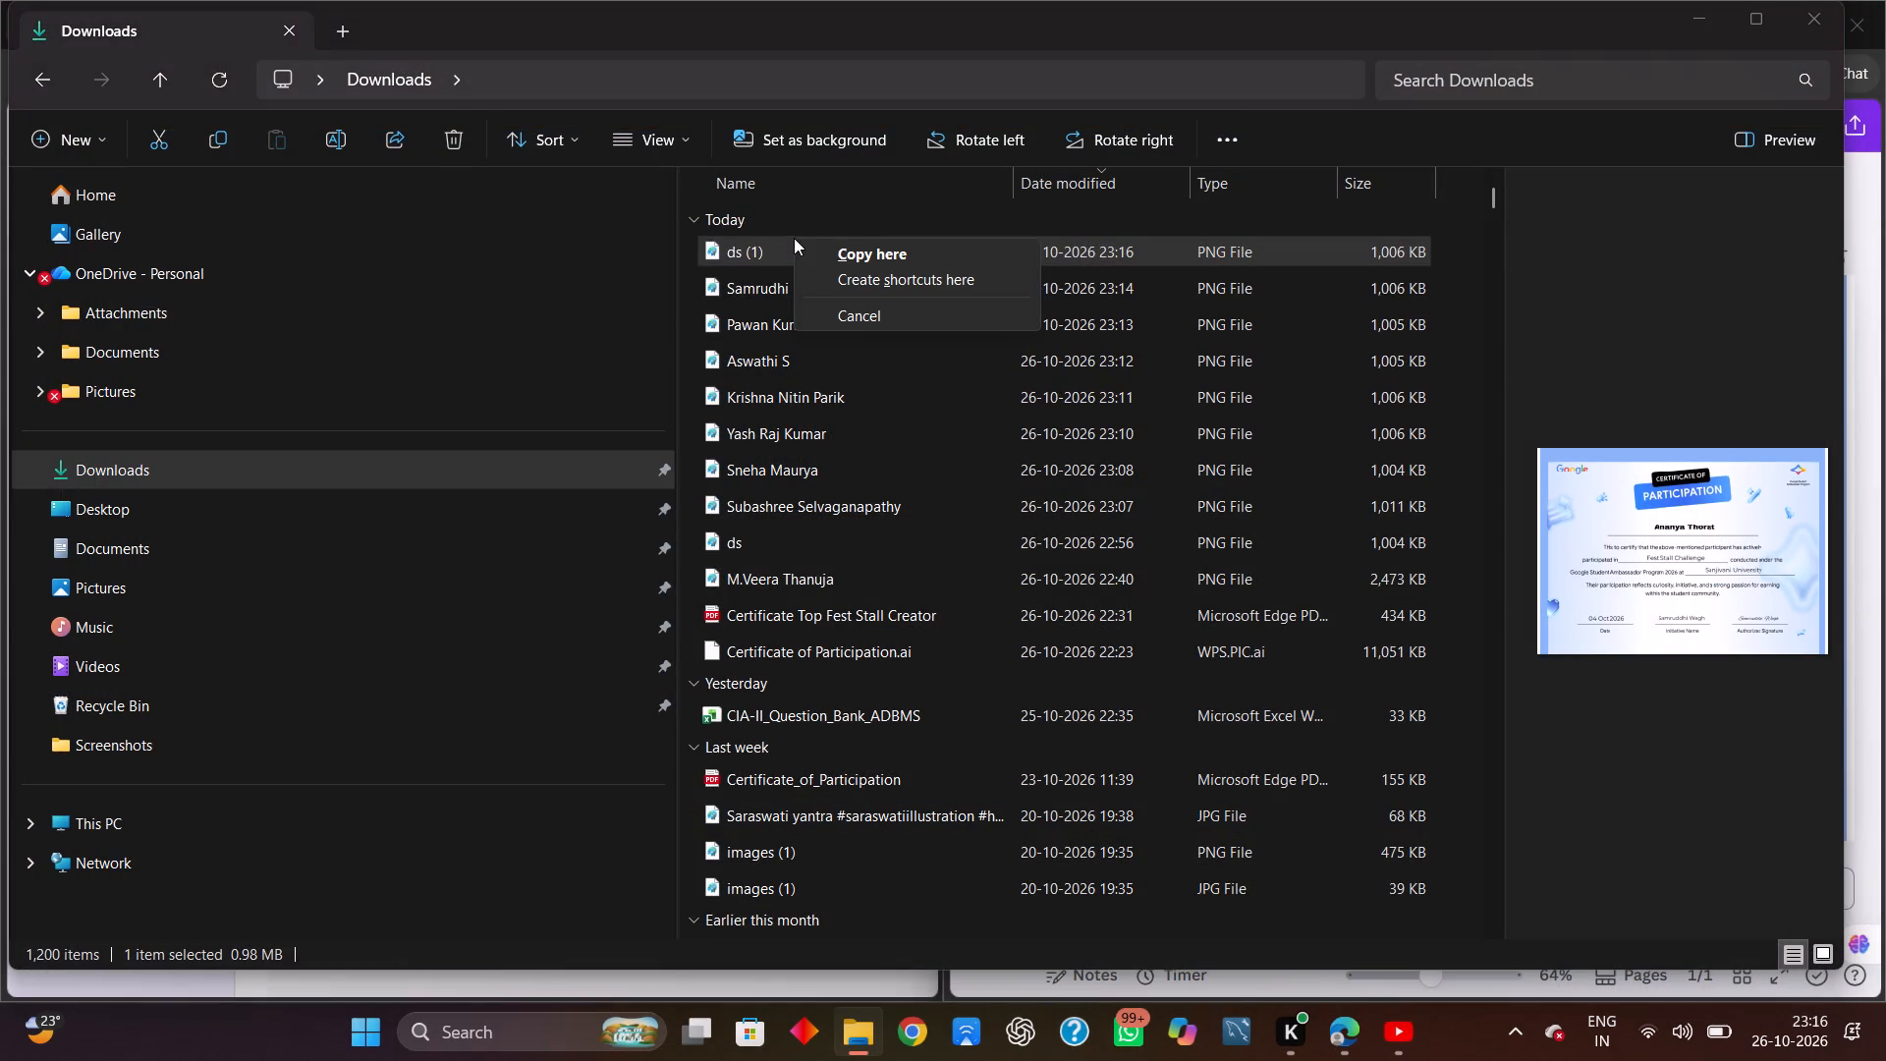
click(788, 251)
right_click(788, 251)
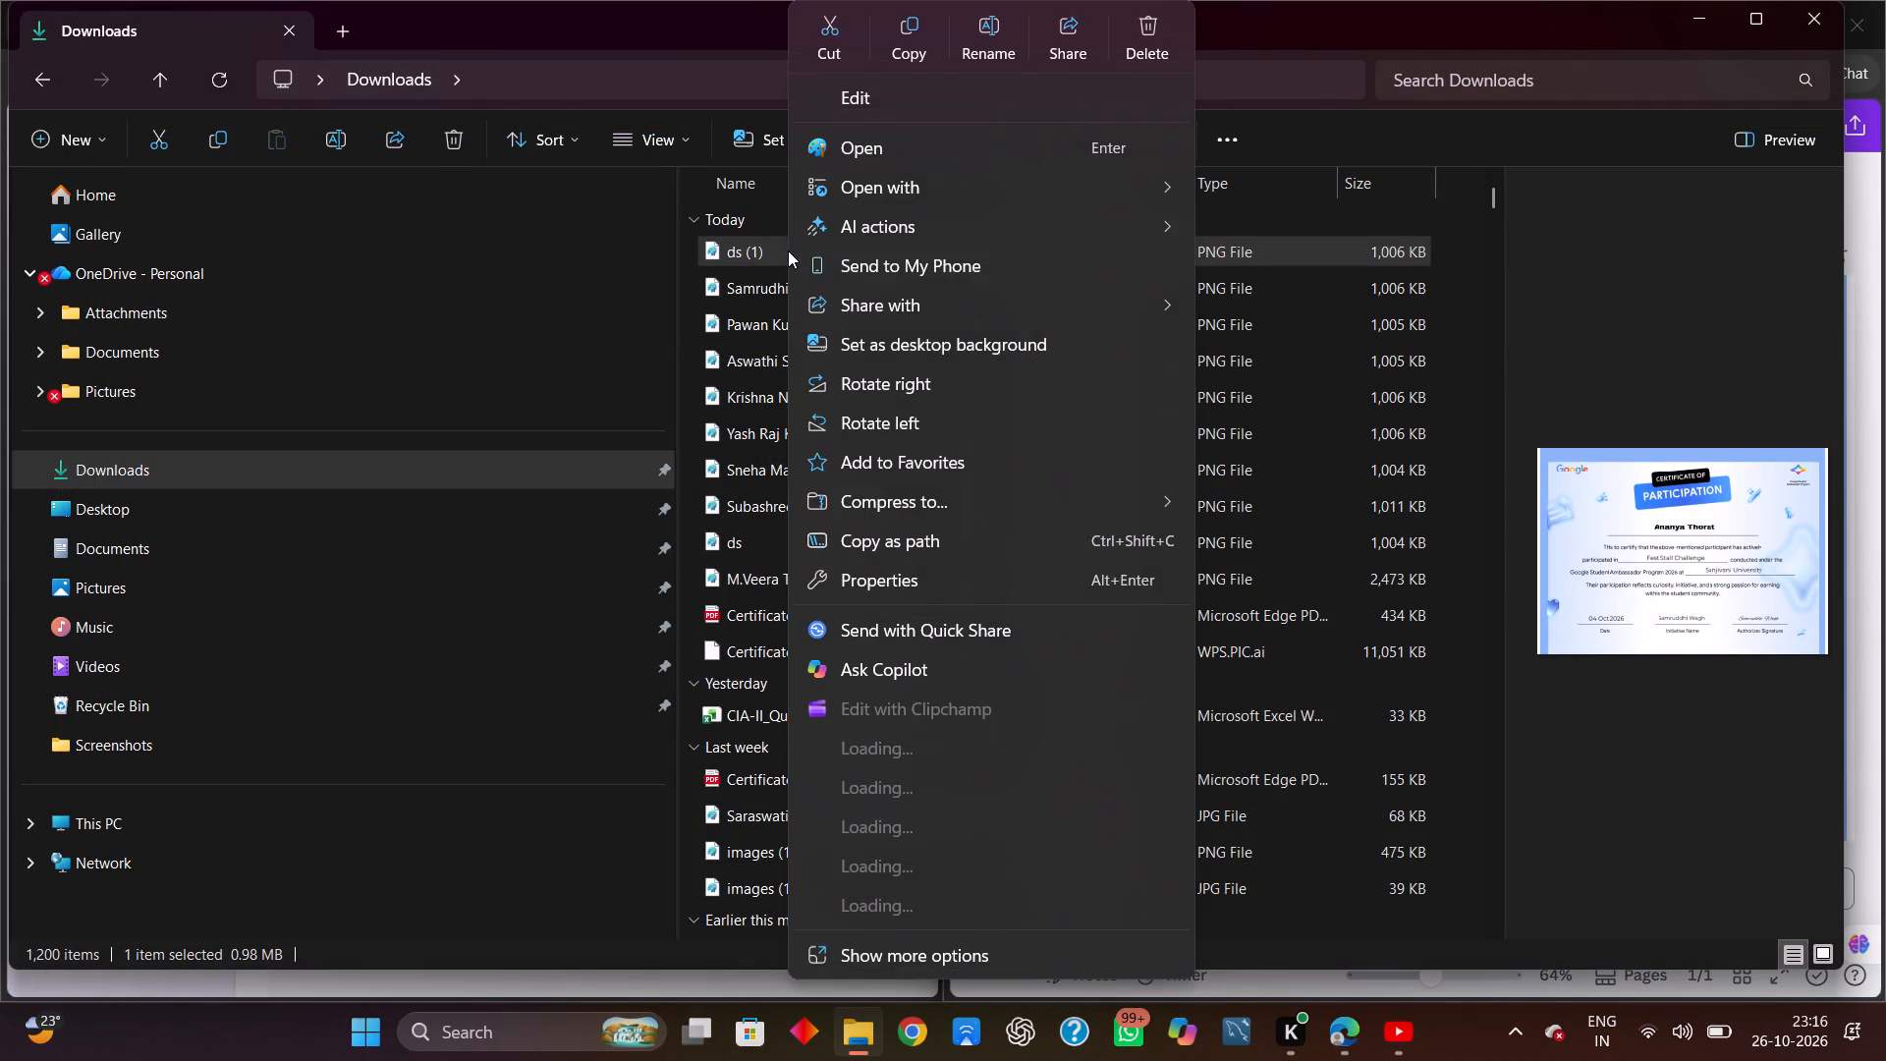
click(991, 36)
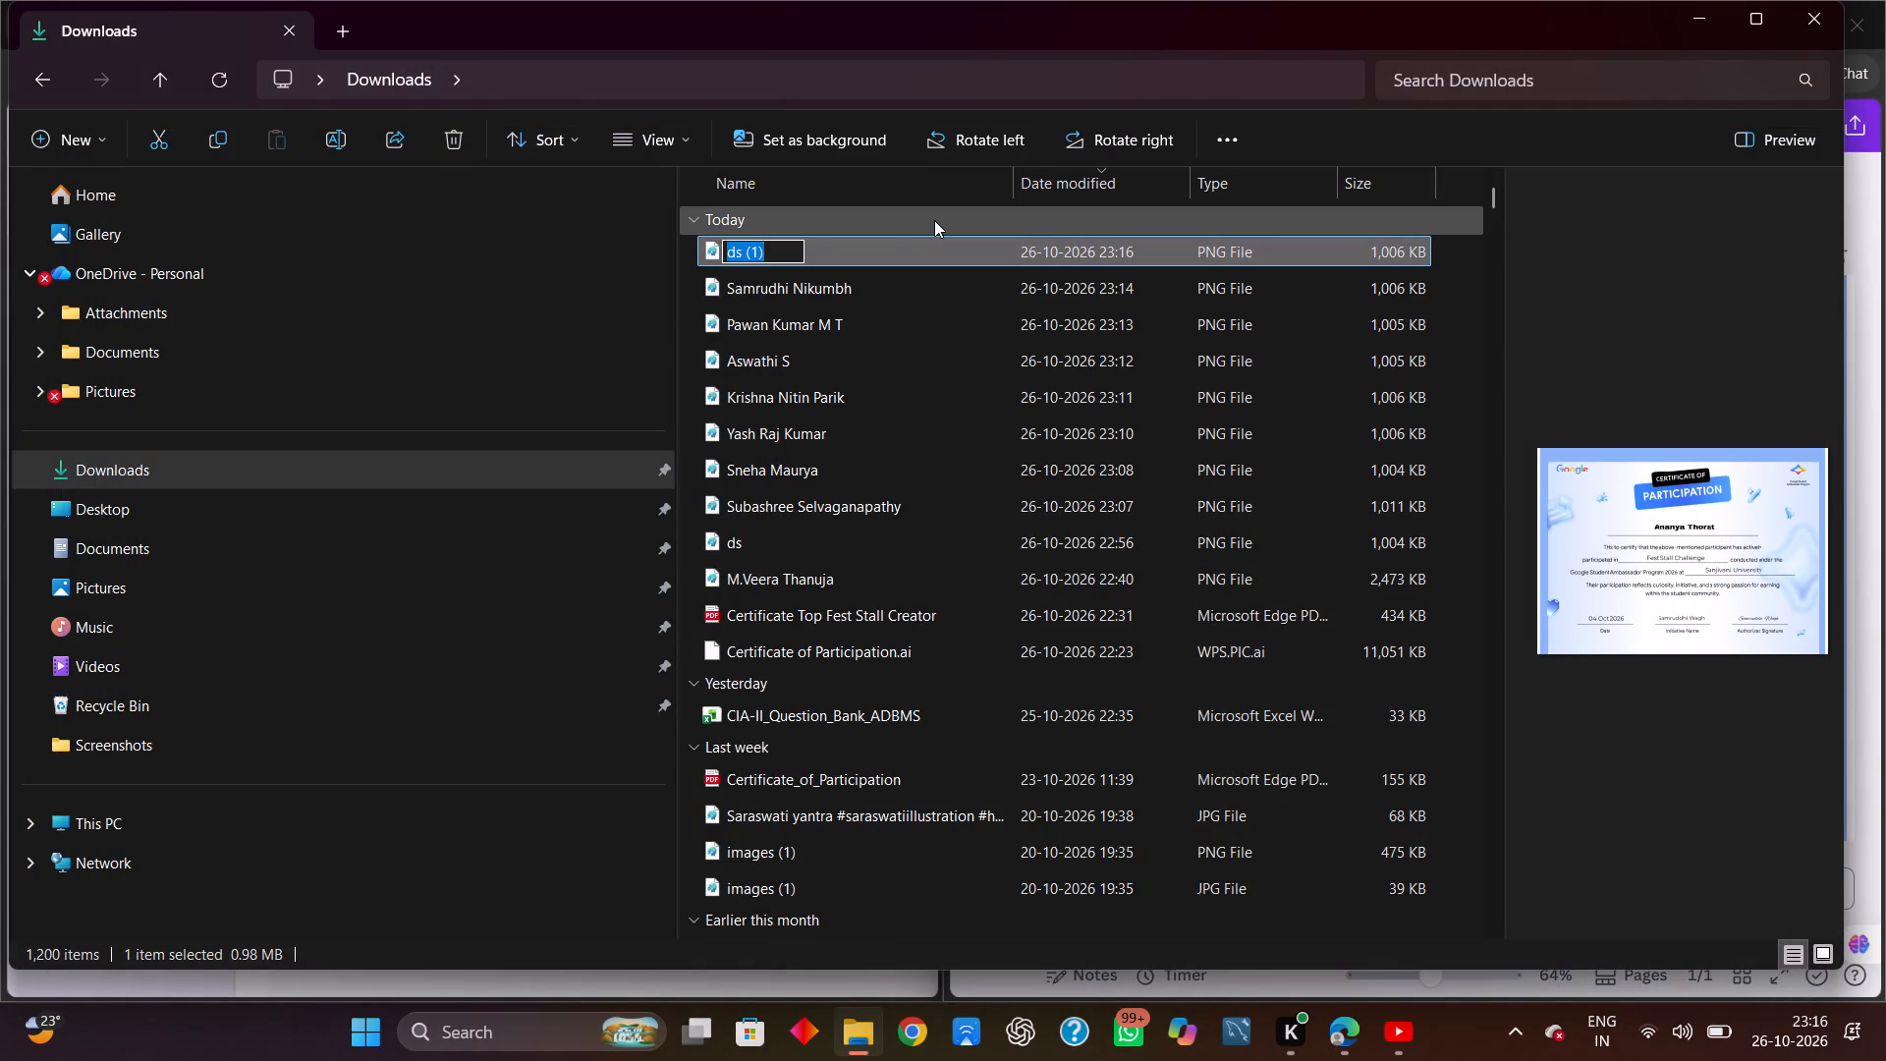
key(ctrl+v)
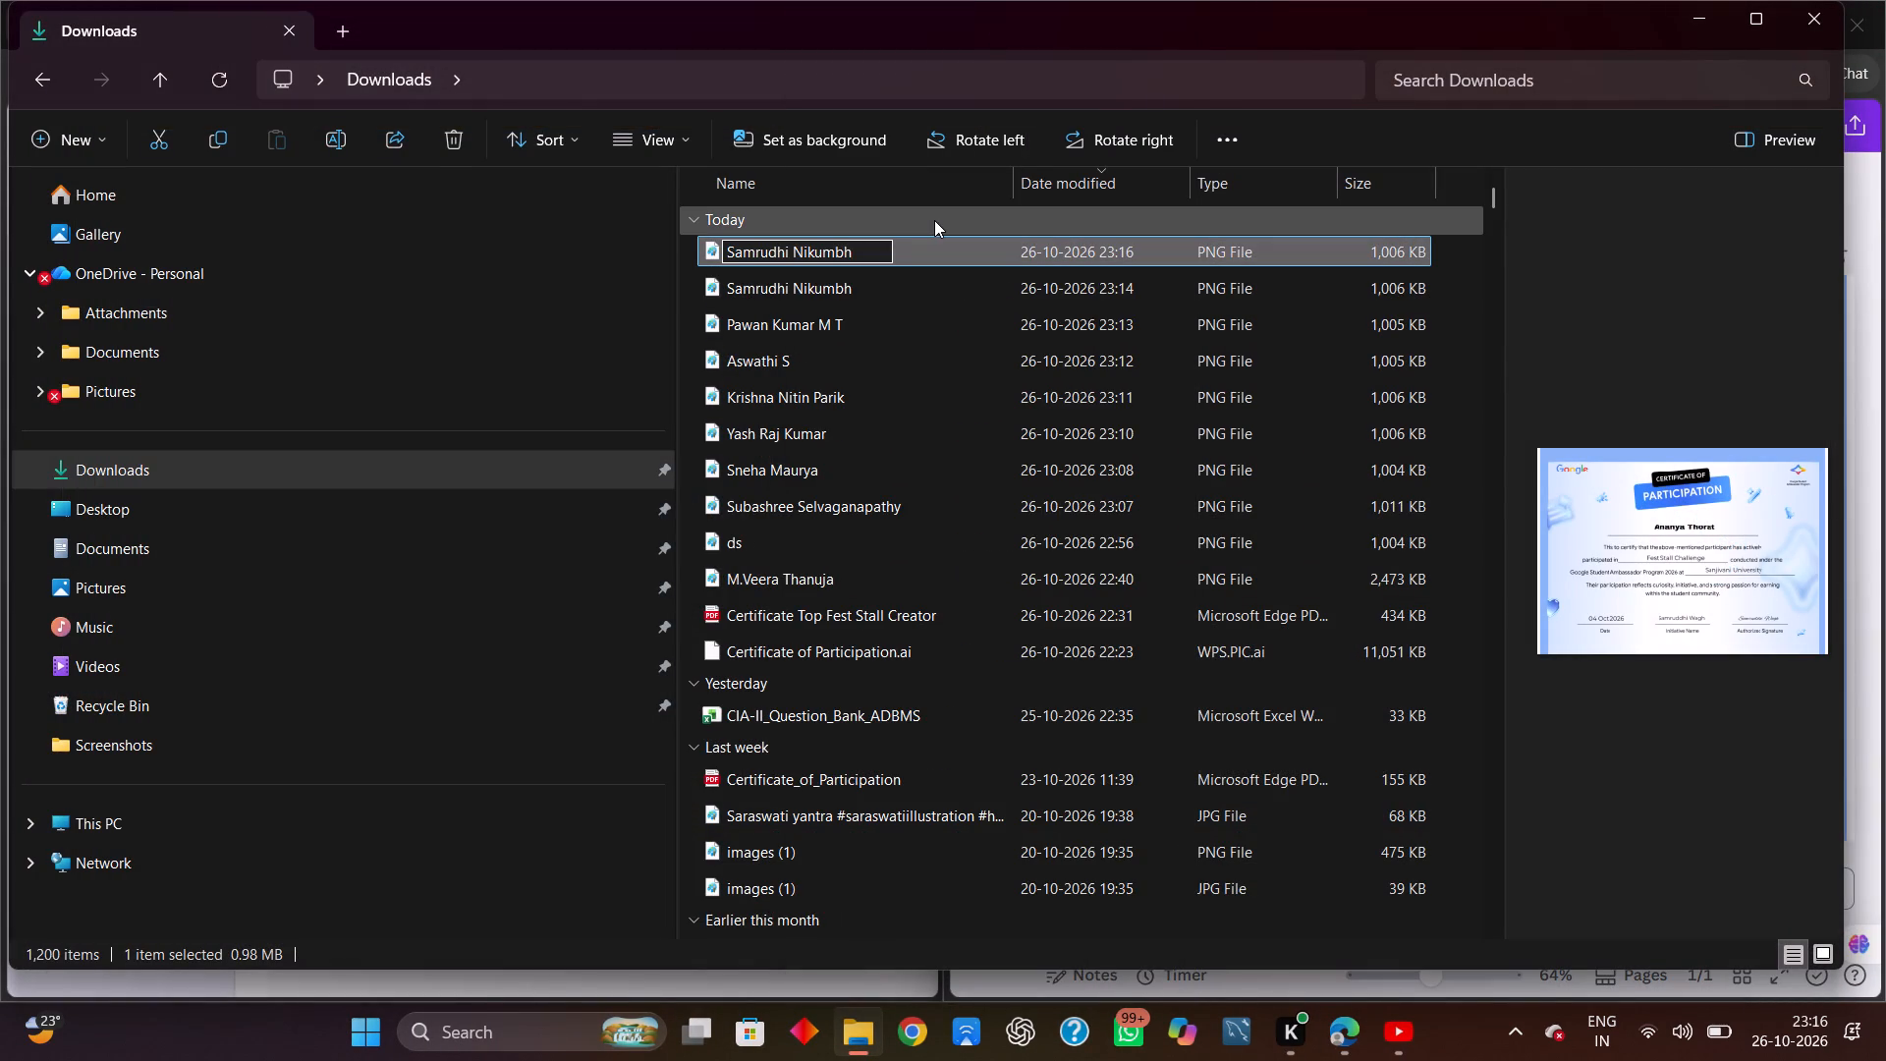
key(BackSpace)
key(BackSpace)
key(BackSpace)
key(BackSpace)
key(BackSpace)
key(BackSpace)
key(BackSpace)
key(BackSpace)
key(BackSpace)
key(BackSpace)
key(BackSpace)
key(BackSpace)
key(BackSpace)
key(BackSpace)
key(BackSpace)
key(BackSpace)
key(BackSpace)
key(BackSpace)
key(BackSpace)
key(BackSpace)
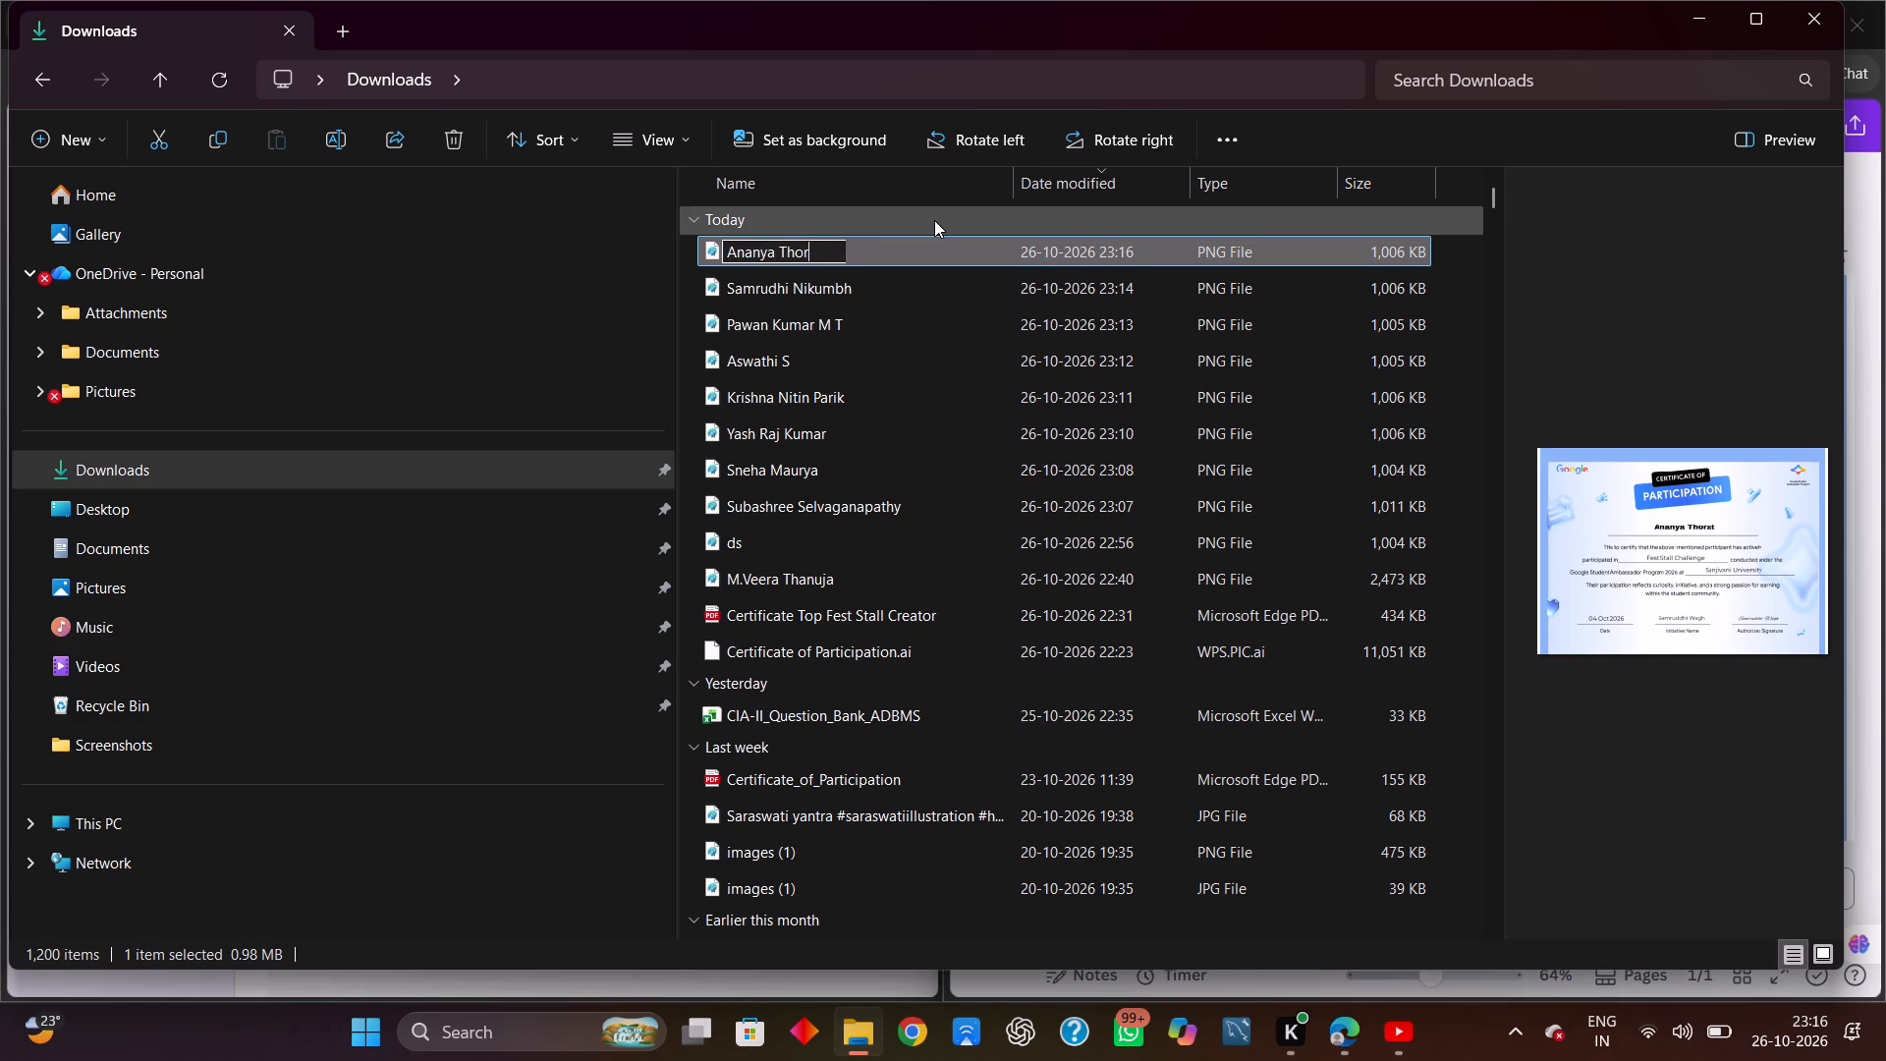
key(Return)
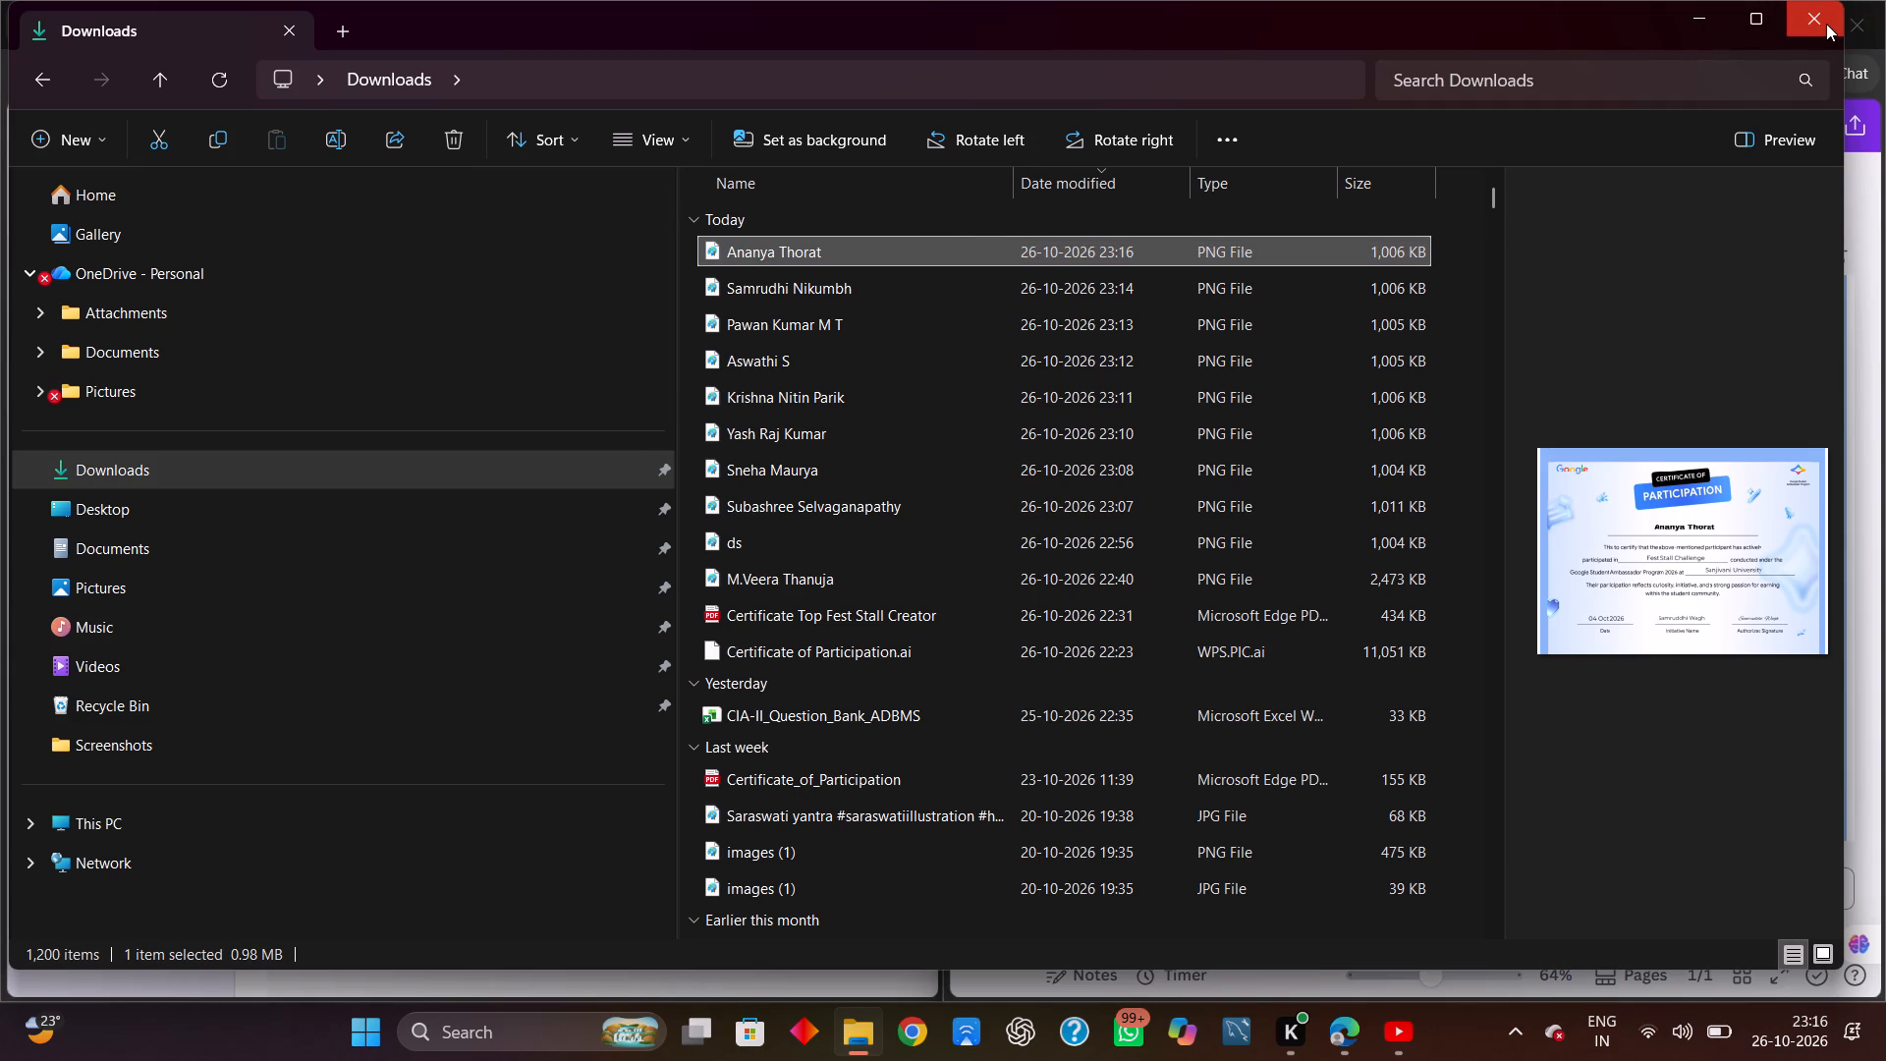
Back in the browser, replace the certificate's participant name with the respondent name listed just below the highlighted one in the form responses.
click(1698, 19)
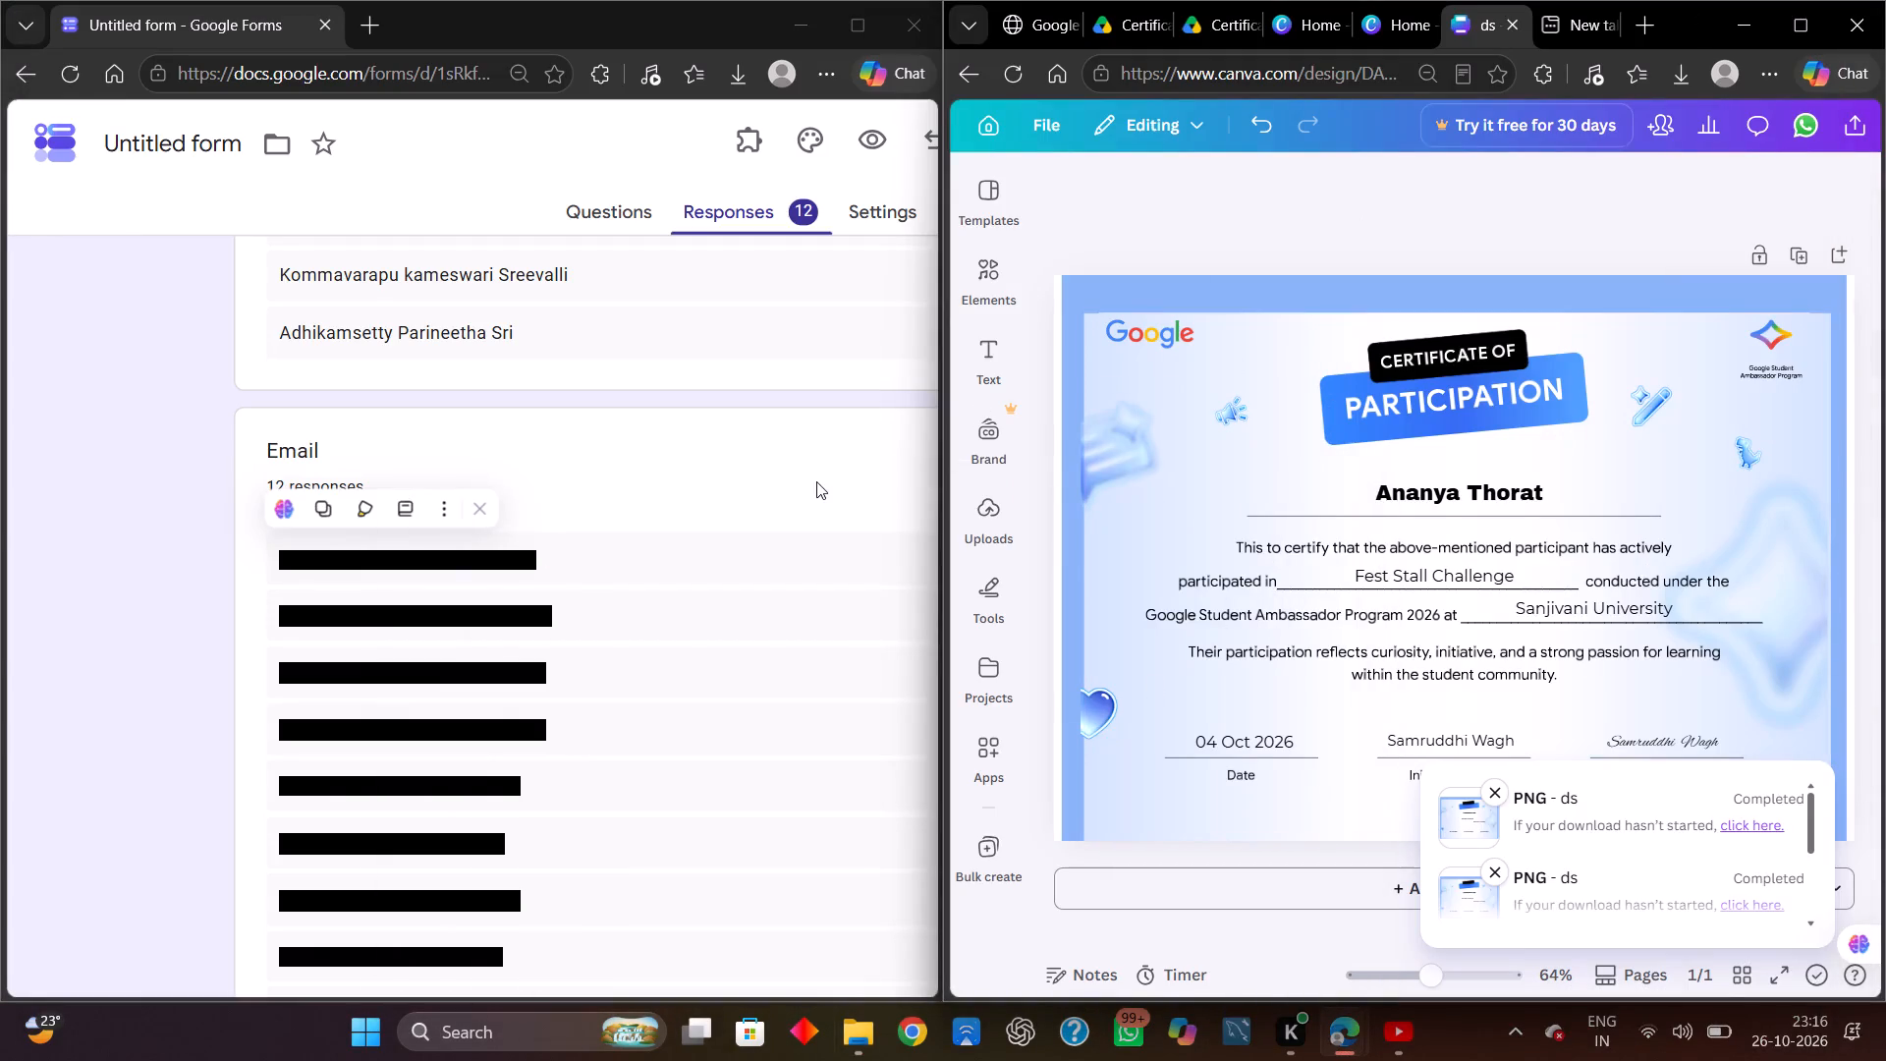
scroll(449, 313, up, 1)
scroll(449, 313, down, 1)
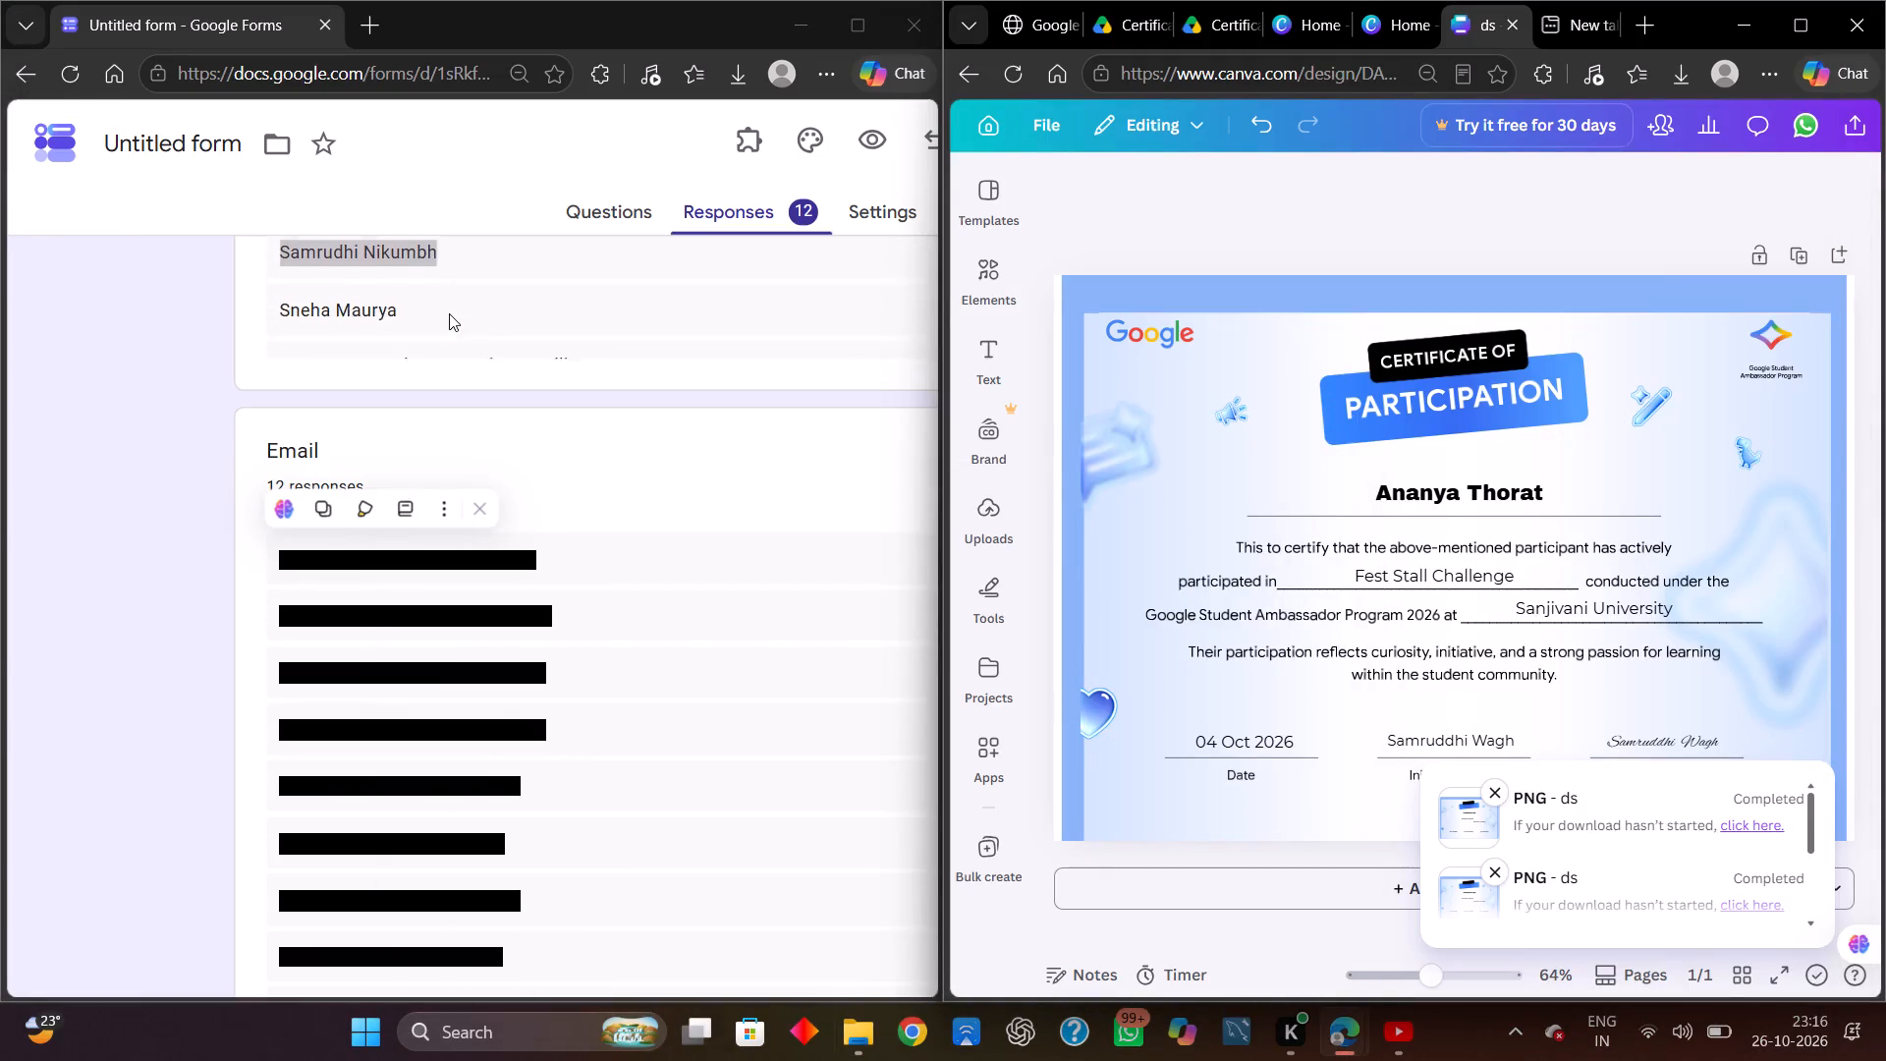
scroll(449, 313, down, 1)
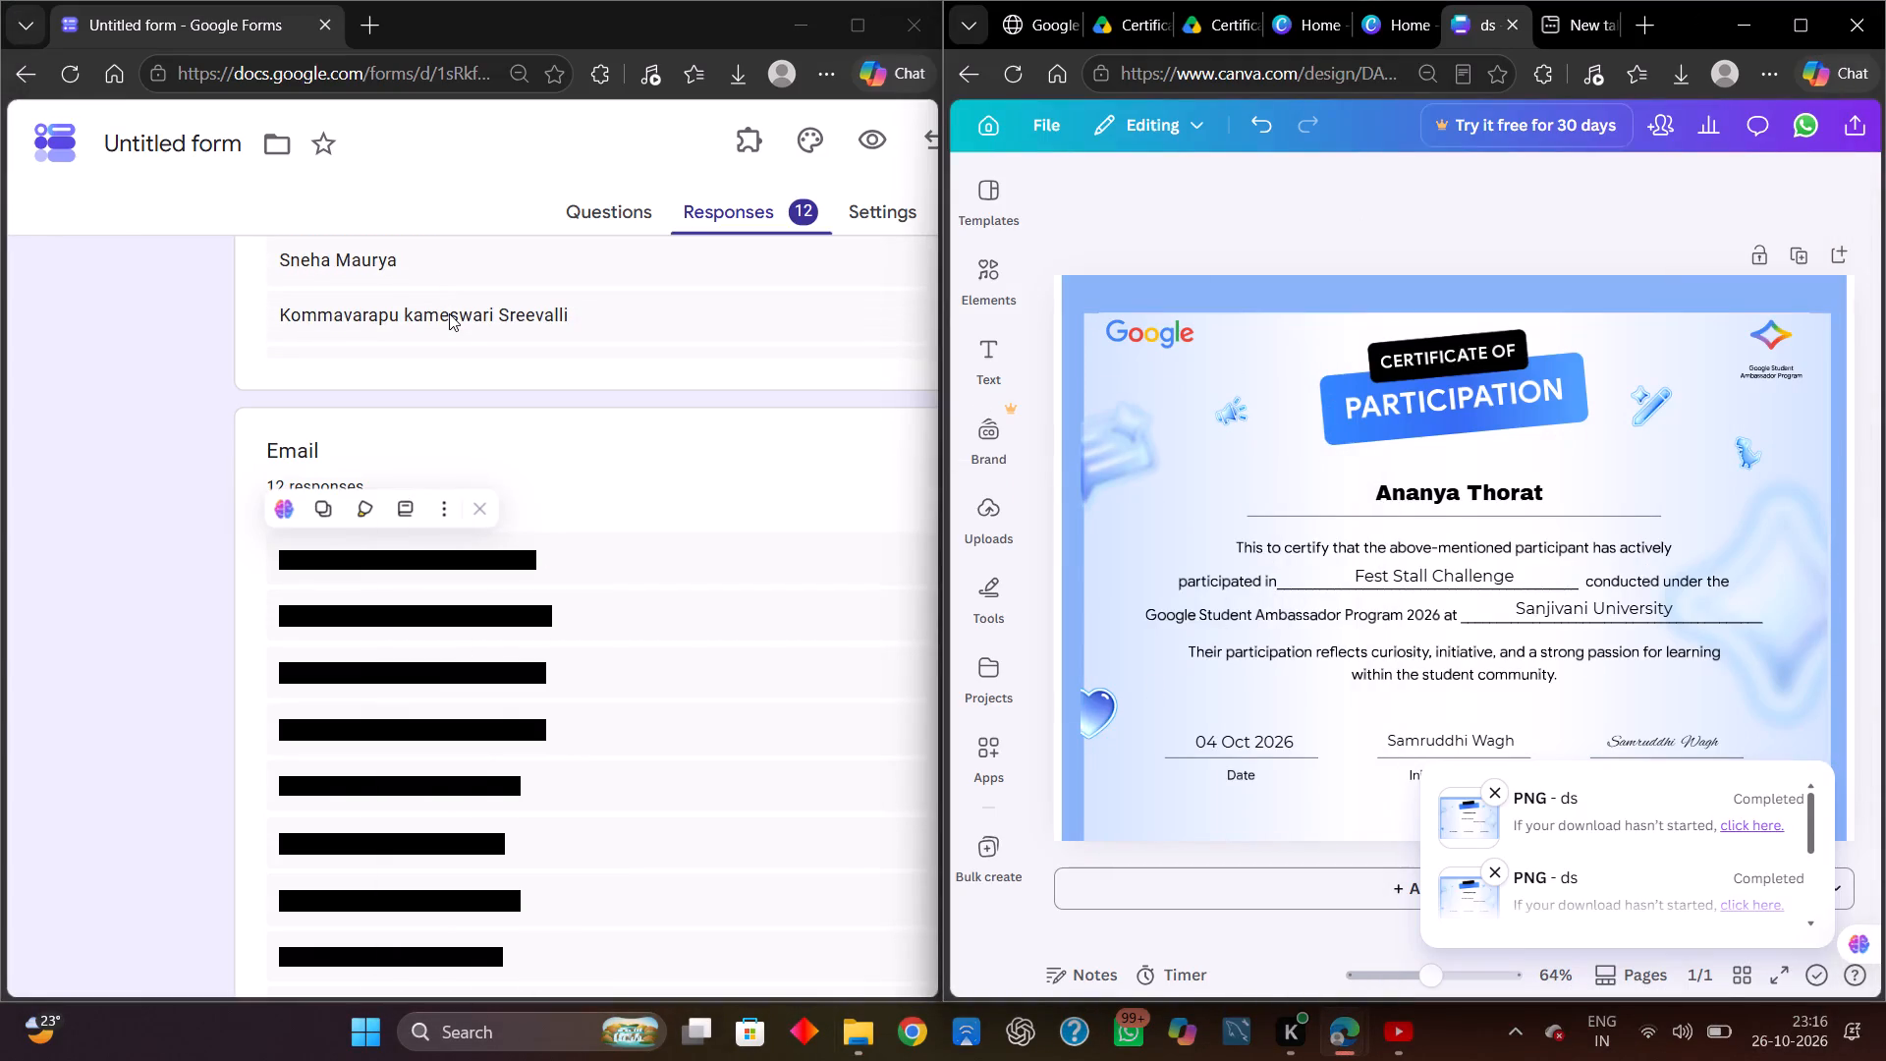
scroll(449, 313, up, 1)
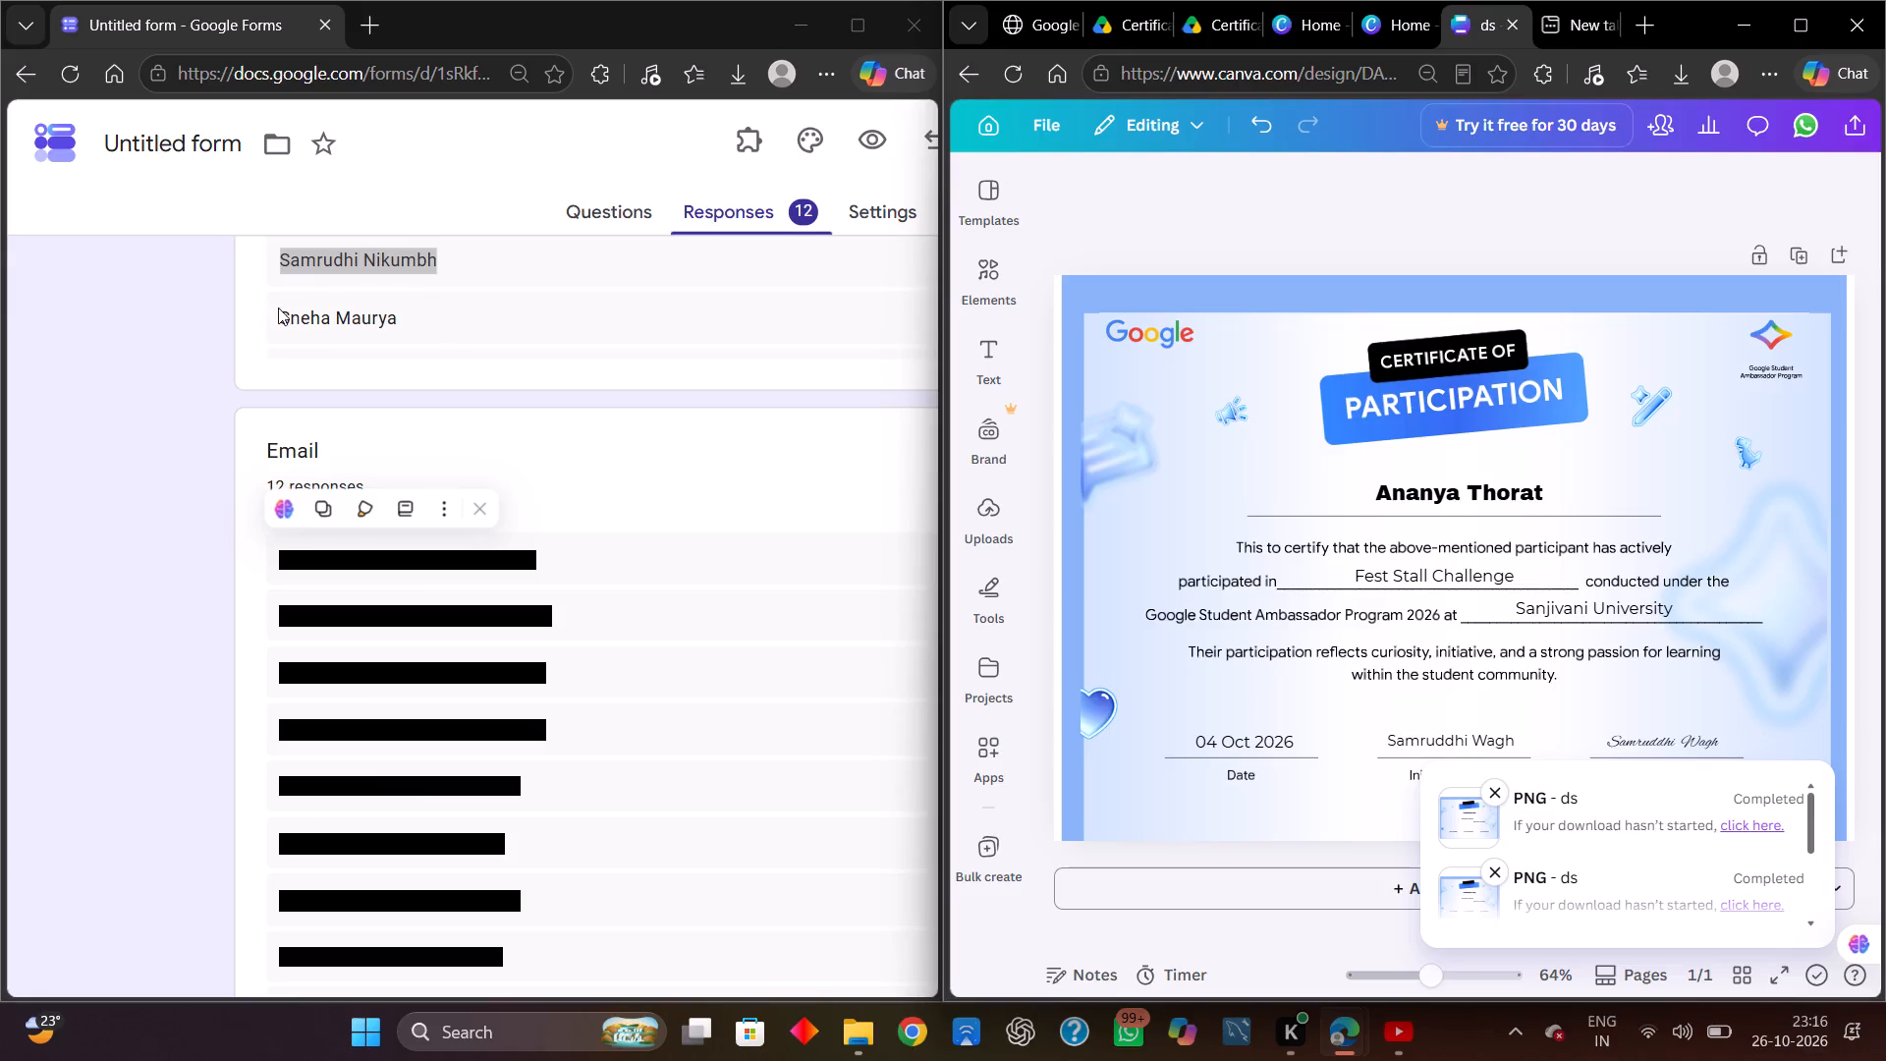
drag(278, 313, 446, 312)
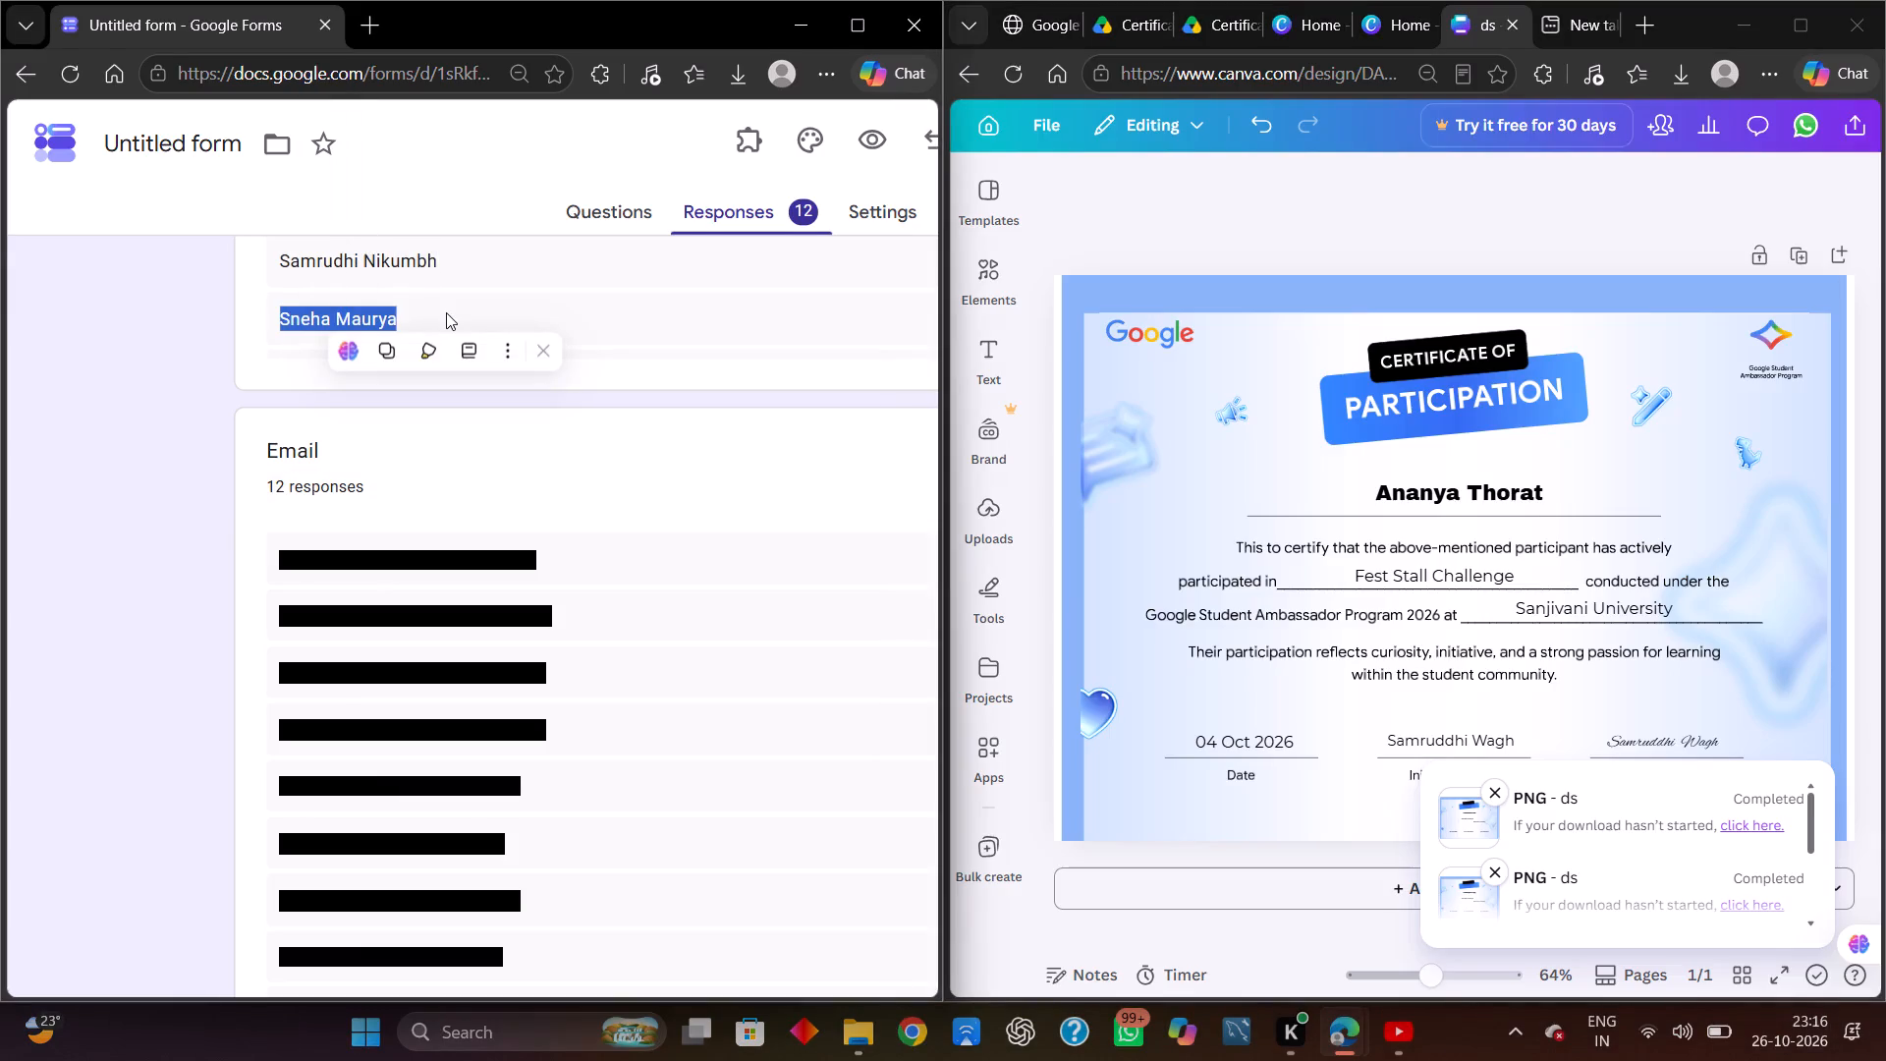
key(ctrl+c)
double_click(1409, 508)
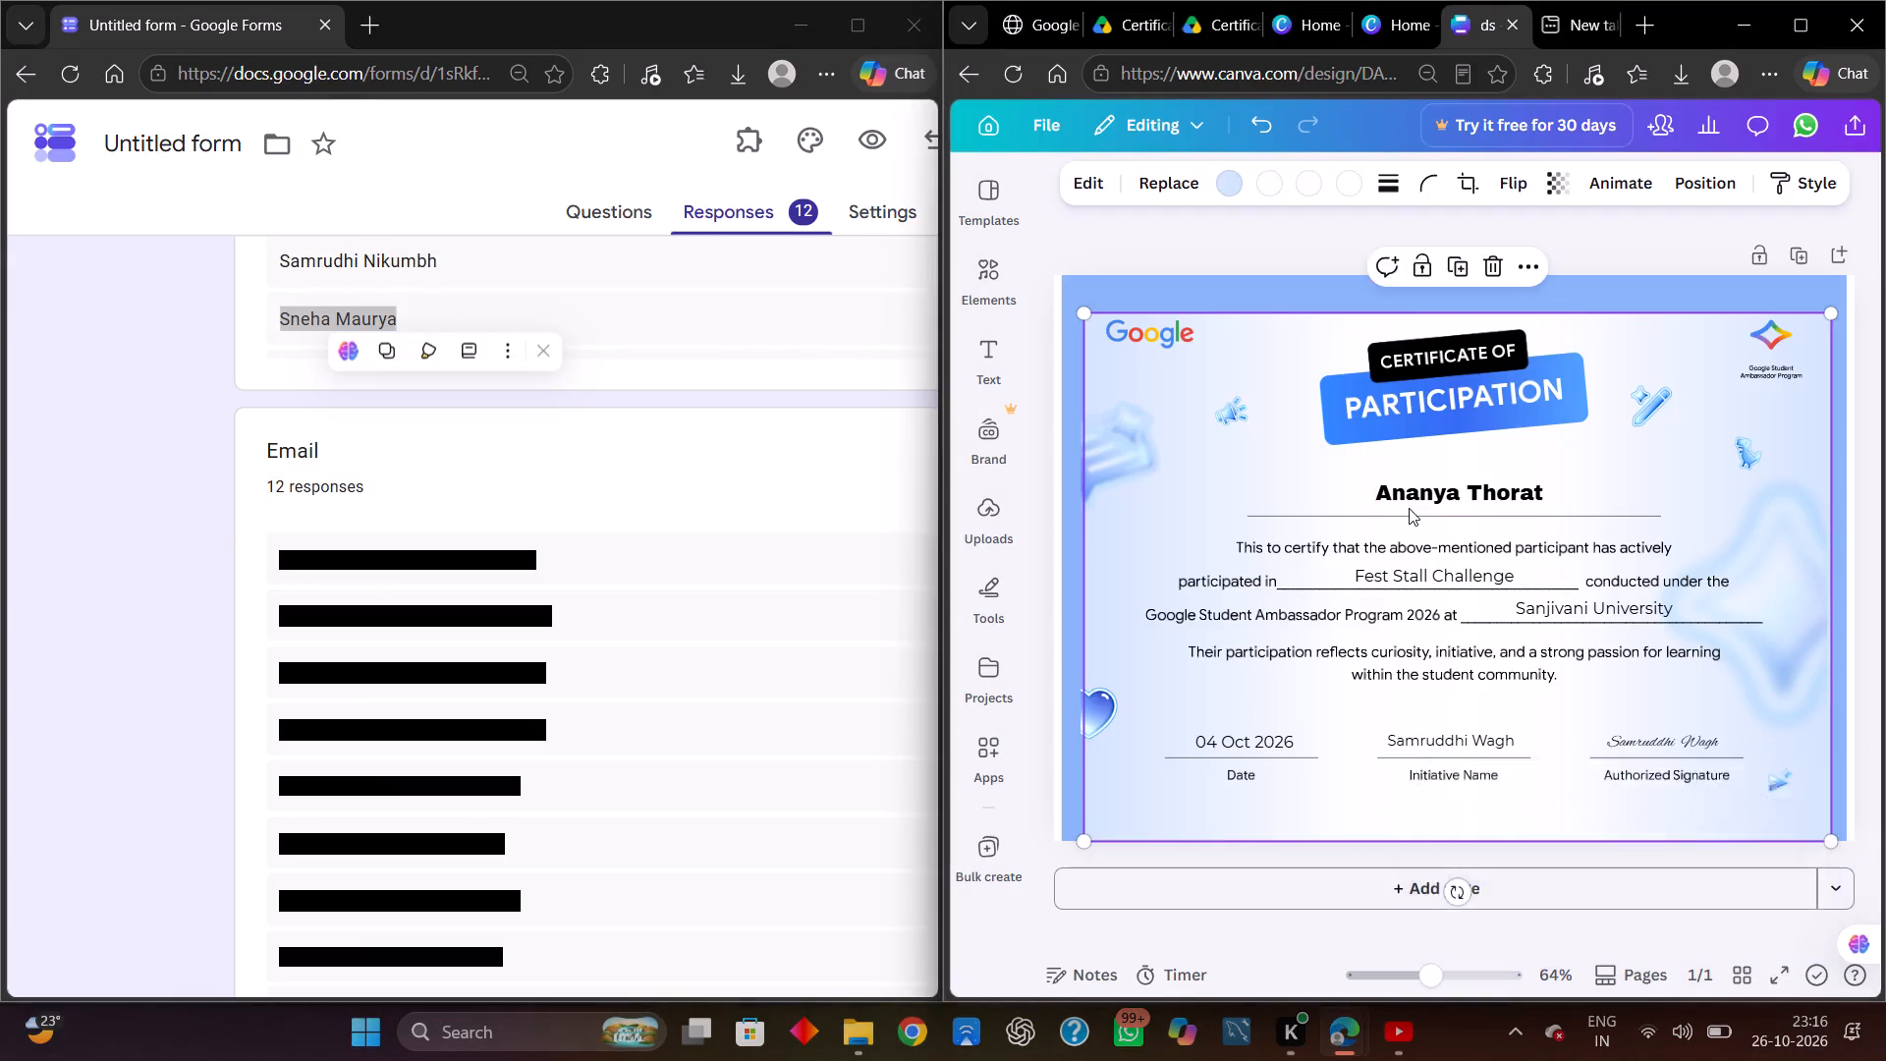
triple_click(1464, 490)
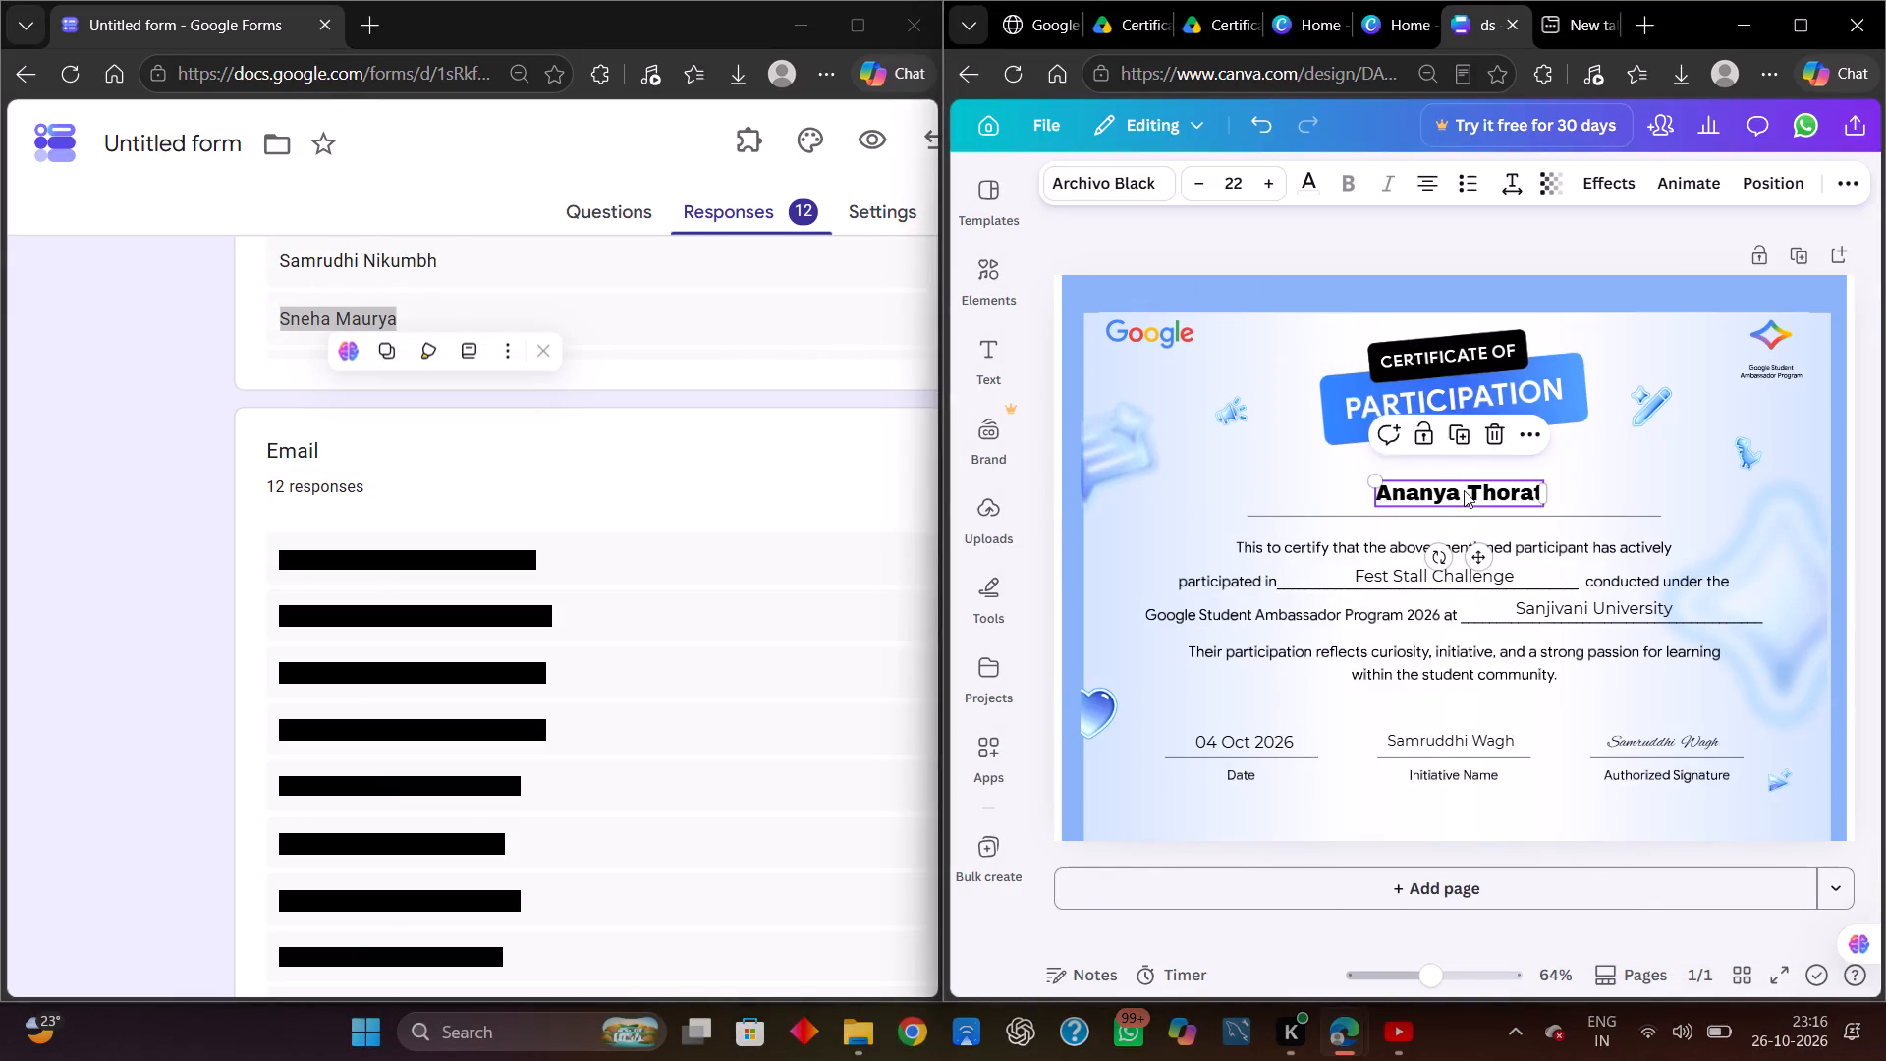
key(ctrl+v)
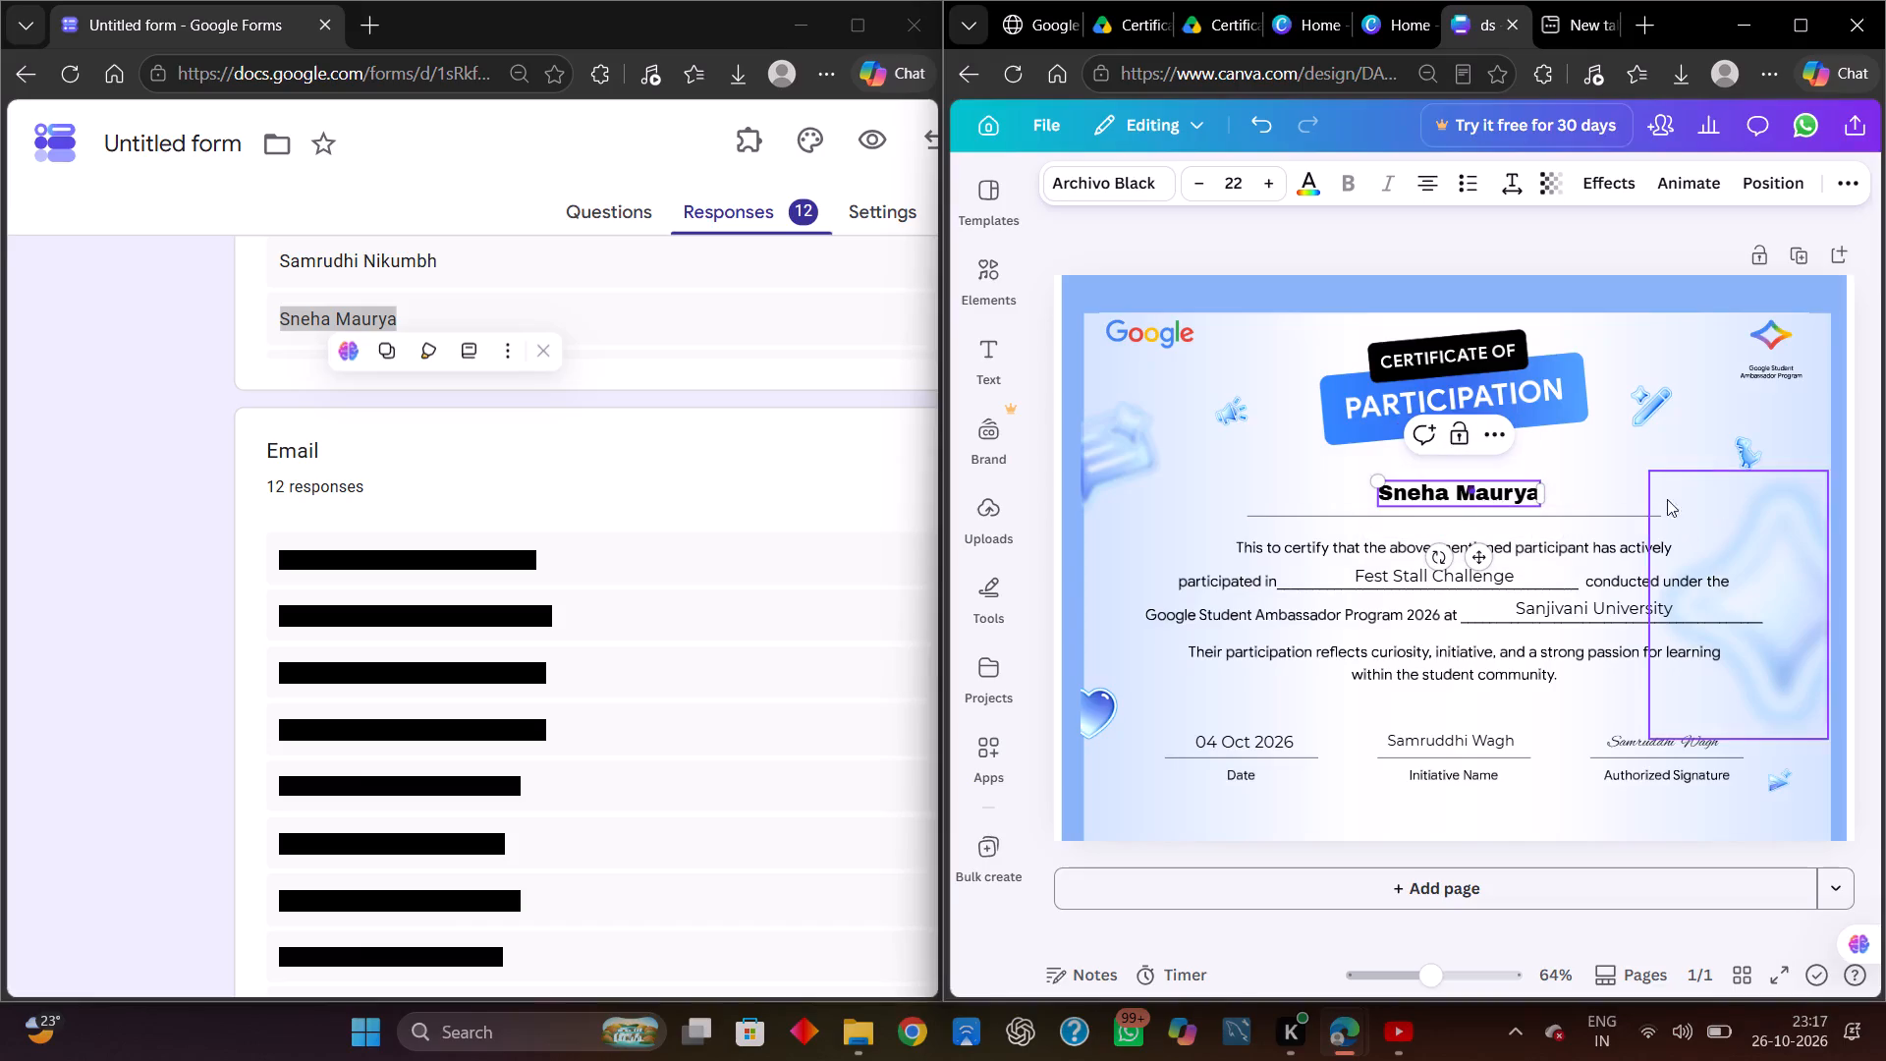
click(1607, 462)
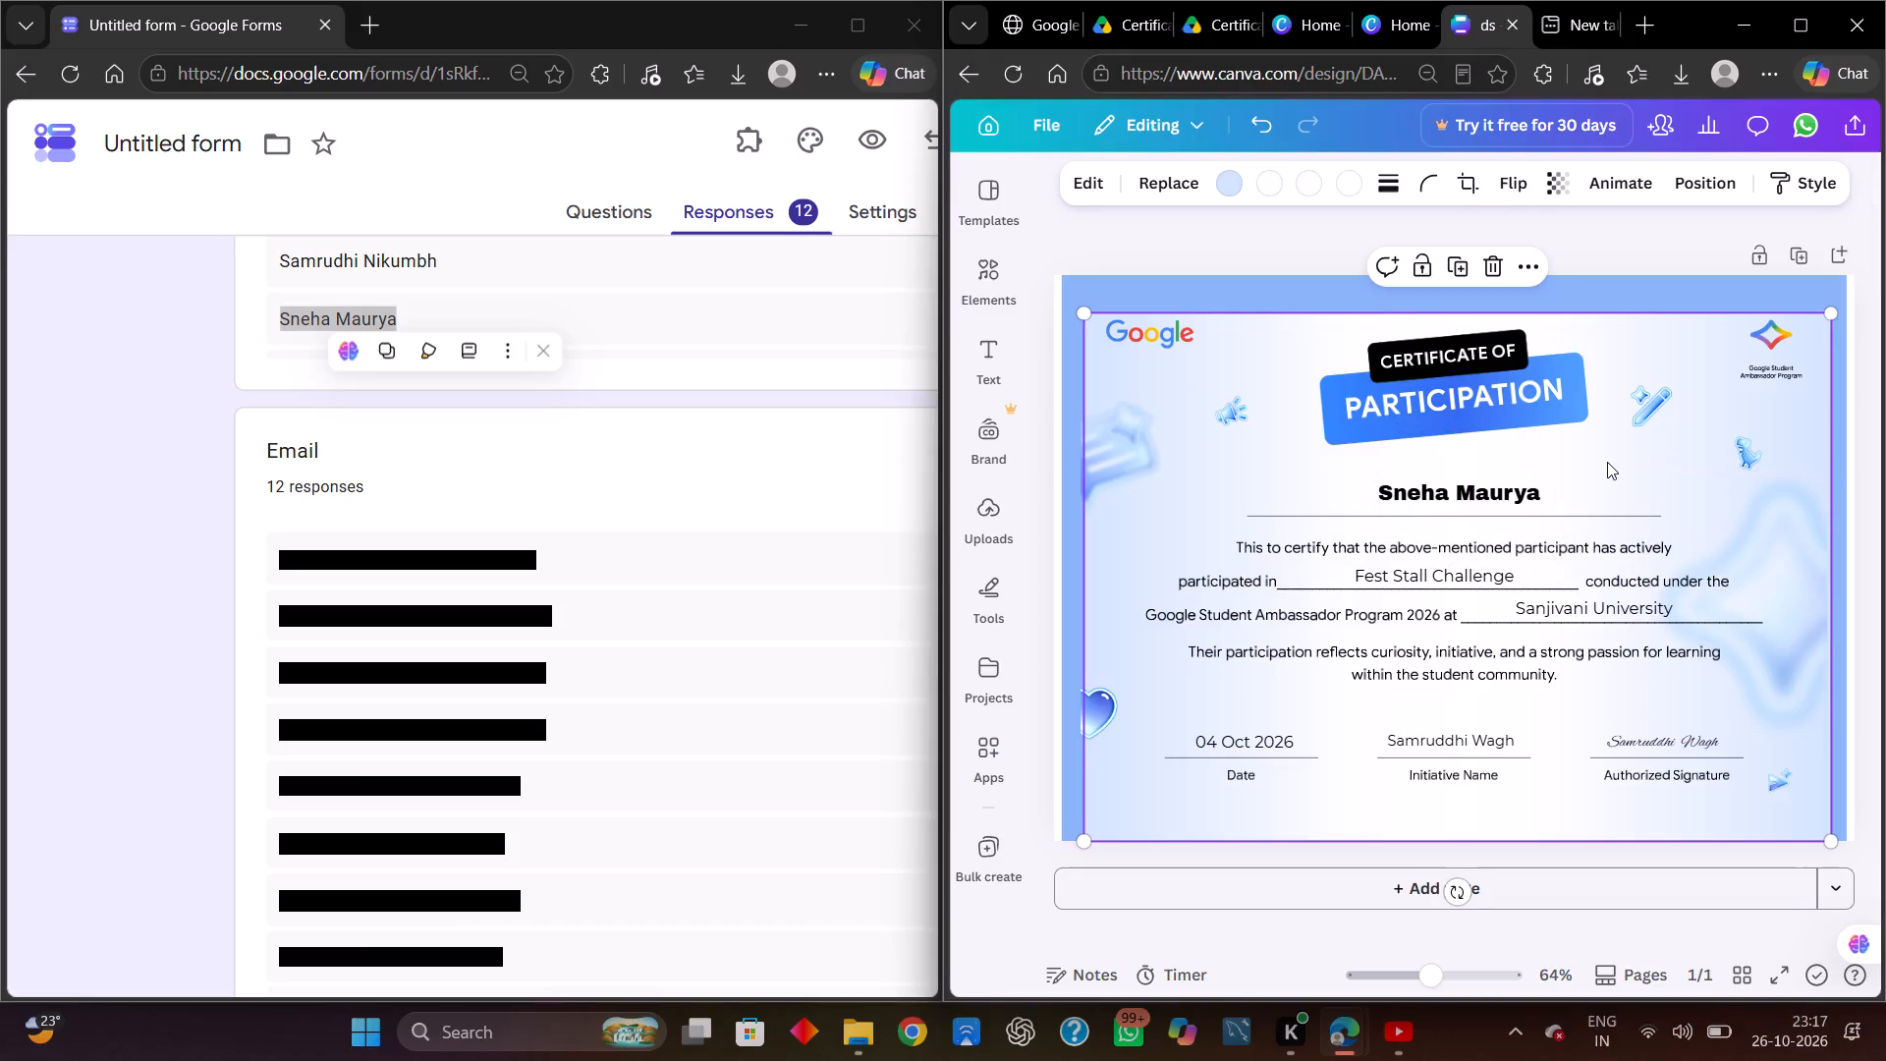
click(1303, 940)
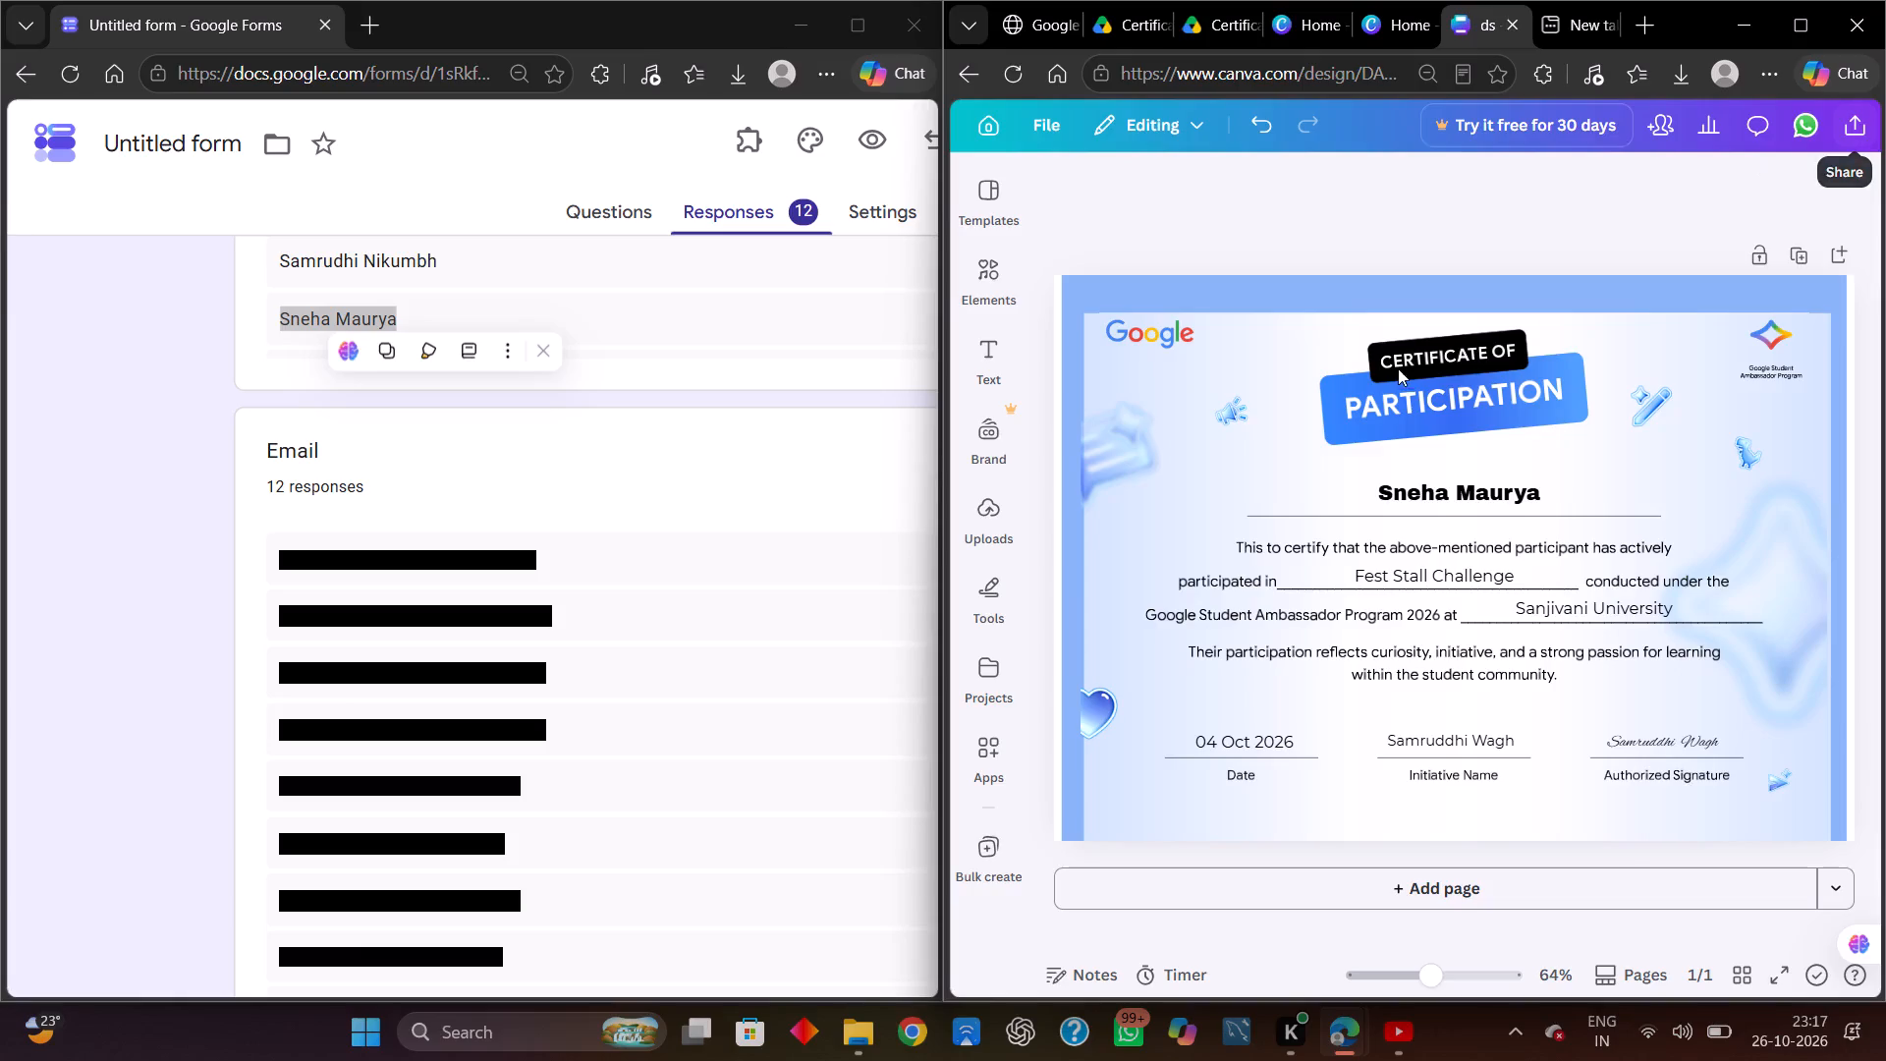
Review the form responses, and download the eleventh participant's certificate as a PNG at High quality.
scroll(792, 381, up, 10)
scroll(792, 381, down, 3)
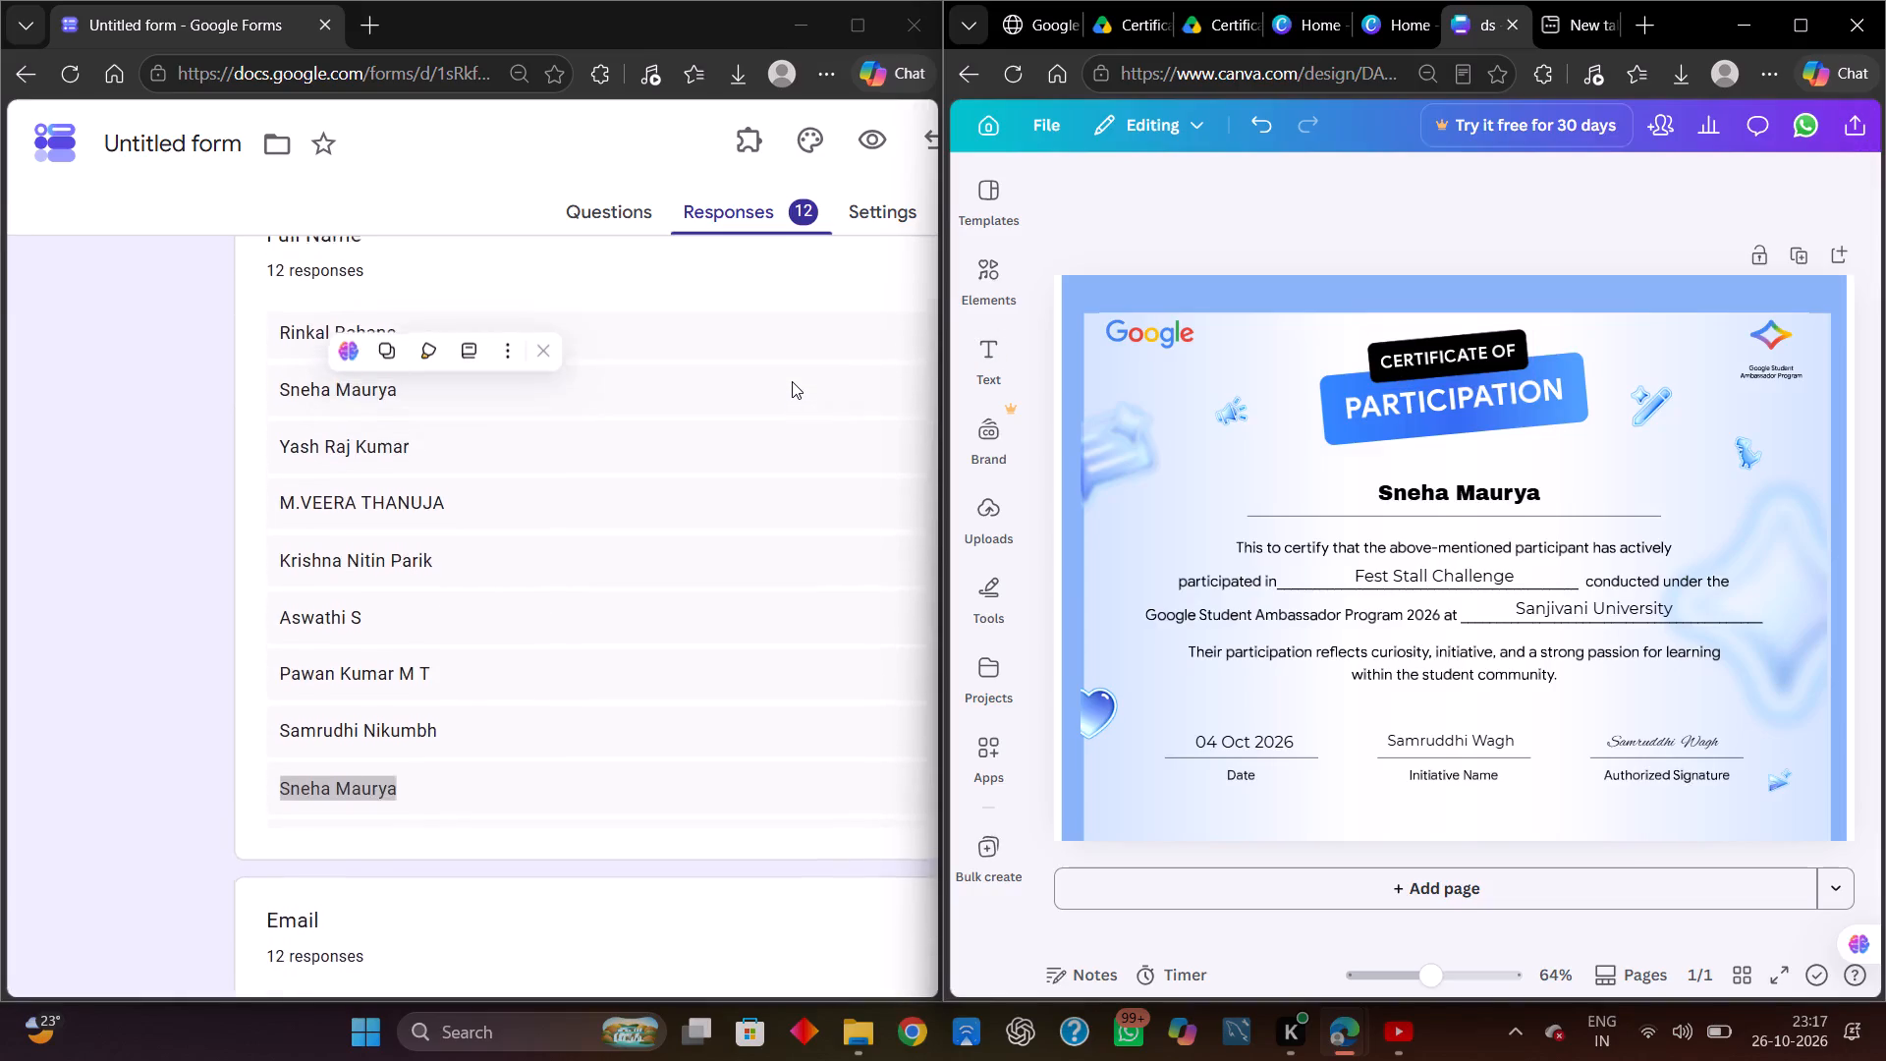
scroll(792, 381, down, 3)
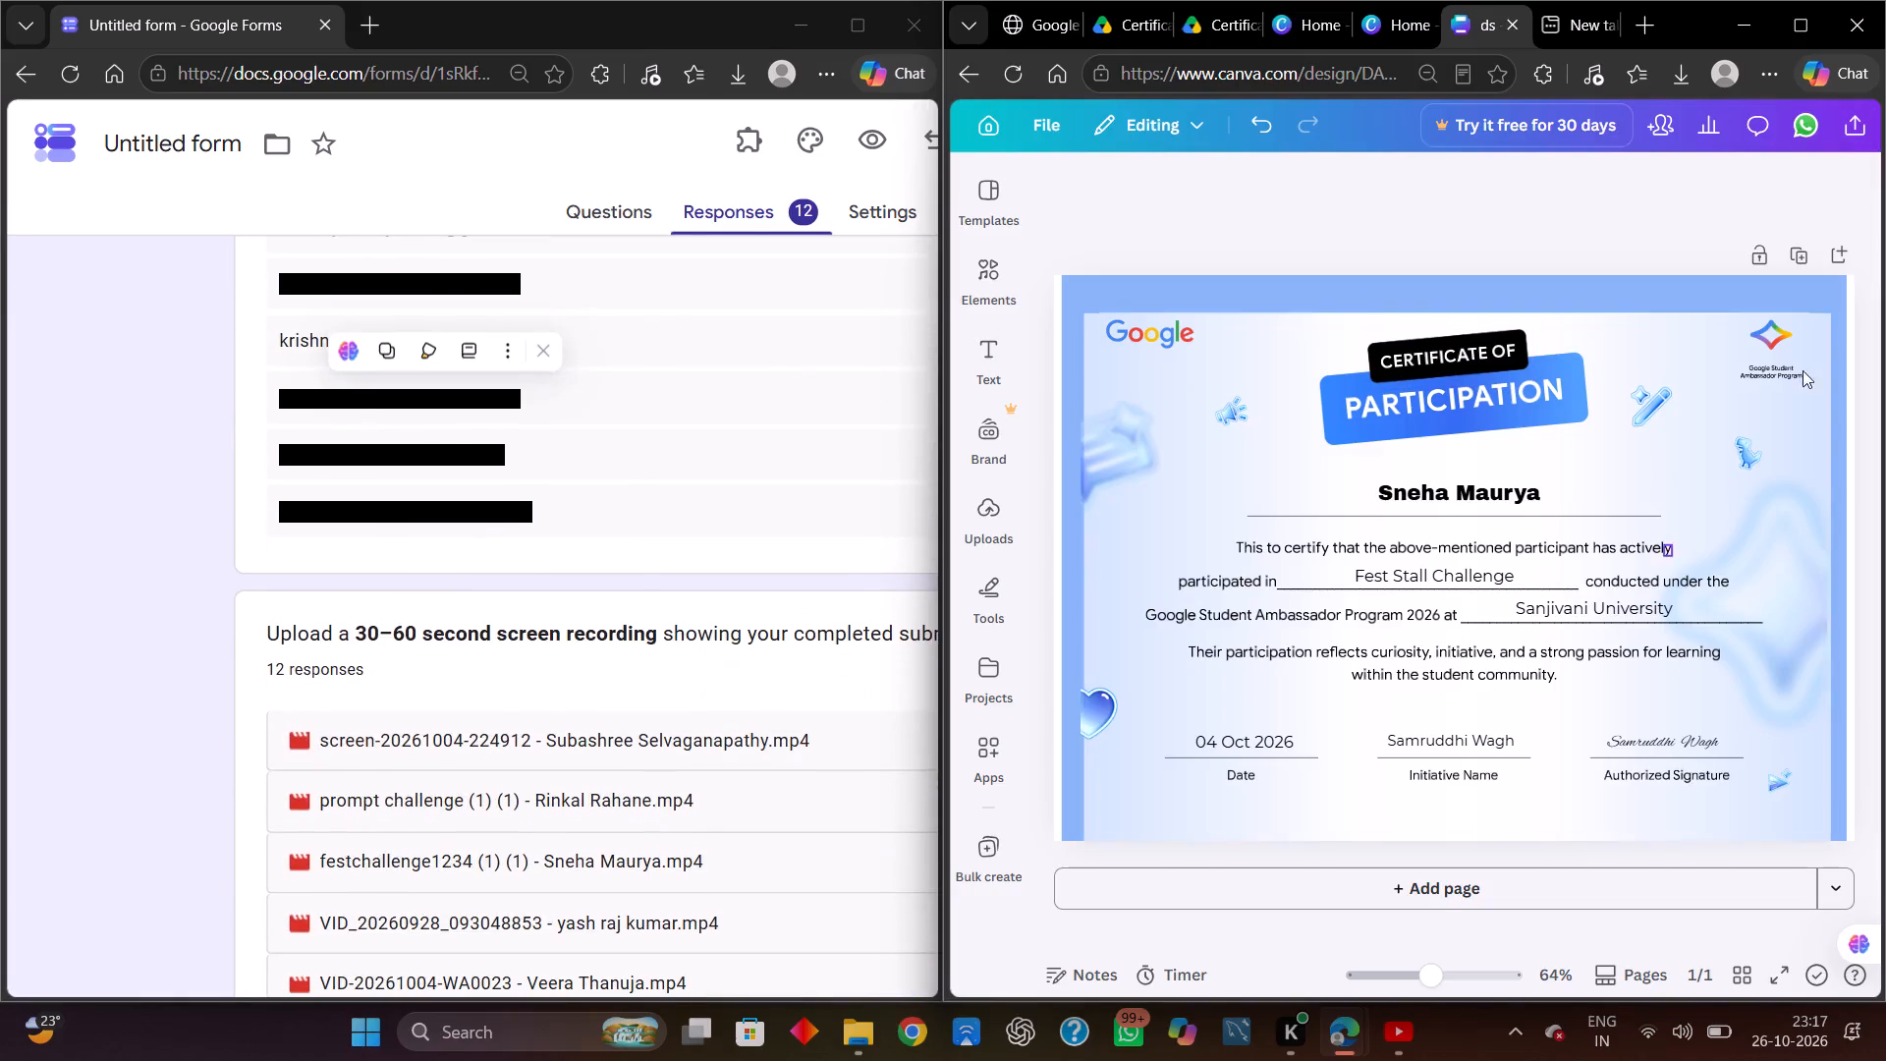
click(1857, 128)
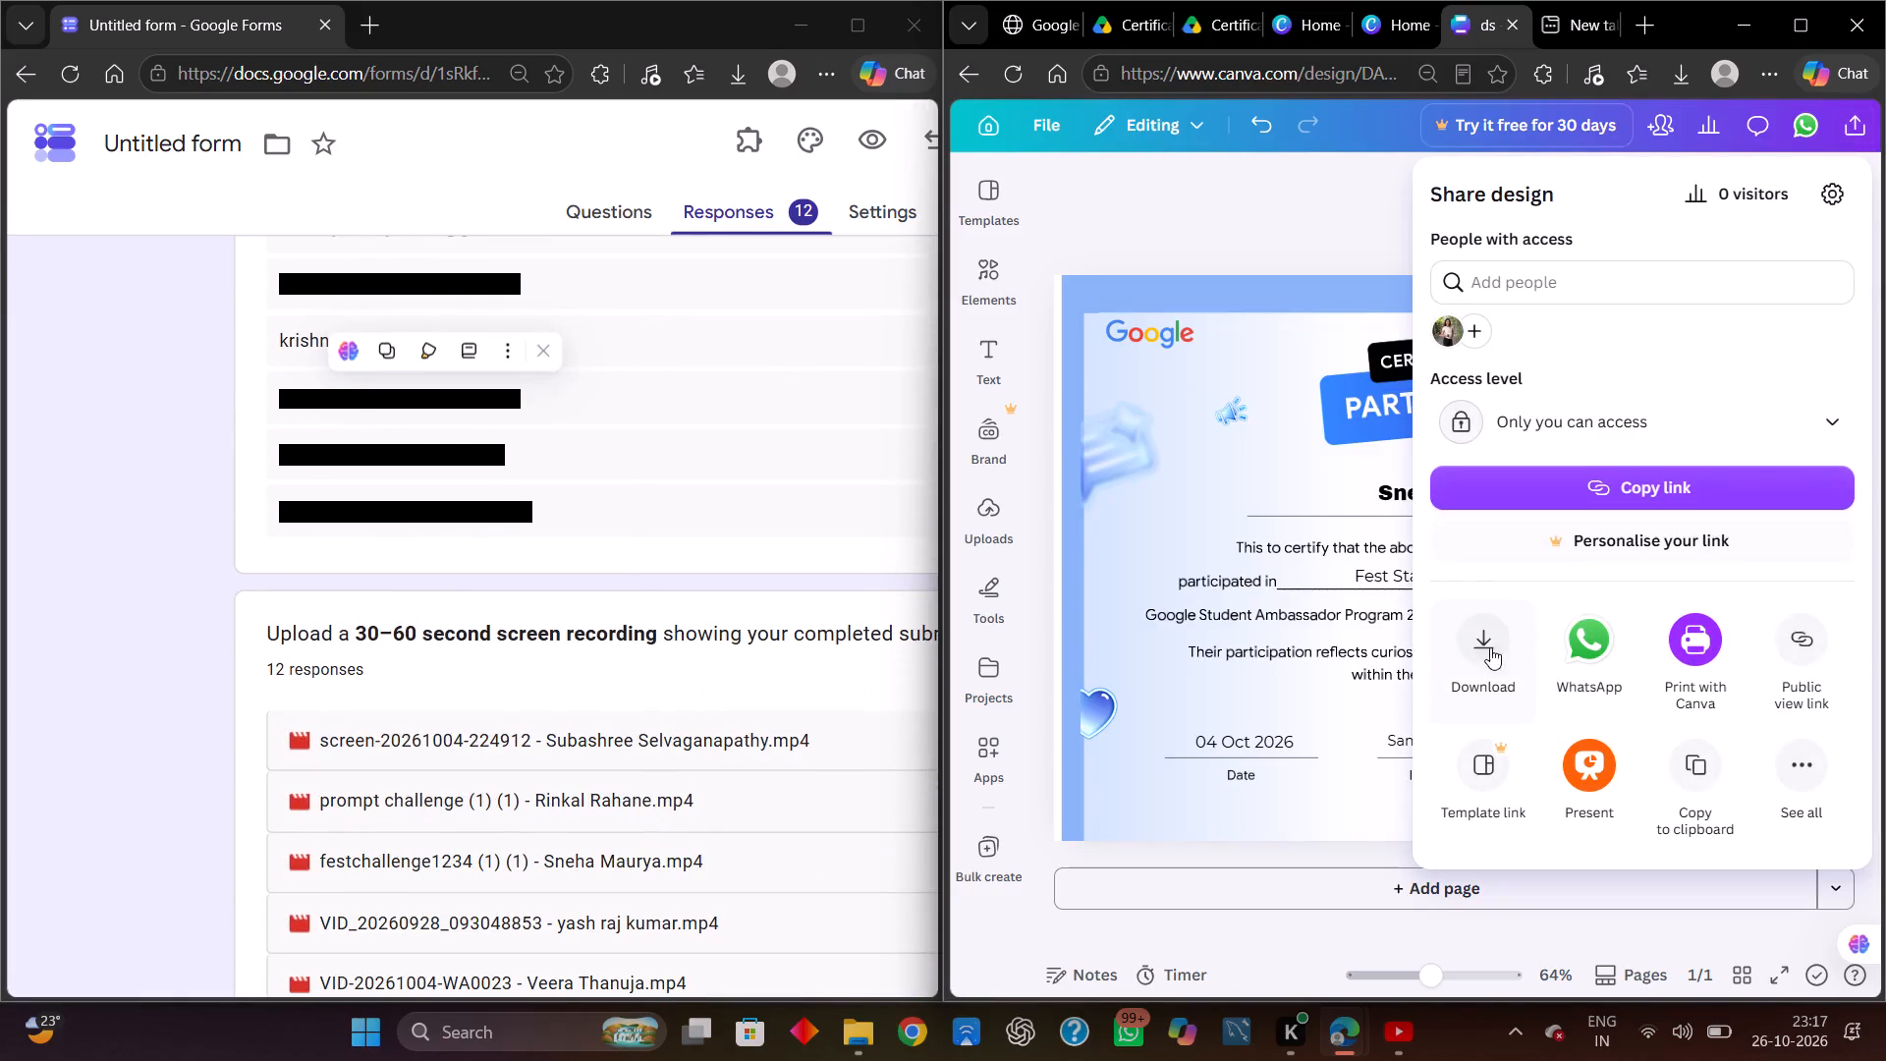
click(1486, 653)
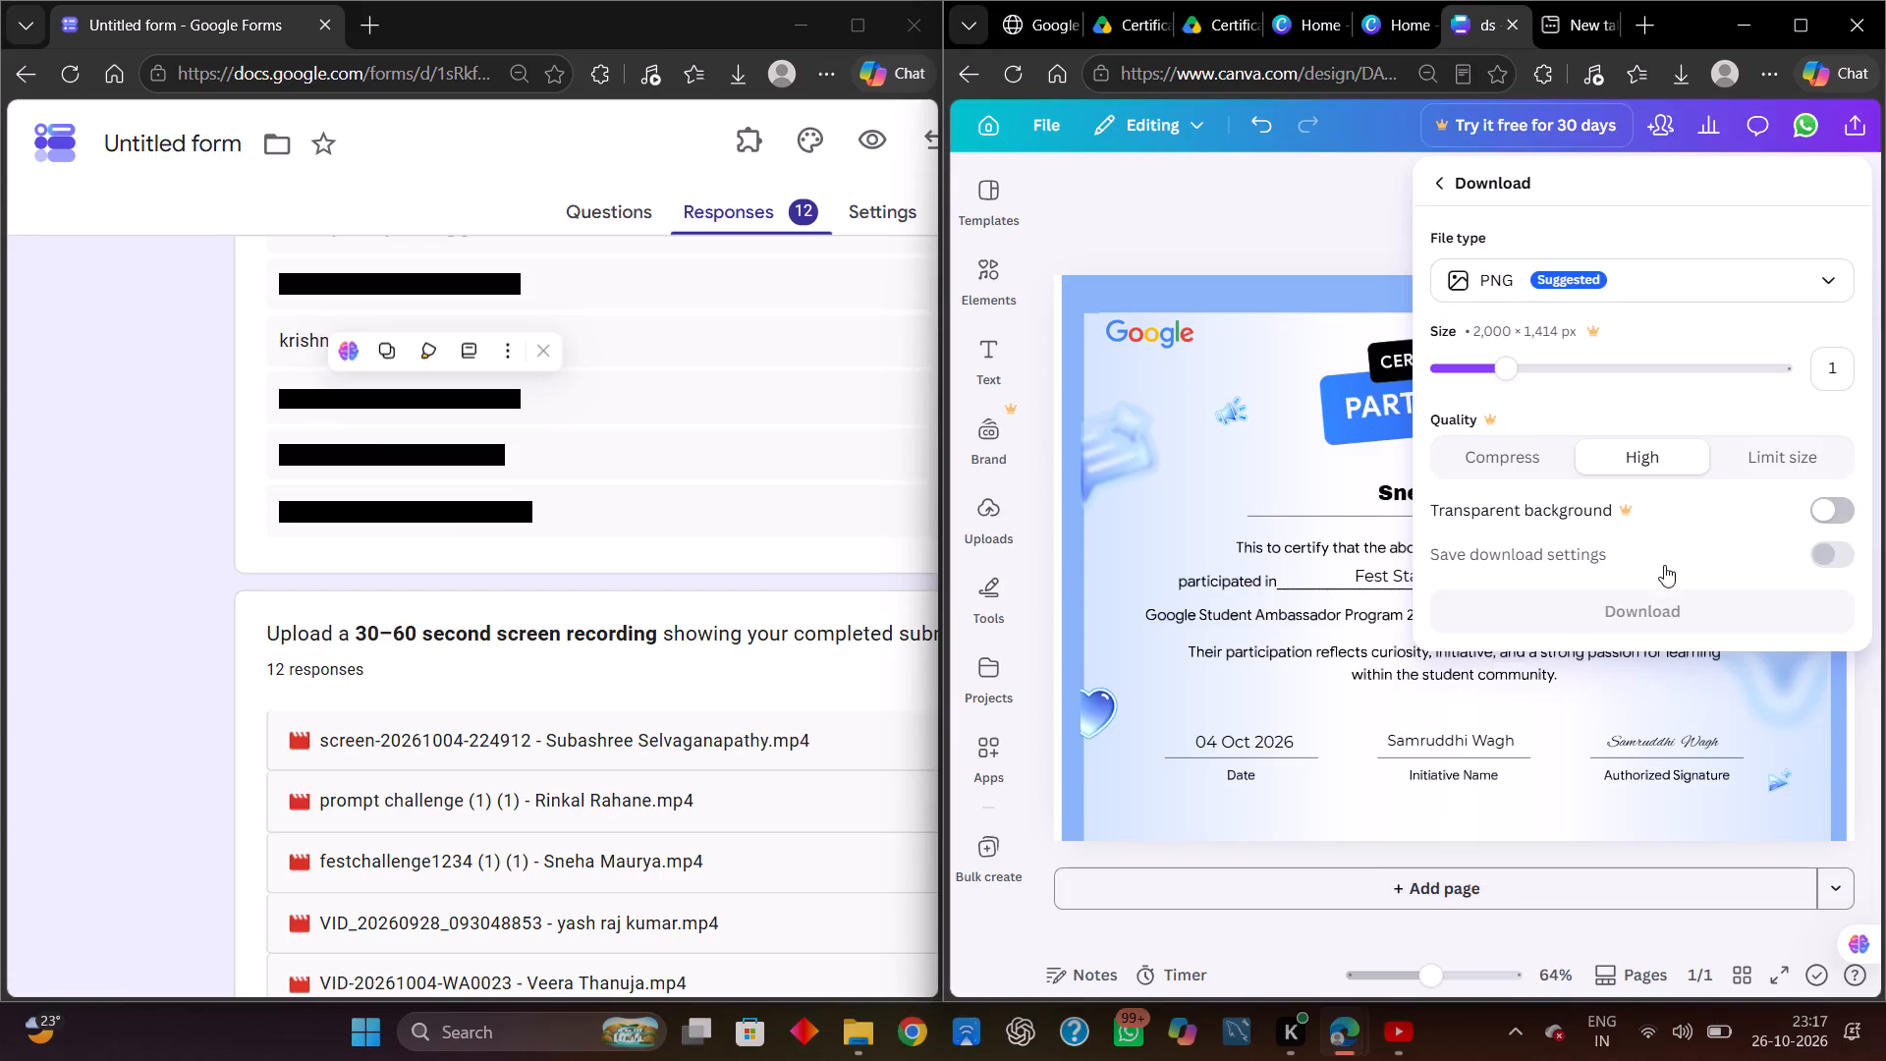
click(1659, 628)
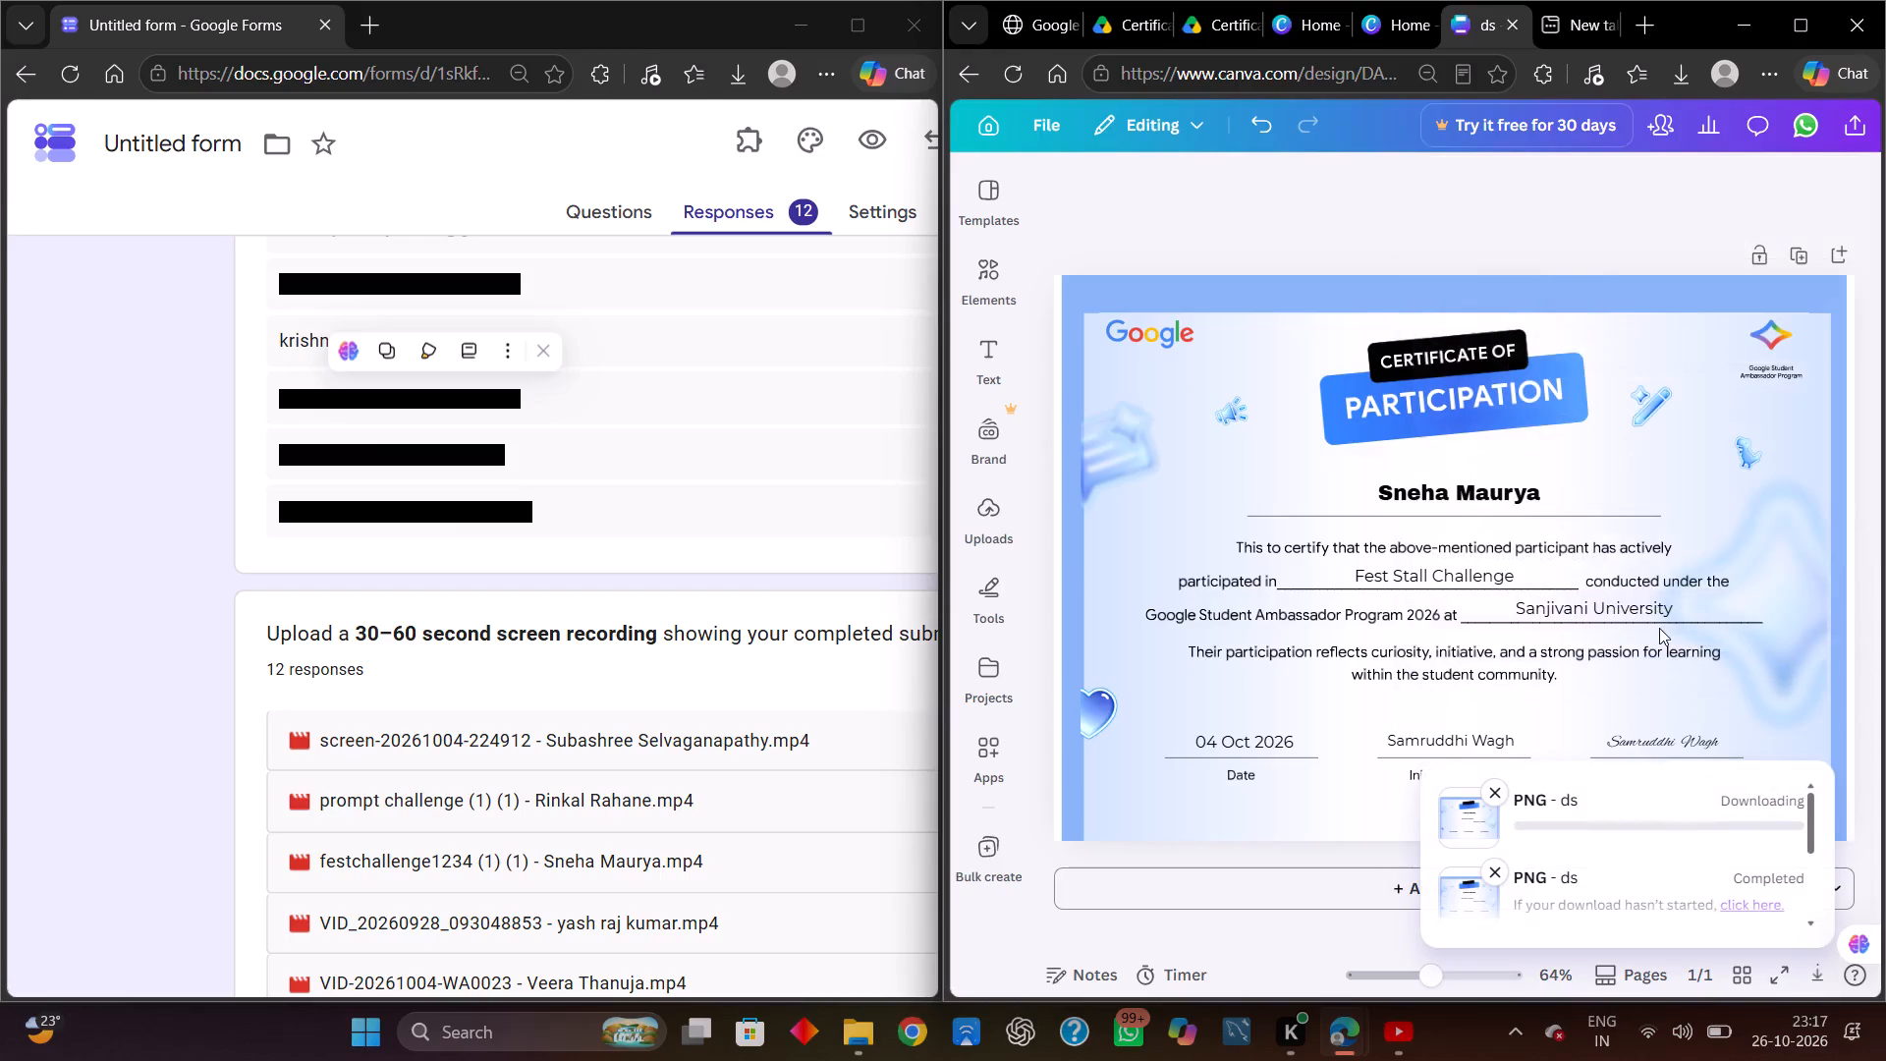
Switch to File Explorer and refresh the Downloads folder to look for the eleventh participant's certificate file.
click(863, 1037)
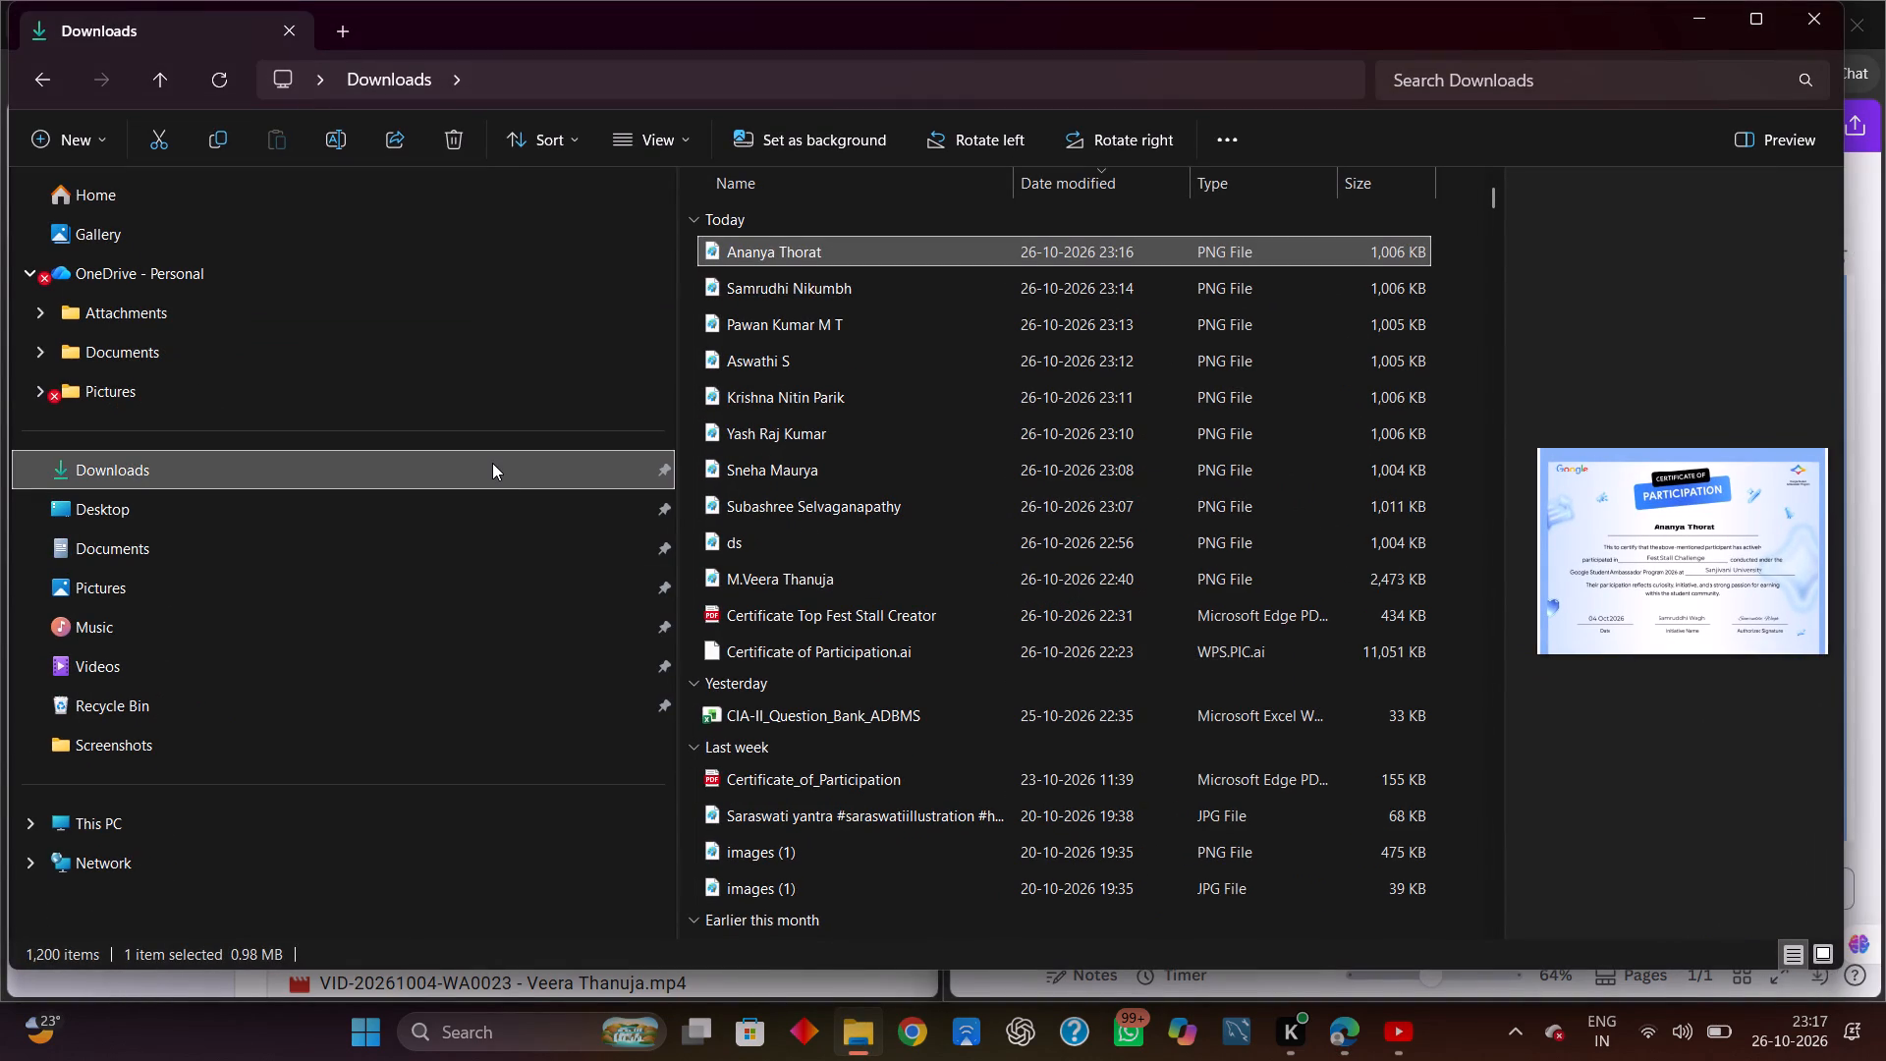
double_click(492, 463)
double_click(515, 447)
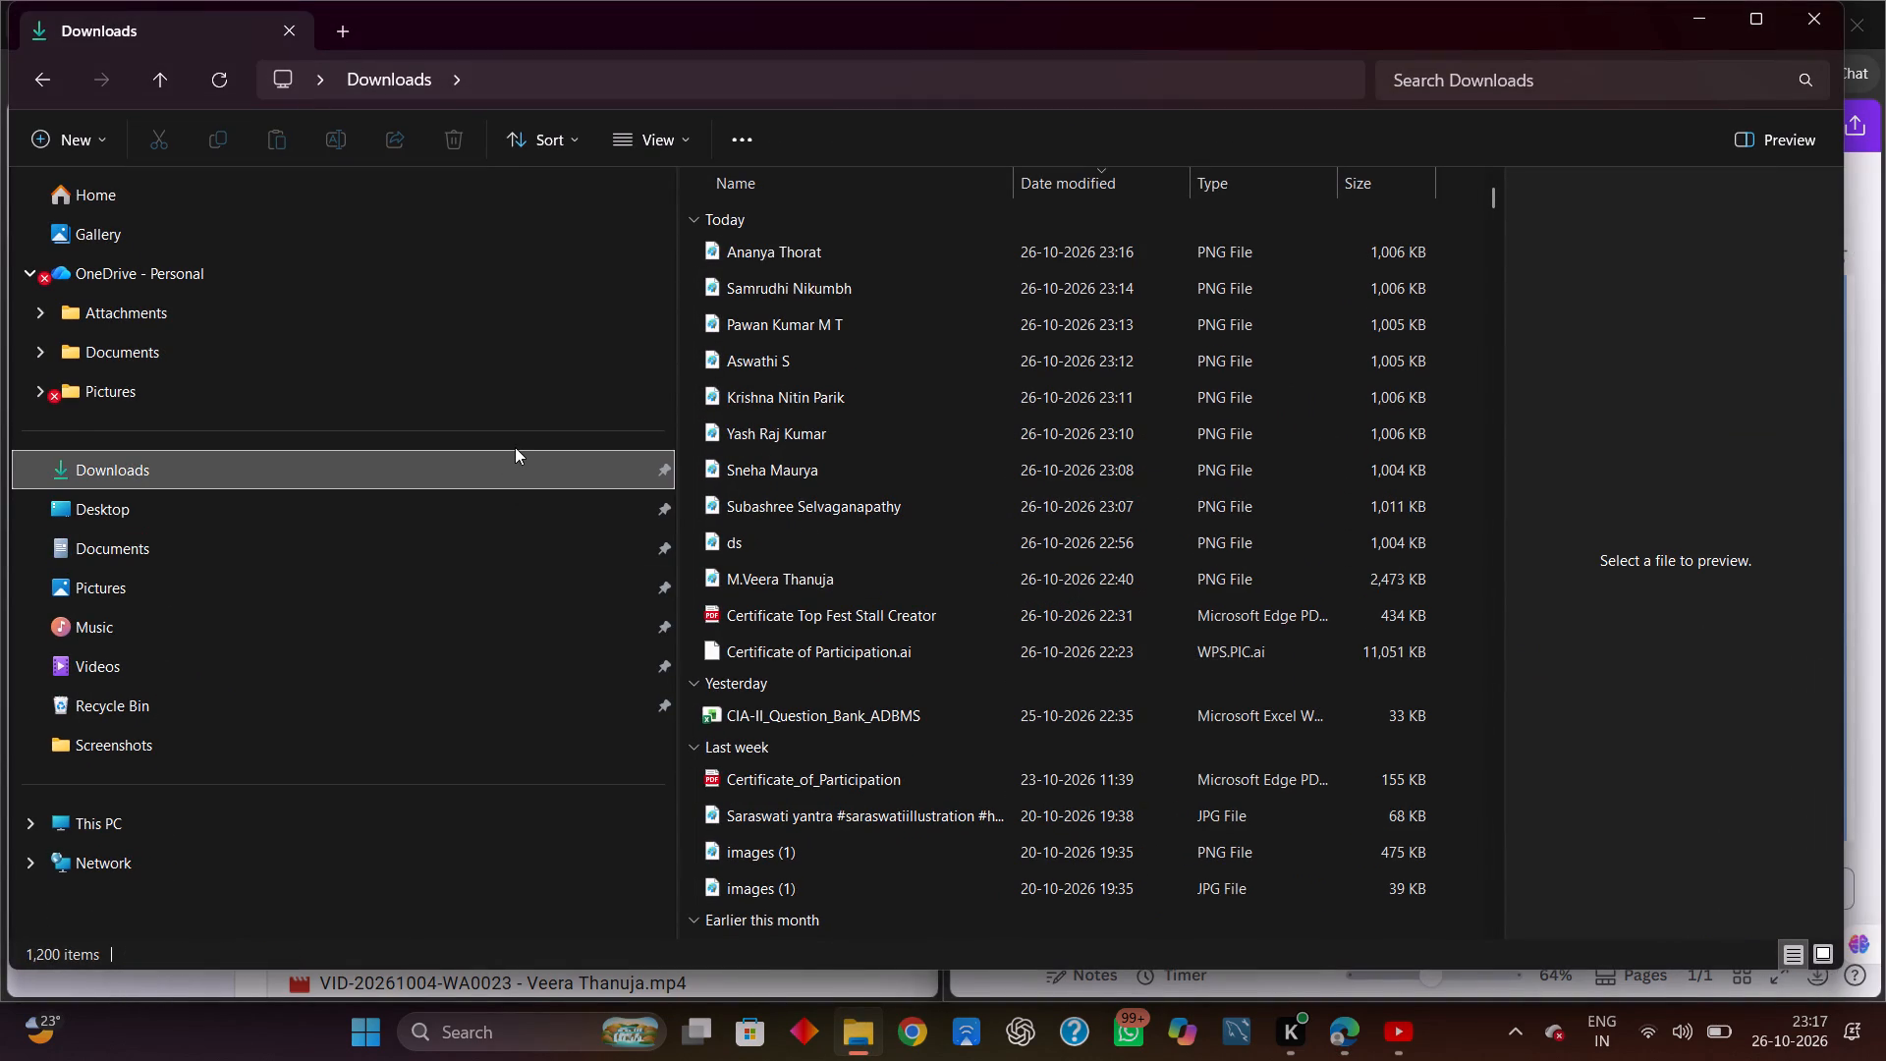
triple_click(514, 464)
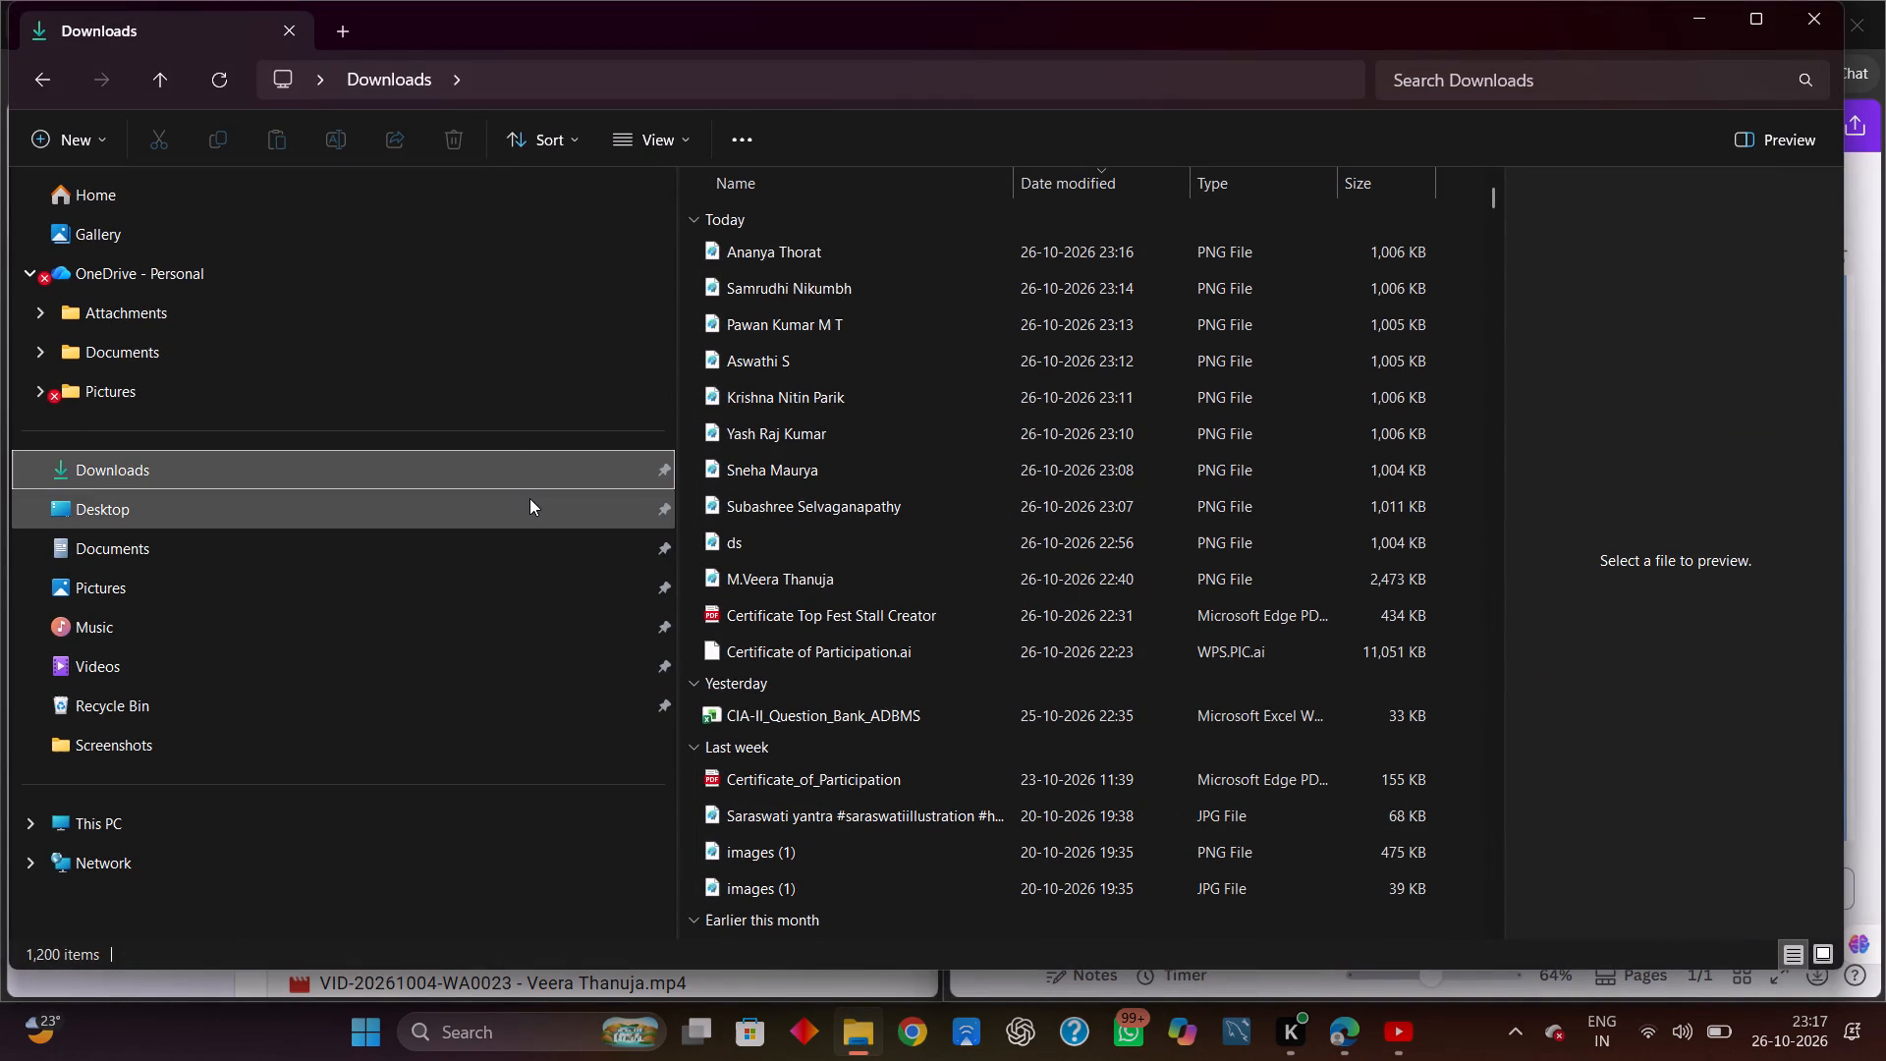
click(529, 498)
click(530, 470)
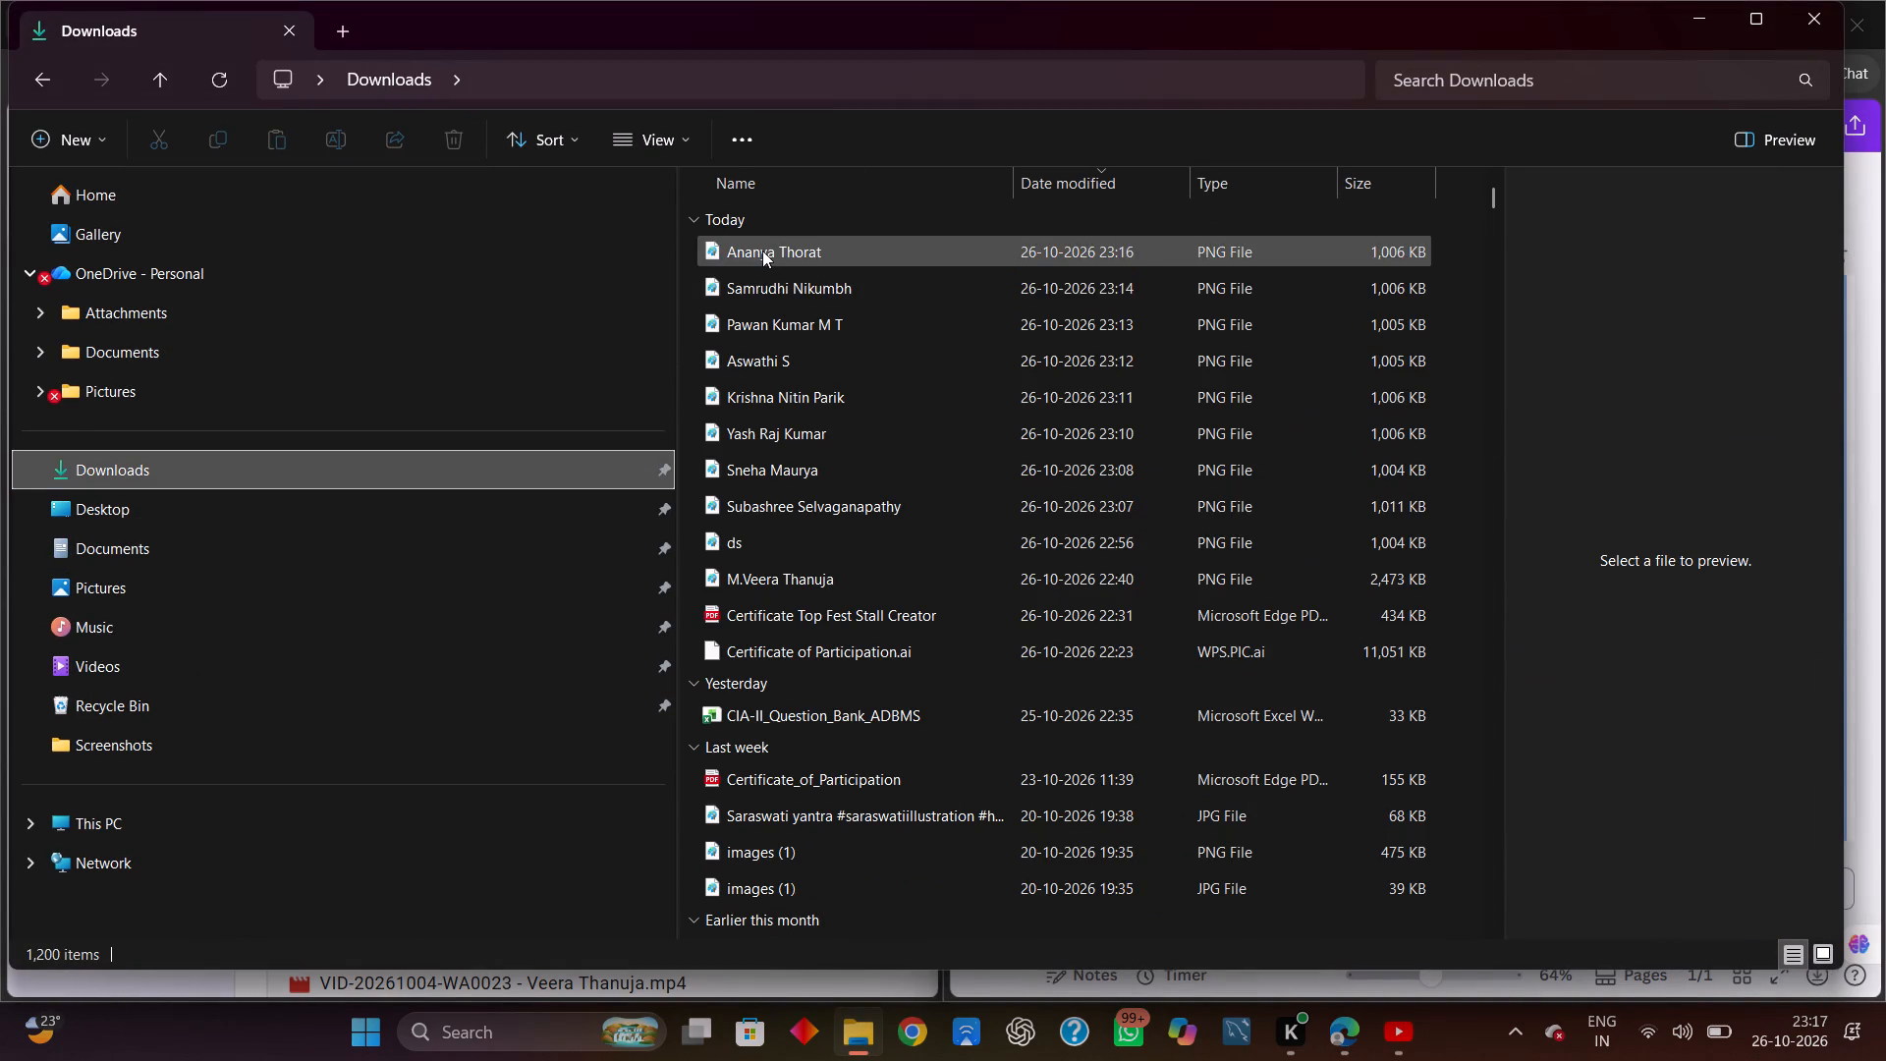
triple_click(497, 481)
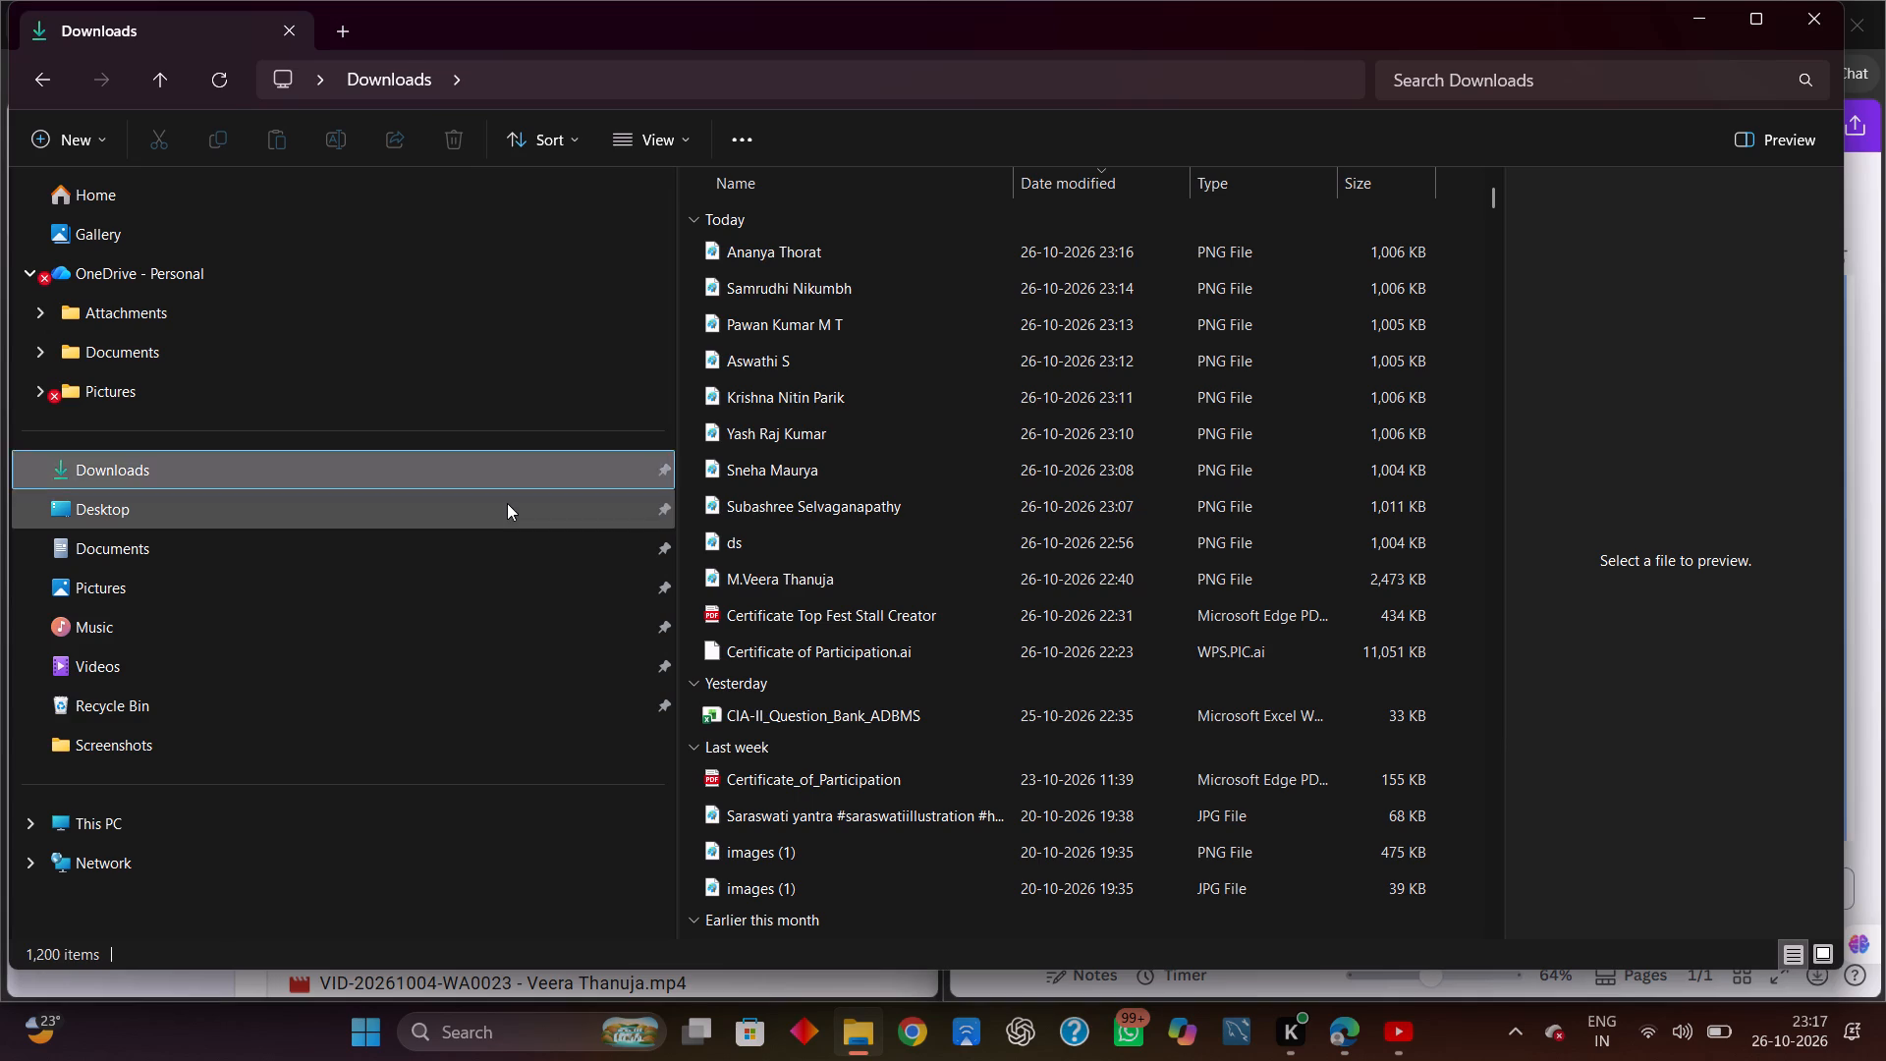
double_click(507, 503)
triple_click(527, 444)
triple_click(527, 444)
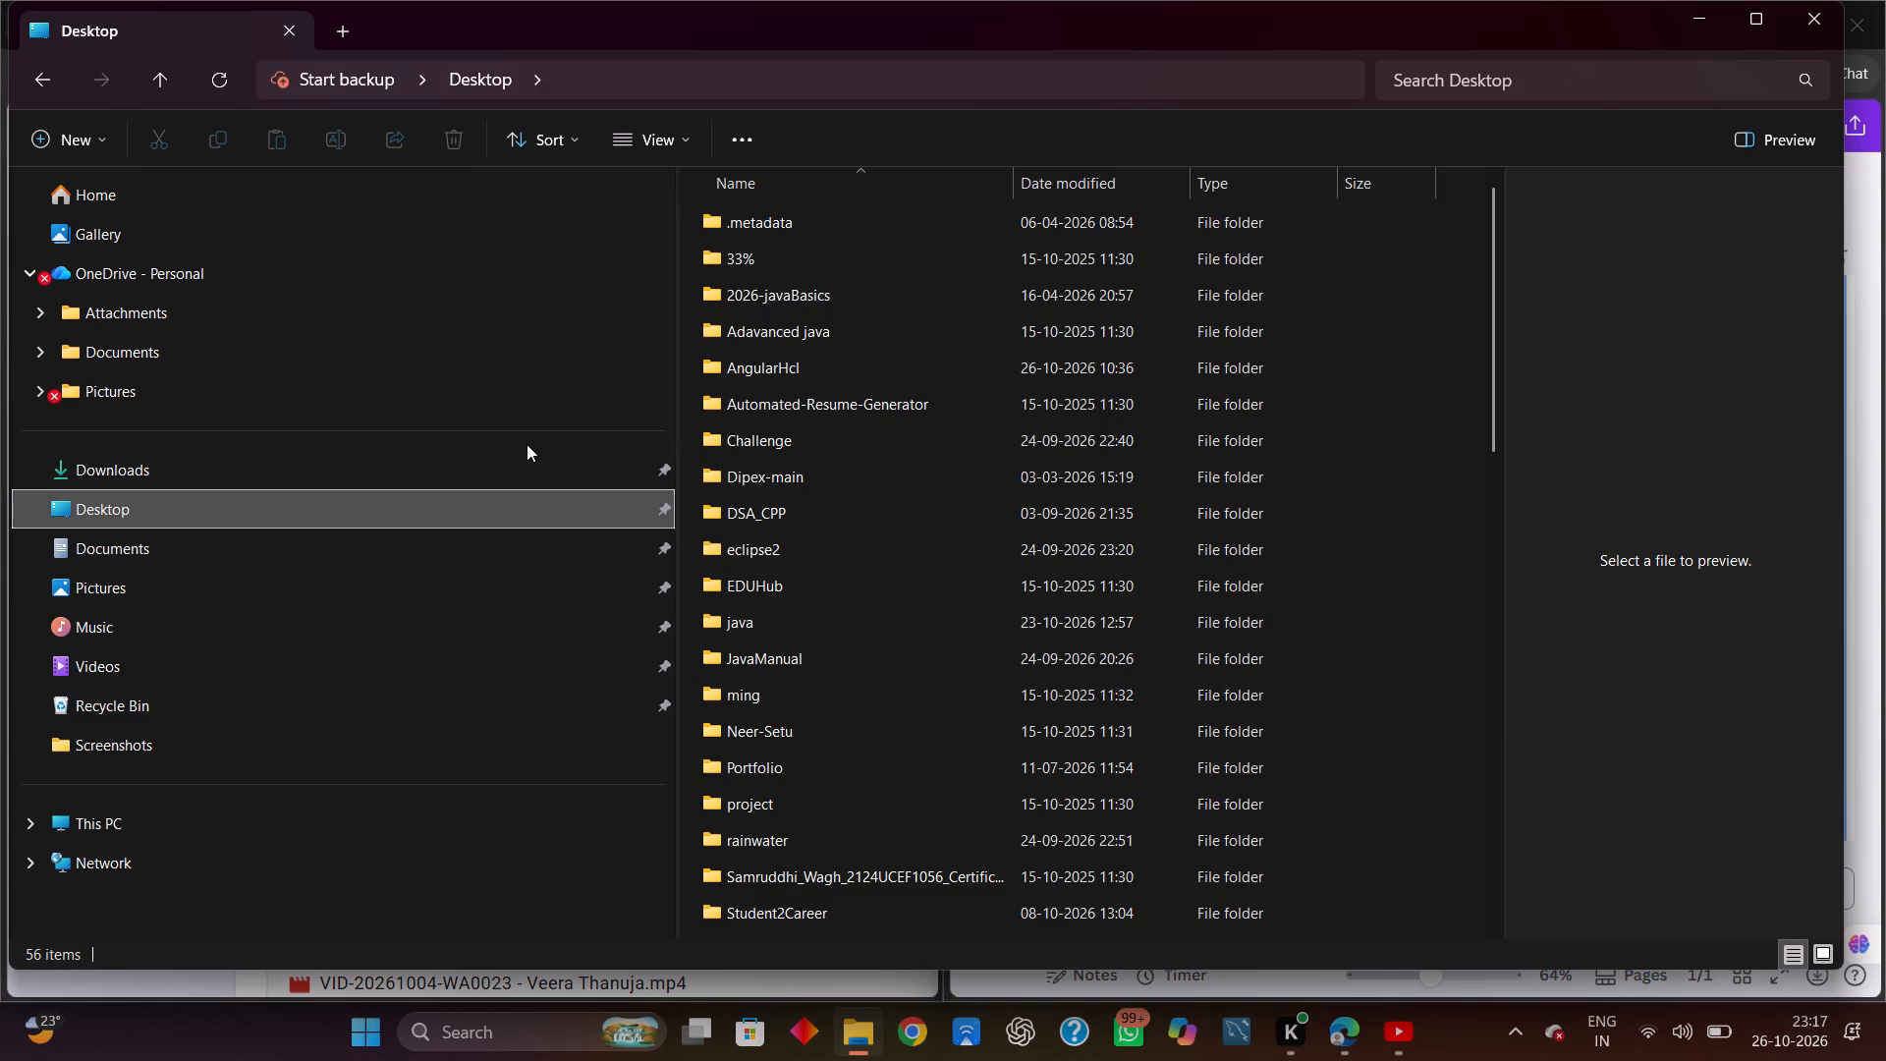
click(518, 466)
scroll(798, 296, up, 9)
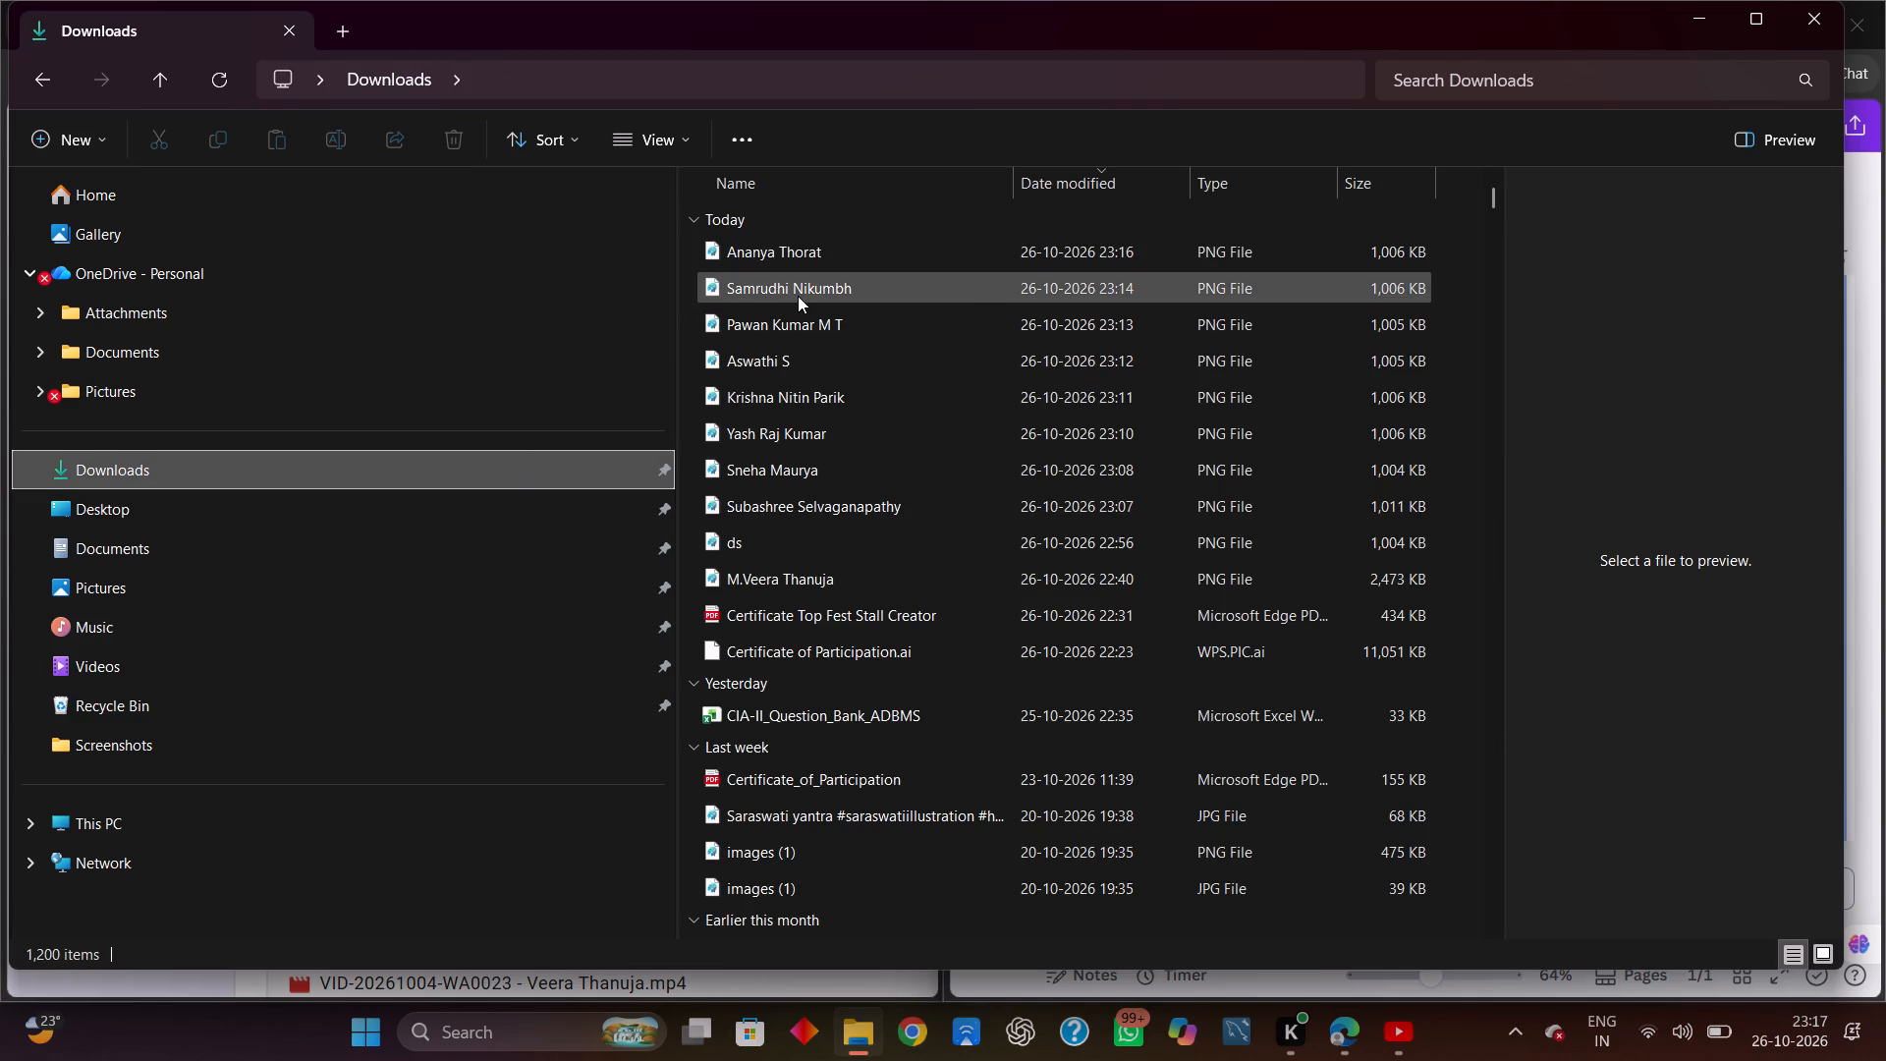
Switch back to the browser windows and check the eleventh certificate's download status.
click(1343, 1034)
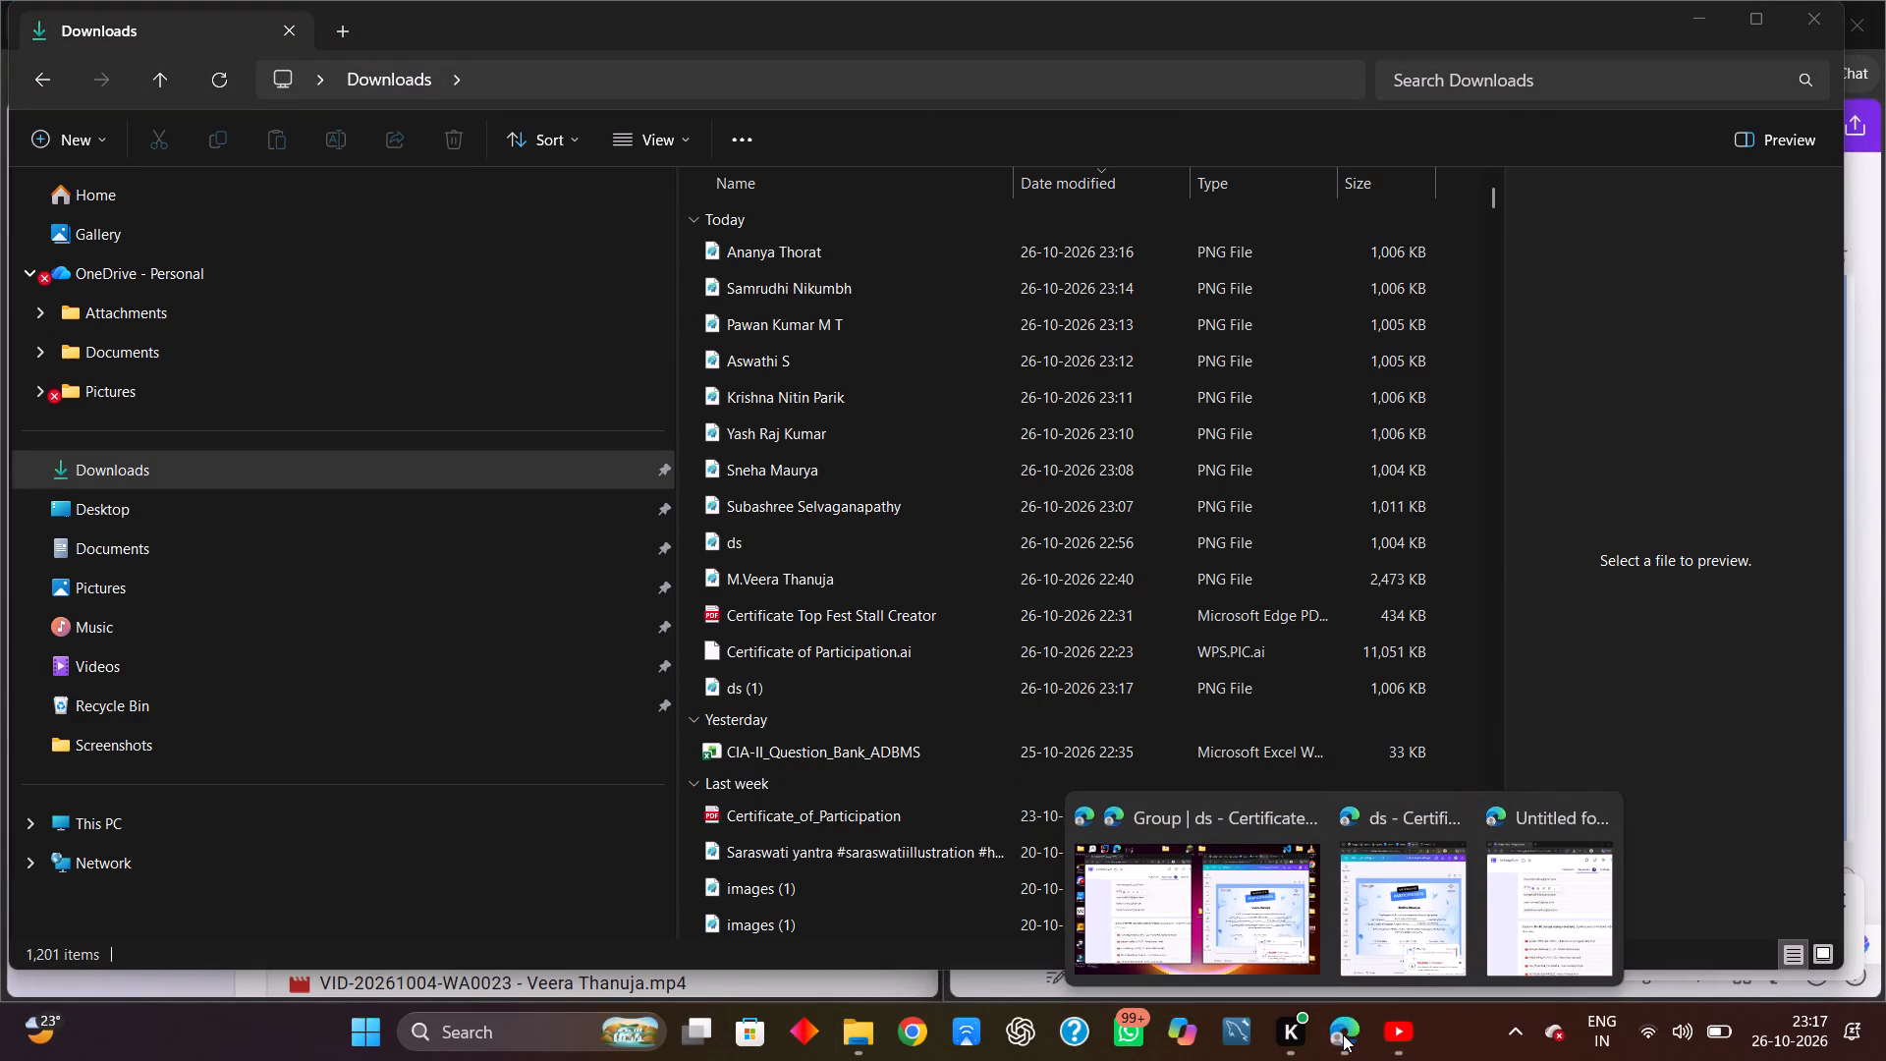
click(1343, 1034)
click(1343, 1034)
click(1202, 876)
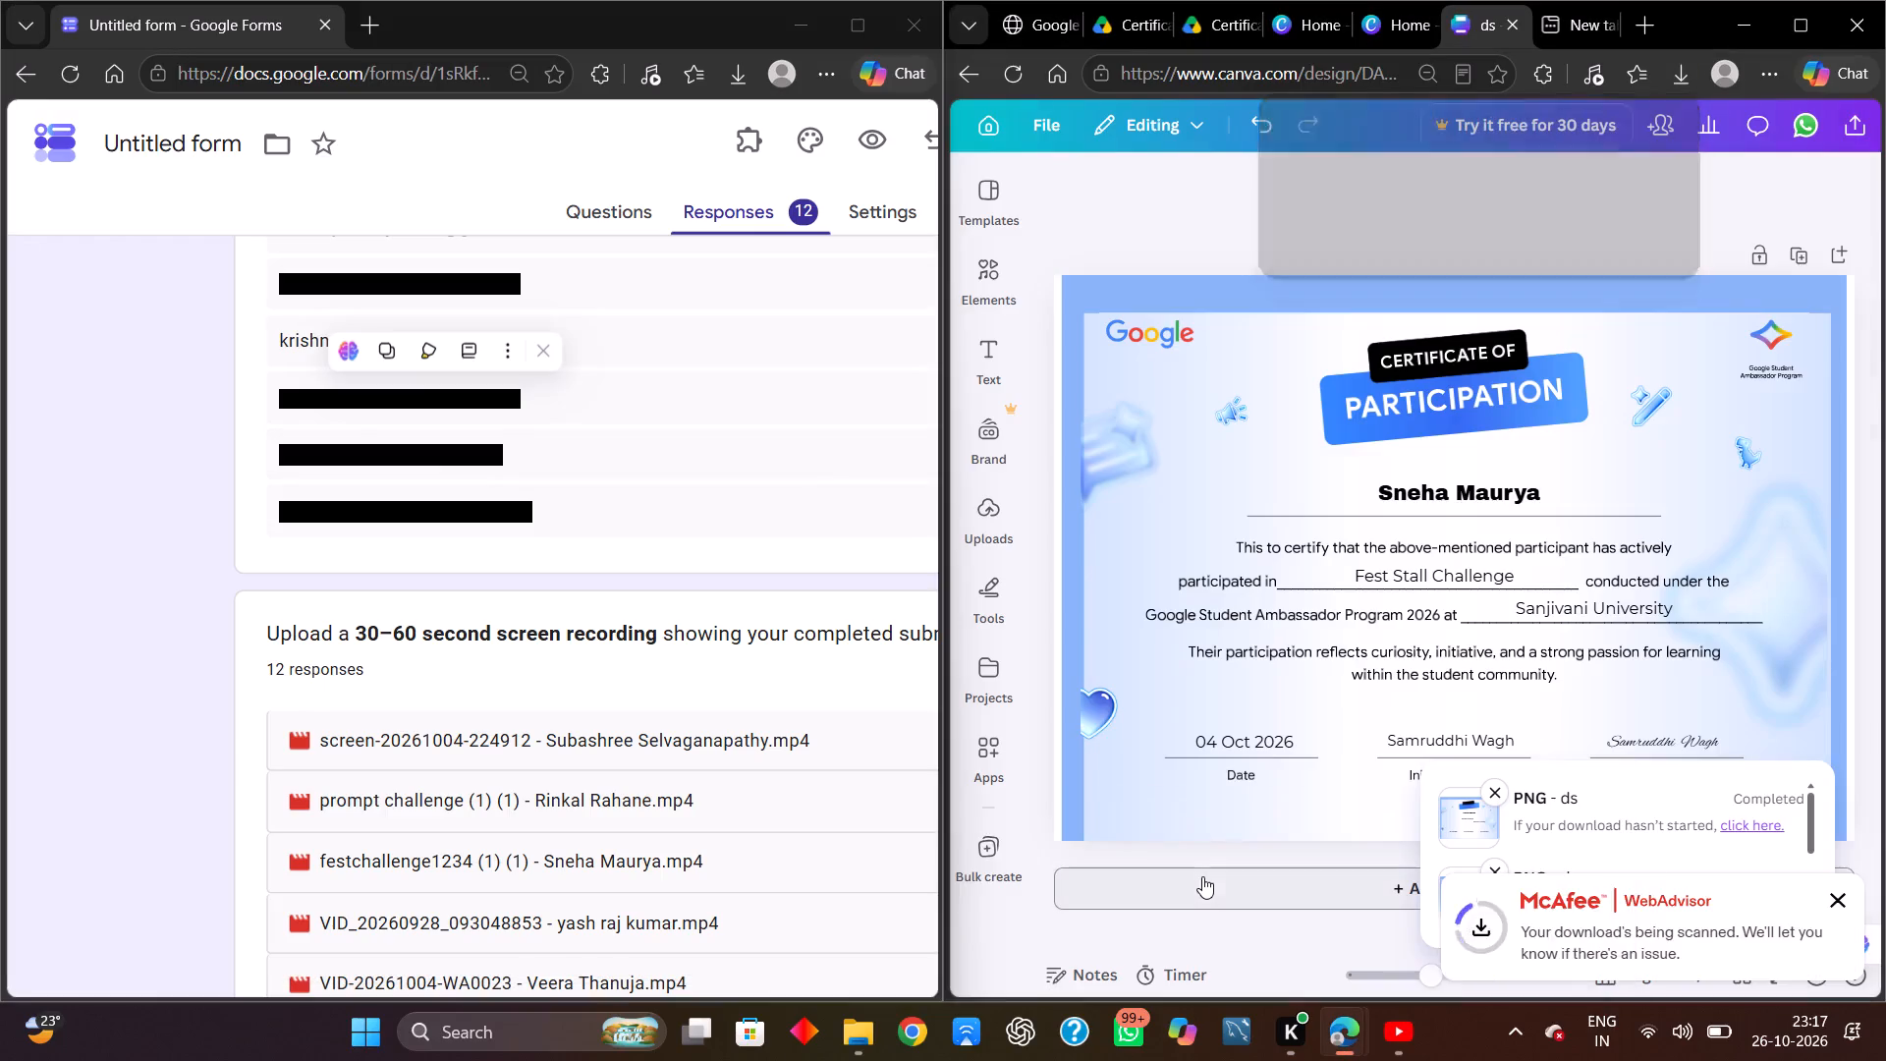
In File Explorer's refreshed Downloads folder, rename ds (1) with the eleventh participant's name, accepting the suggested (2) suffix, and minimize the window.
click(875, 1027)
click(557, 471)
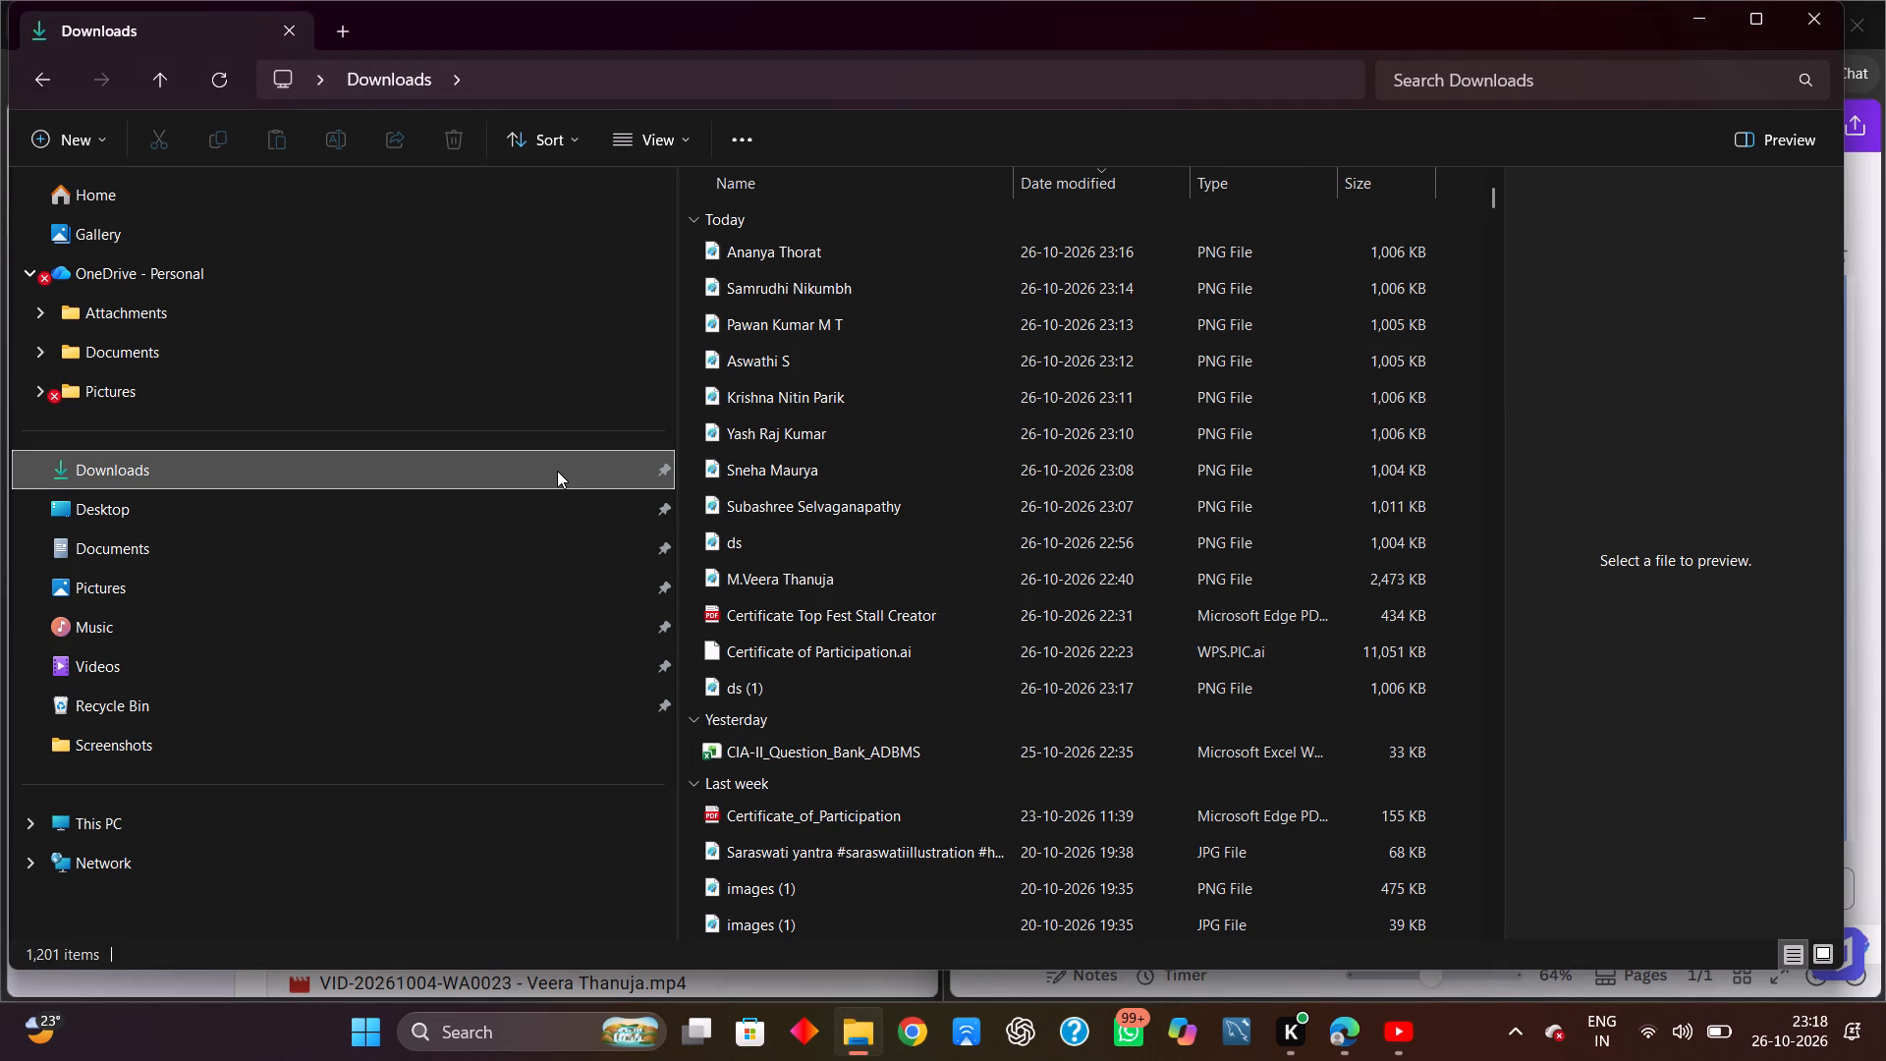
click(551, 537)
click(542, 445)
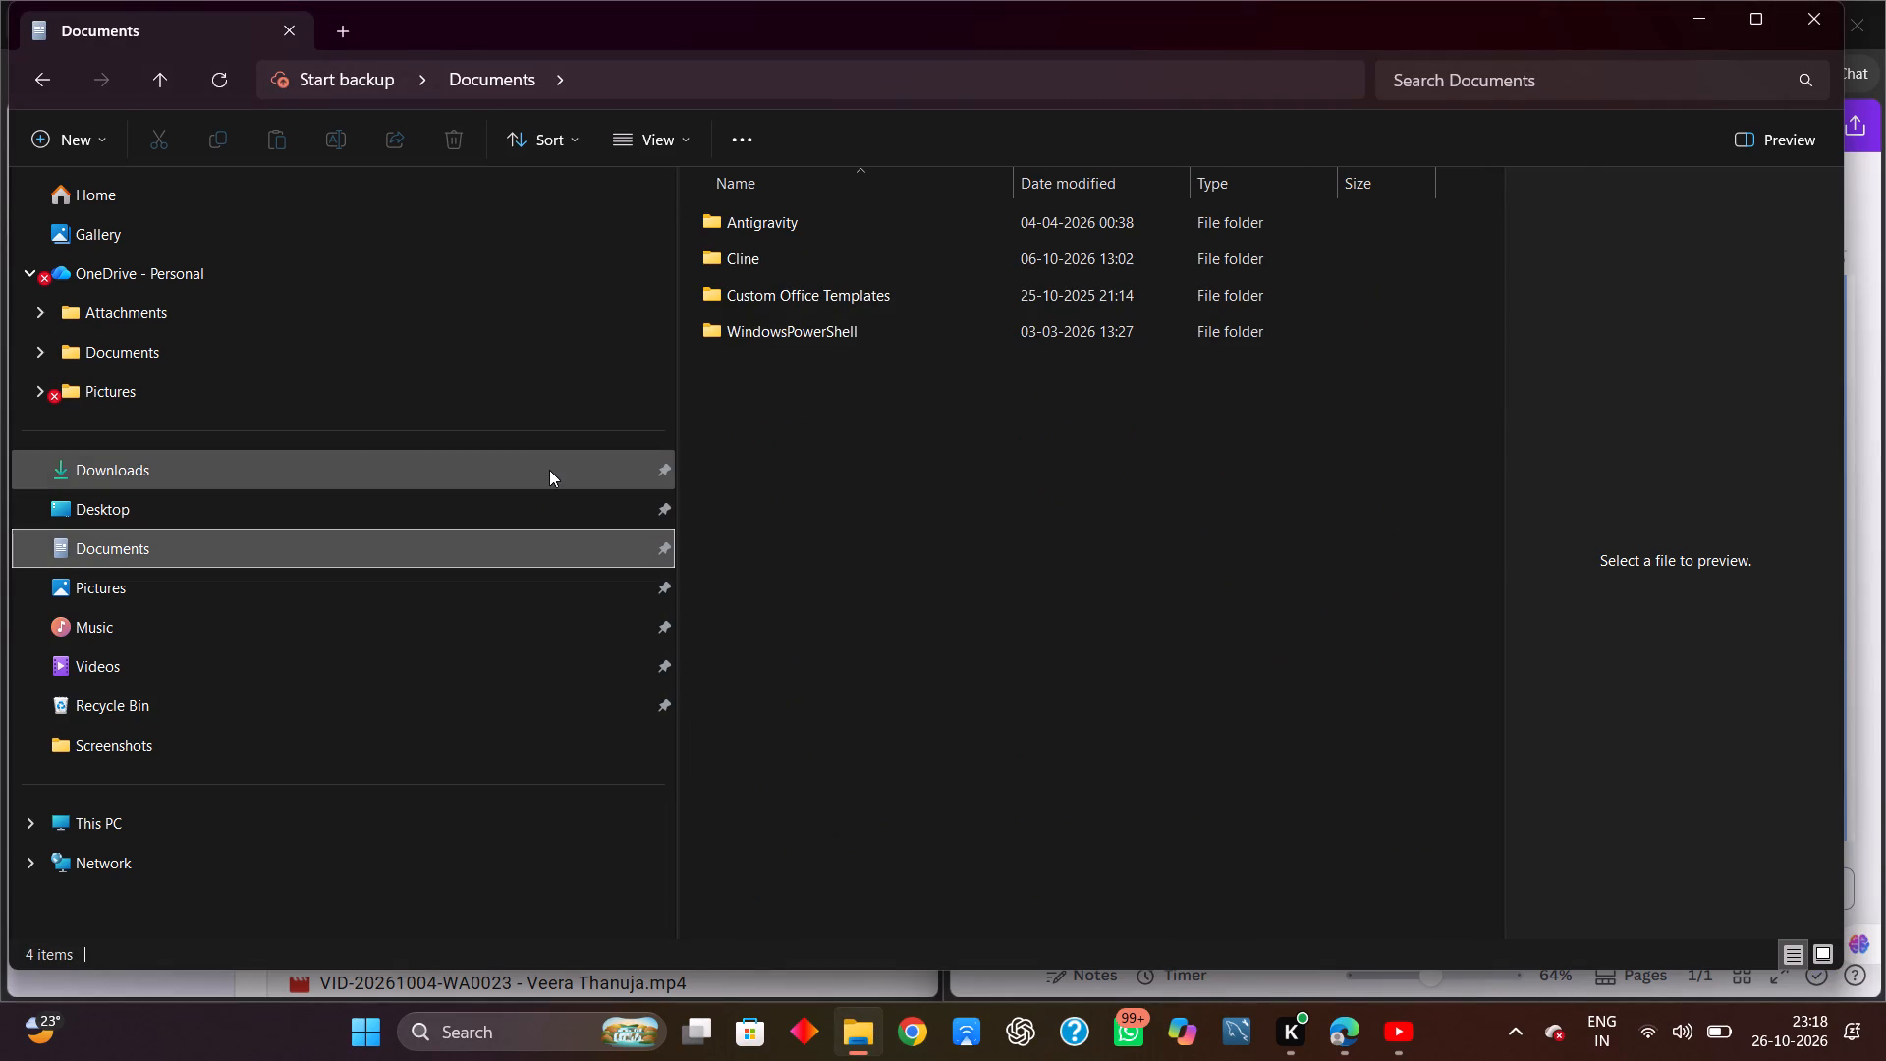
click(549, 470)
click(776, 254)
right_click(776, 254)
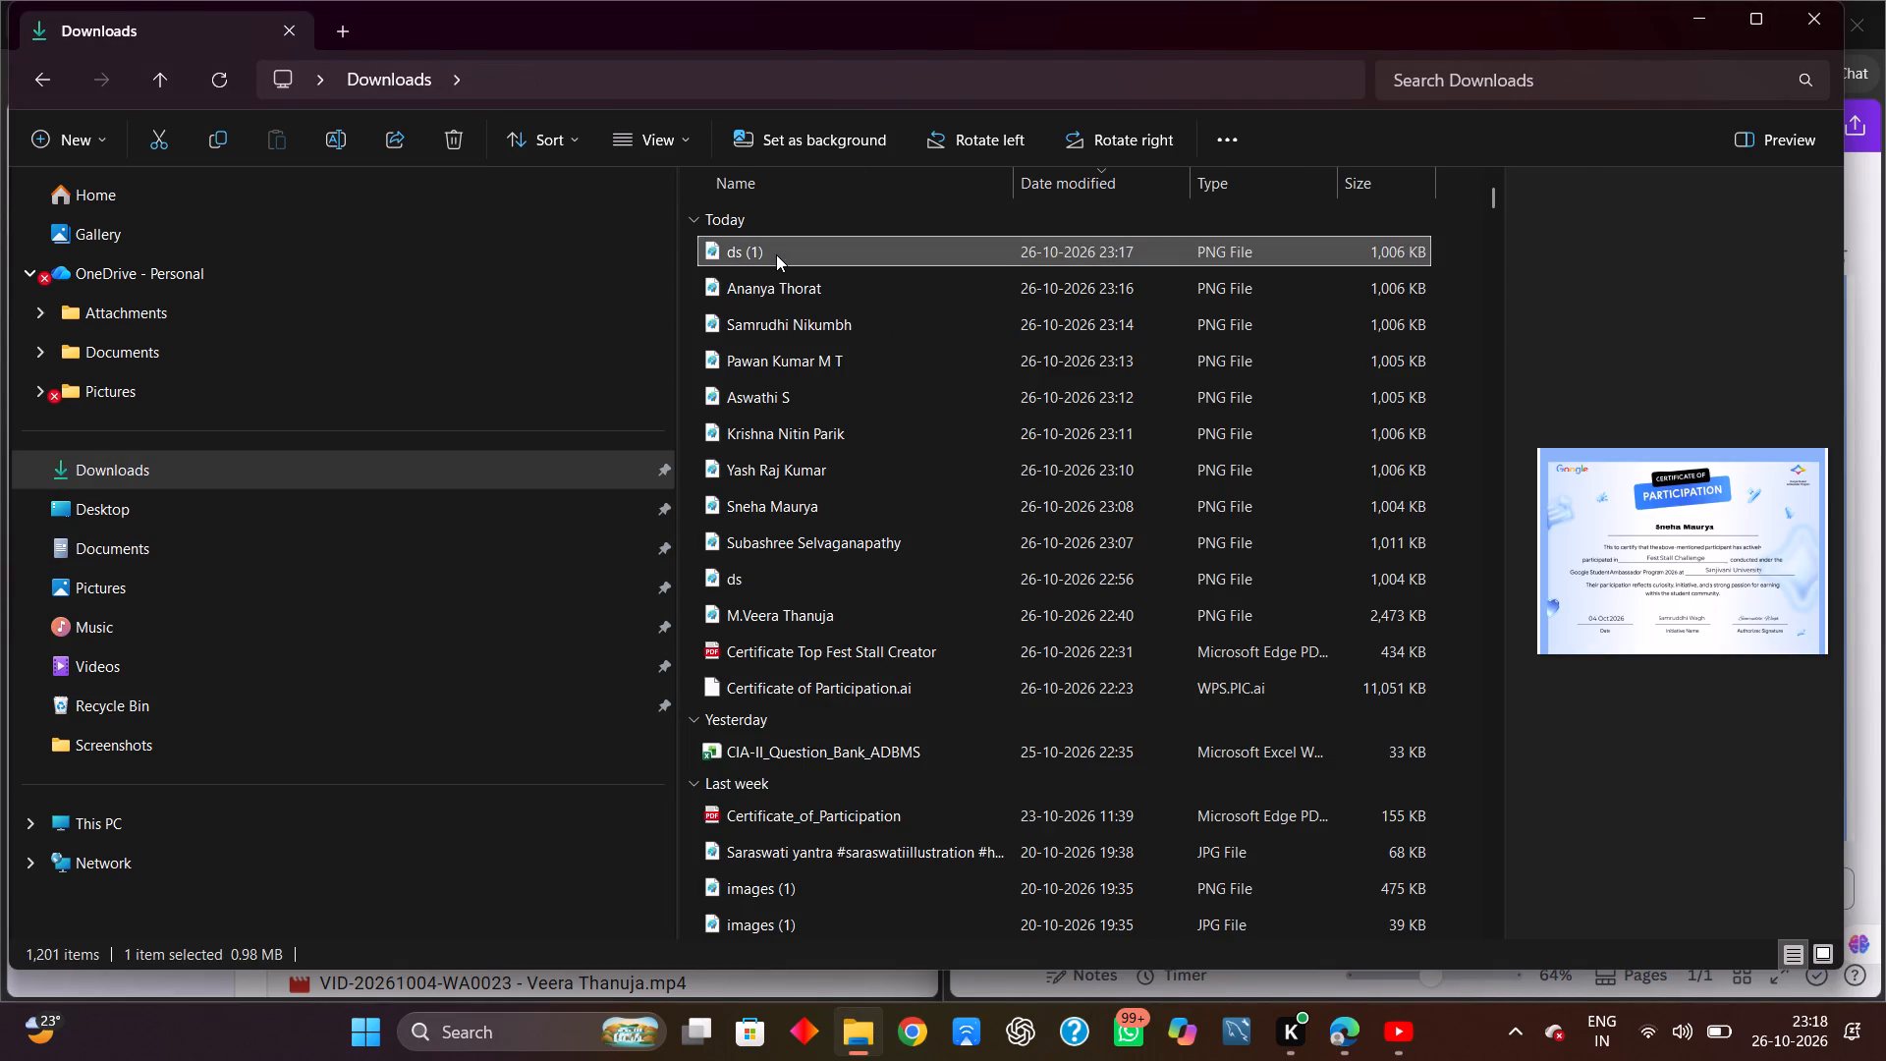
click(981, 54)
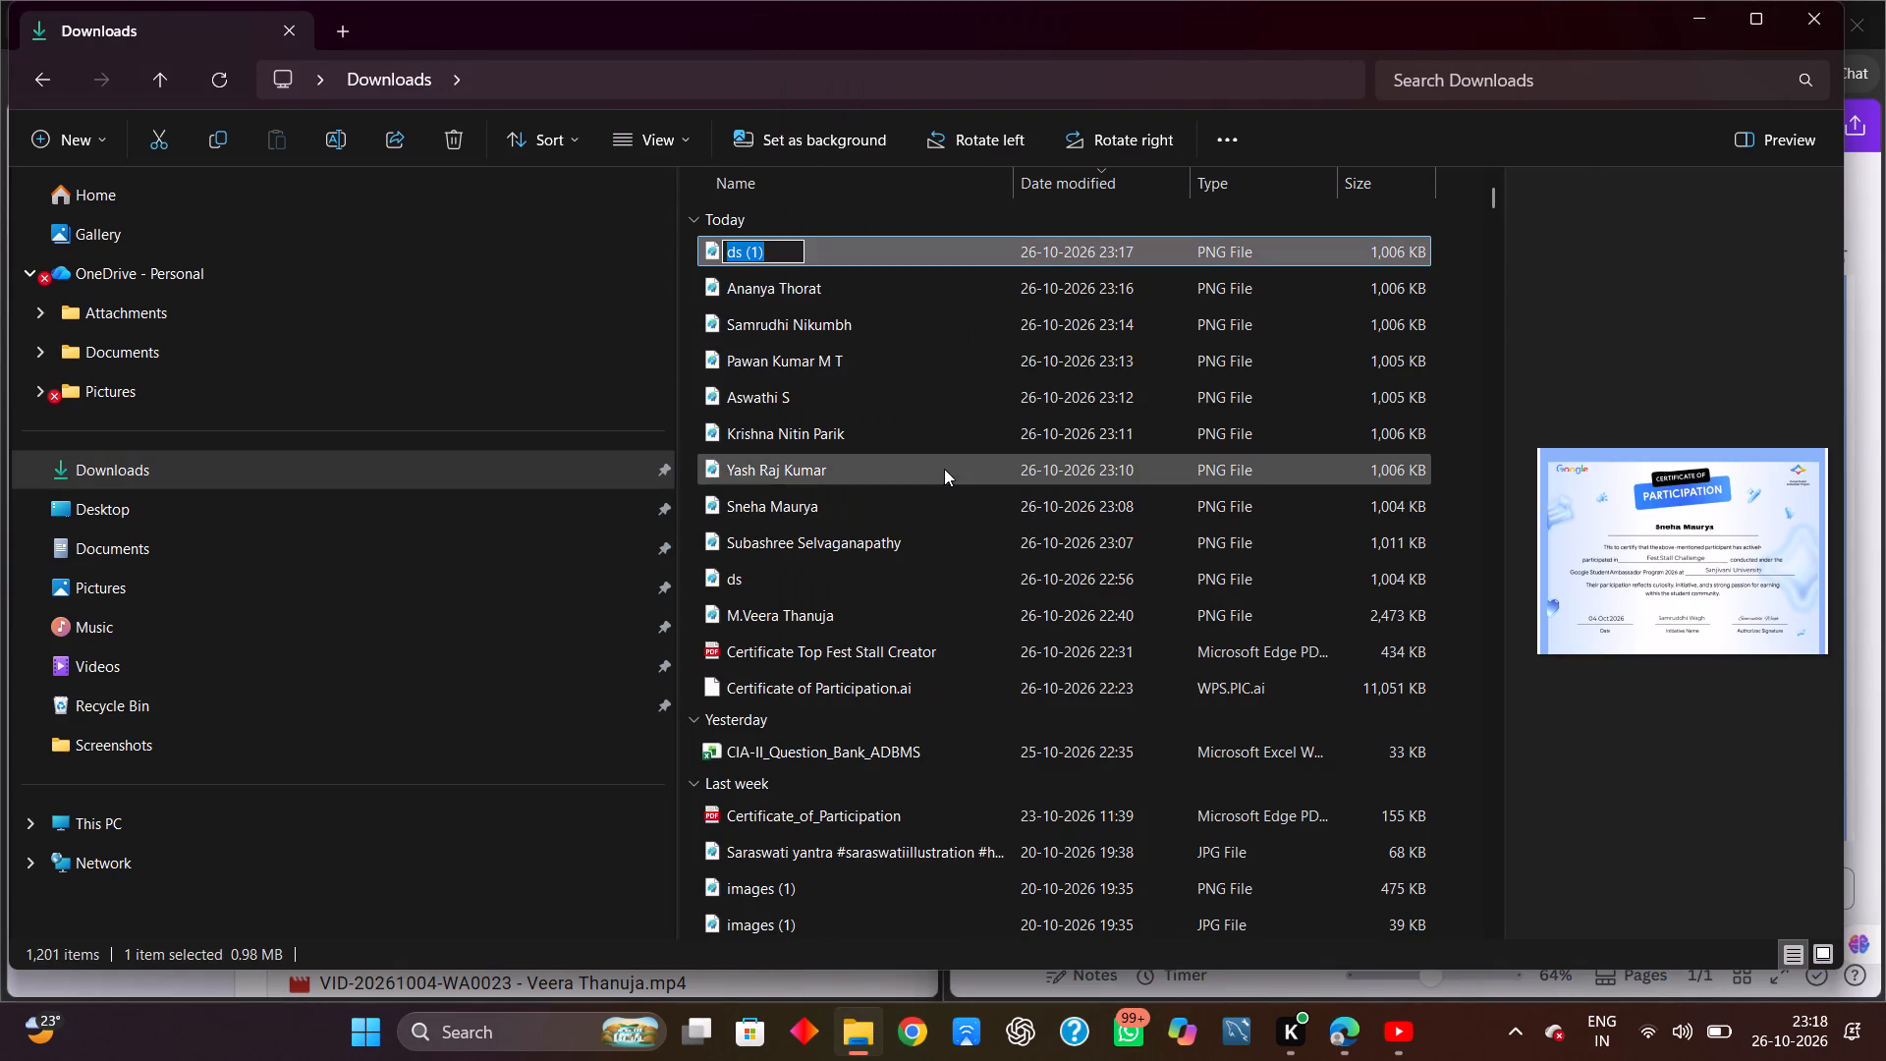
key(ctrl+v)
key(Return)
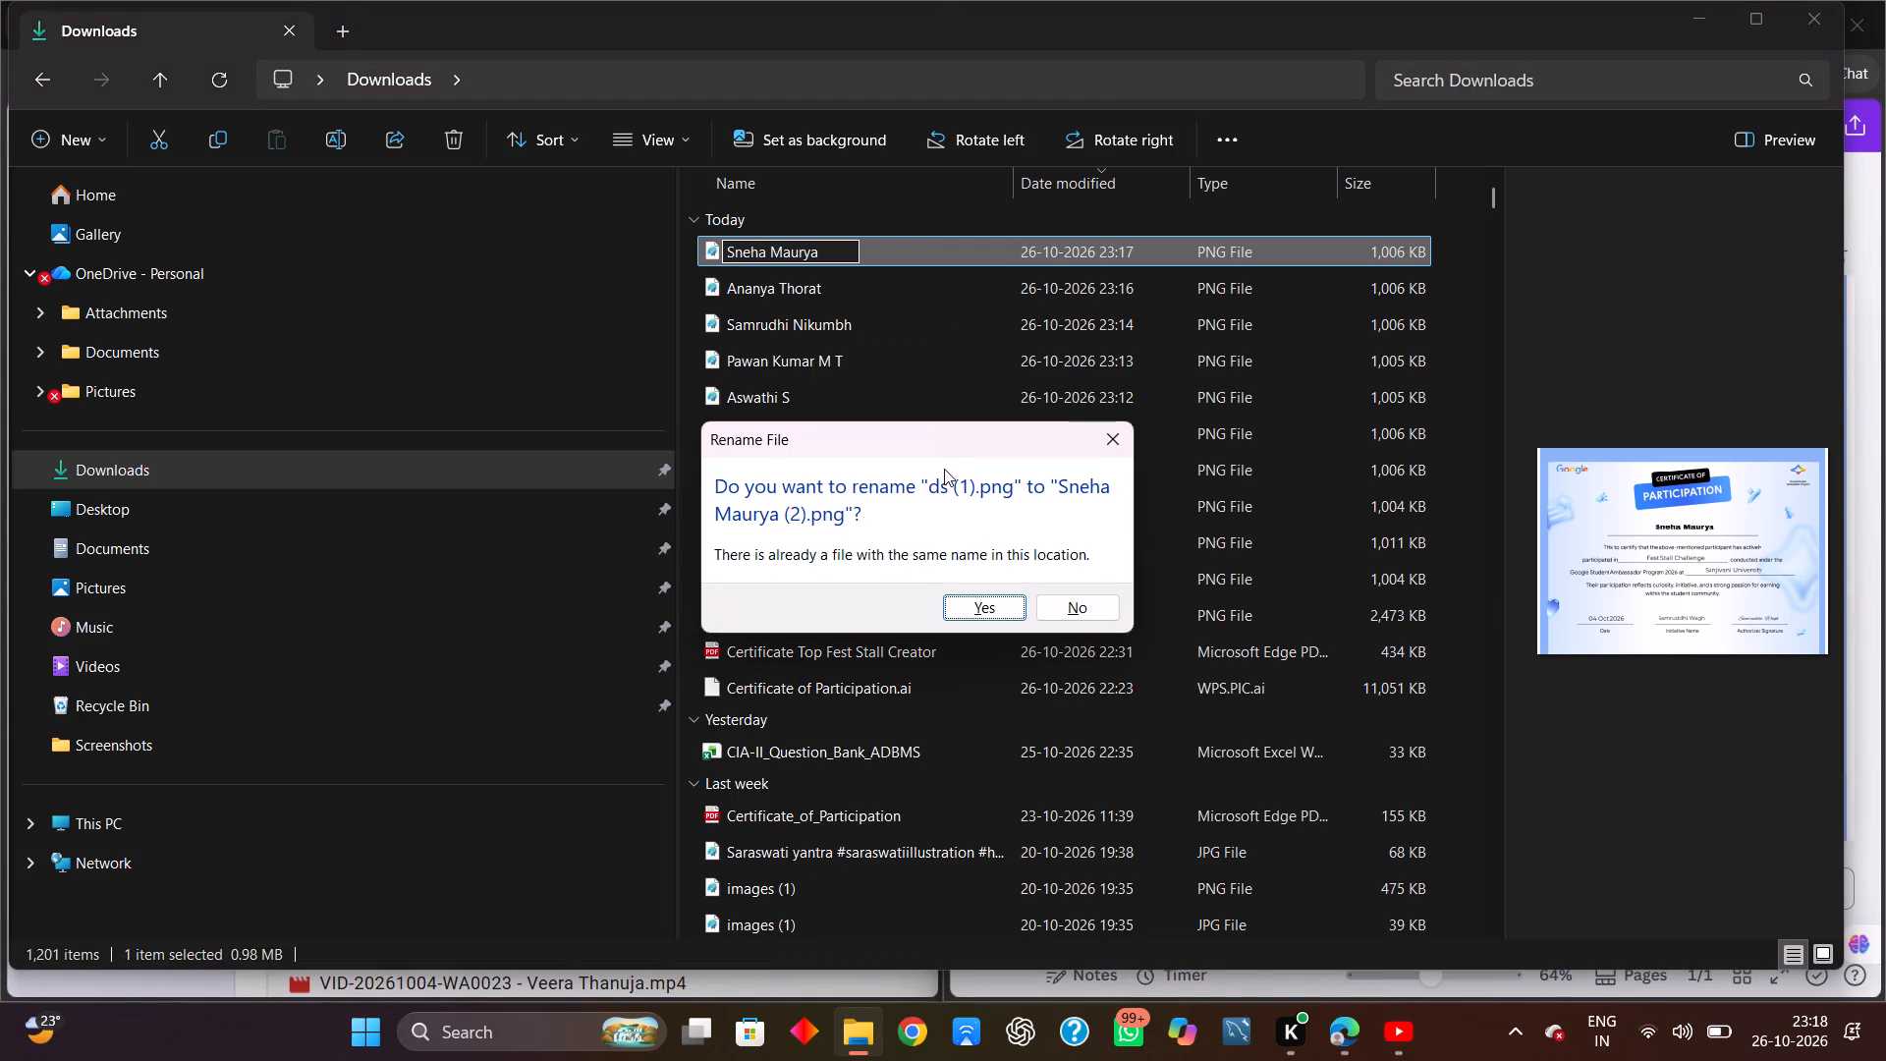
click(979, 614)
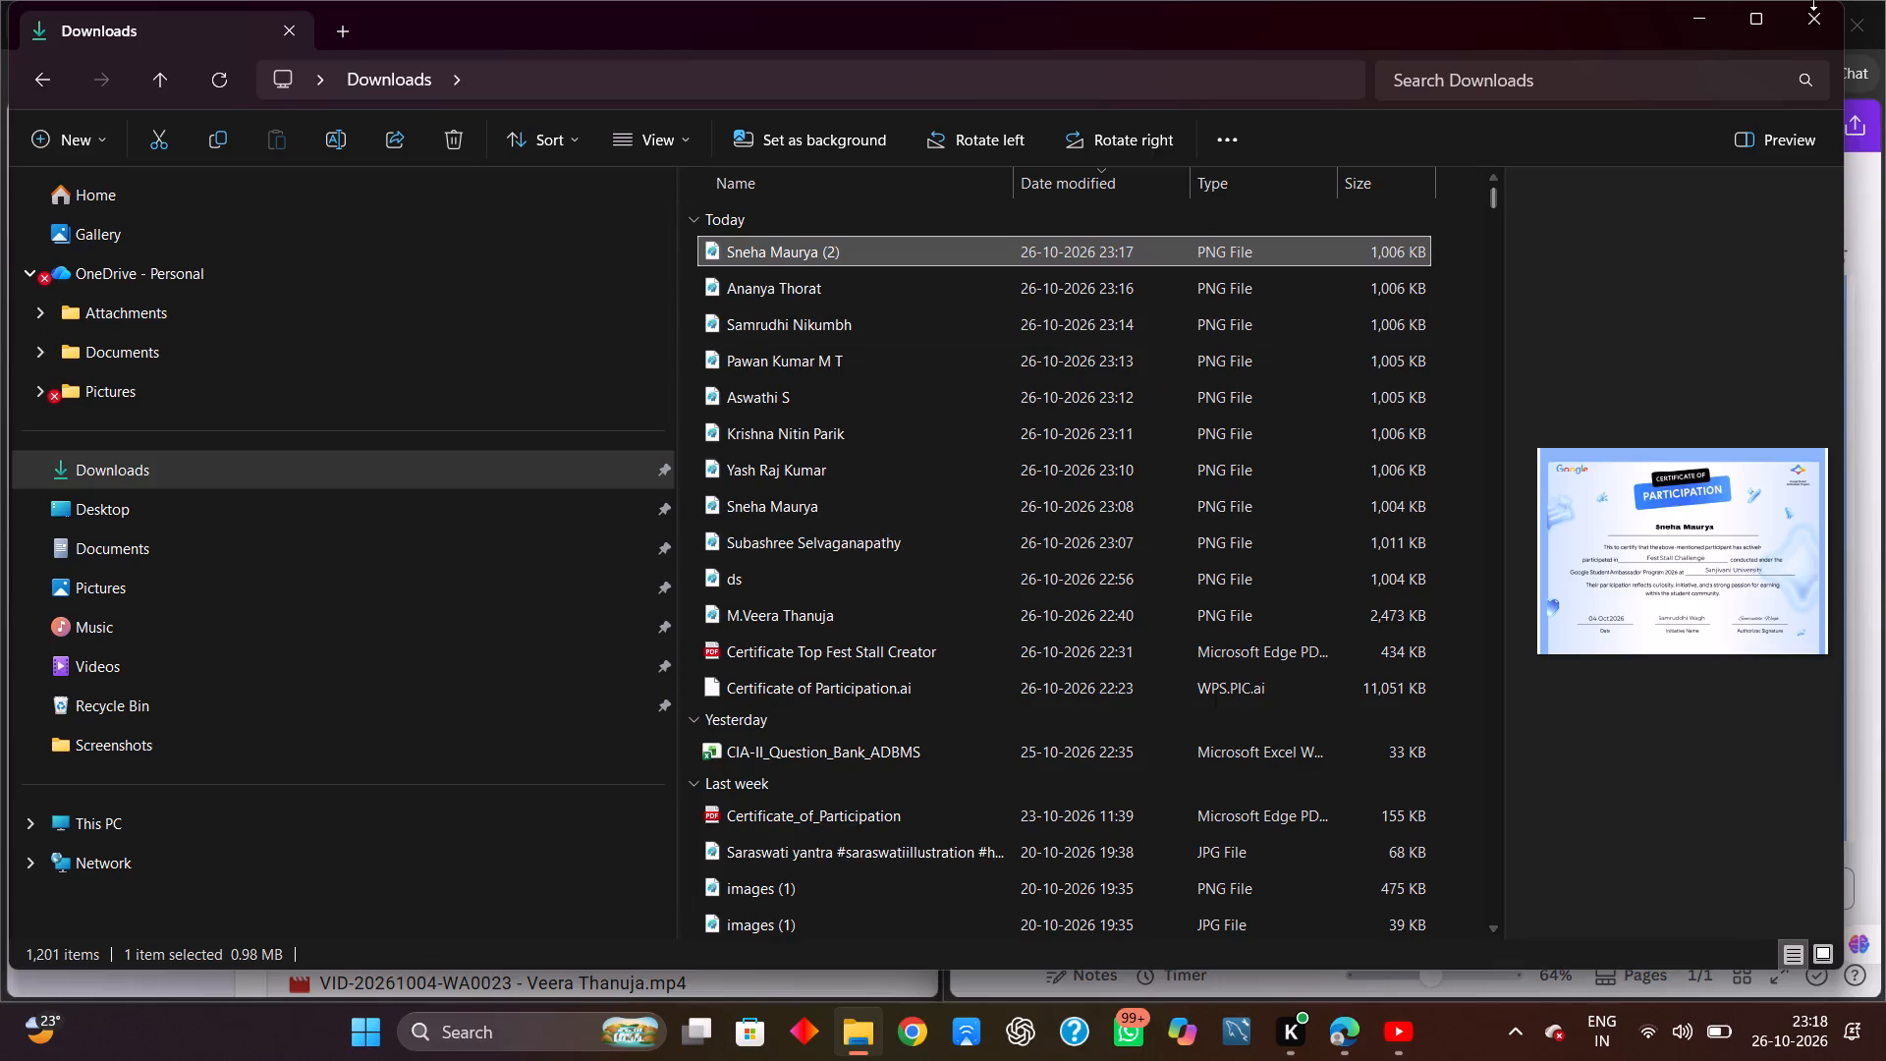
click(1710, 9)
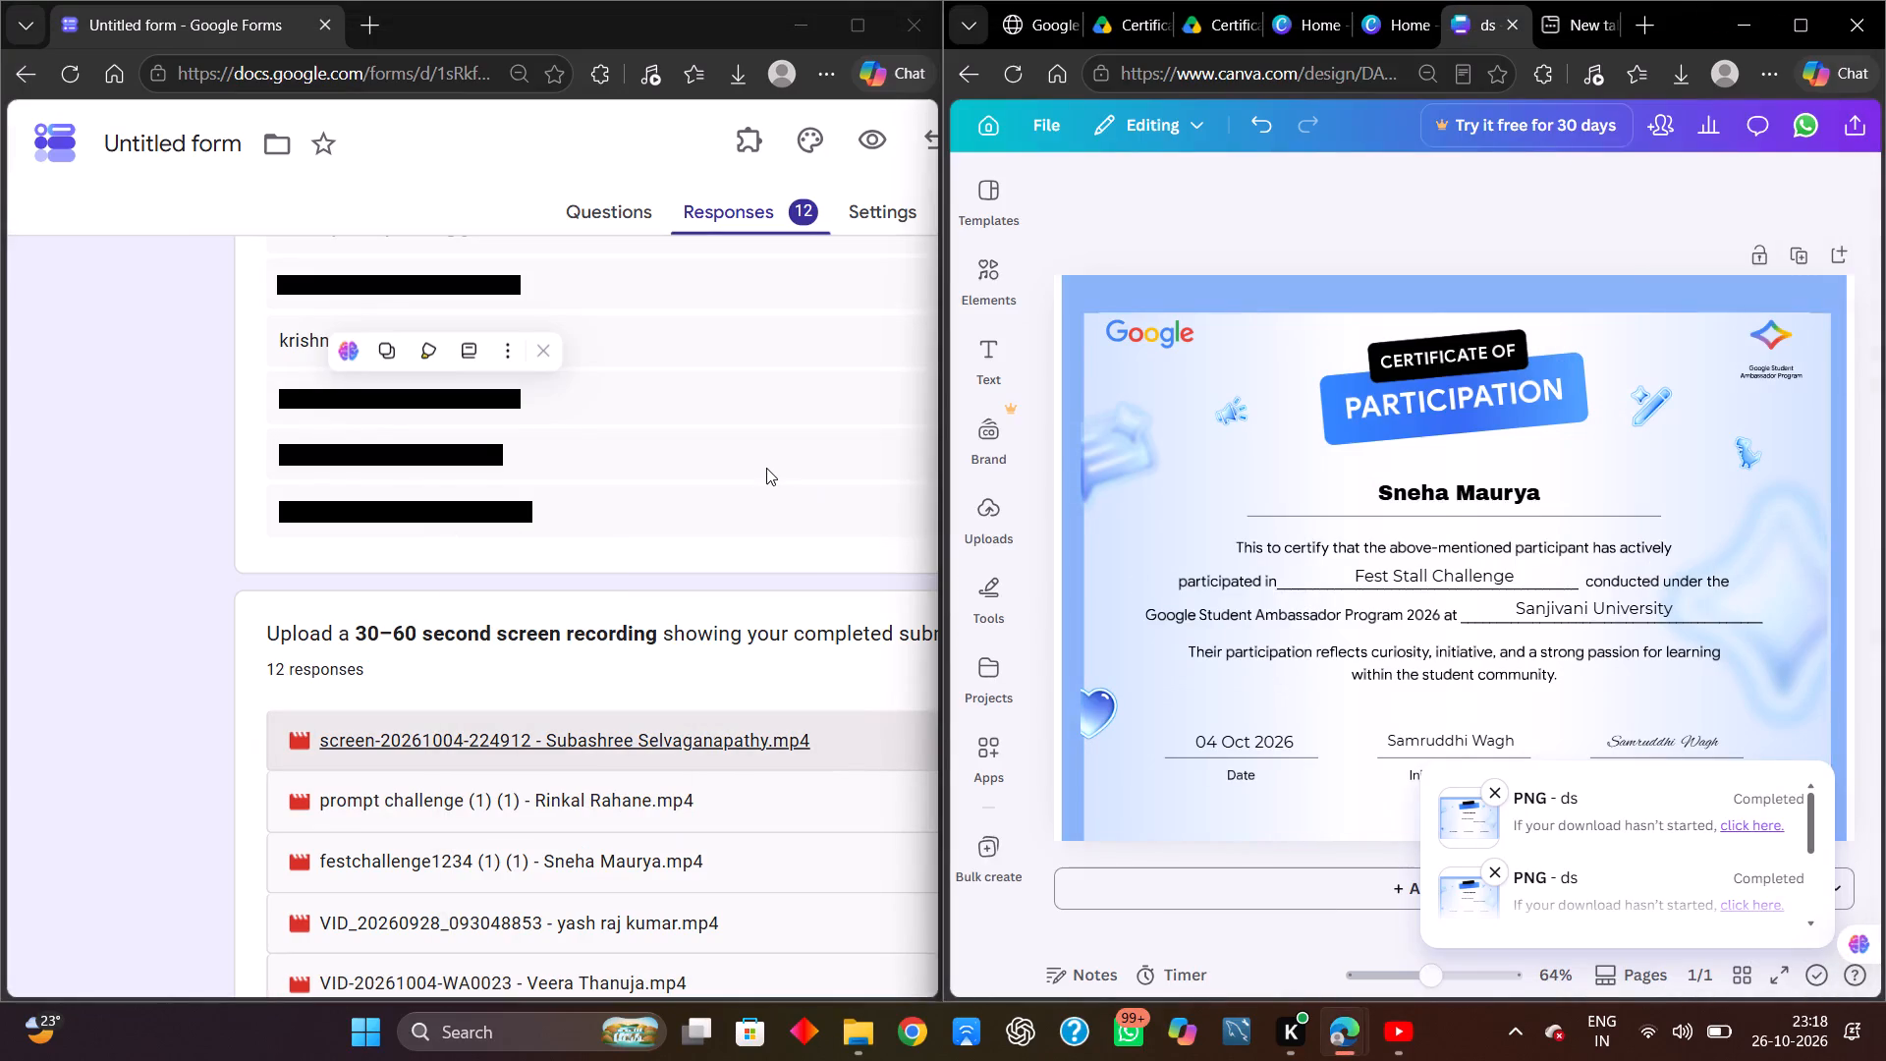
In the browser, replace the certificate's participant name with the respondent name listed just below the highlighted one in the form responses.
scroll(778, 393, down, 1)
scroll(572, 486, down, 4)
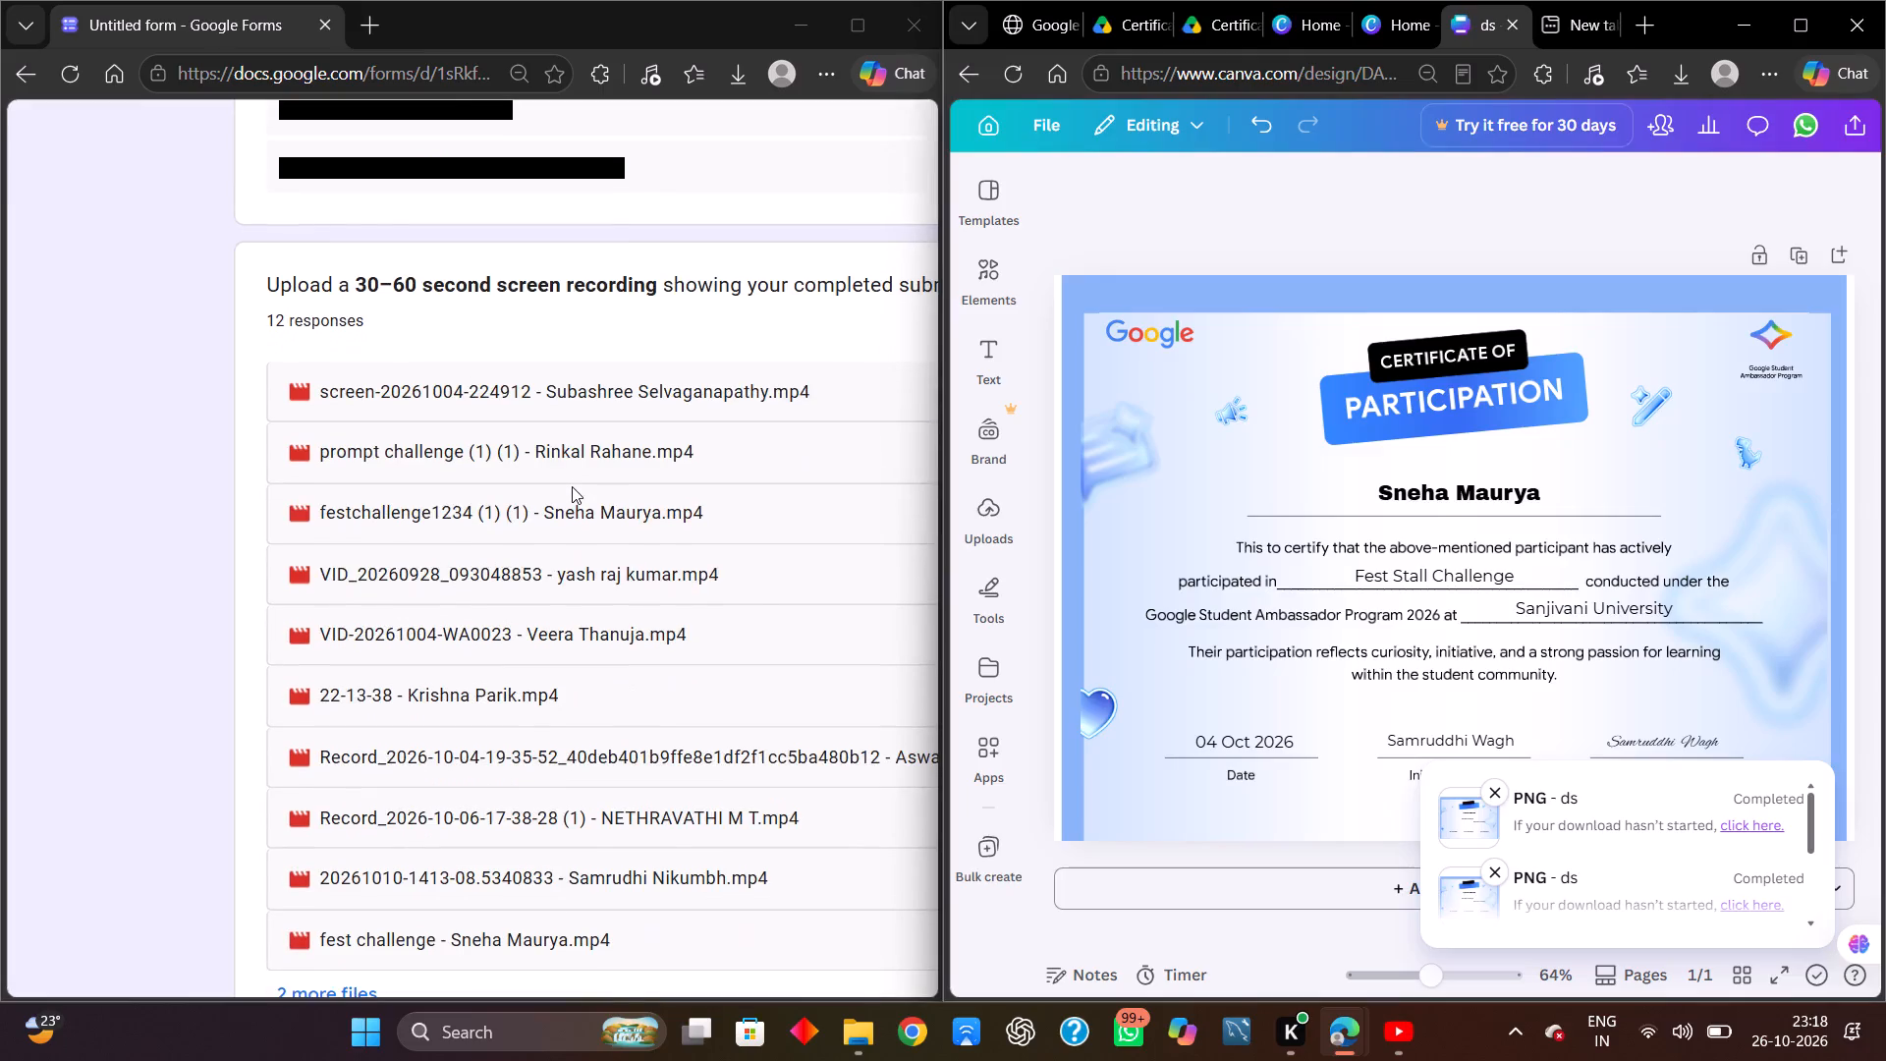
scroll(572, 486, up, 9)
scroll(572, 486, down, 4)
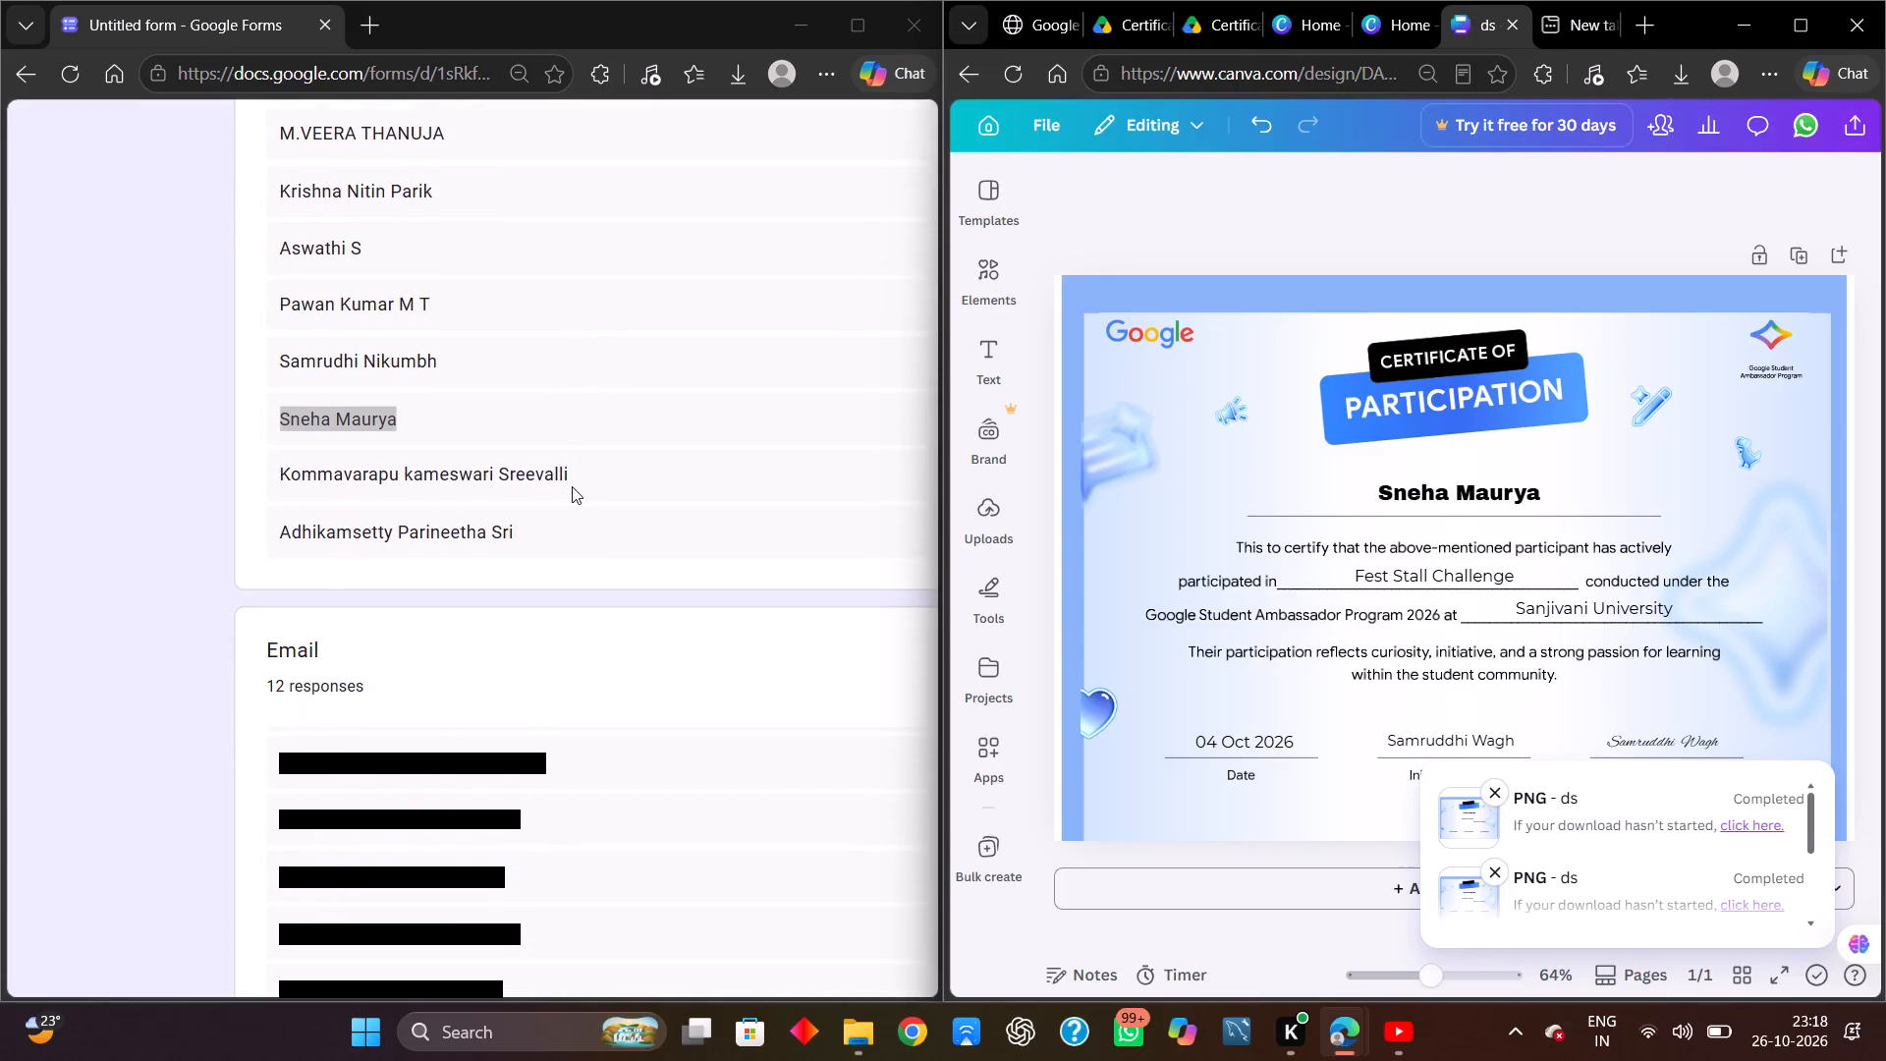
scroll(572, 486, up, 2)
scroll(572, 486, down, 2)
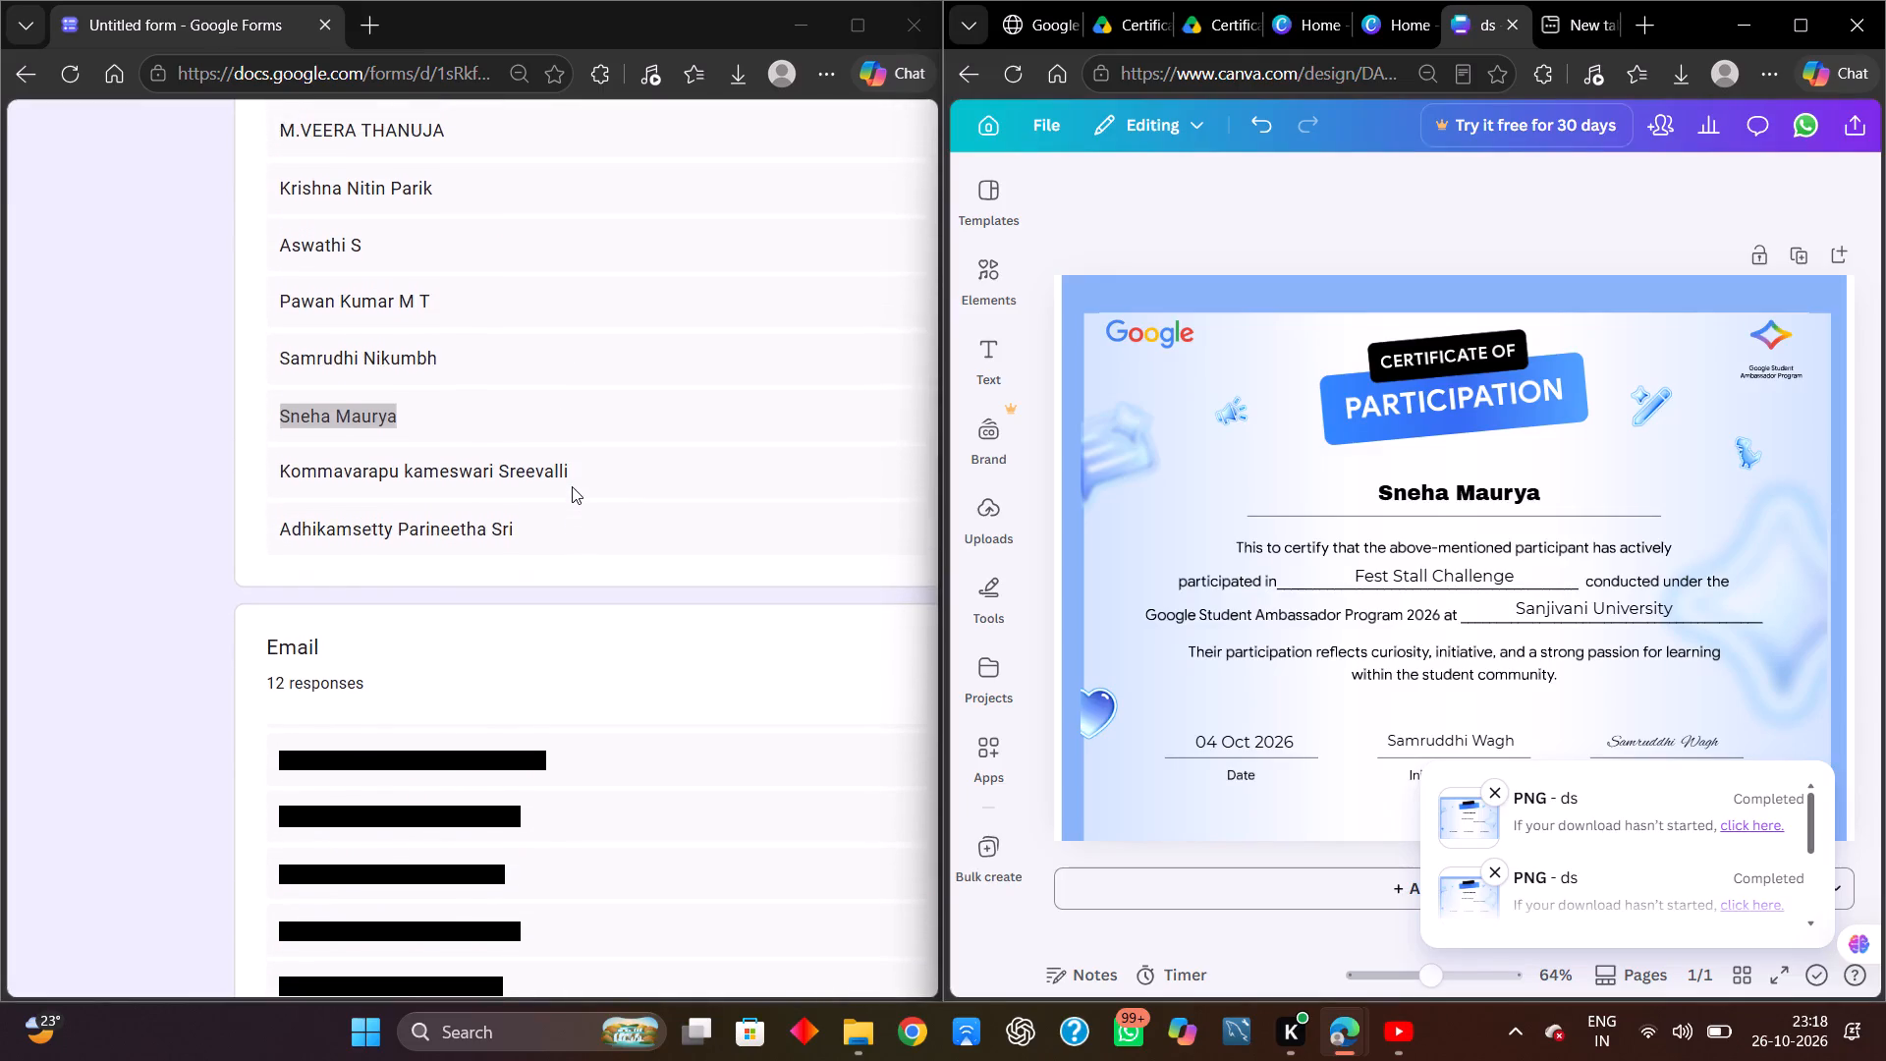
scroll(572, 486, down, 2)
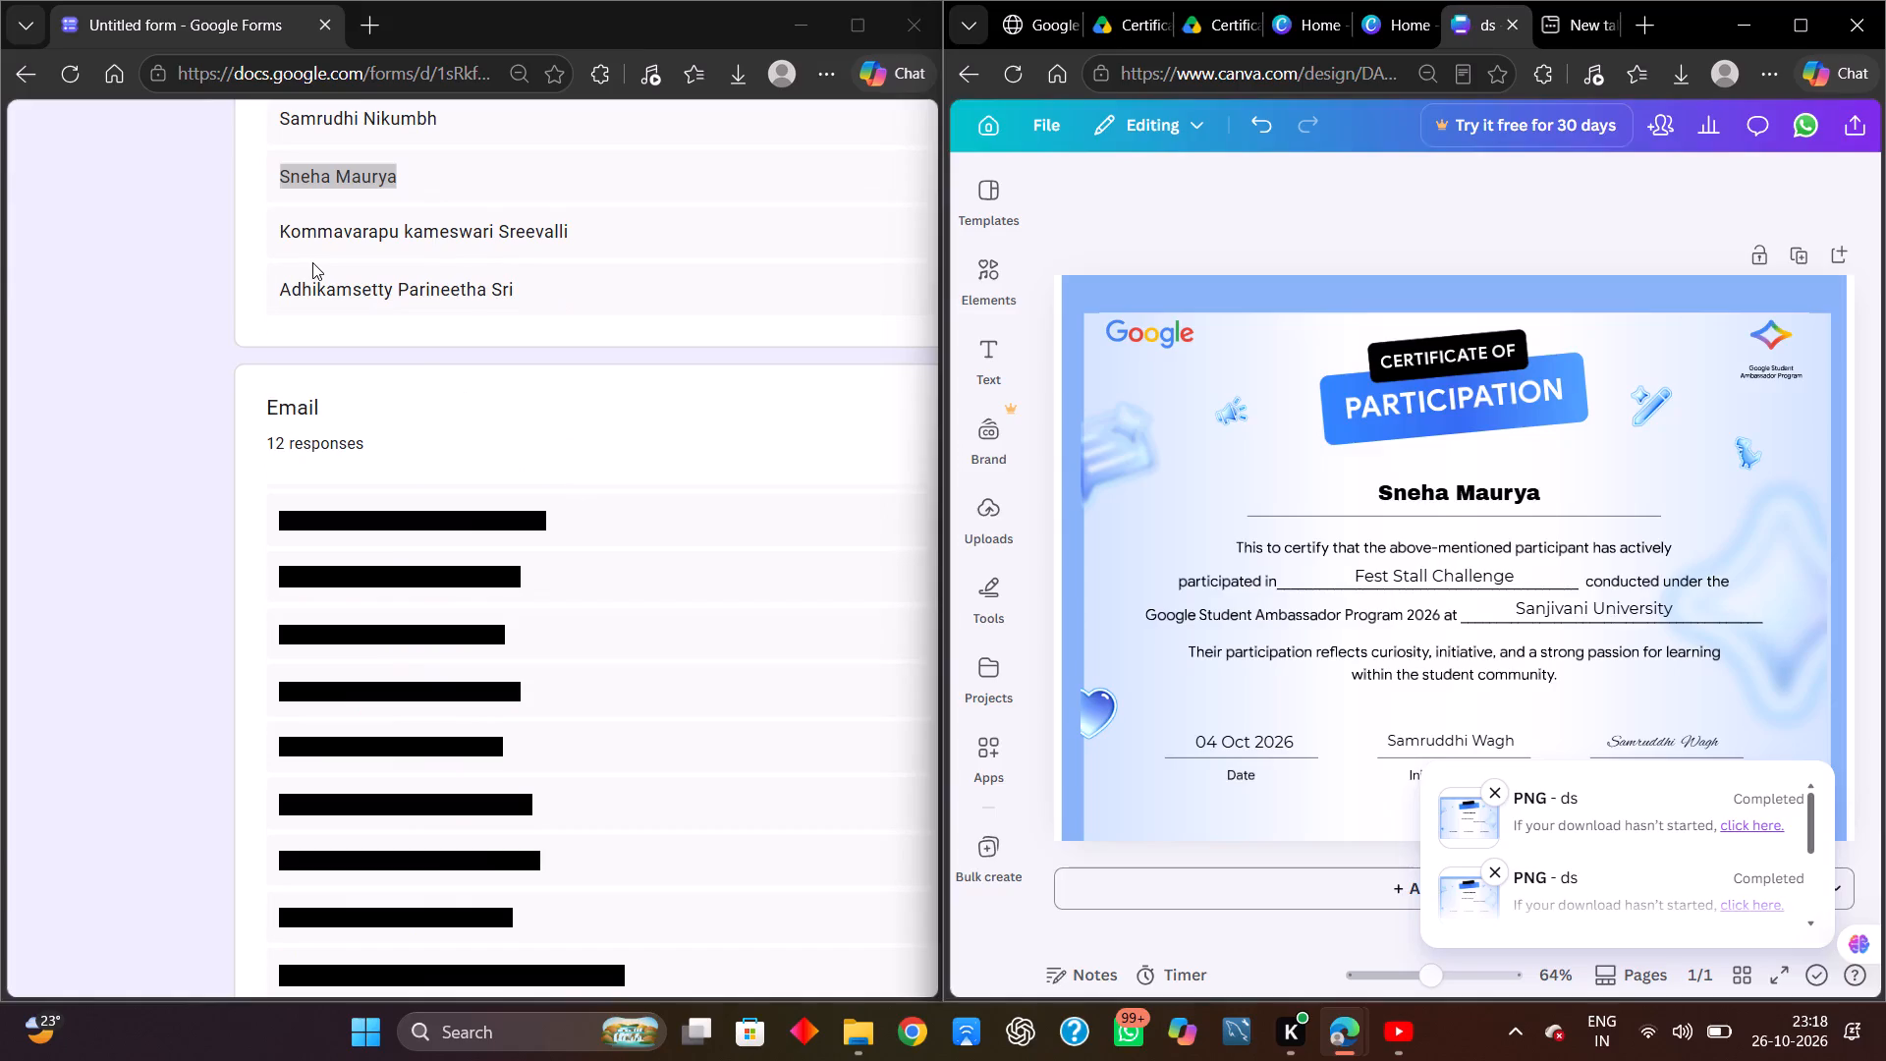
drag(272, 217, 601, 236)
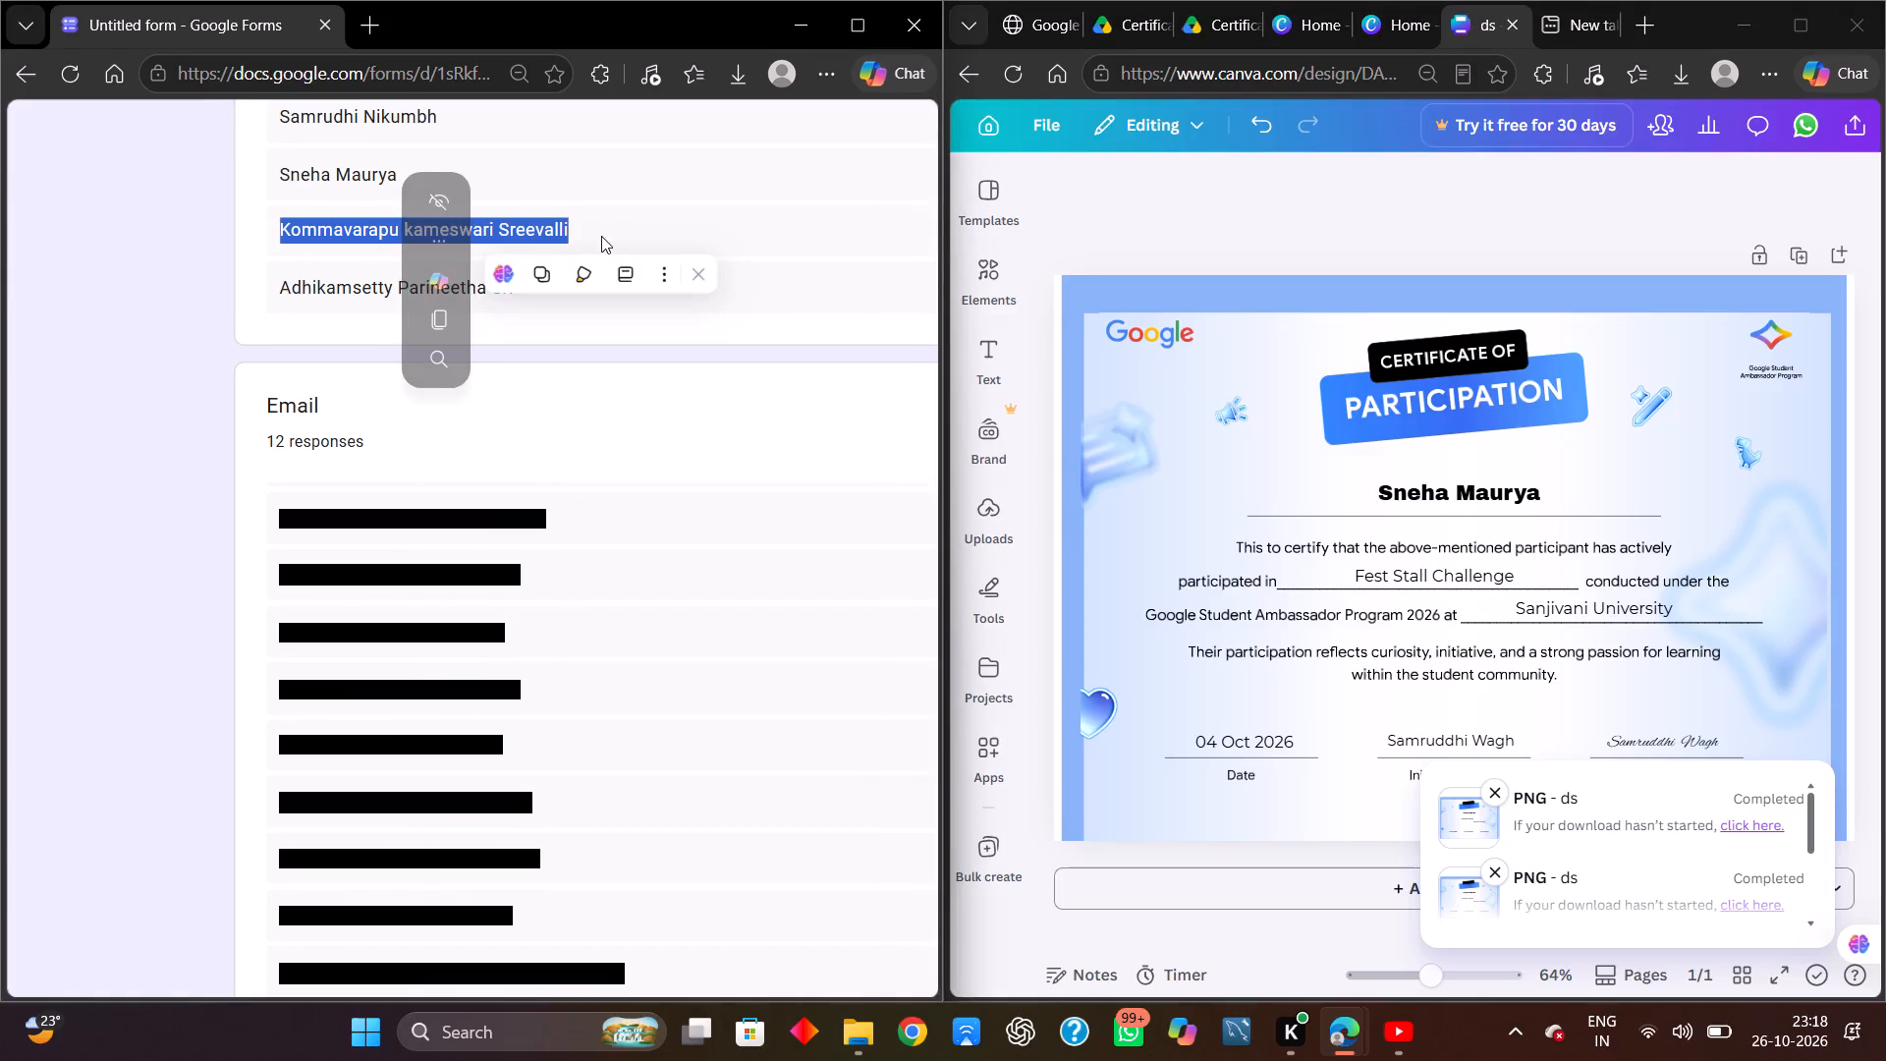
key(ctrl+c)
triple_click(1521, 482)
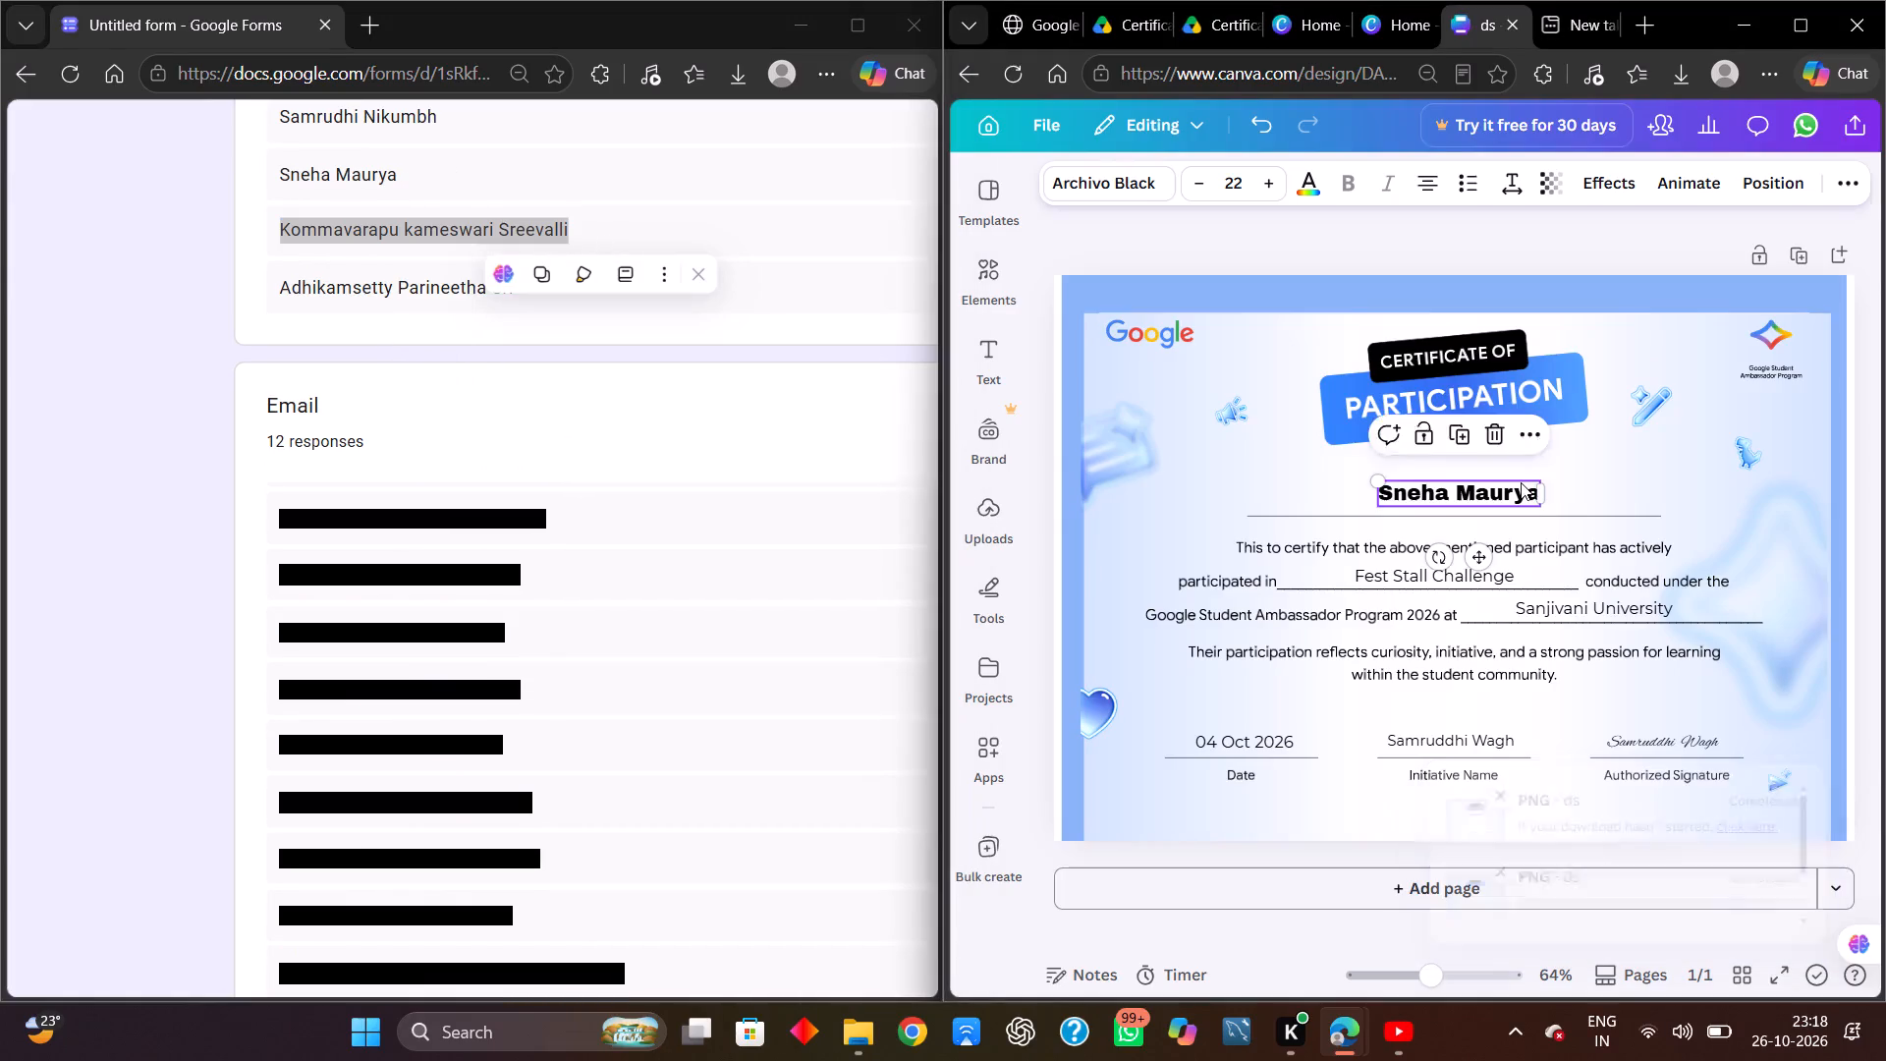
key(ctrl+v)
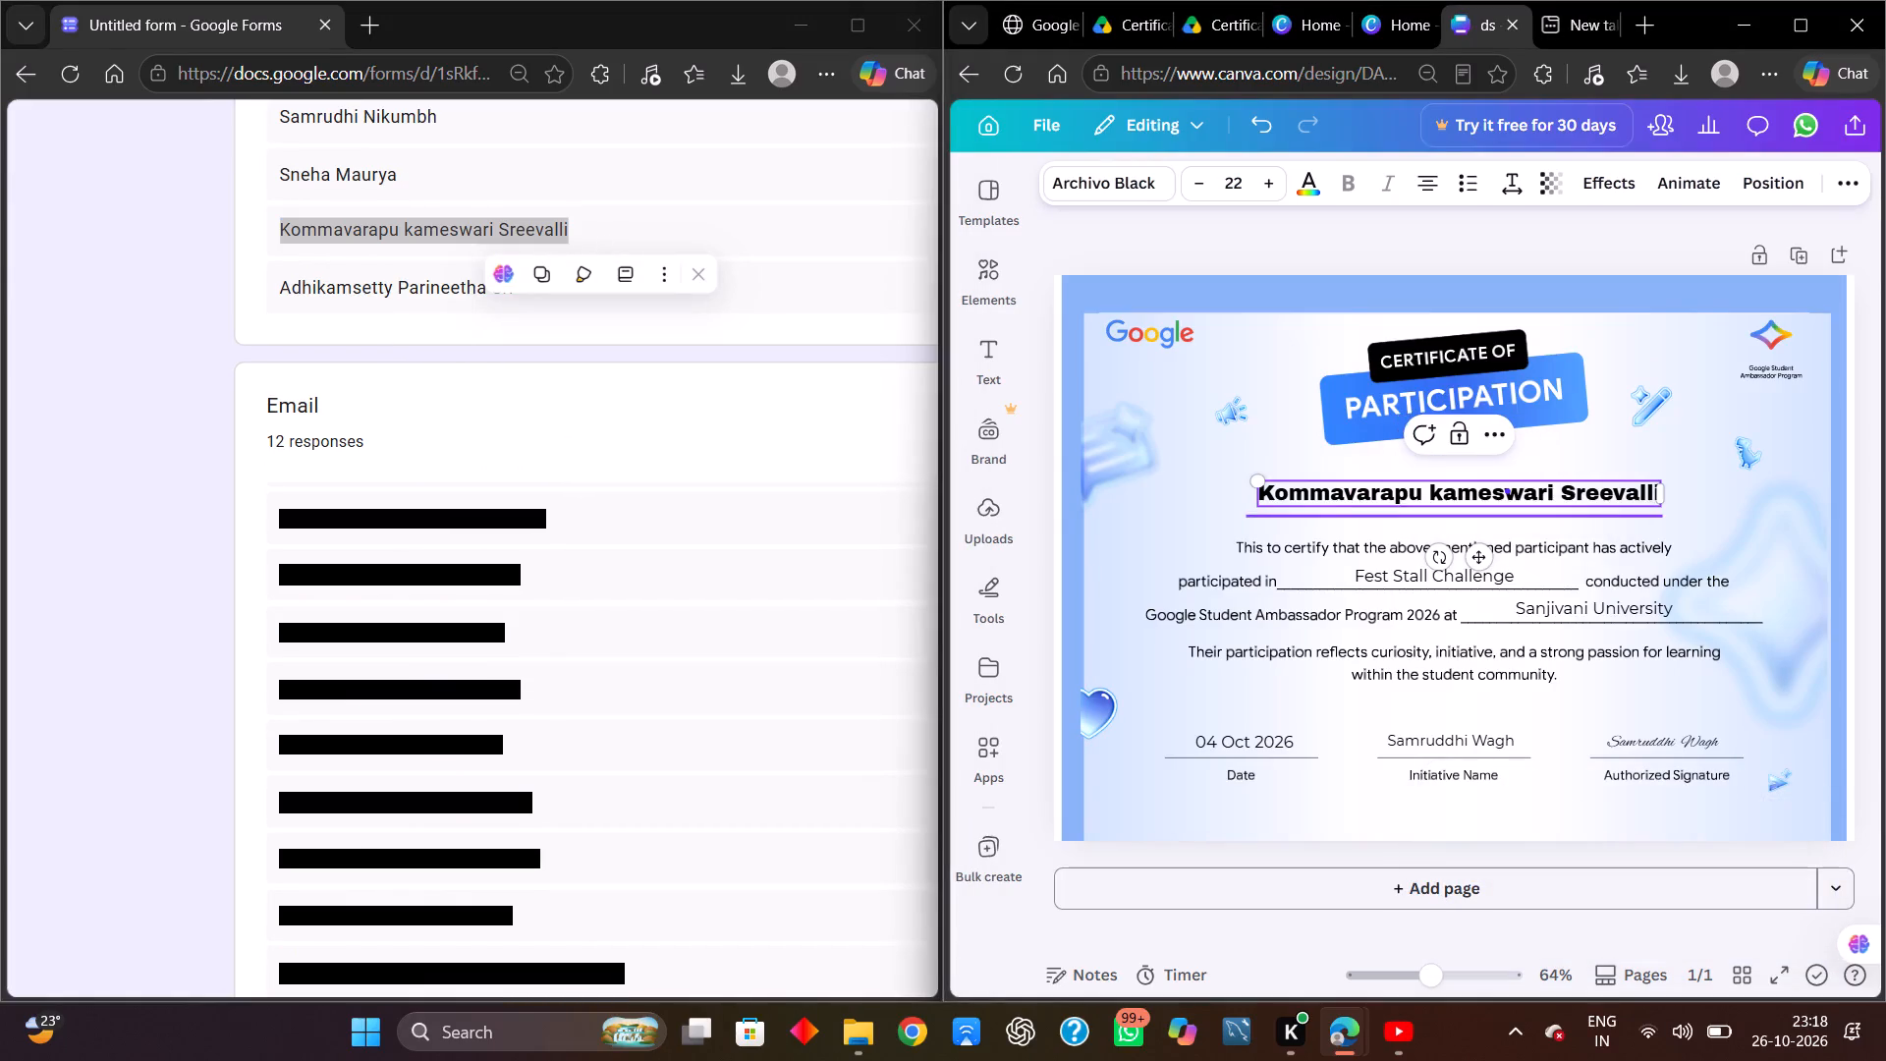
click(1667, 446)
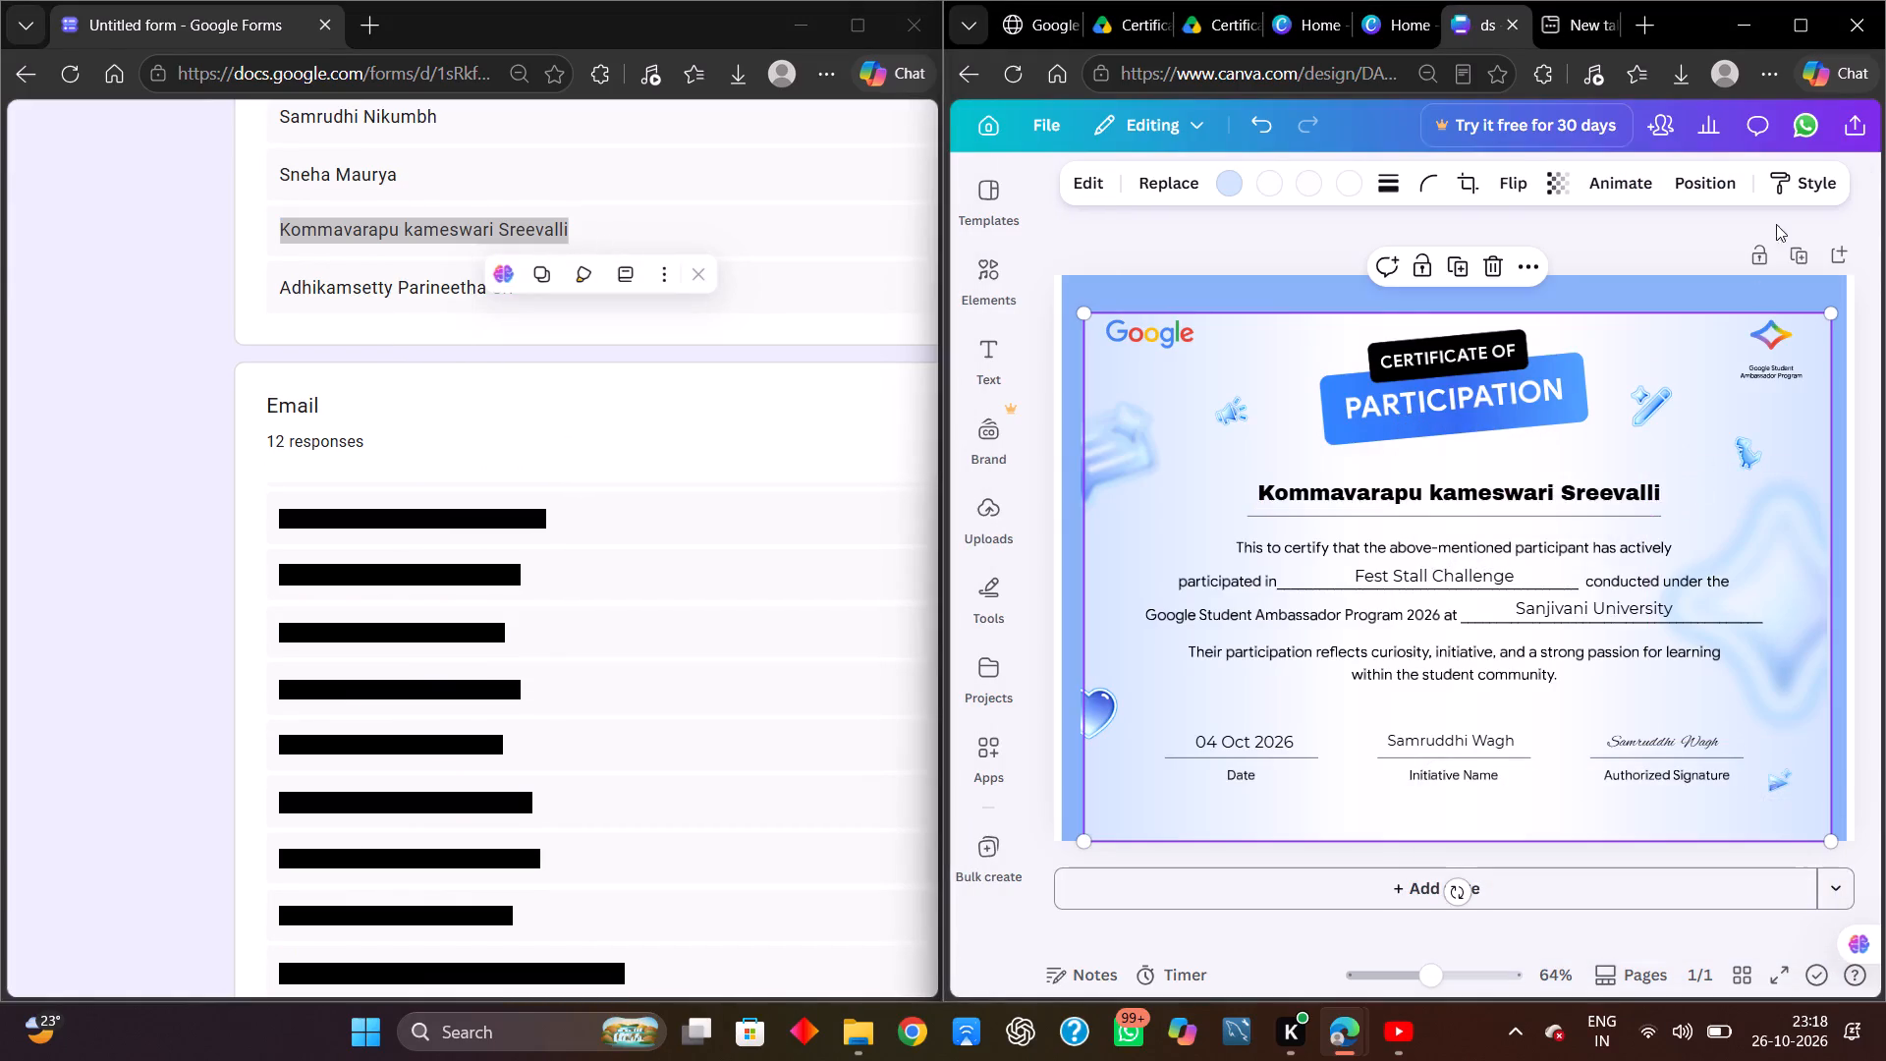
Download the updated certificate as a PNG at High quality.
click(1849, 132)
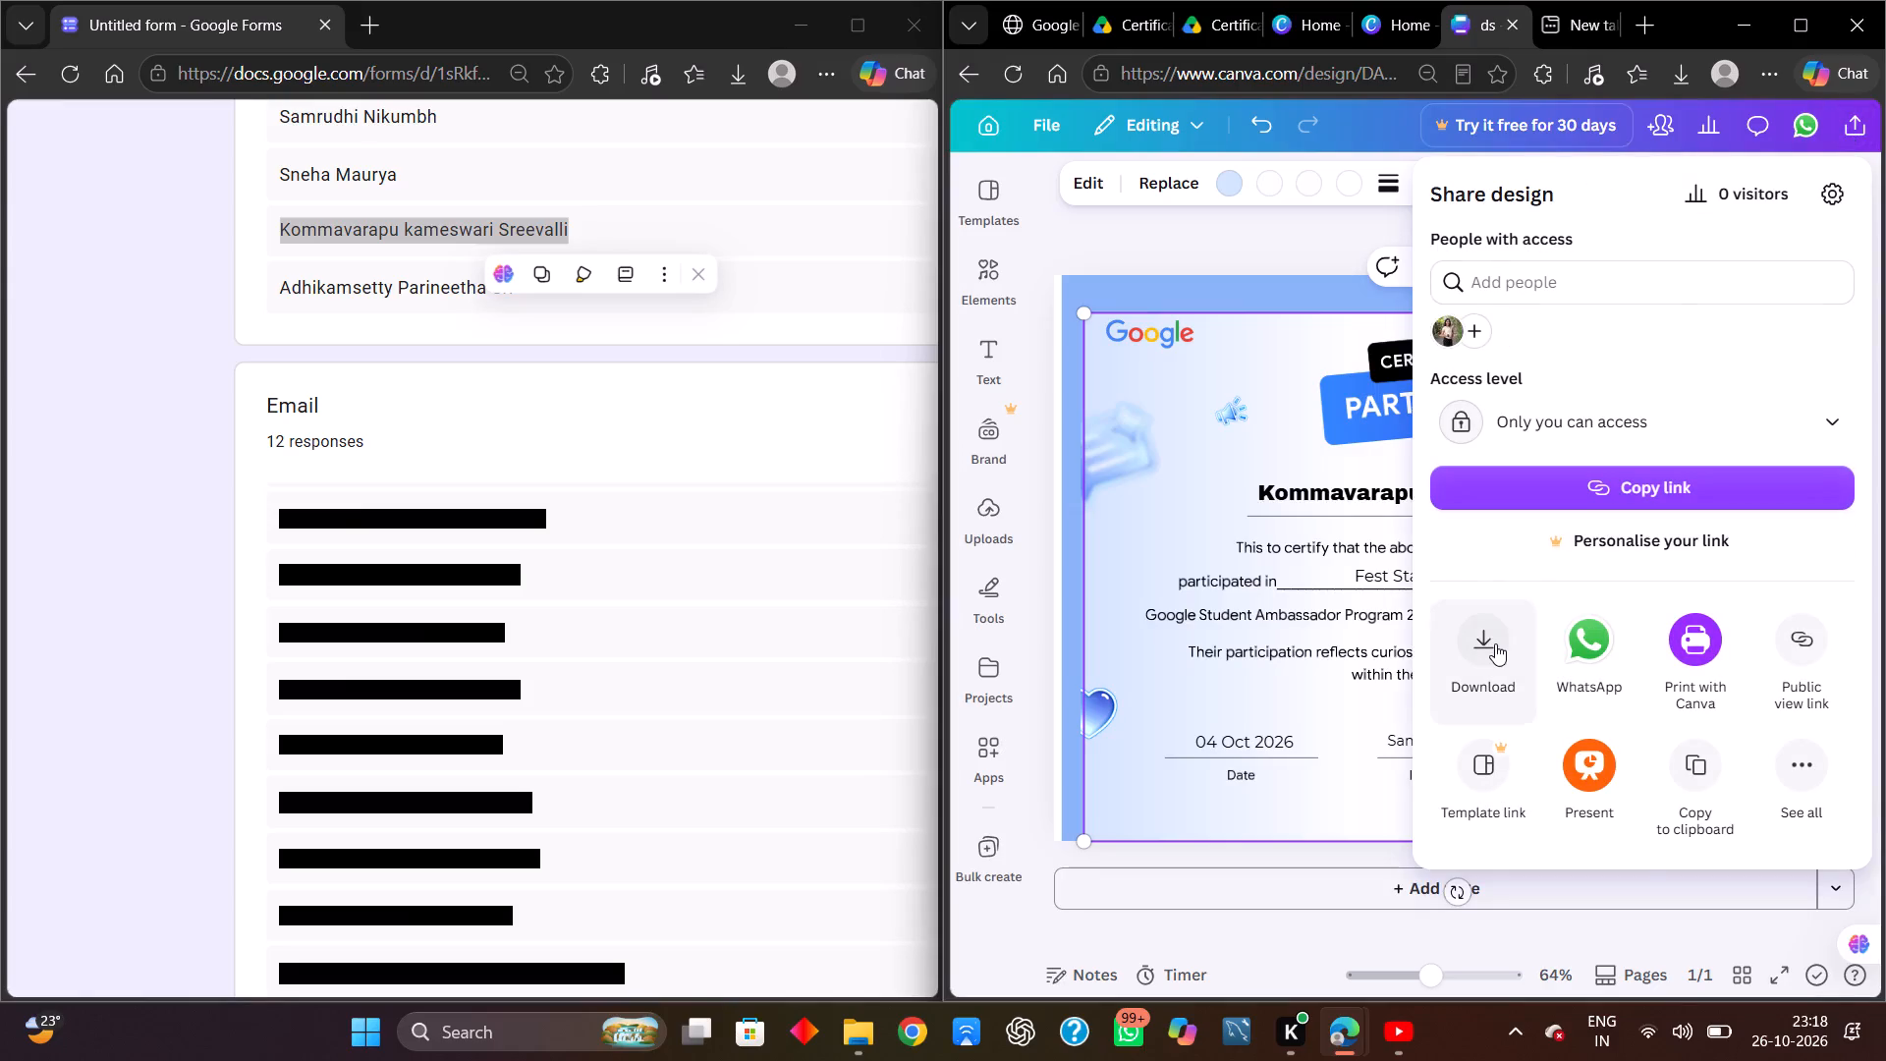
click(1495, 643)
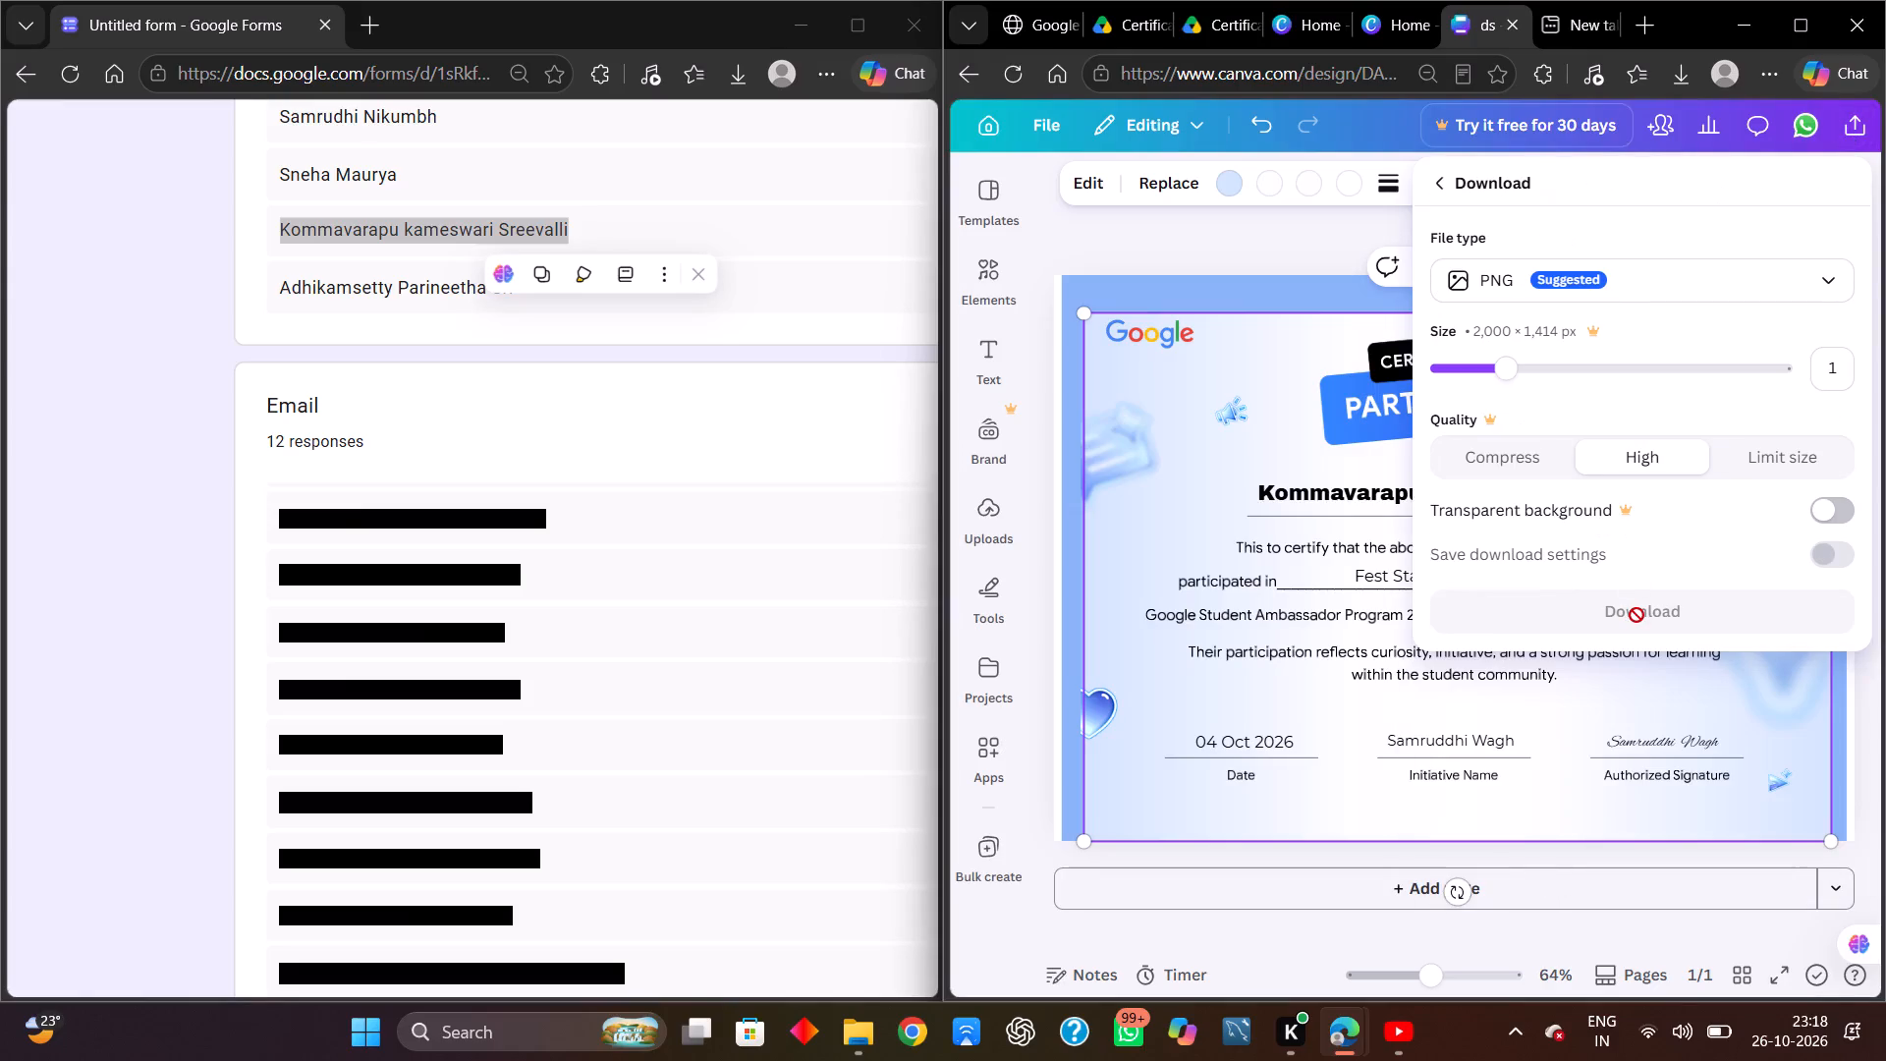
click(1636, 615)
click(1636, 615)
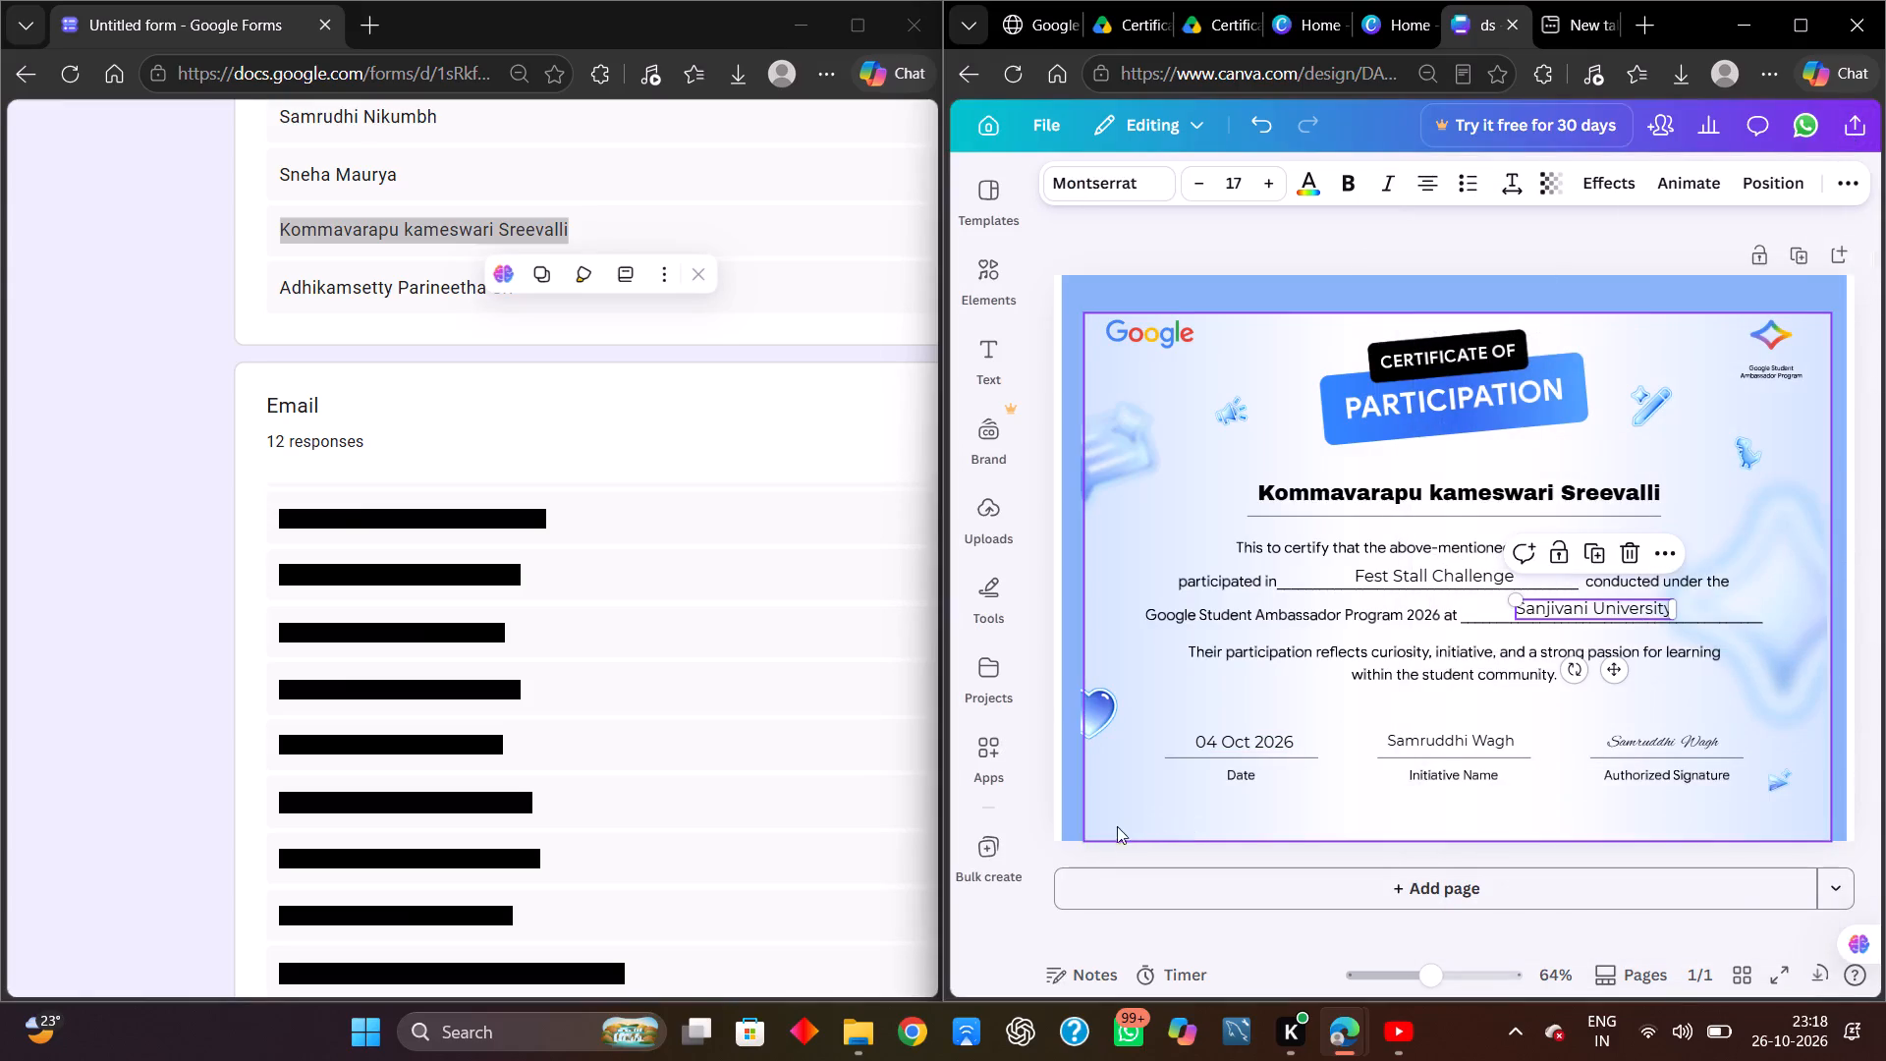
click(1016, 943)
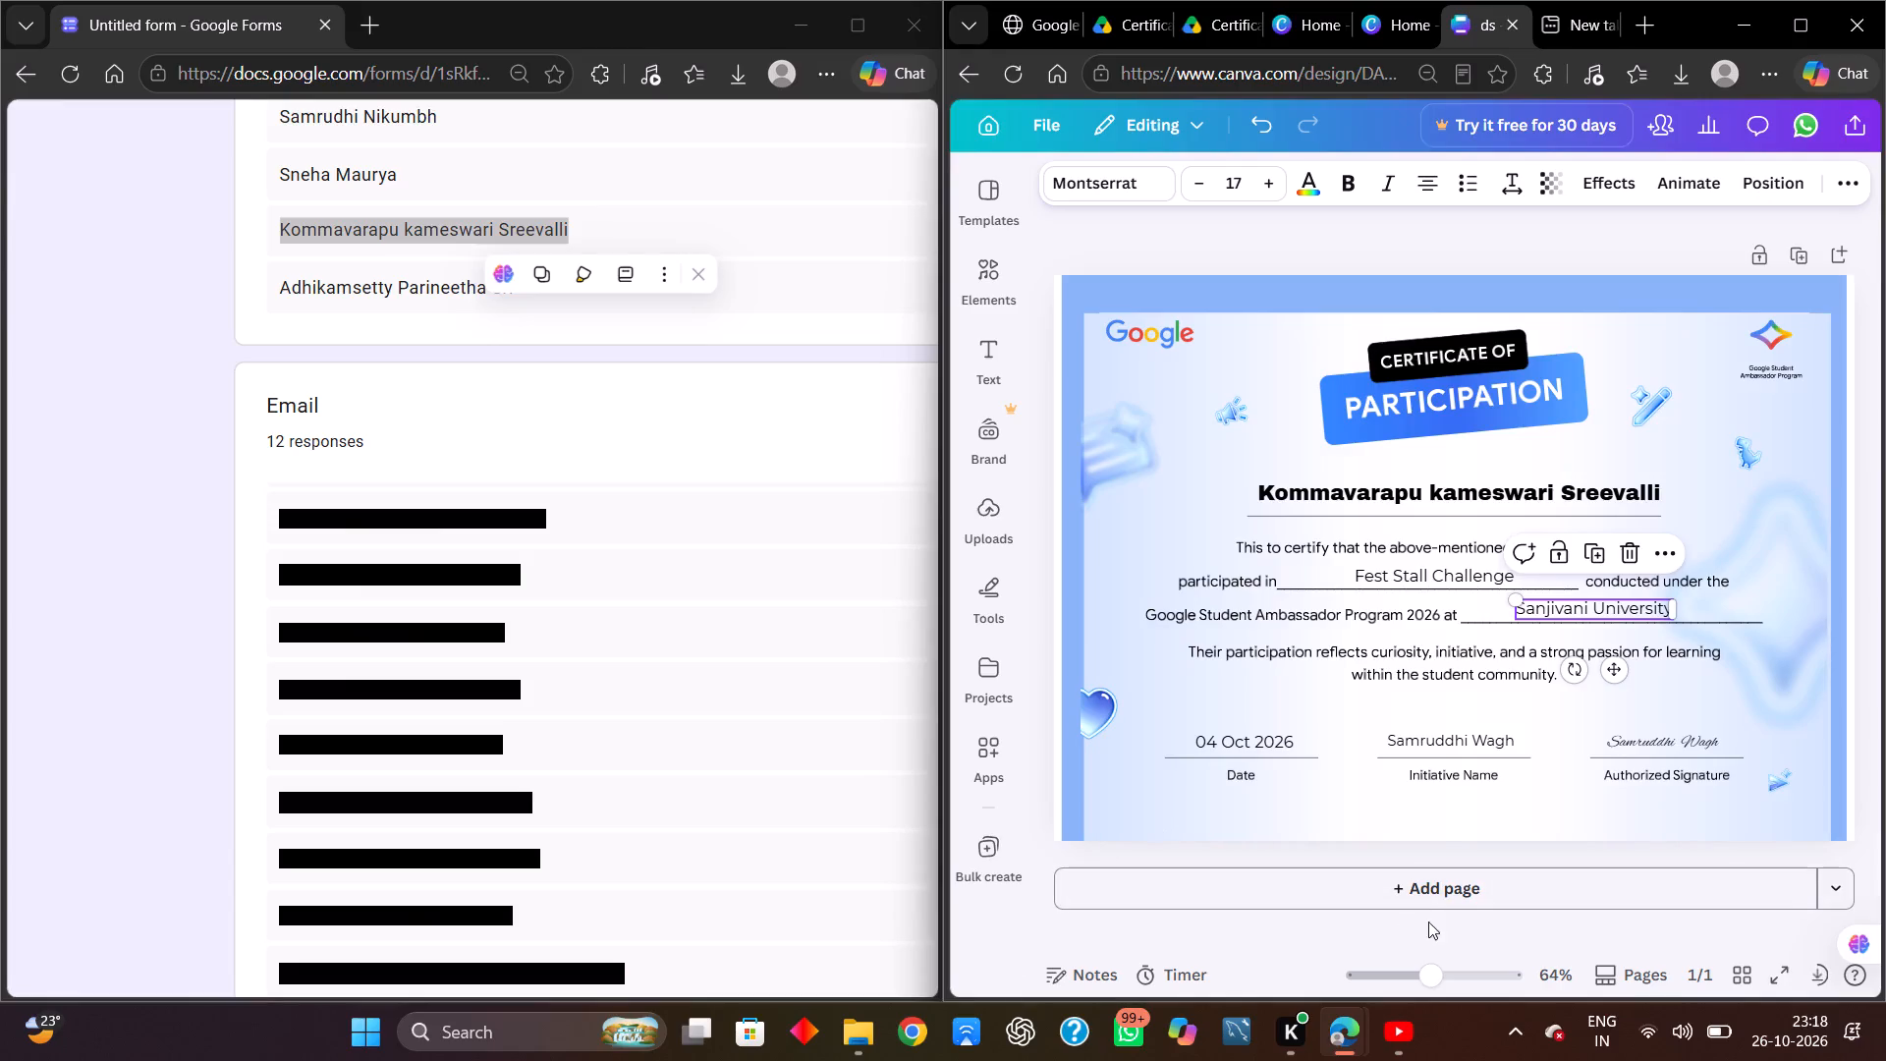
Switch to File Explorer and refresh the Downloads folder to look for the newly downloaded certificate file.
click(863, 1030)
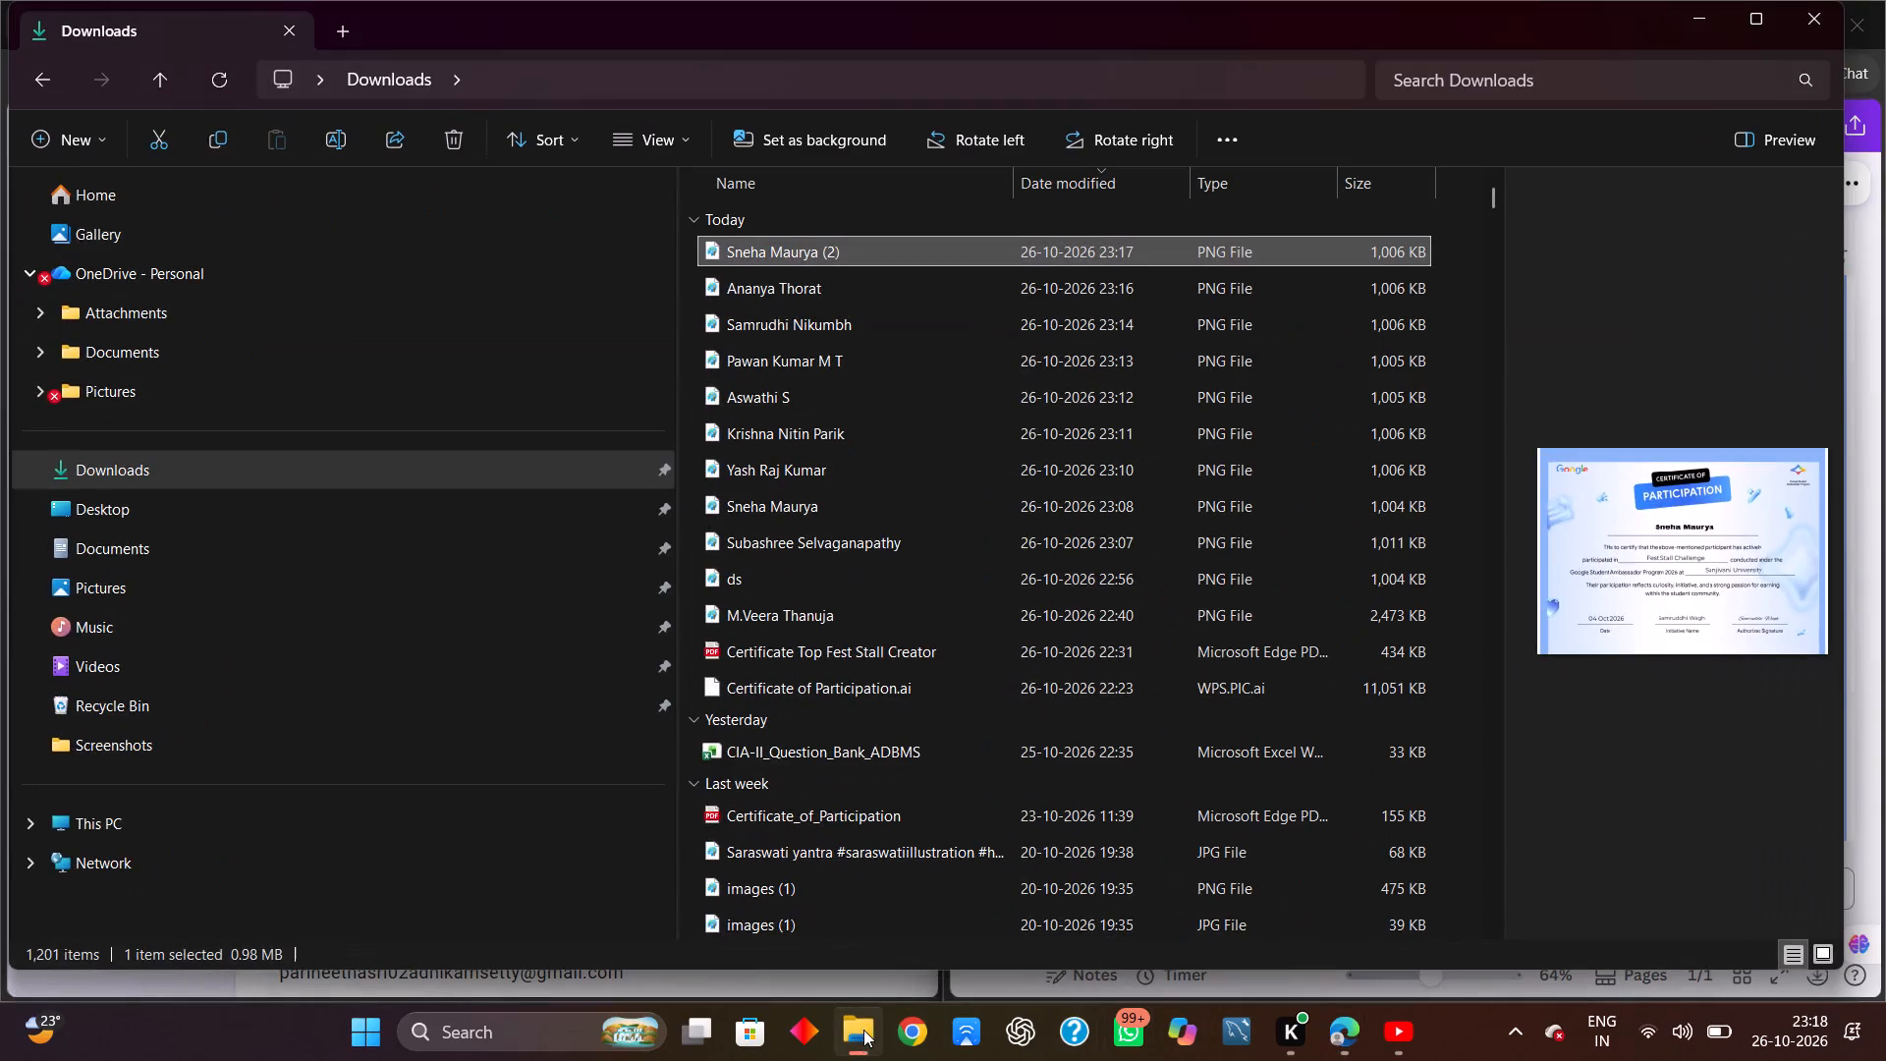
triple_click(580, 486)
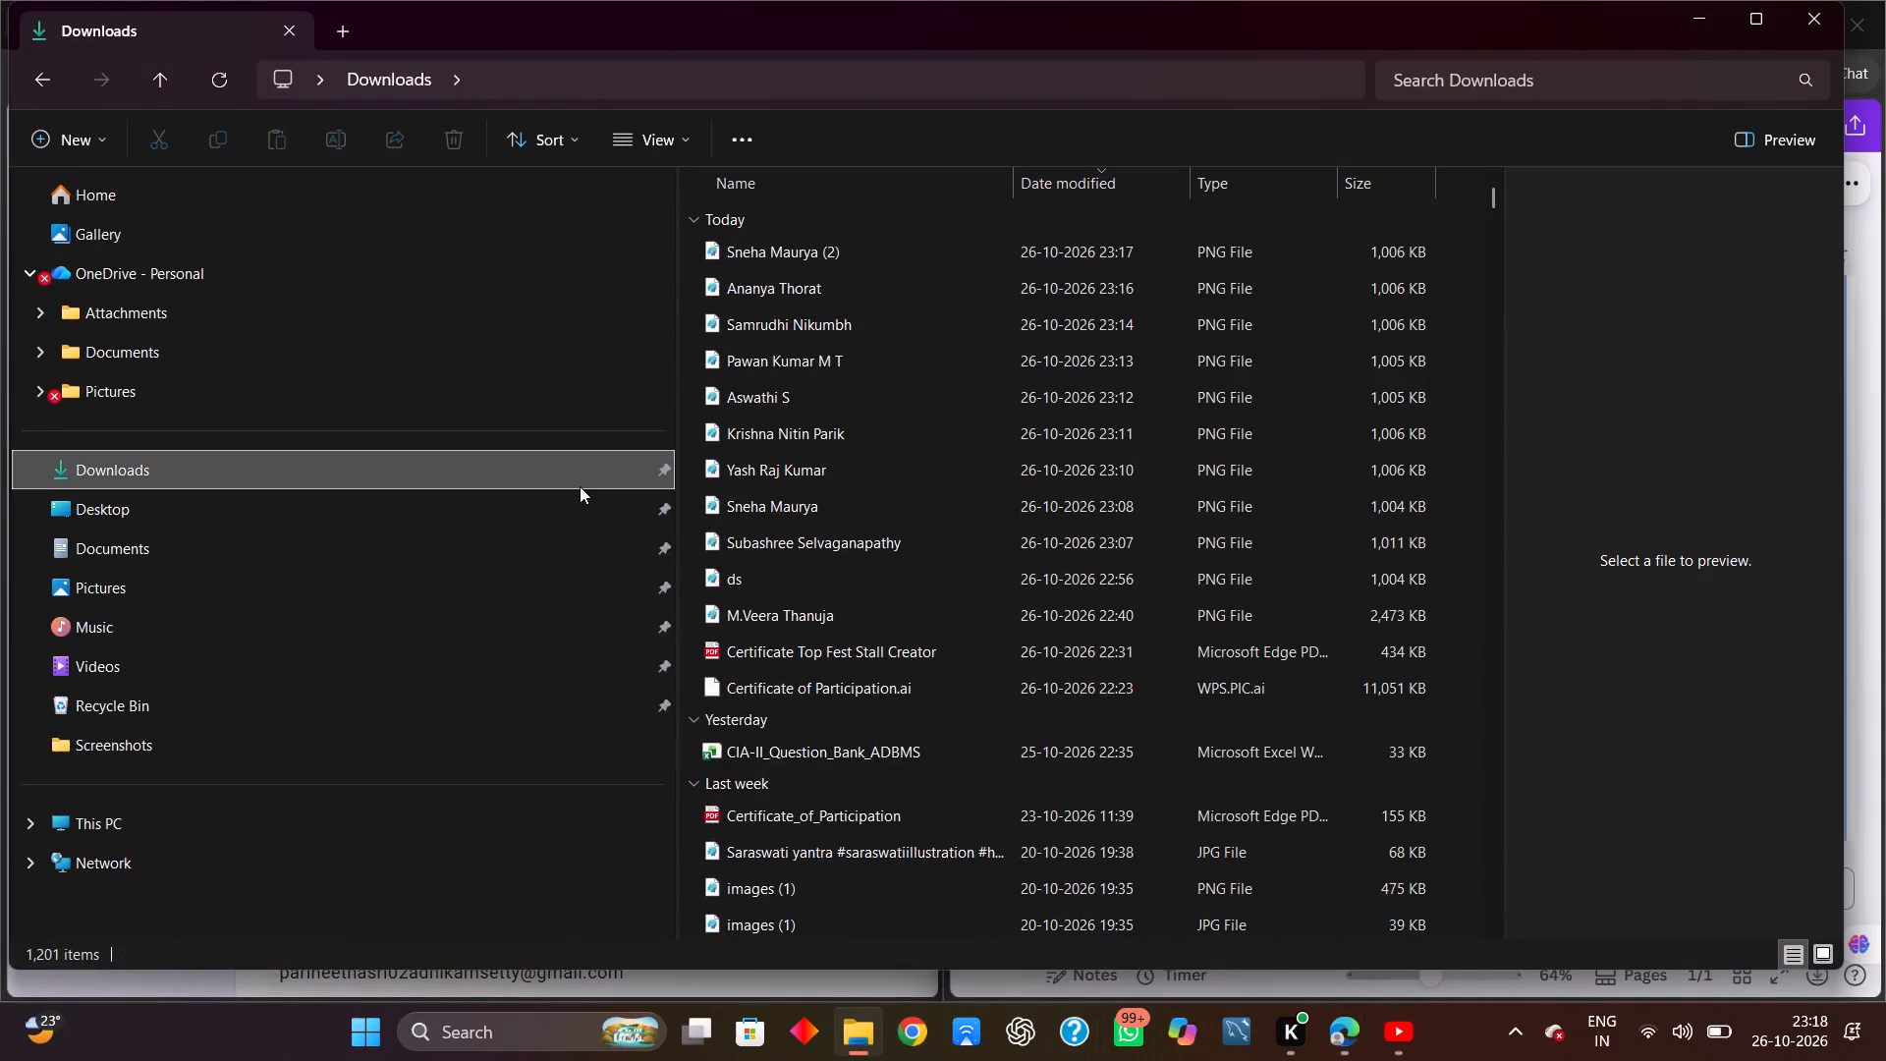
double_click(580, 486)
double_click(524, 455)
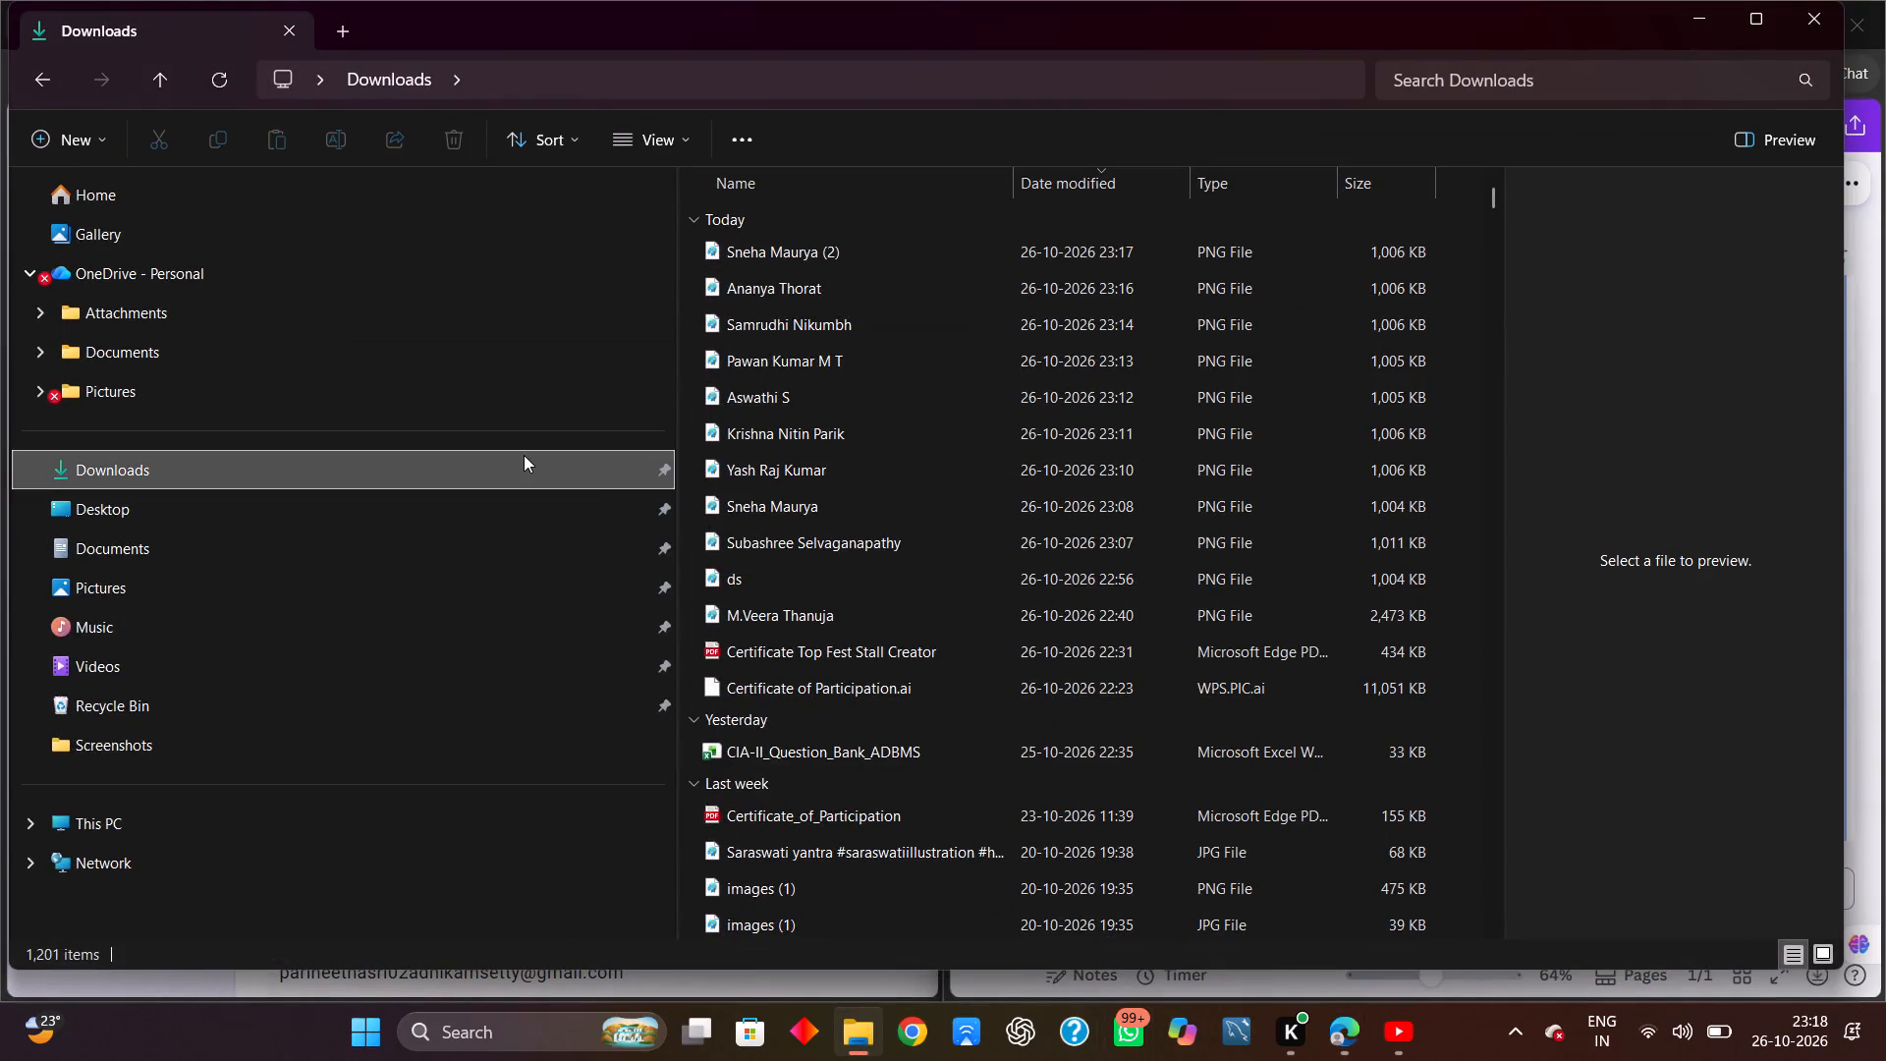
click(528, 510)
click(527, 454)
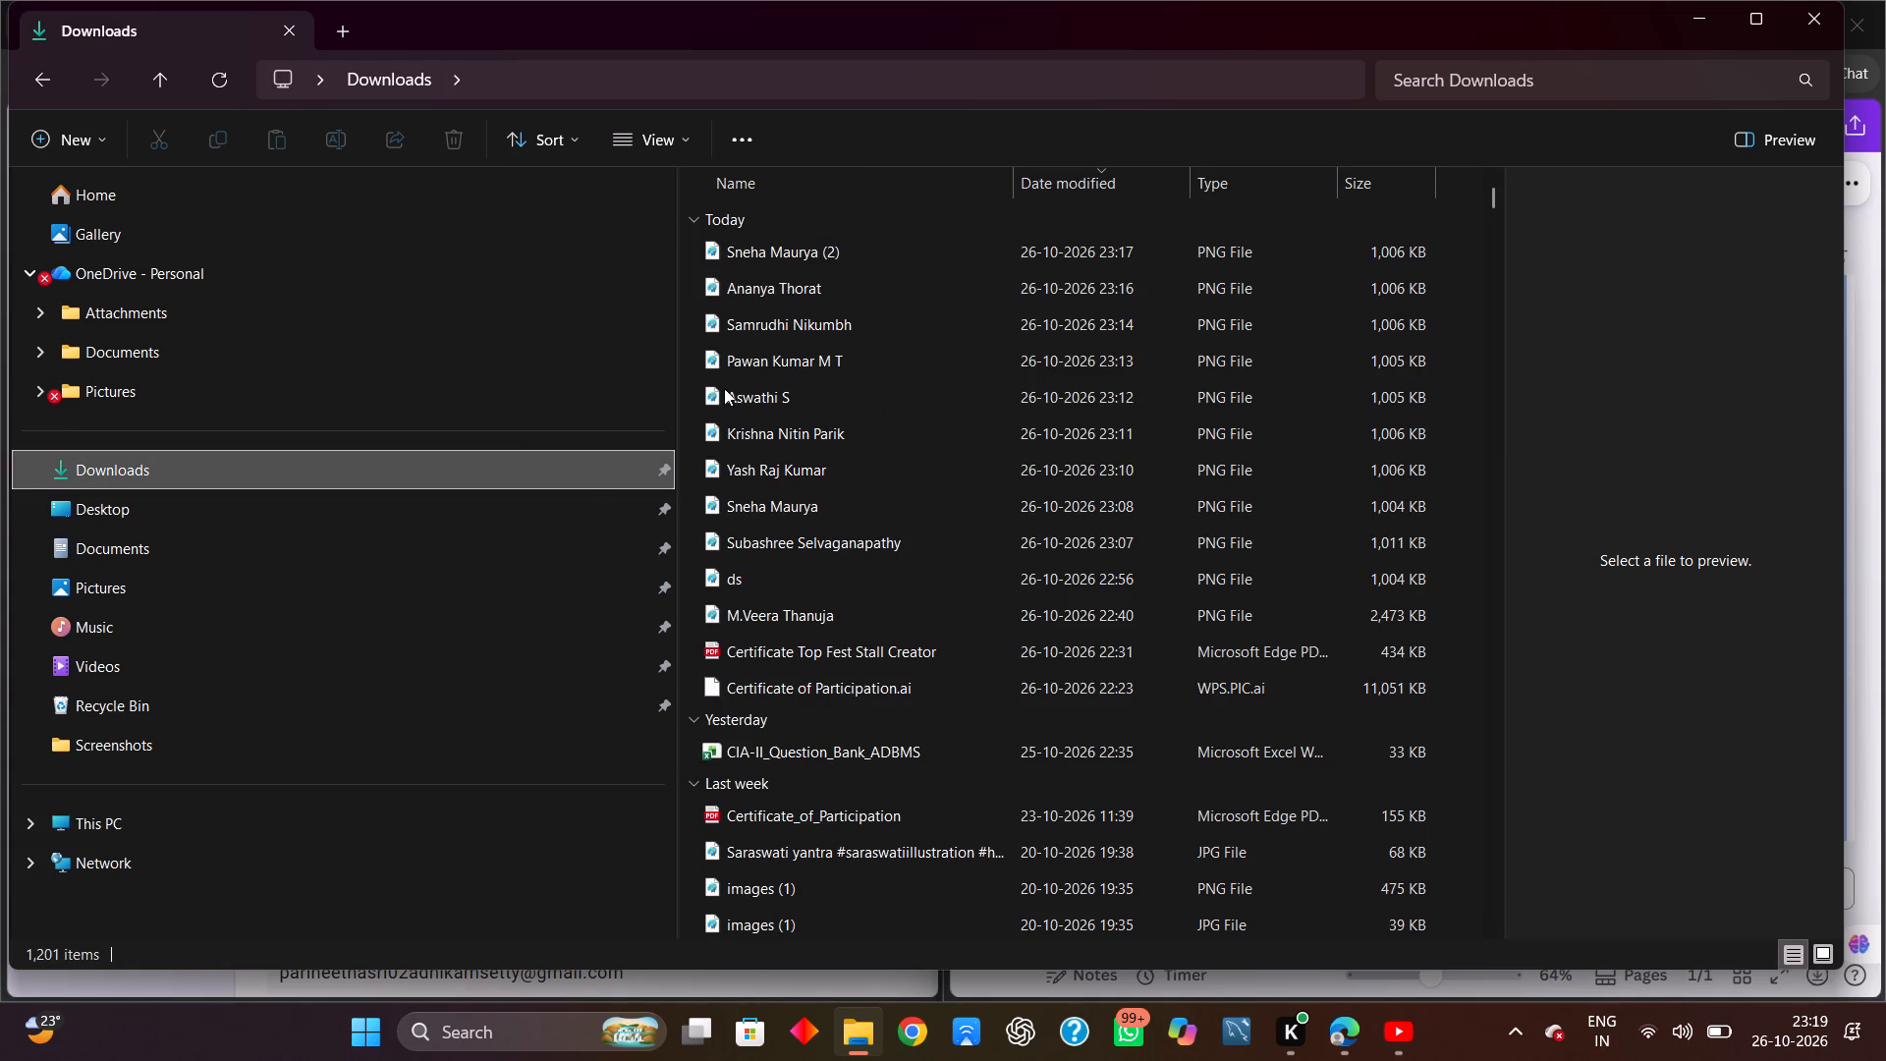
click(561, 471)
click(561, 517)
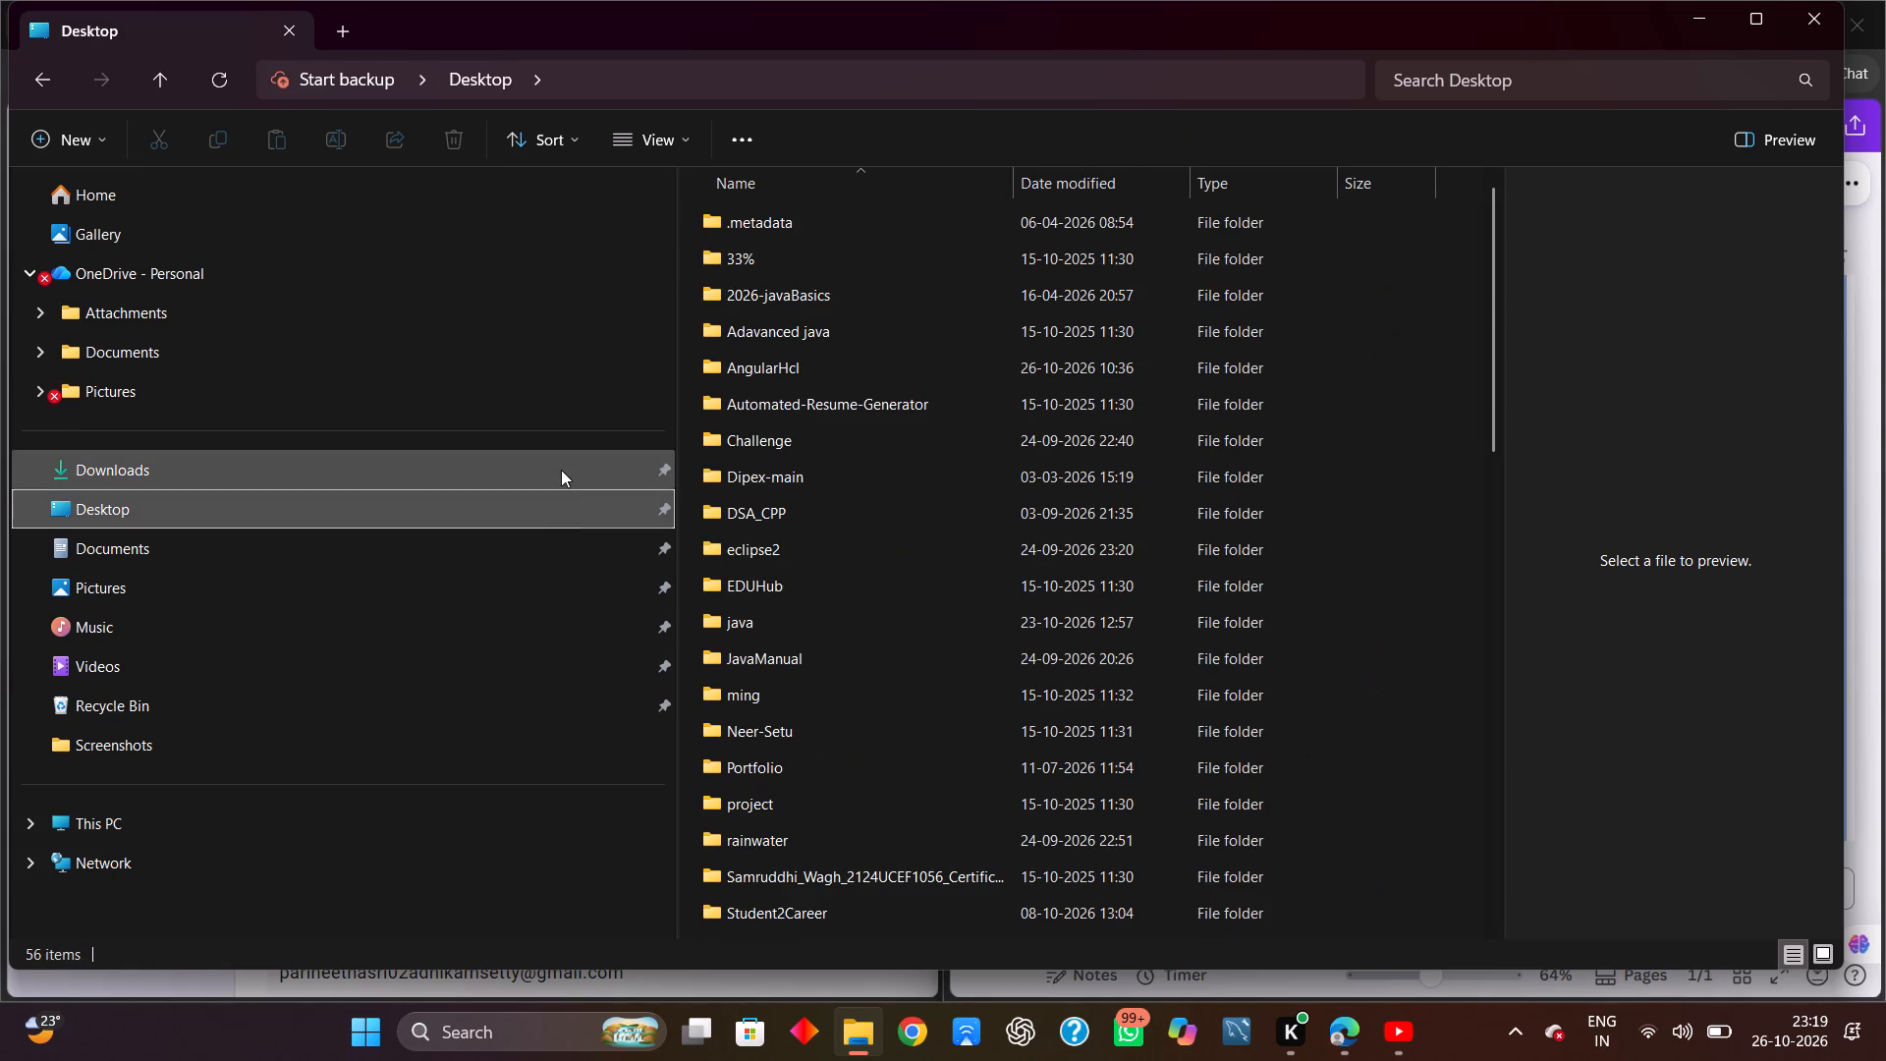
click(561, 469)
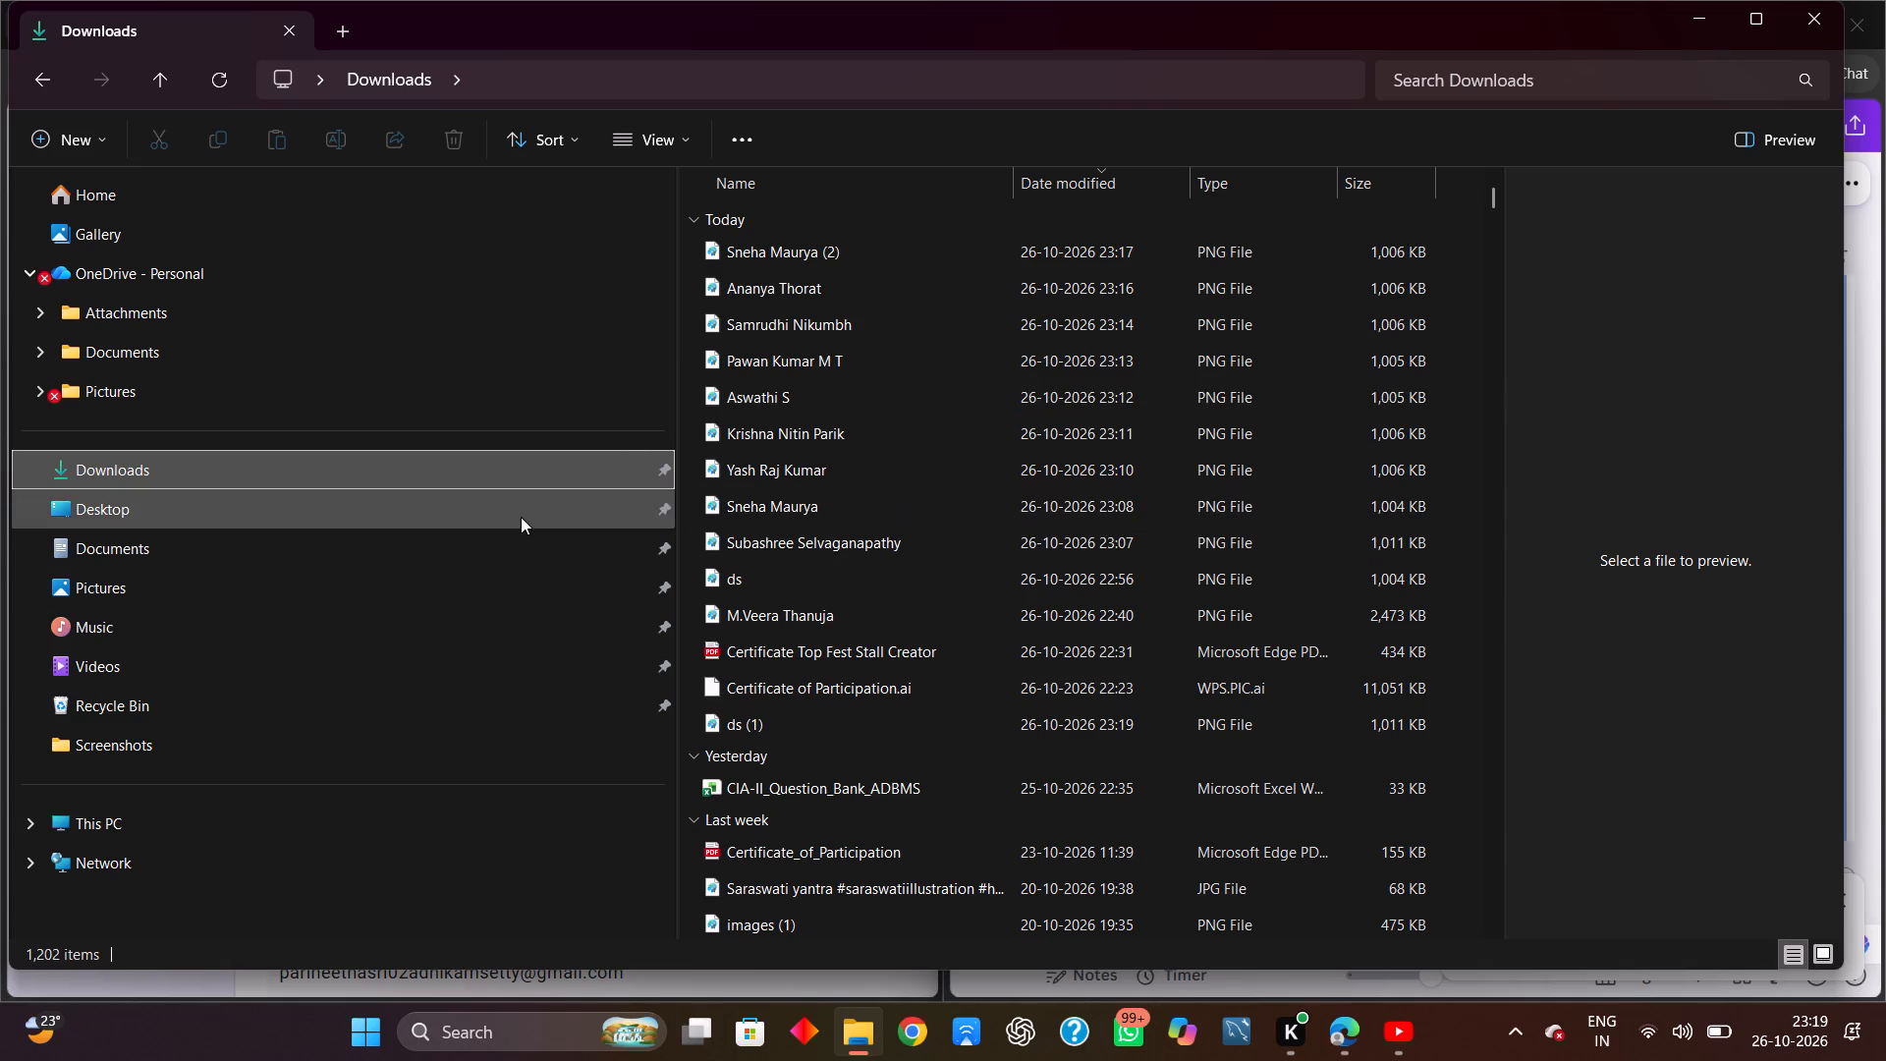
click(501, 541)
click(502, 518)
click(521, 484)
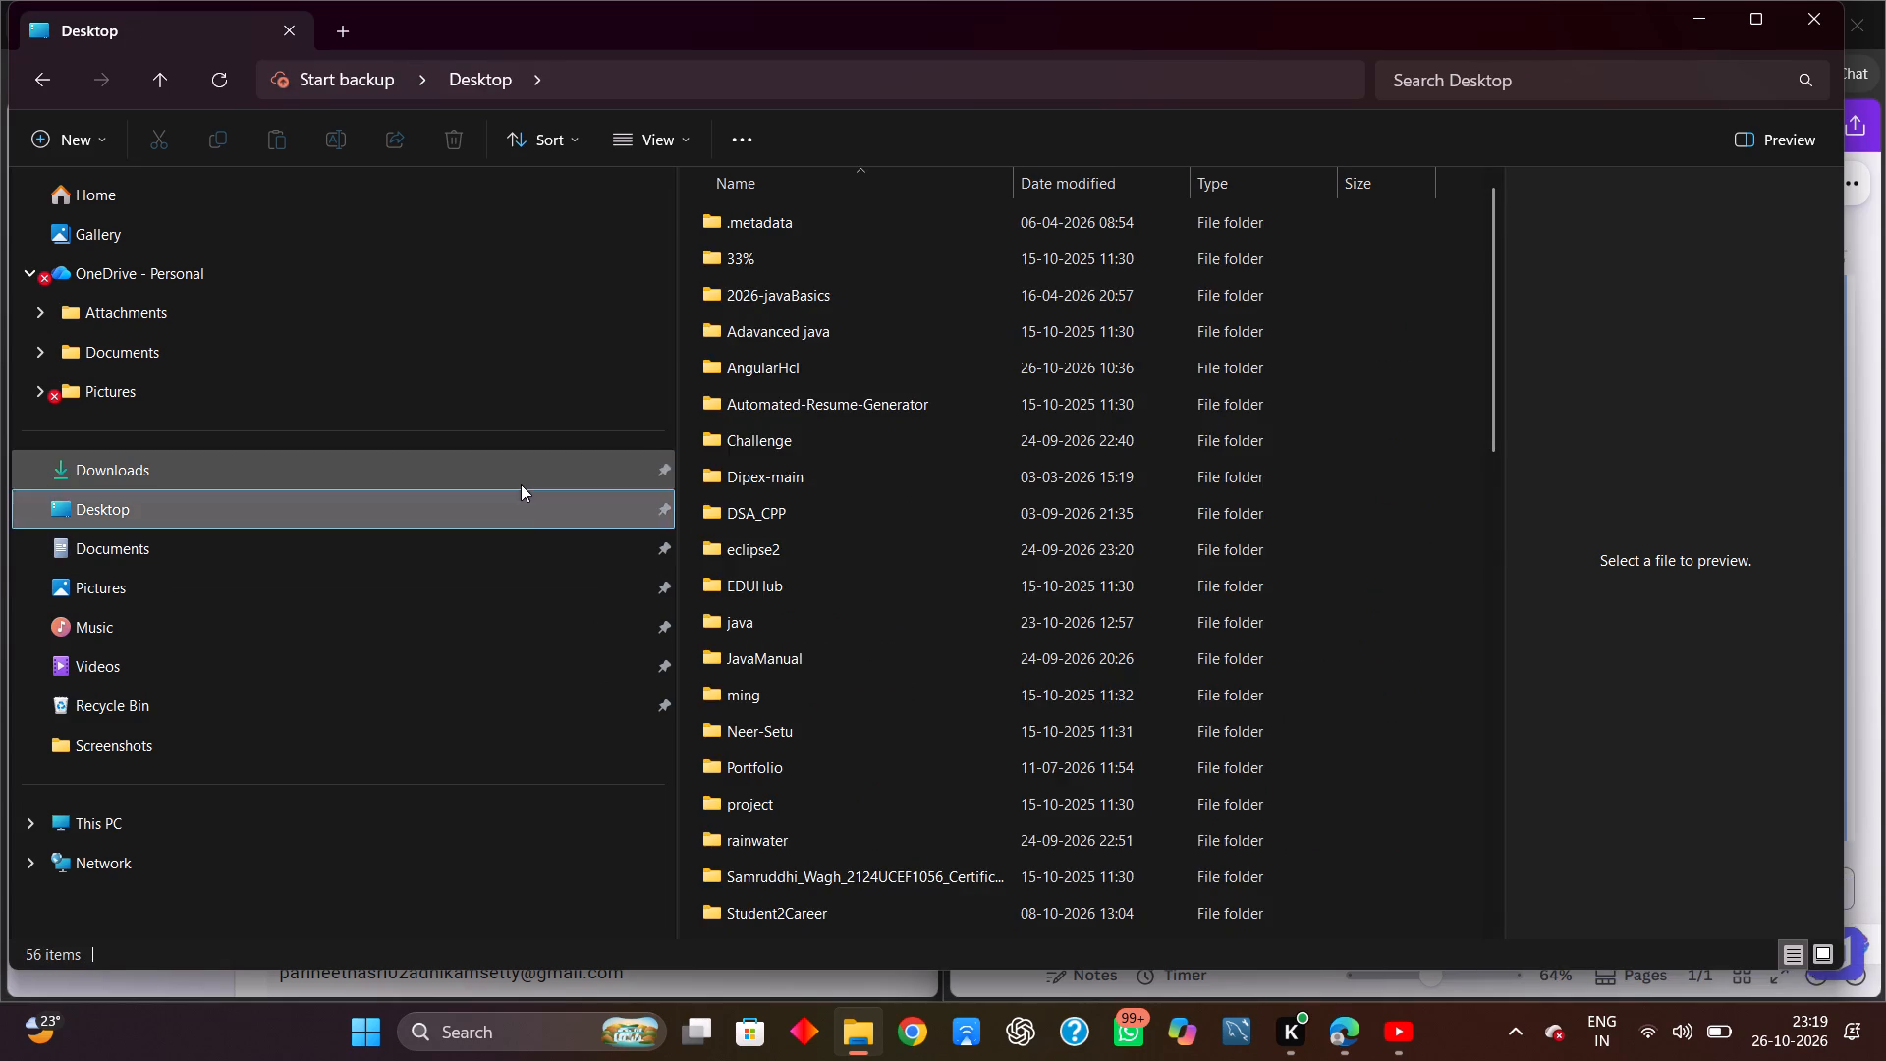
Rename the newest ds (1) file in Downloads with the participant's name shown on the current certificate, and minimize File Explorer.
click(825, 251)
right_click(825, 251)
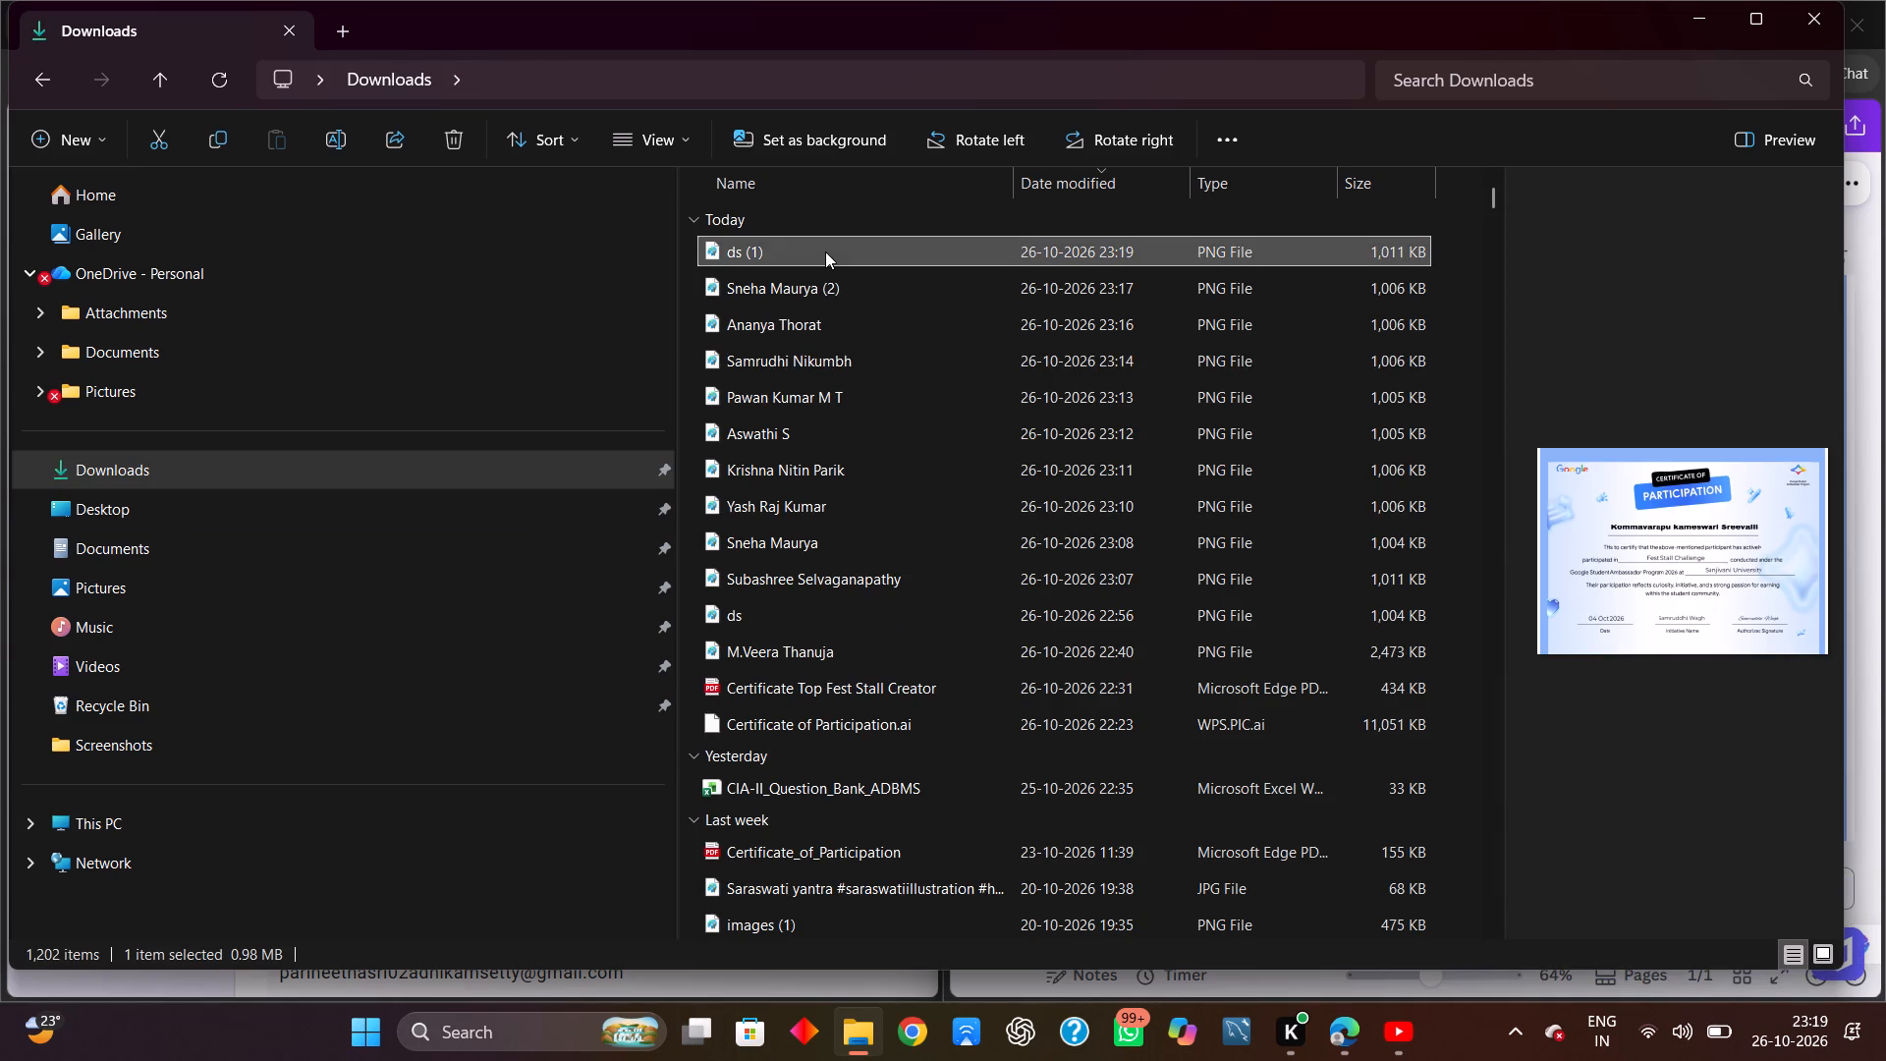
click(1036, 57)
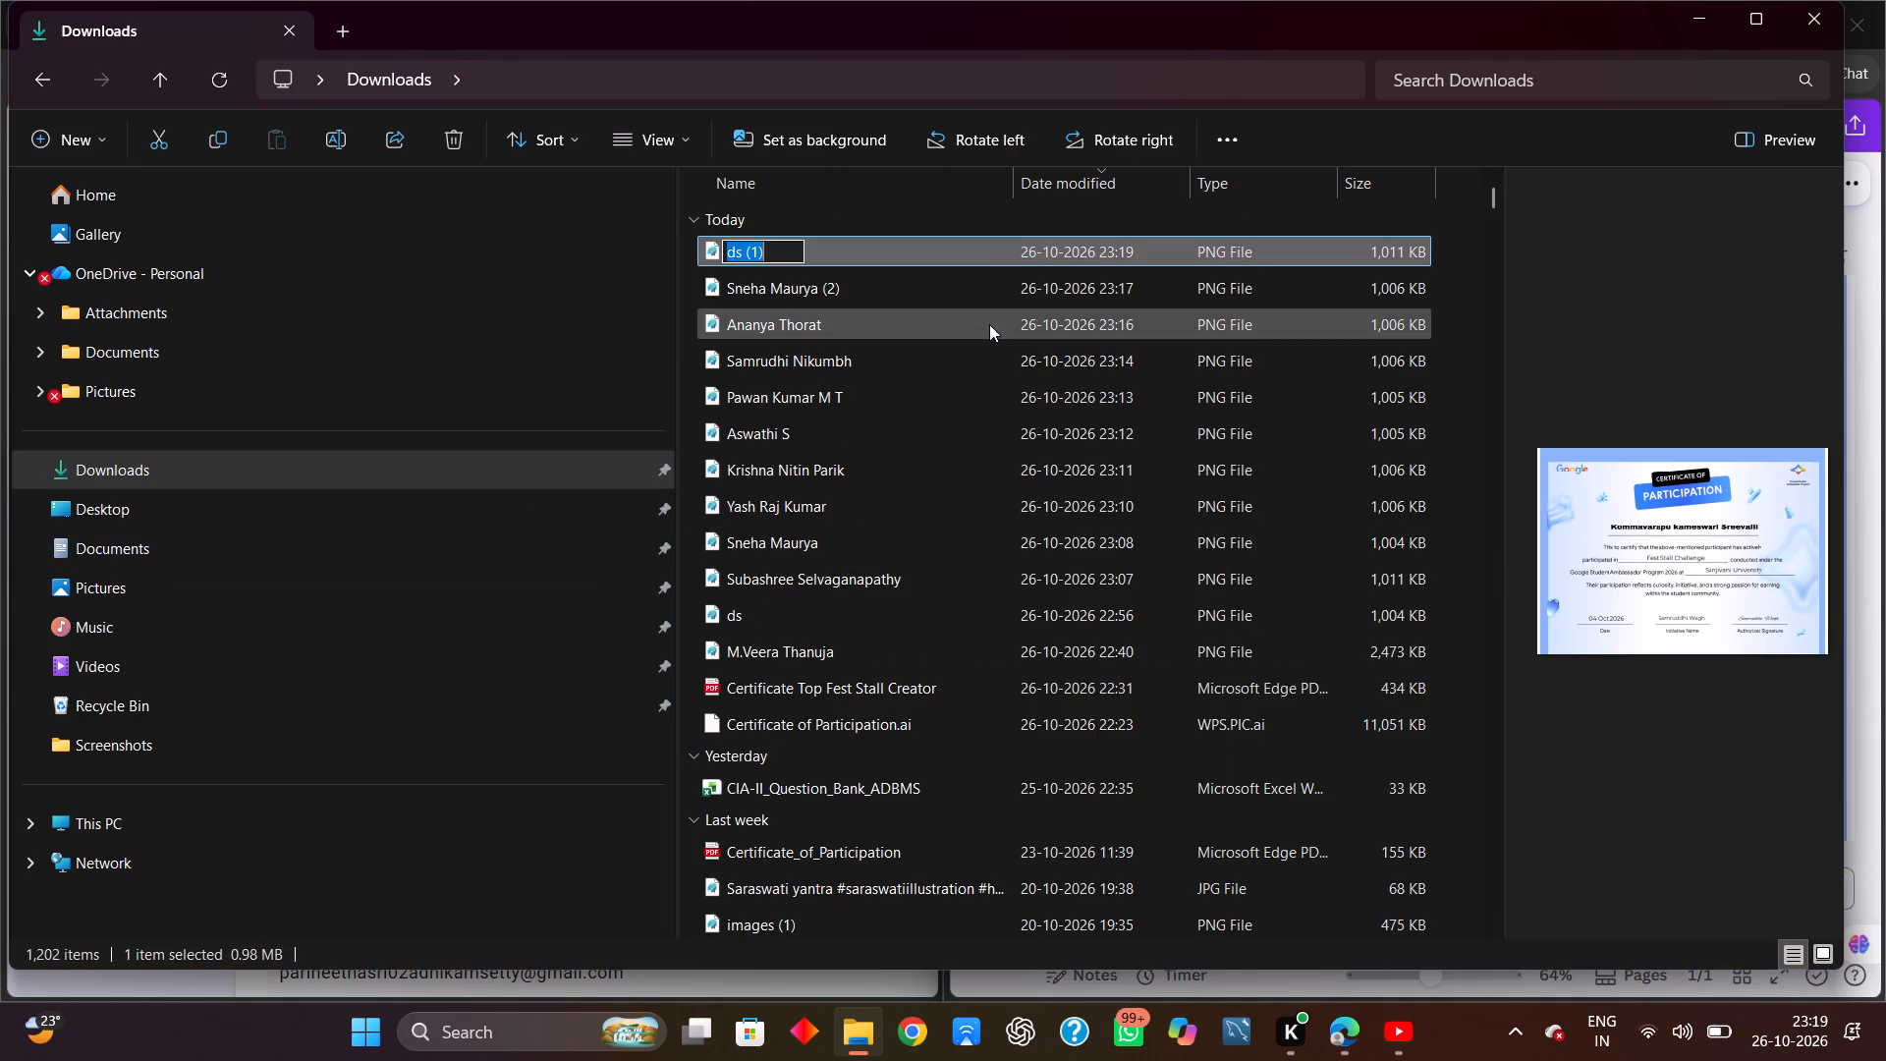
key(ctrl+v)
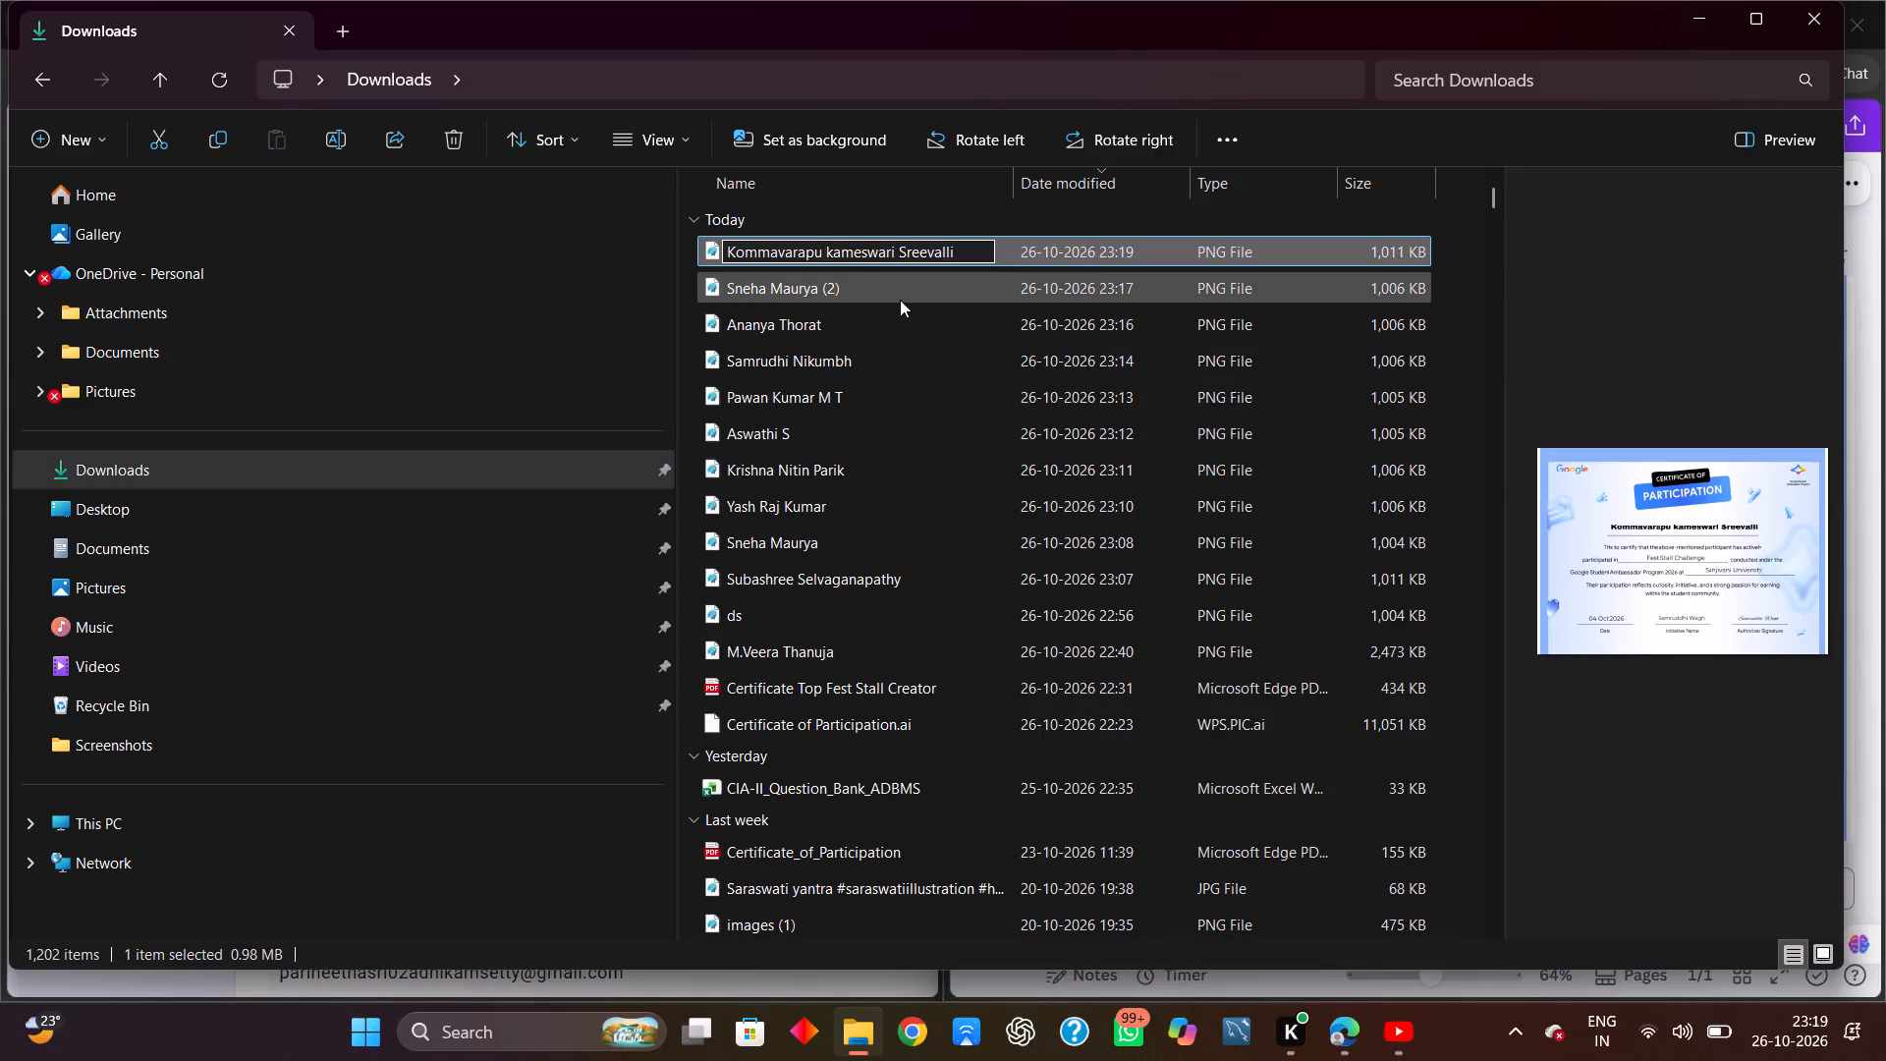
key(Return)
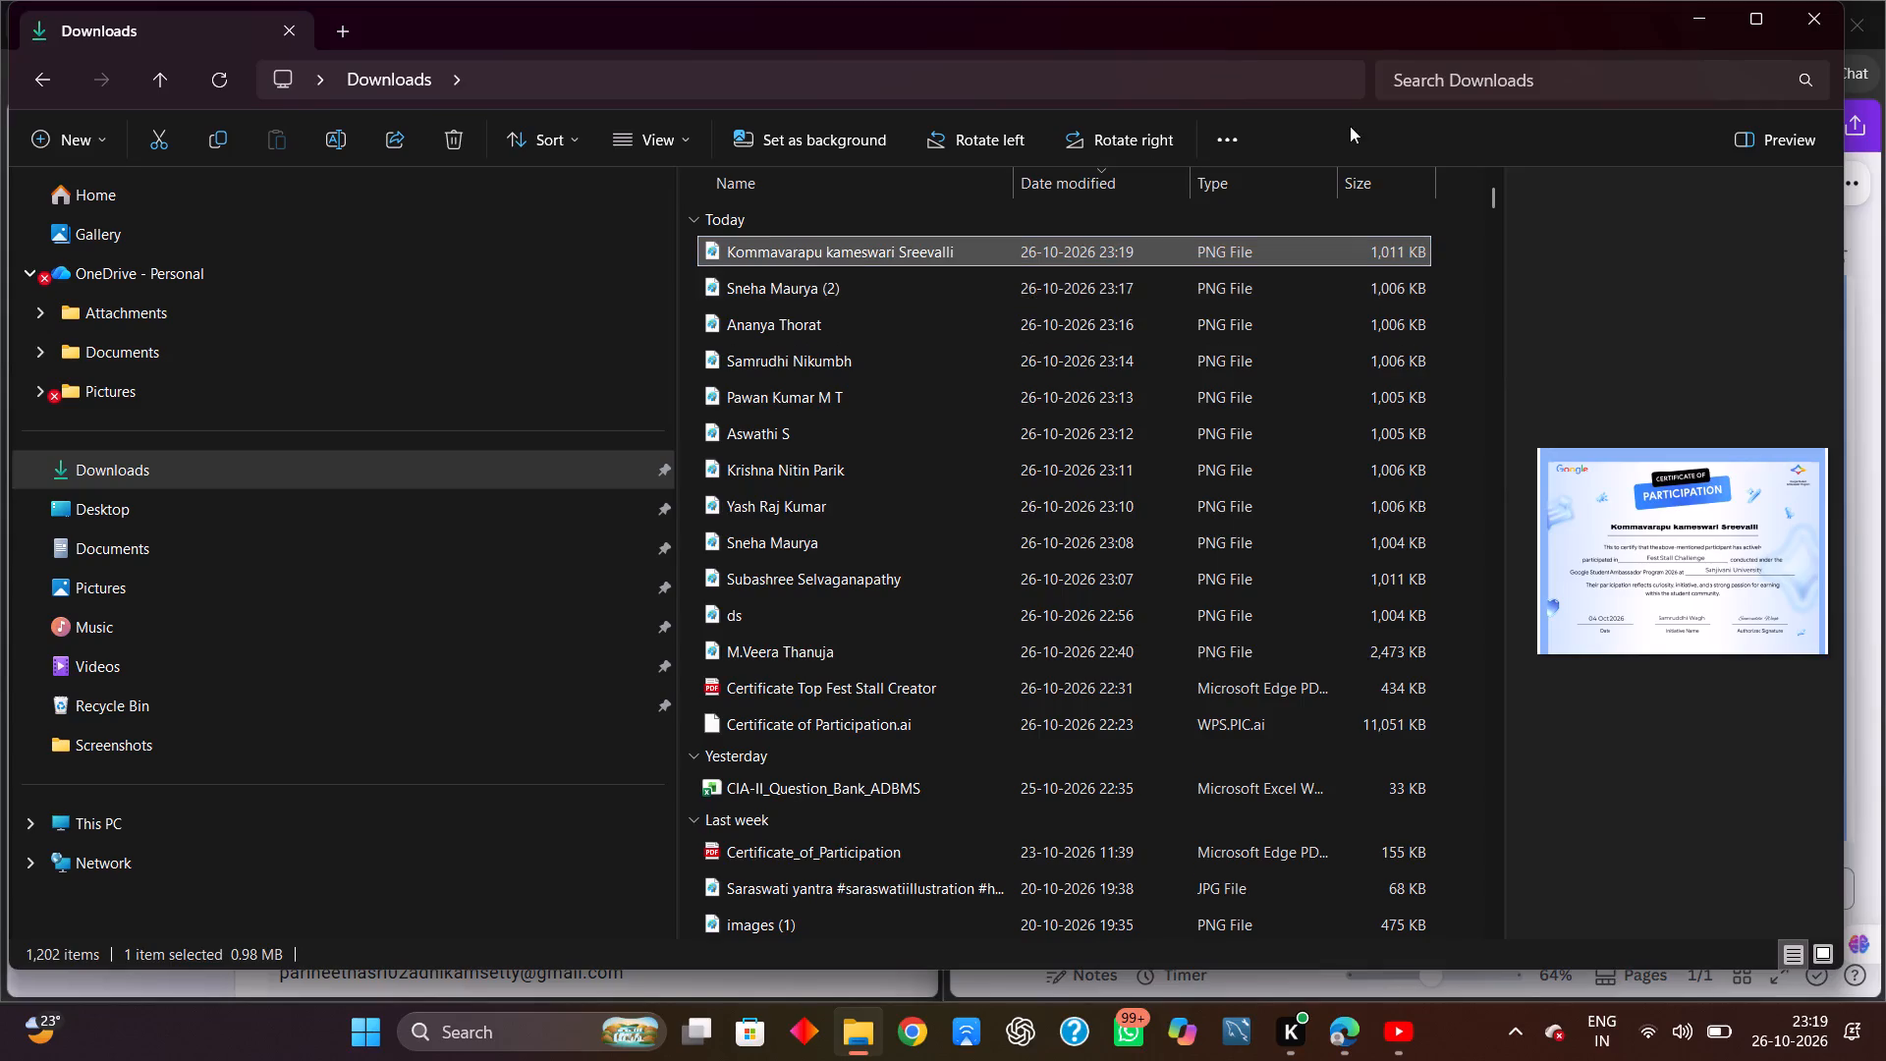
click(1691, 16)
In the browser, replace the certificate's participant name with the last respondent name listed in the form responses.
click(1519, 472)
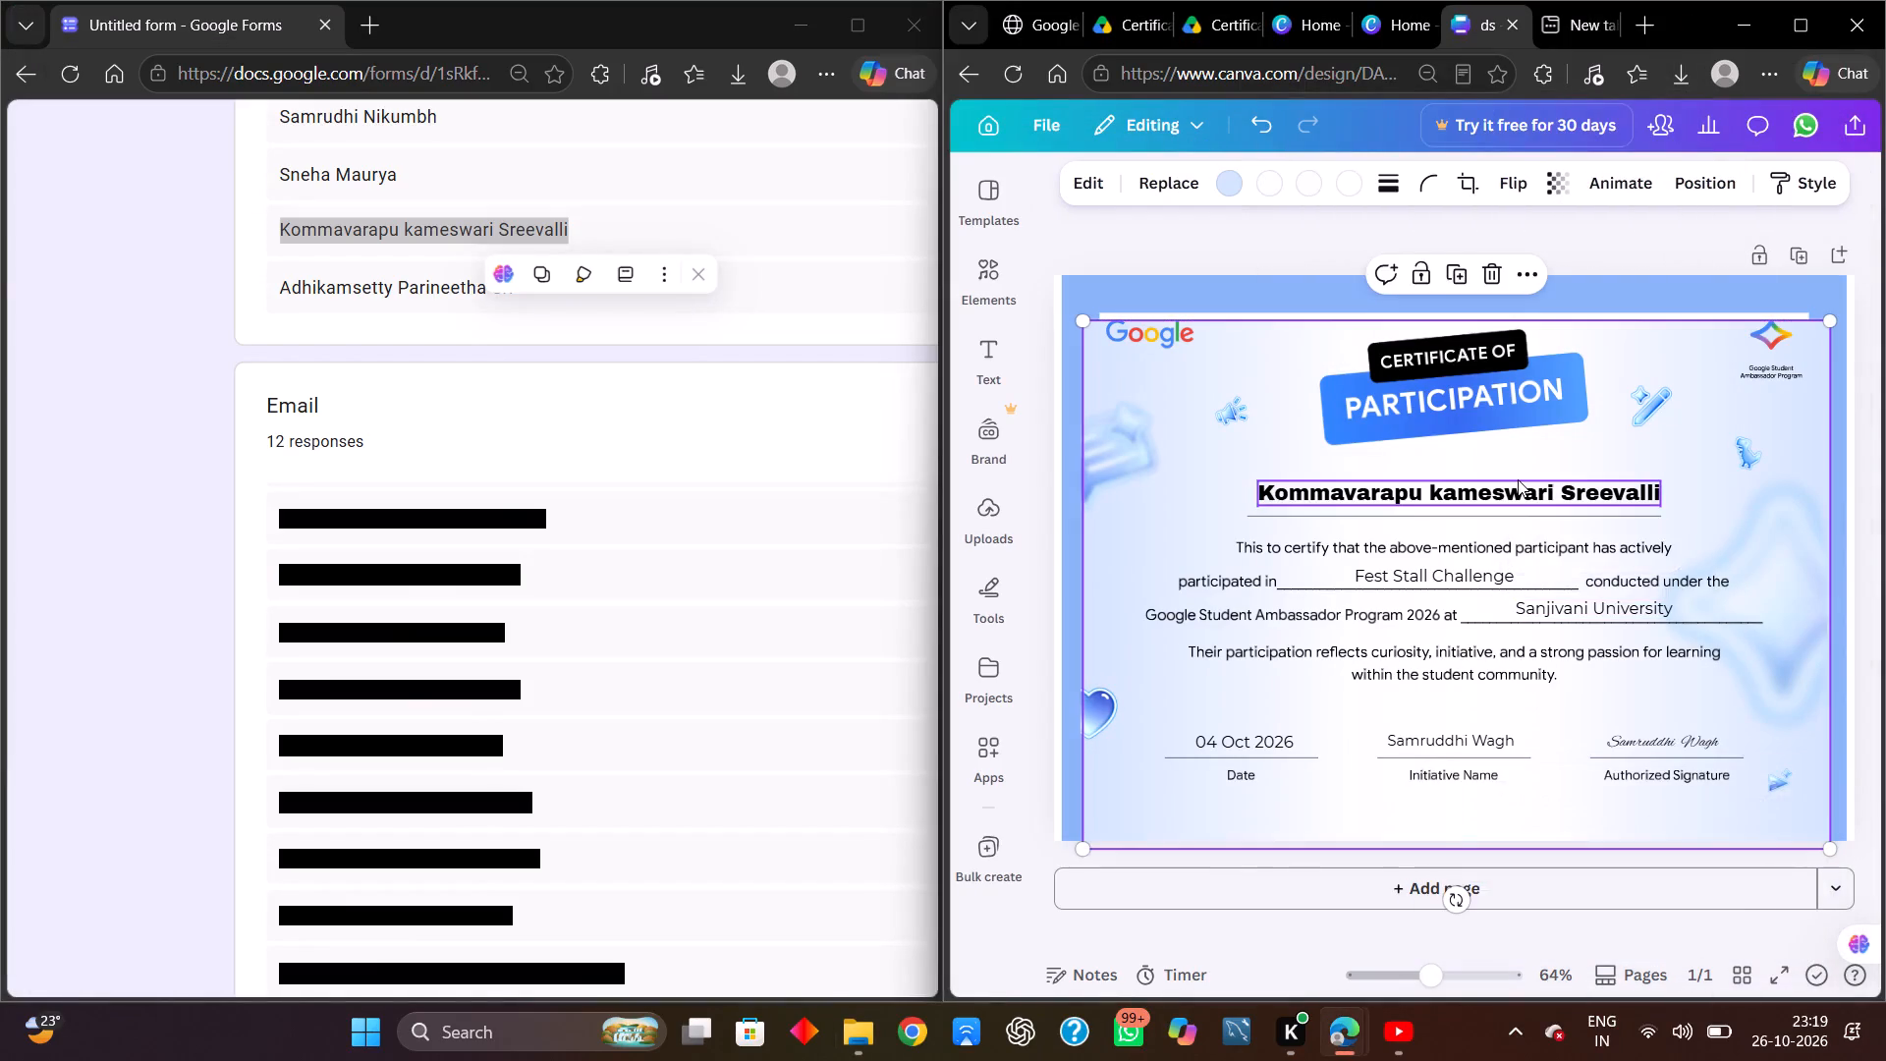
triple_click(1518, 489)
click(1518, 489)
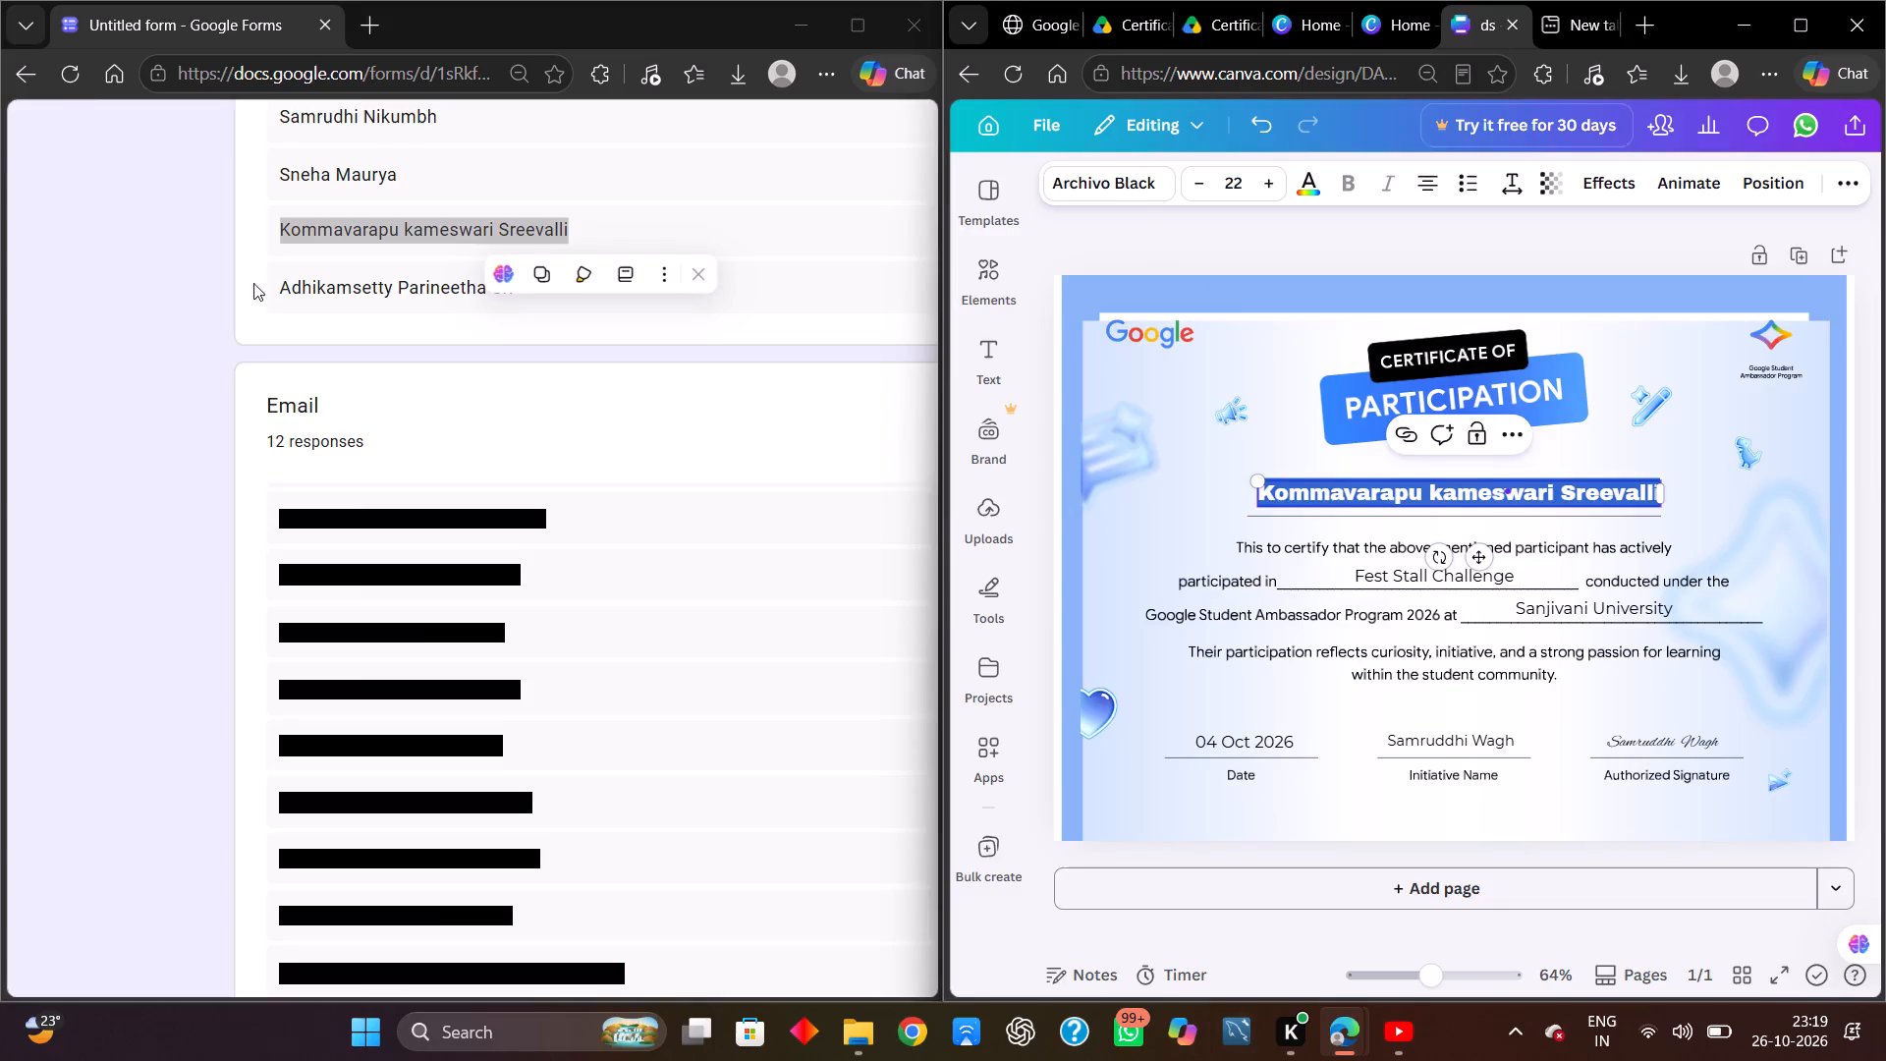
drag(263, 288, 538, 306)
key(ctrl+c)
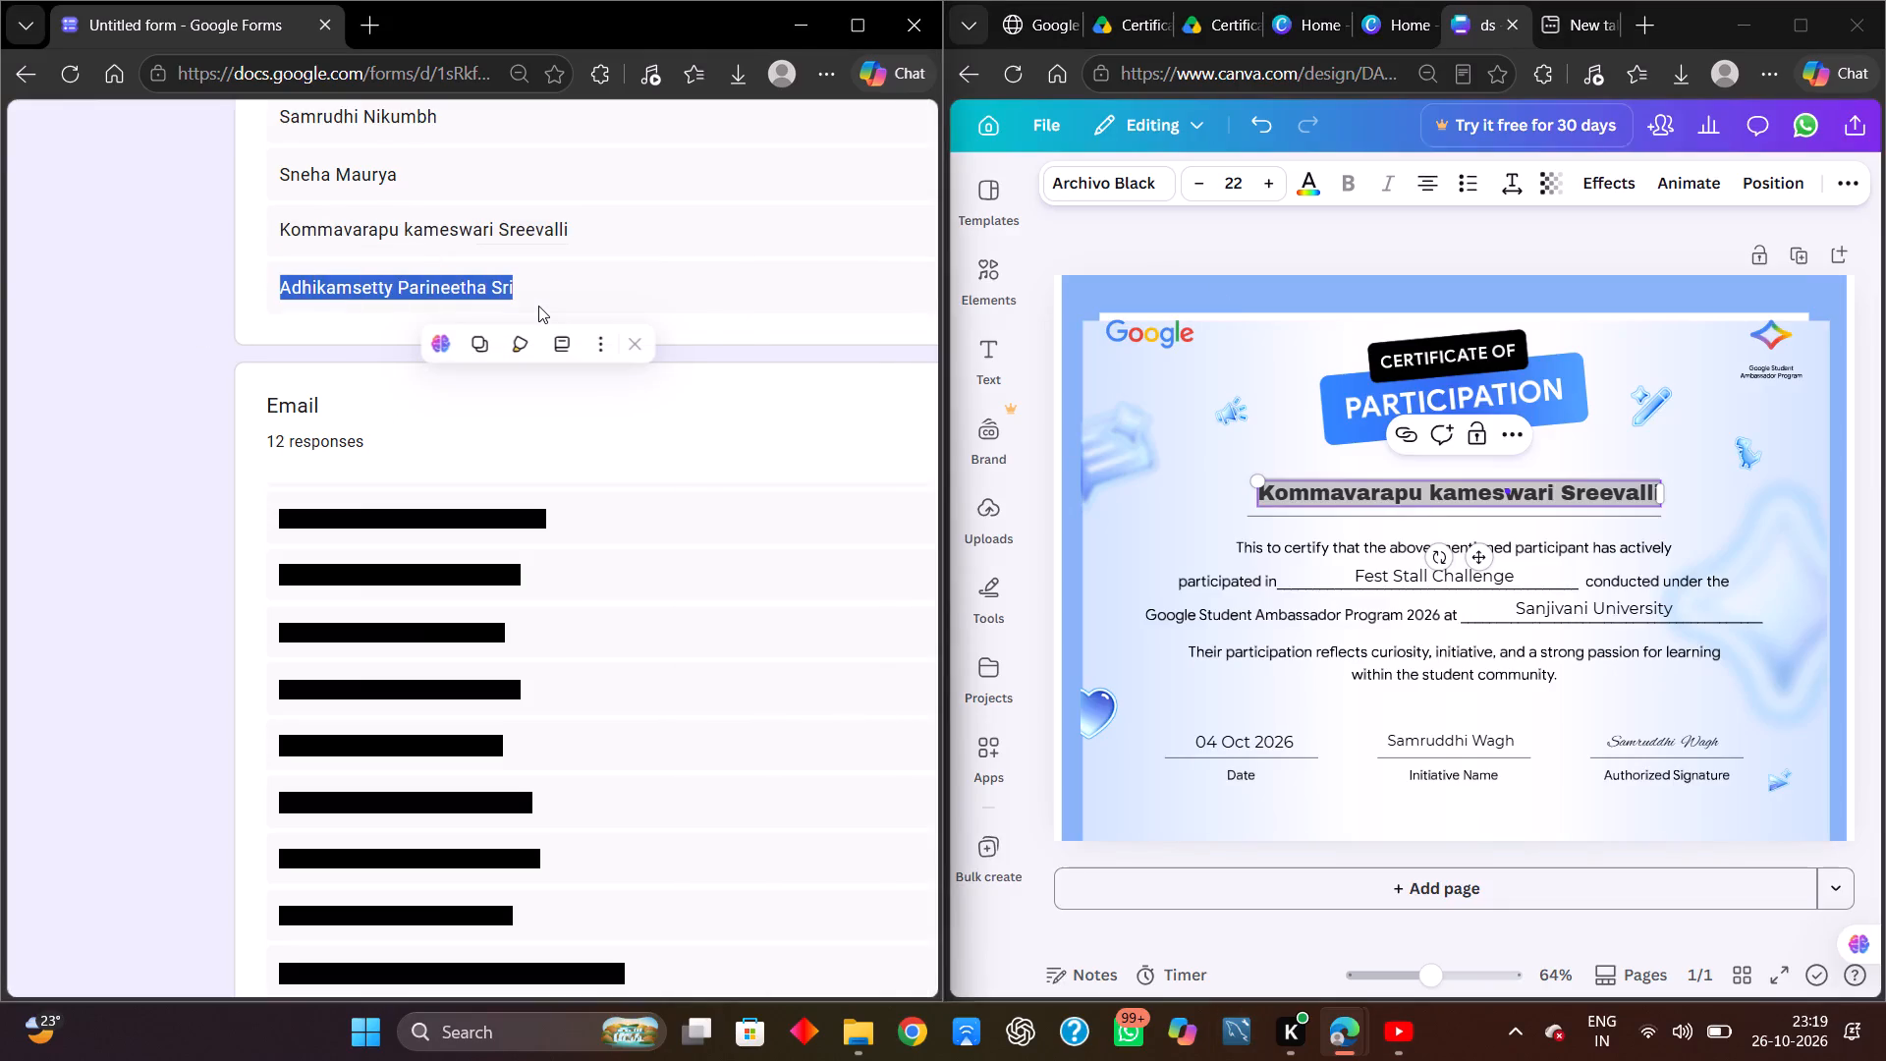
triple_click(1364, 502)
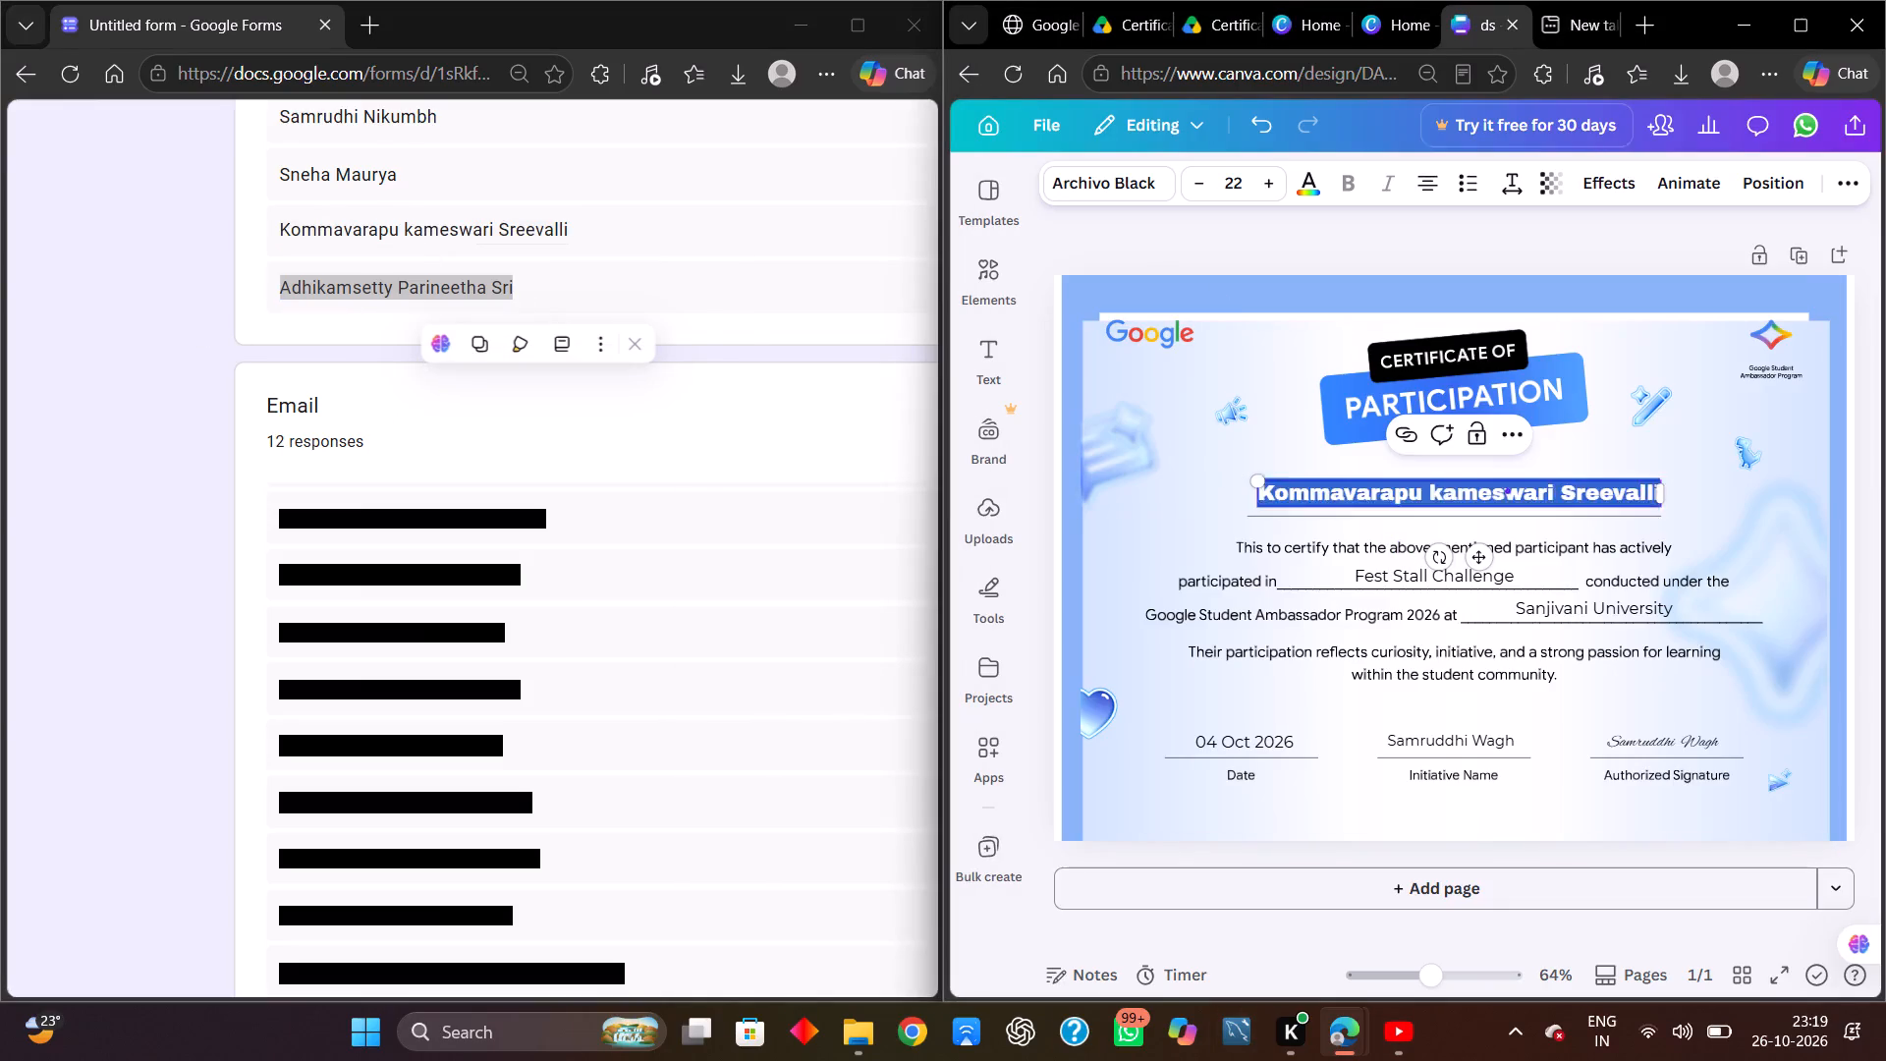
key(ctrl+v)
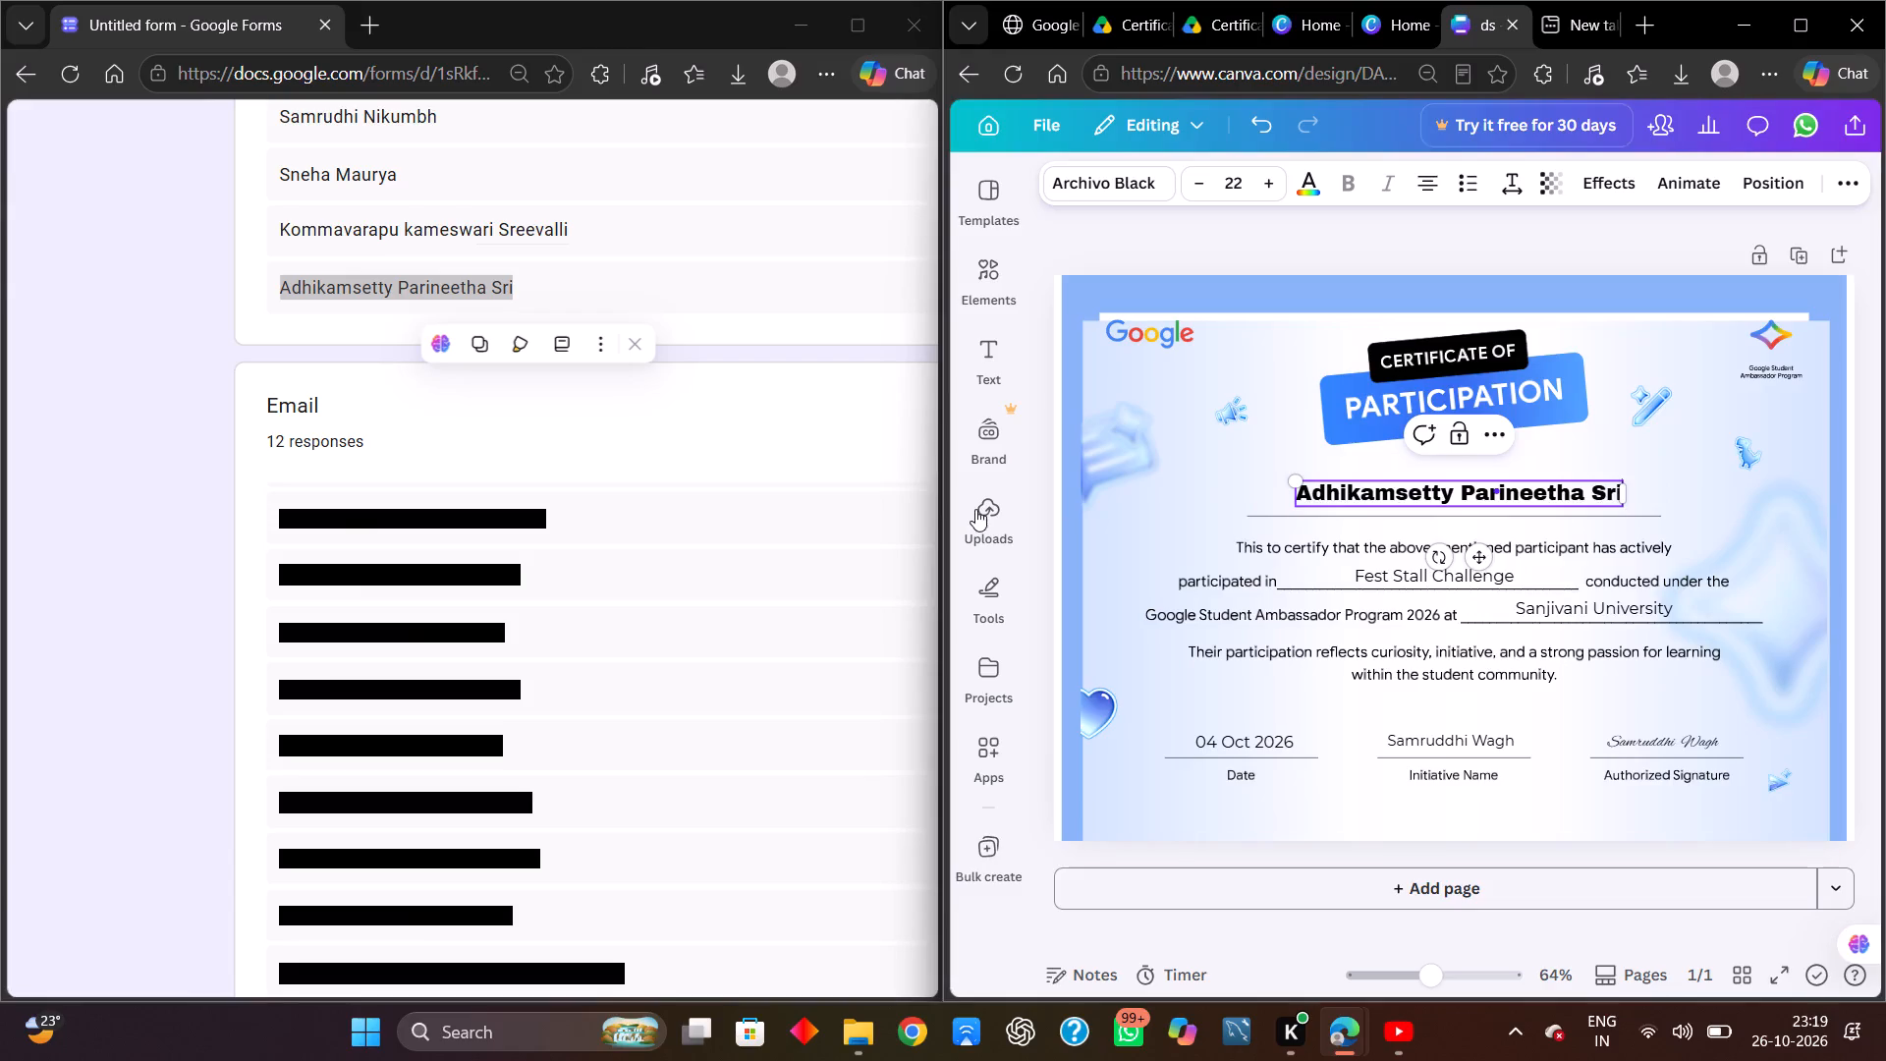
click(1042, 554)
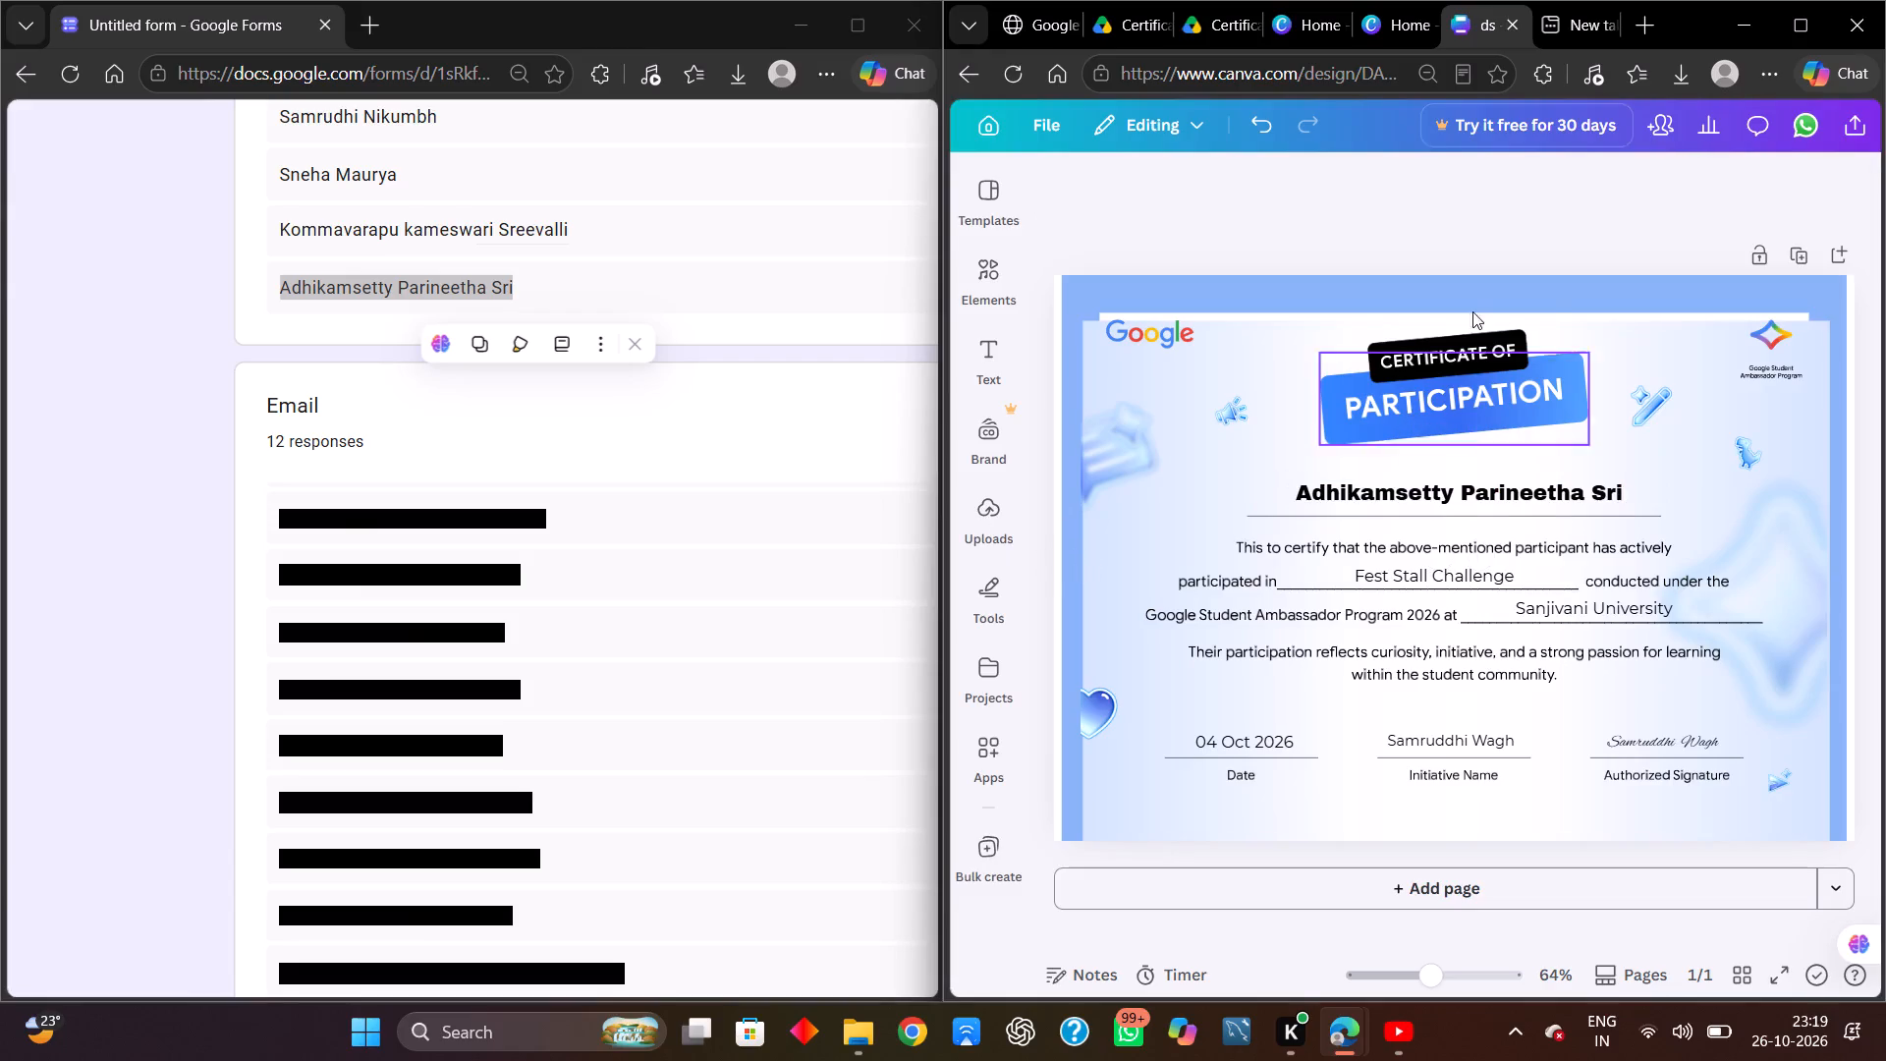
Download the updated certificate as a PNG at High quality.
click(1863, 122)
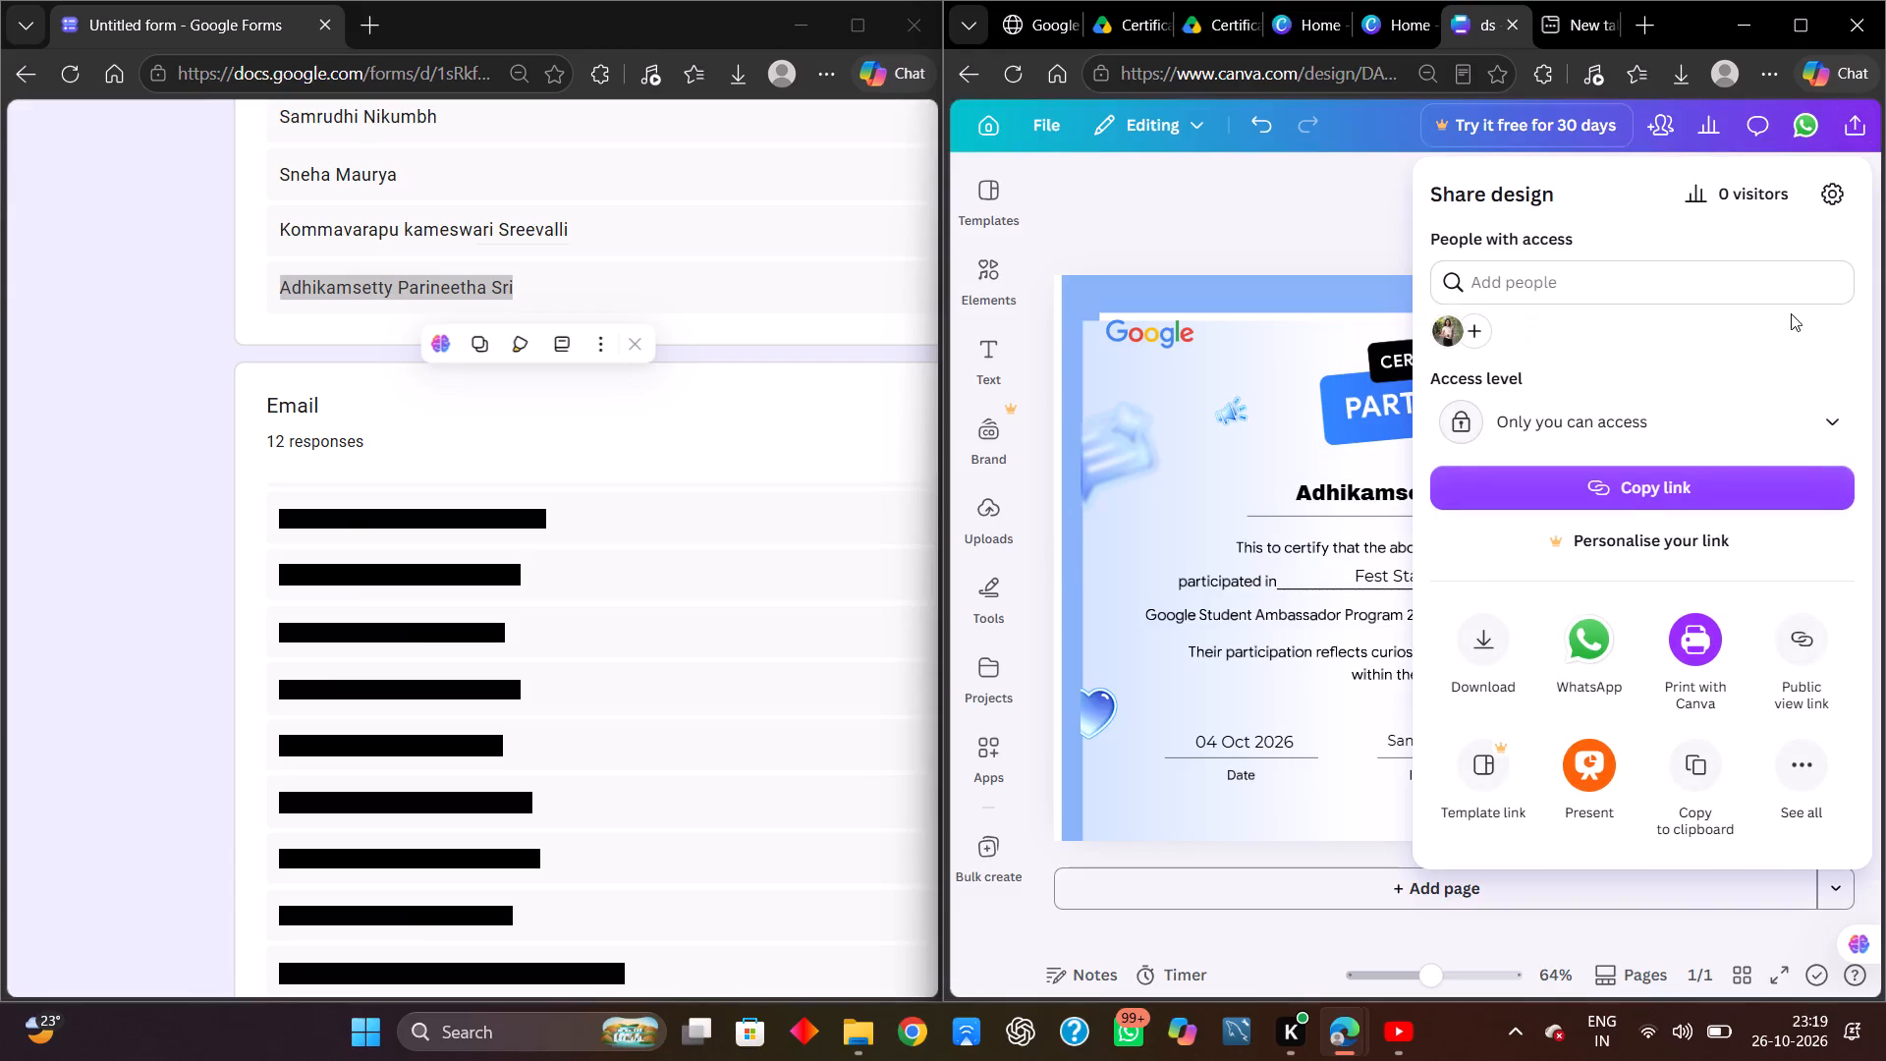
click(1484, 624)
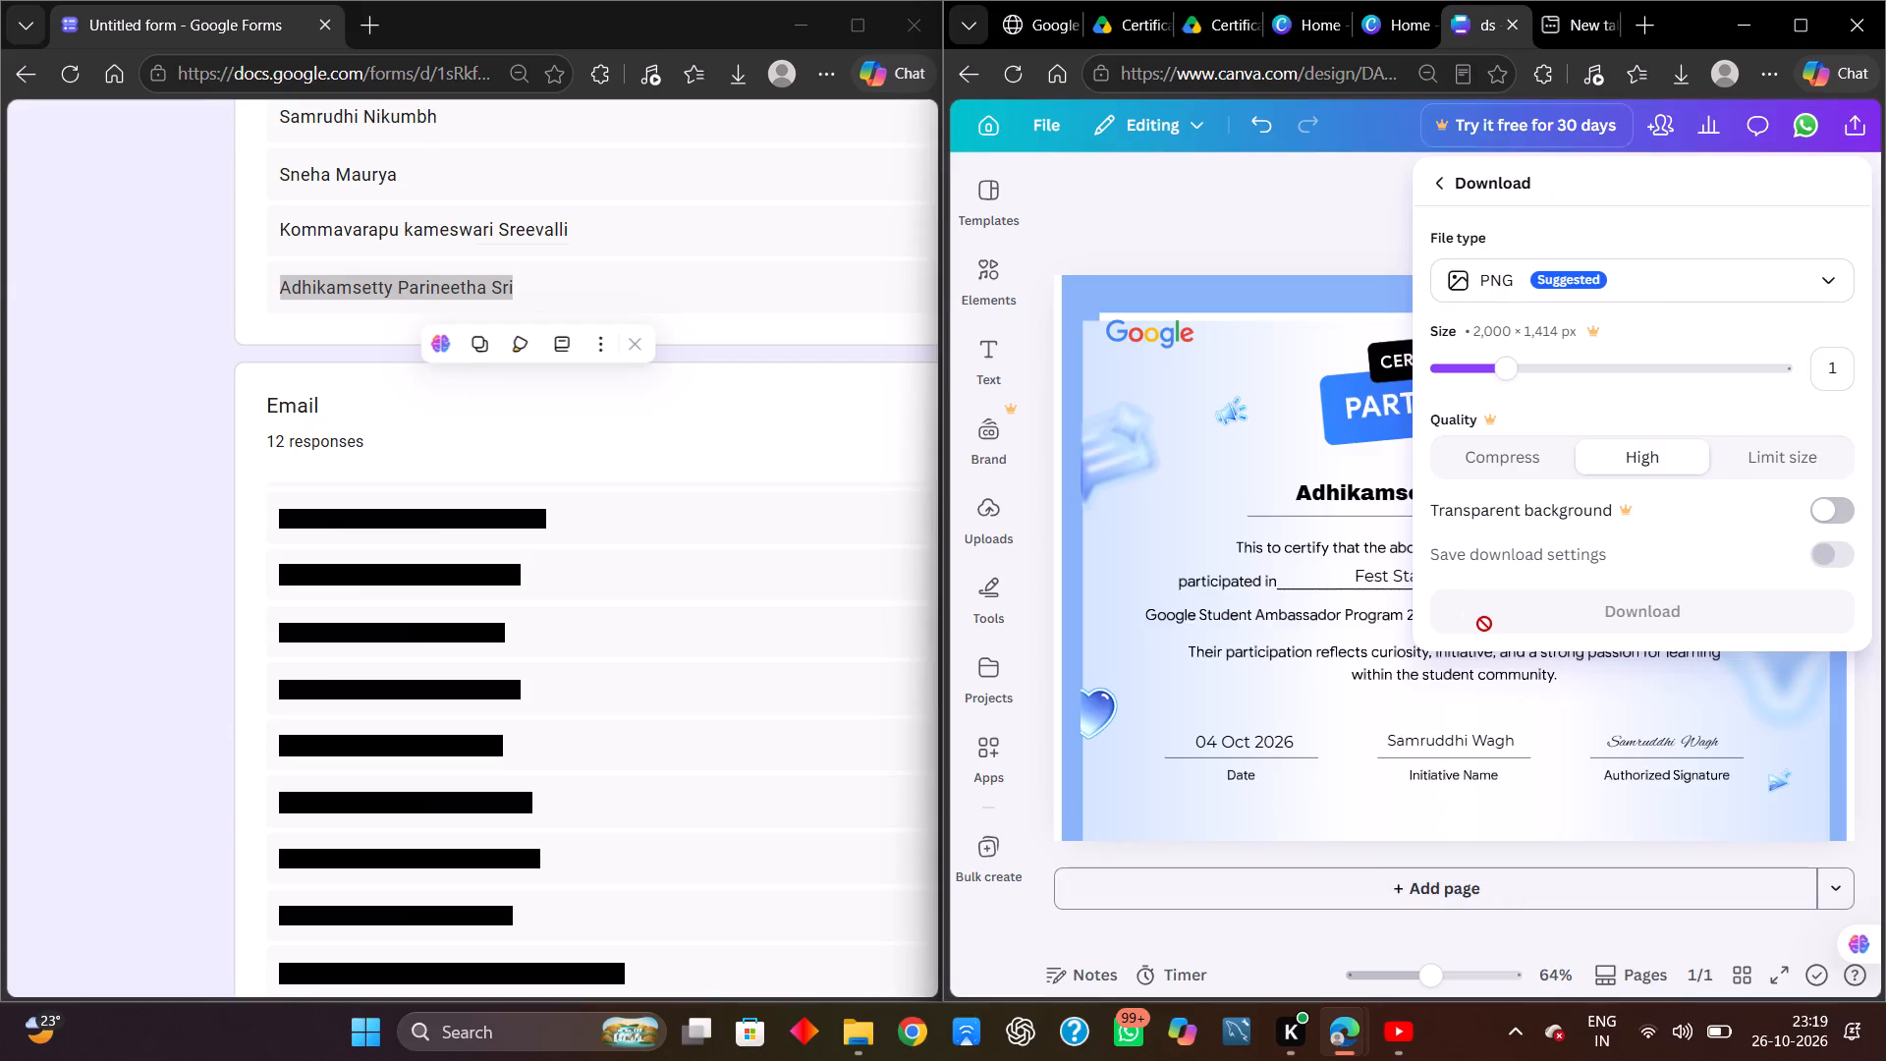
click(1645, 619)
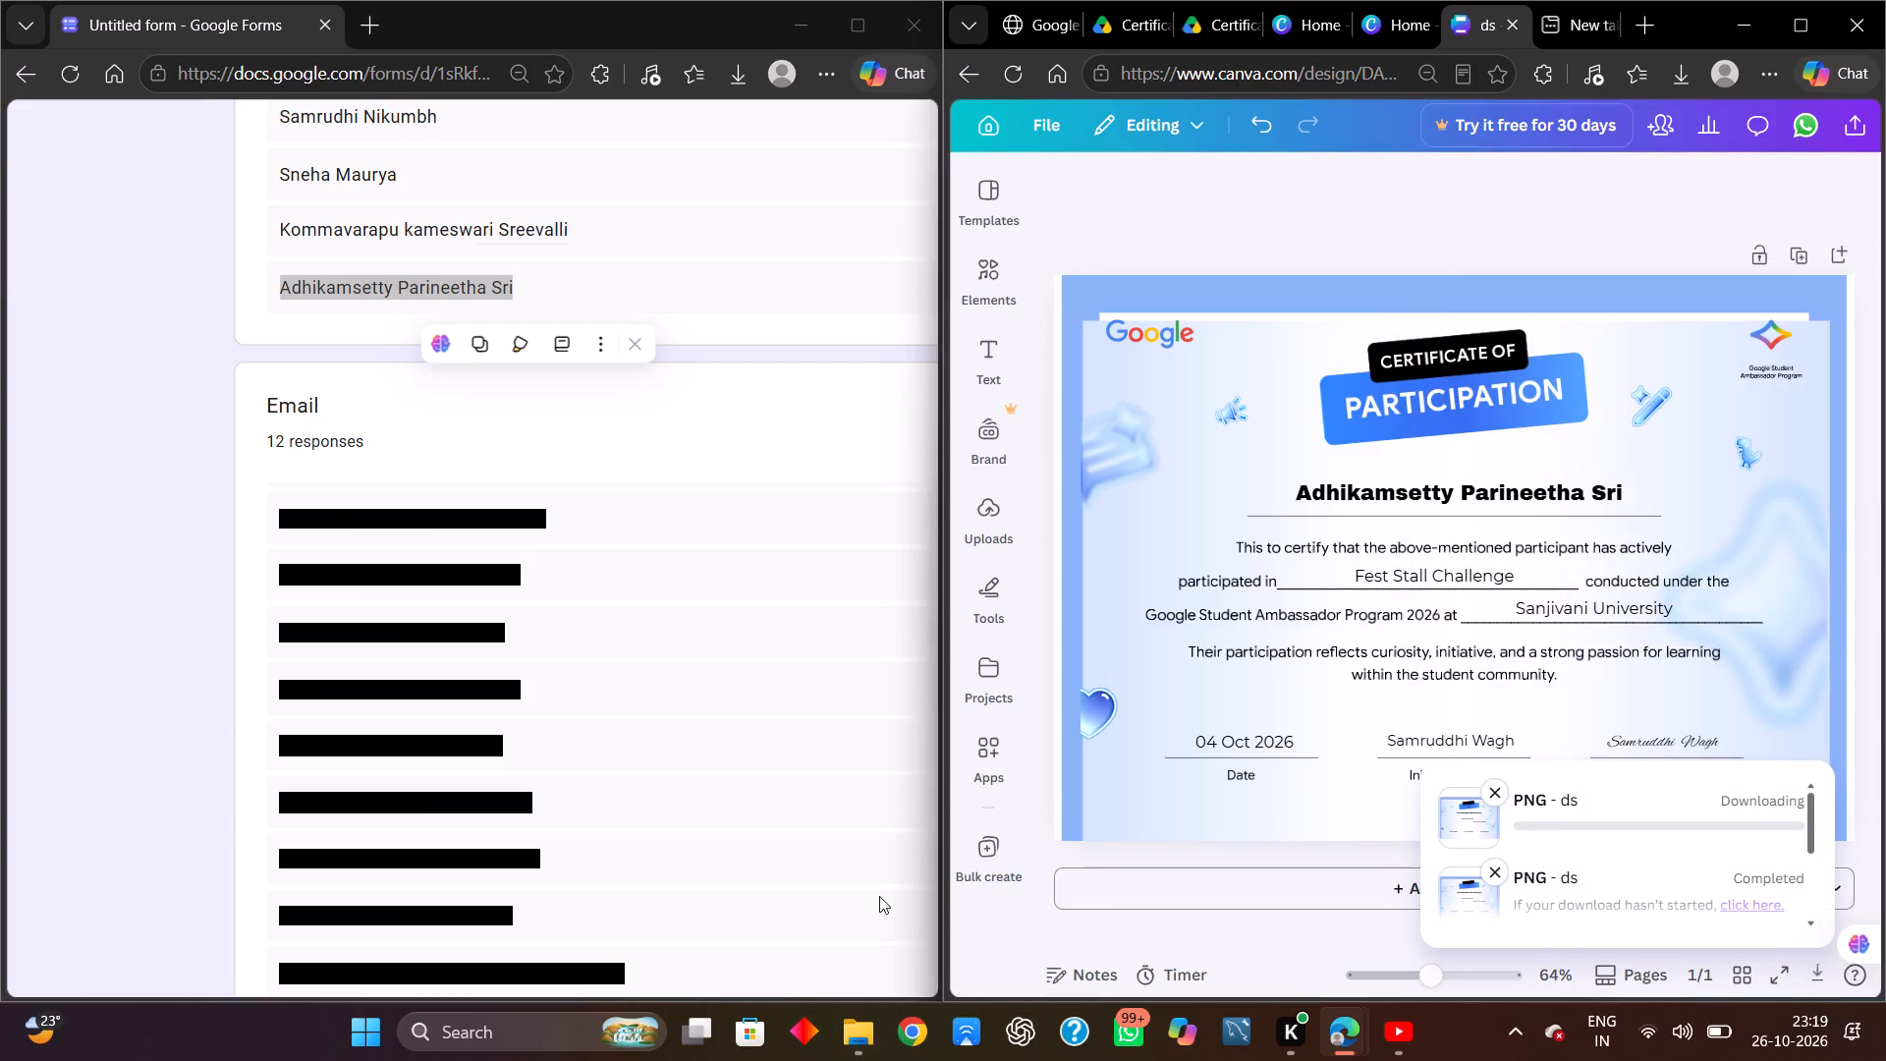
Look for the new certificate in File Explorer's Downloads folder and return to the browser windows to check its download.
click(860, 1026)
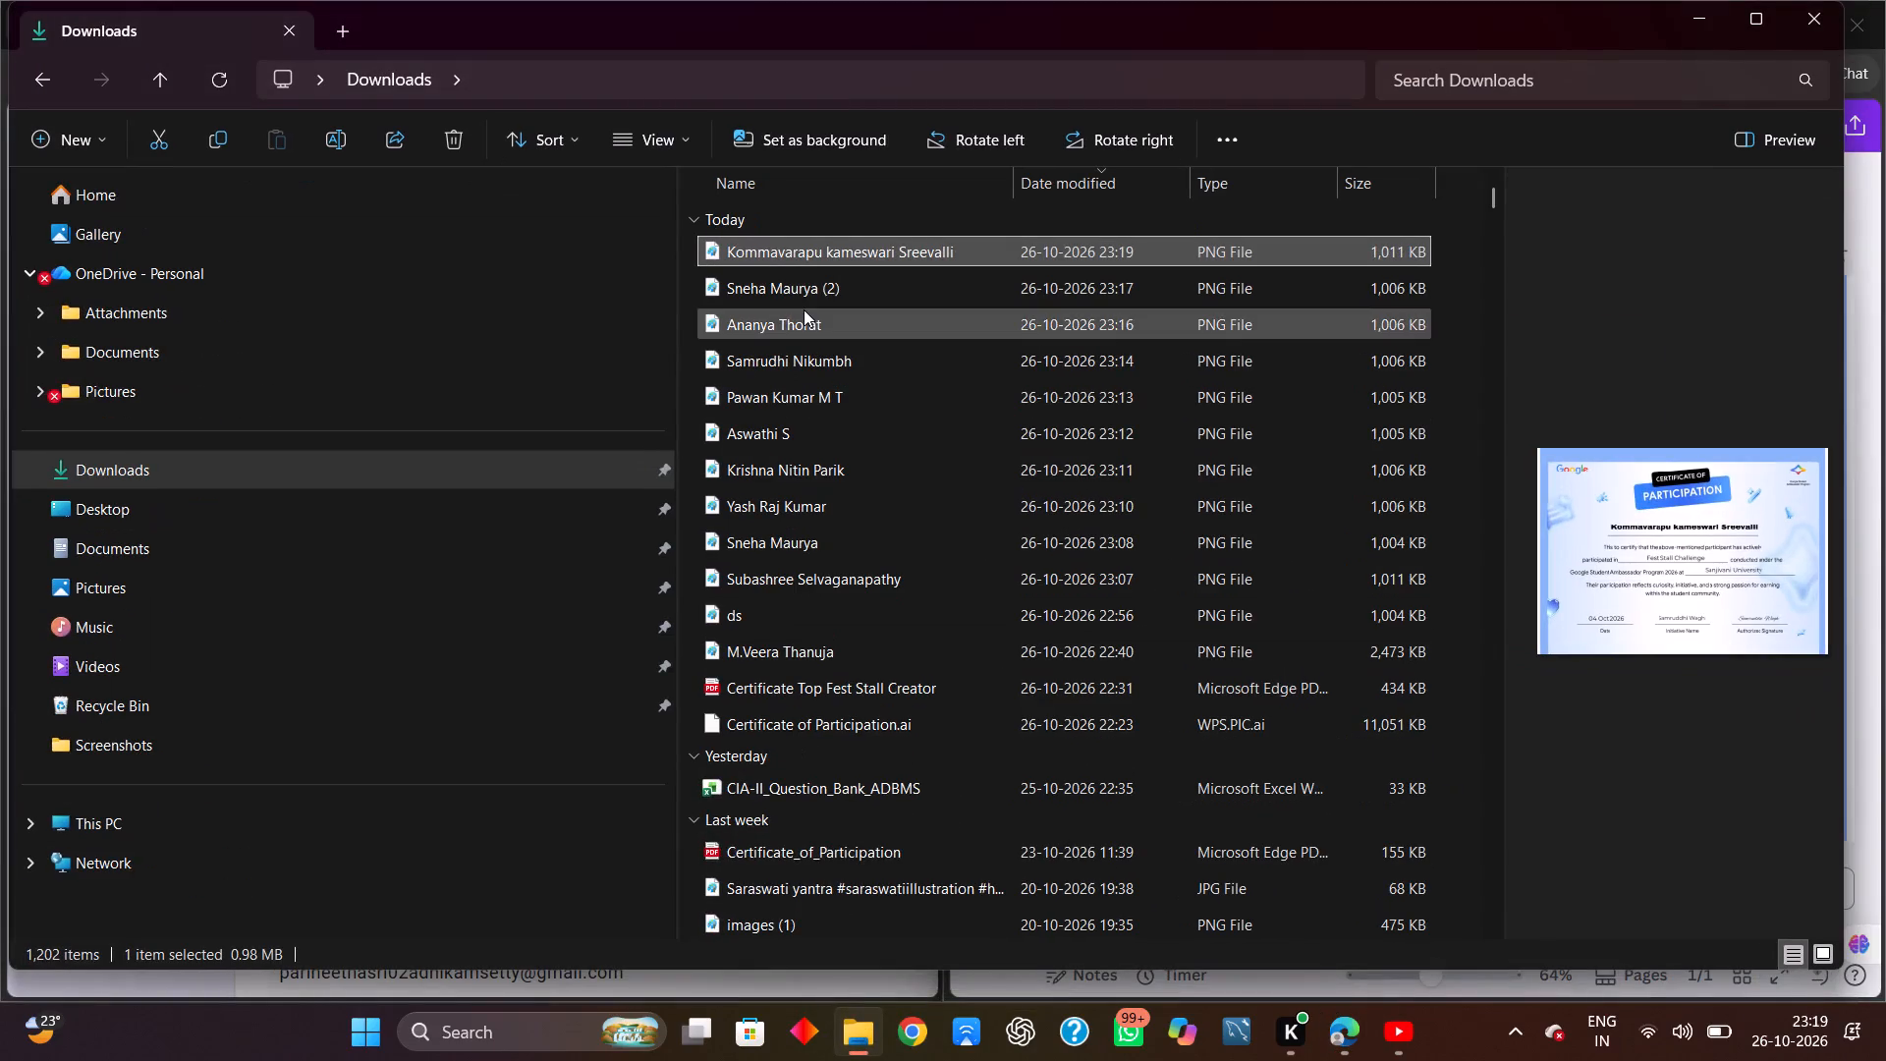
double_click(494, 461)
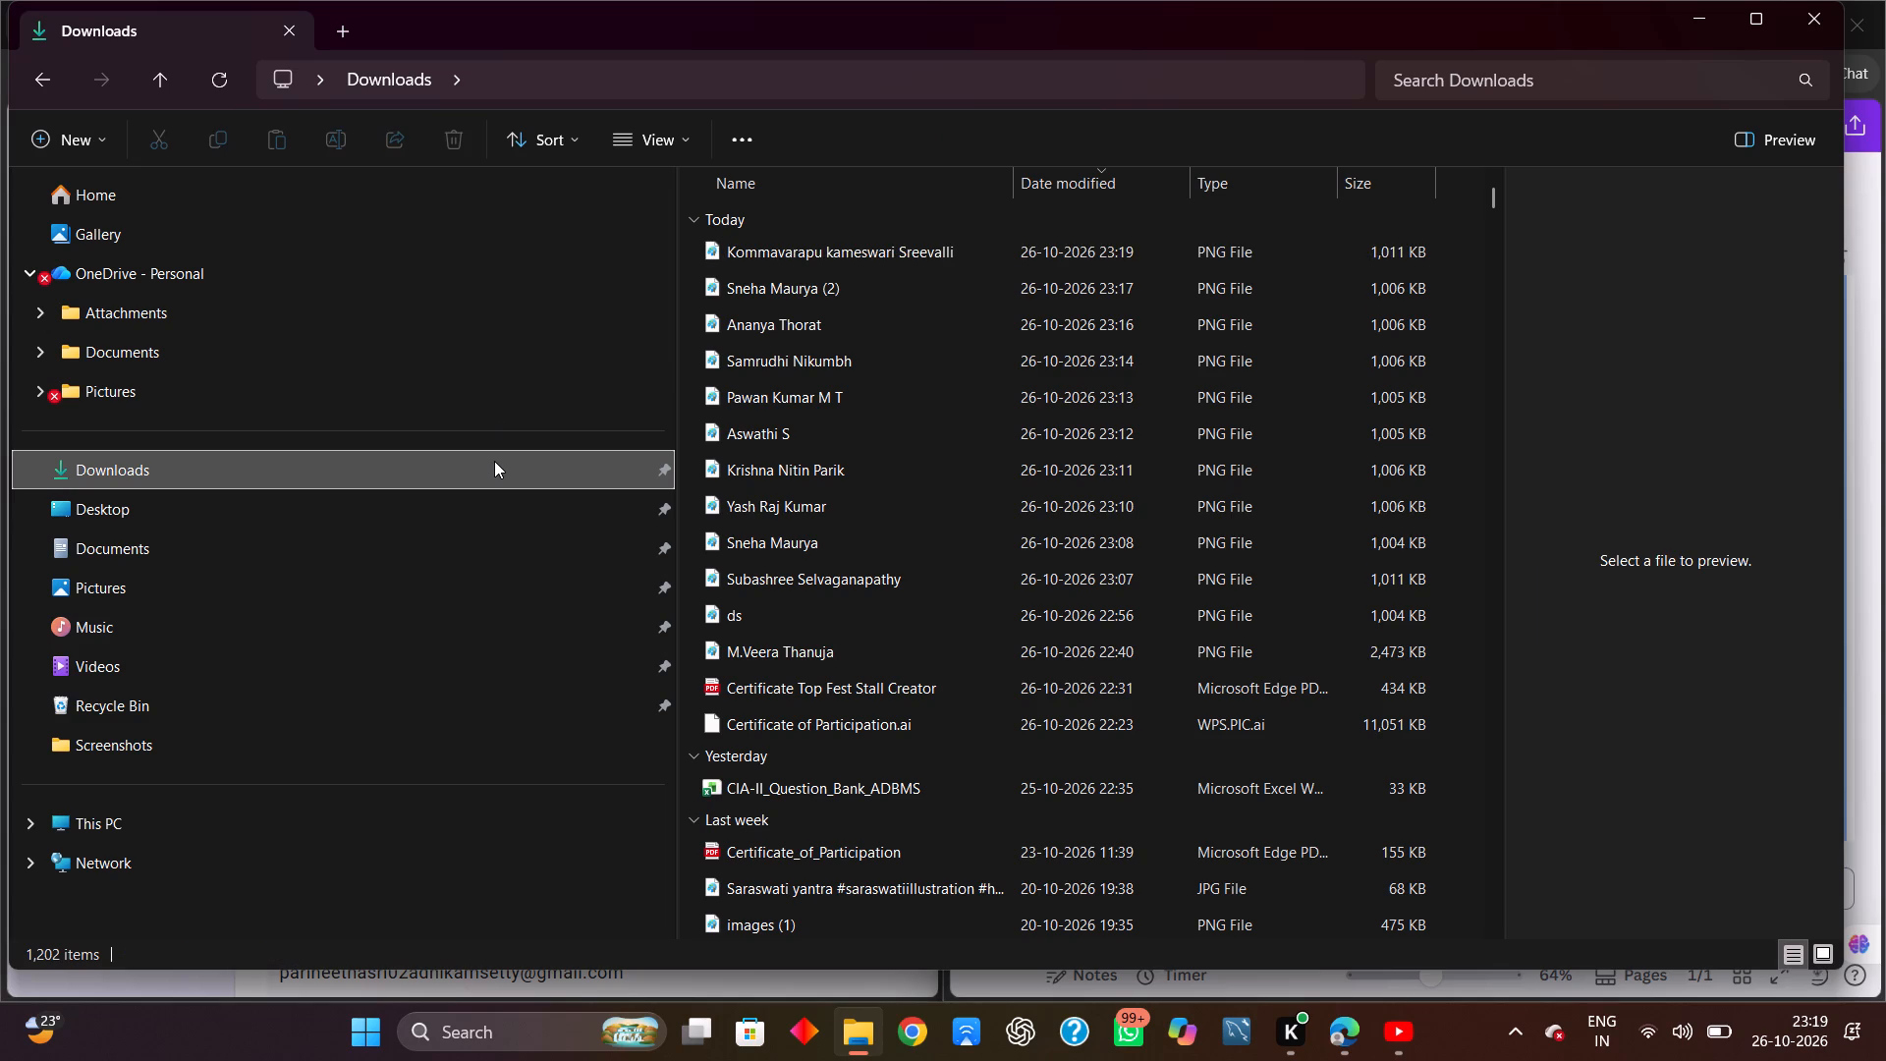
click(1336, 1045)
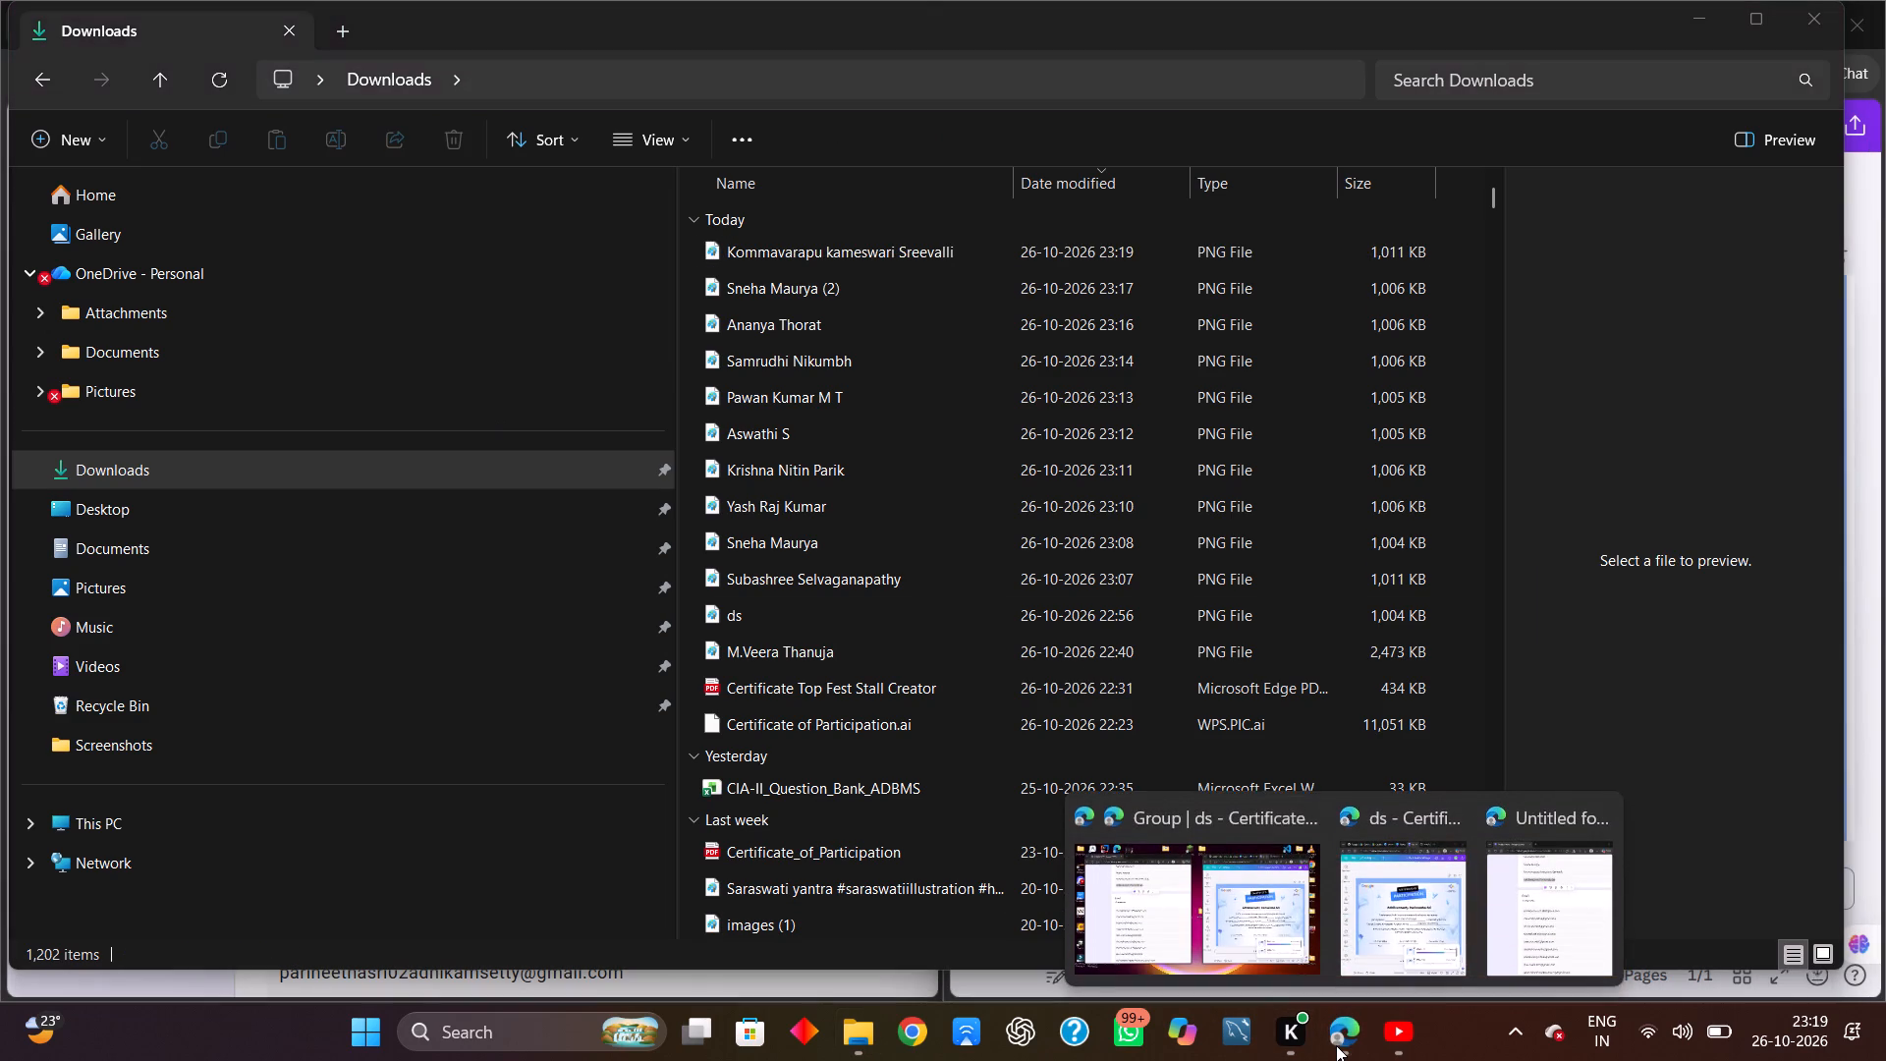
click(1212, 895)
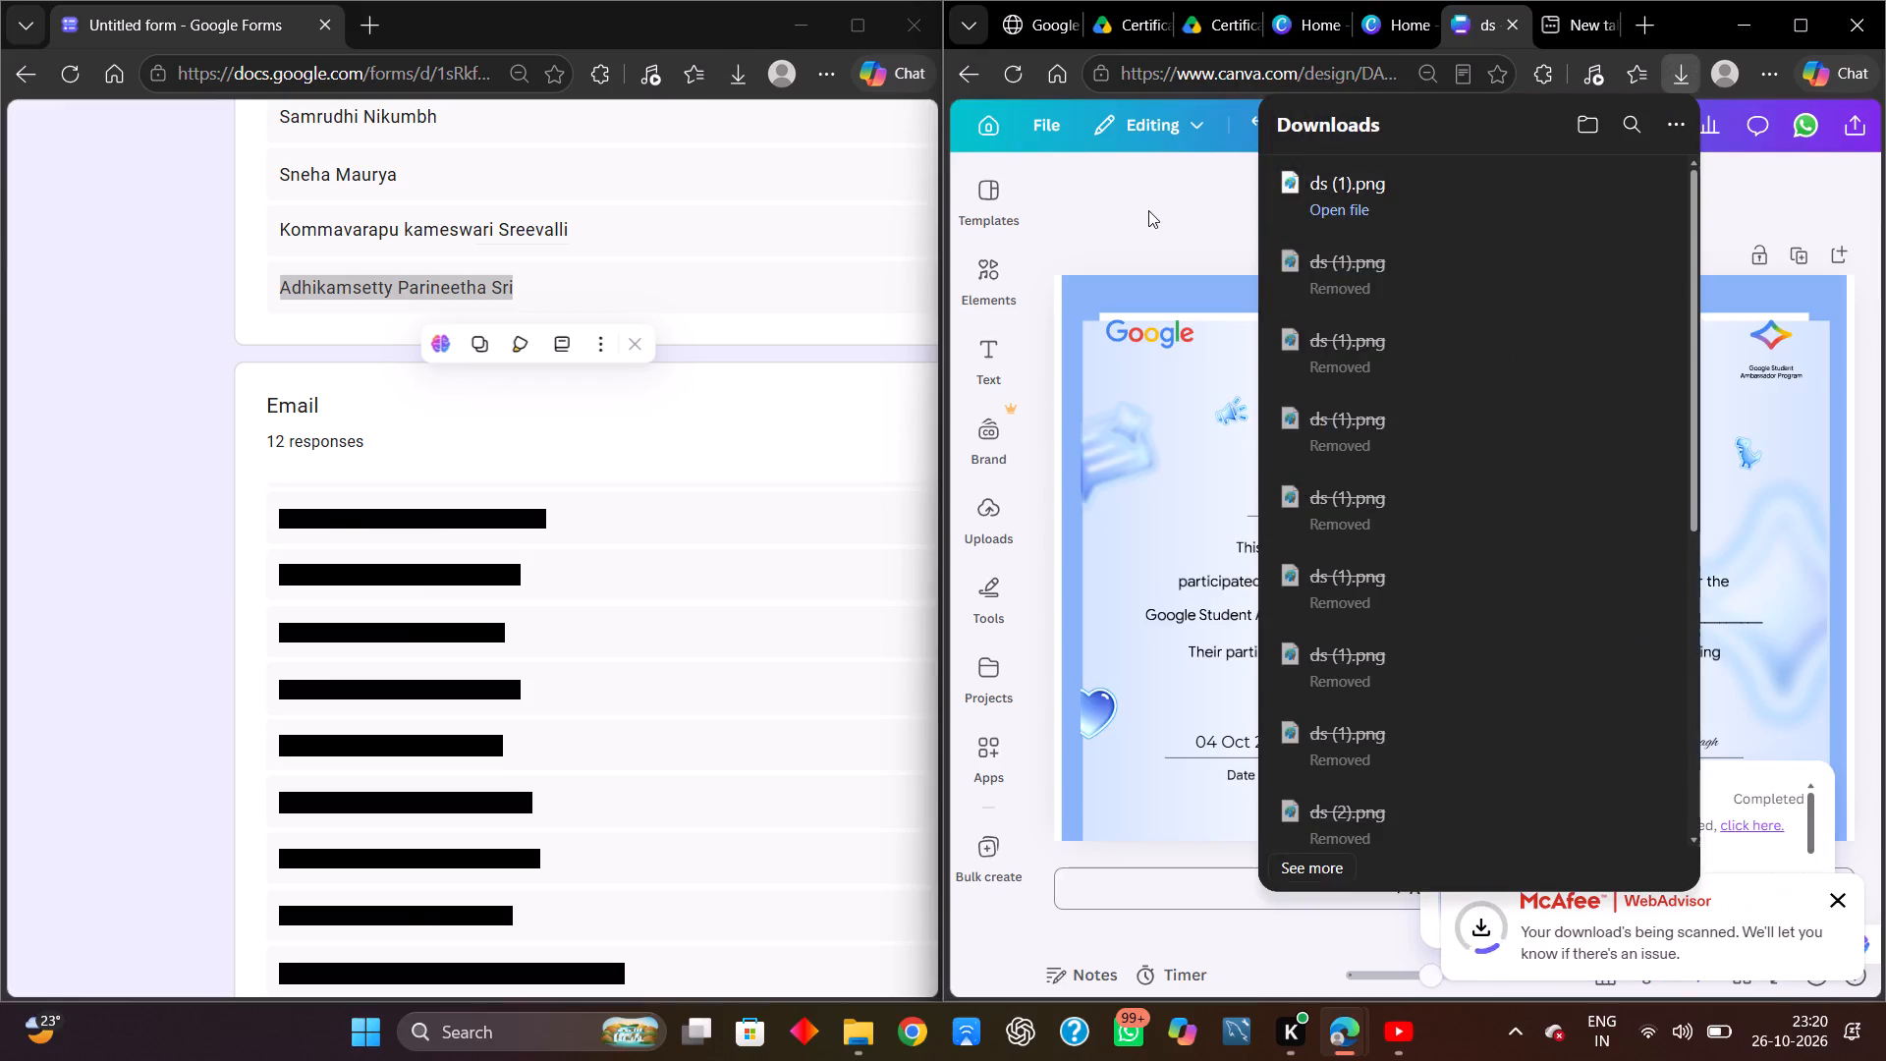
double_click(1148, 210)
In File Explorer's refreshed Downloads folder, rename ds (1) with the last respondent's name and minimize the window.
click(847, 1031)
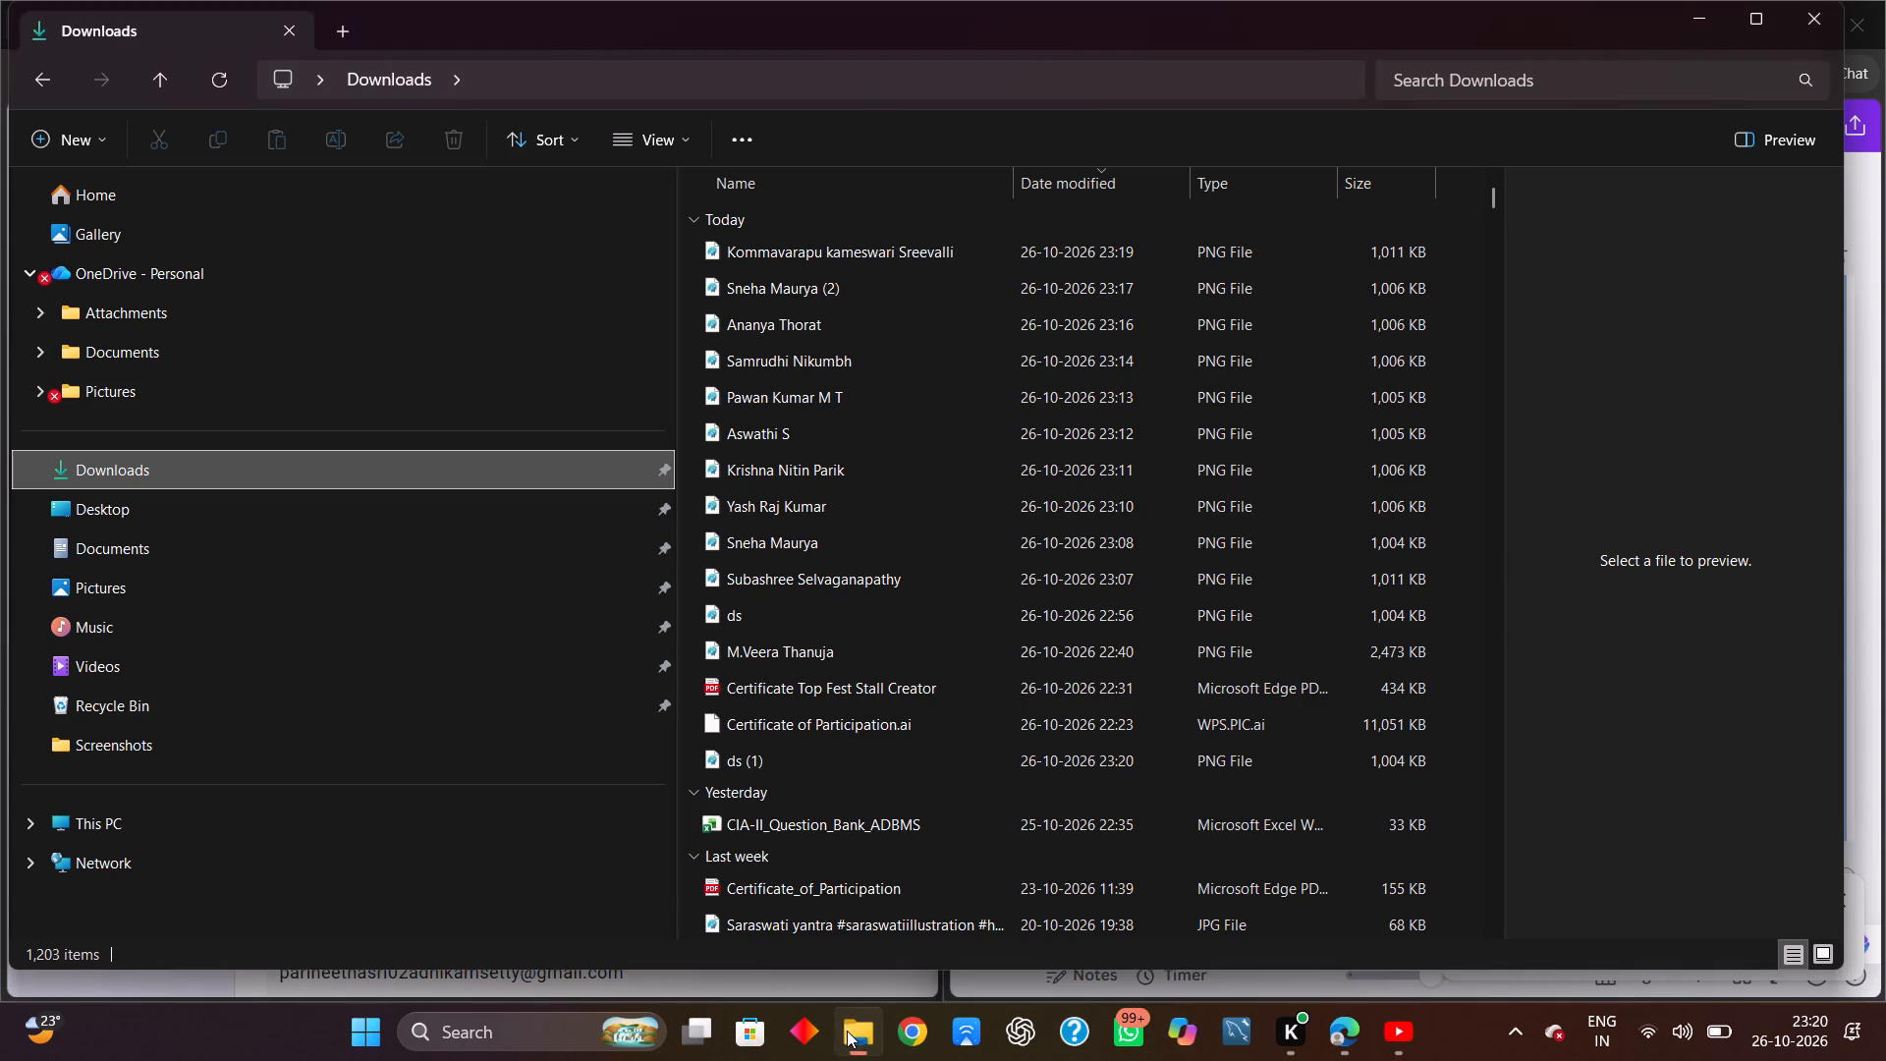
double_click(546, 473)
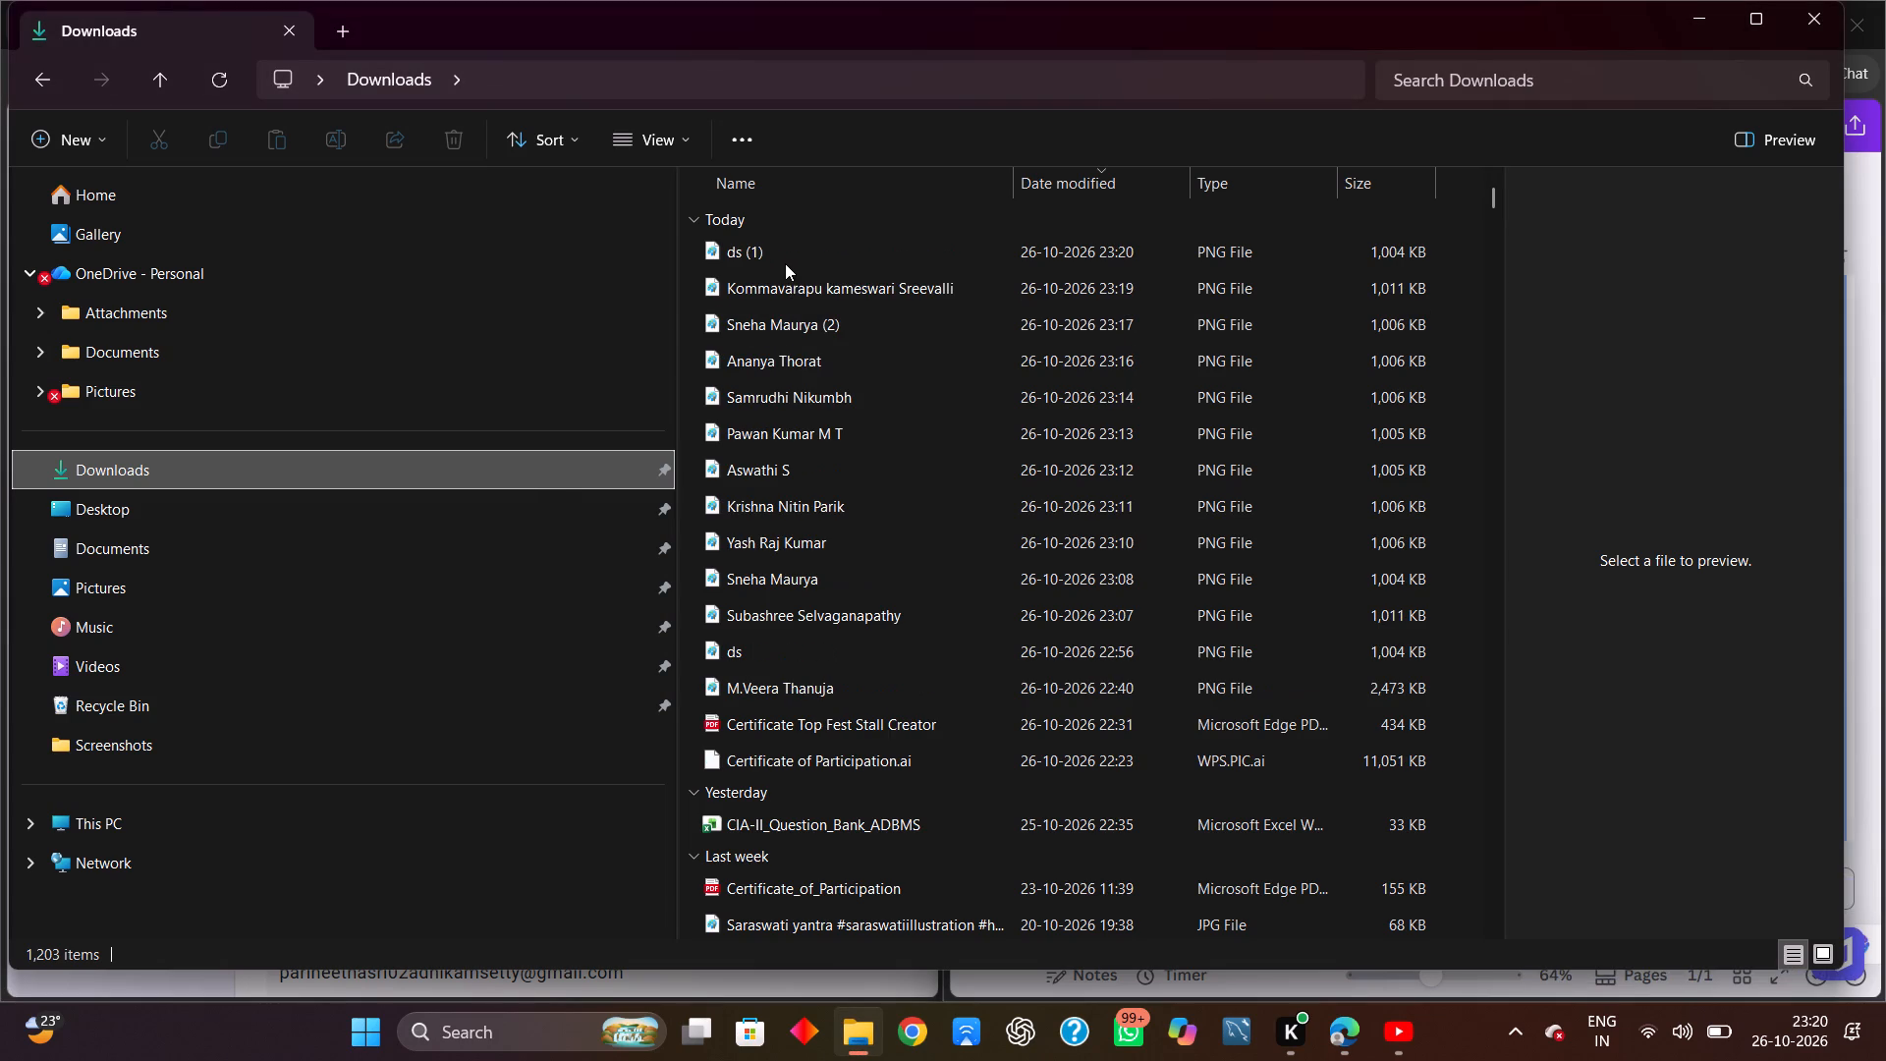
click(779, 251)
right_click(779, 251)
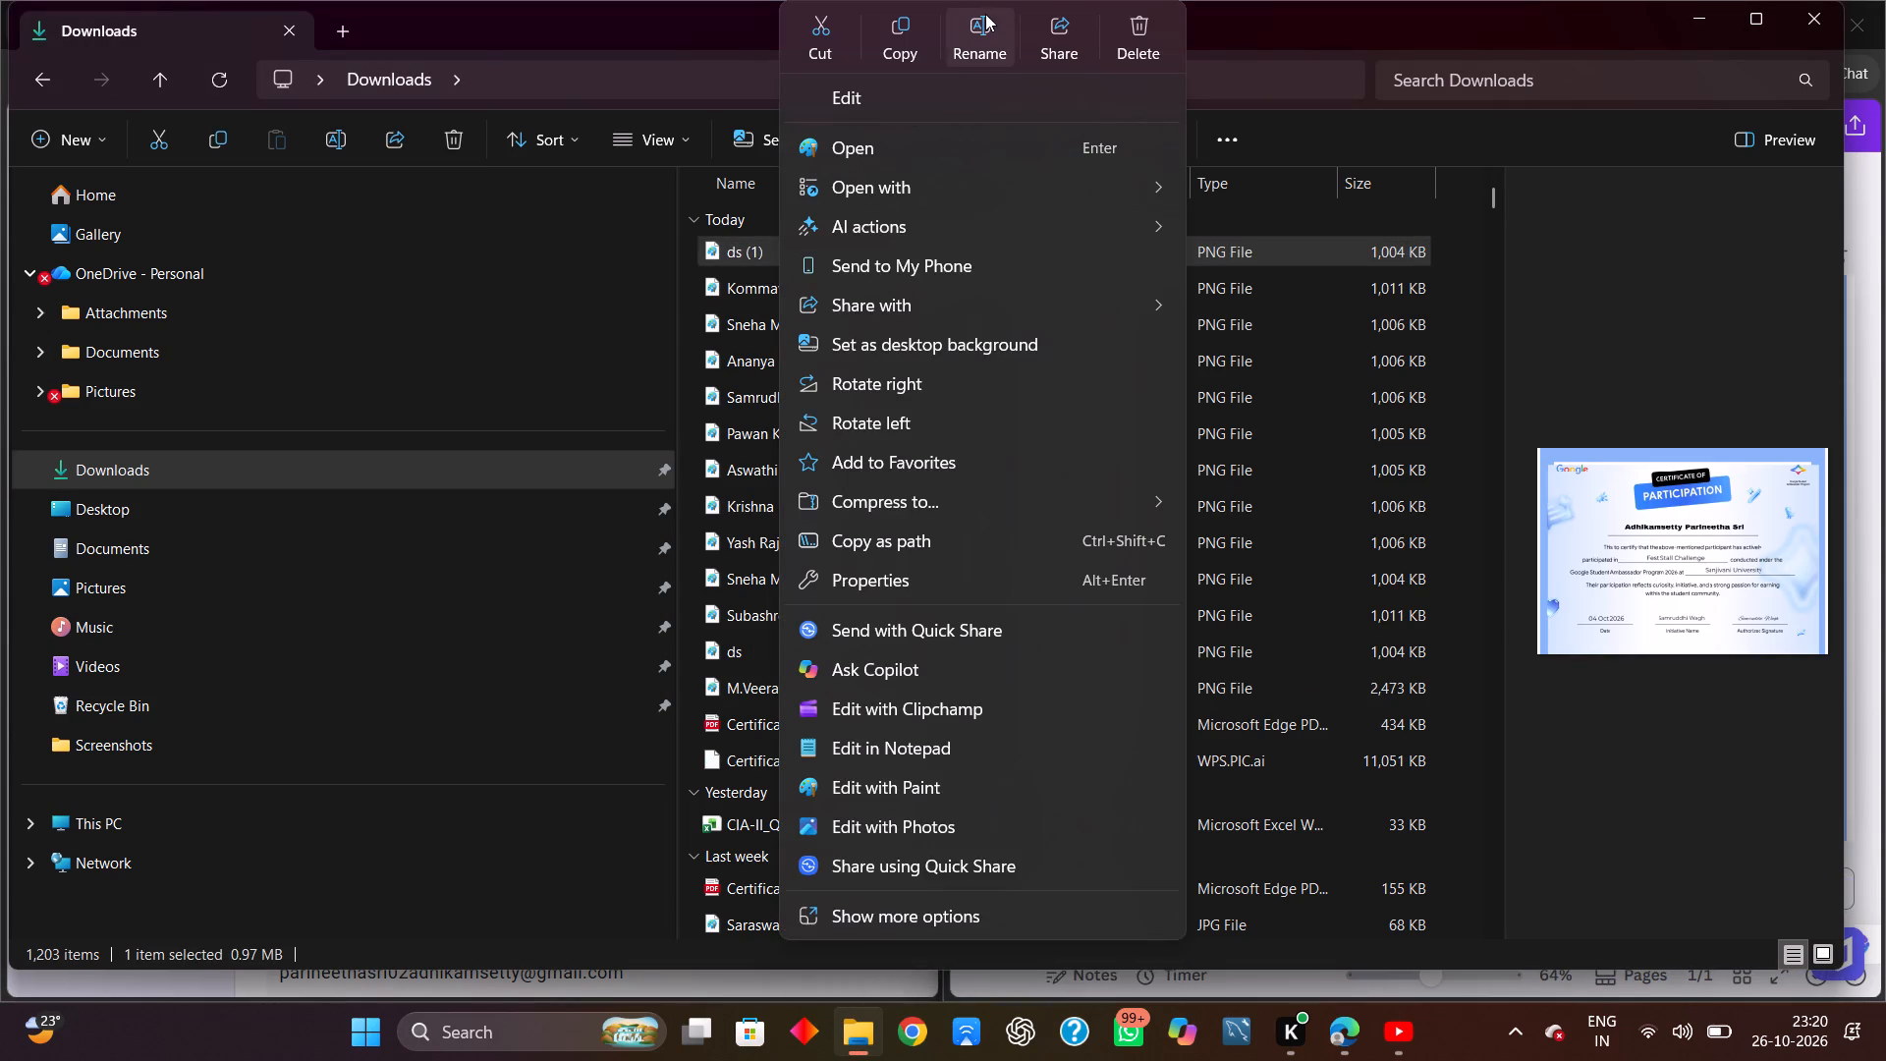
click(975, 19)
key(ctrl+v)
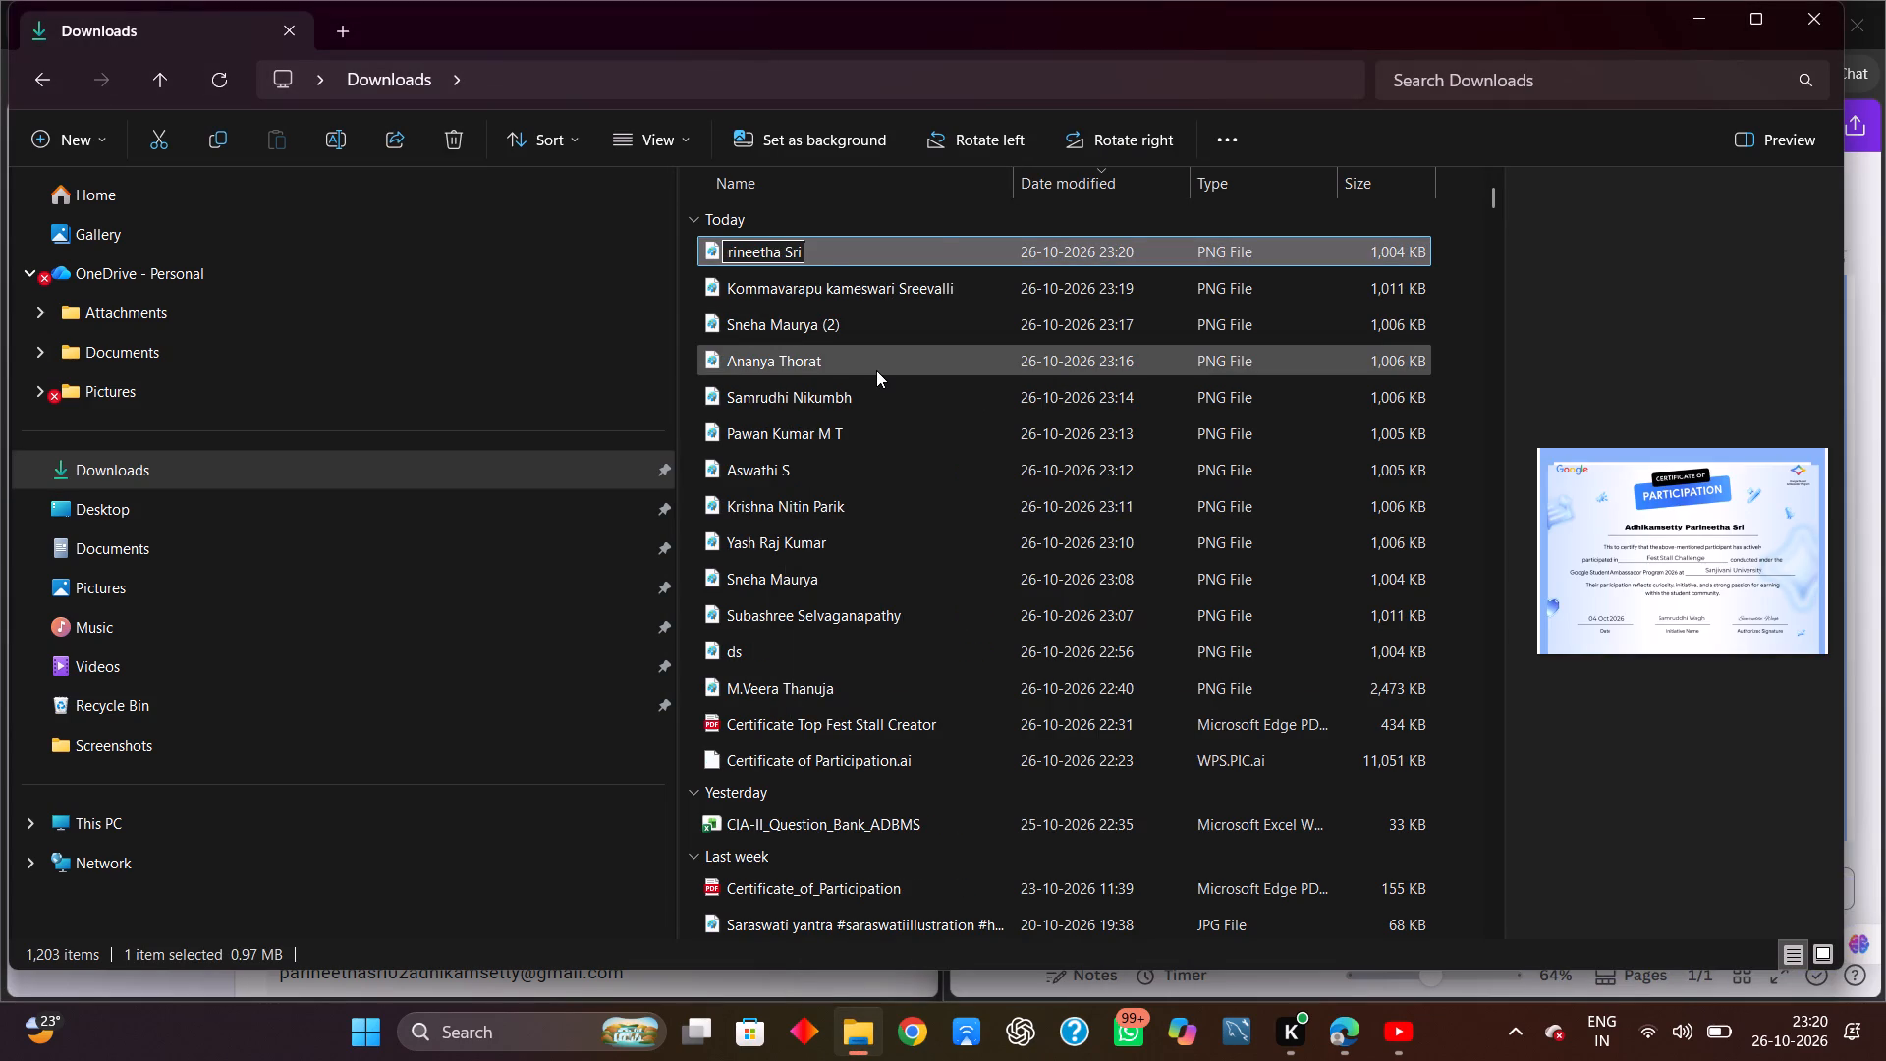
key(Return)
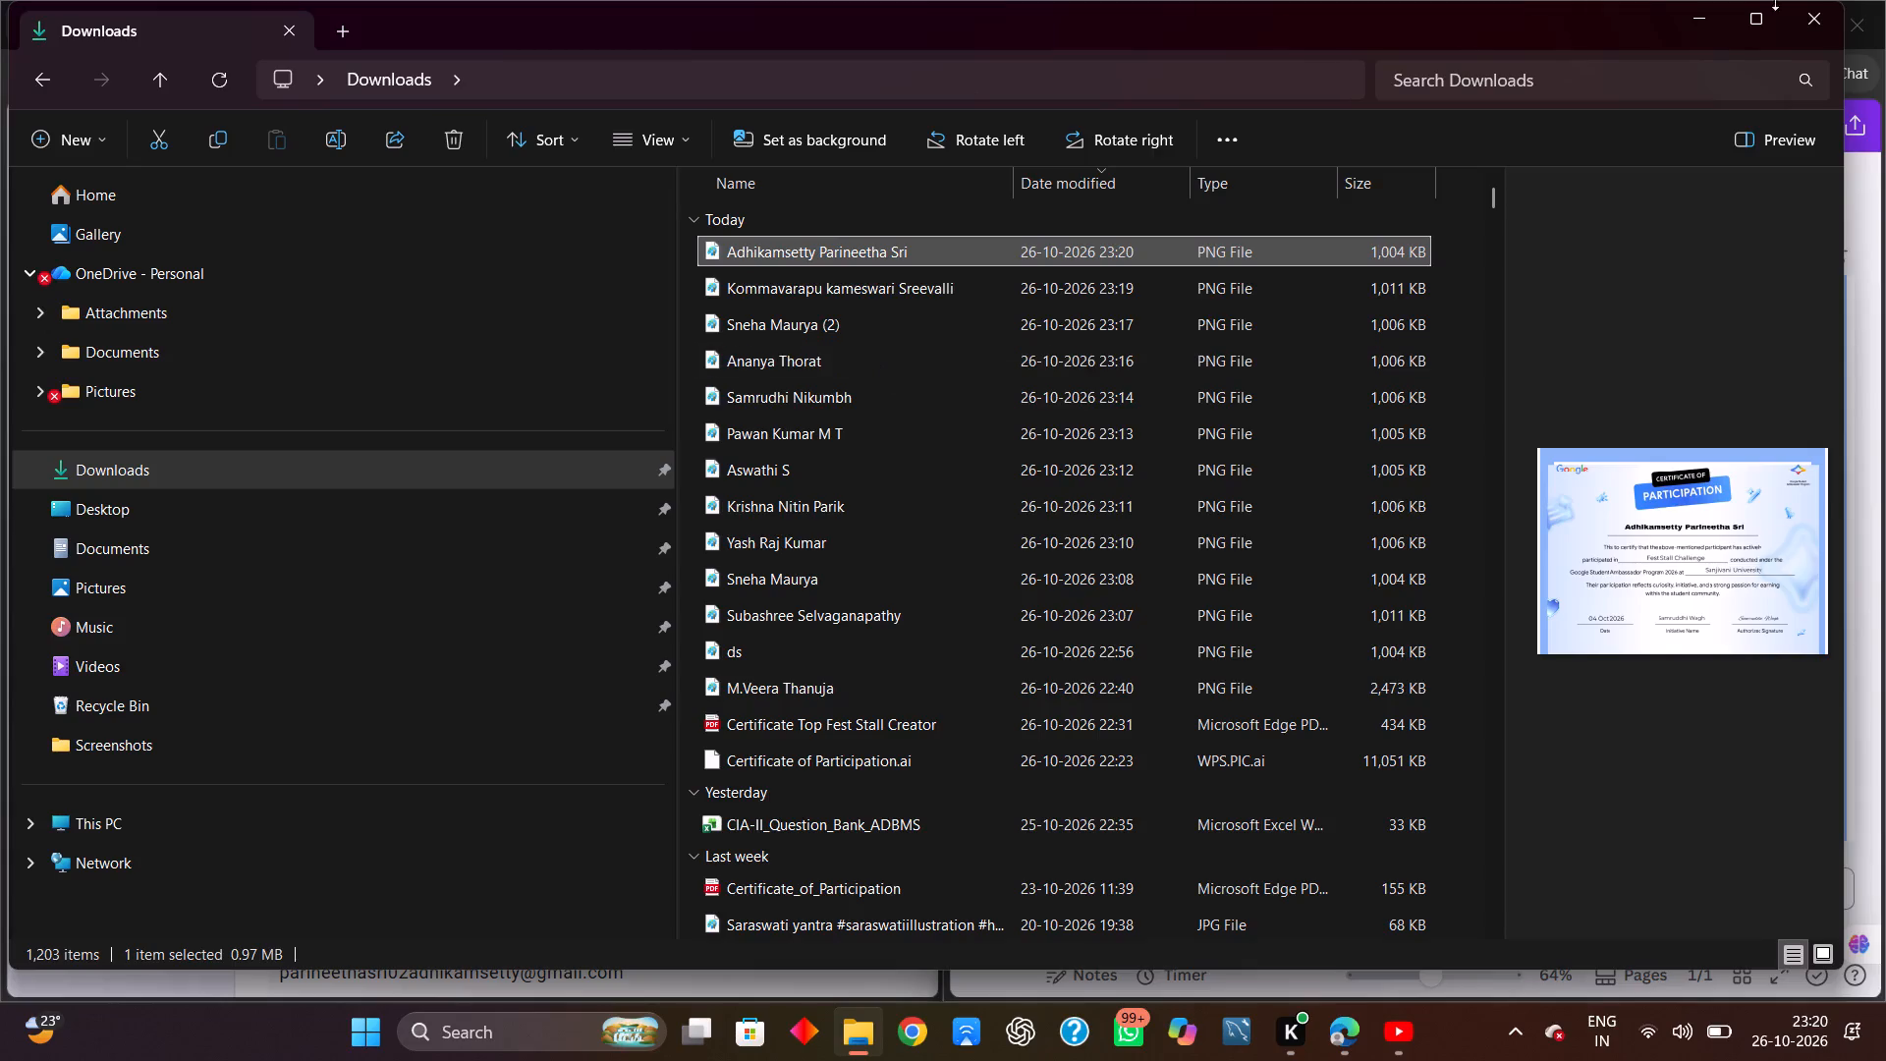
click(1705, 15)
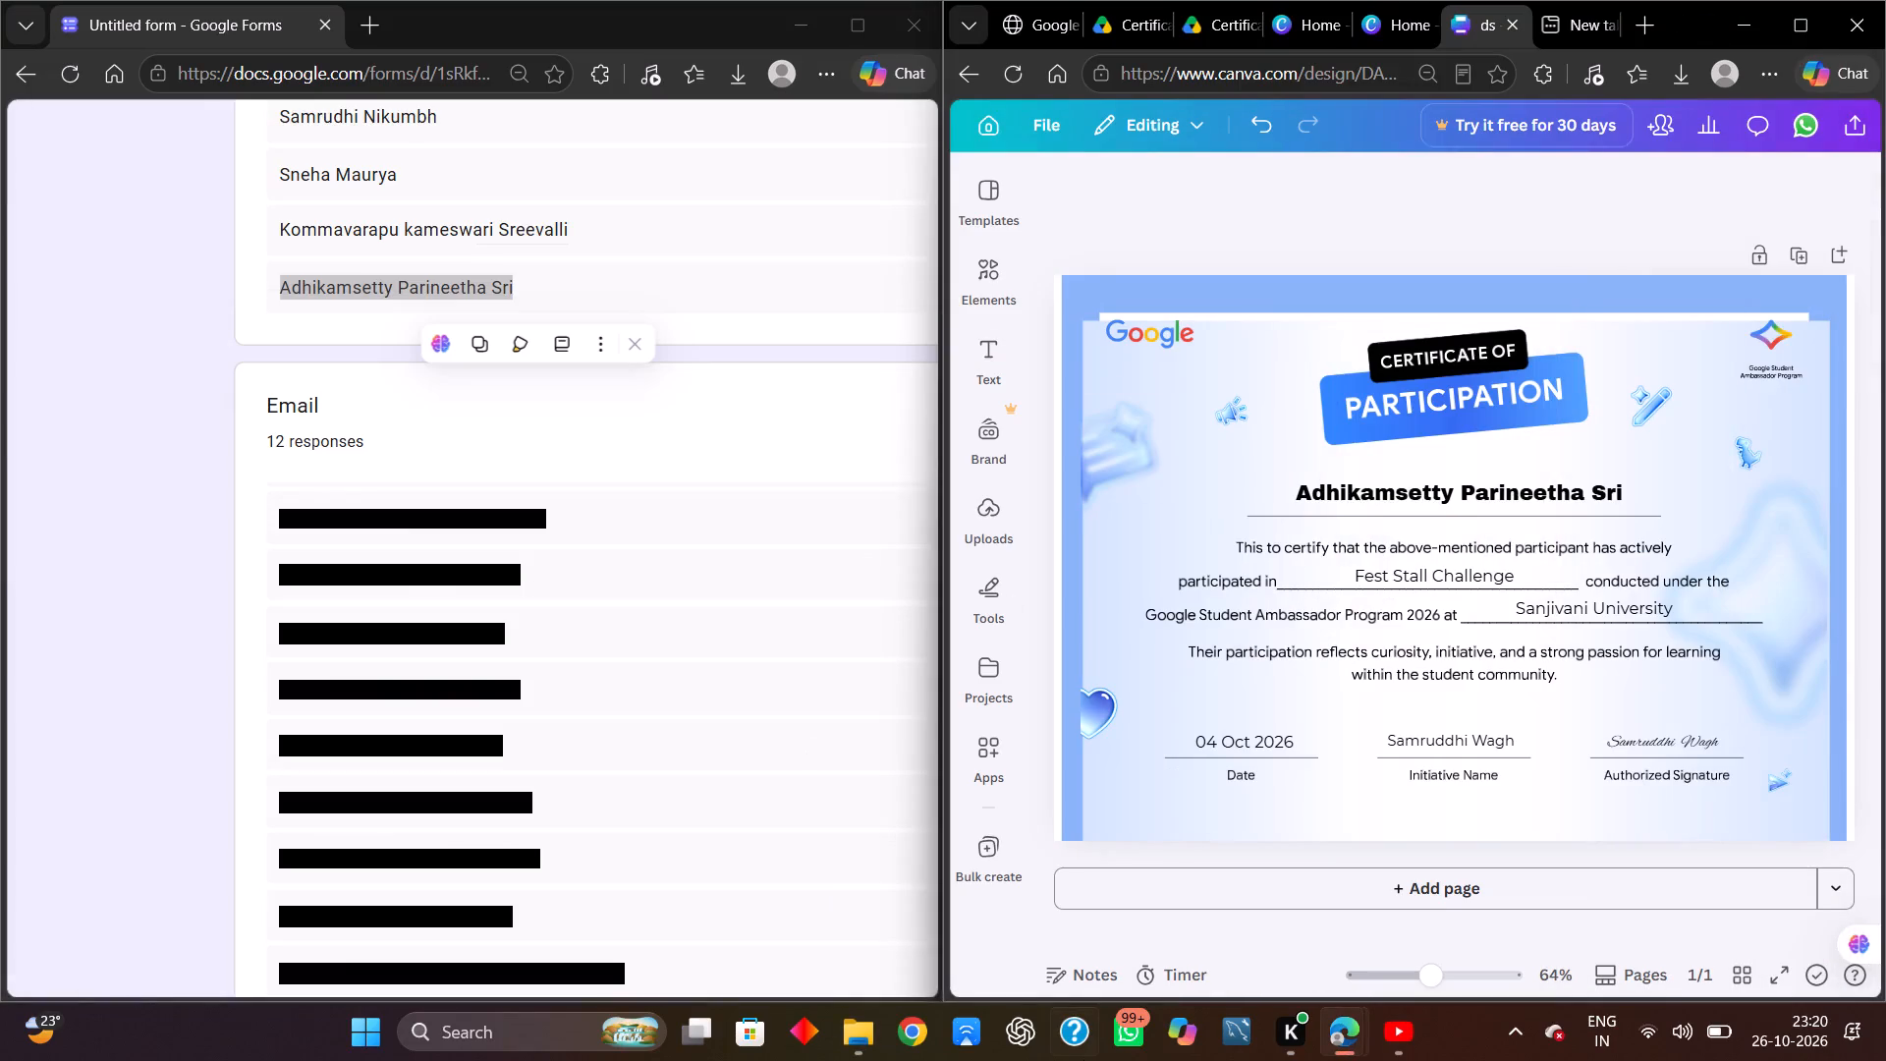
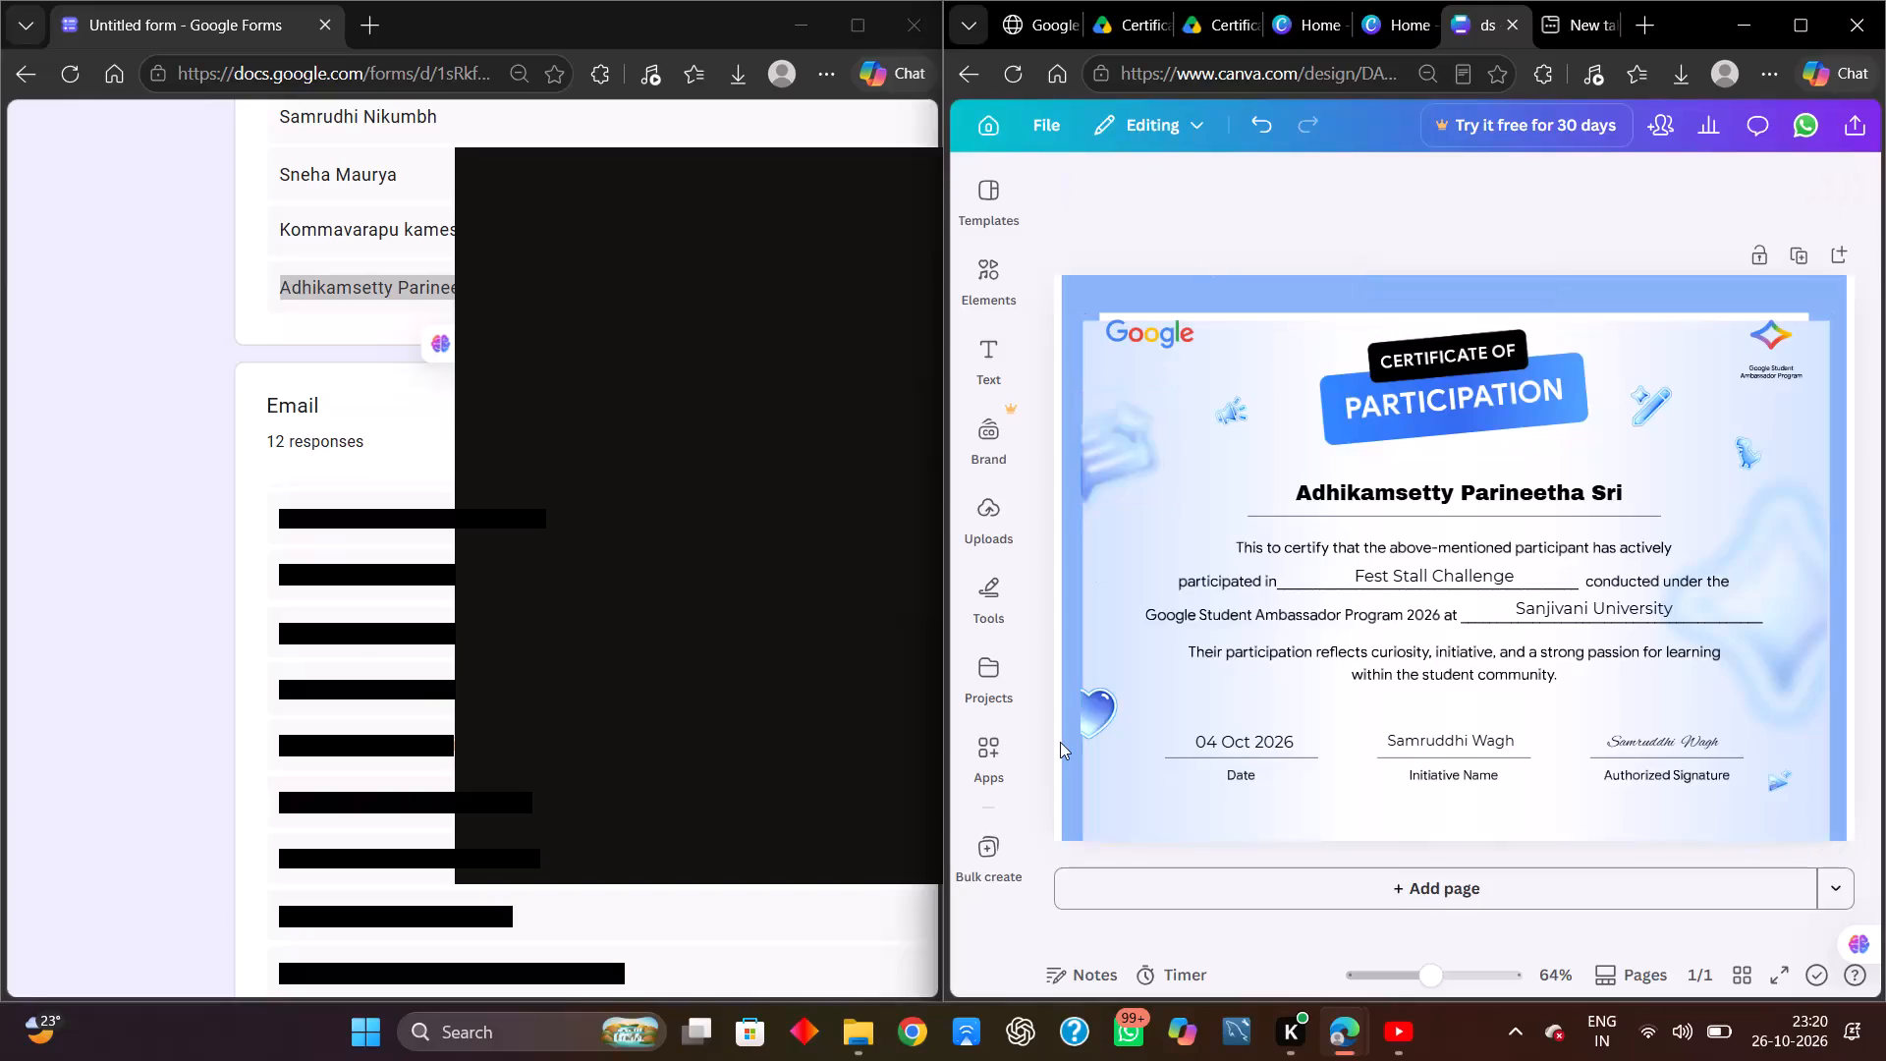
Switch to File Explorer and look over the renamed certificate files in the Downloads folder.
click(859, 1025)
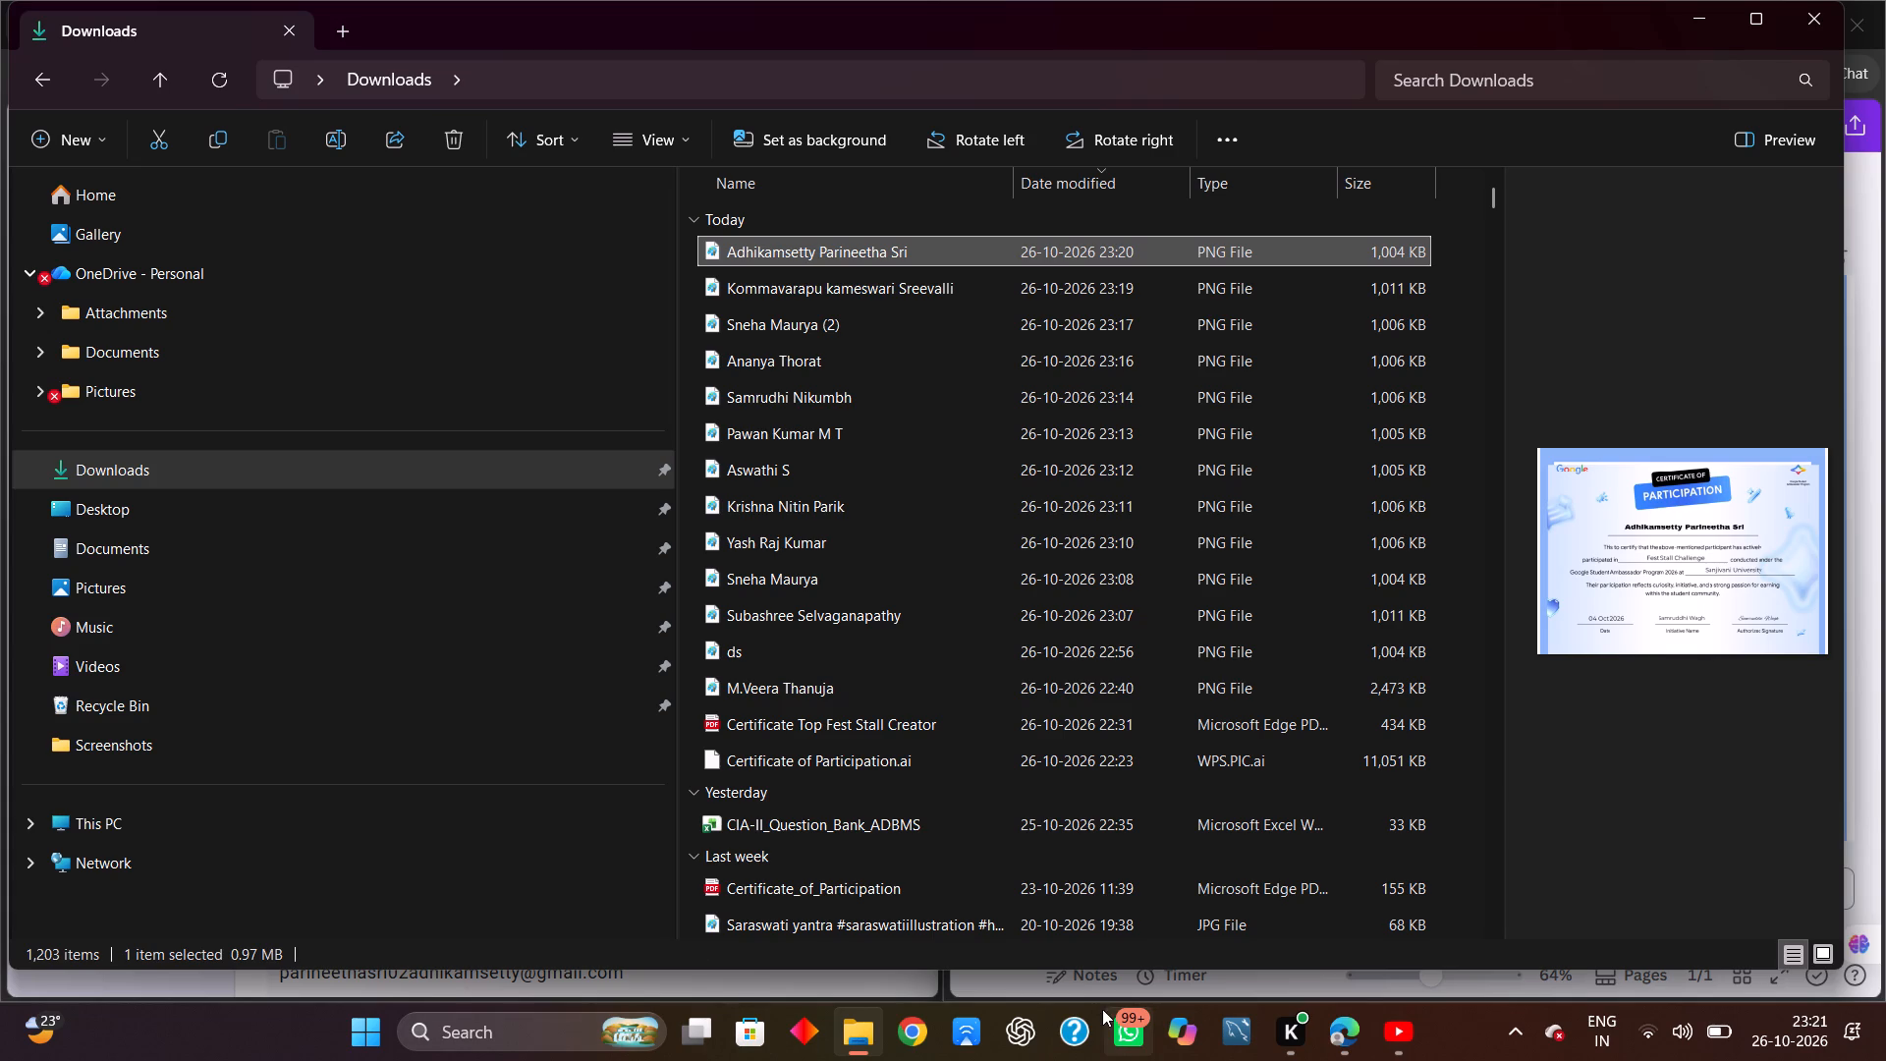
click(1358, 1038)
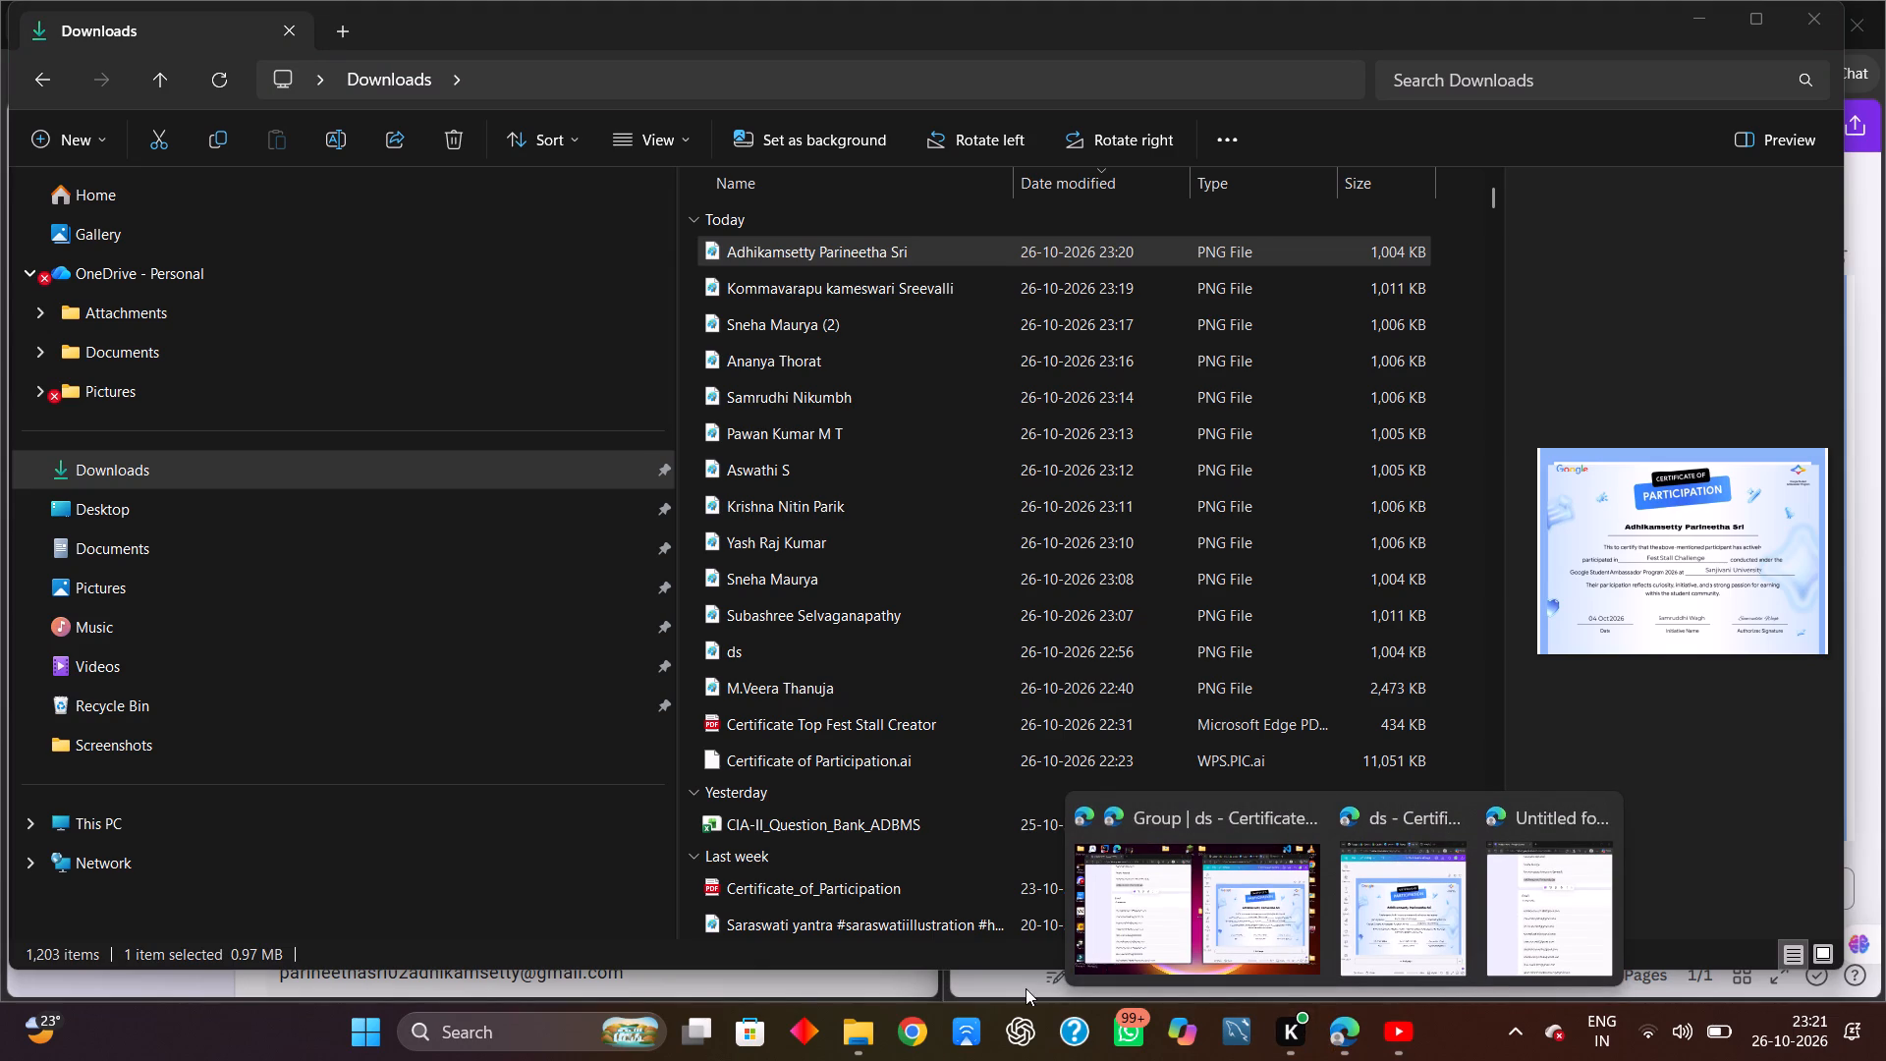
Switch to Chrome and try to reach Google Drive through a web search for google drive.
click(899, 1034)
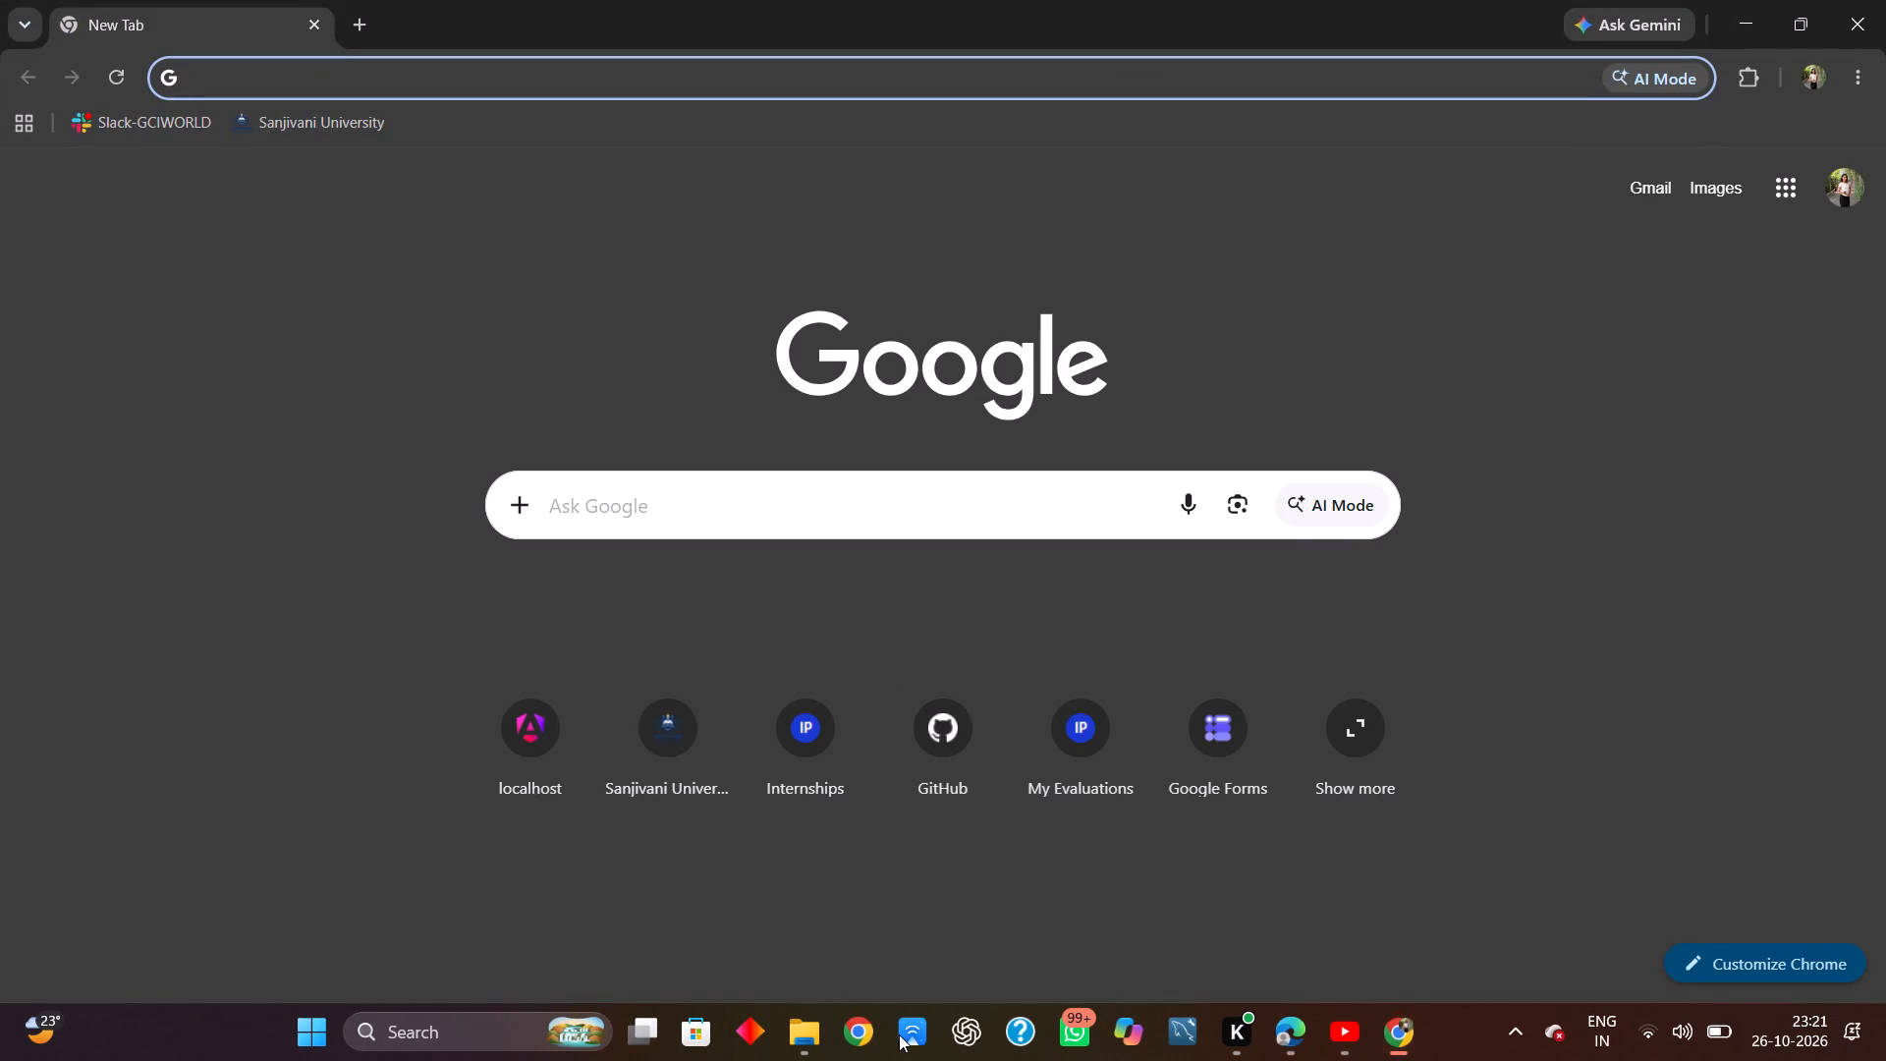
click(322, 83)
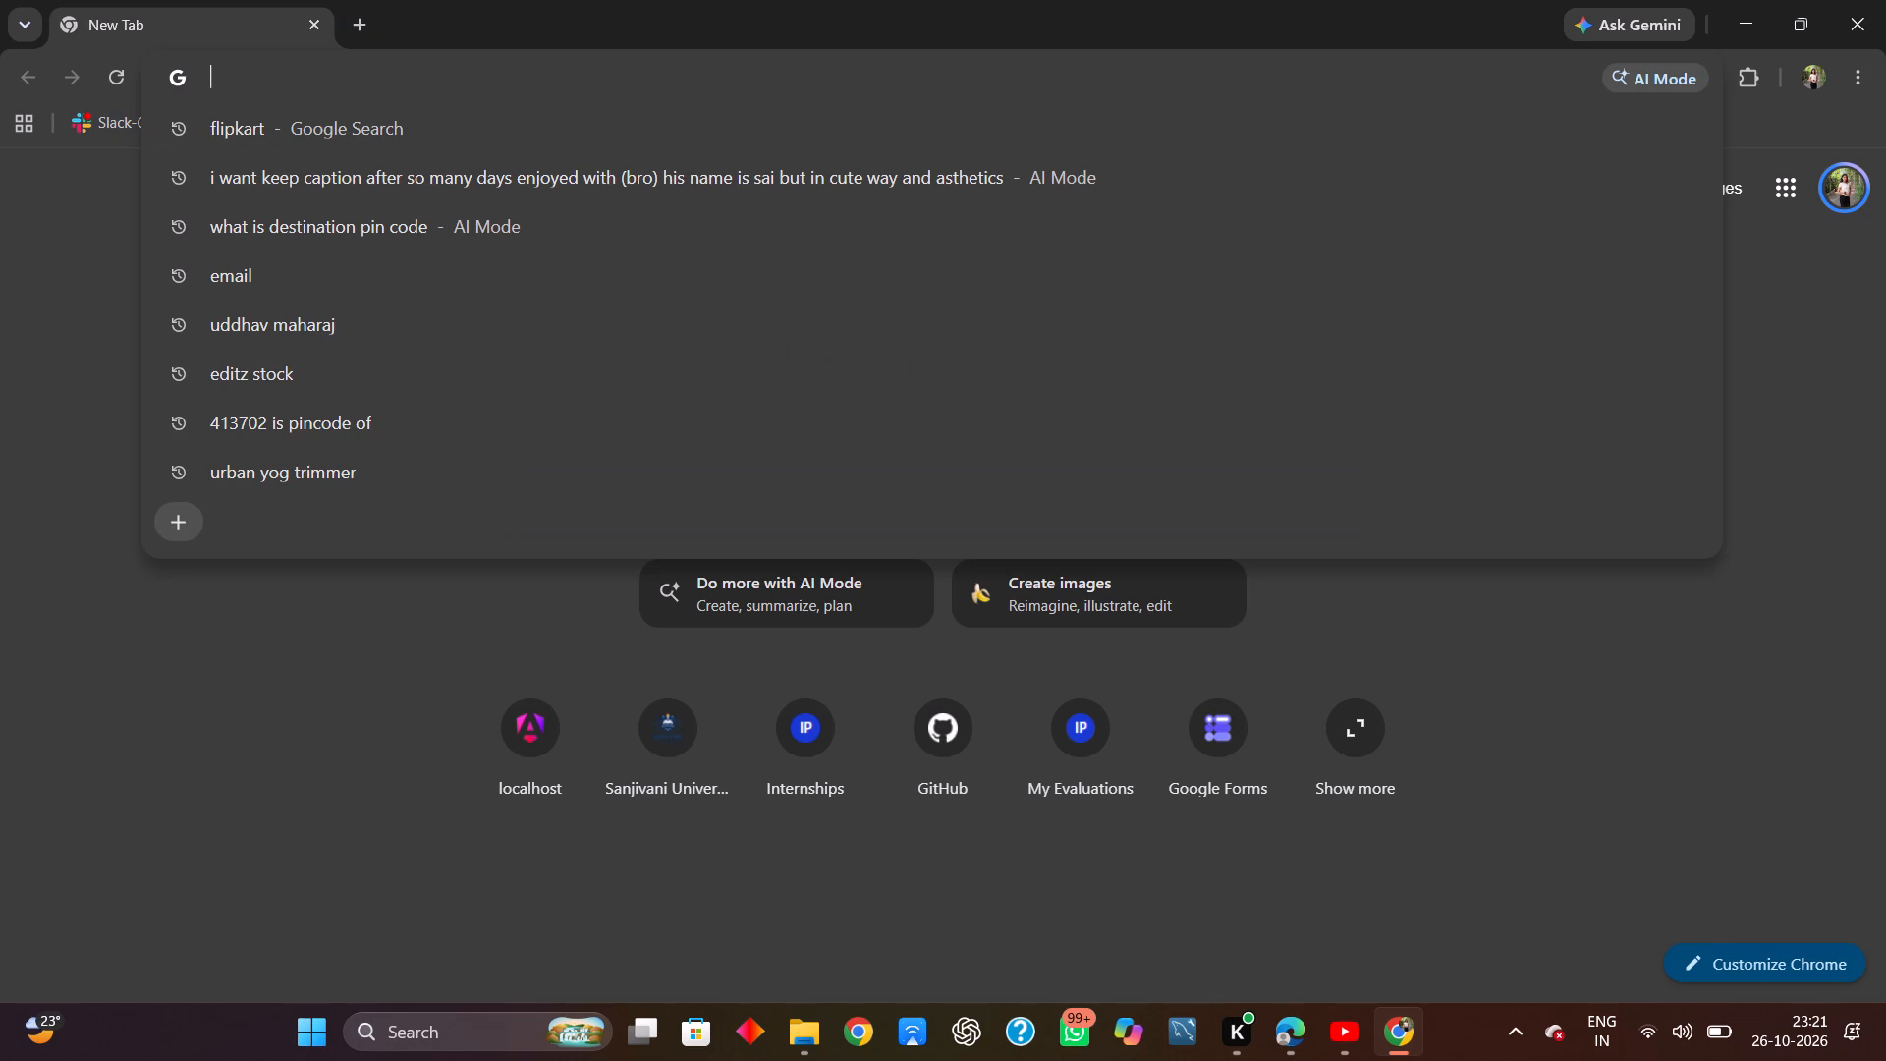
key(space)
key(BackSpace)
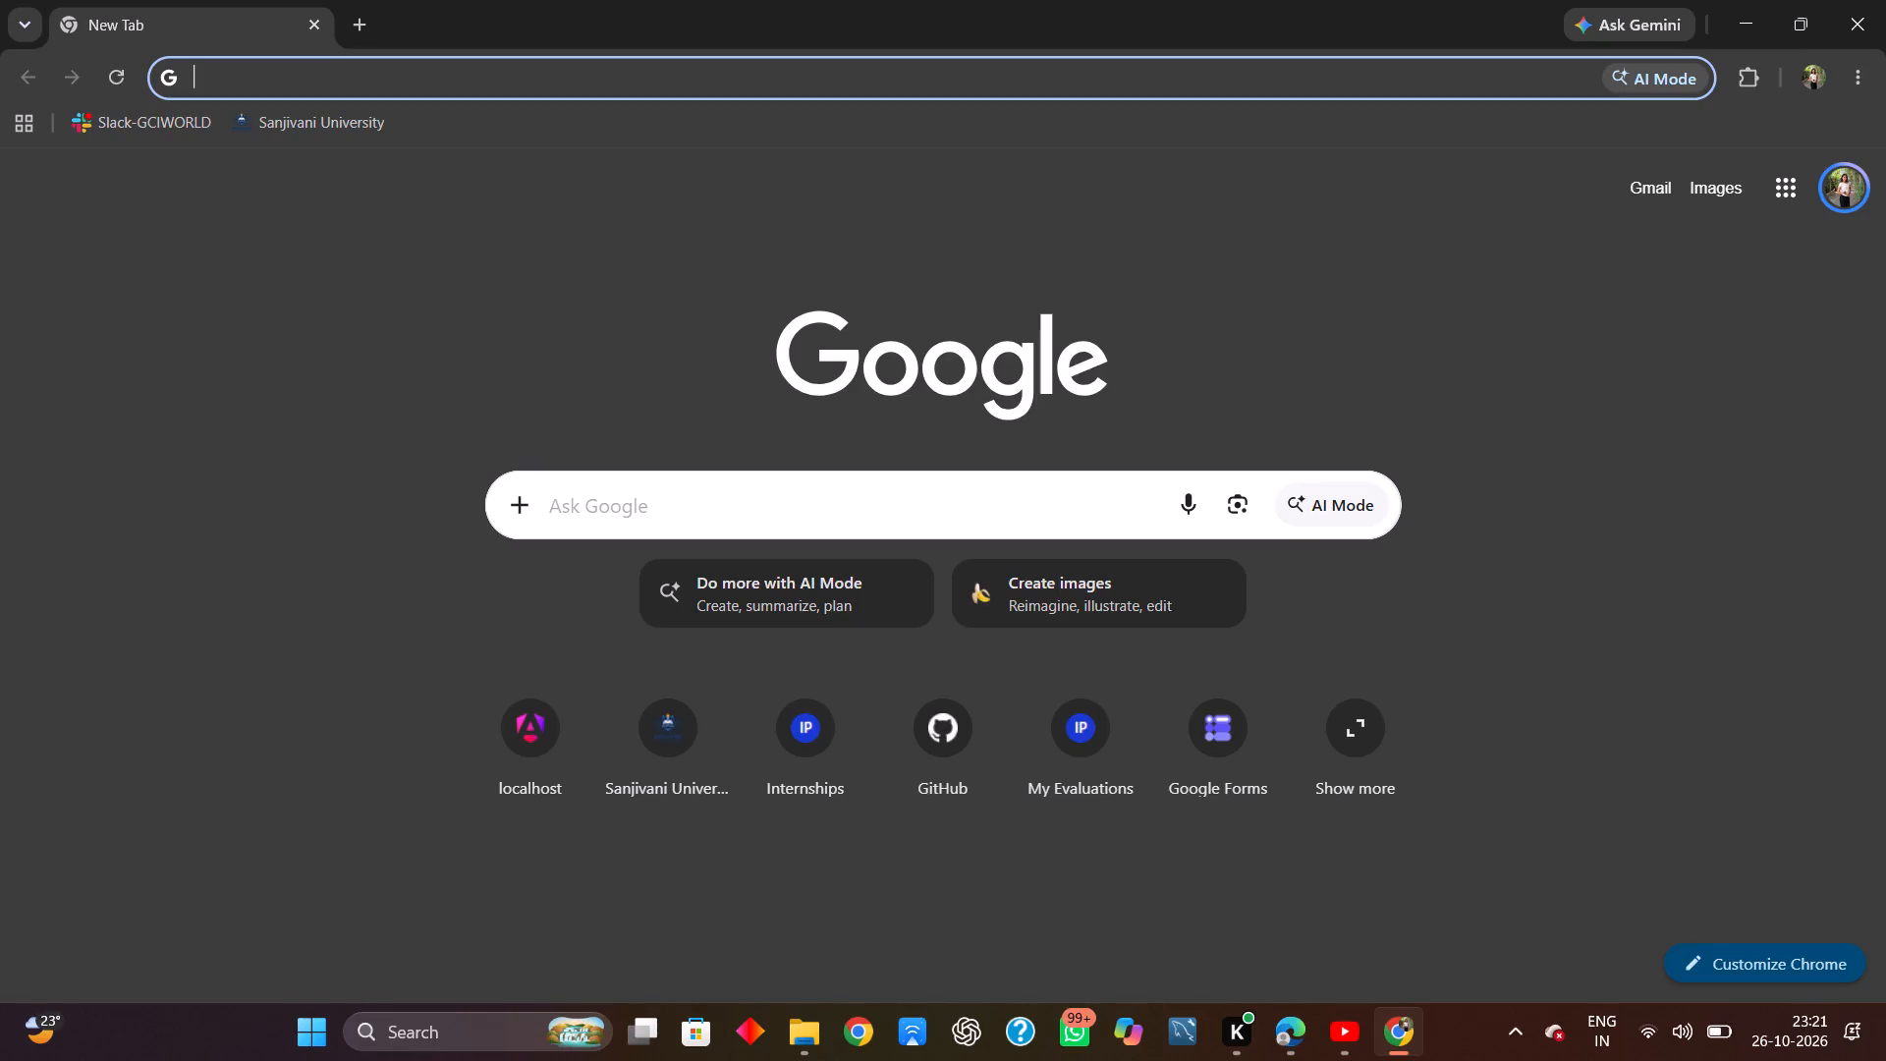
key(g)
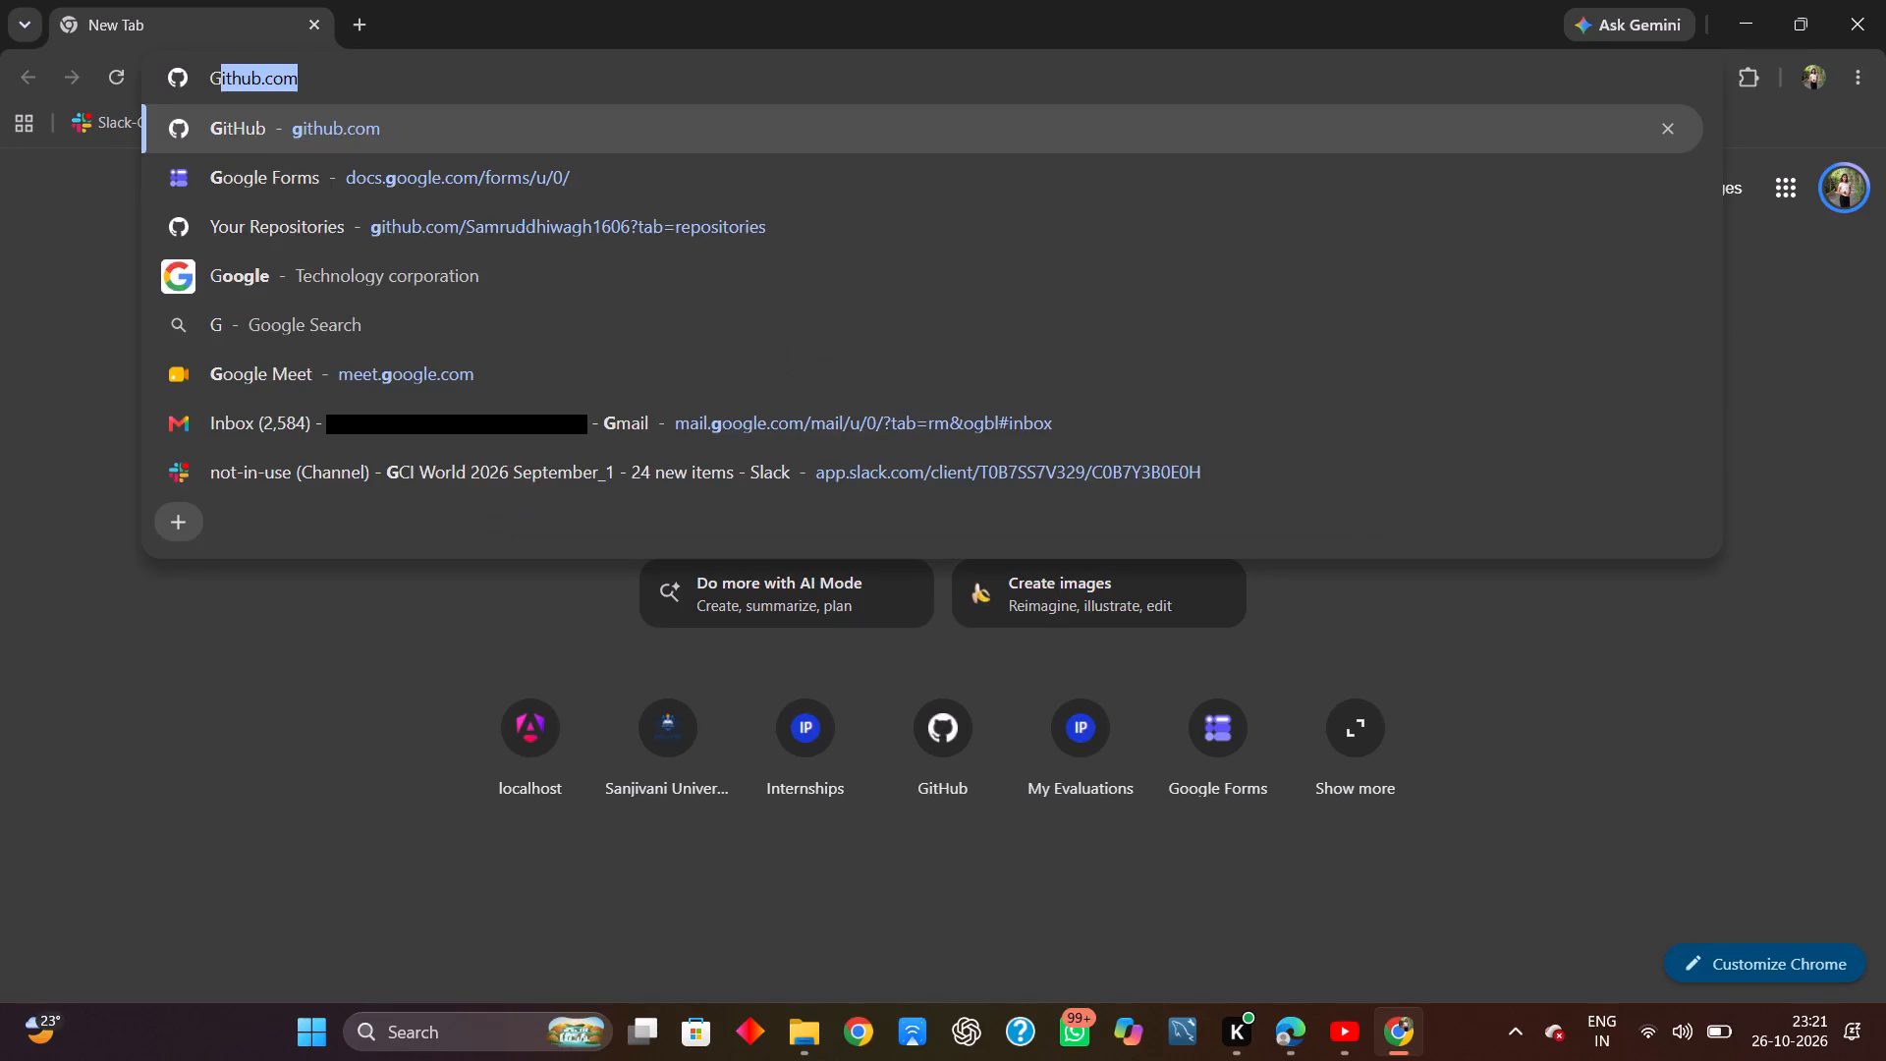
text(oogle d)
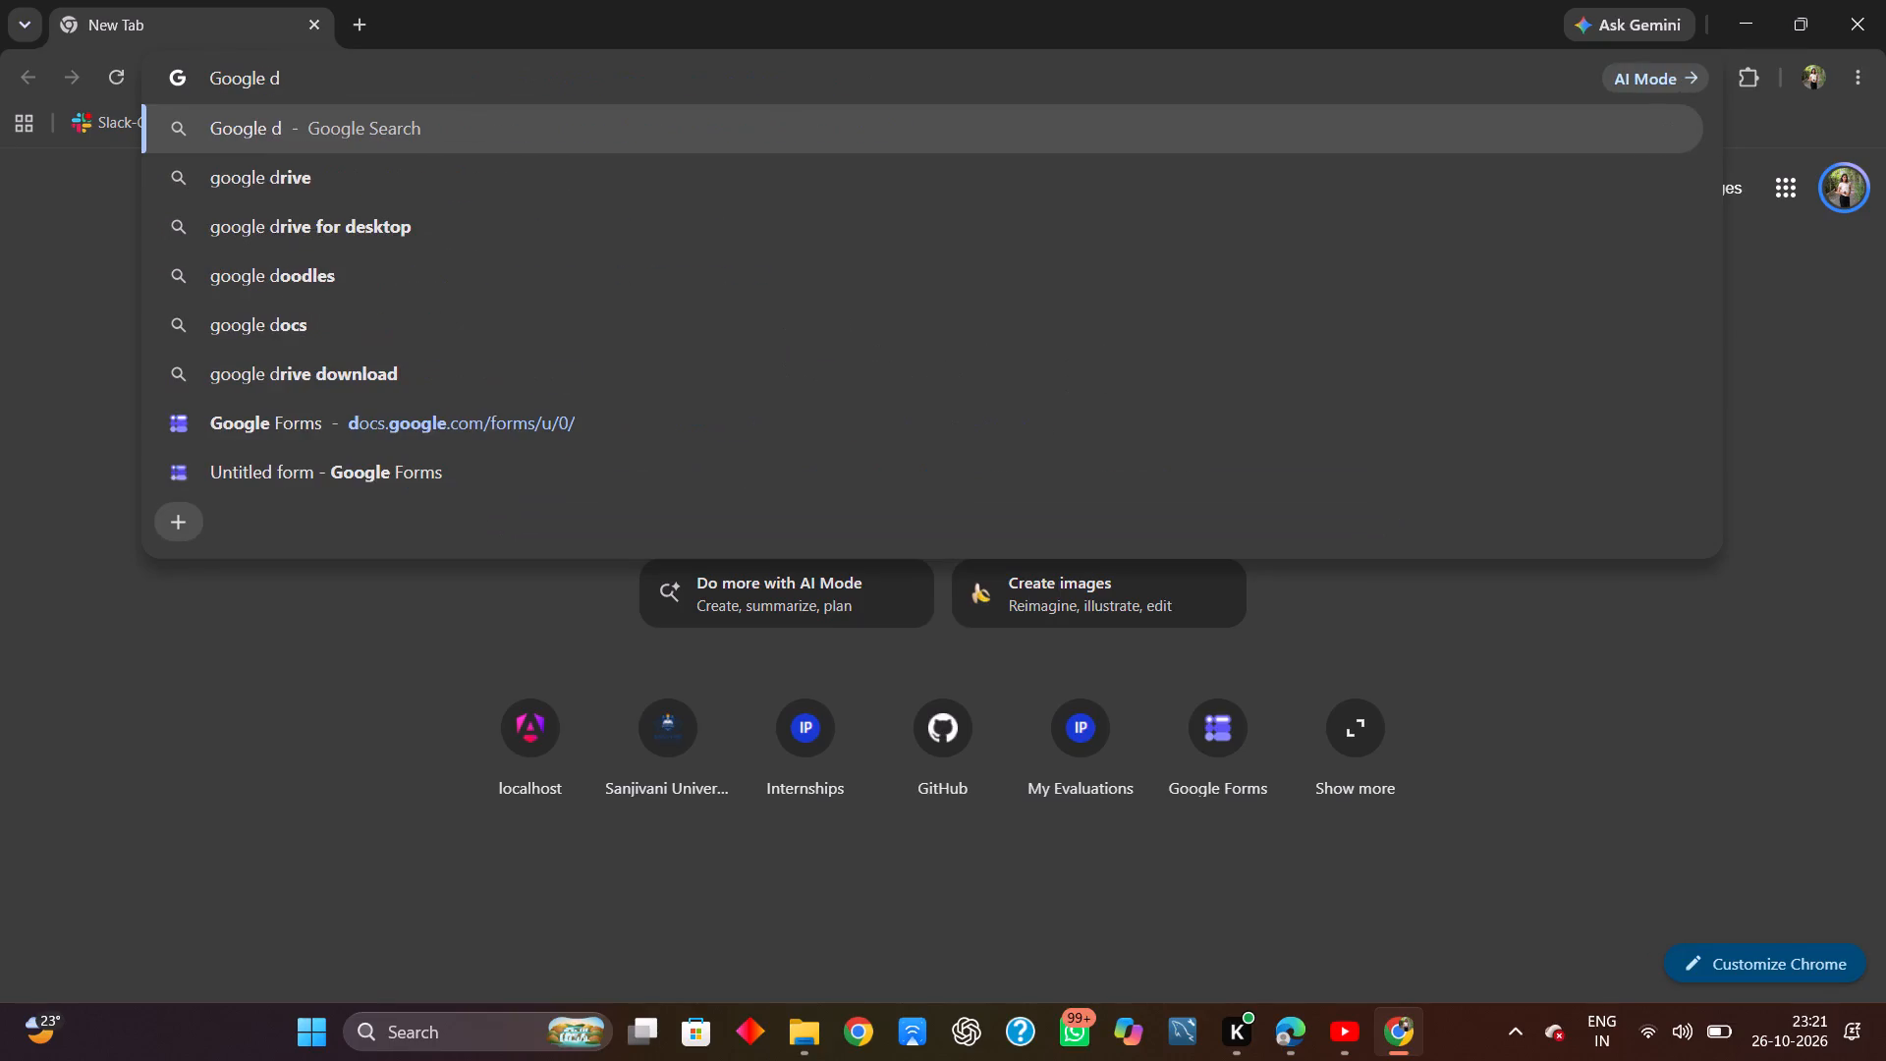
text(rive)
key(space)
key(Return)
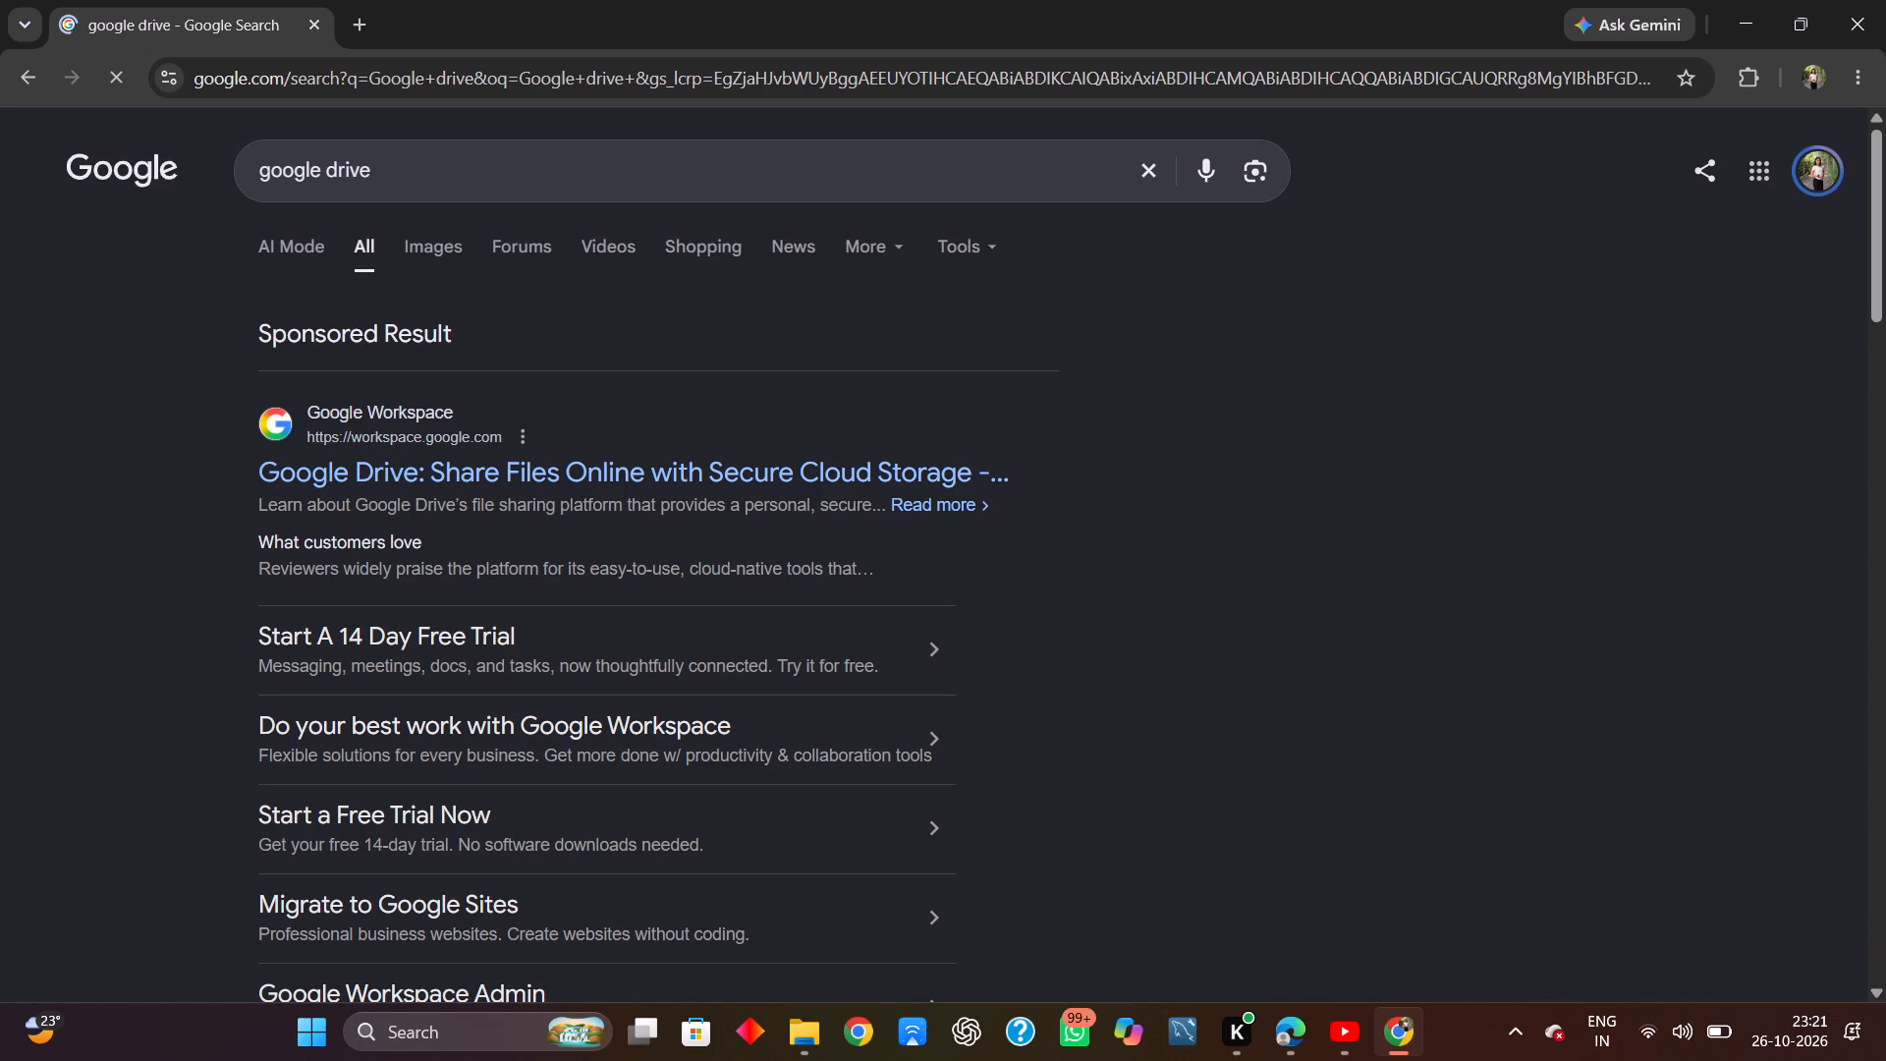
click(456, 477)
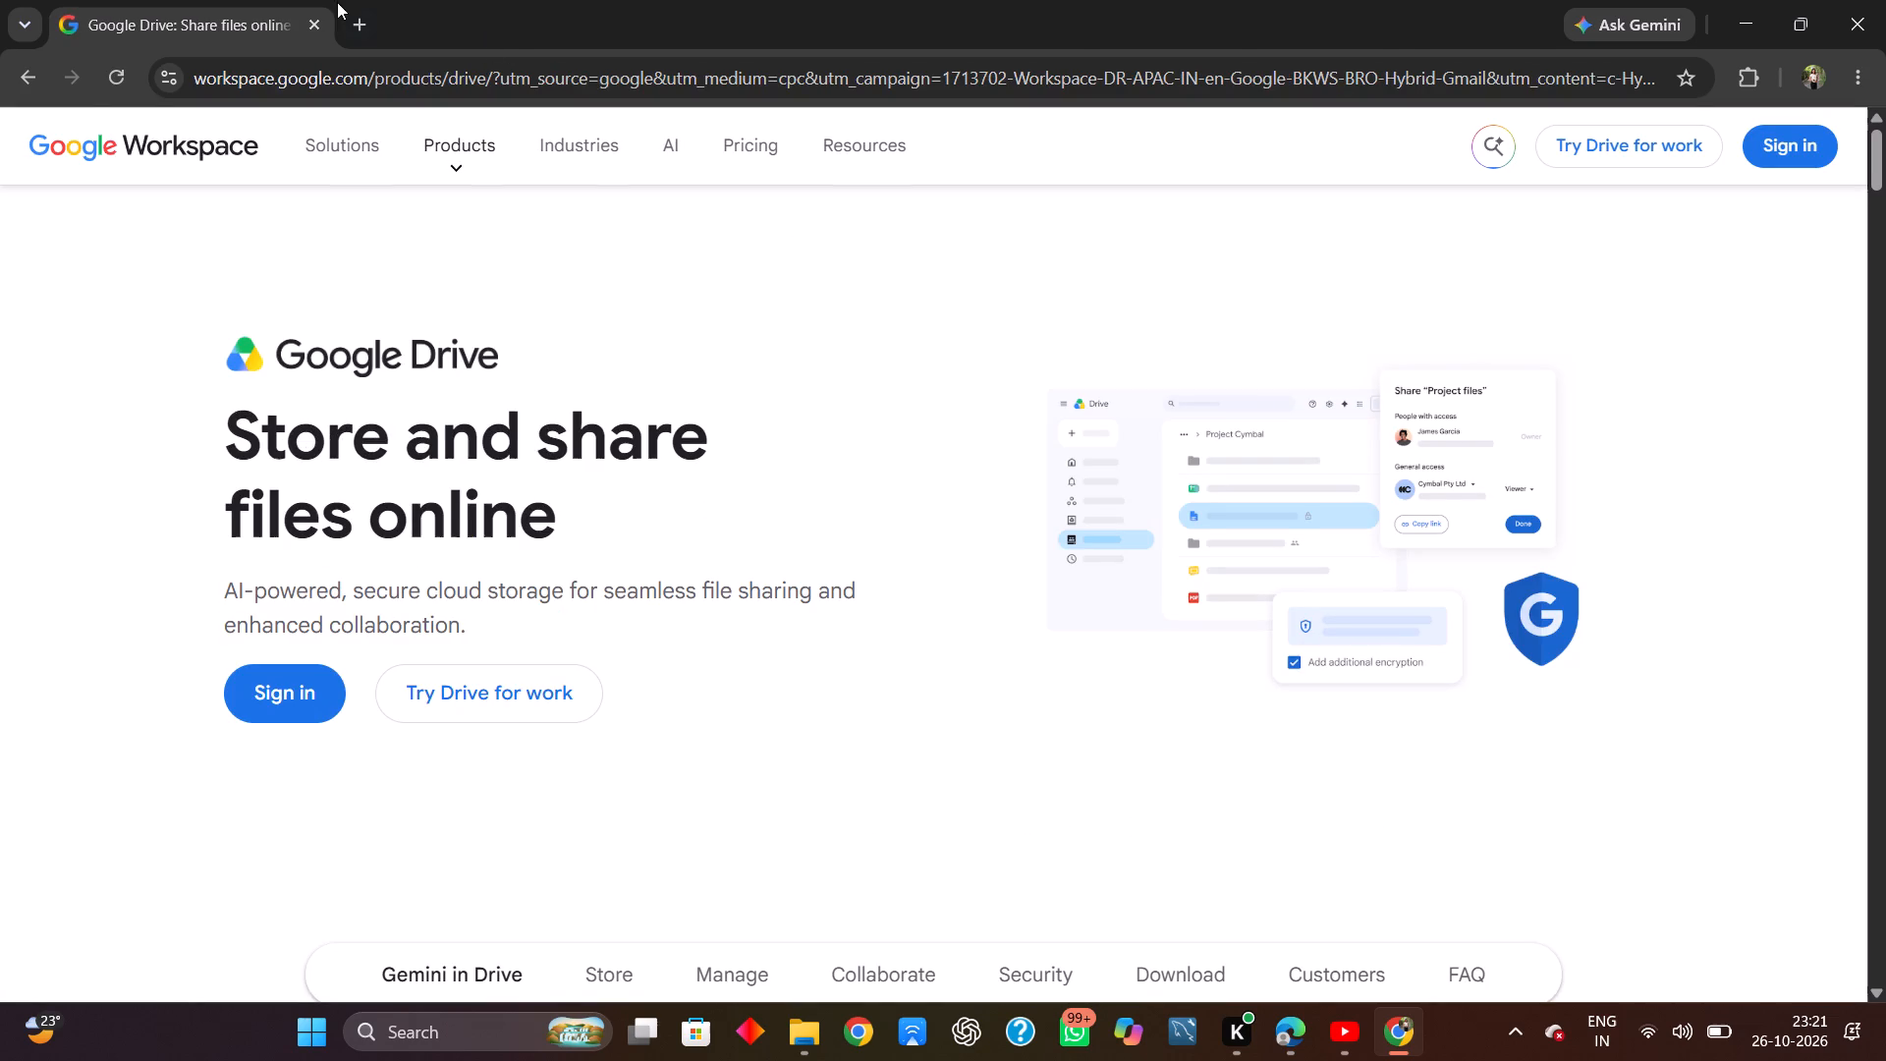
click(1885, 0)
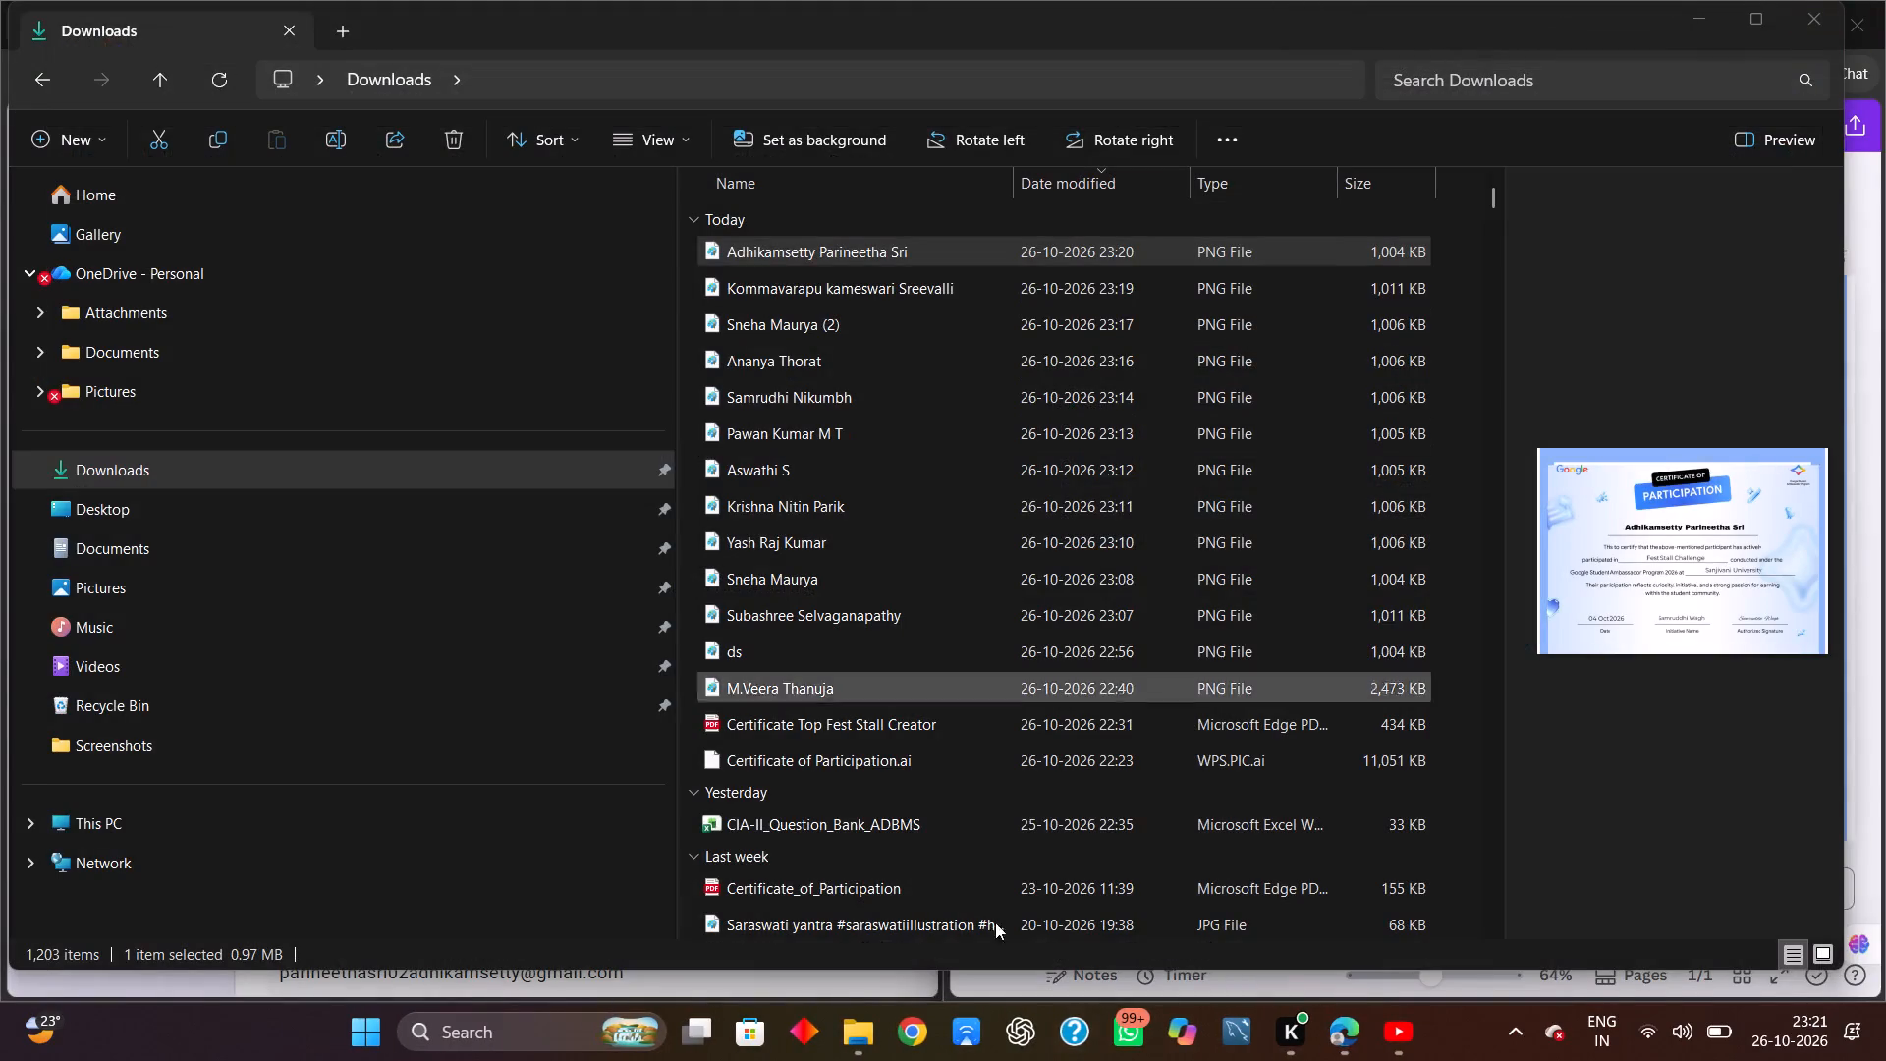
Open the Google Drive home page in a fresh Chrome window.
click(902, 1034)
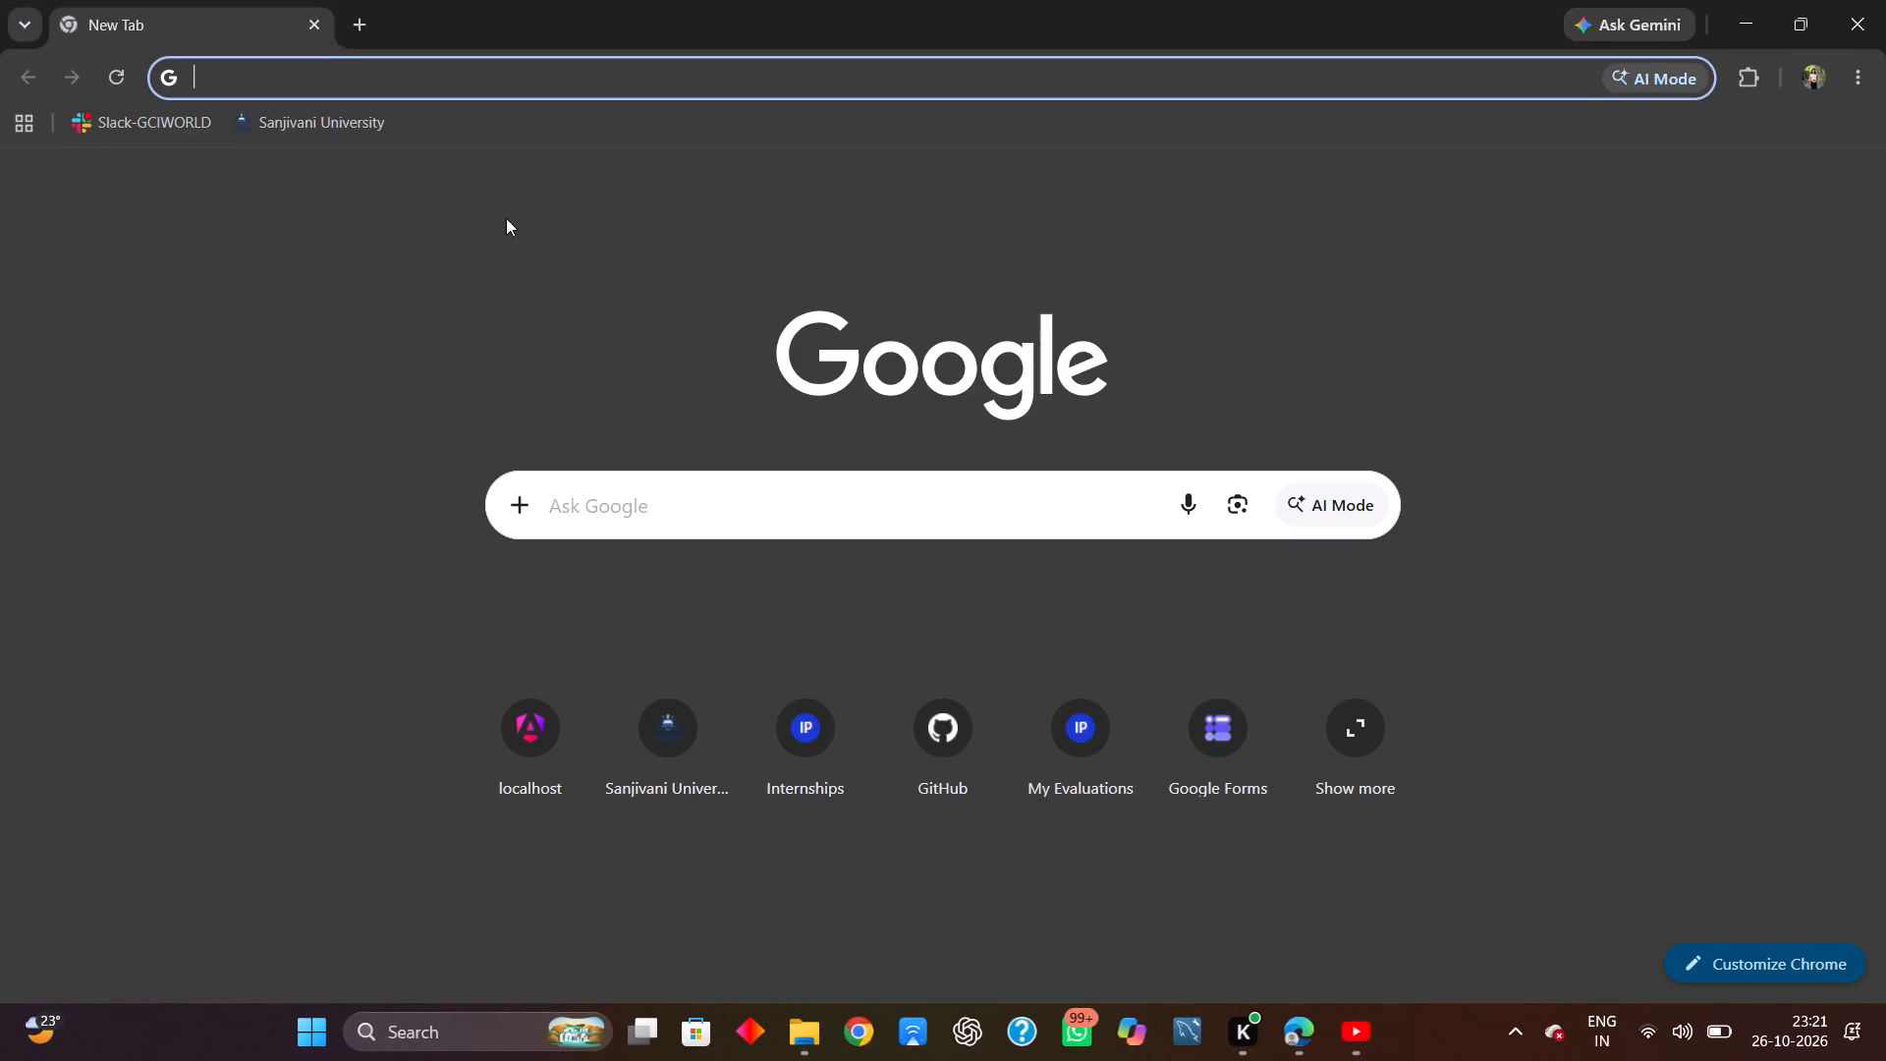
click(339, 82)
text(drive)
key(Return)
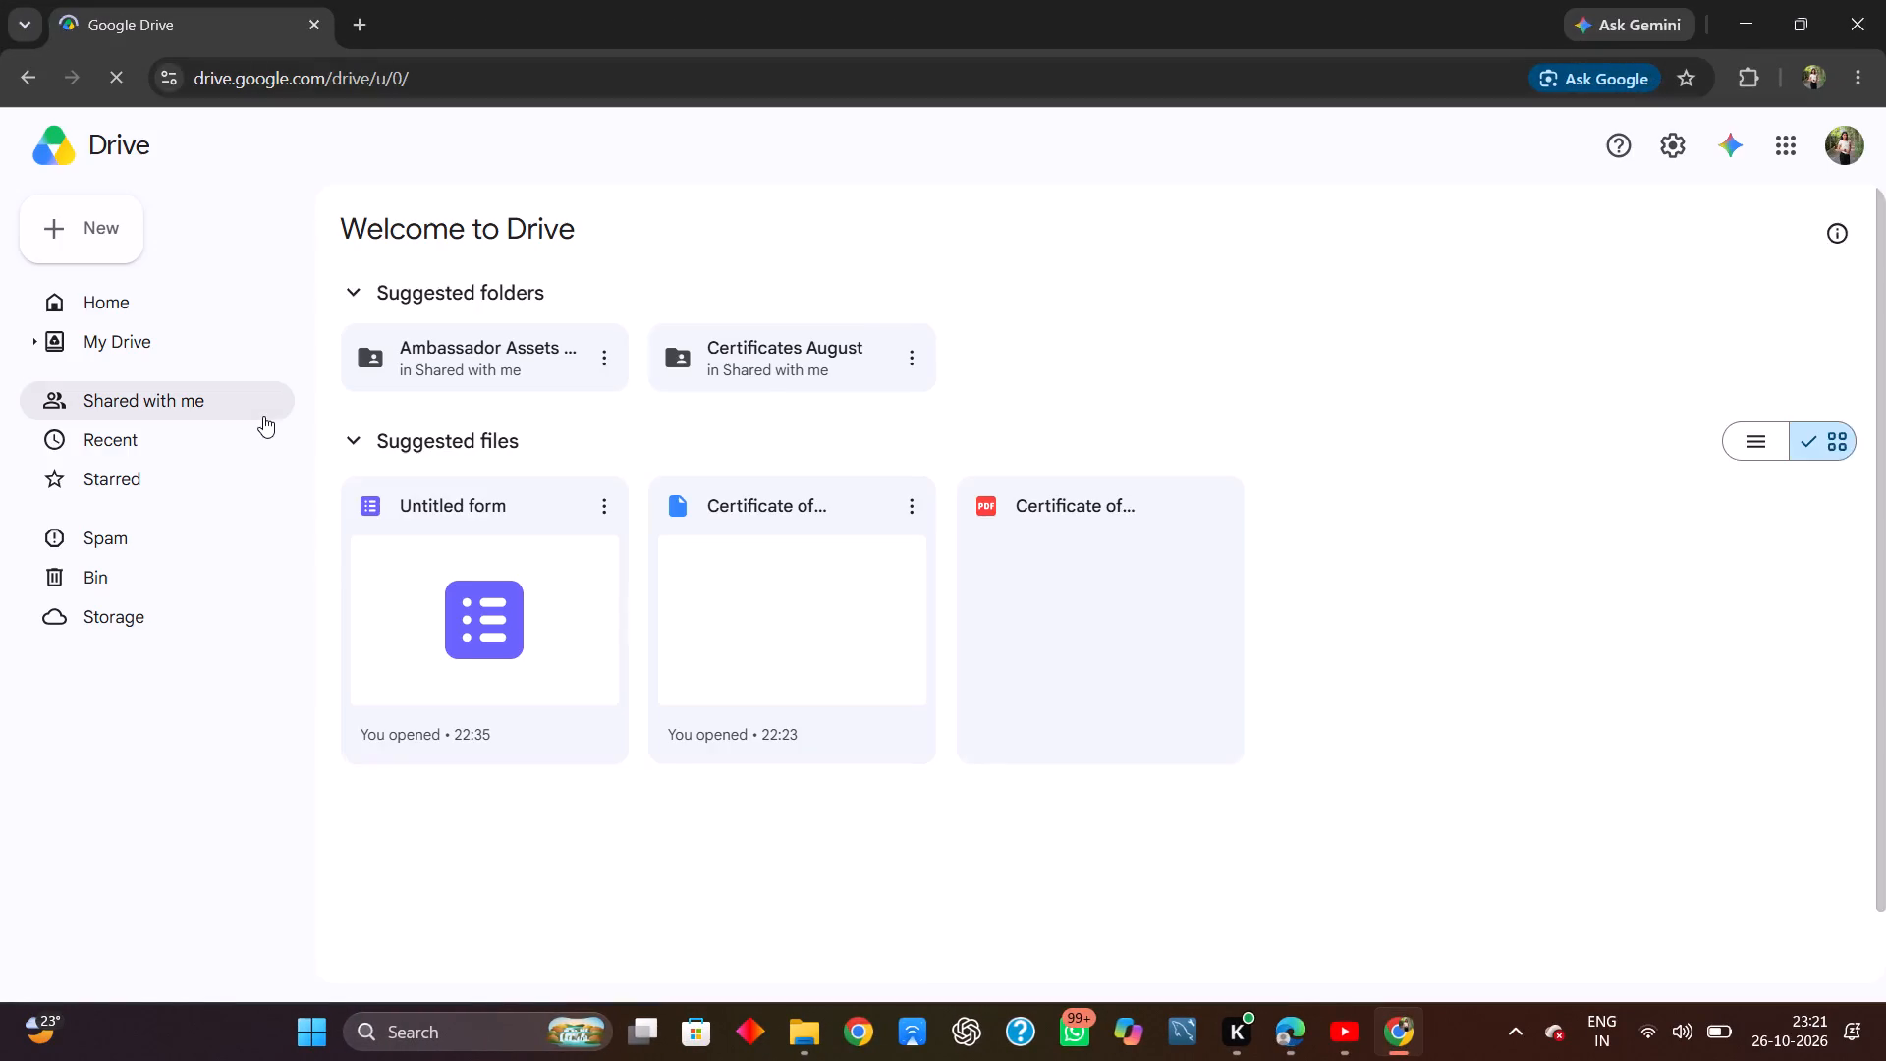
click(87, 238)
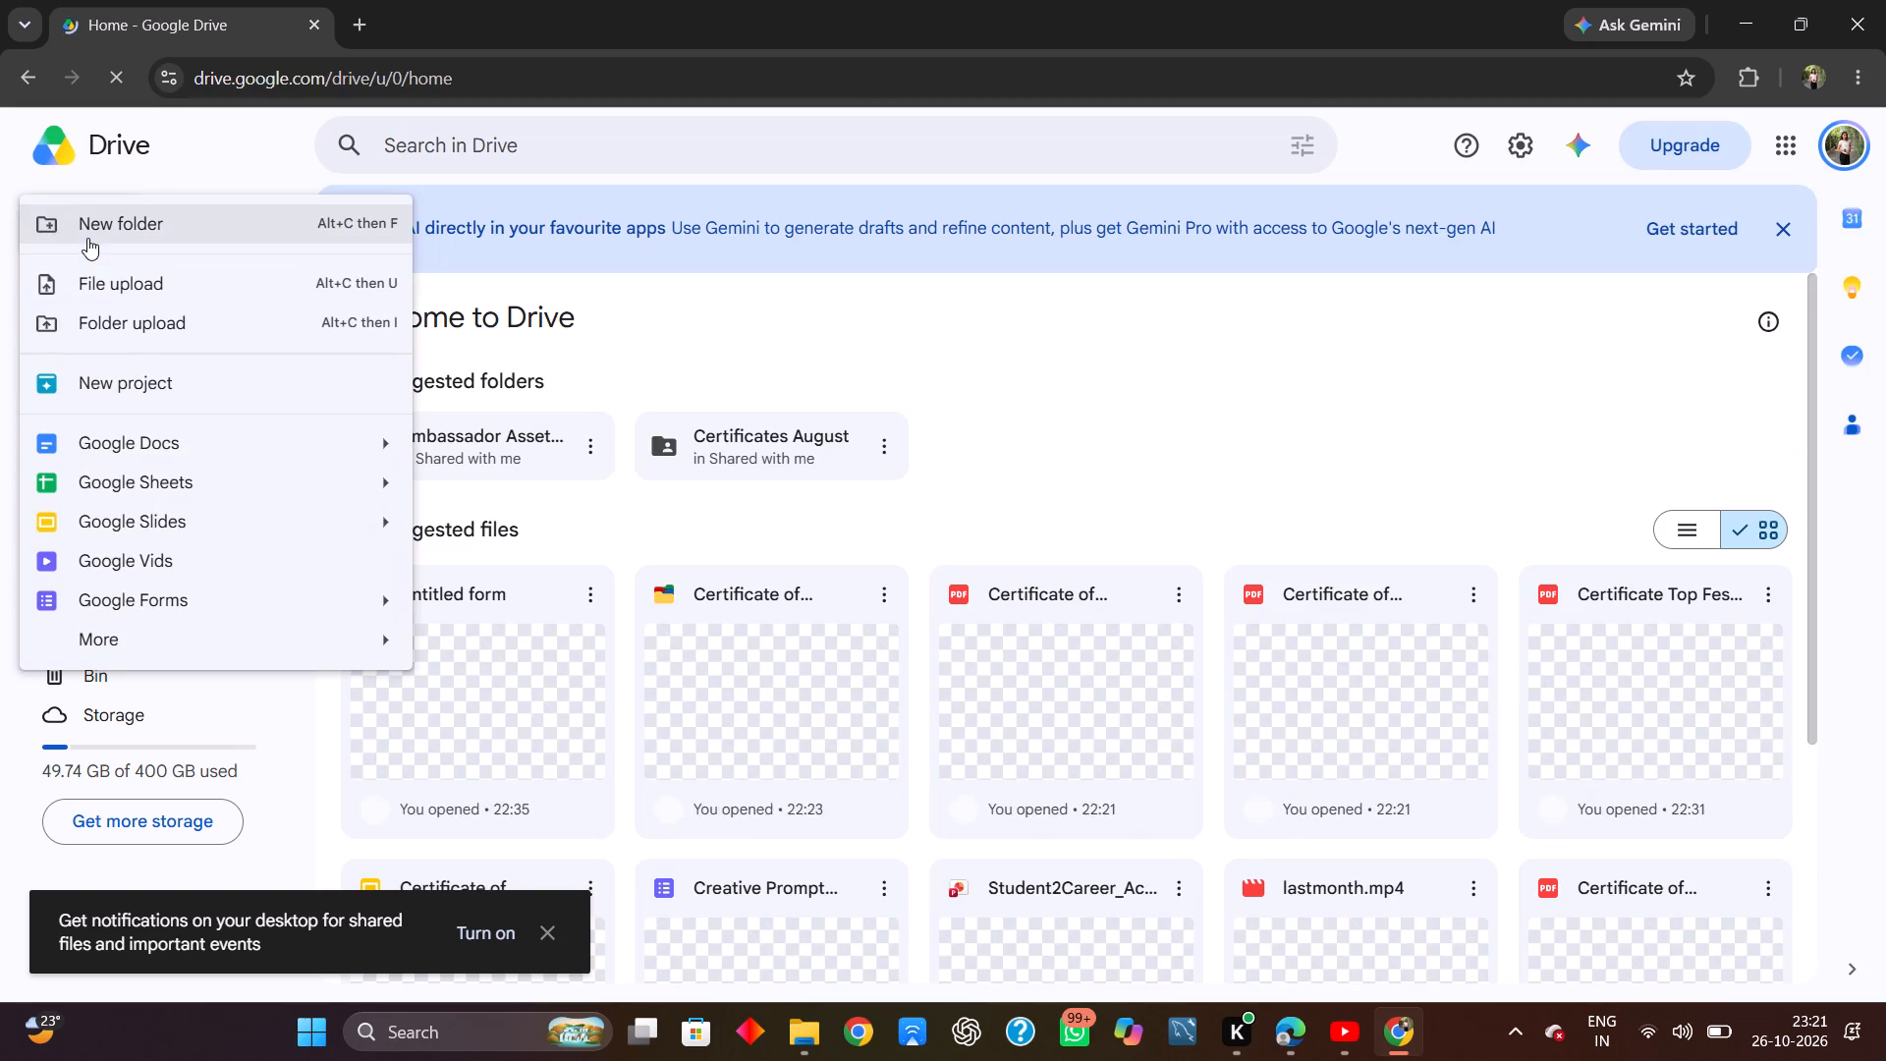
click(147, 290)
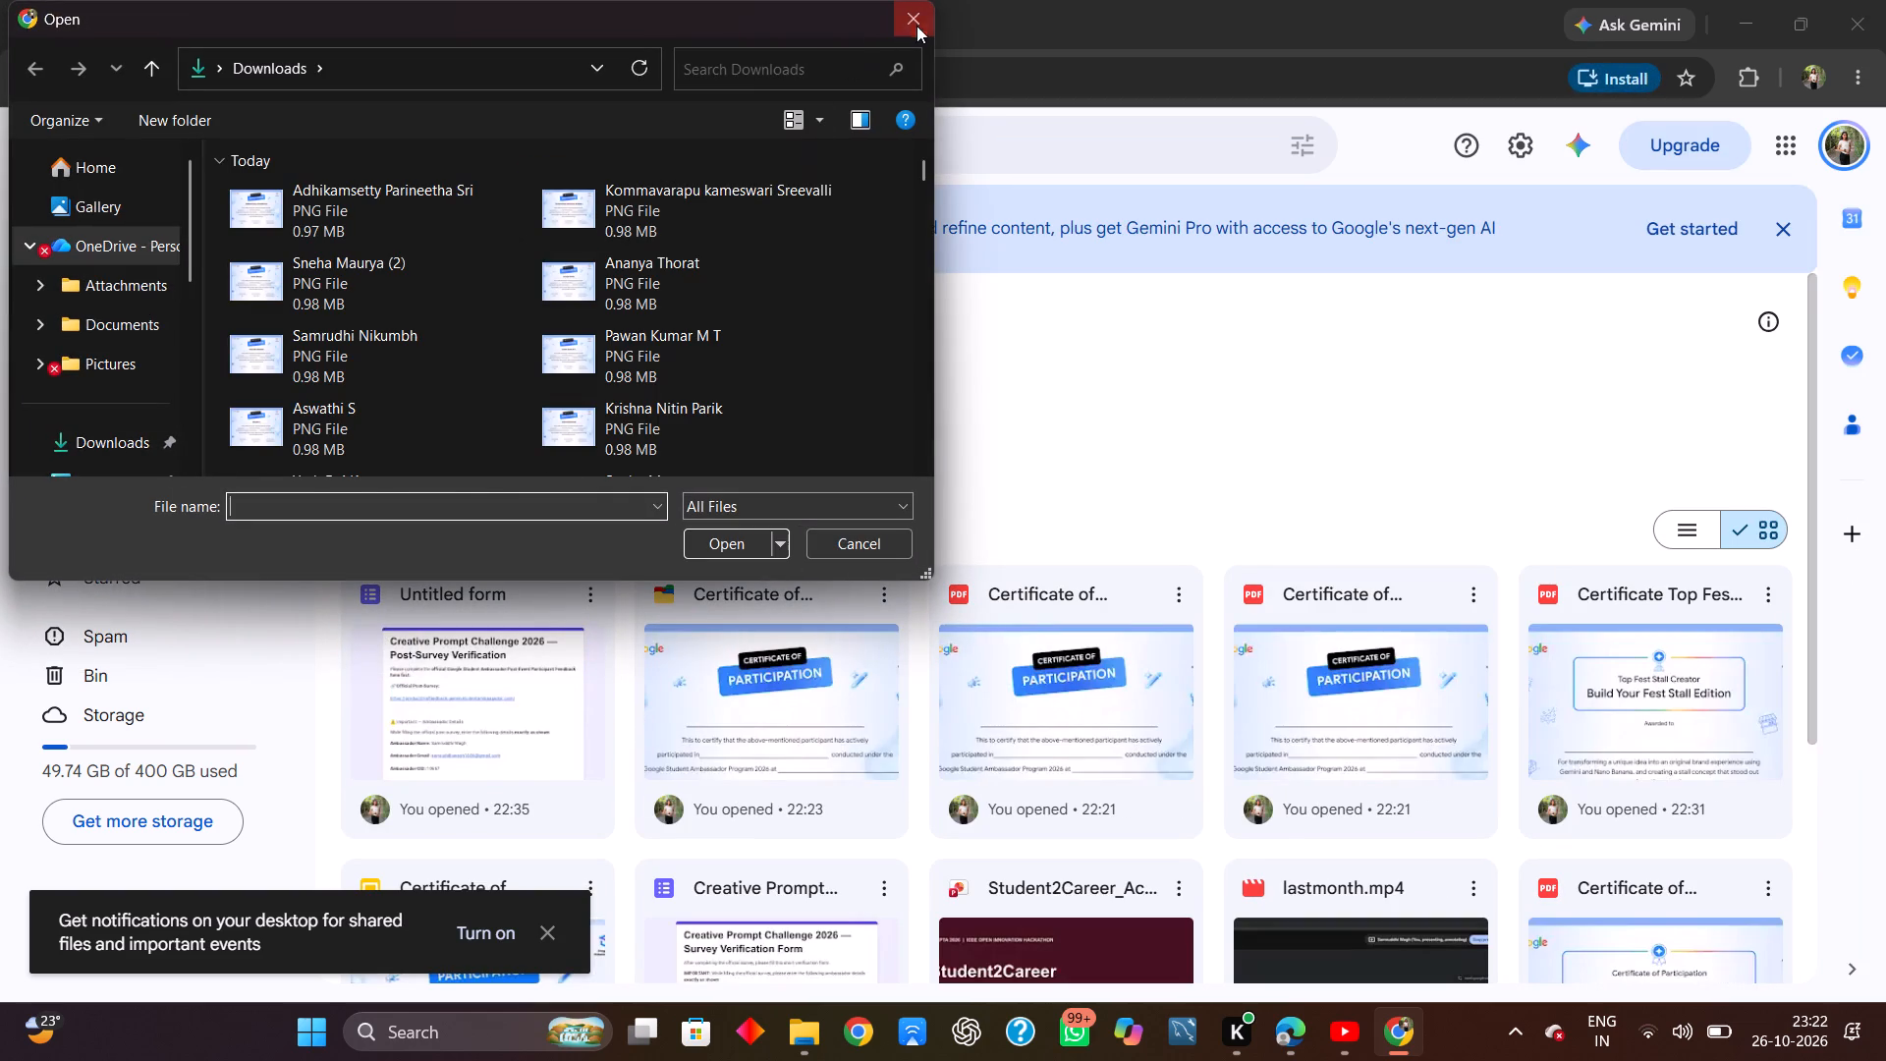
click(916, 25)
Minimize the Google Drive window and return to File Explorer's Downloads folder with the certificates.
click(1759, 21)
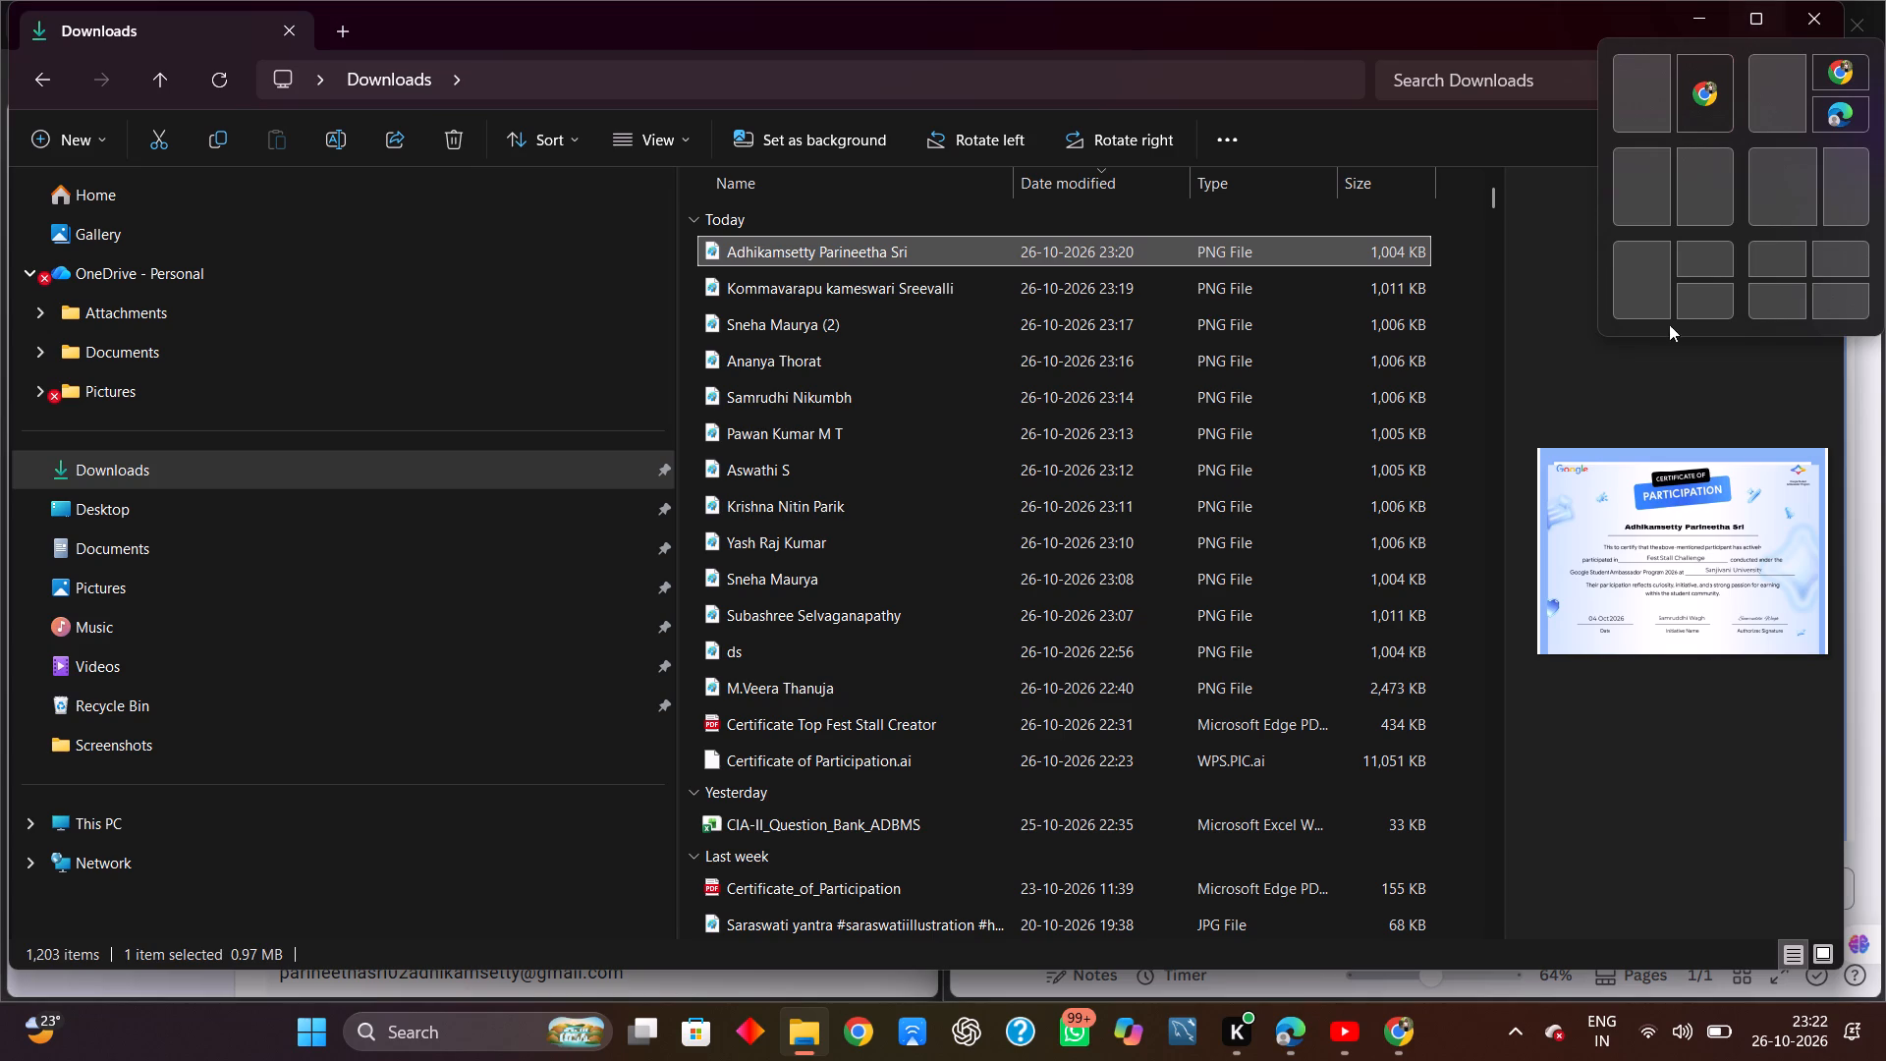
click(792, 1043)
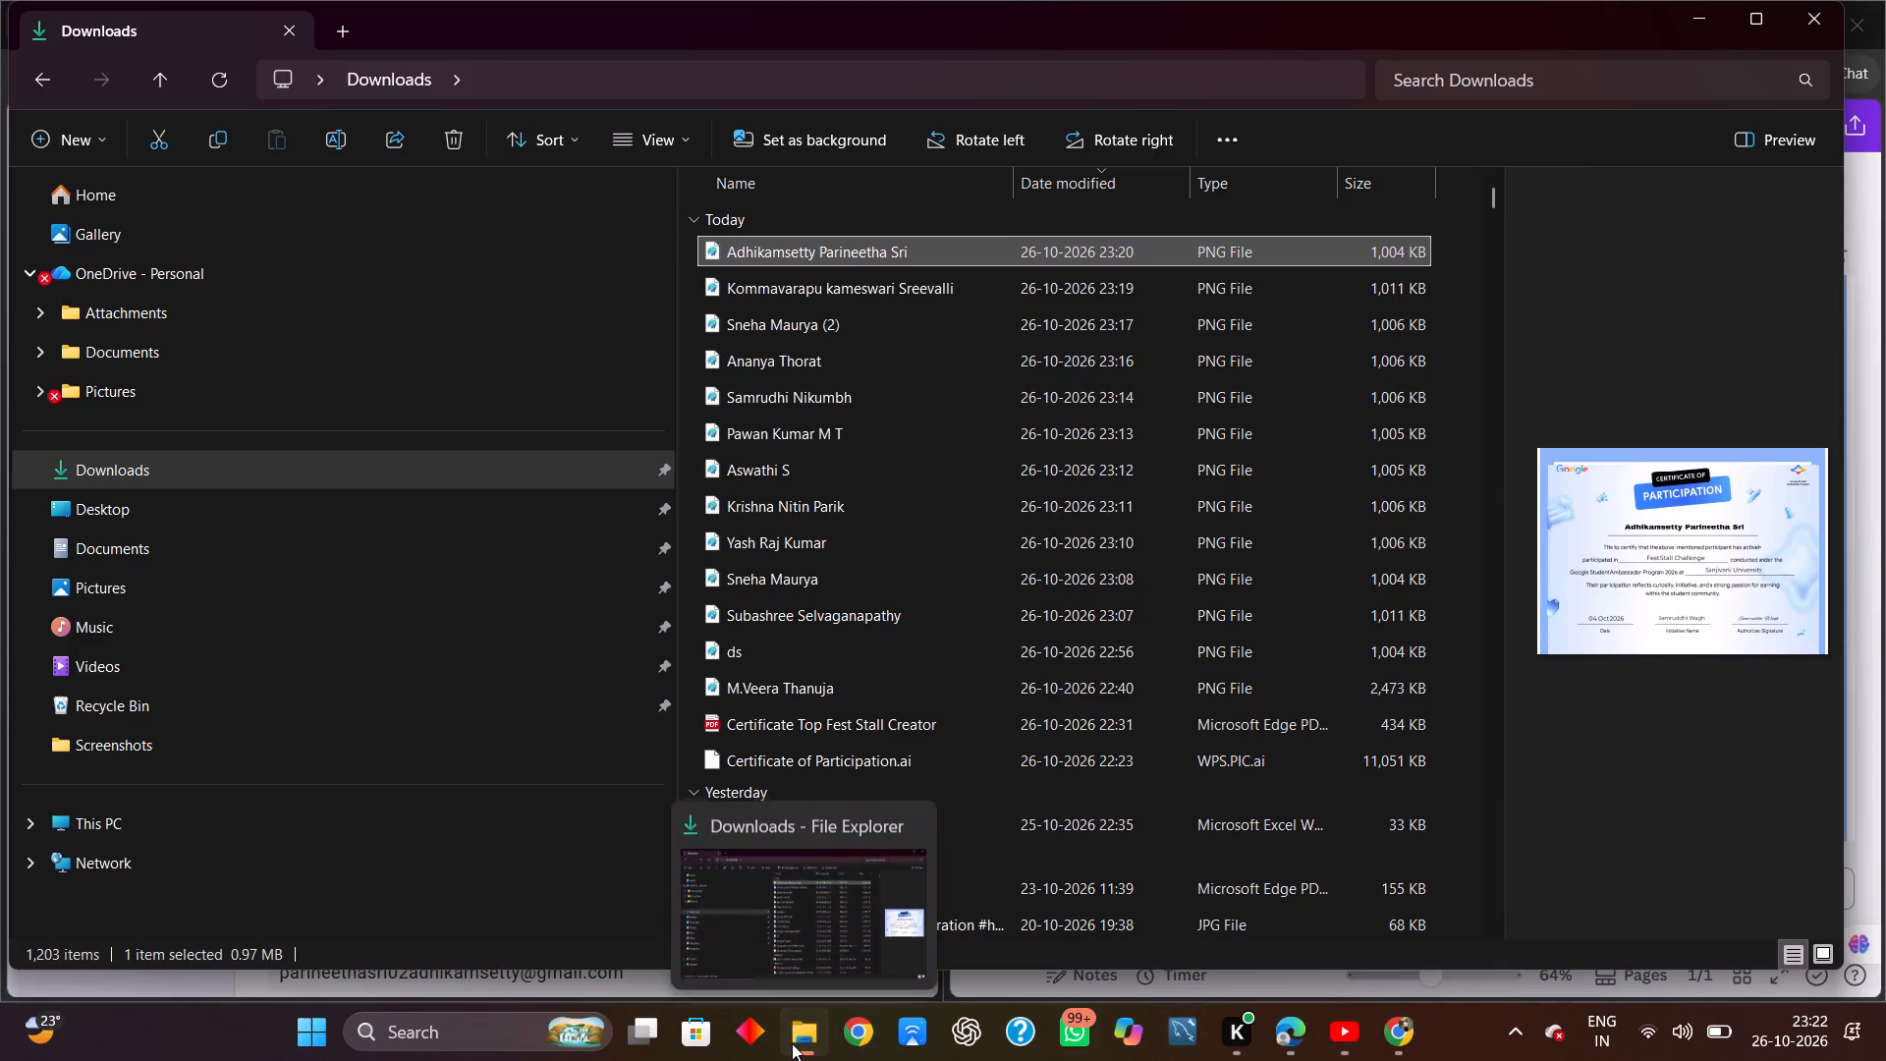
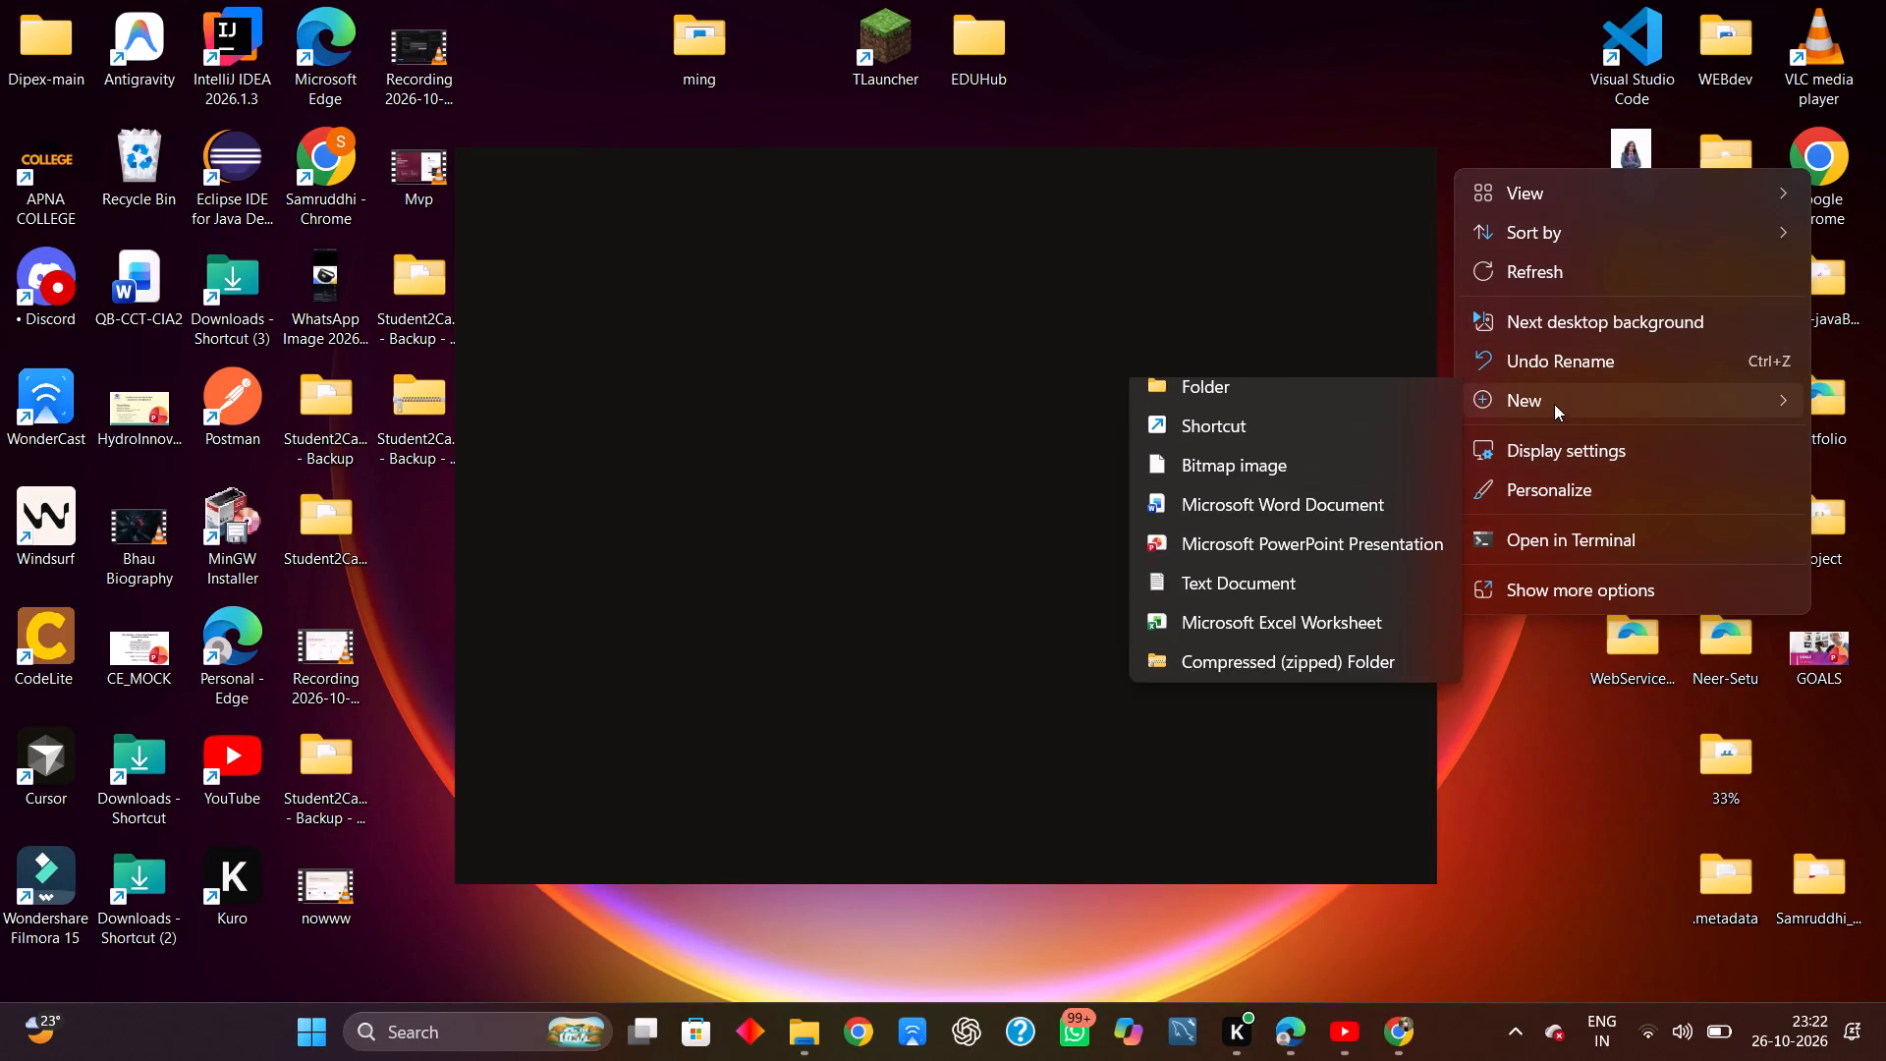
Create a new folder on the desktop and name it Certificates.
click(1306, 406)
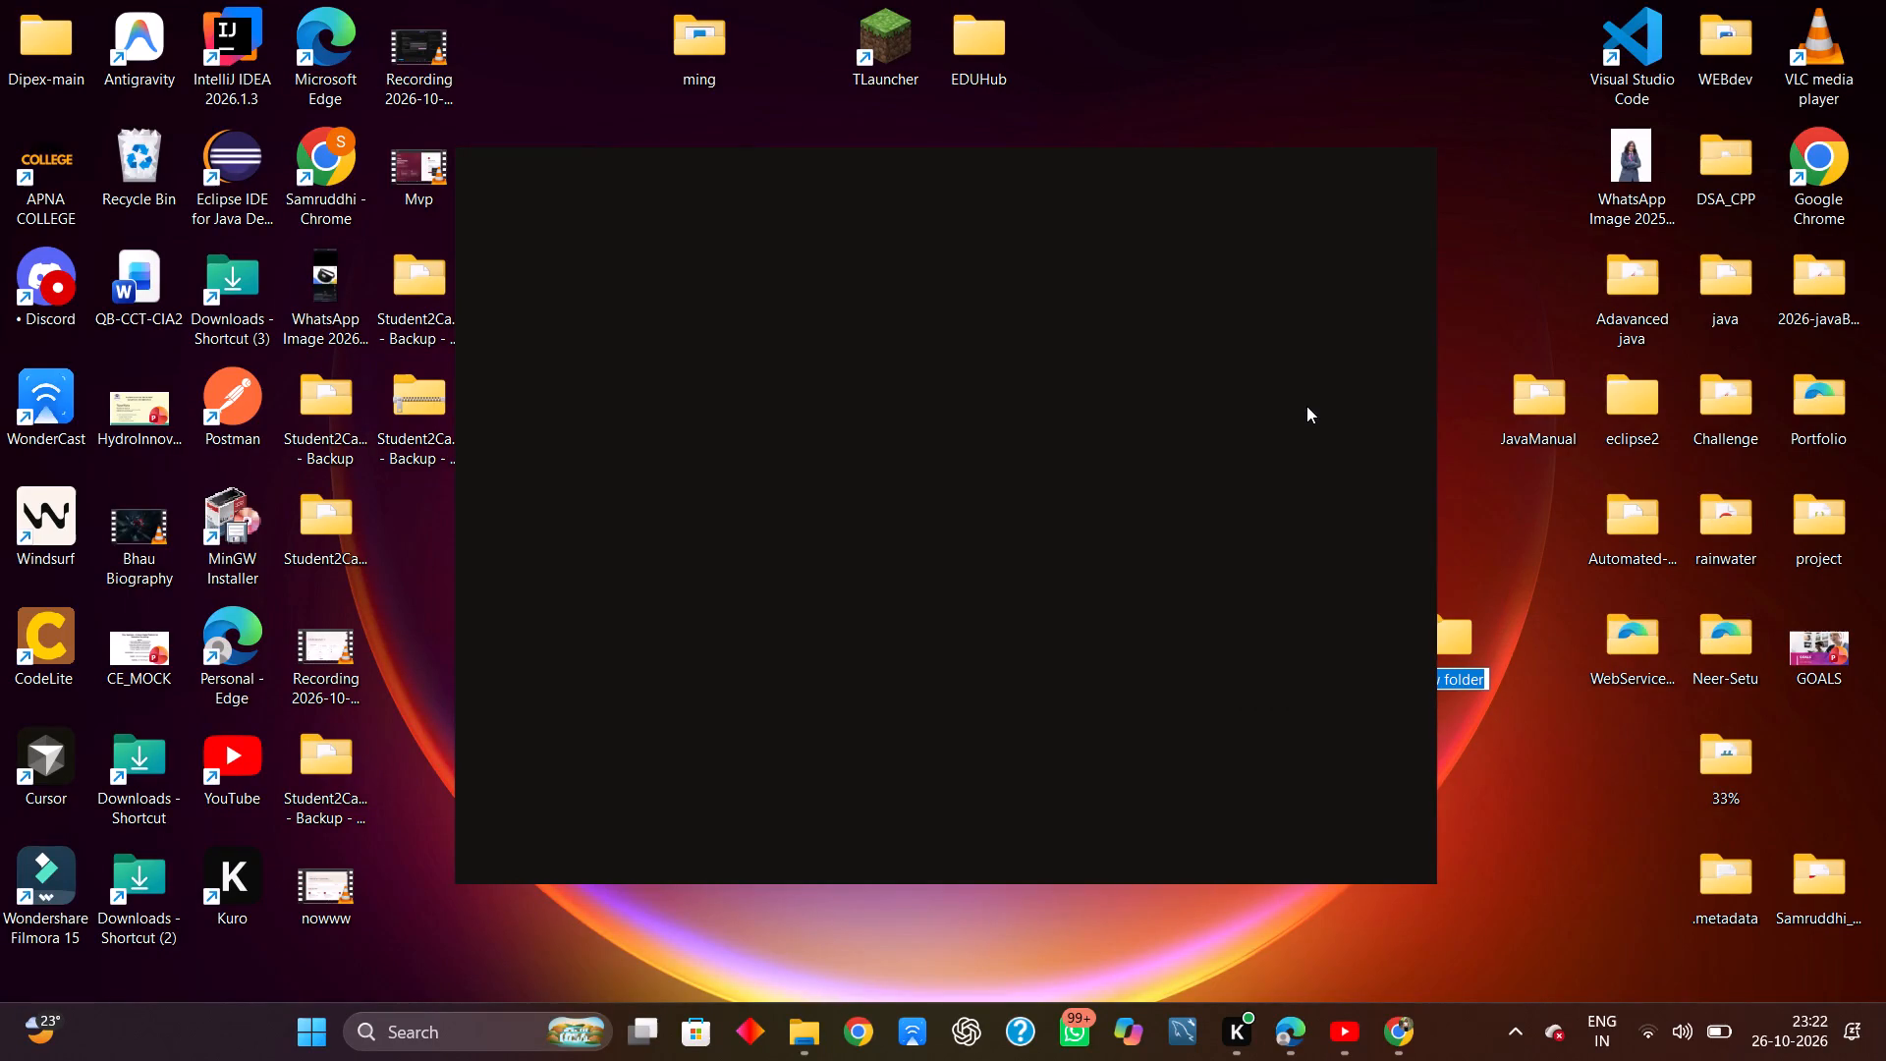
text(ertificates)
key(Return)
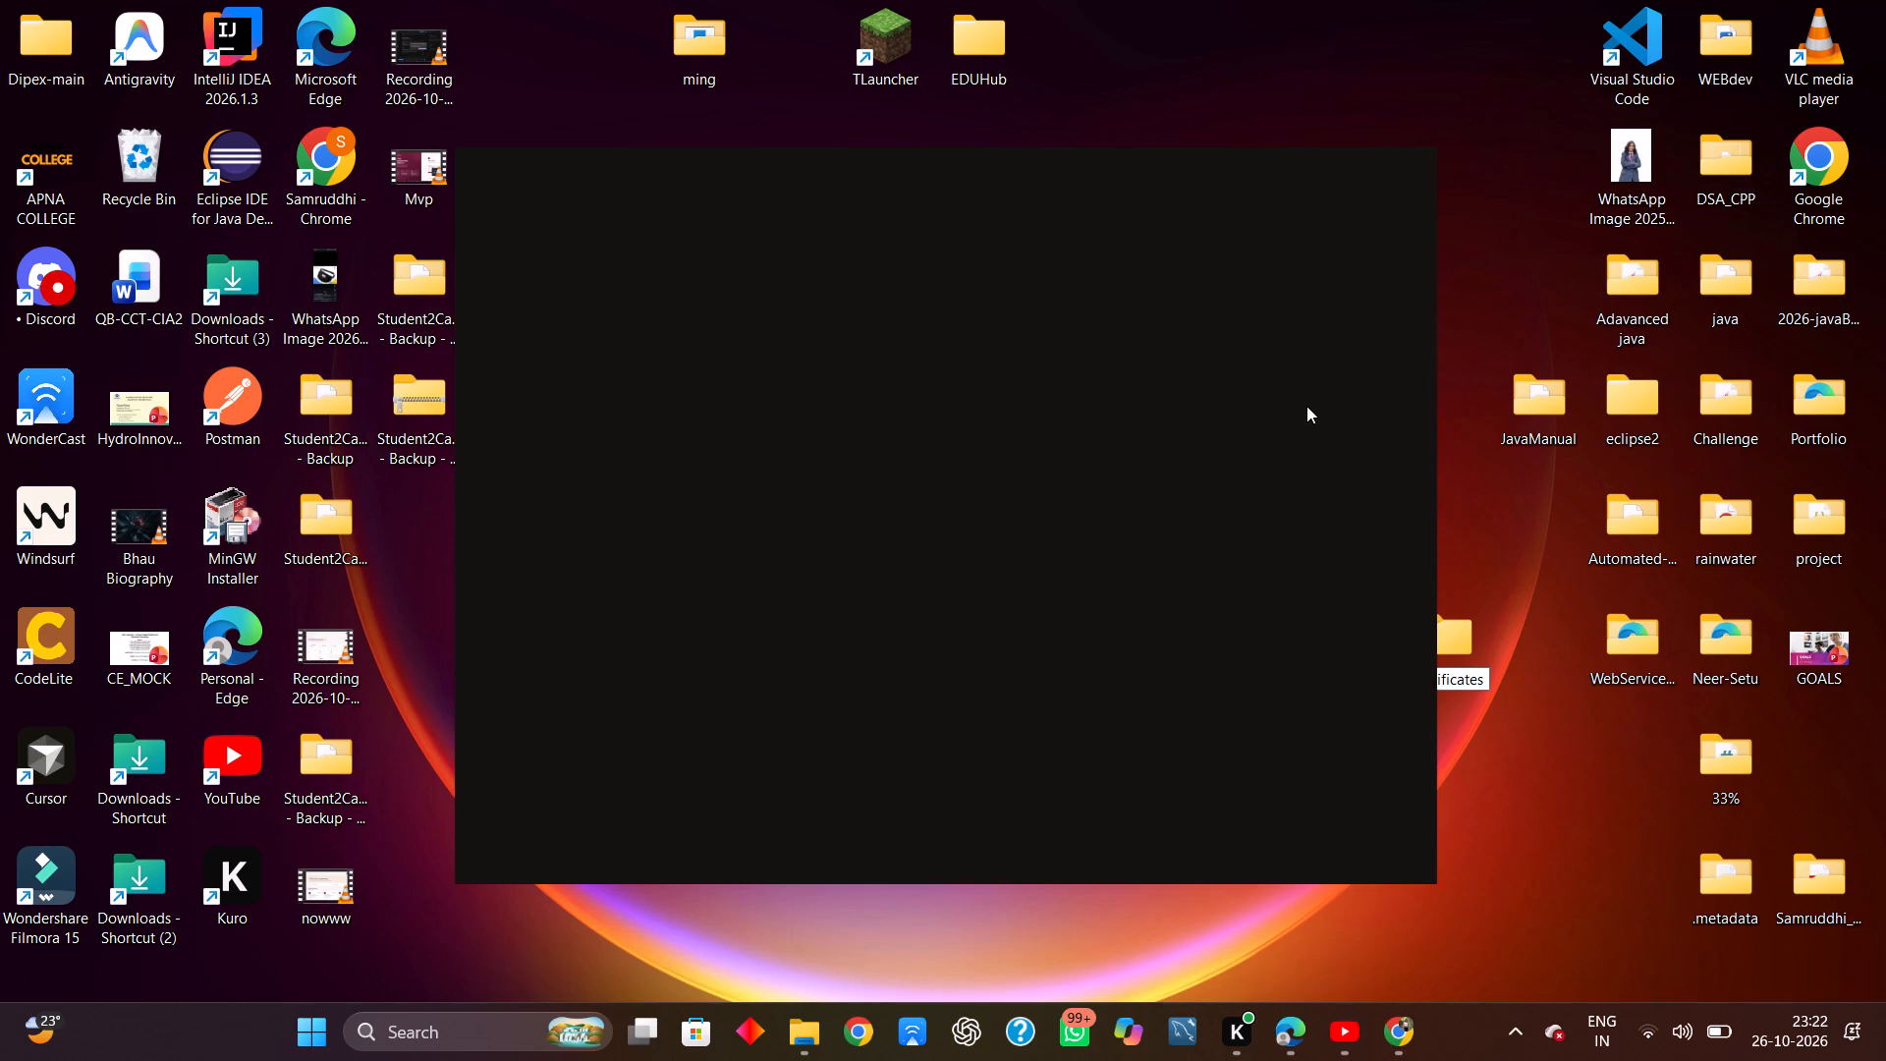
click(1519, 822)
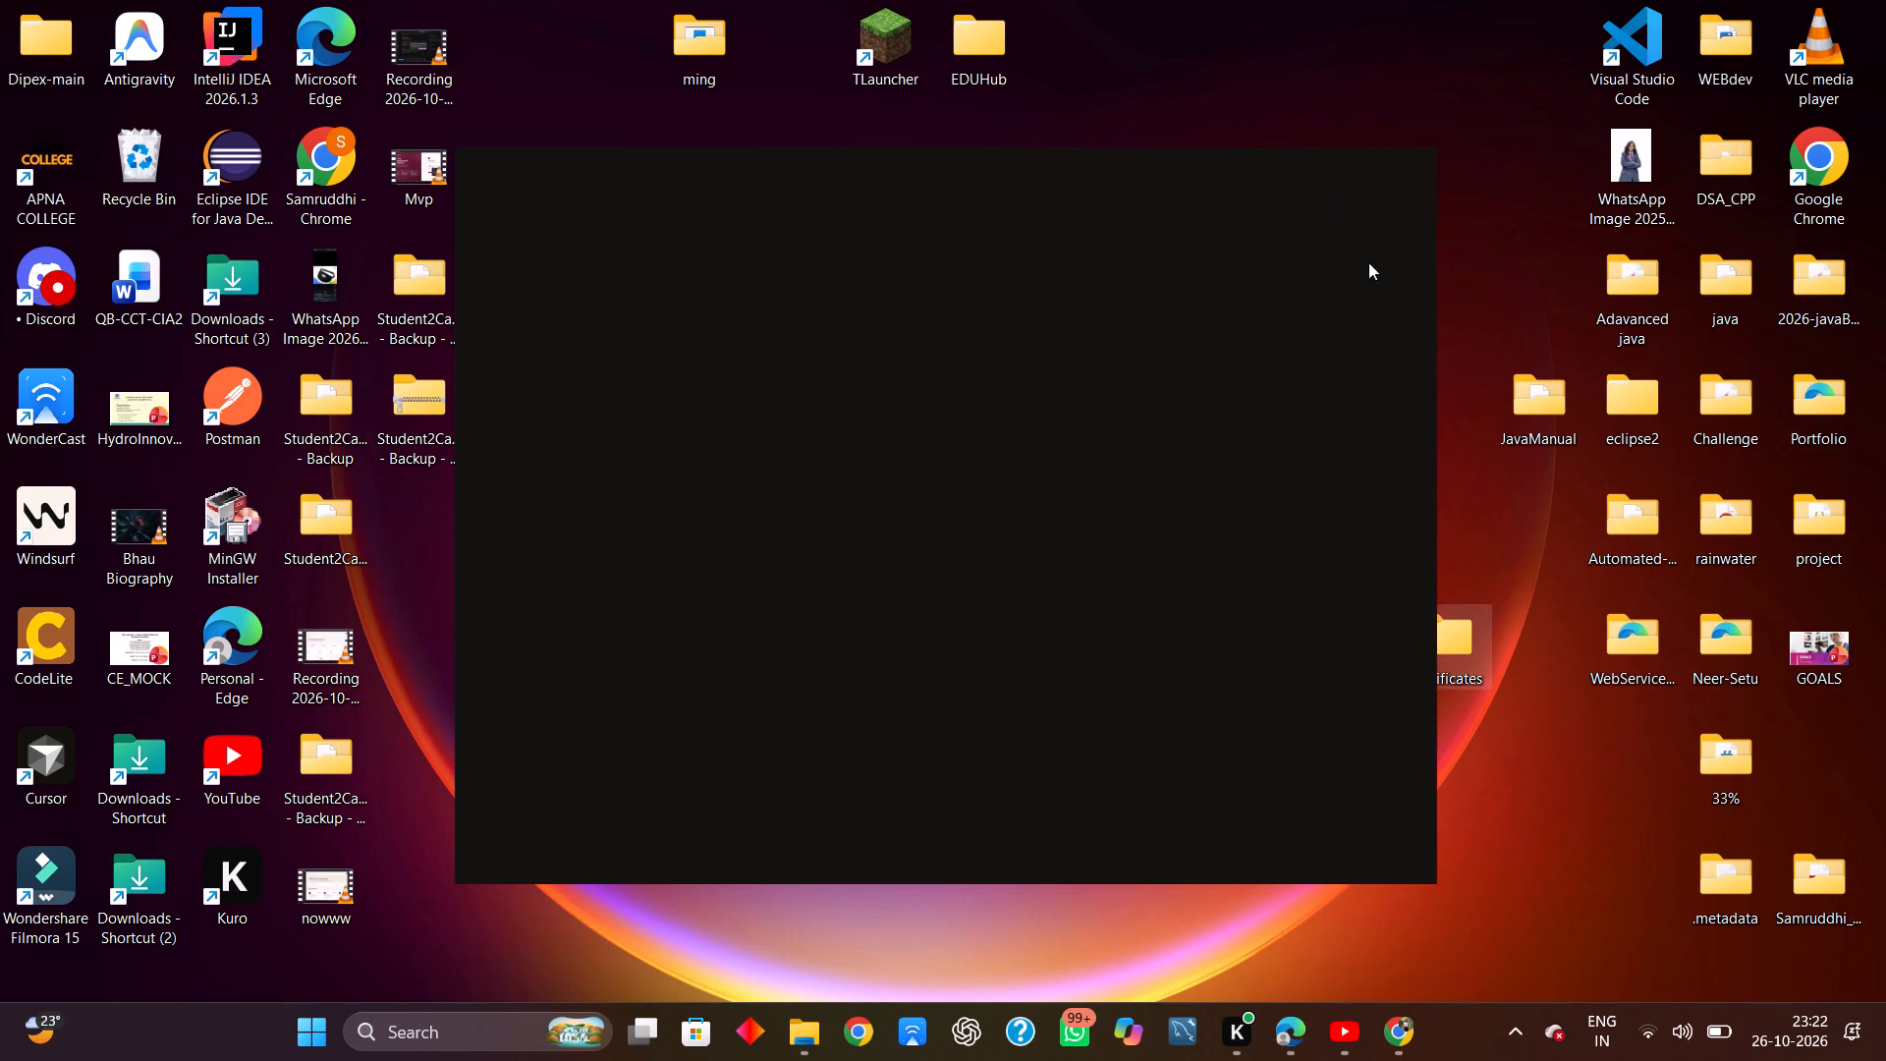
click(1483, 767)
Open the Certificates folder, switch that window to Downloads, and copy the newest certificate PNG at the top of the list.
double_click(1441, 639)
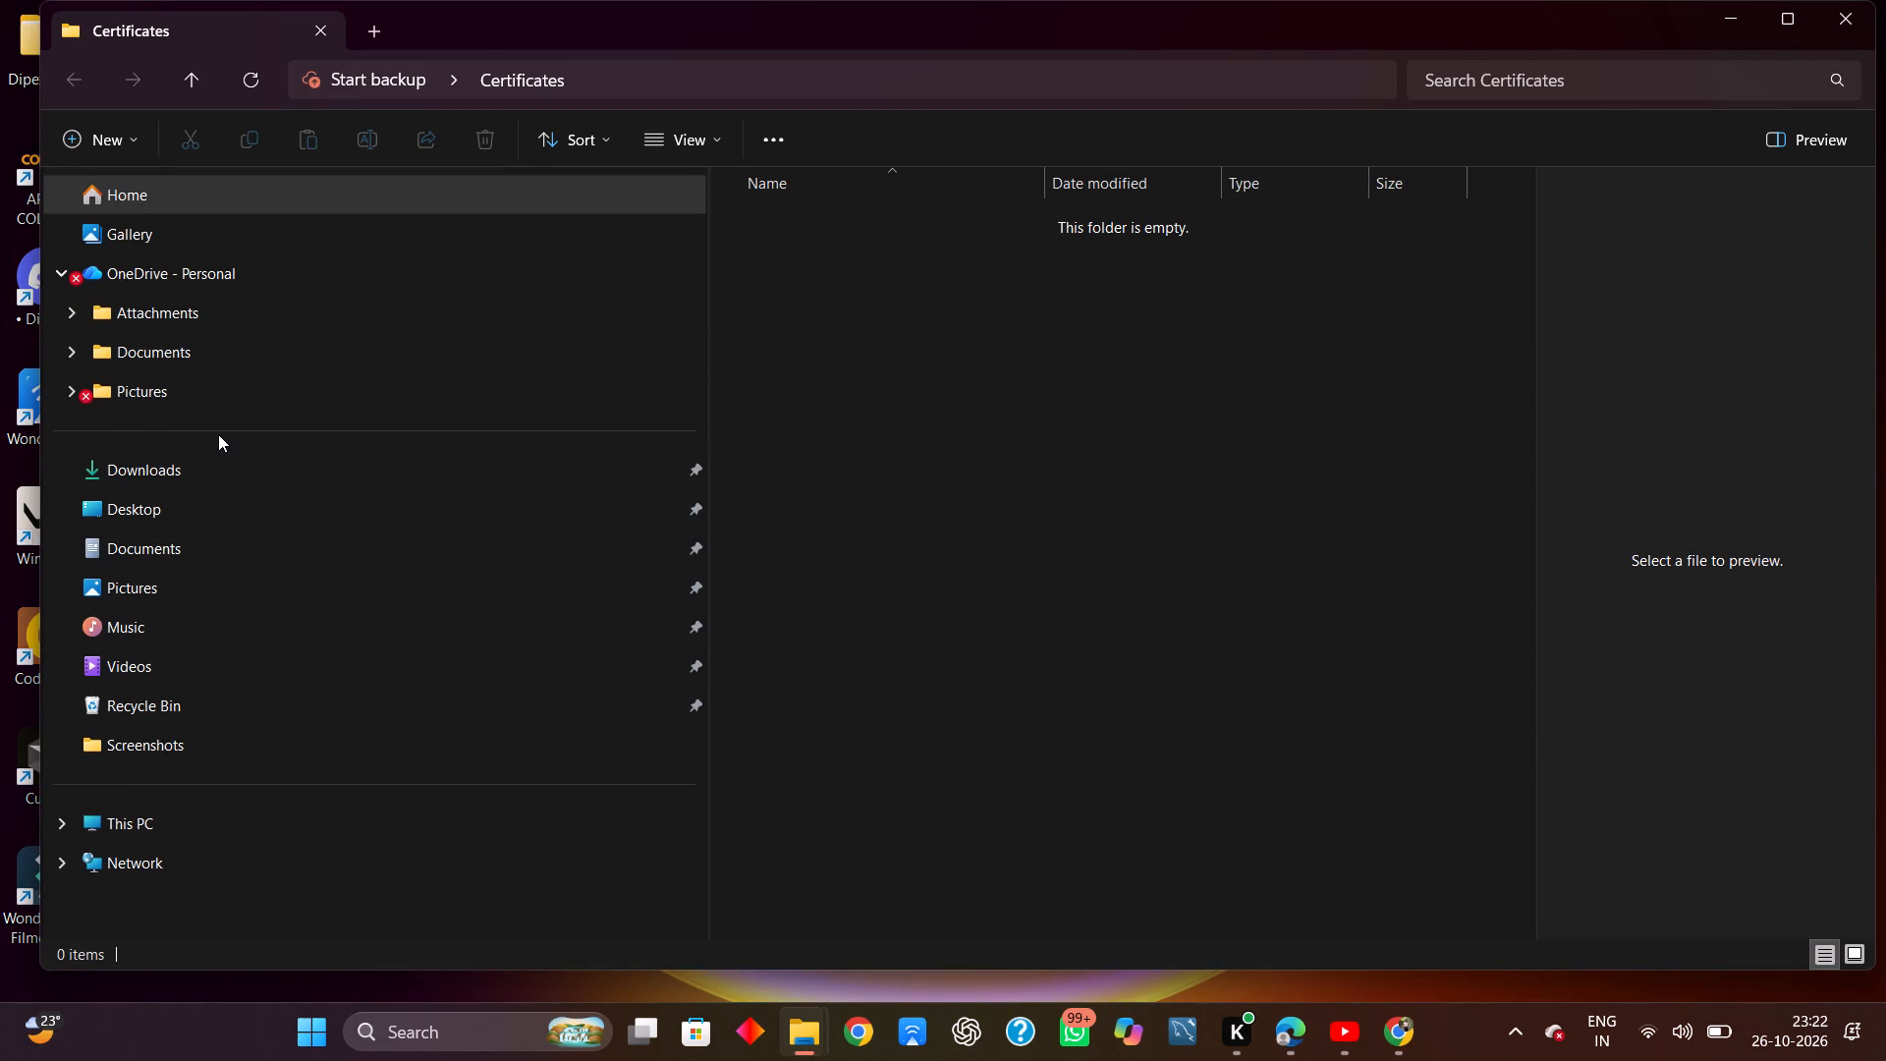
double_click(251, 475)
click(826, 263)
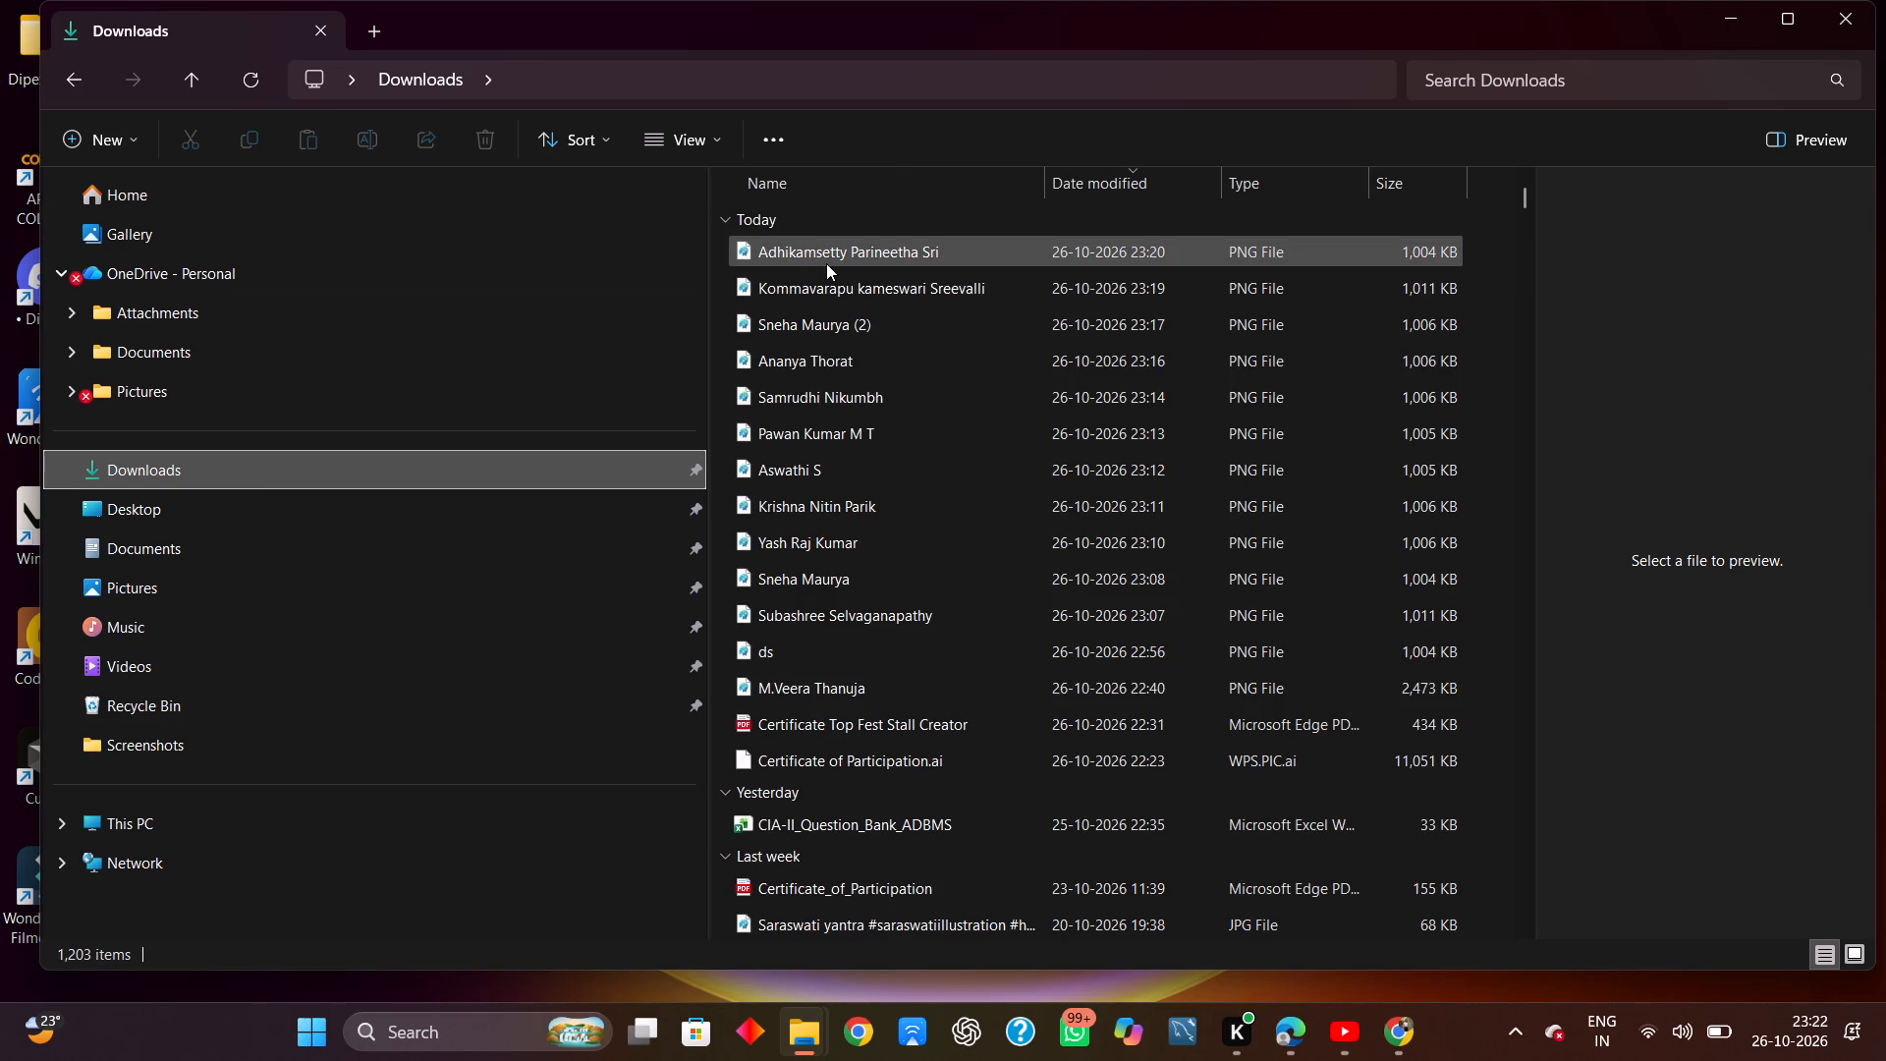
right_click(826, 263)
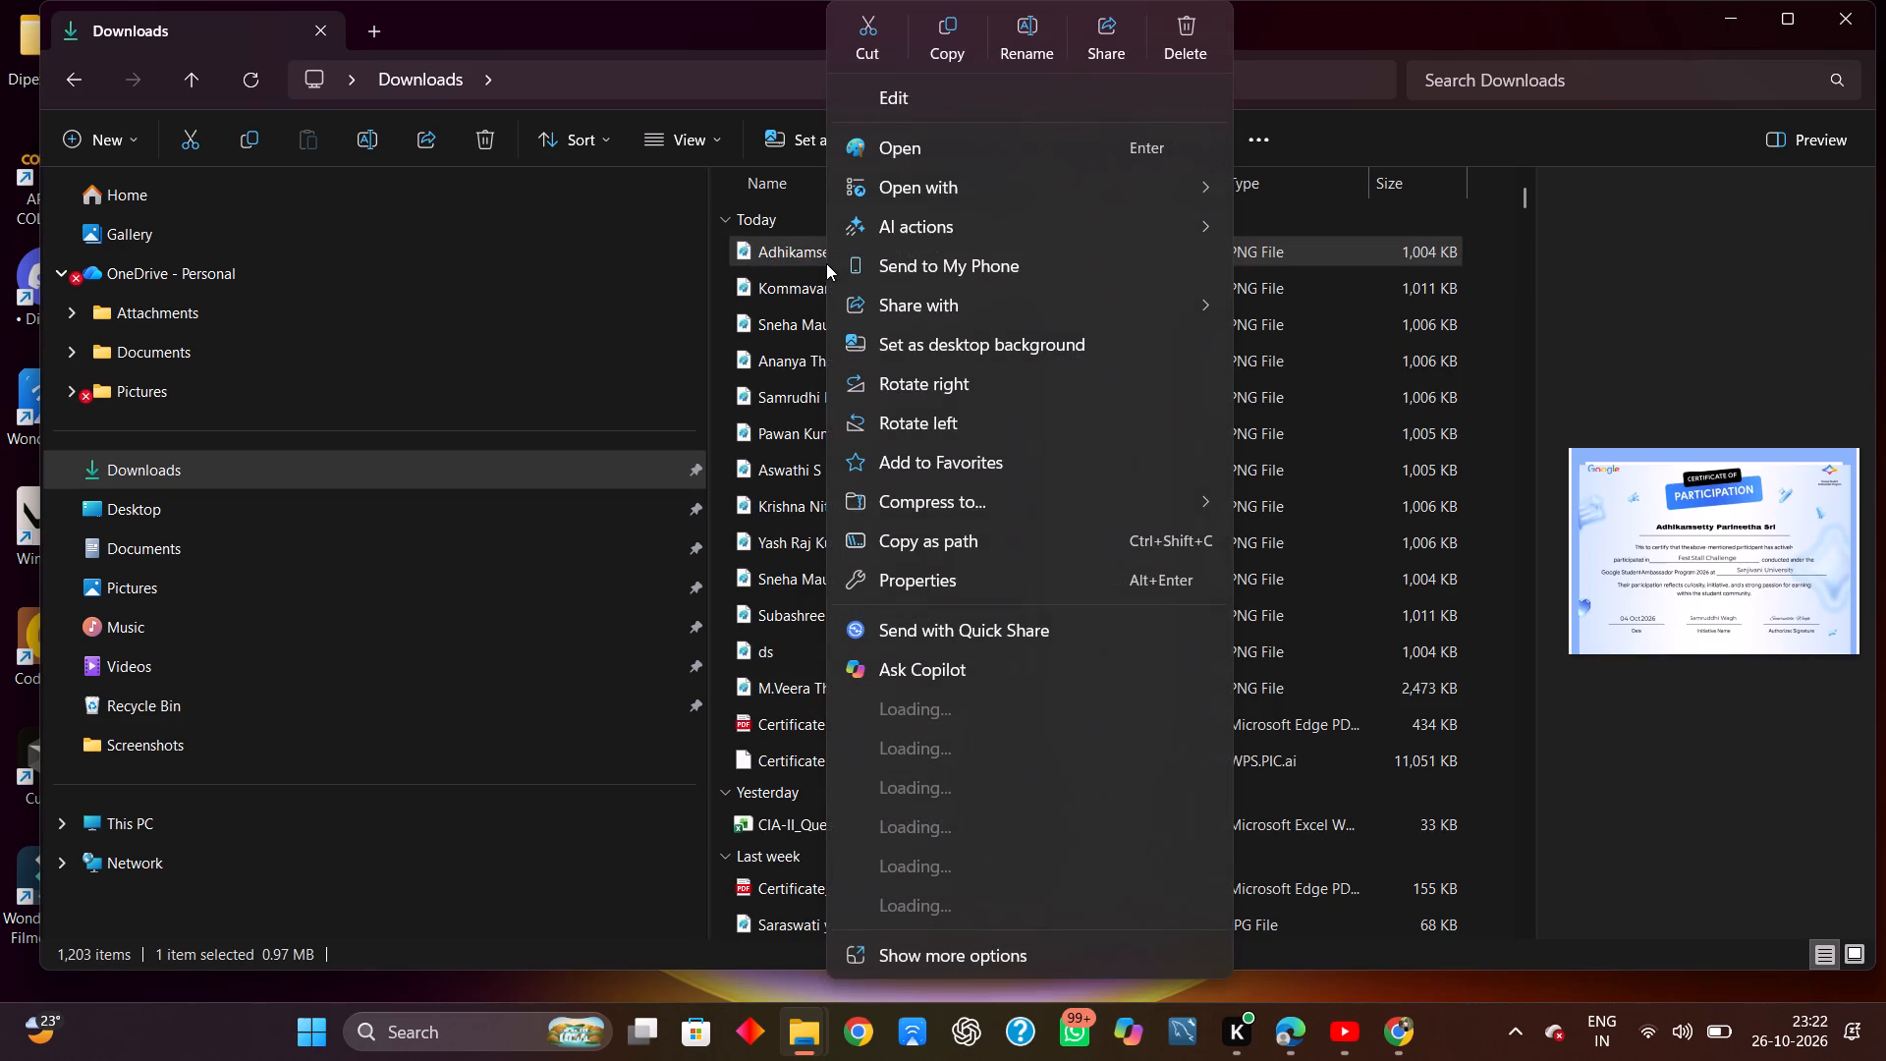
click(950, 54)
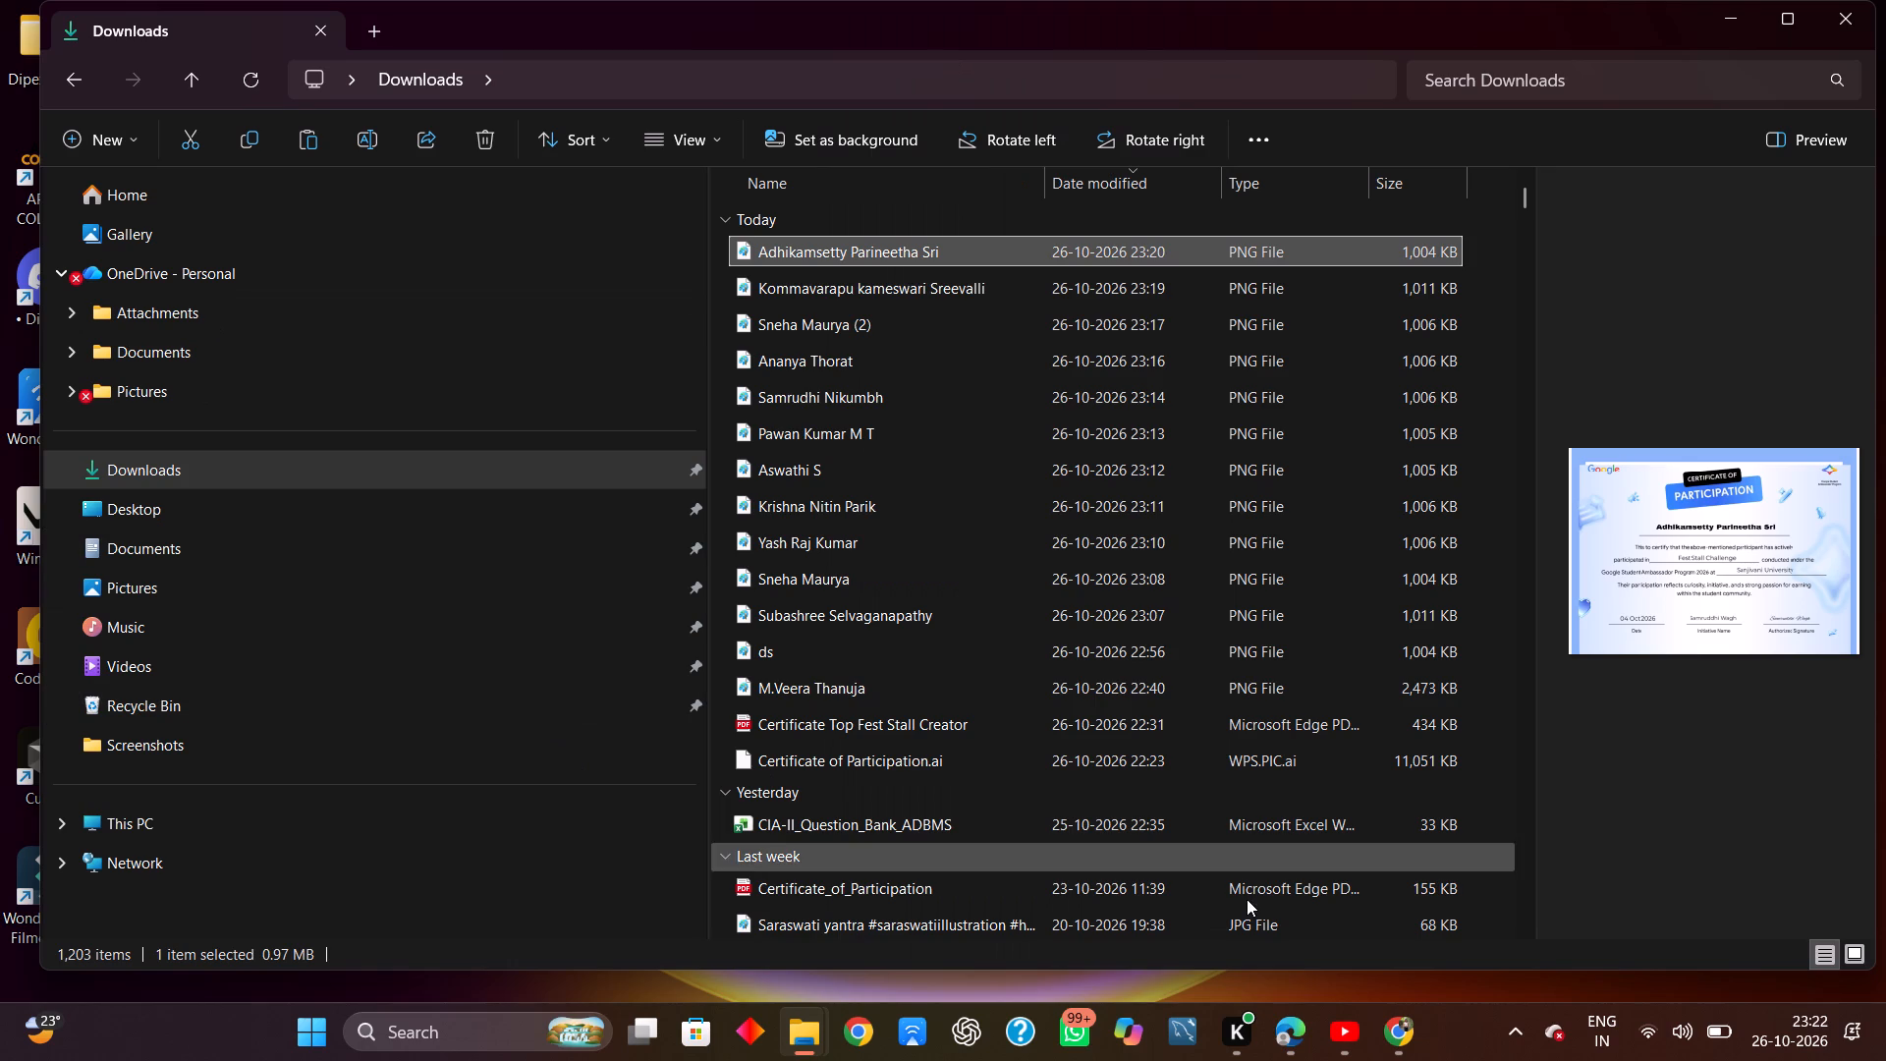
Arrange the two Downloads File Explorer windows side by side, each filling half of the screen.
click(797, 1012)
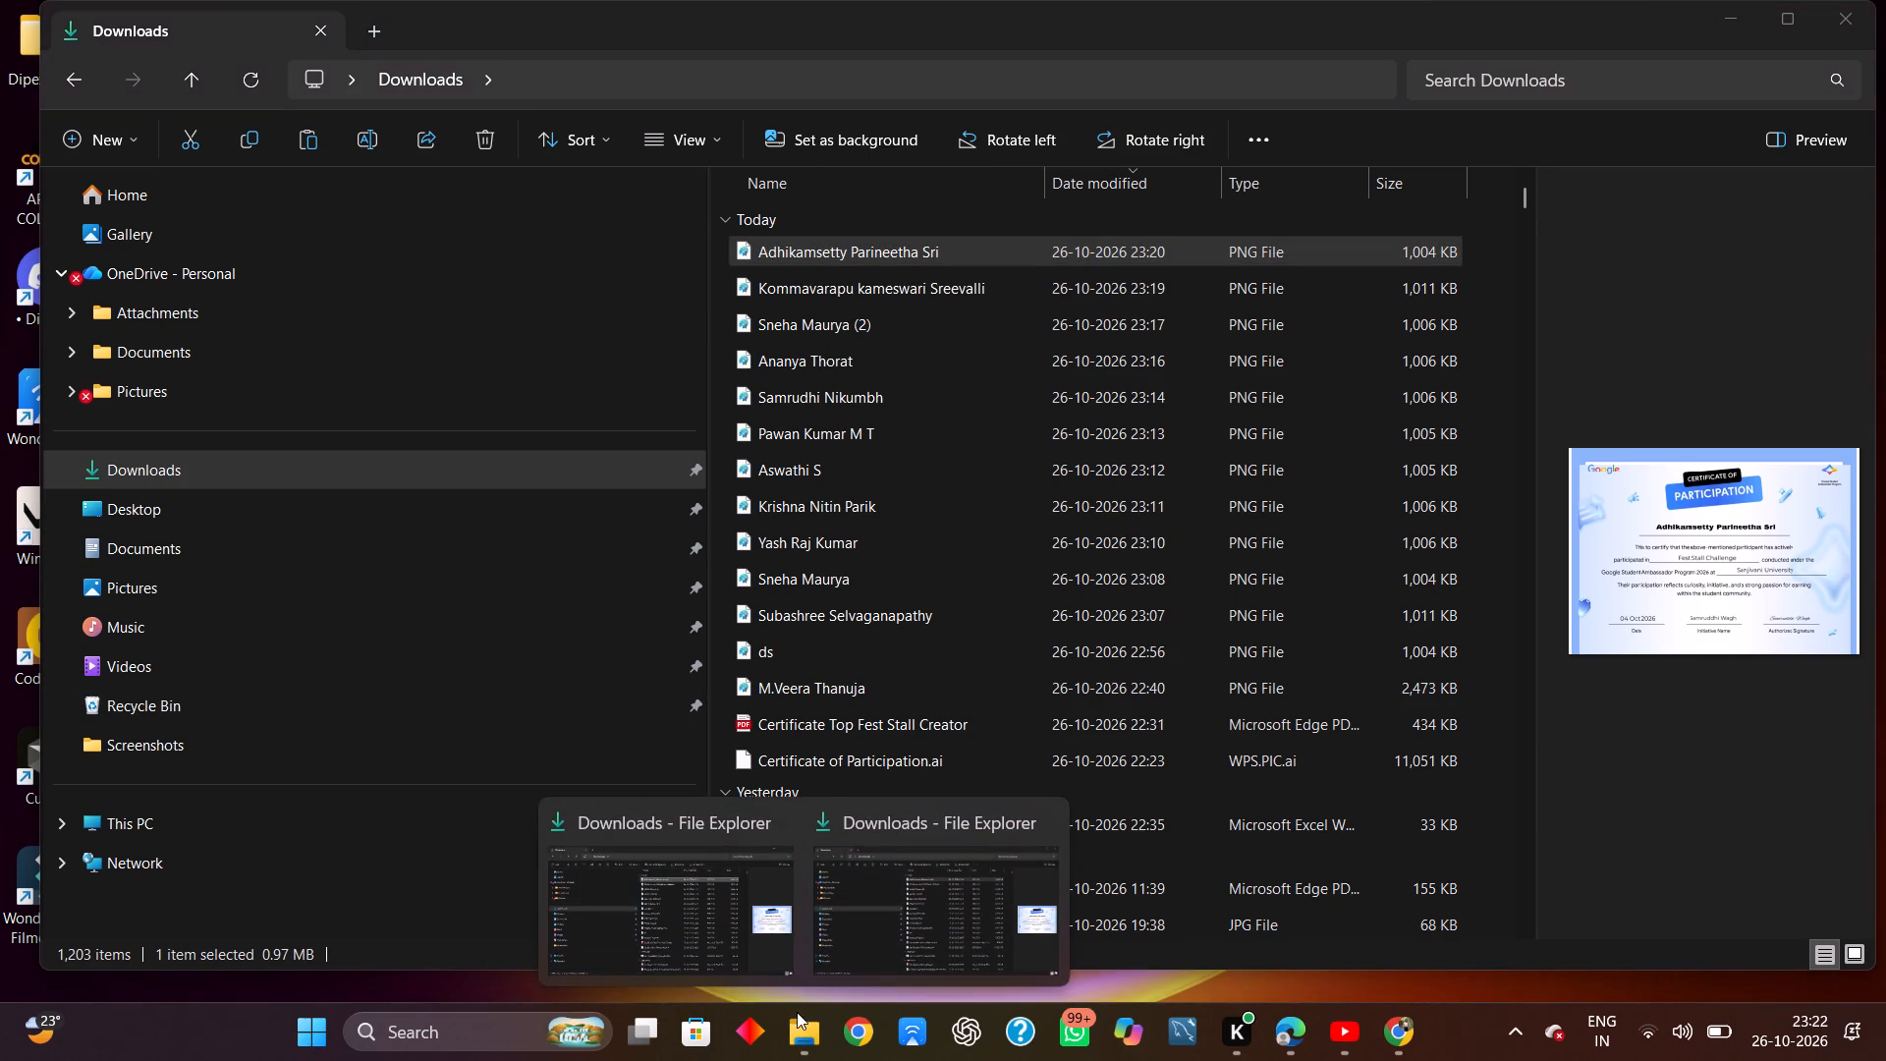
click(758, 890)
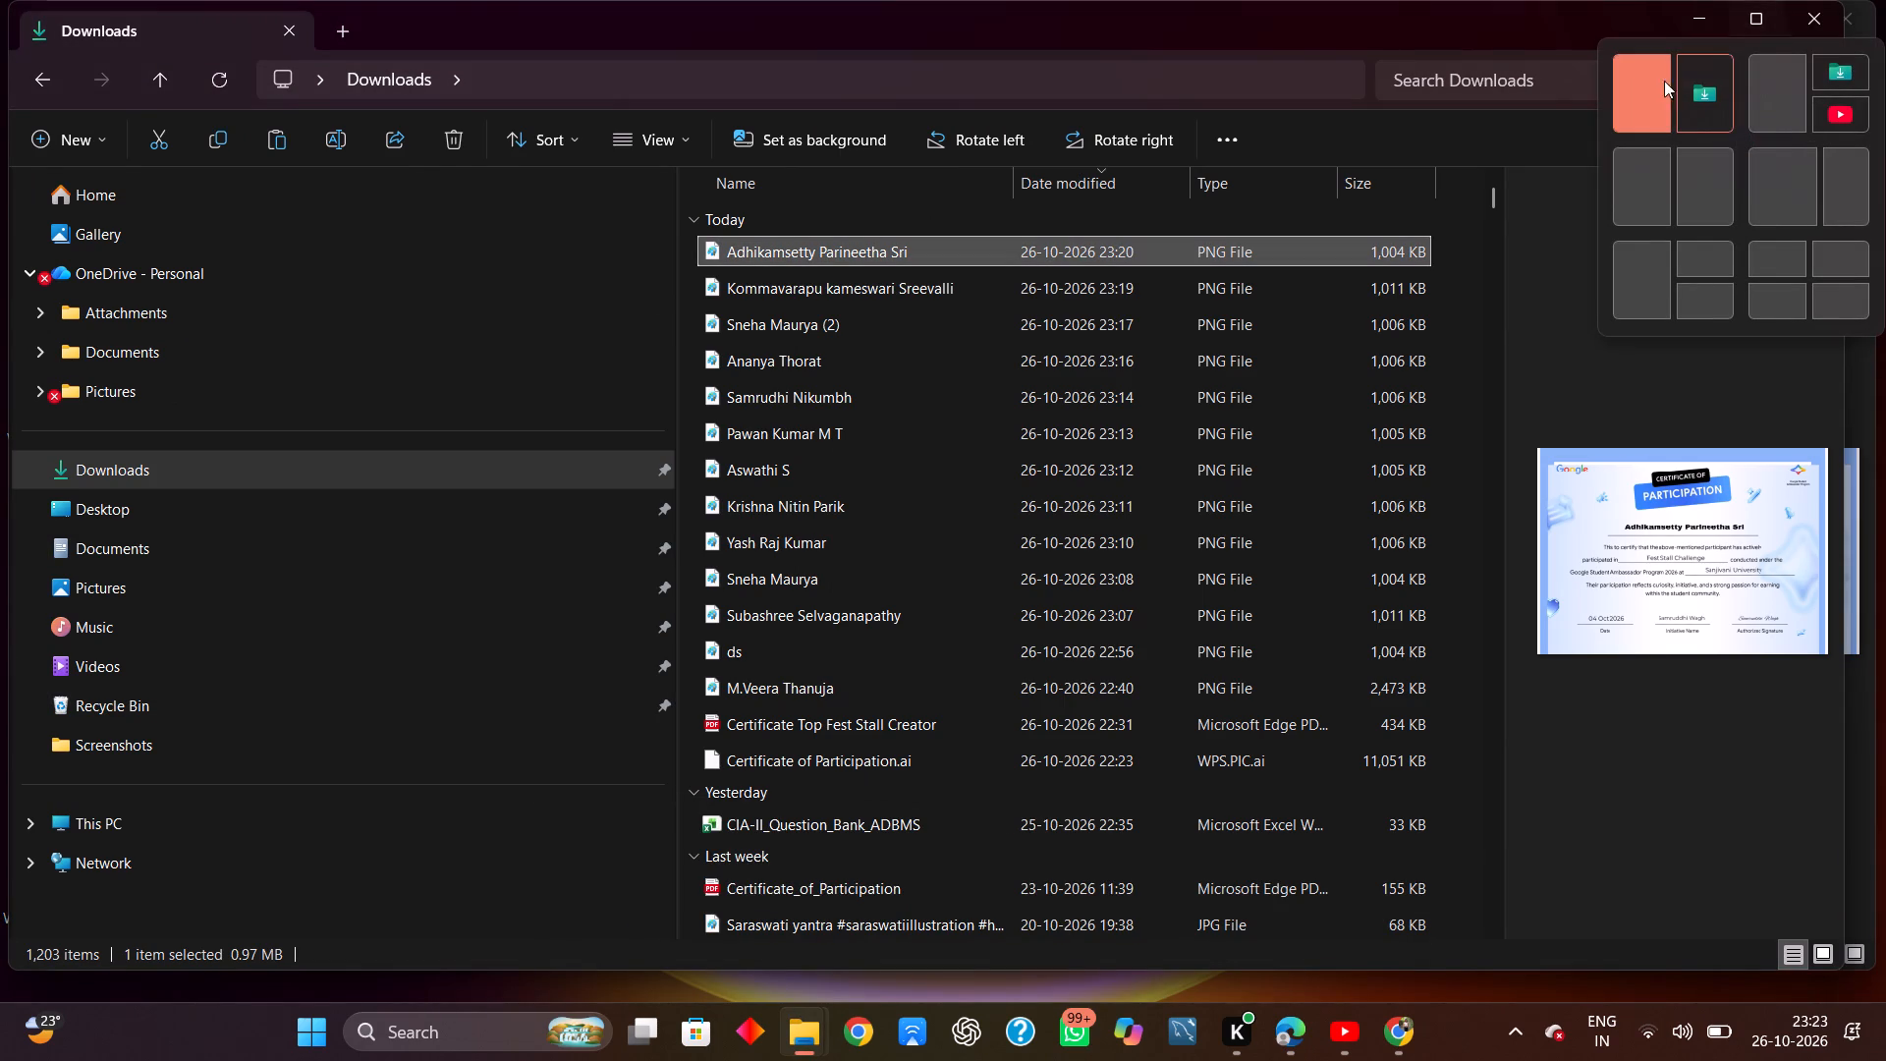
click(1651, 99)
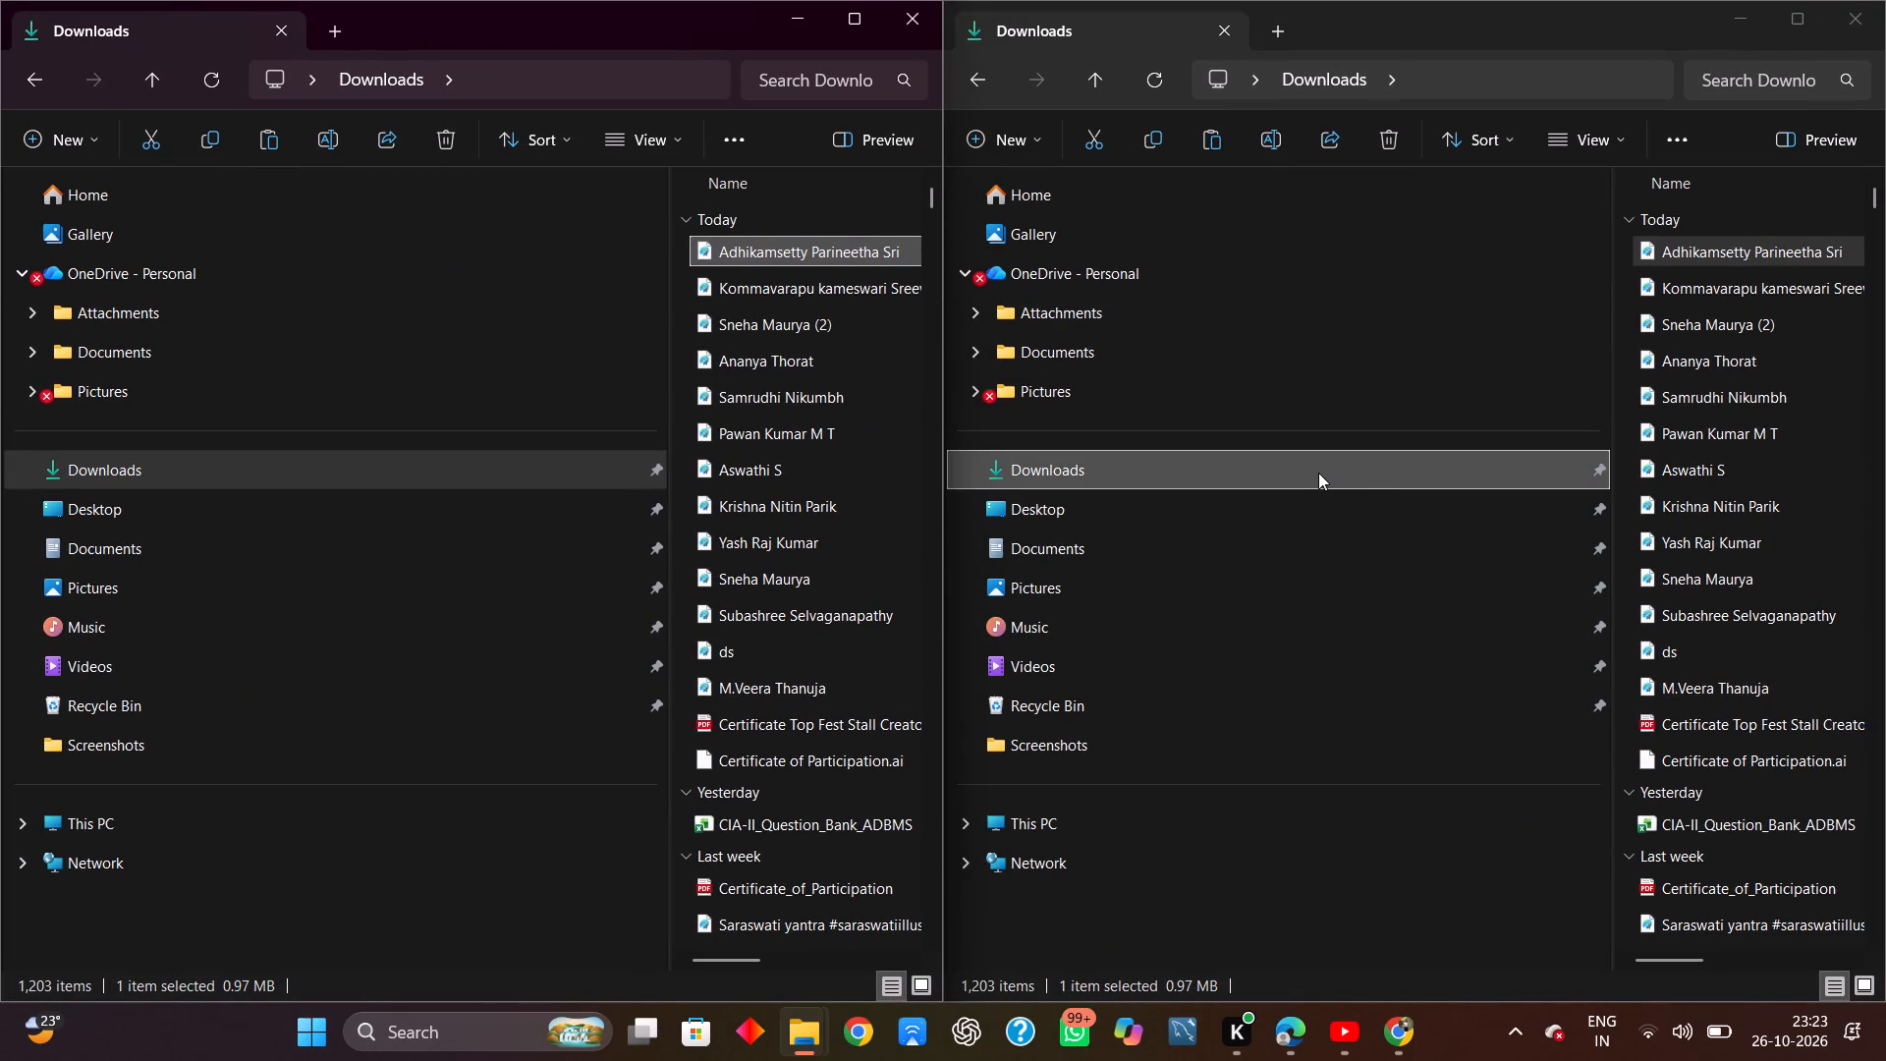
Open the desktop's Certificates folder in the second File Explorer window and paste the copied certificate into it.
double_click(1288, 526)
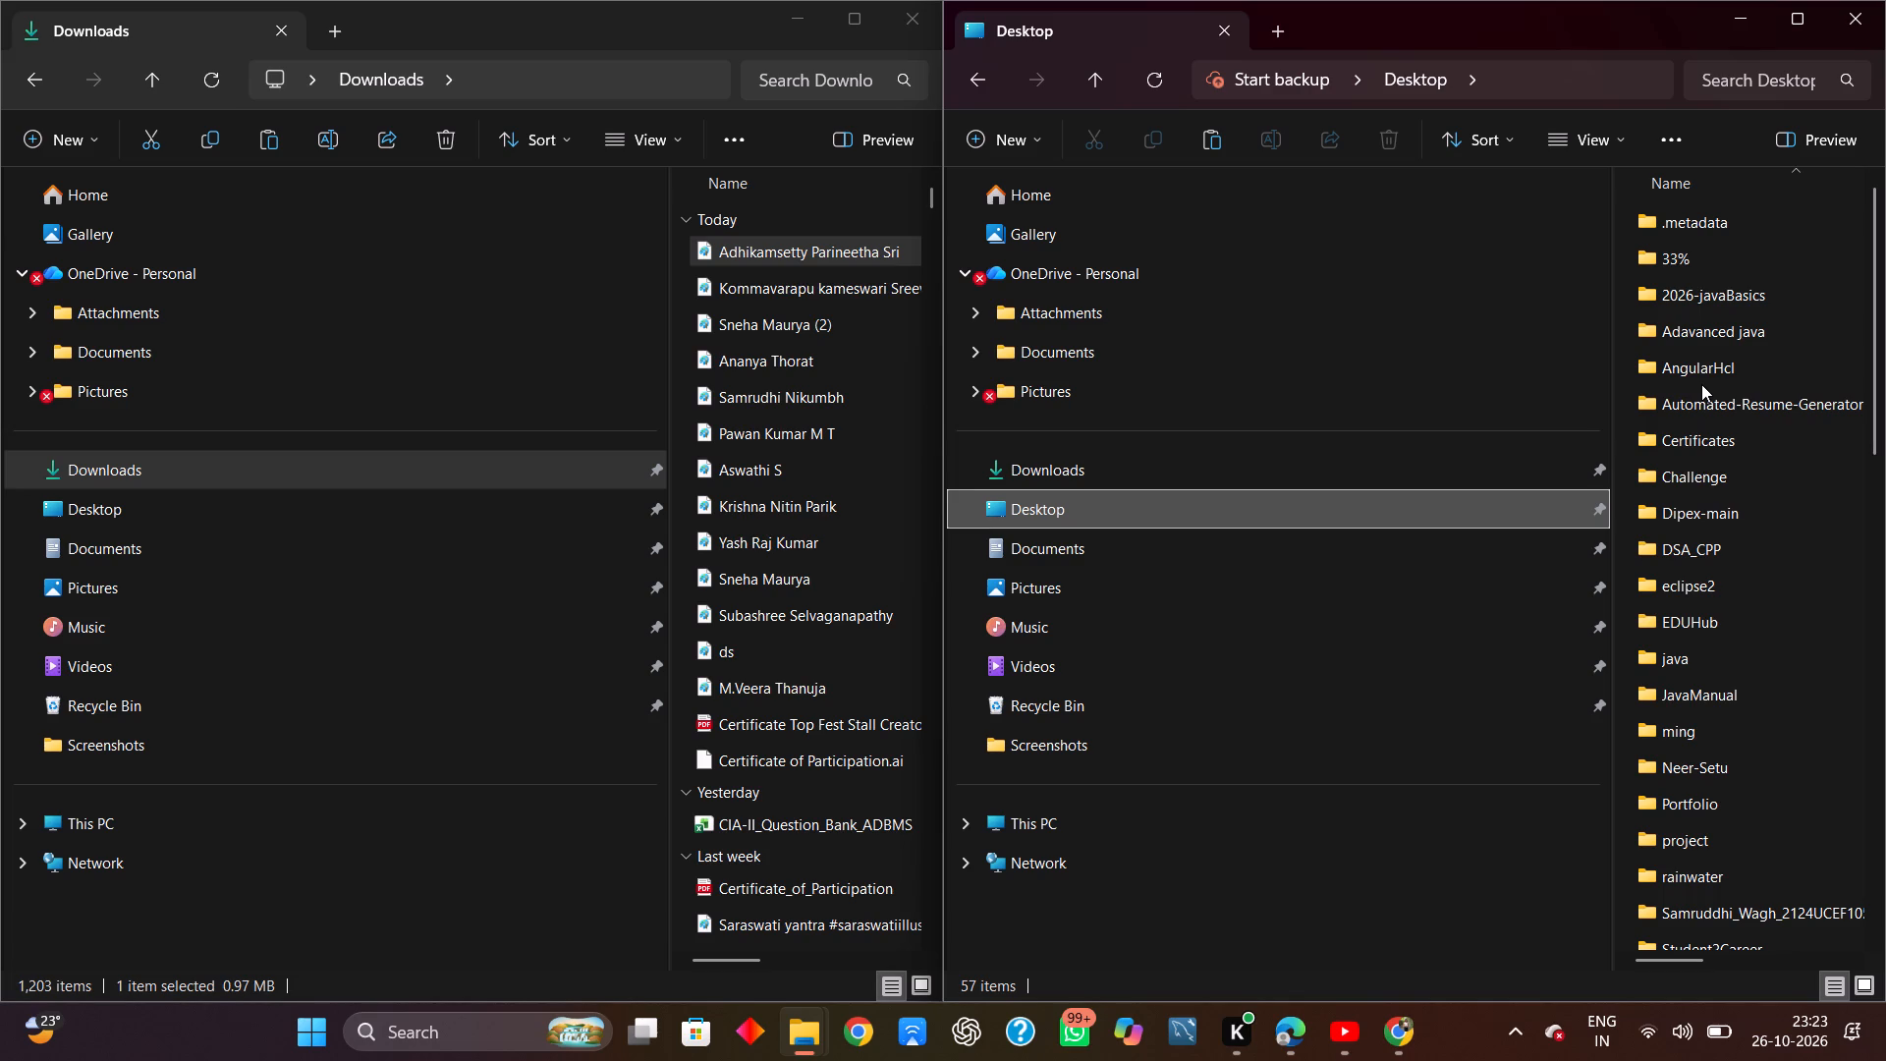
scroll(1692, 446, up, 4)
scroll(1692, 446, down, 1)
scroll(1655, 367, up, 7)
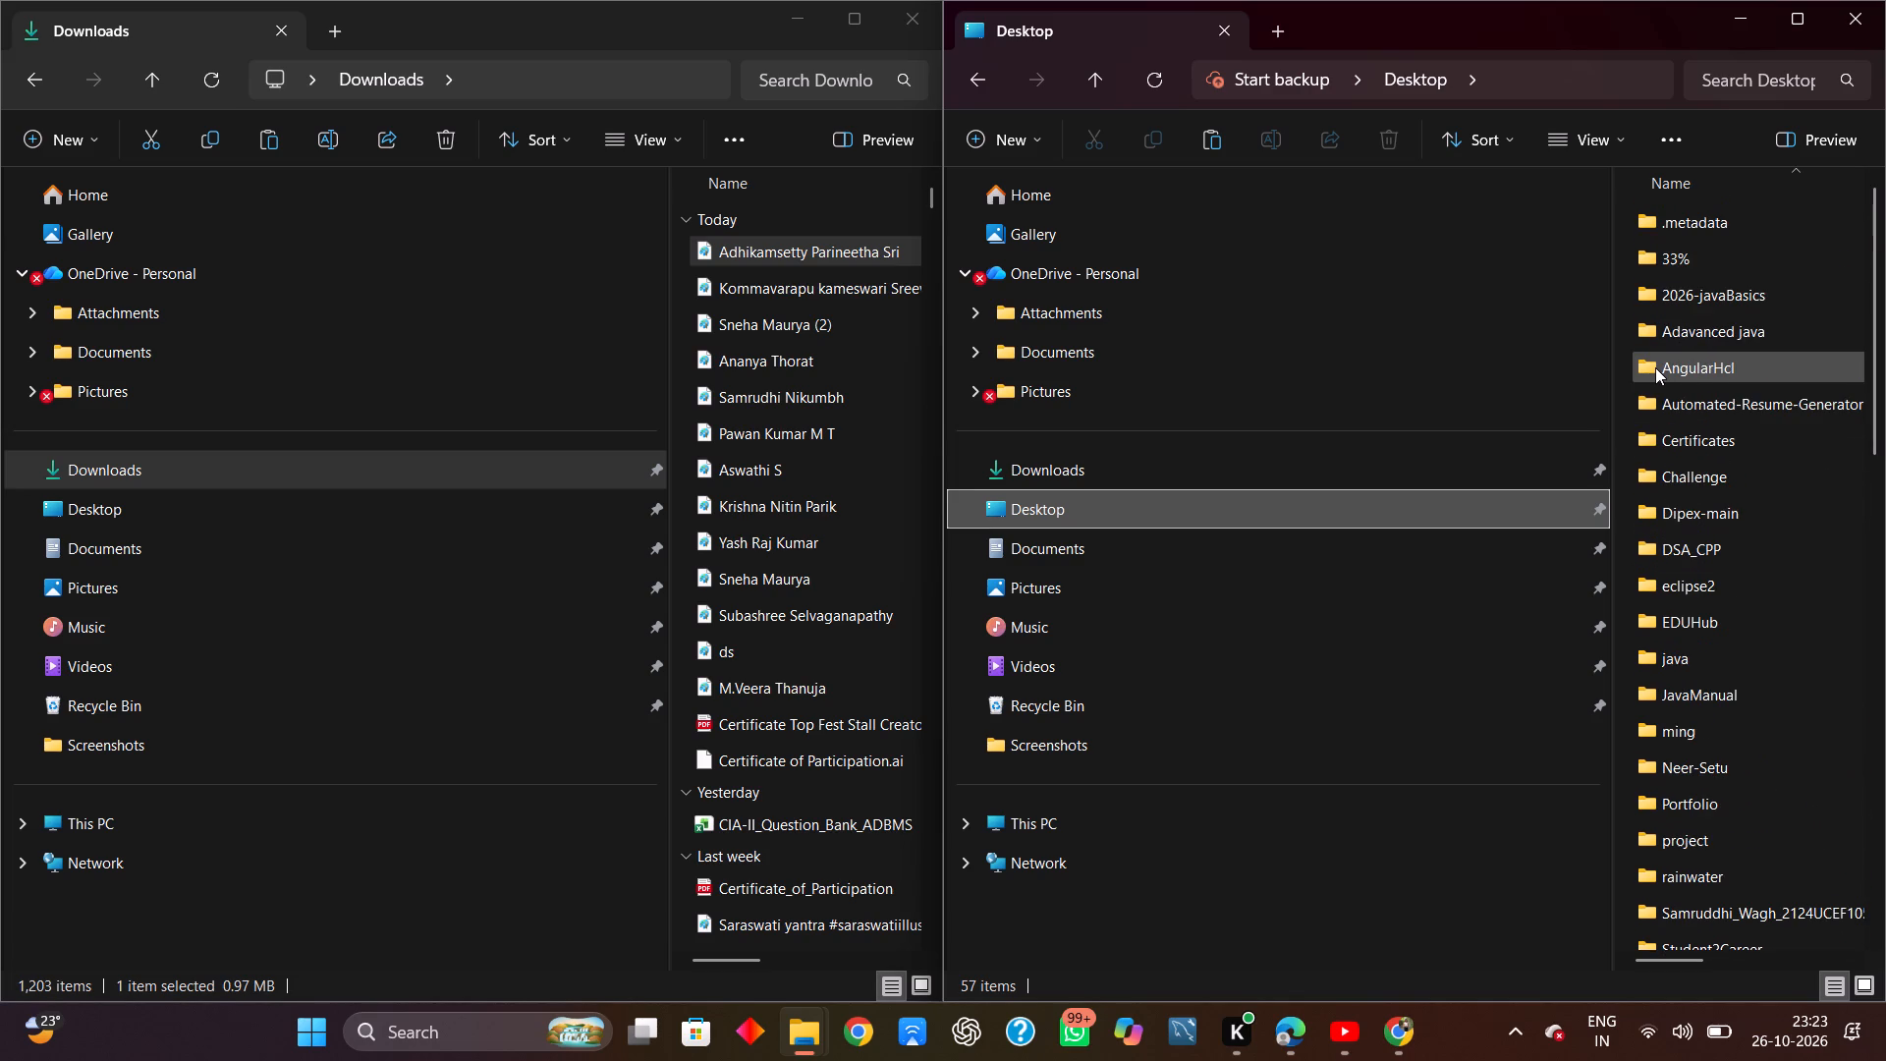
double_click(1675, 440)
click(1715, 246)
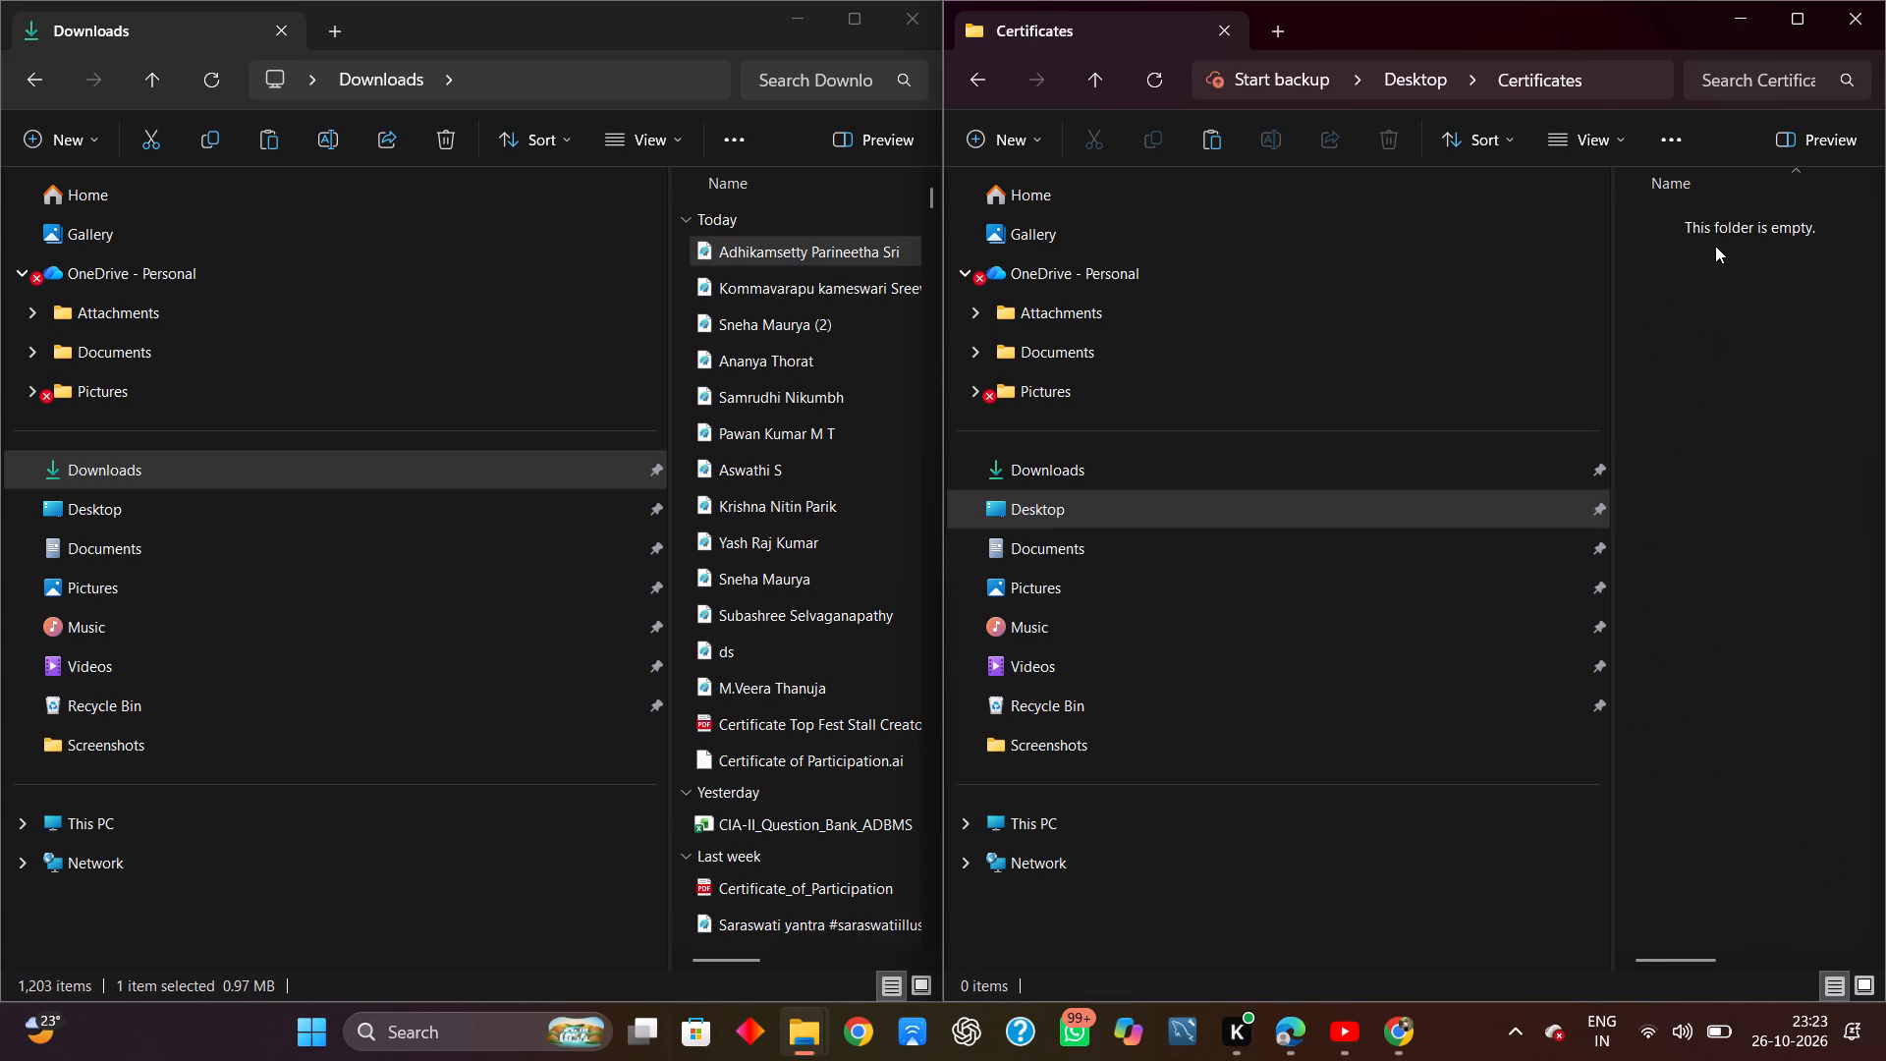
key(ctrl+v)
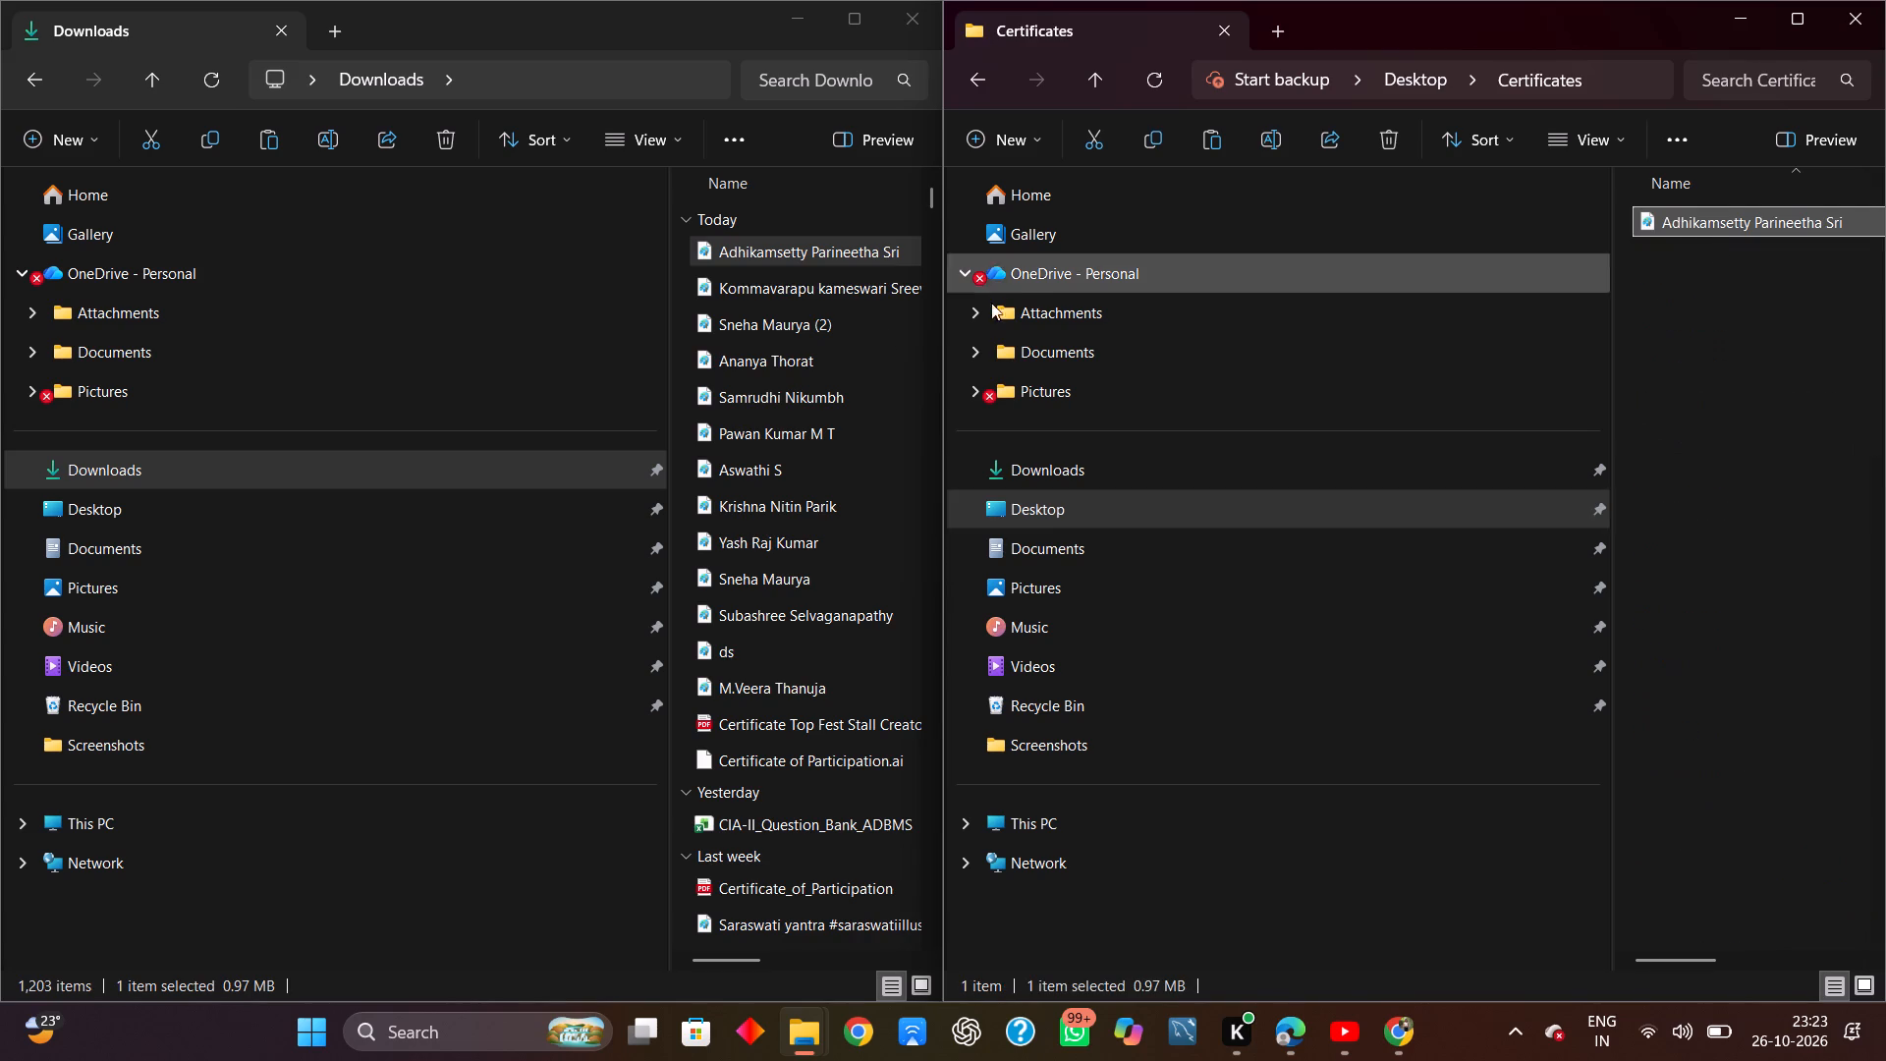
Copy the second and third certificate PNGs listed in Downloads into the Certificates folder, one at a time.
click(832, 302)
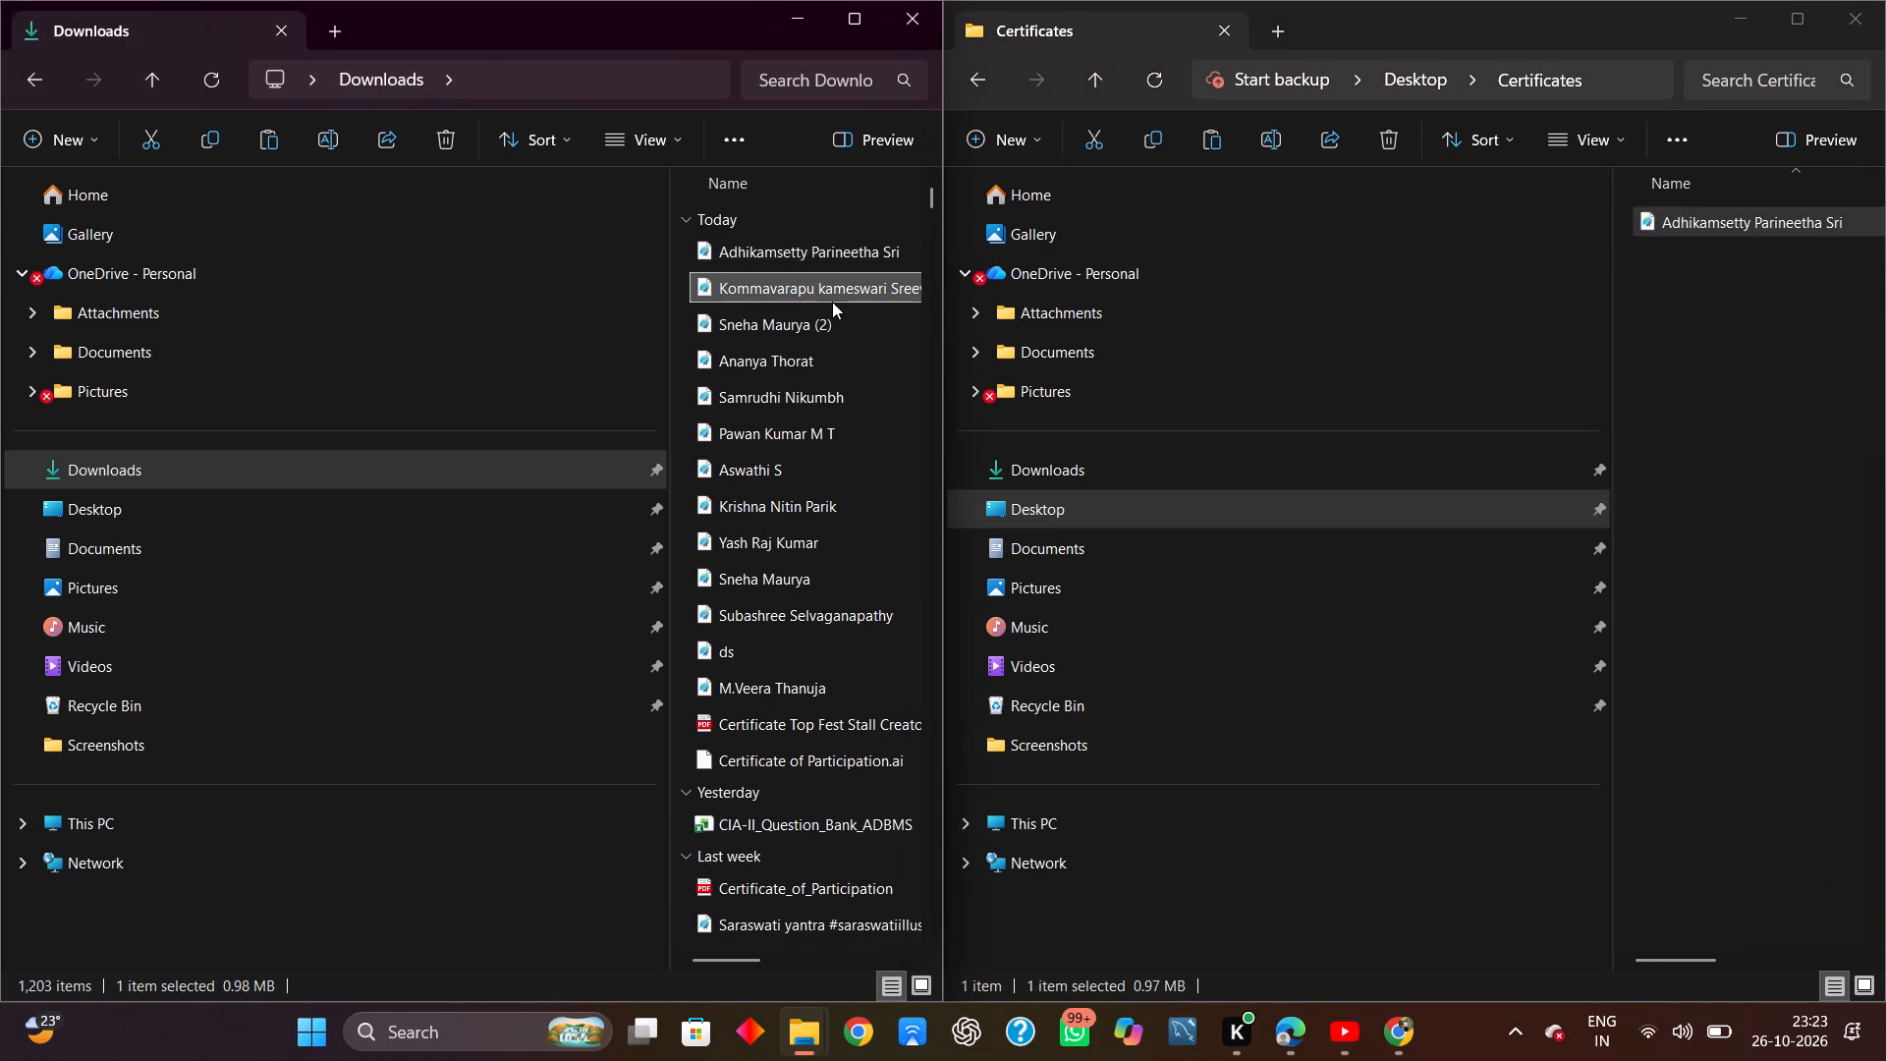
key(ctrl+c)
click(1745, 449)
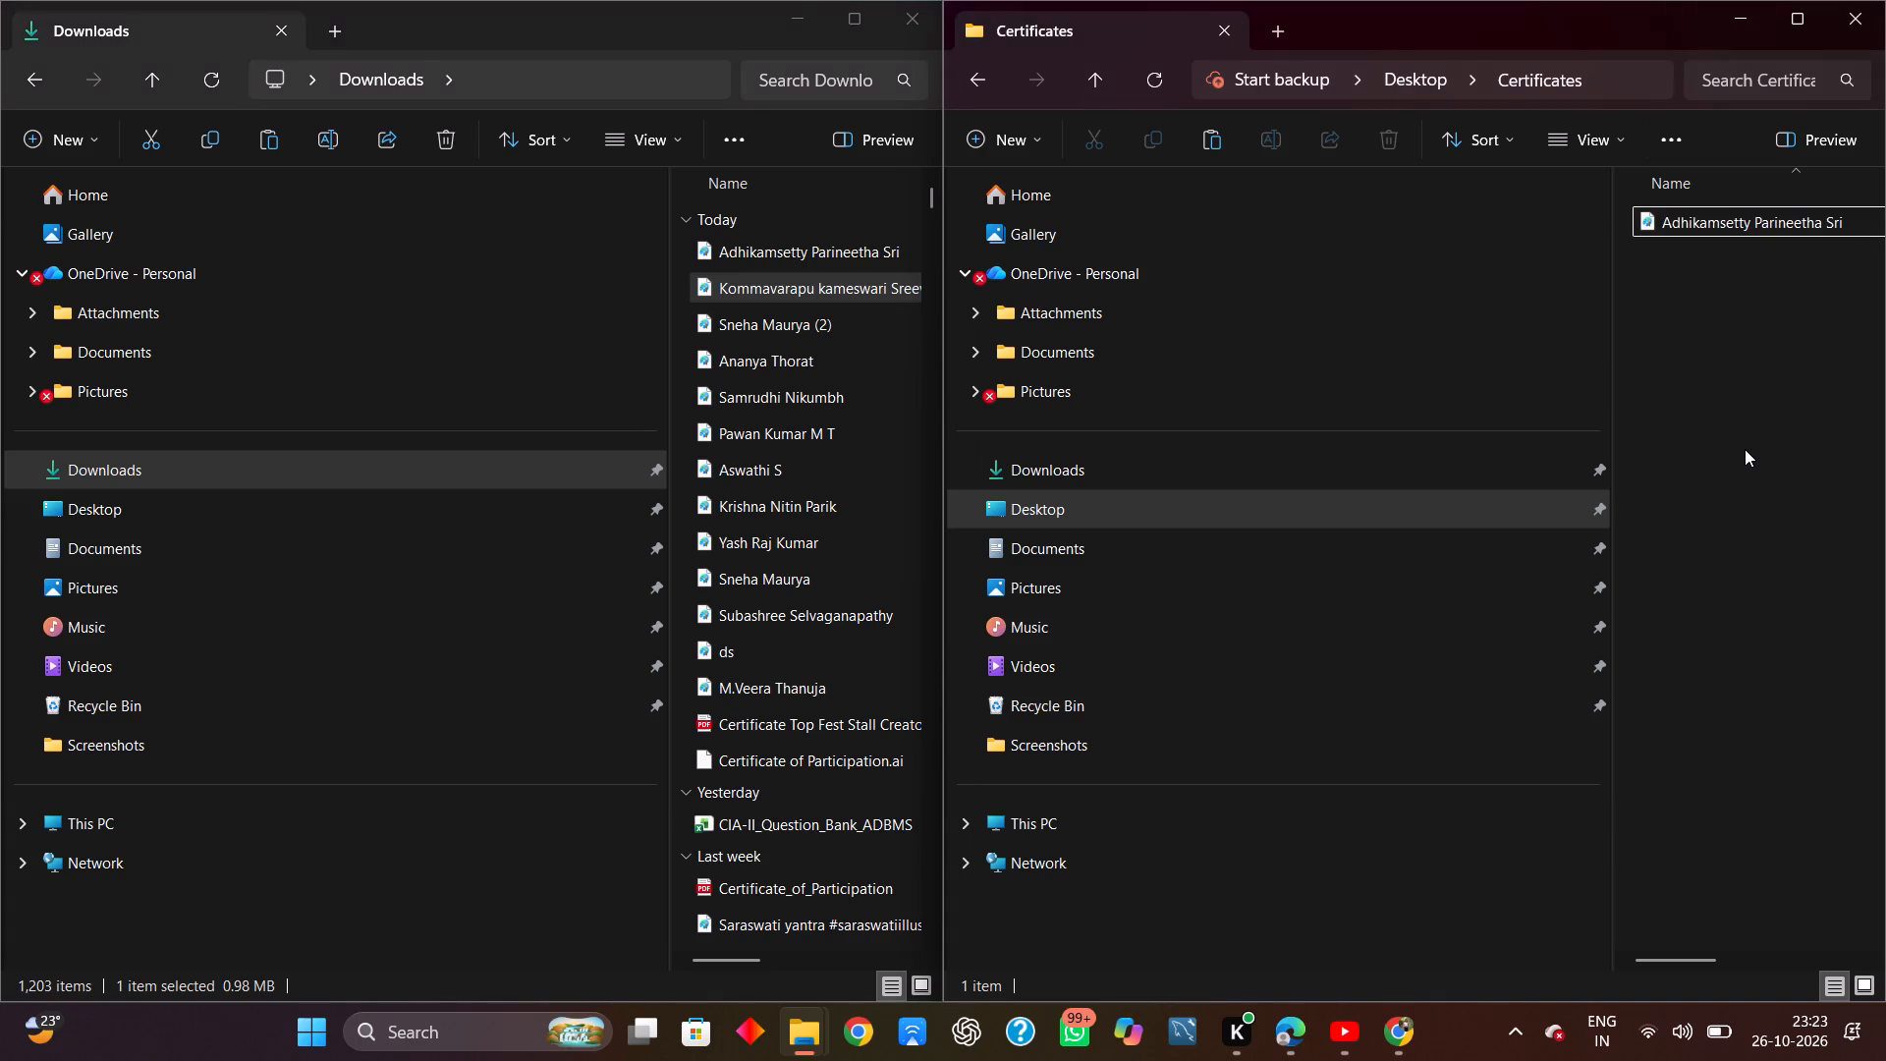
key(ctrl+v)
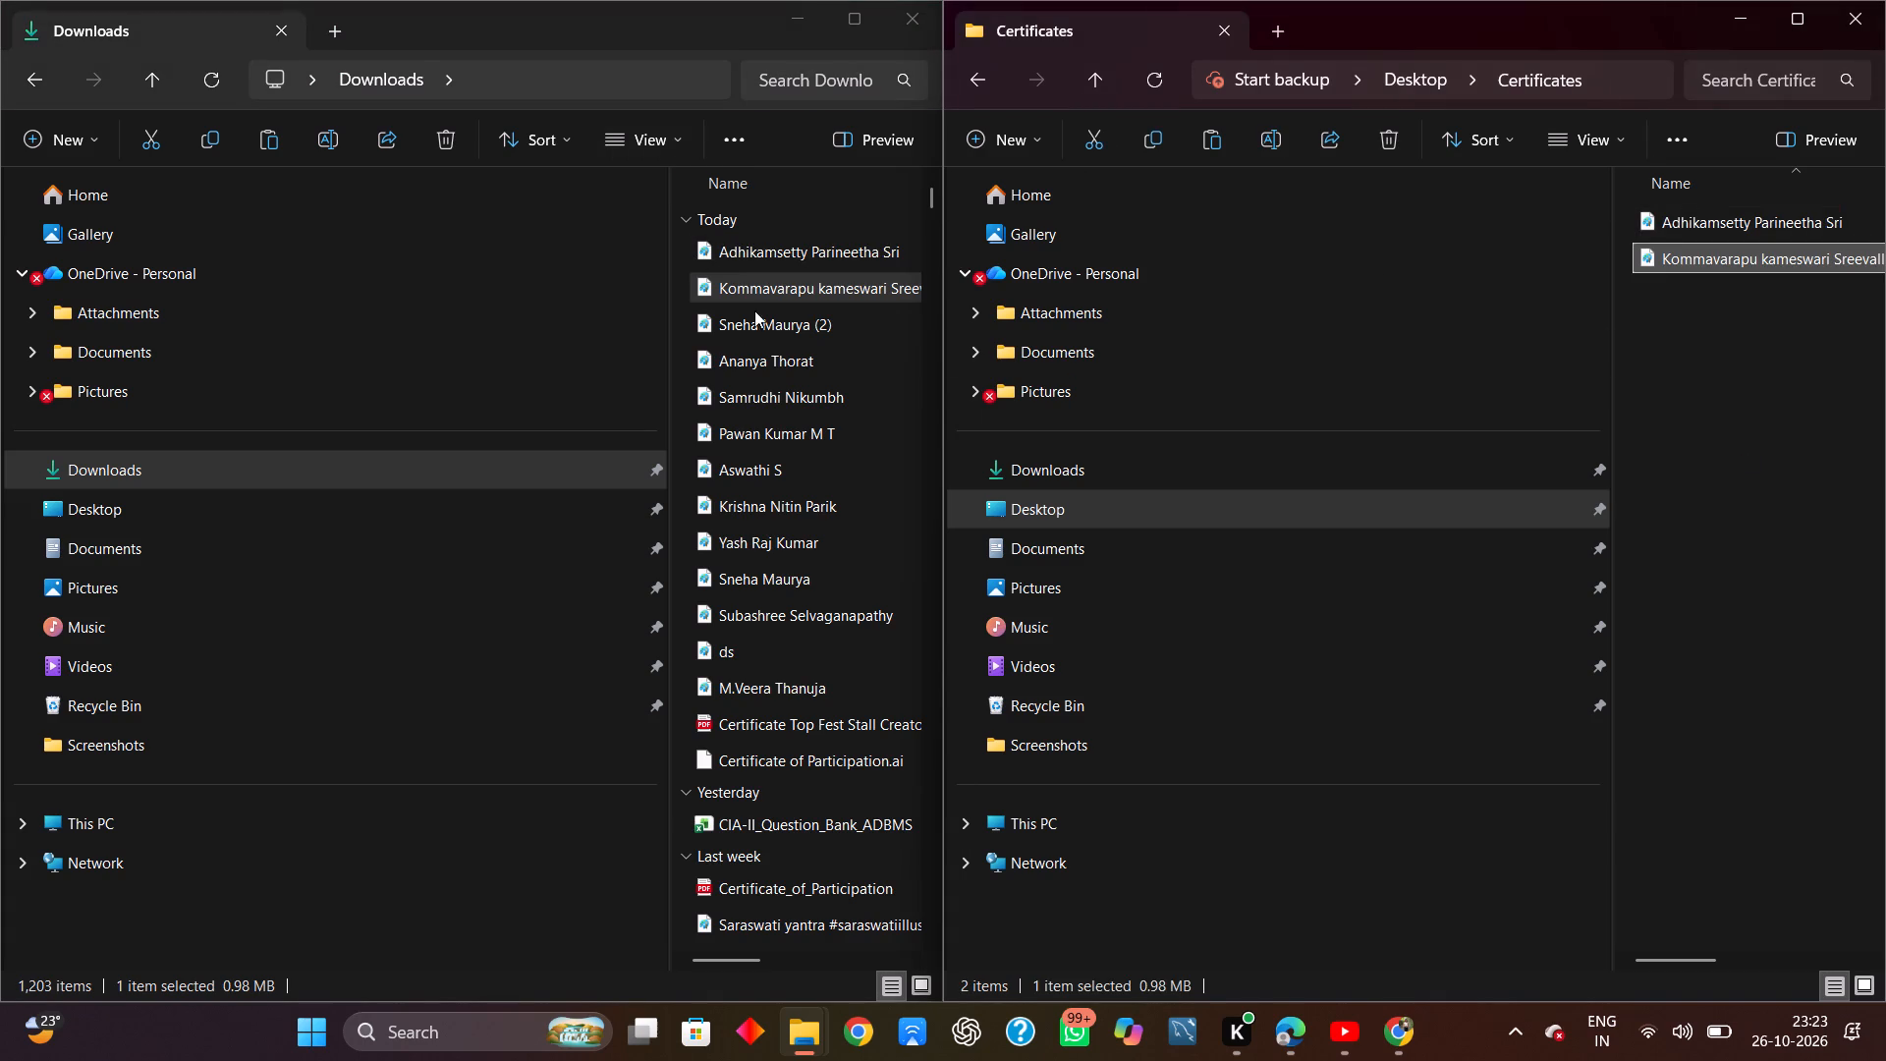
click(762, 336)
right_click(762, 336)
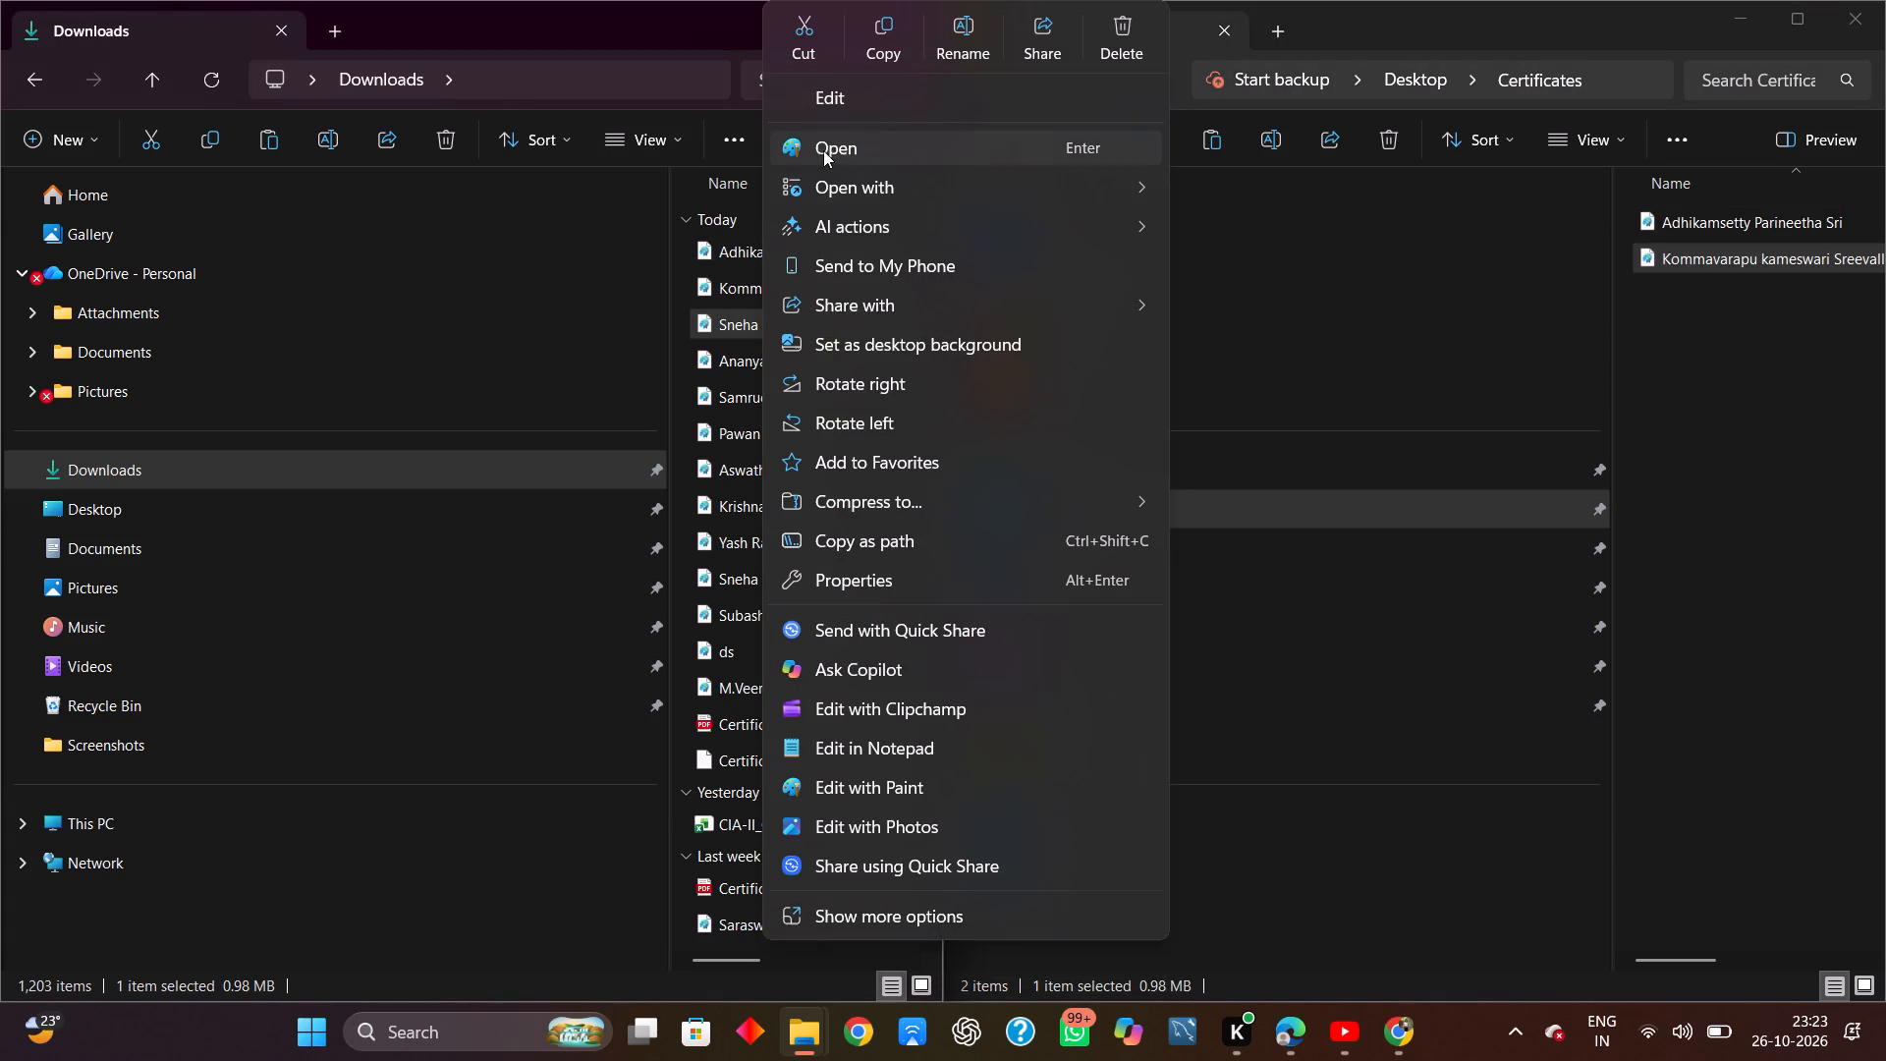
click(877, 57)
click(1713, 347)
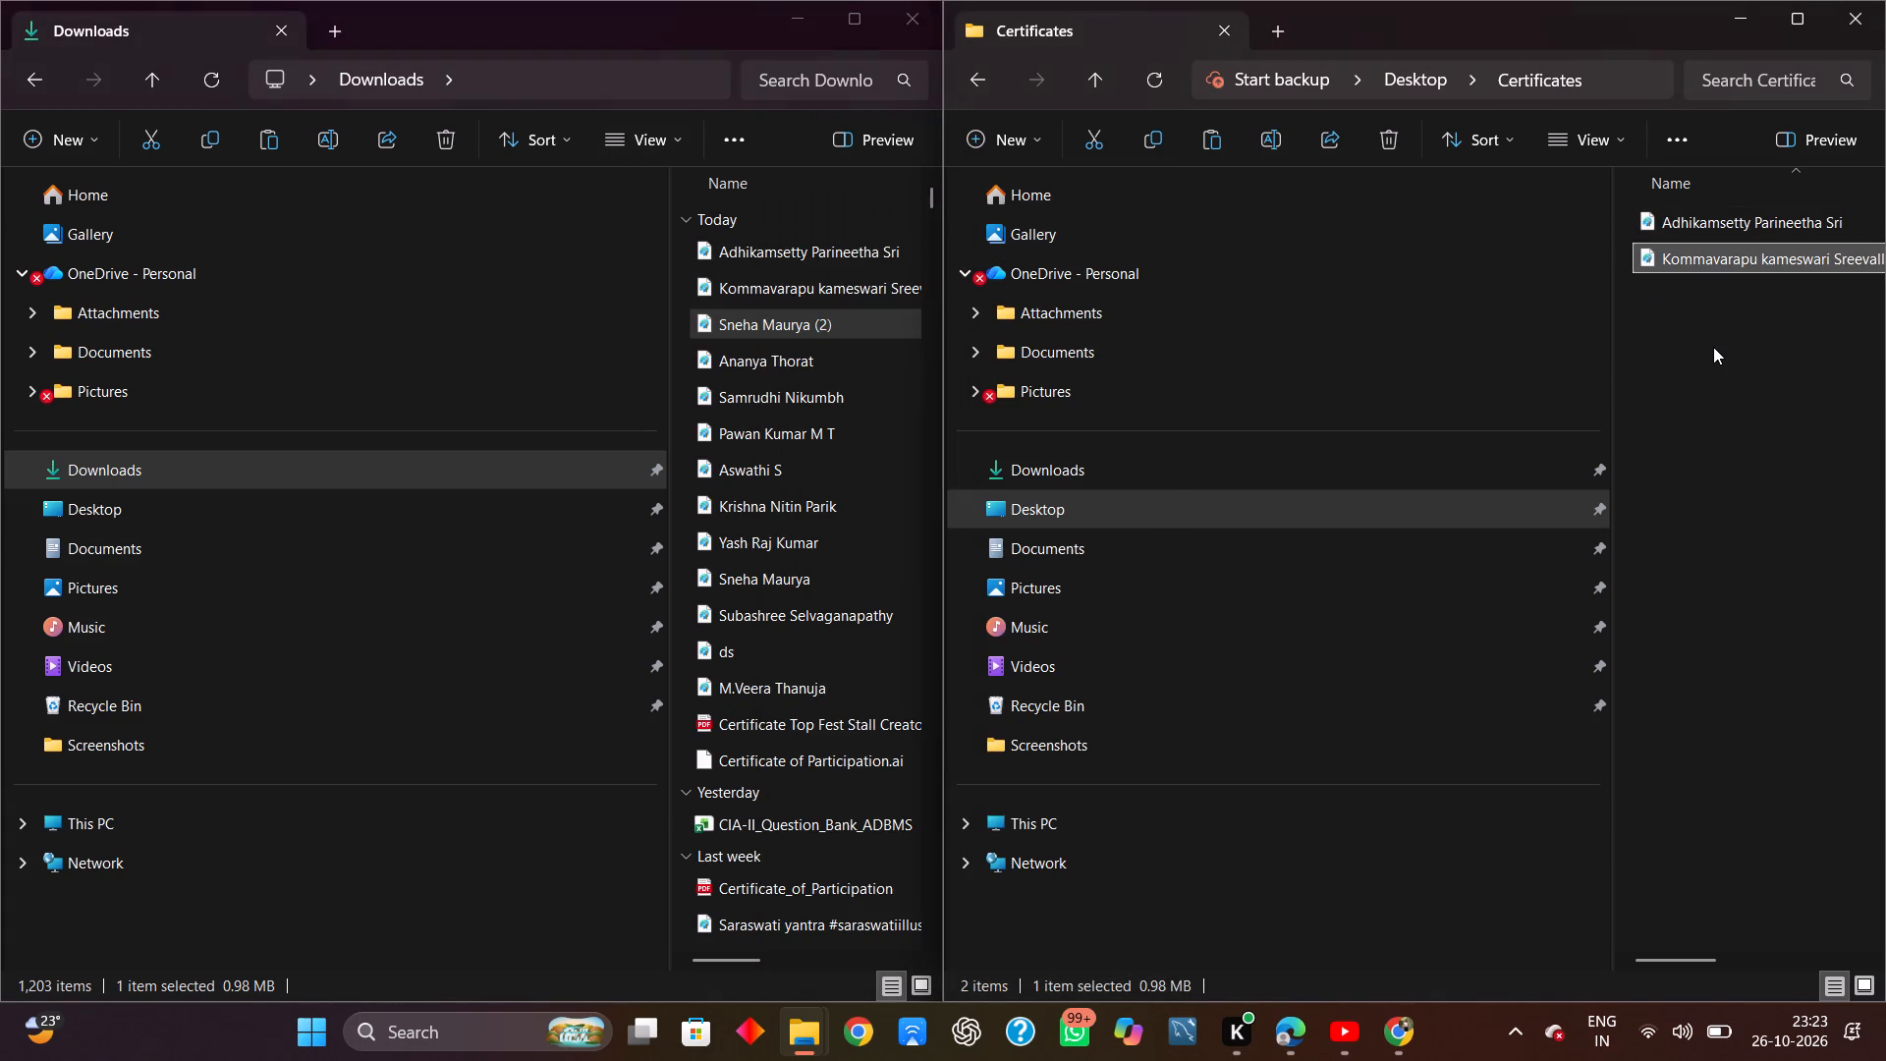
key(ctrl+v)
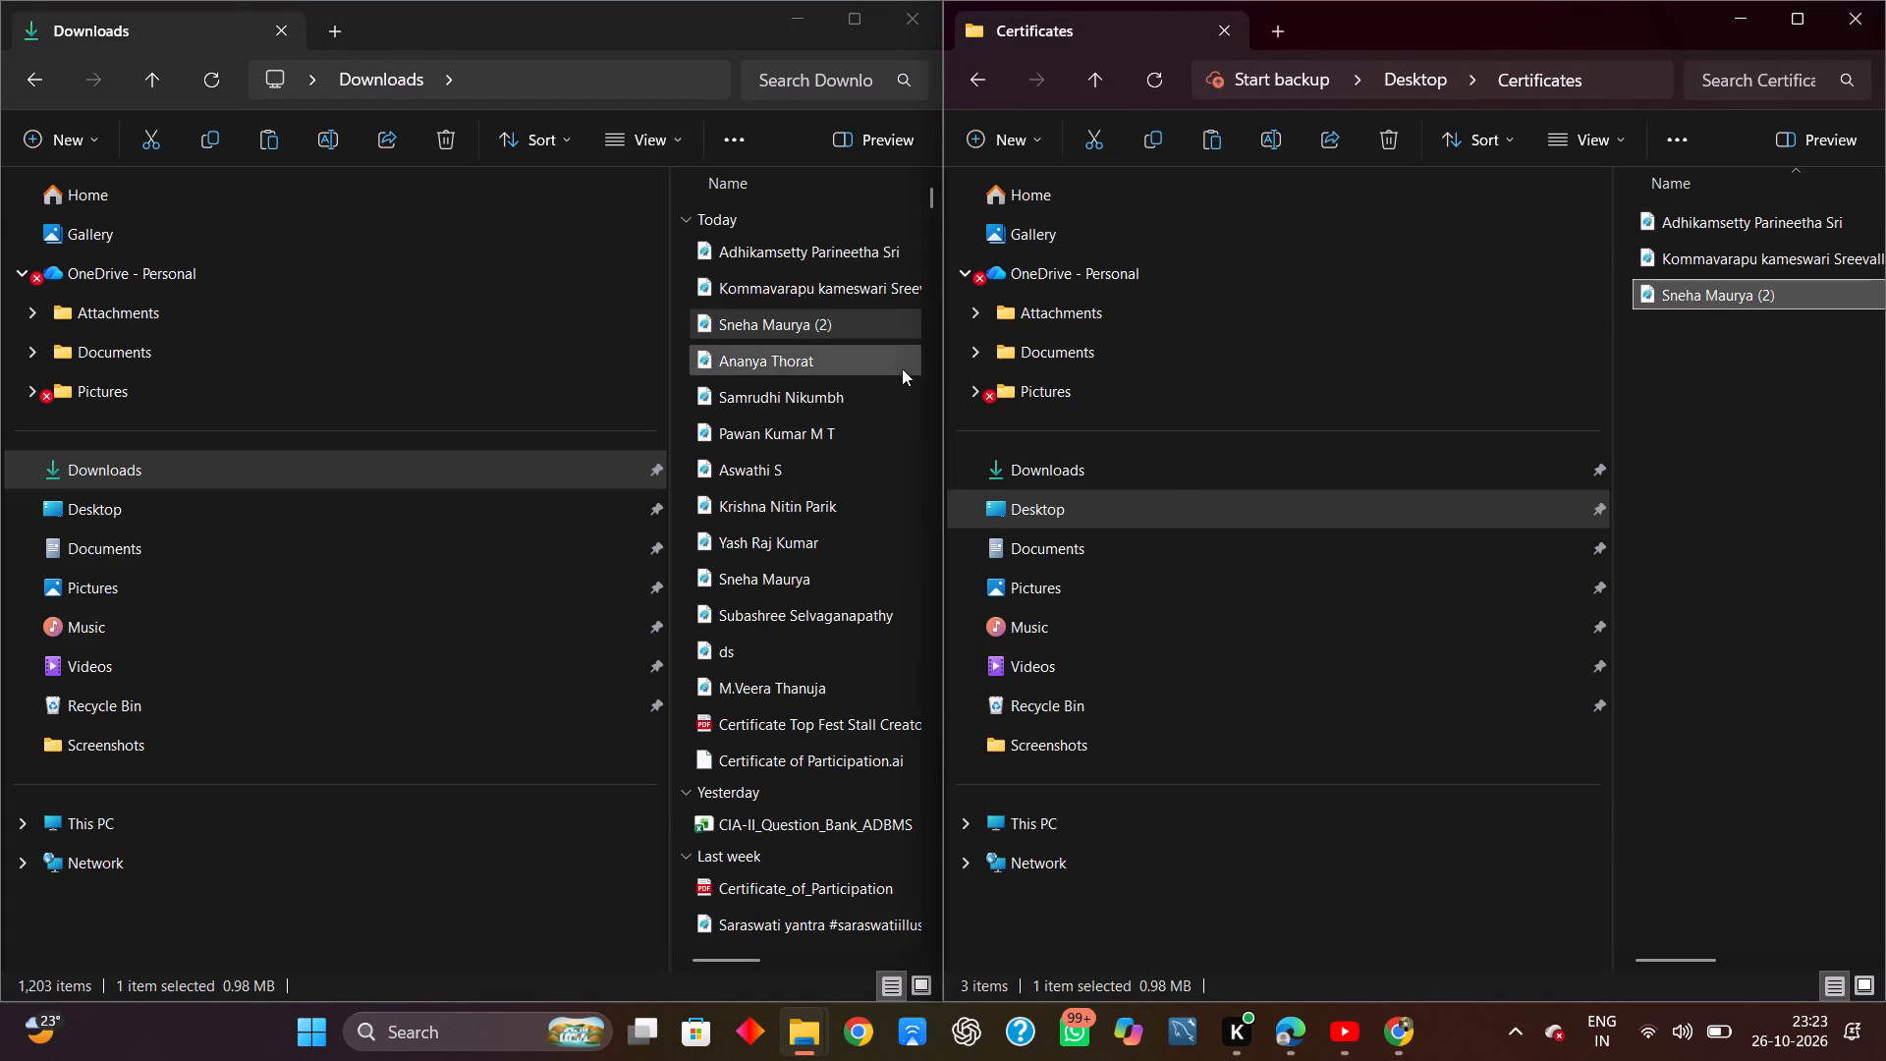
Copy the fourth and fifth certificate PNGs listed in Downloads into the Certificates folder, one at a time.
click(768, 368)
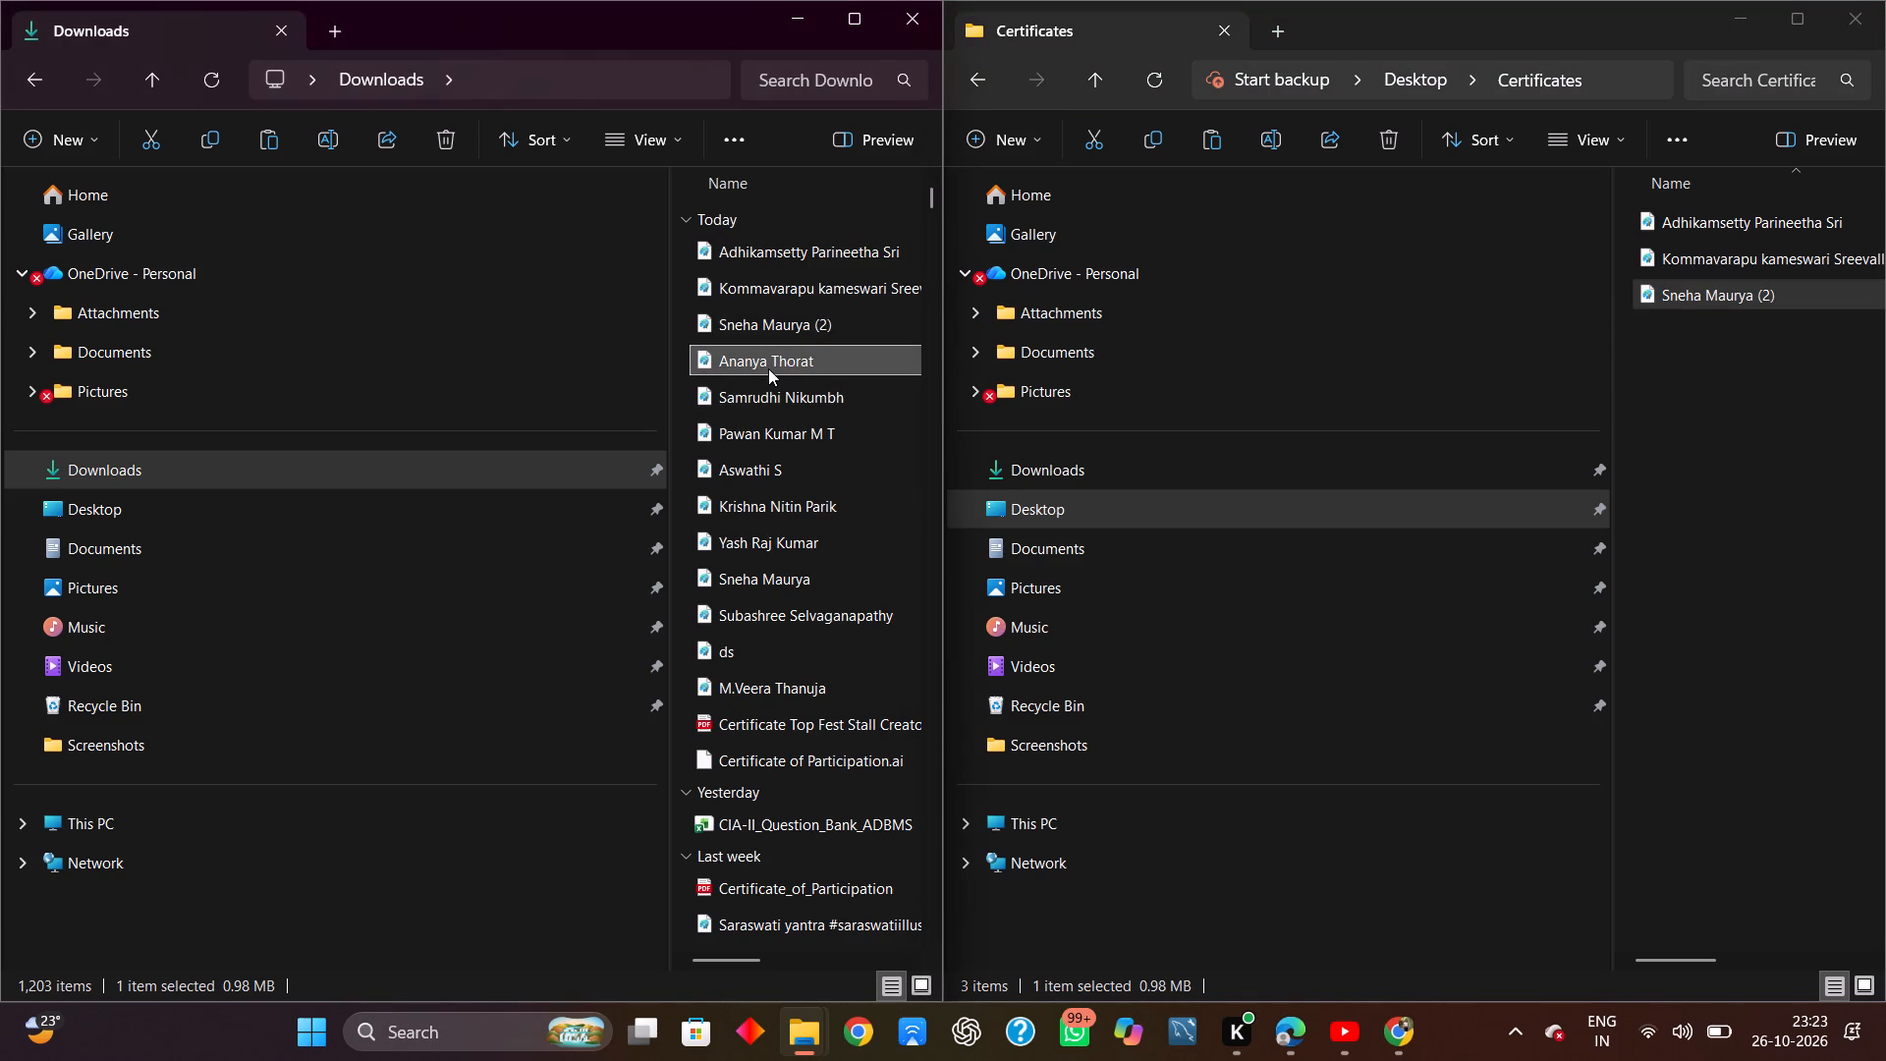
key(ctrl+c)
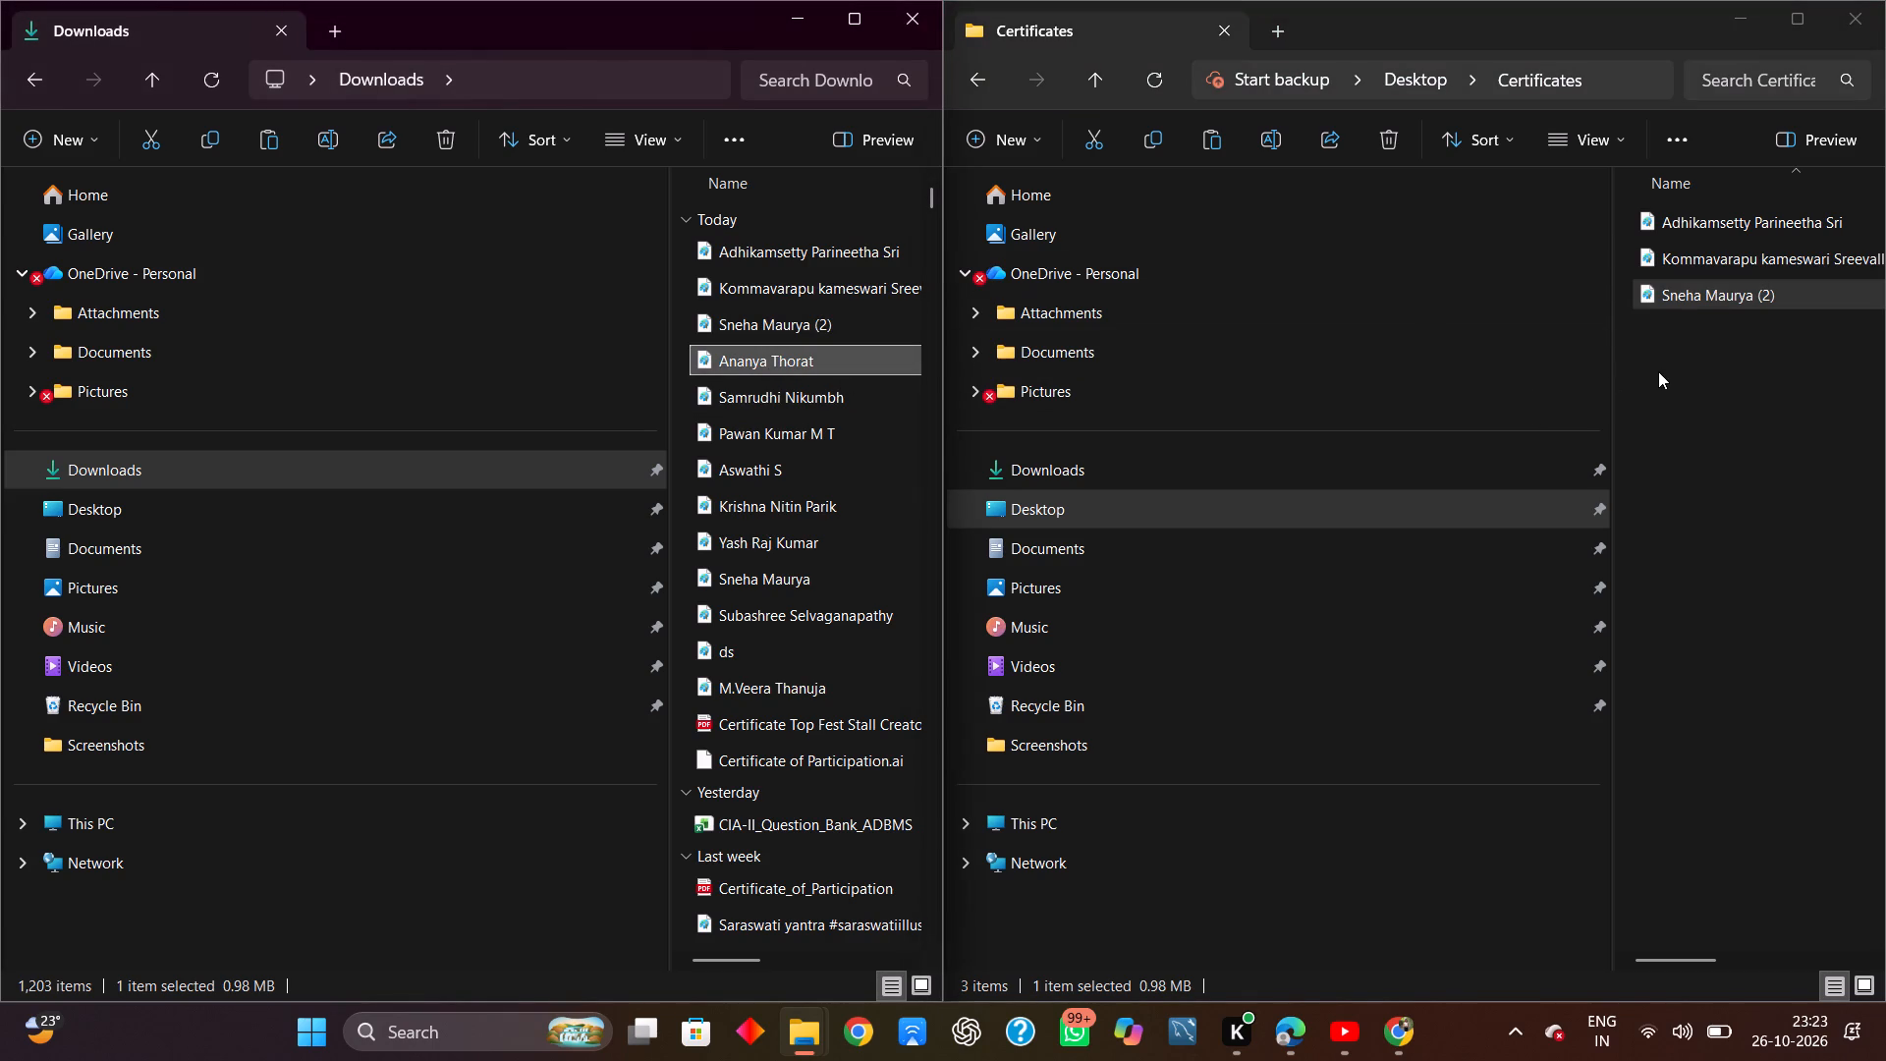
click(1658, 371)
key(ctrl+v)
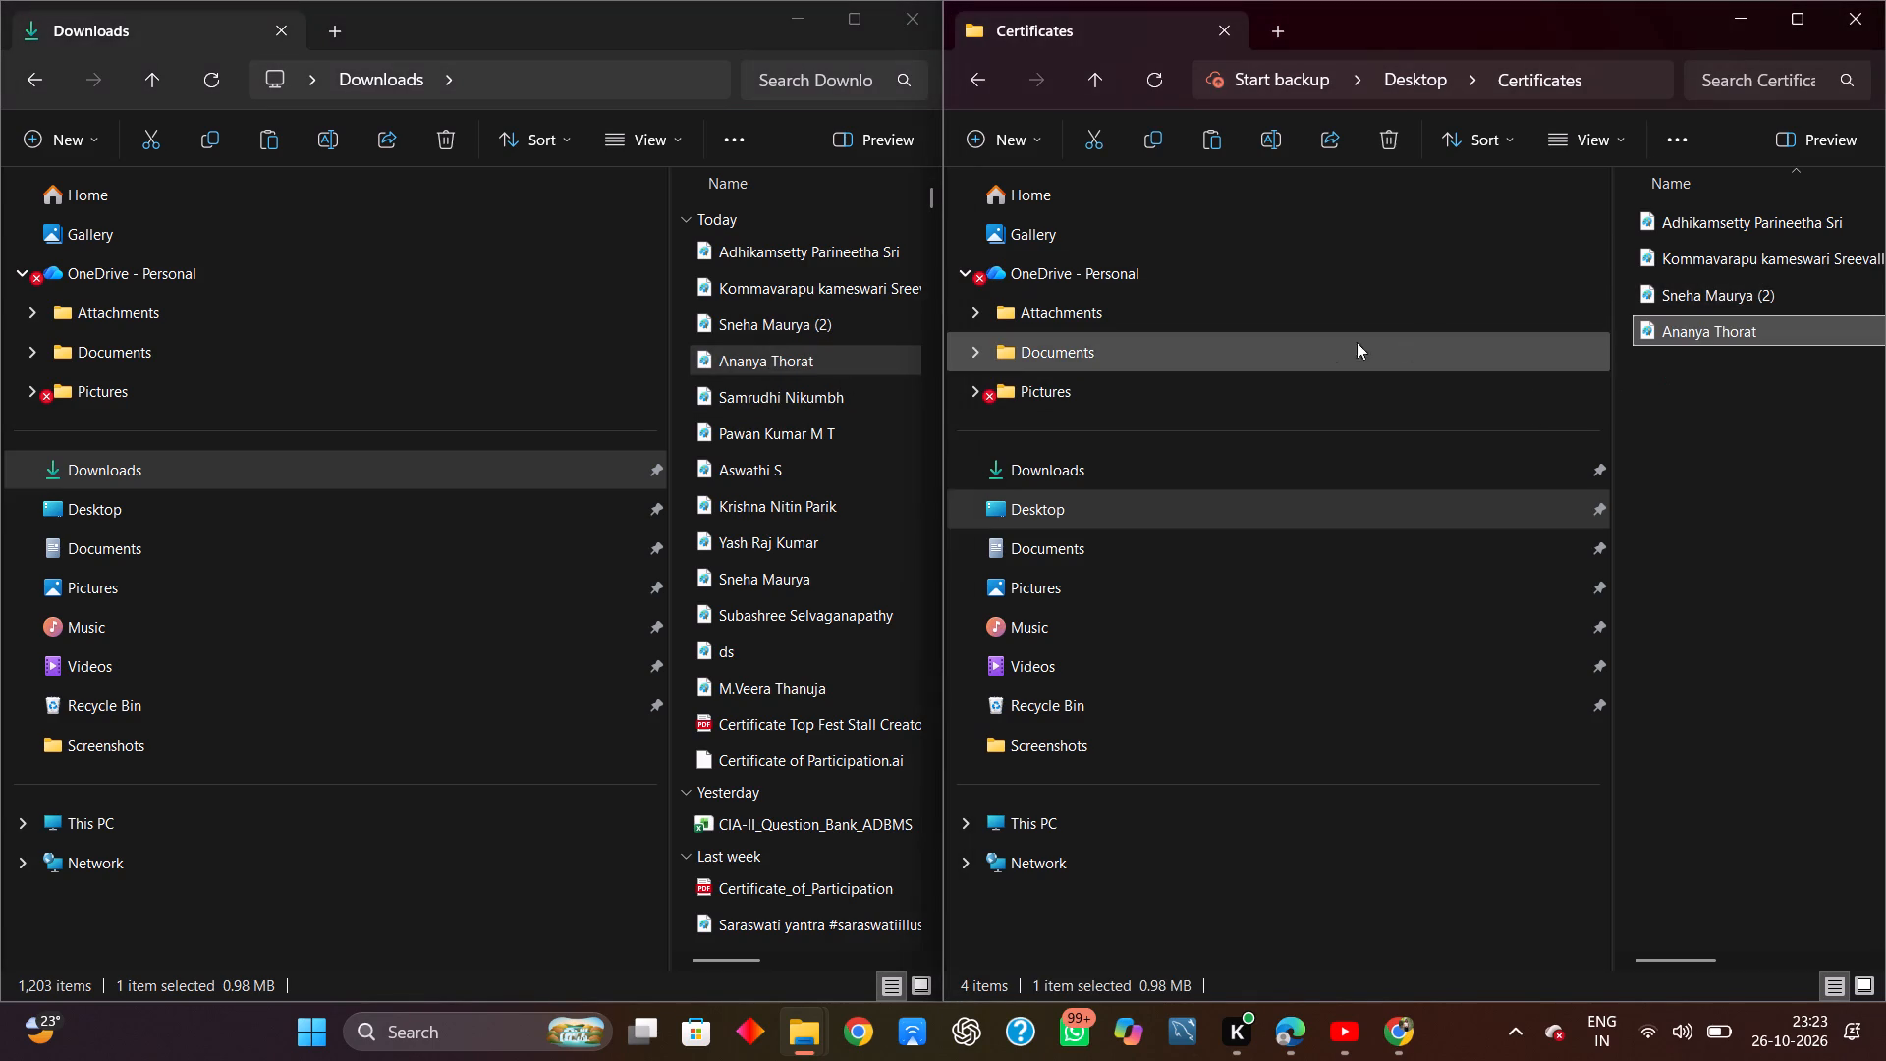
click(805, 384)
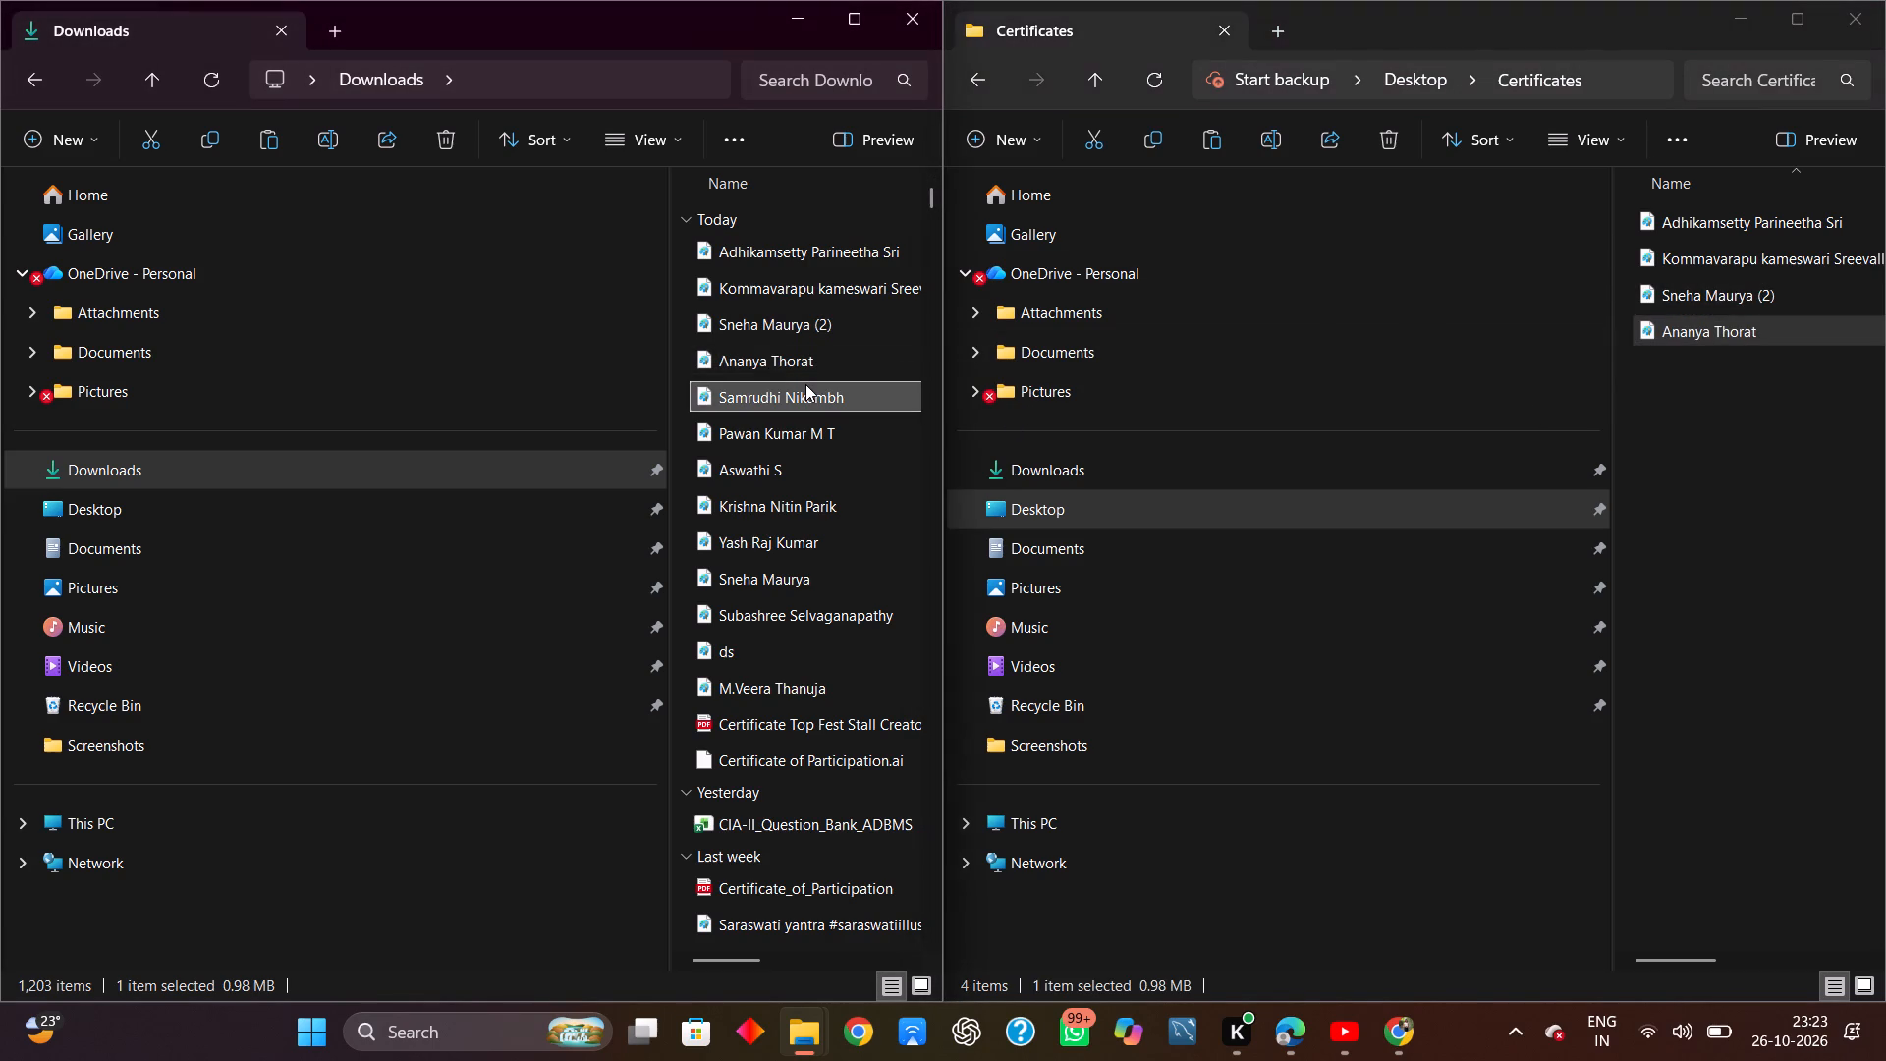
key(ctrl+c)
click(1741, 426)
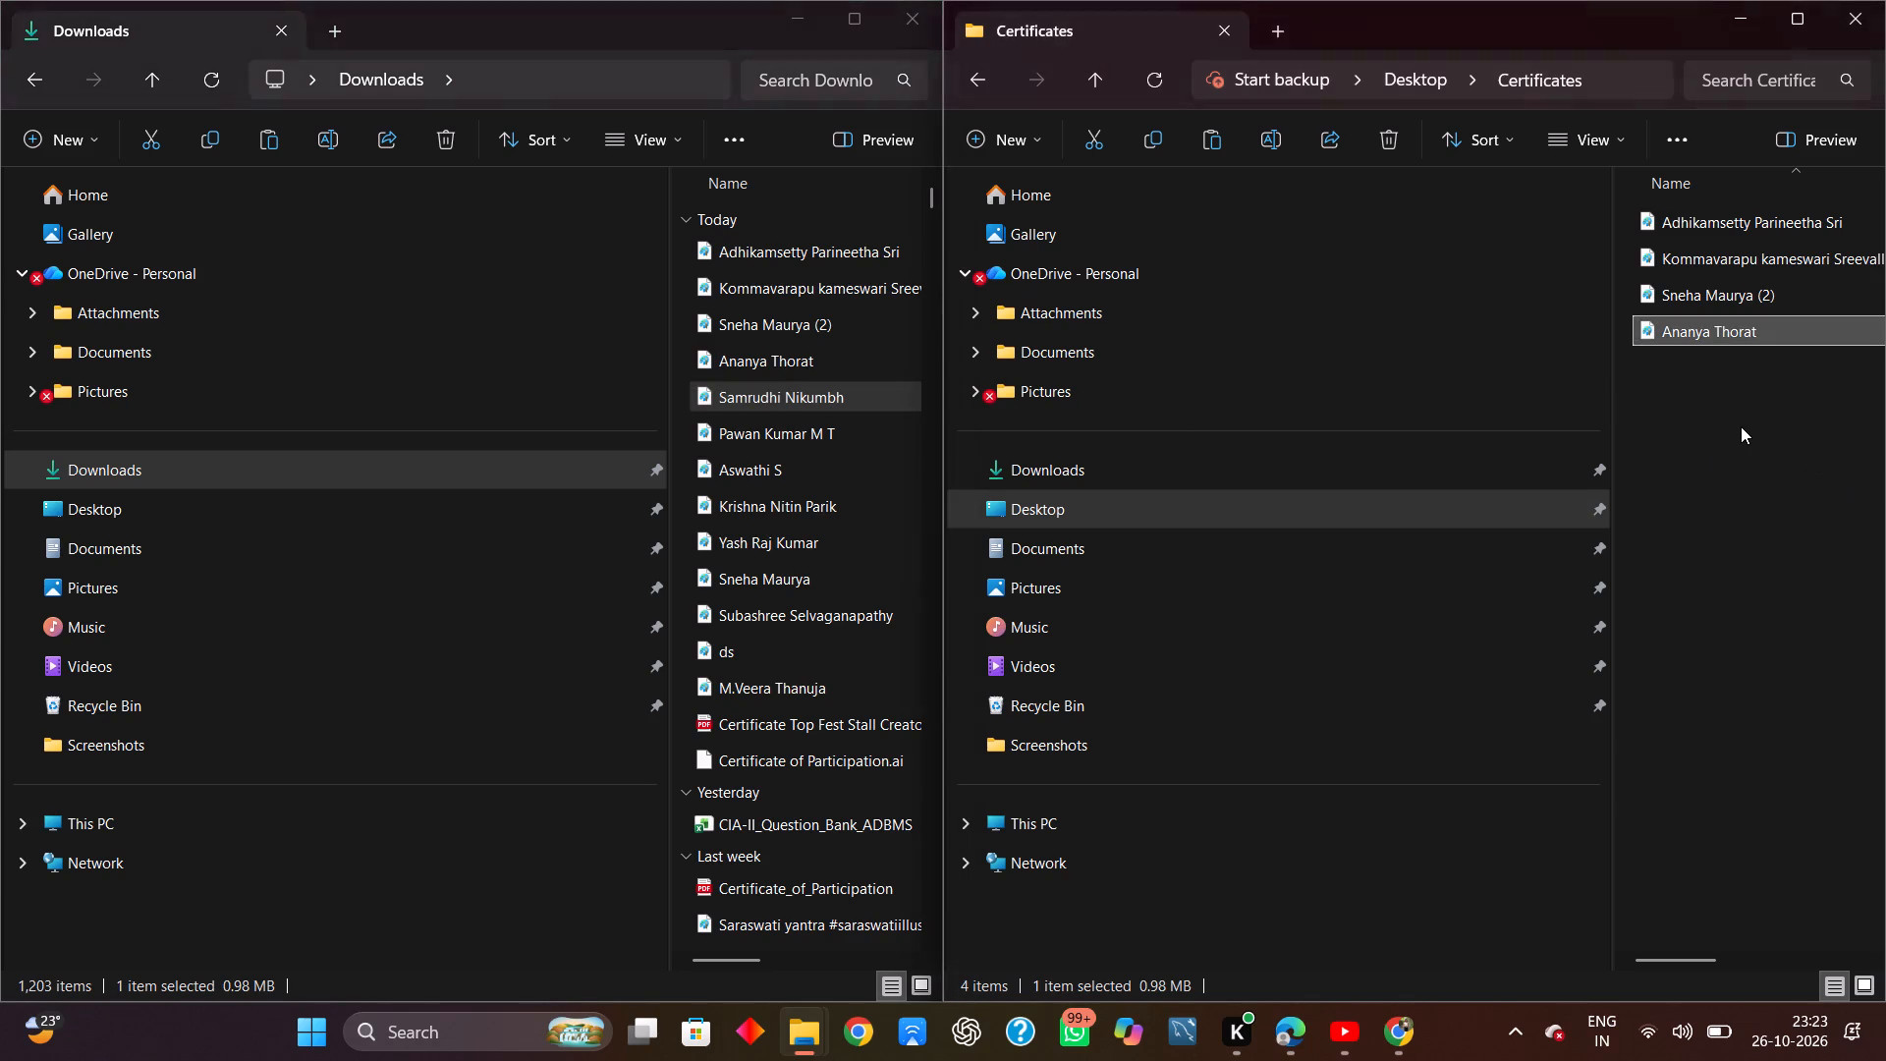
key(ctrl+v)
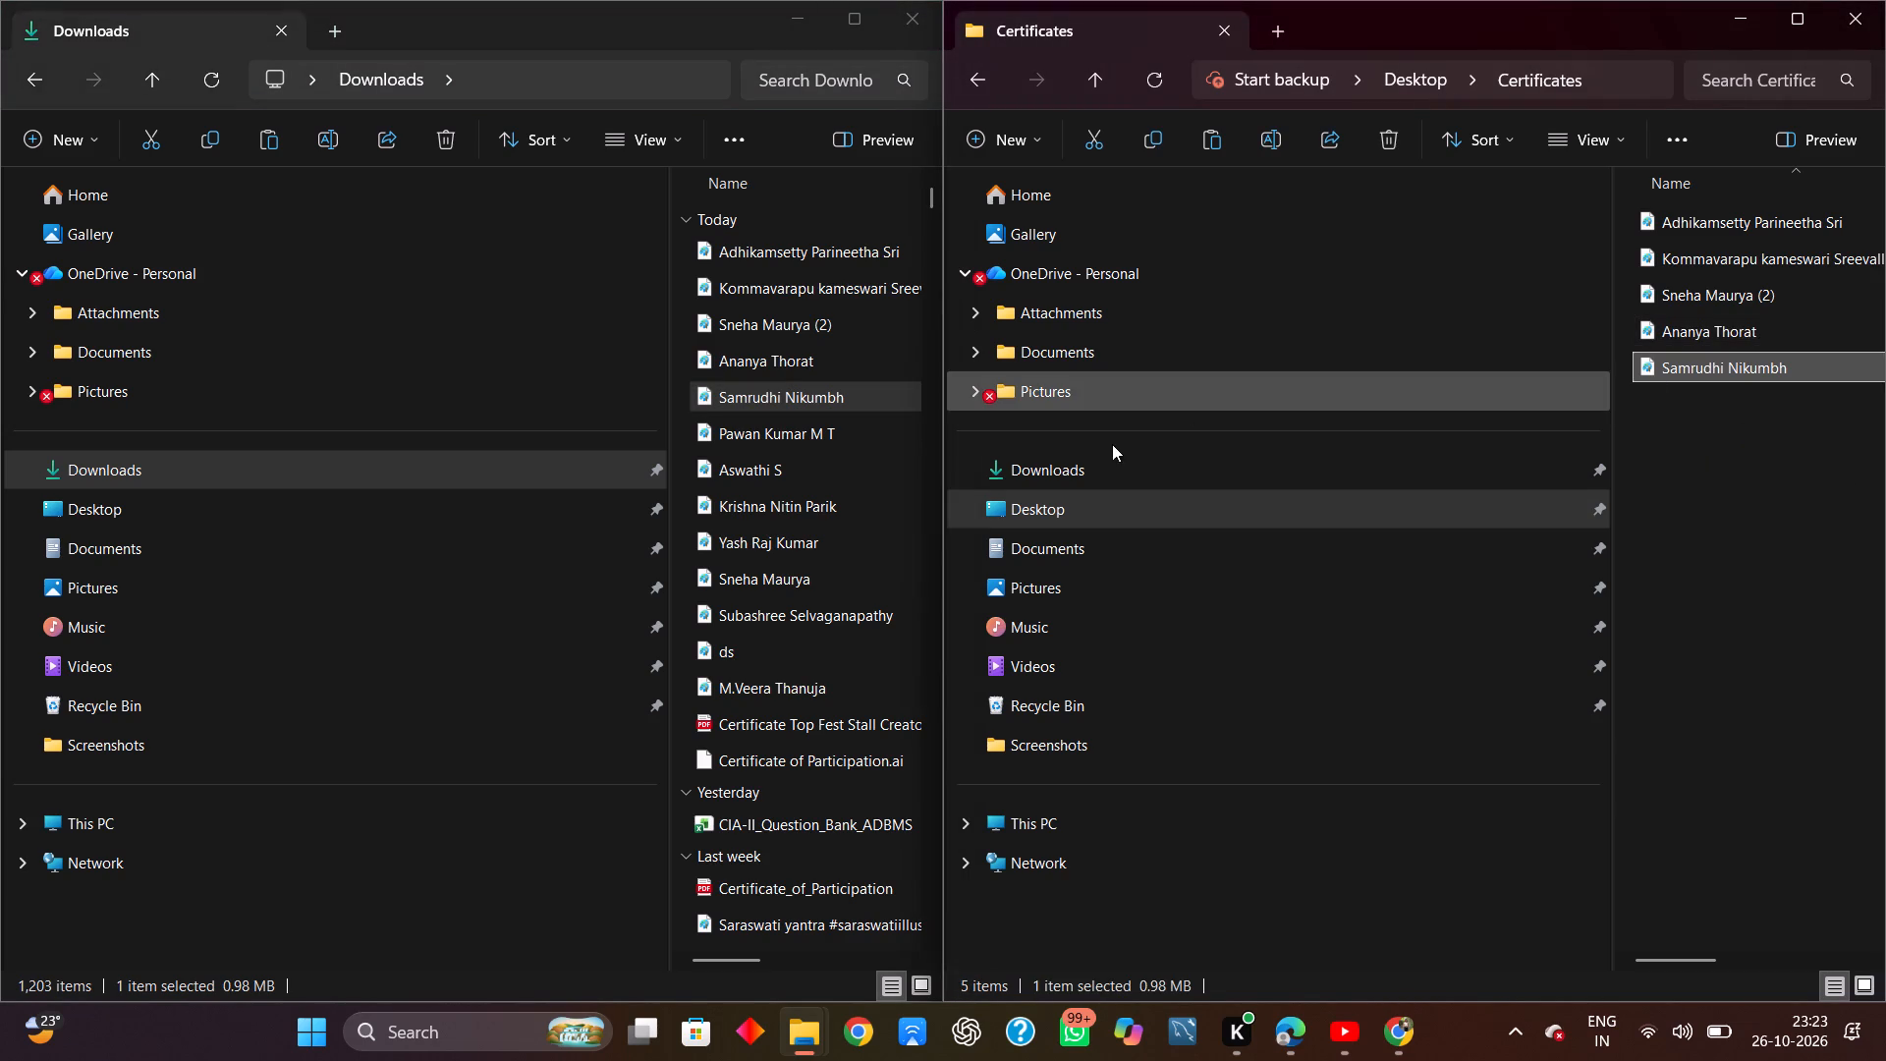
Copy the sixth and seventh certificate PNGs listed in Downloads into the Certificates folder, one at a time.
click(803, 423)
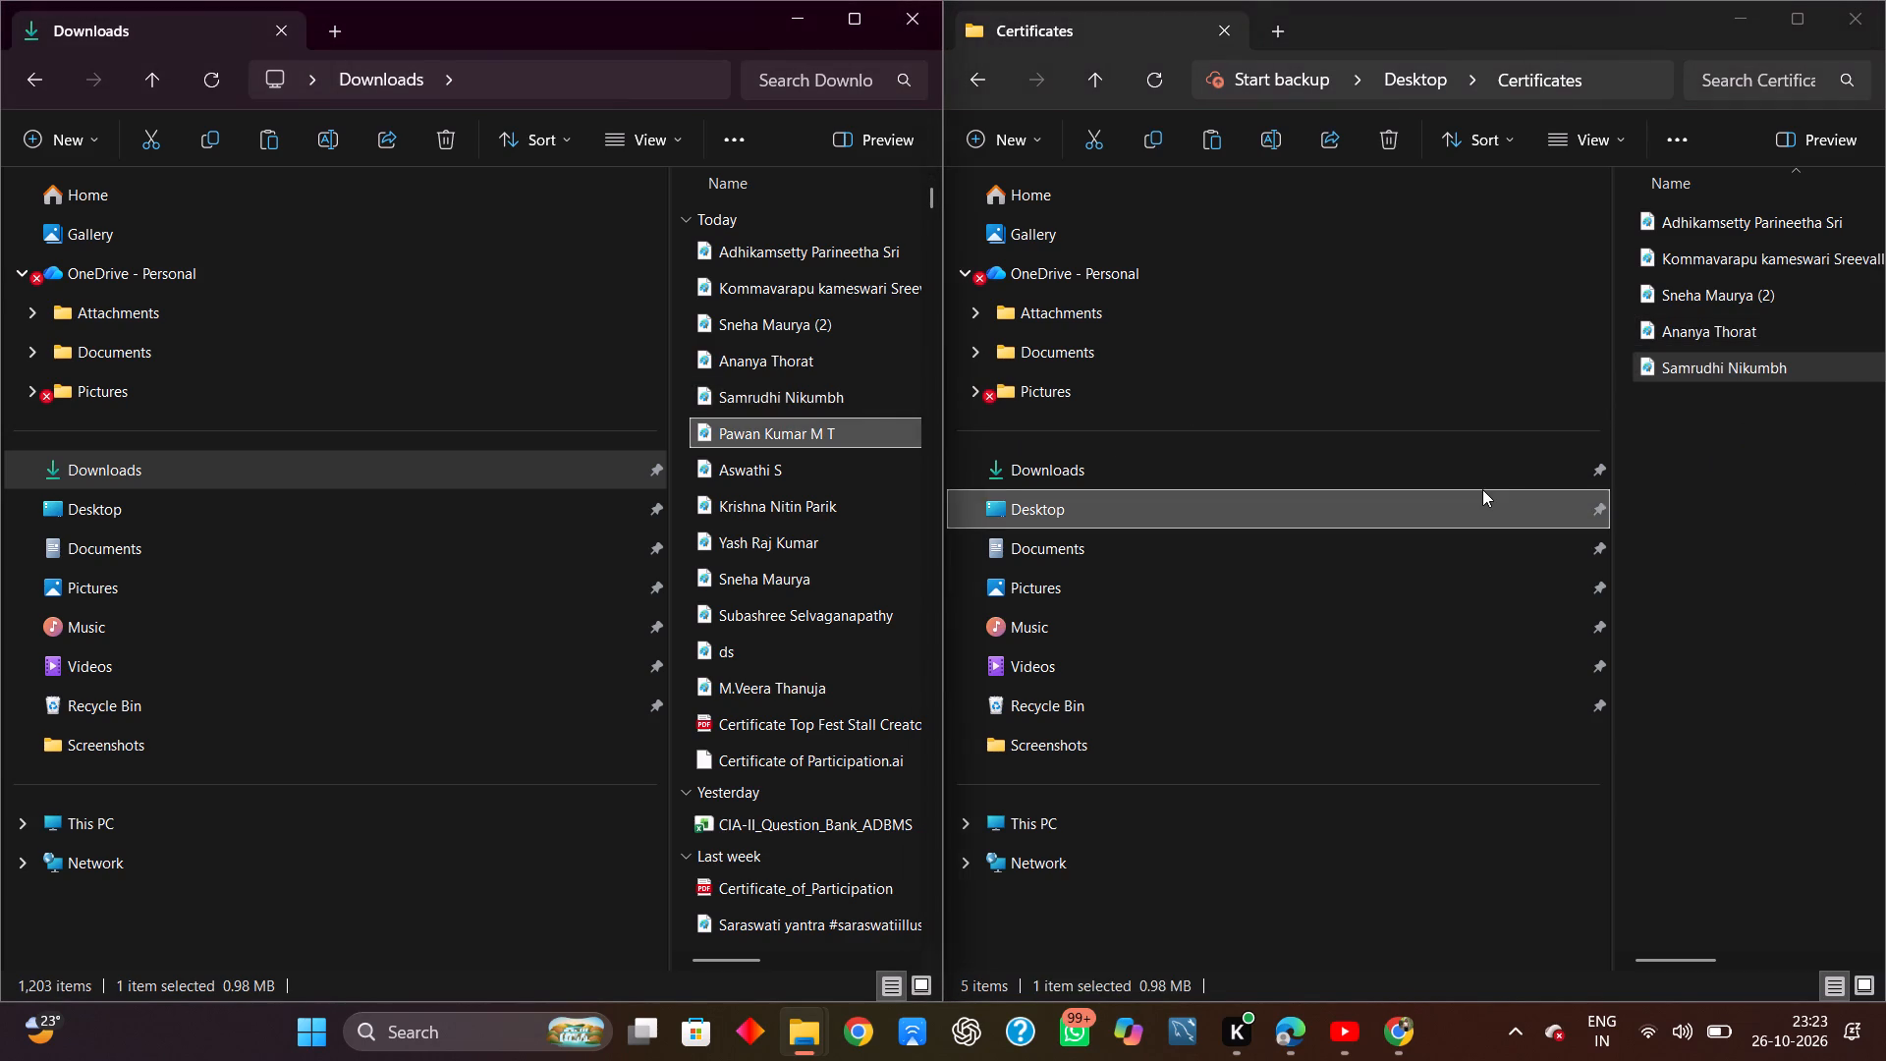
key(ctrl+c)
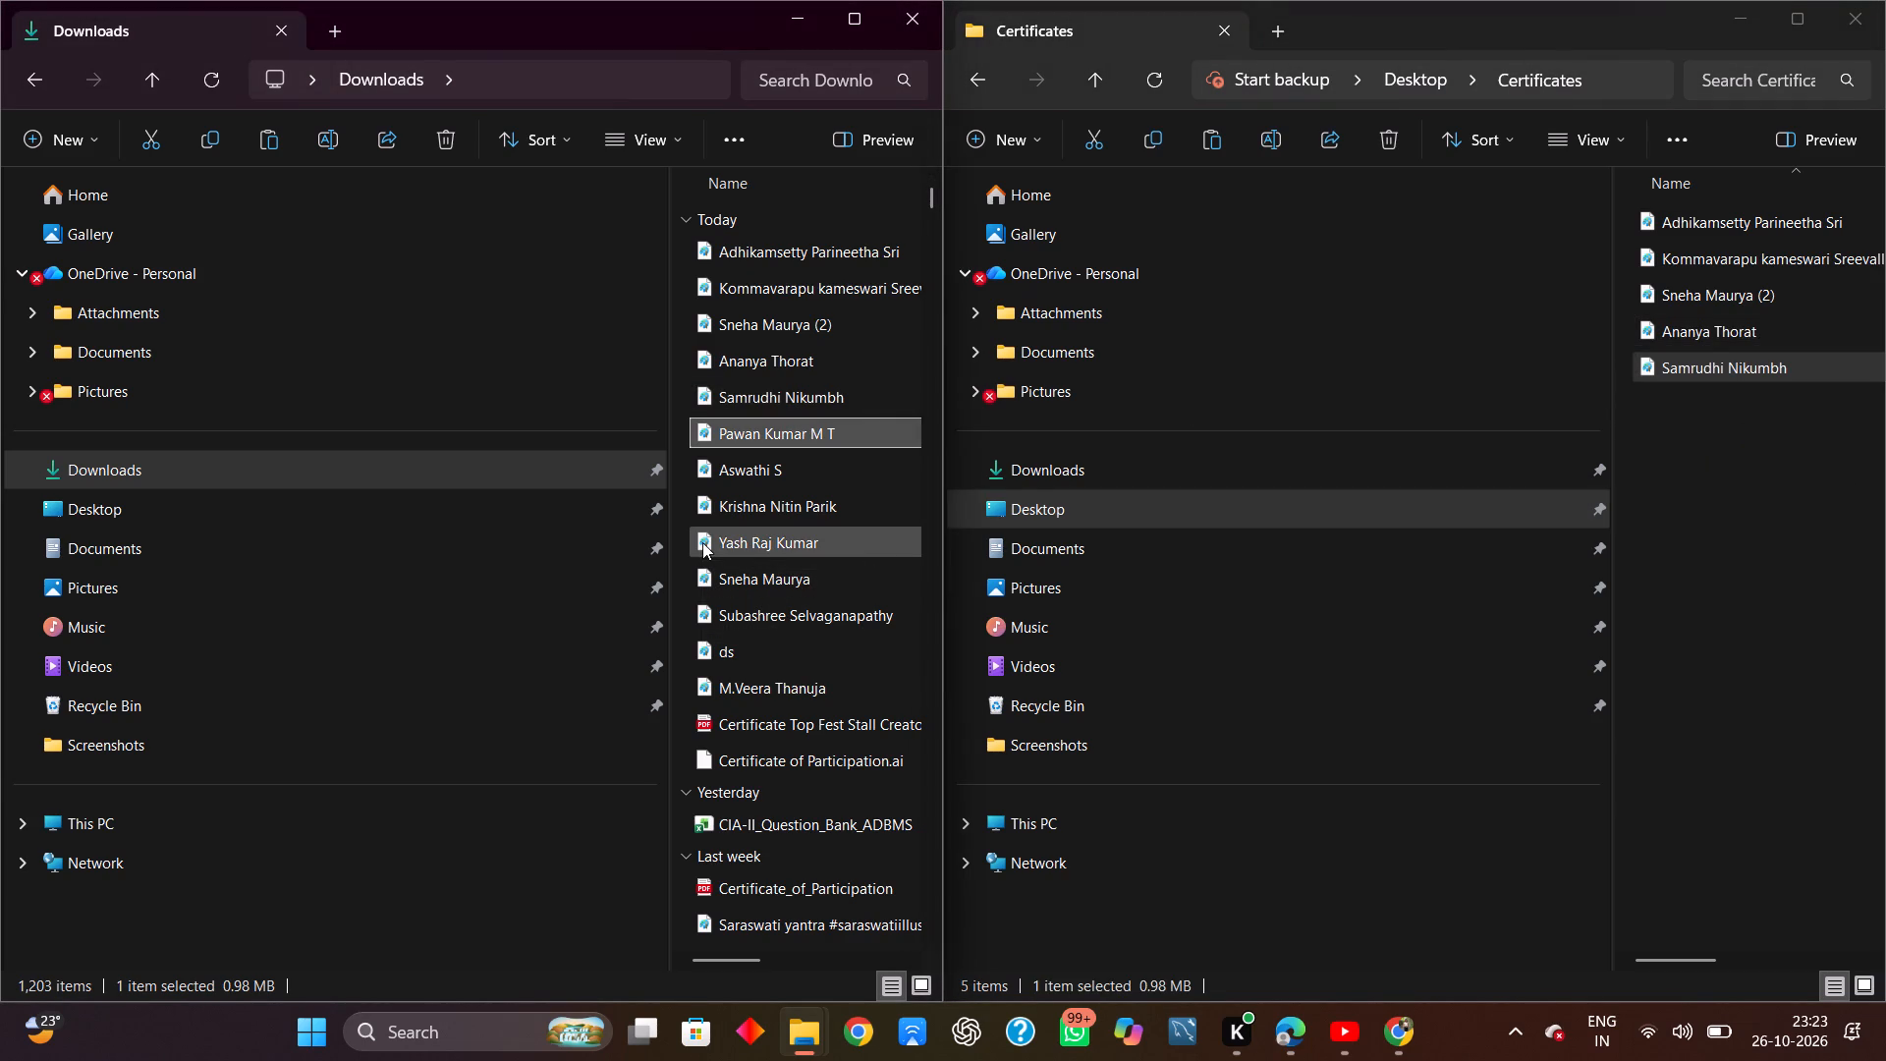
click(1686, 427)
key(ctrl+v)
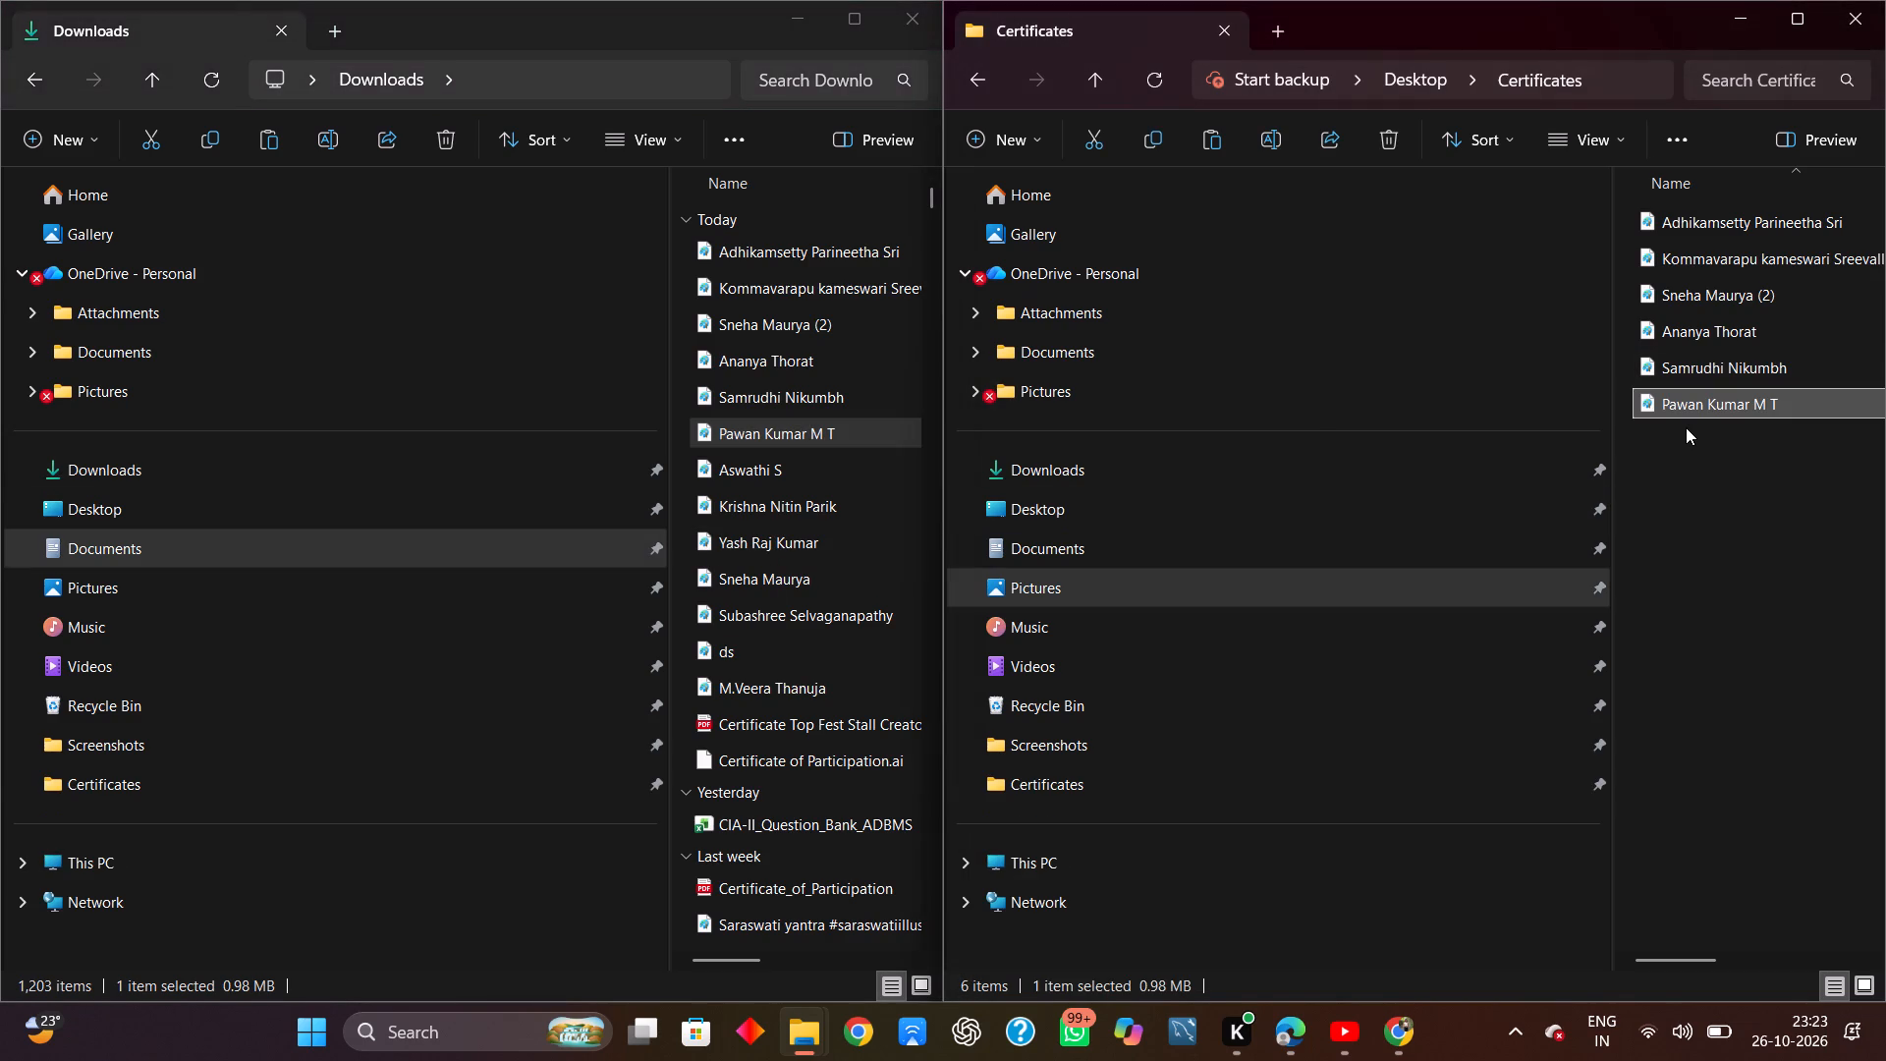
click(750, 468)
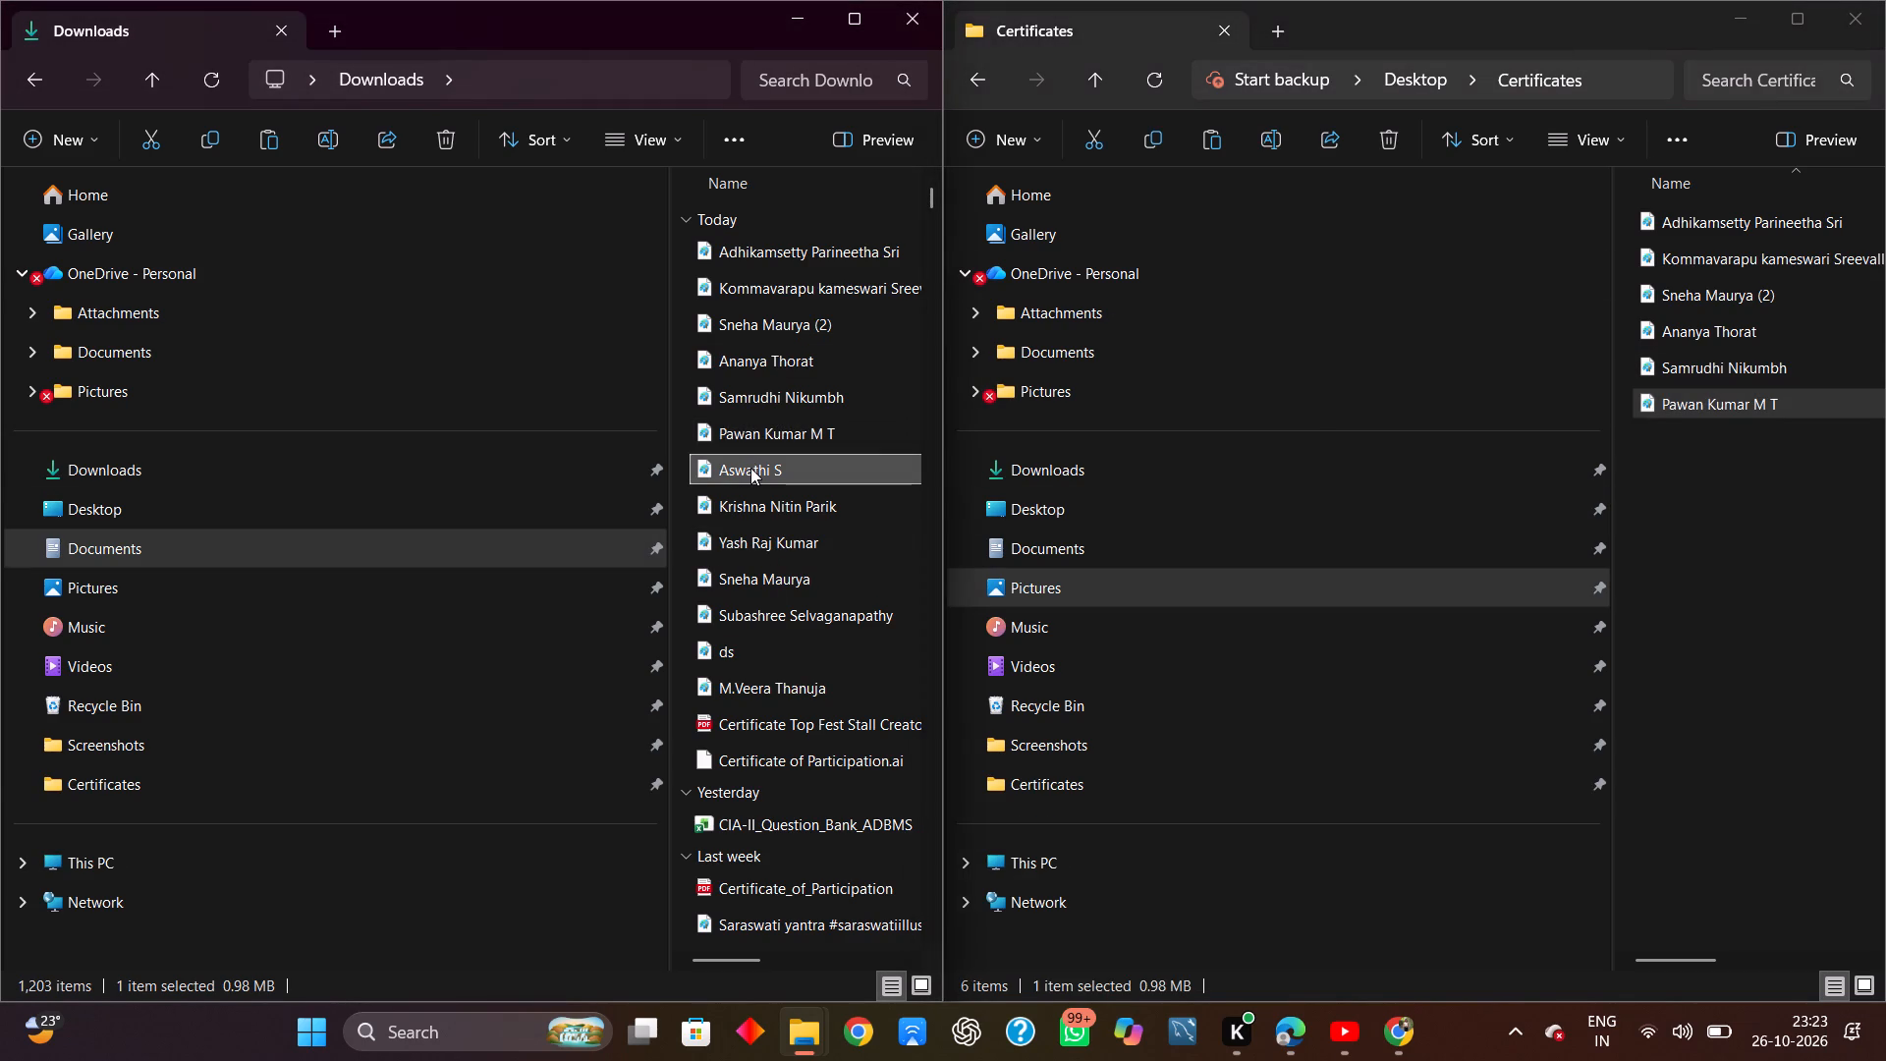
key(ctrl+c)
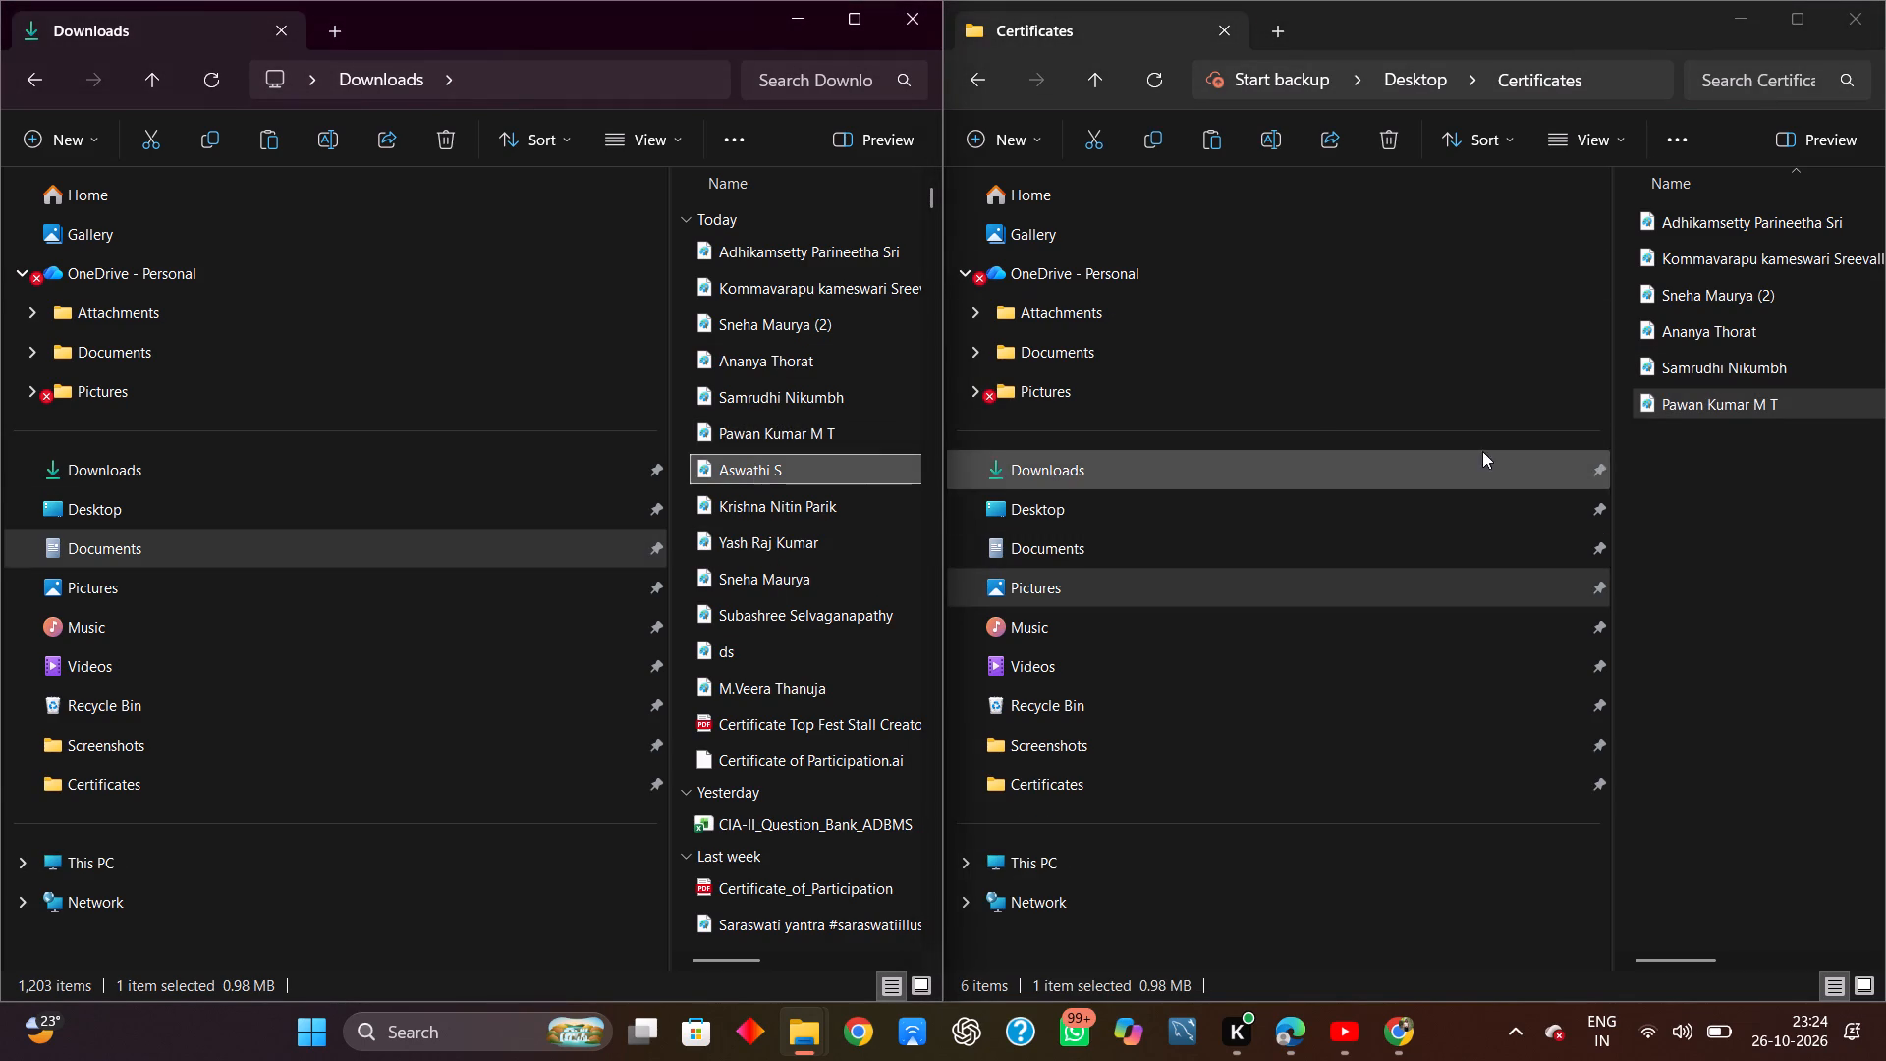
click(1696, 480)
key(ctrl+v)
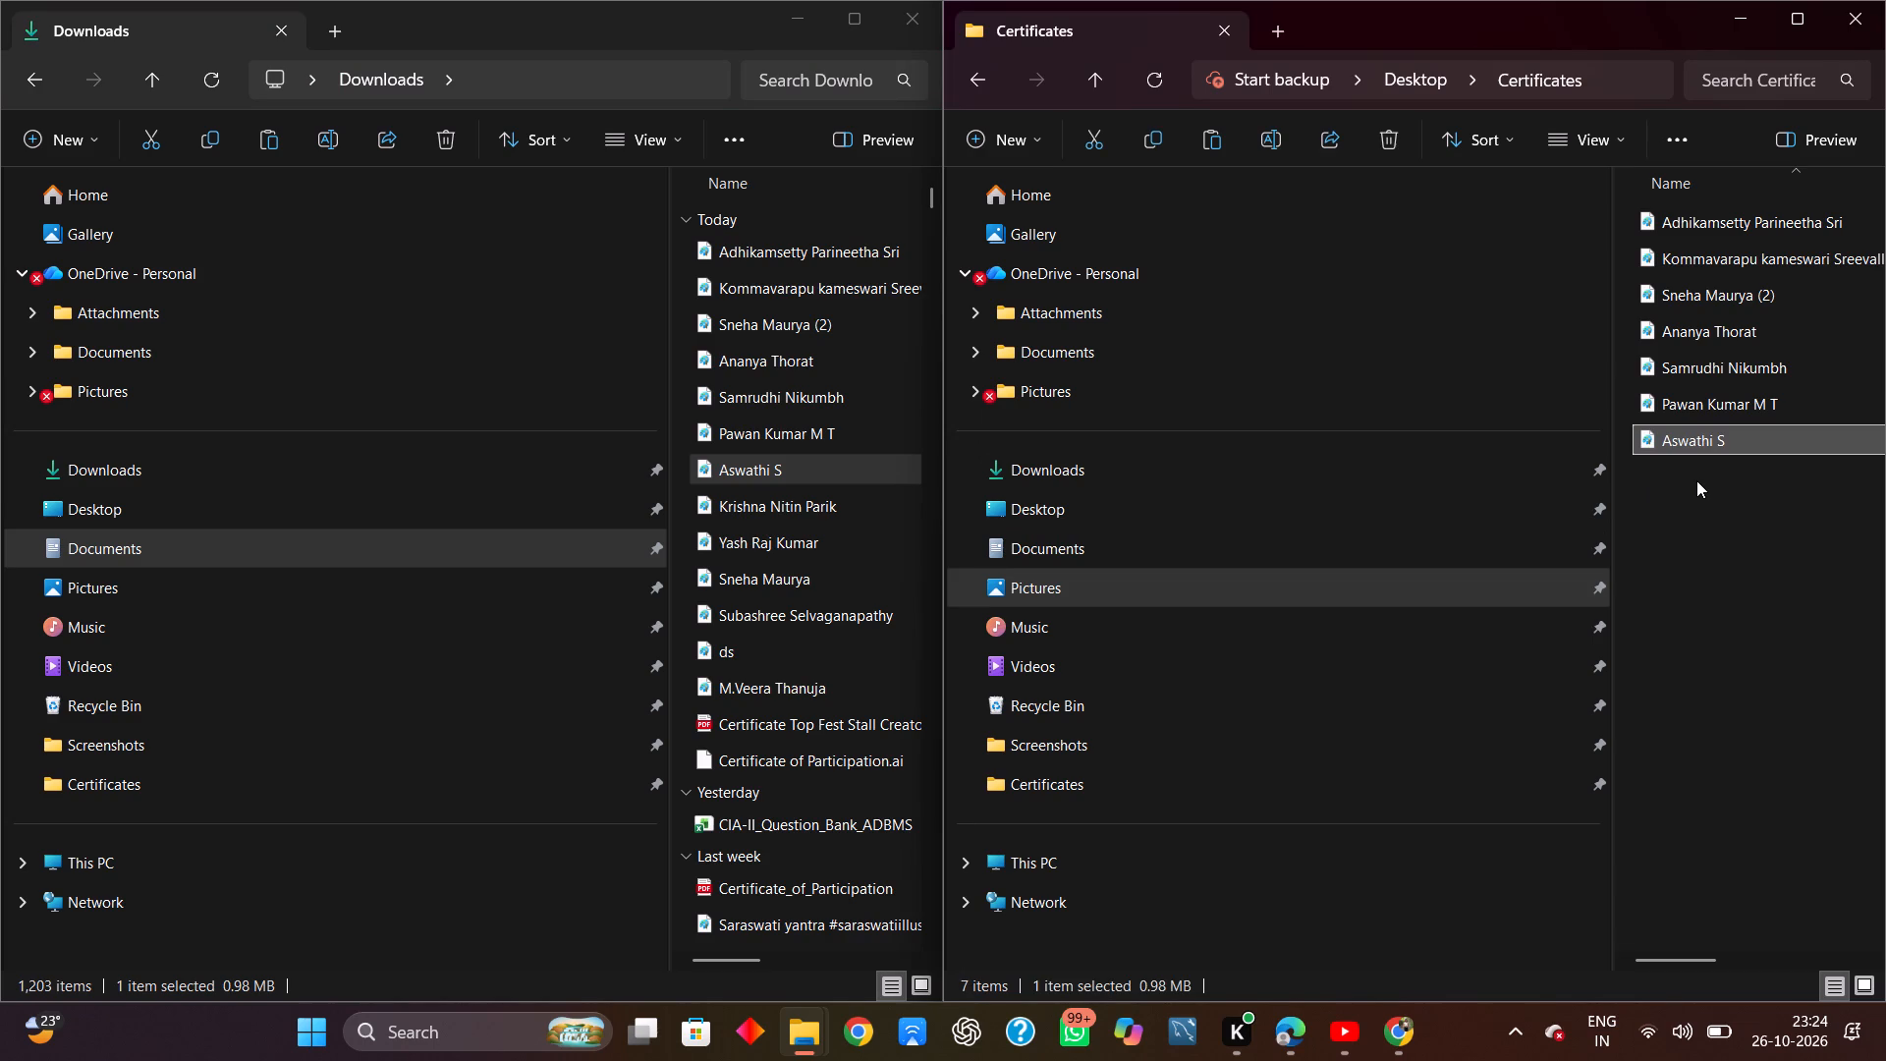
Copy the eighth and ninth certificate PNGs listed in Downloads into the Certificates folder, one at a time.
click(735, 498)
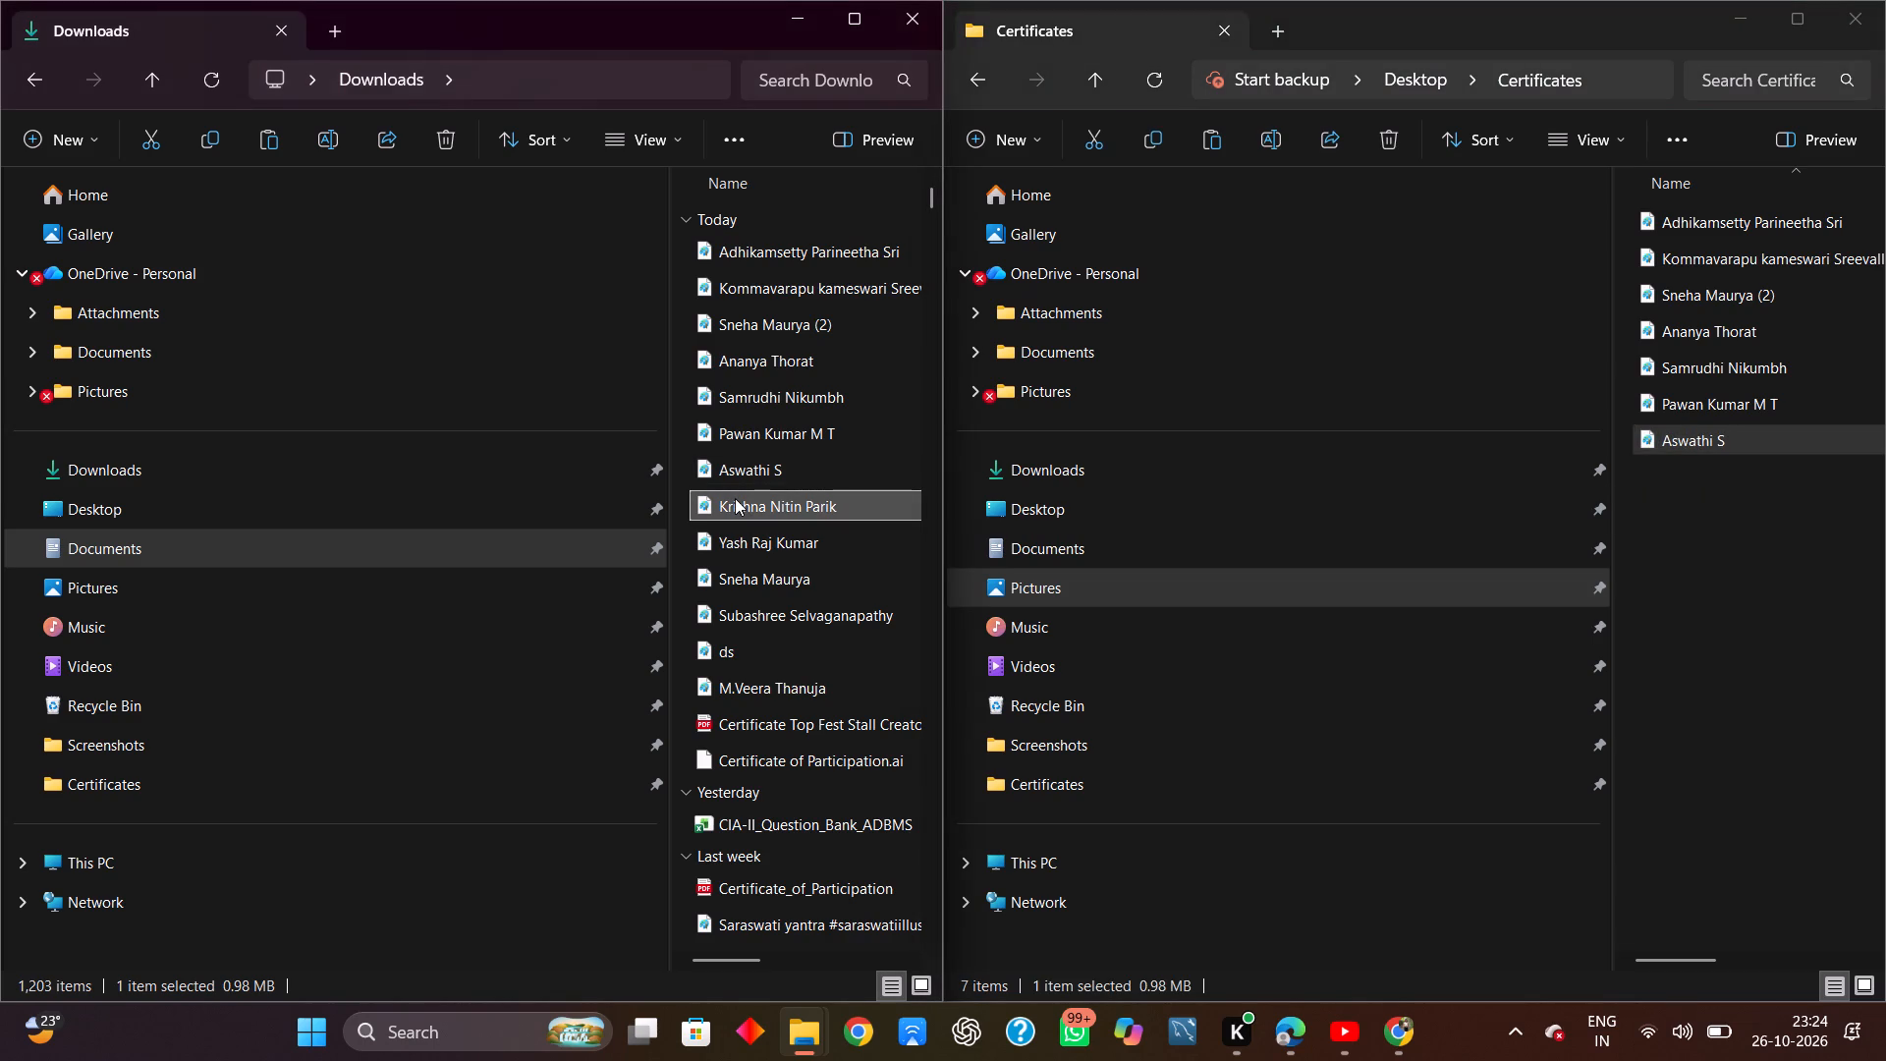
key(ctrl+c)
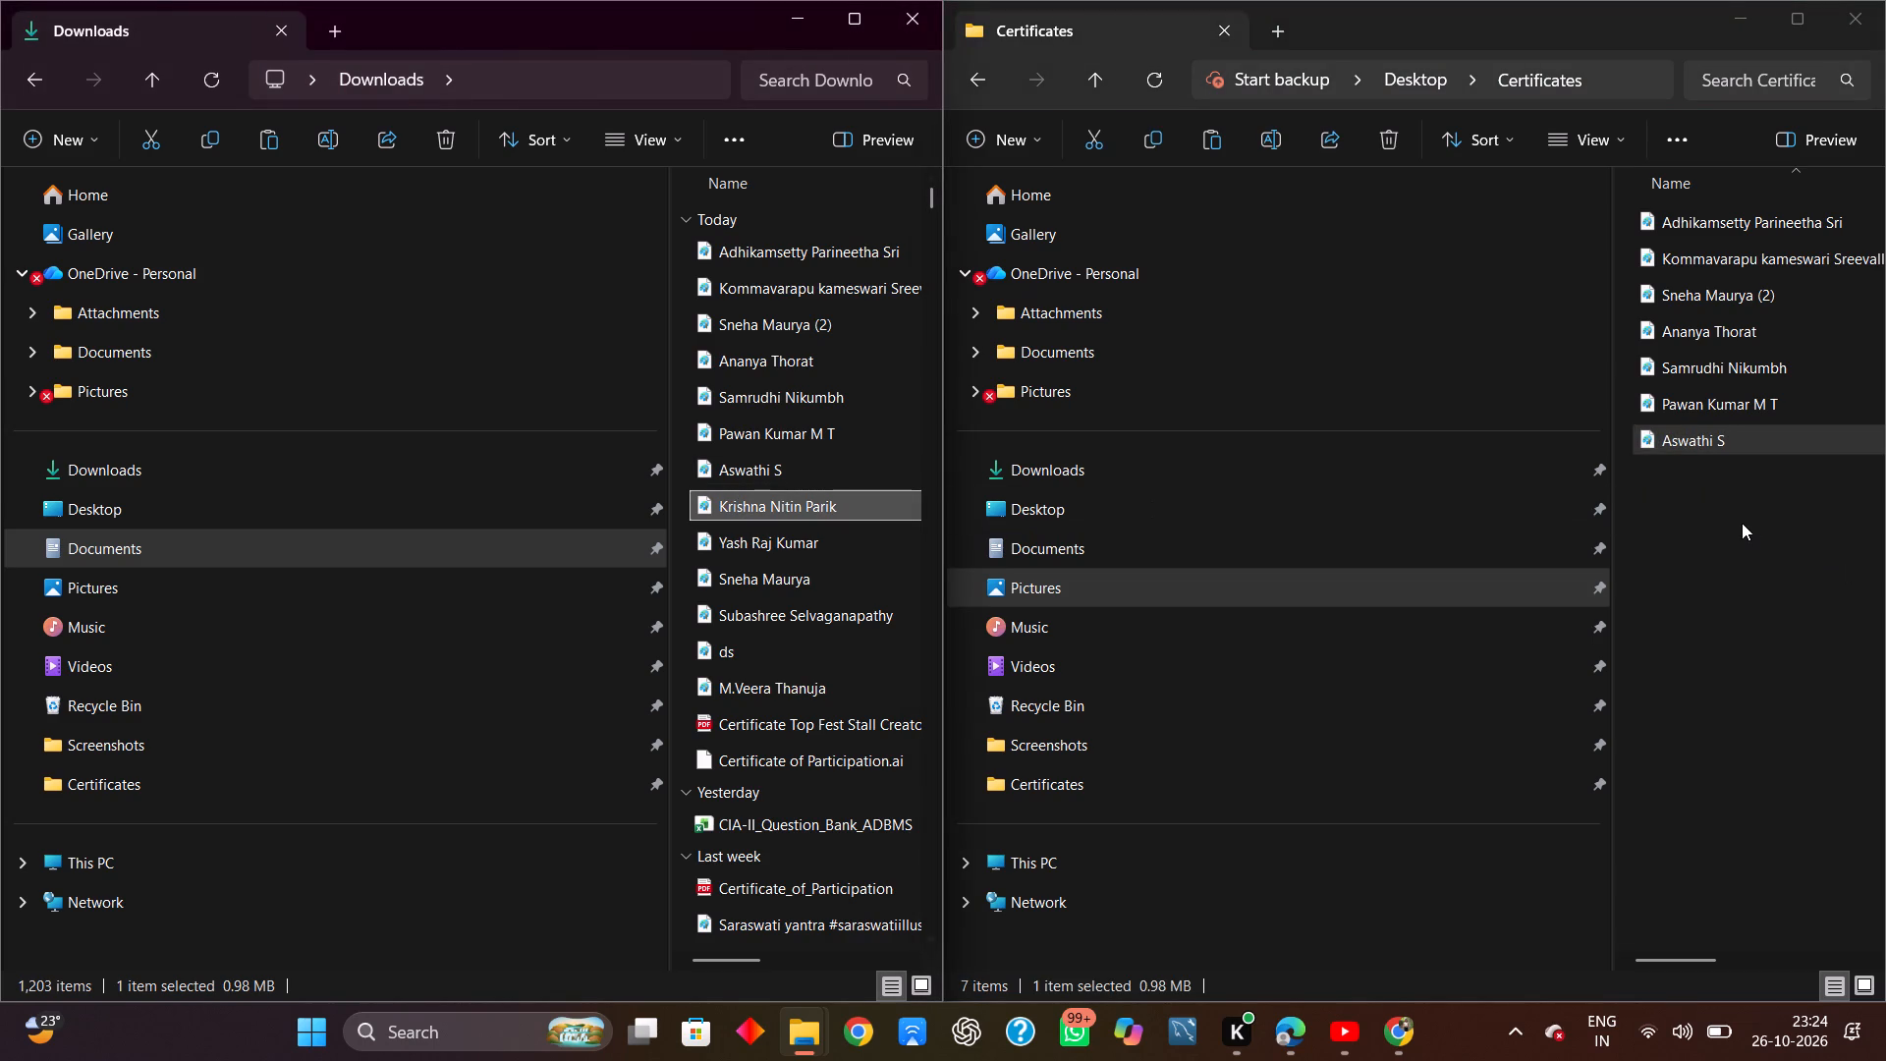
click(1742, 523)
key(ctrl+v)
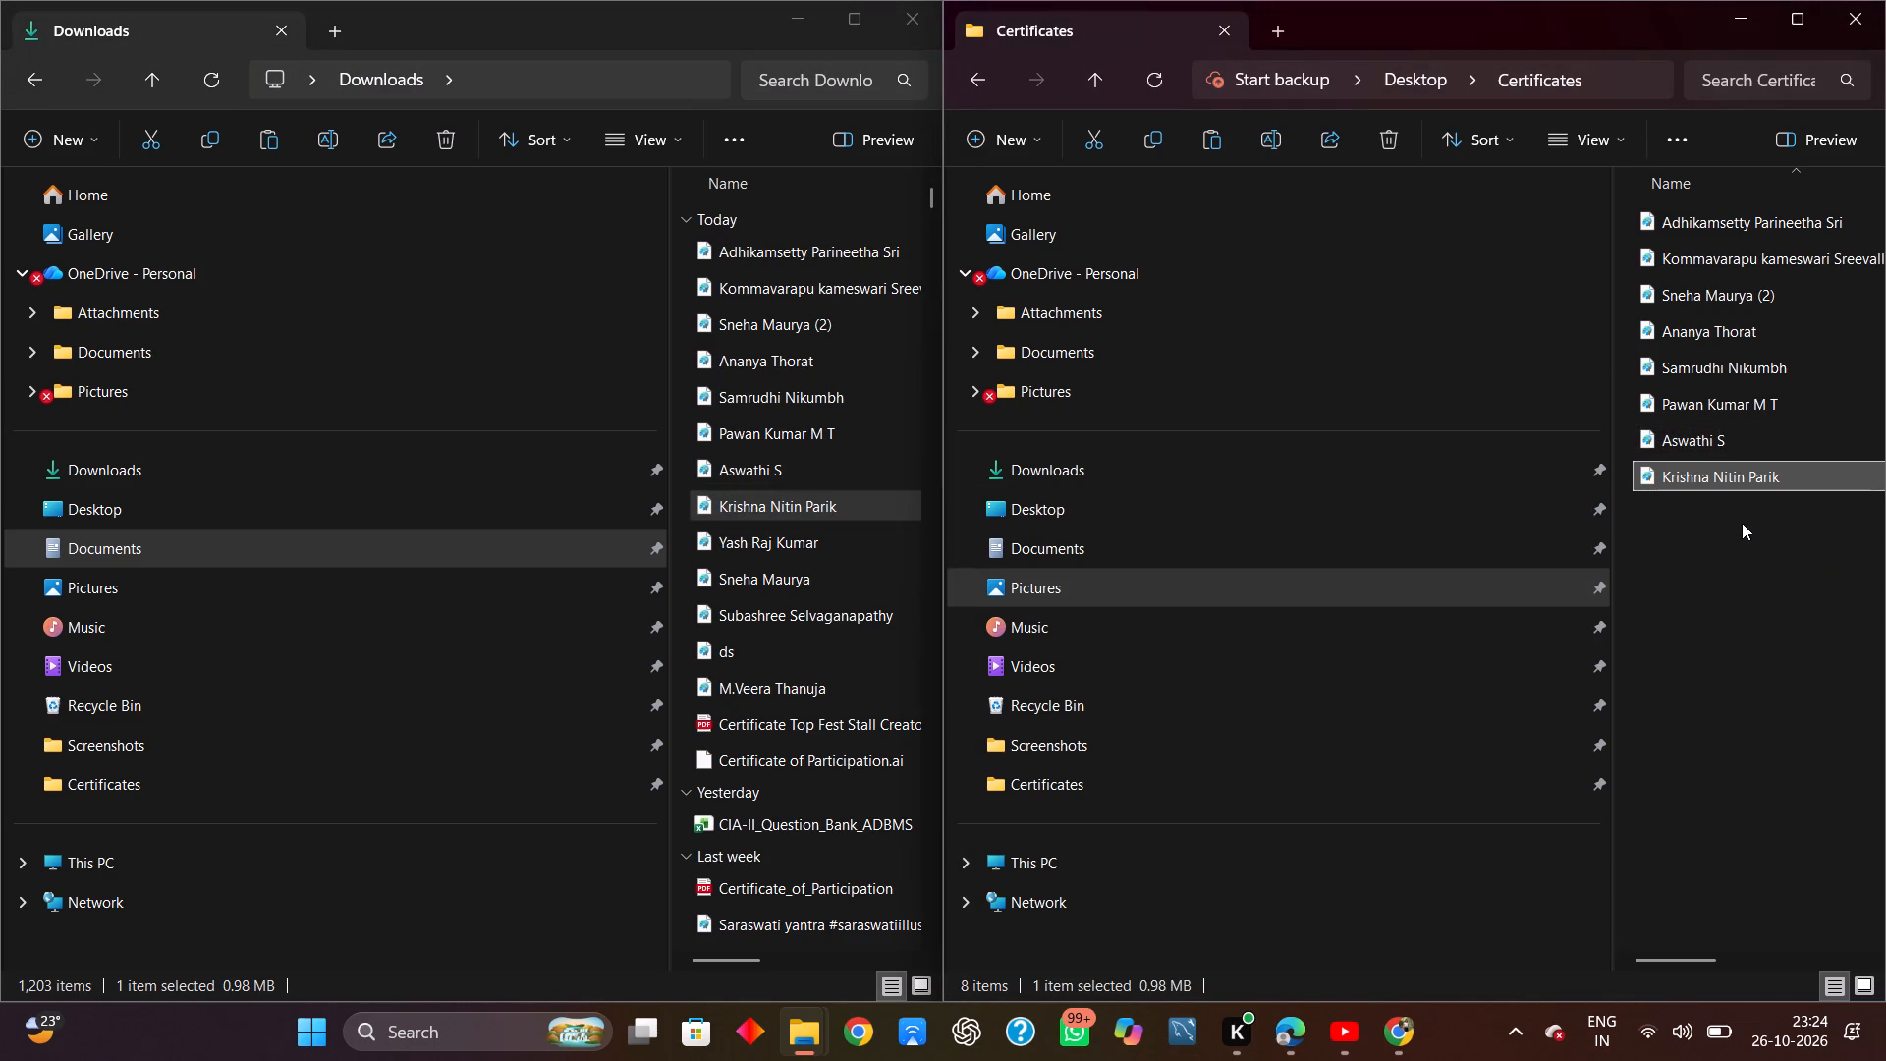
click(817, 528)
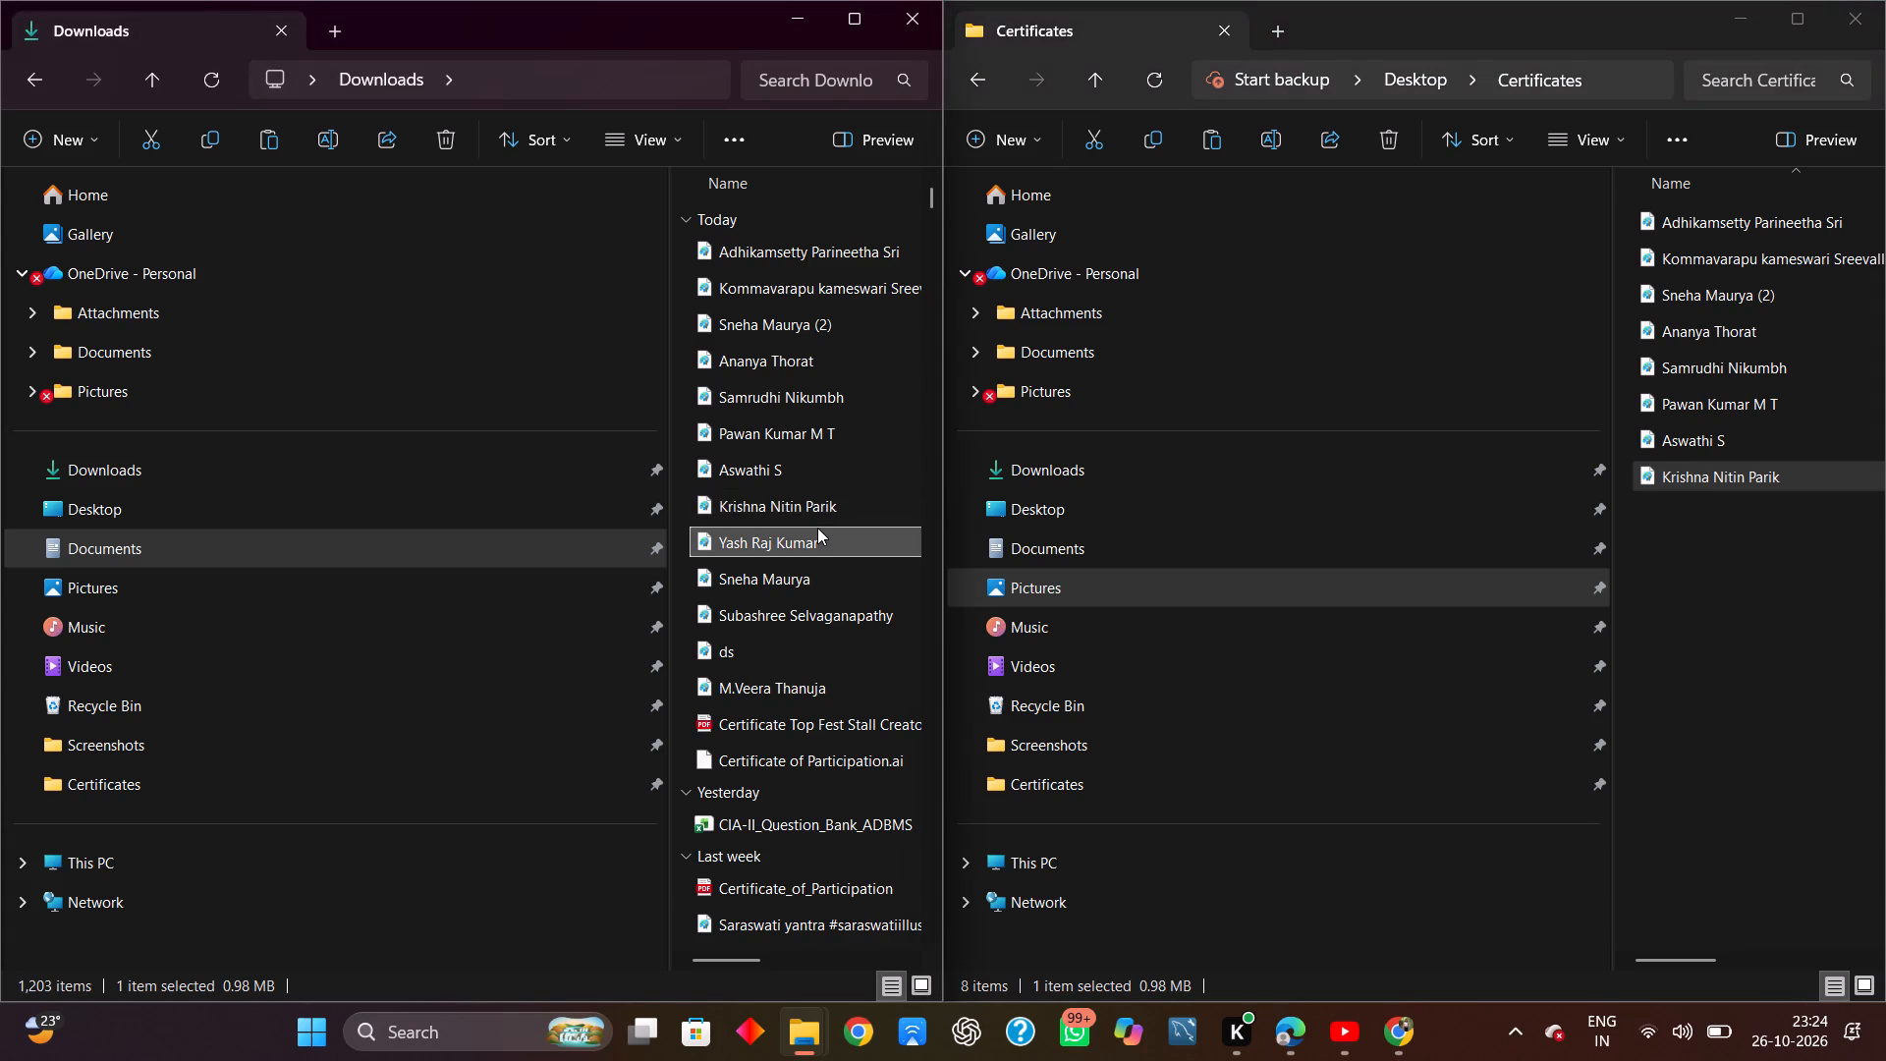
key(ctrl+c)
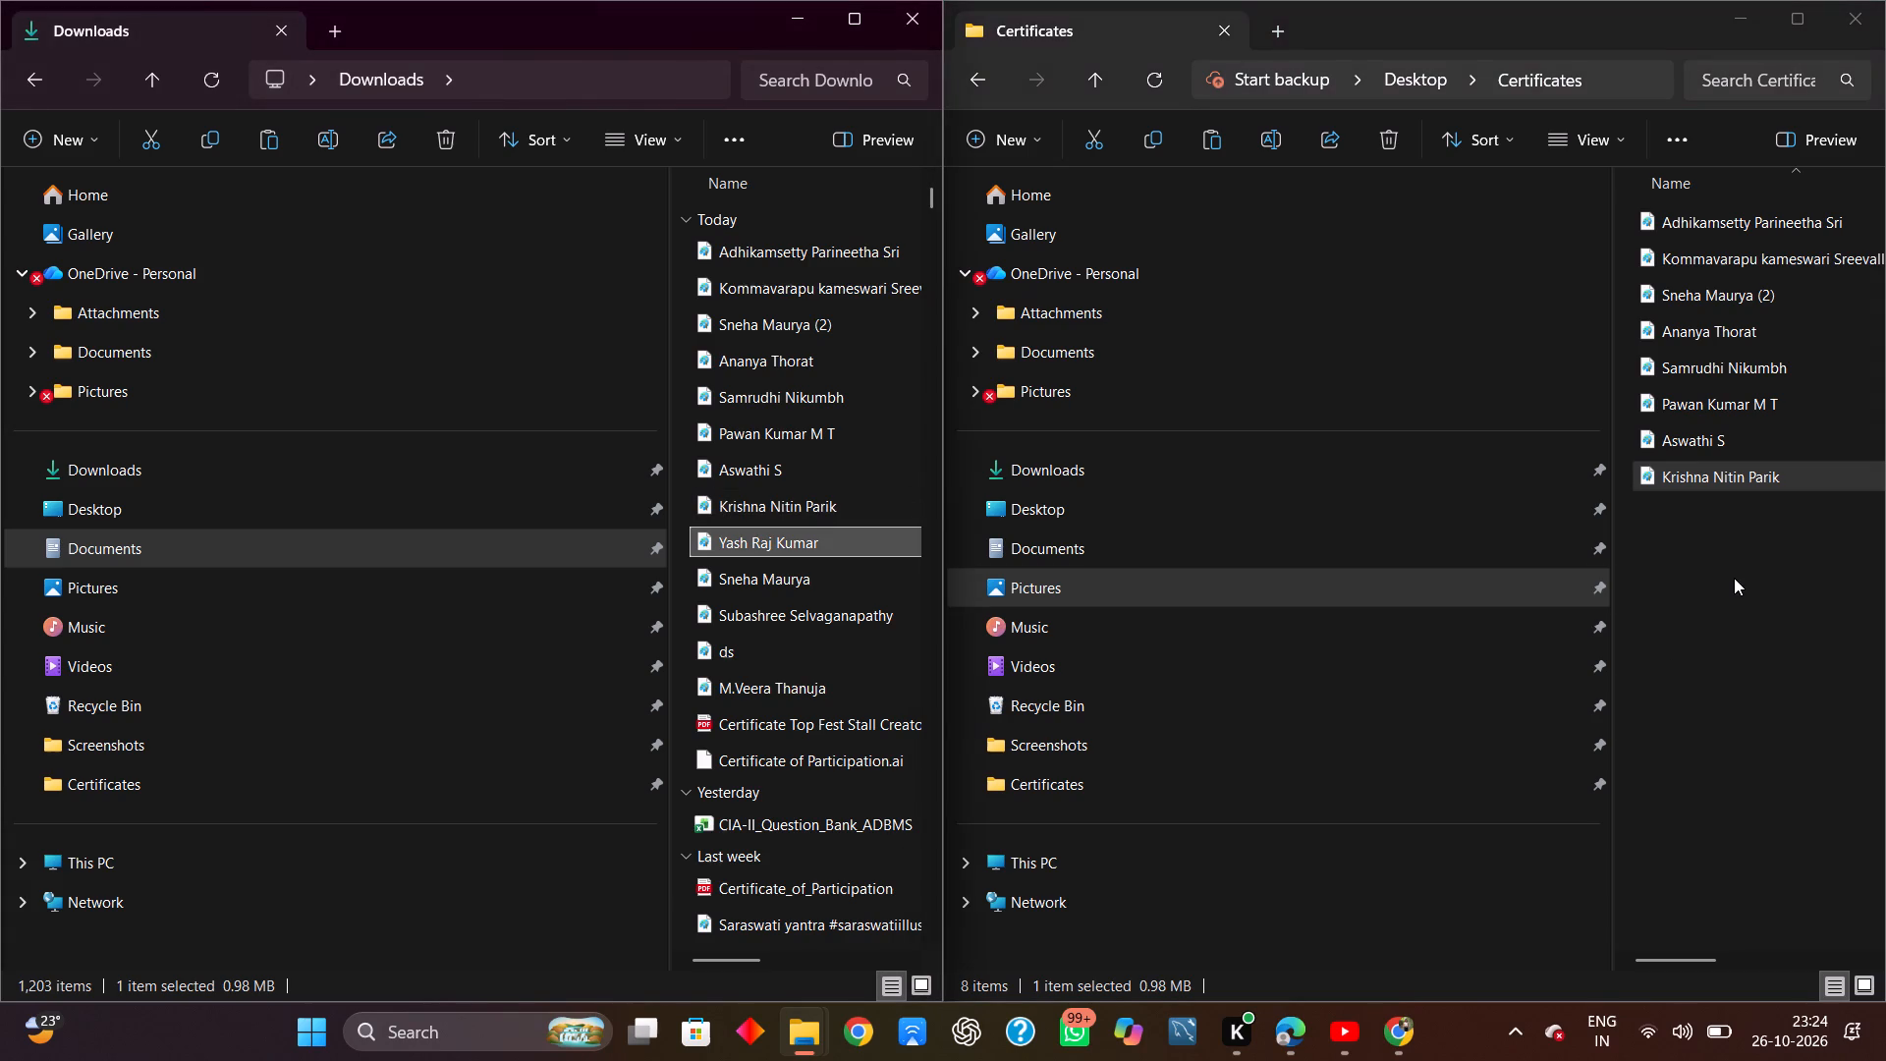
click(1734, 577)
key(ctrl+b)
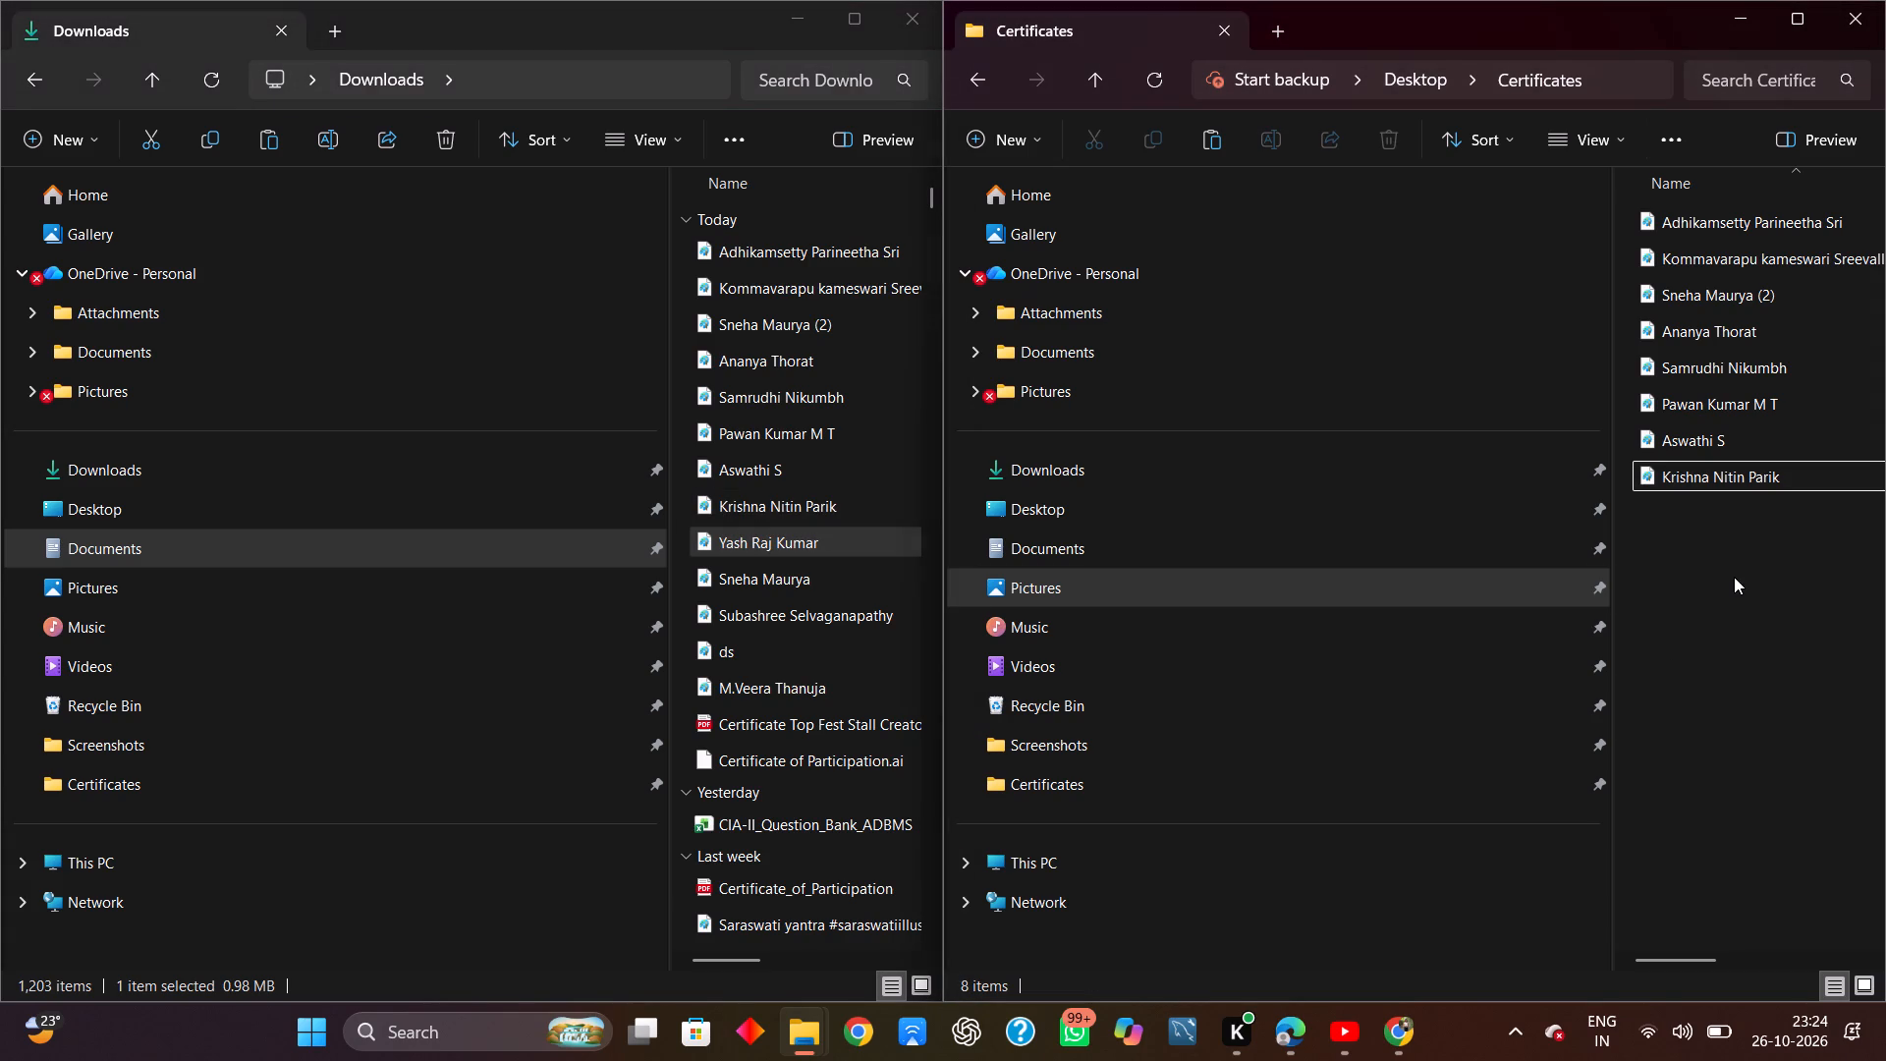
key(ctrl+v)
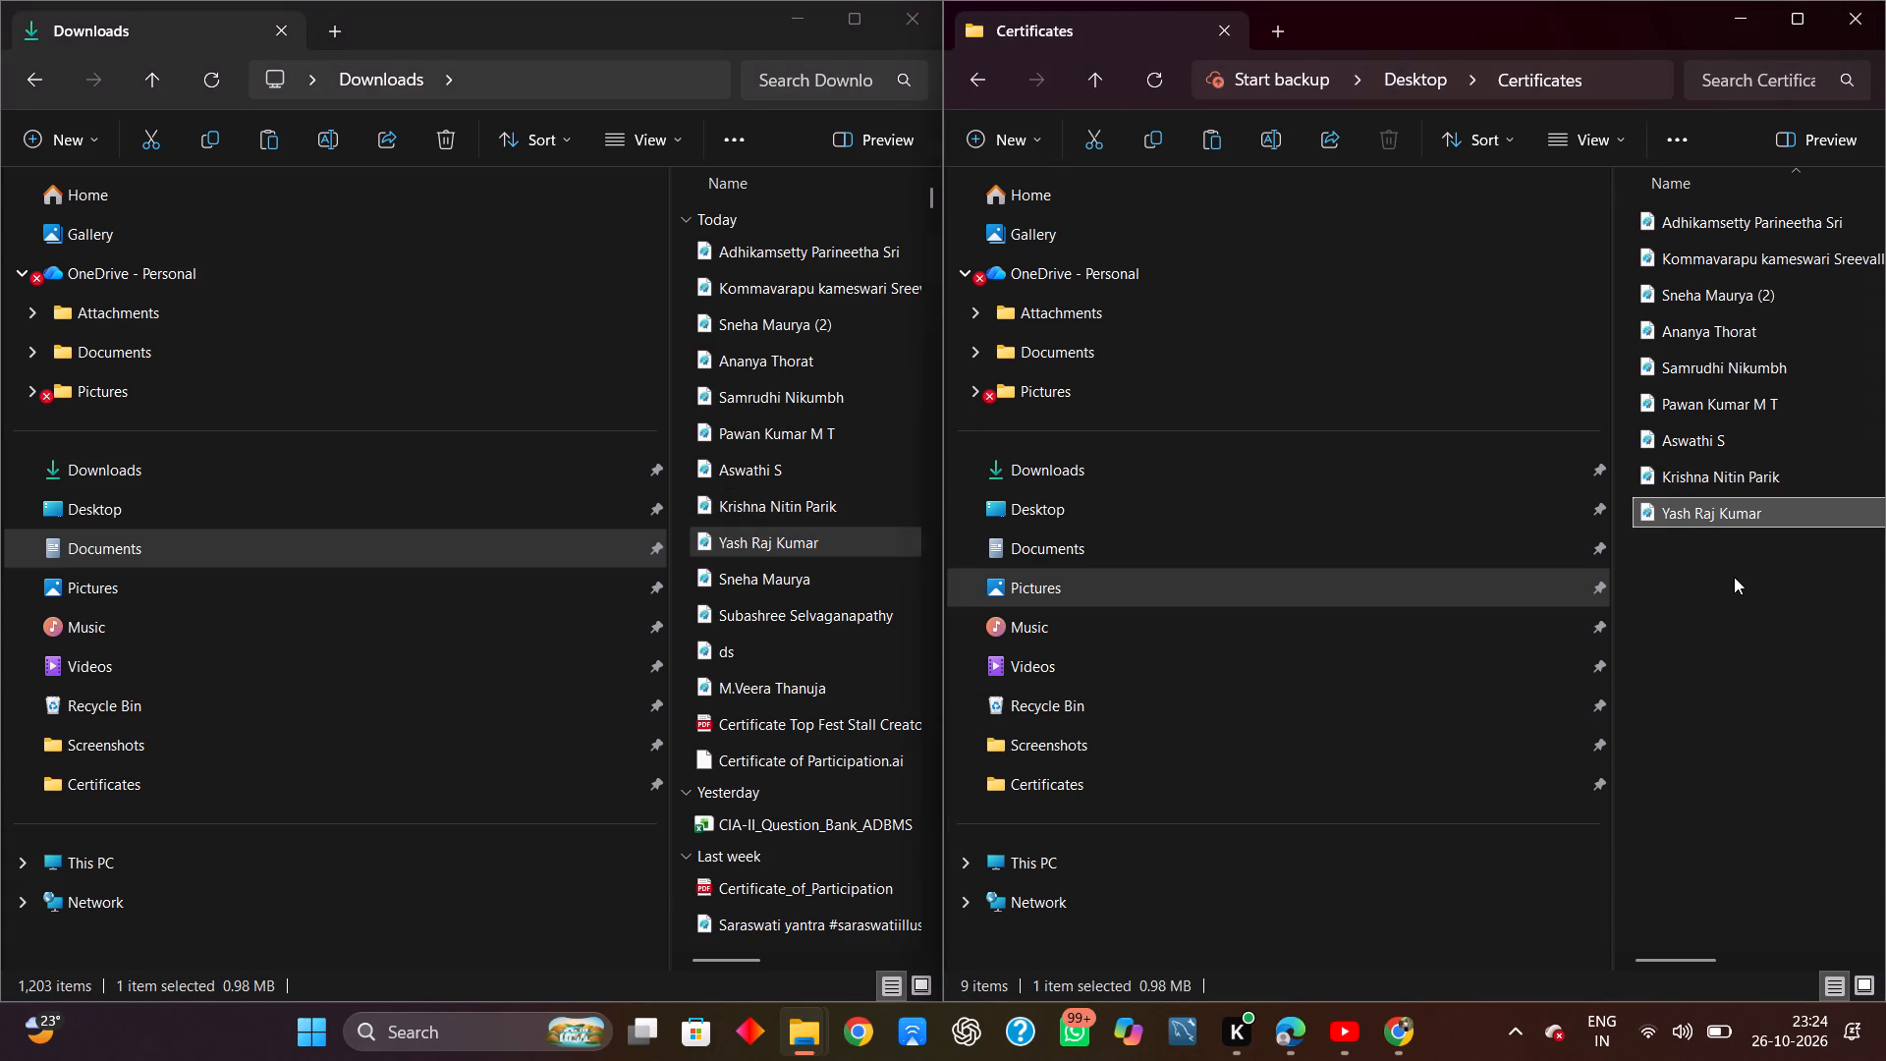
Copy the tenth and eleventh certificate PNGs listed in Downloads into the Certificates folder one at a time, and close the Certificates window.
click(796, 585)
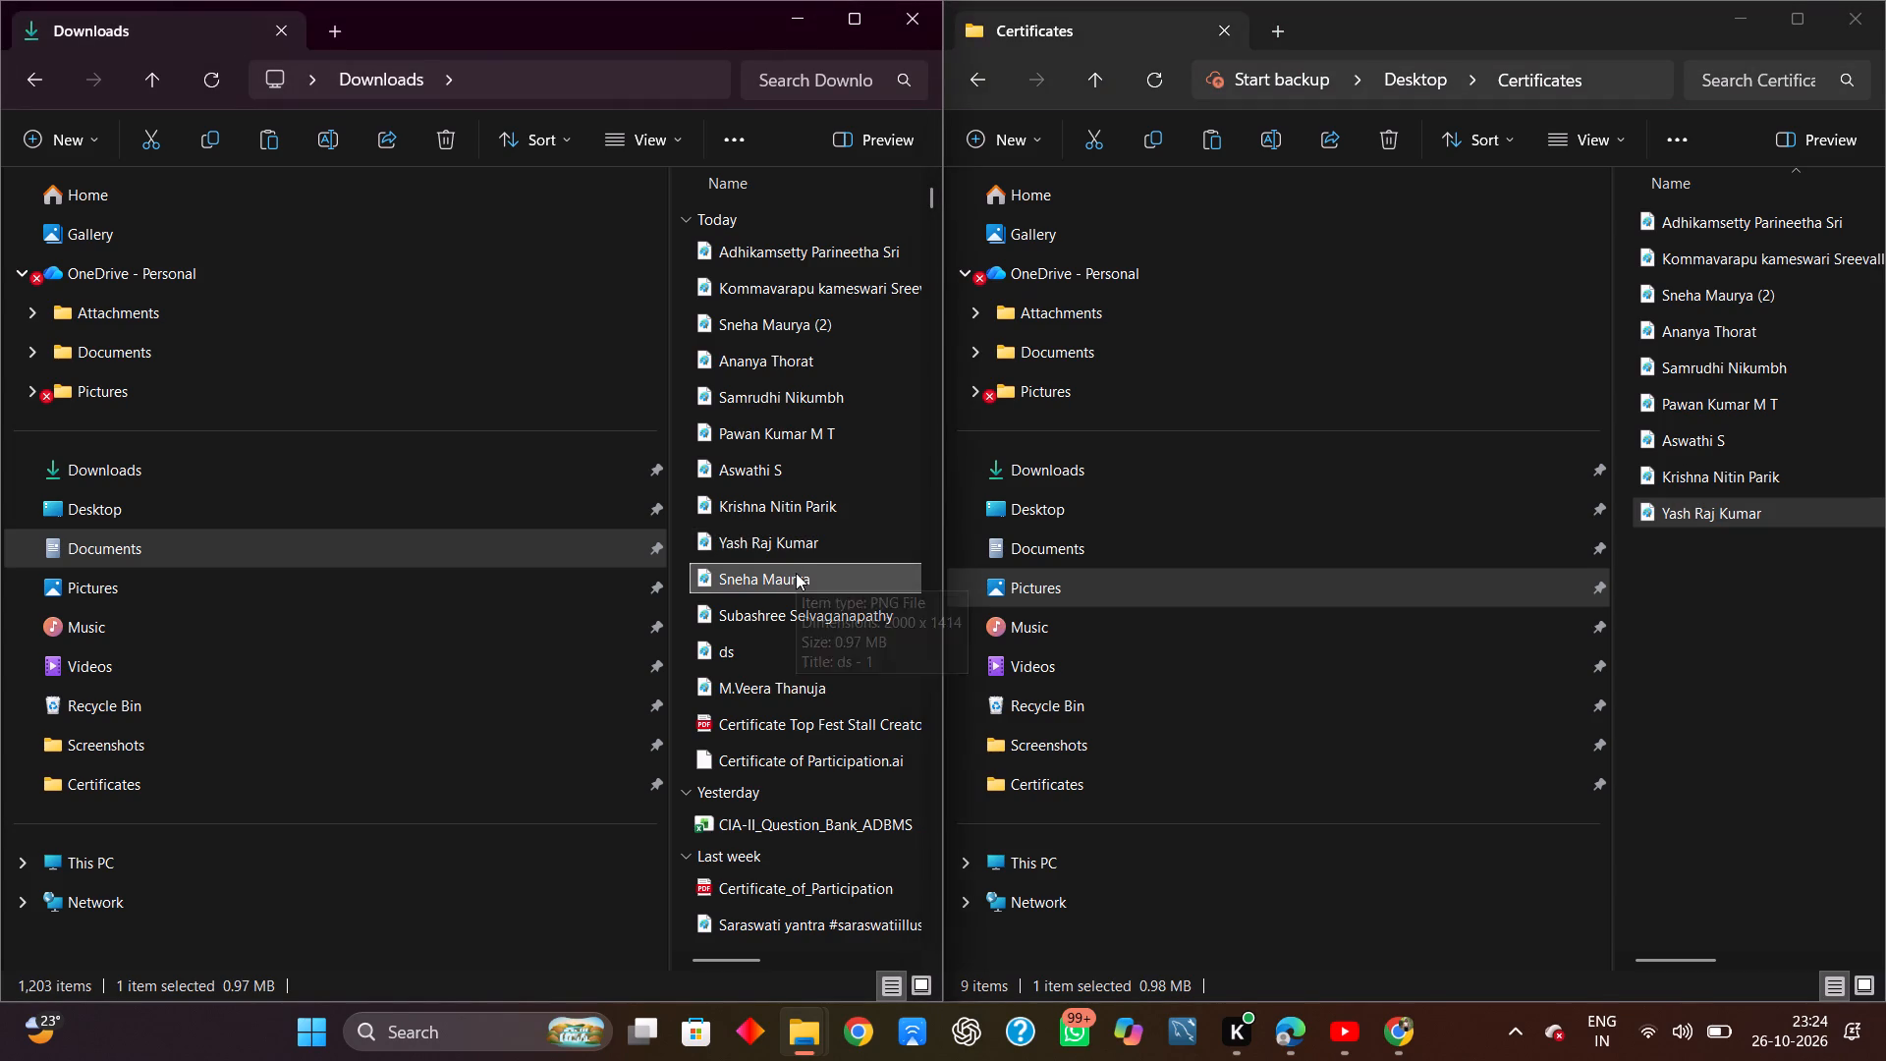
key(ctrl+c)
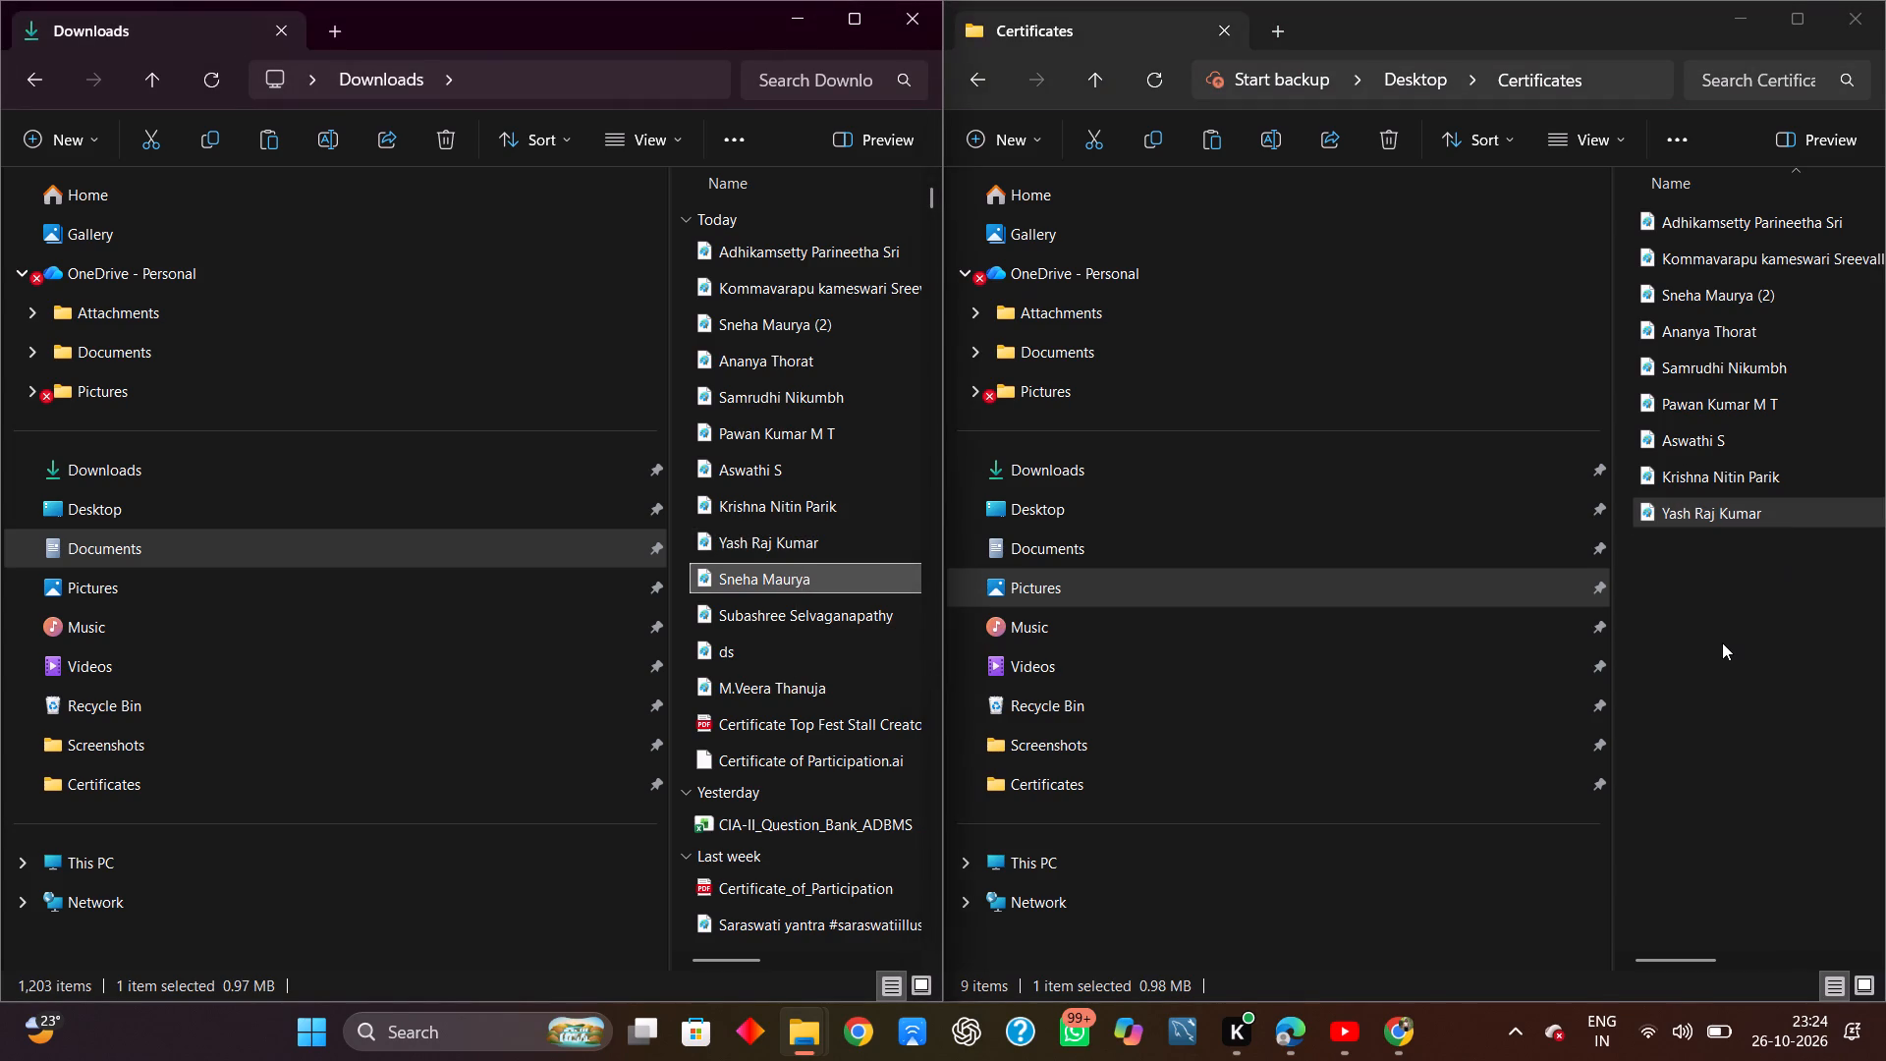
click(1722, 642)
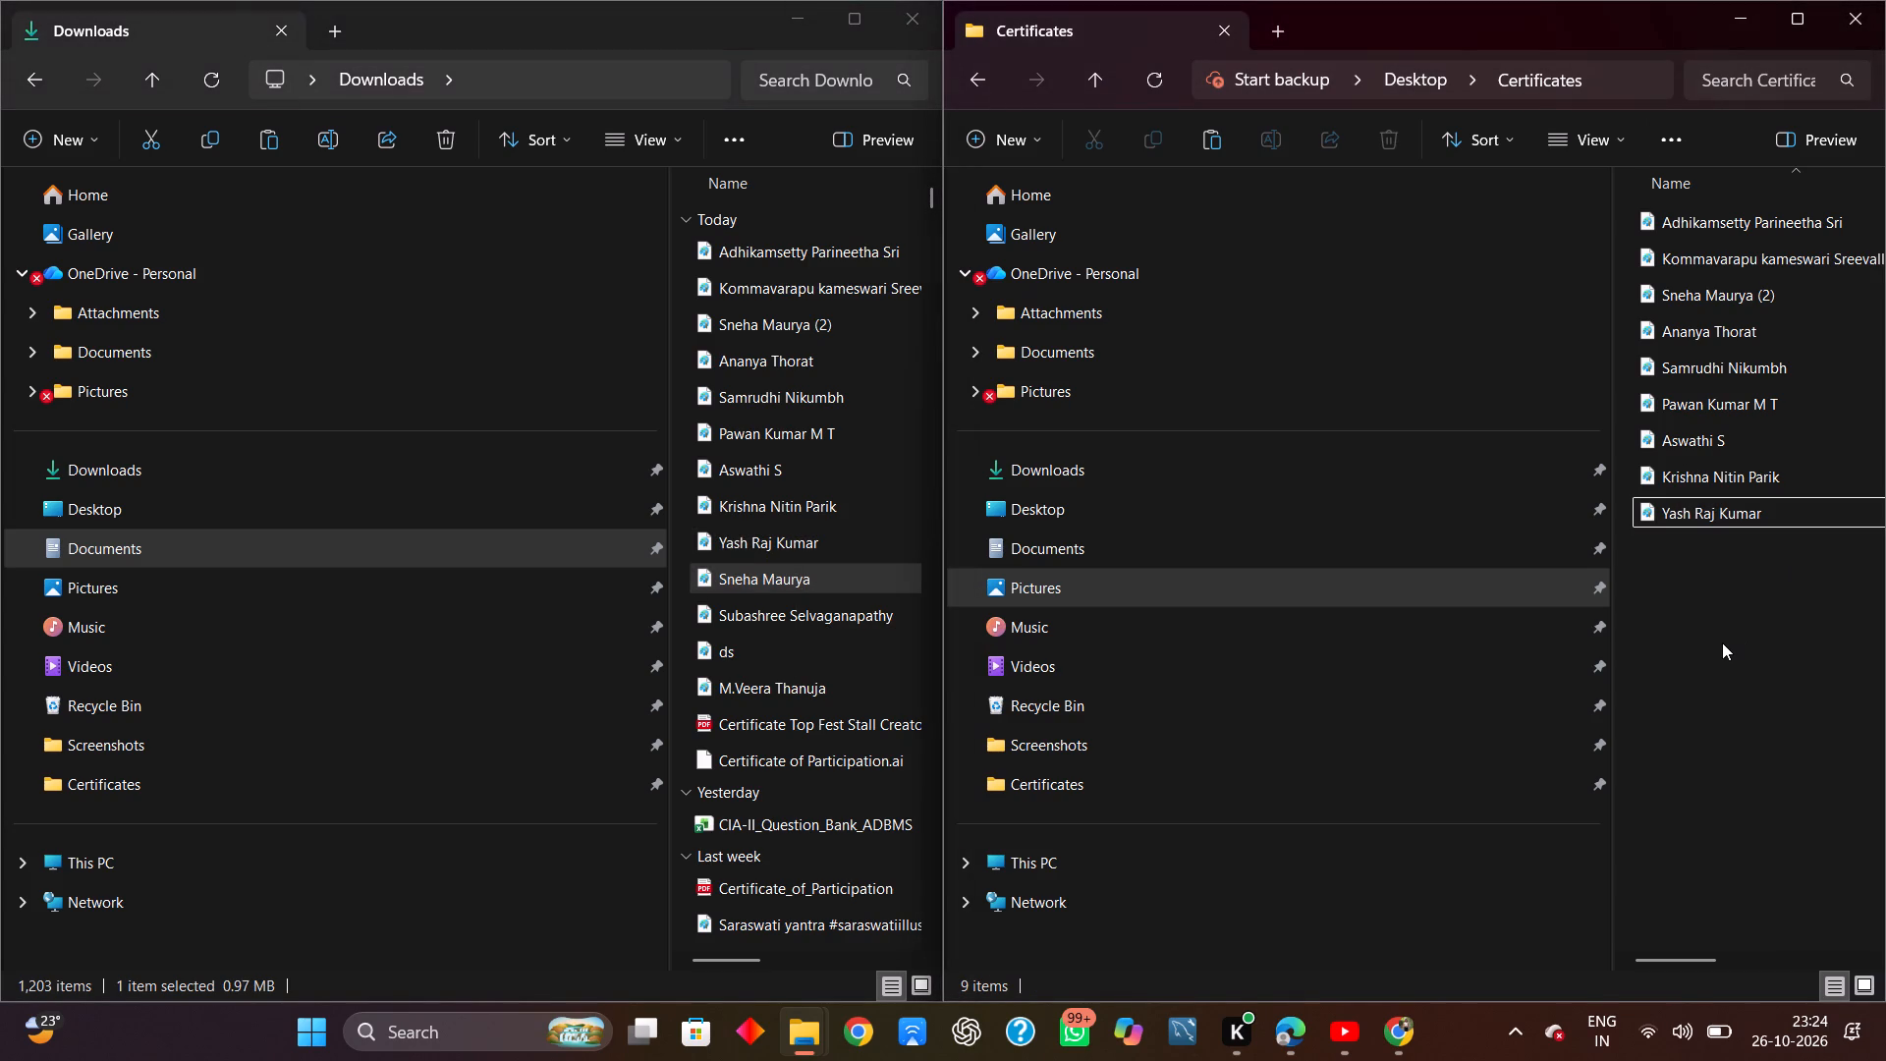
key(ctrl+v)
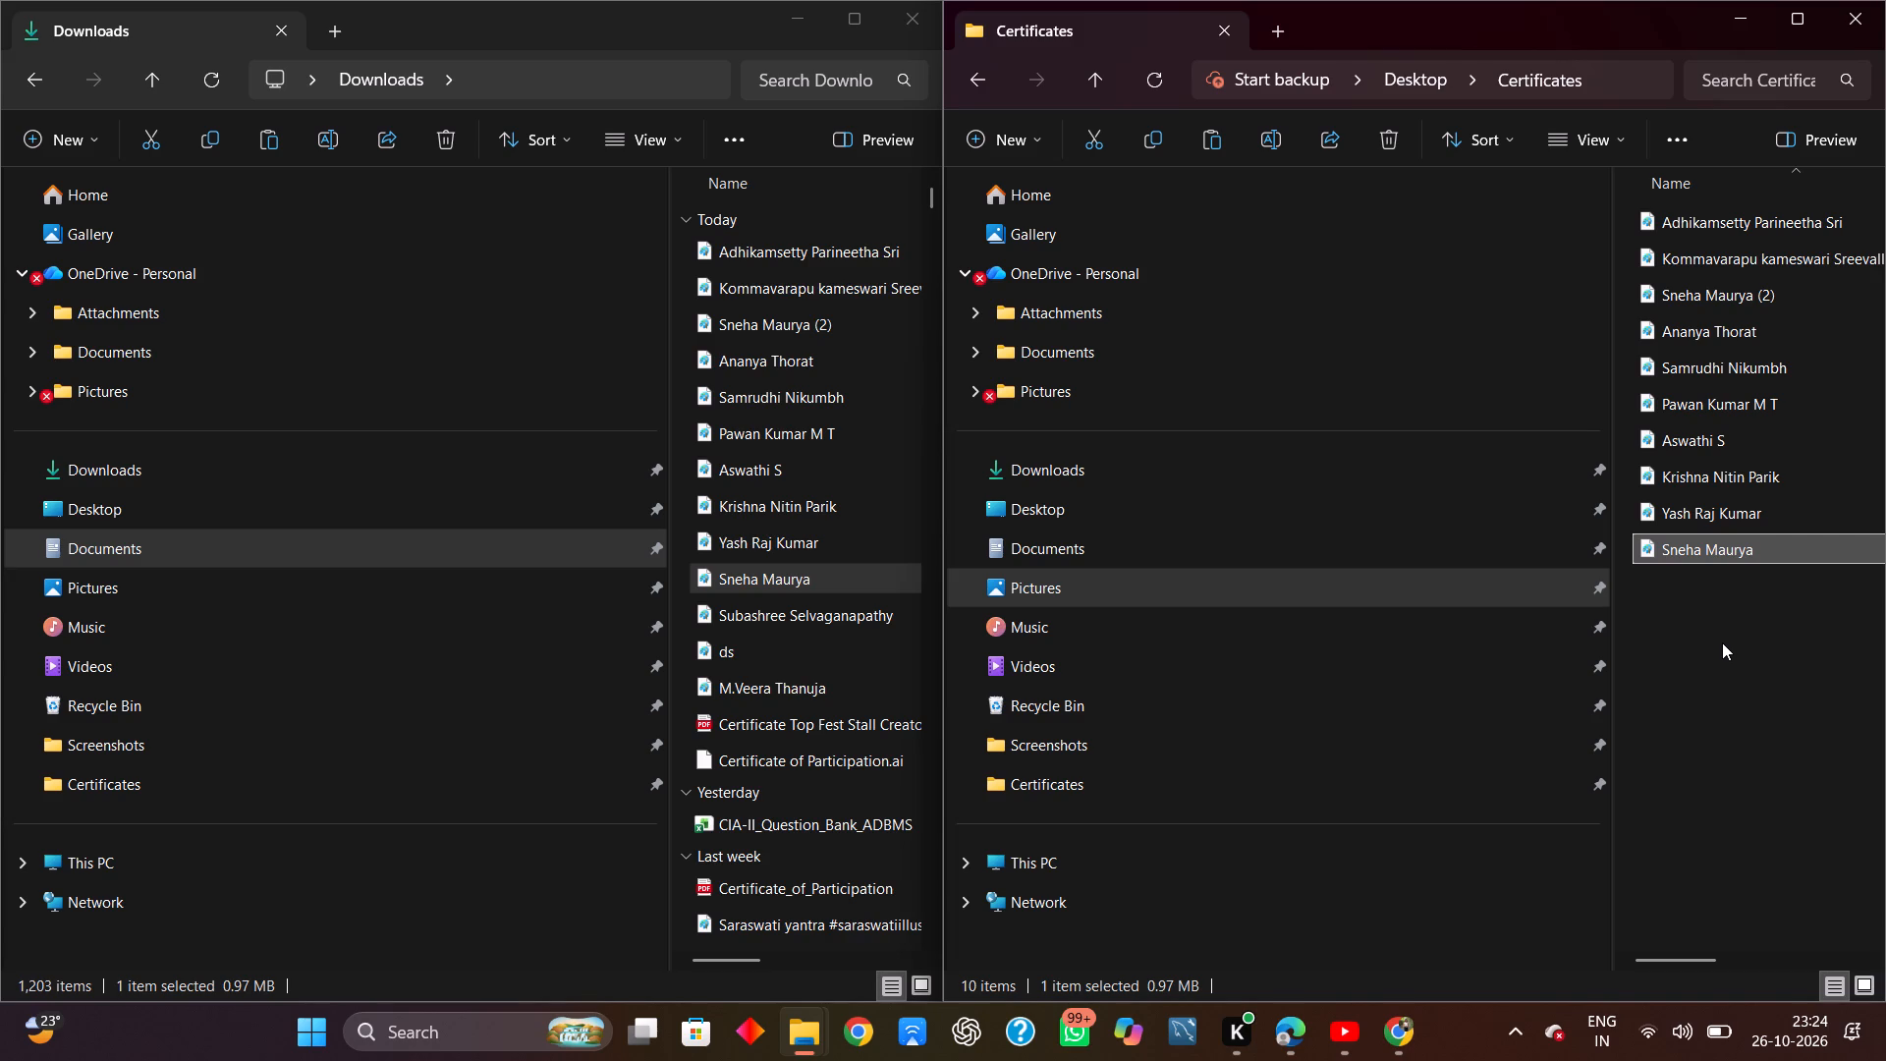
click(1711, 642)
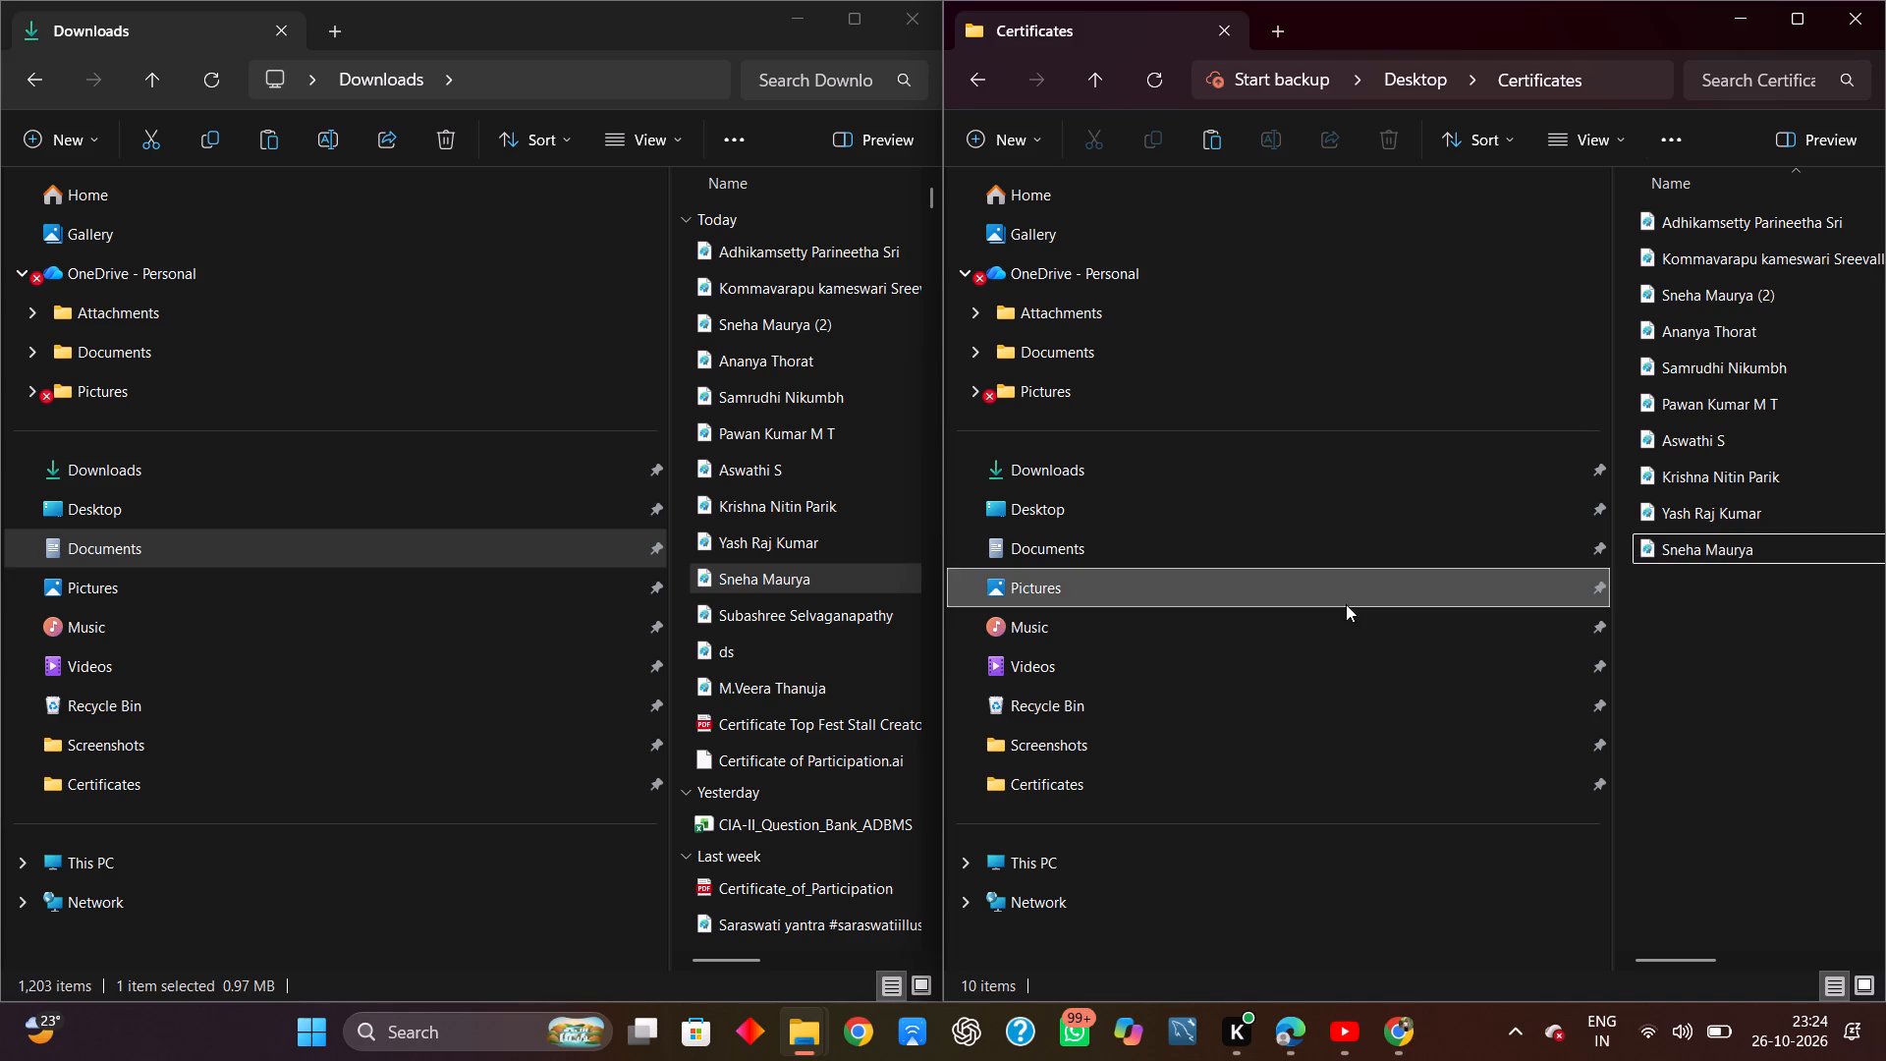
click(823, 597)
click(826, 613)
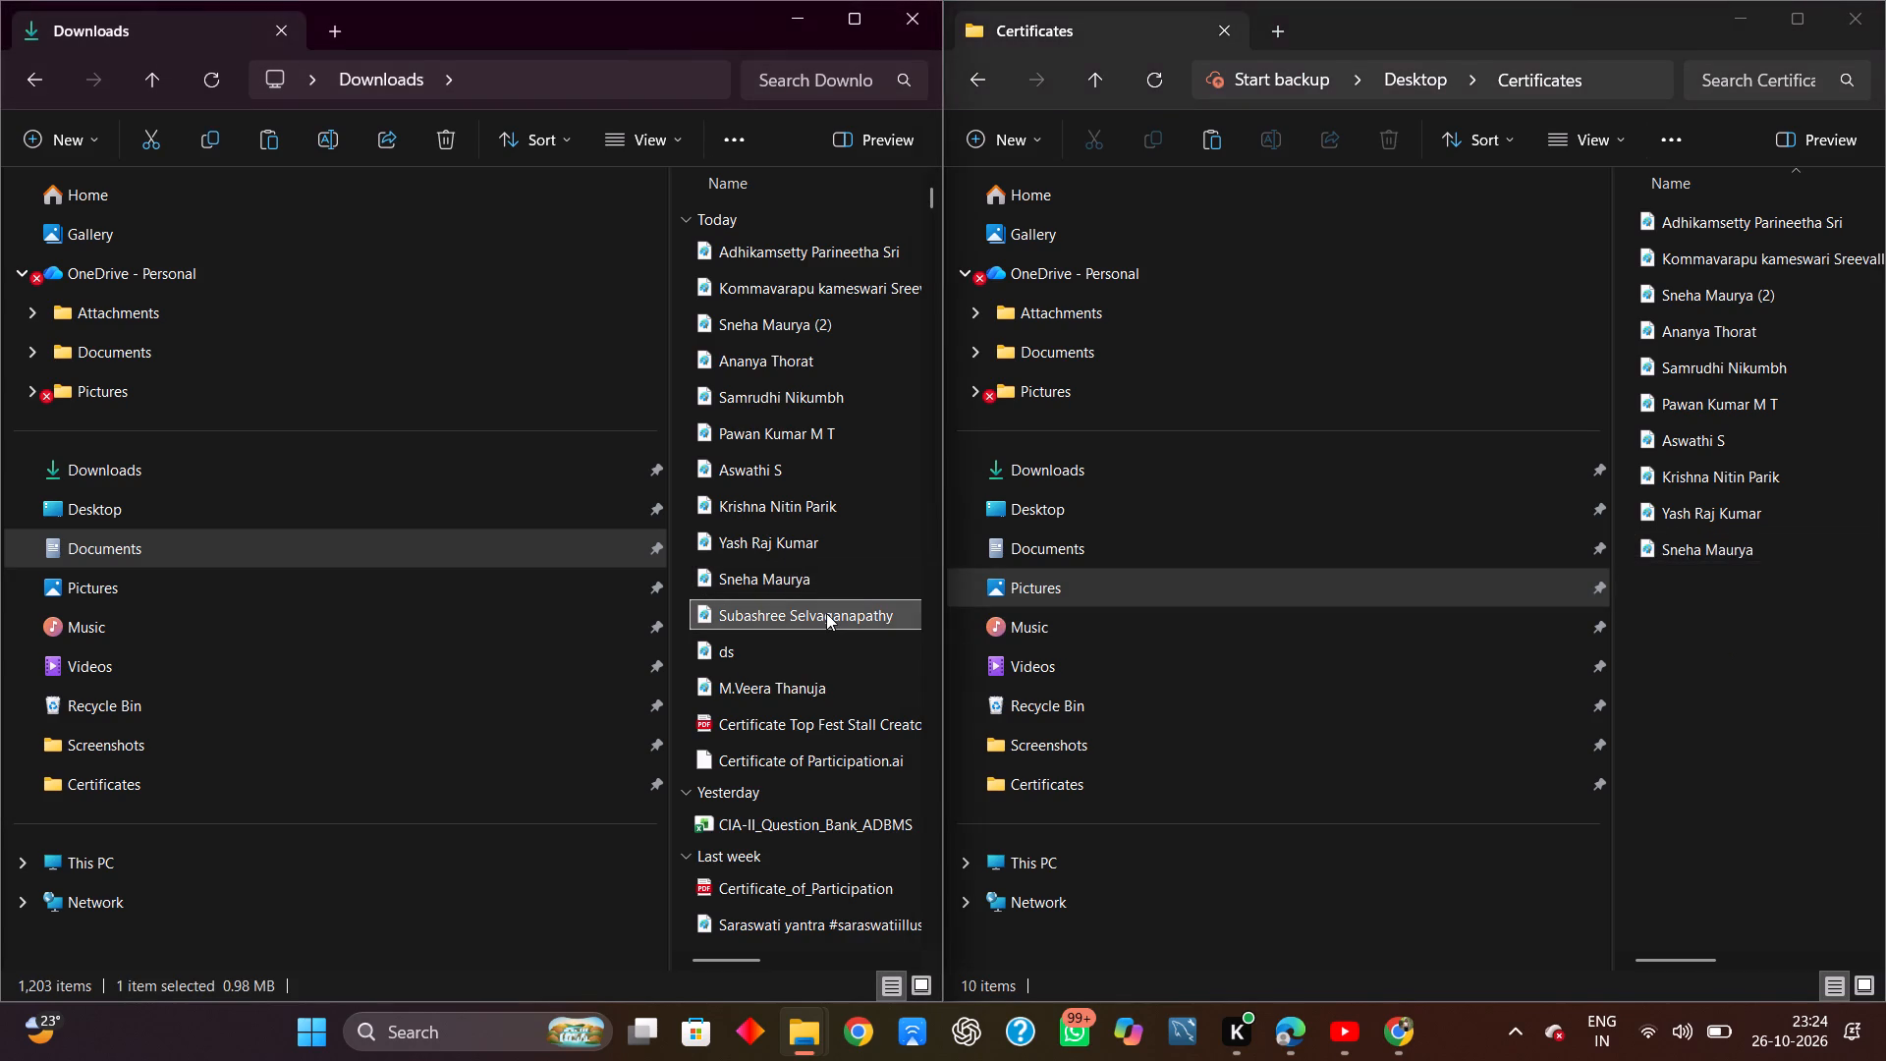
right_click(826, 613)
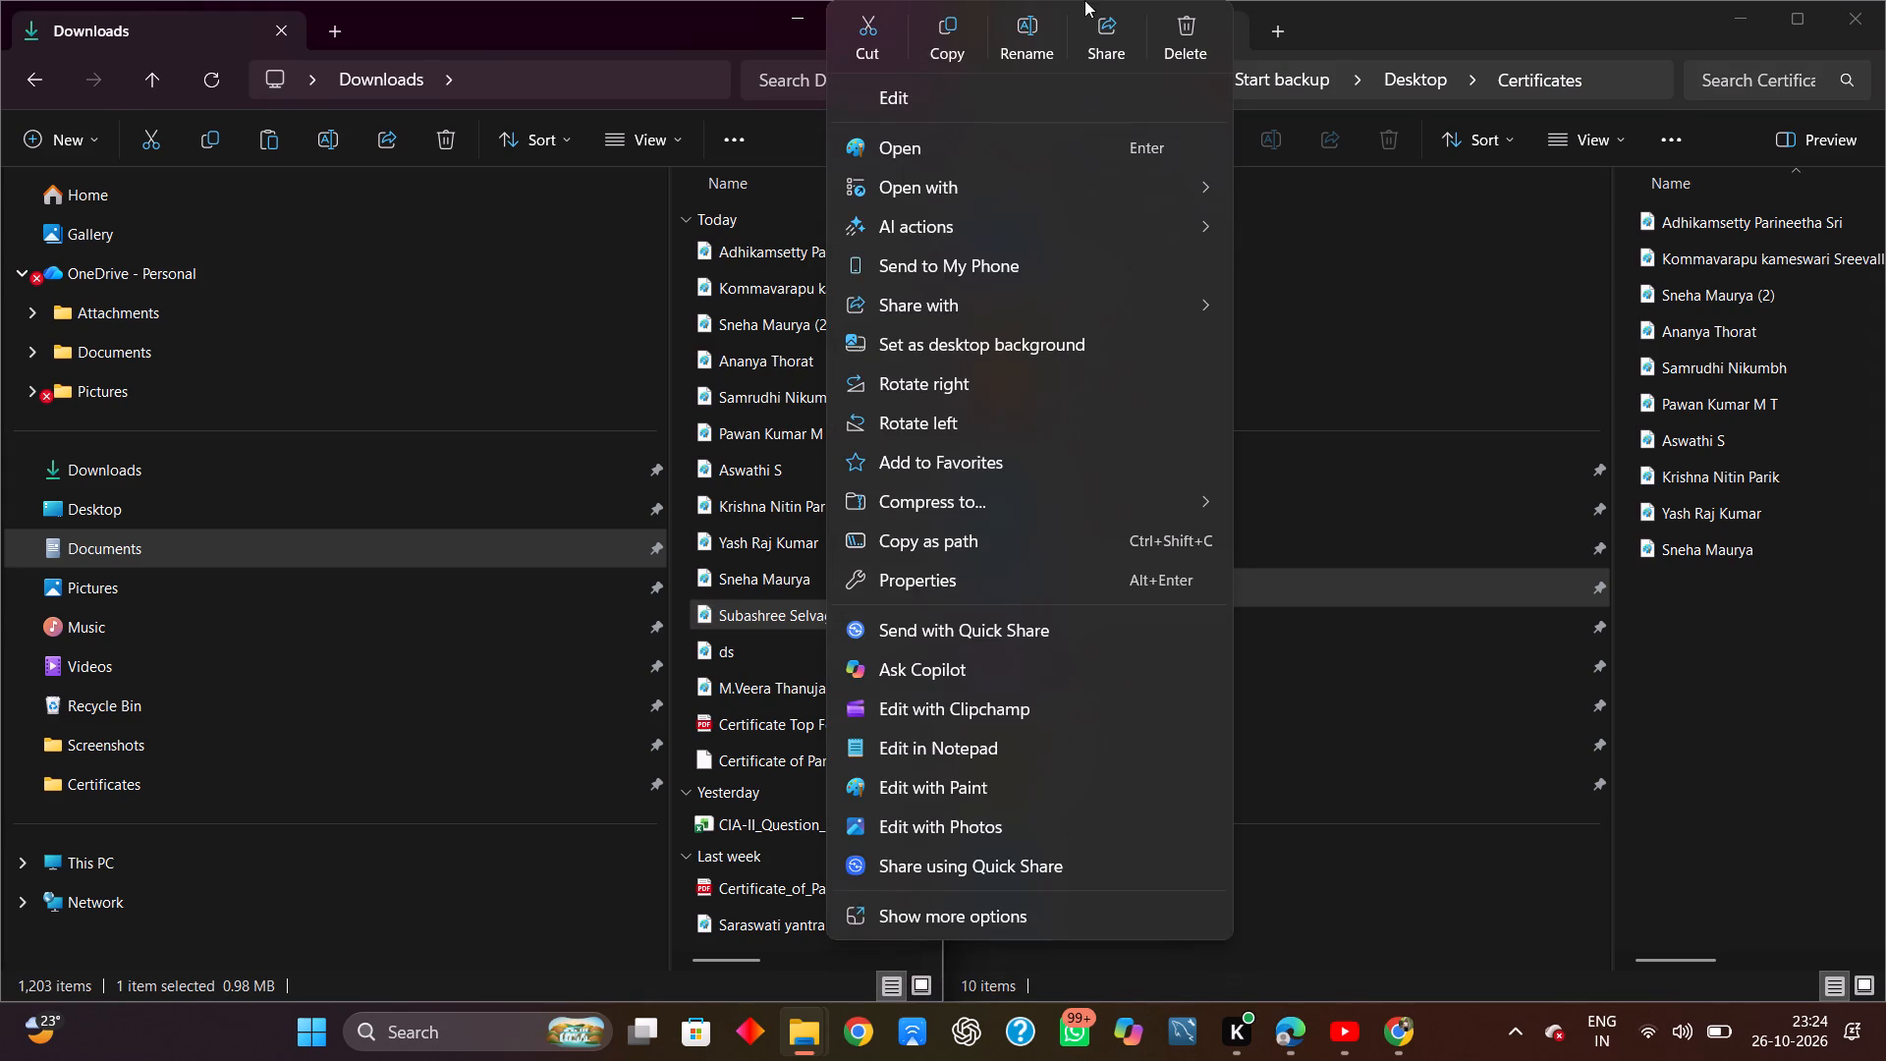
click(925, 50)
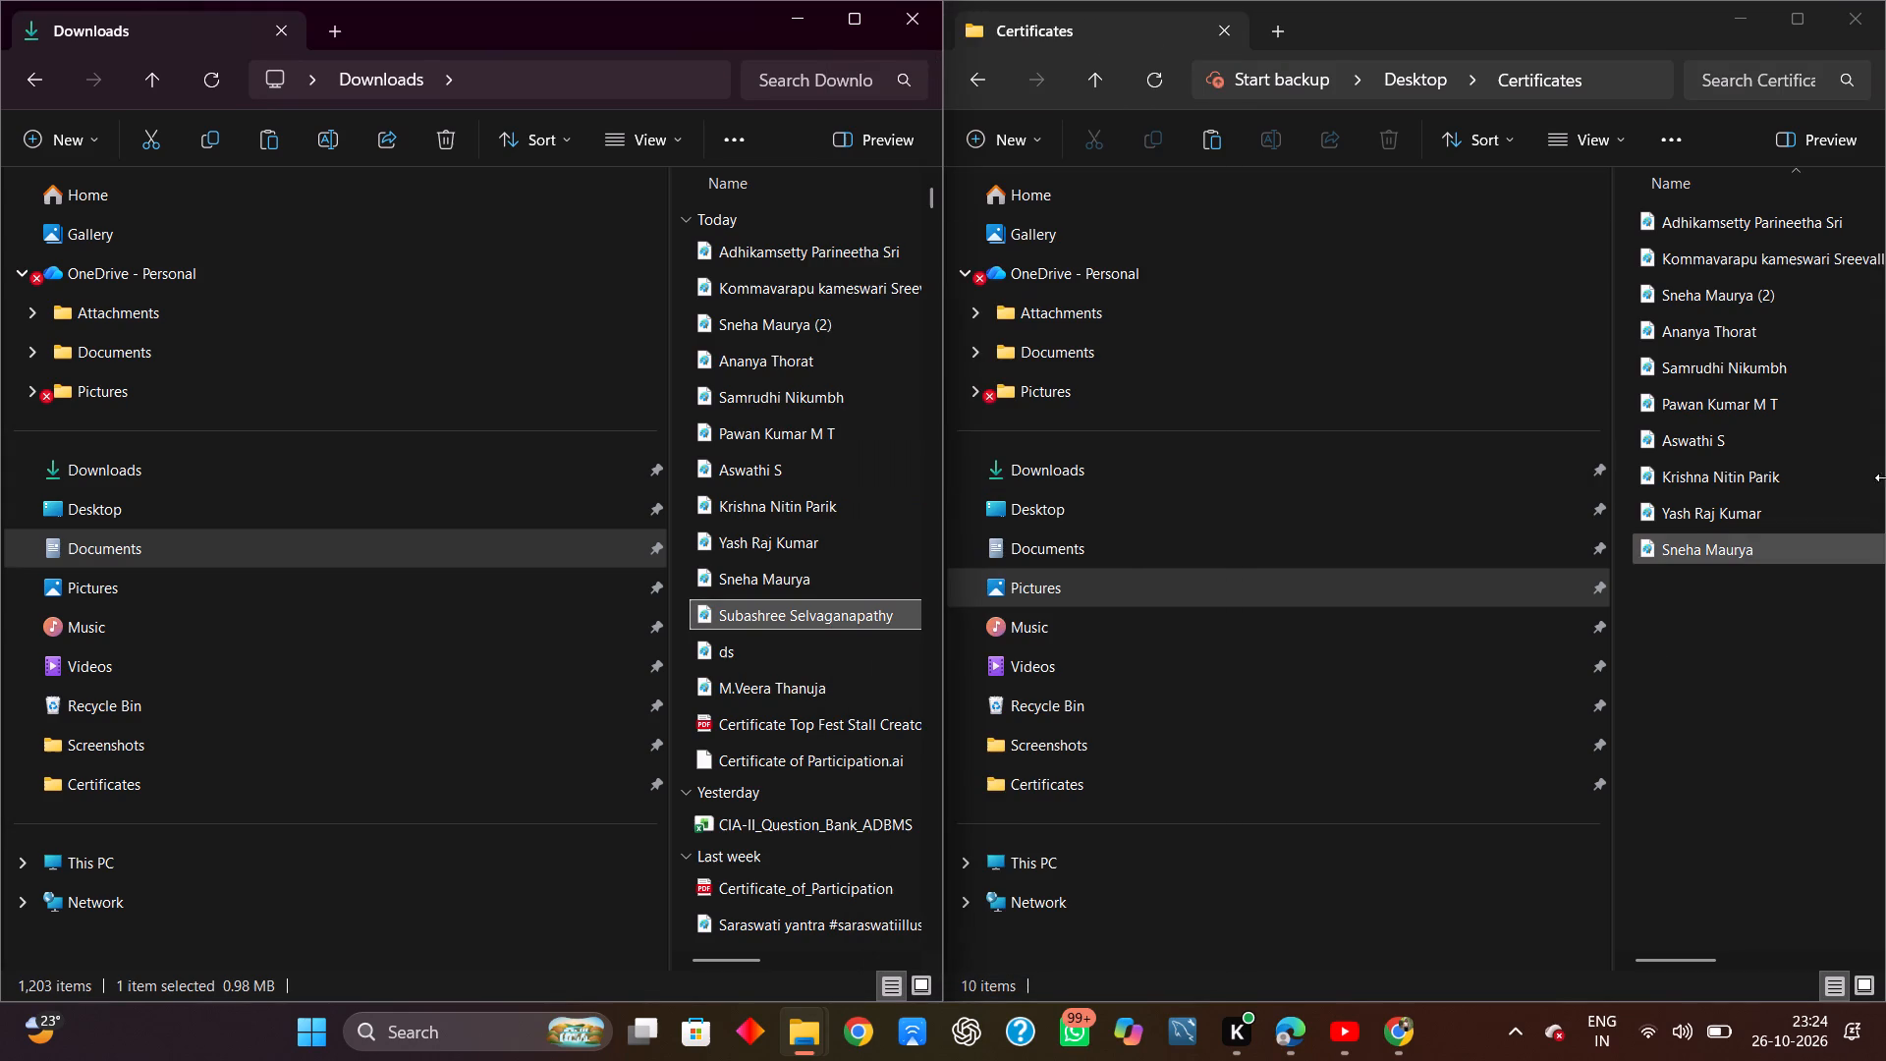
click(1697, 579)
key(ctrl+v)
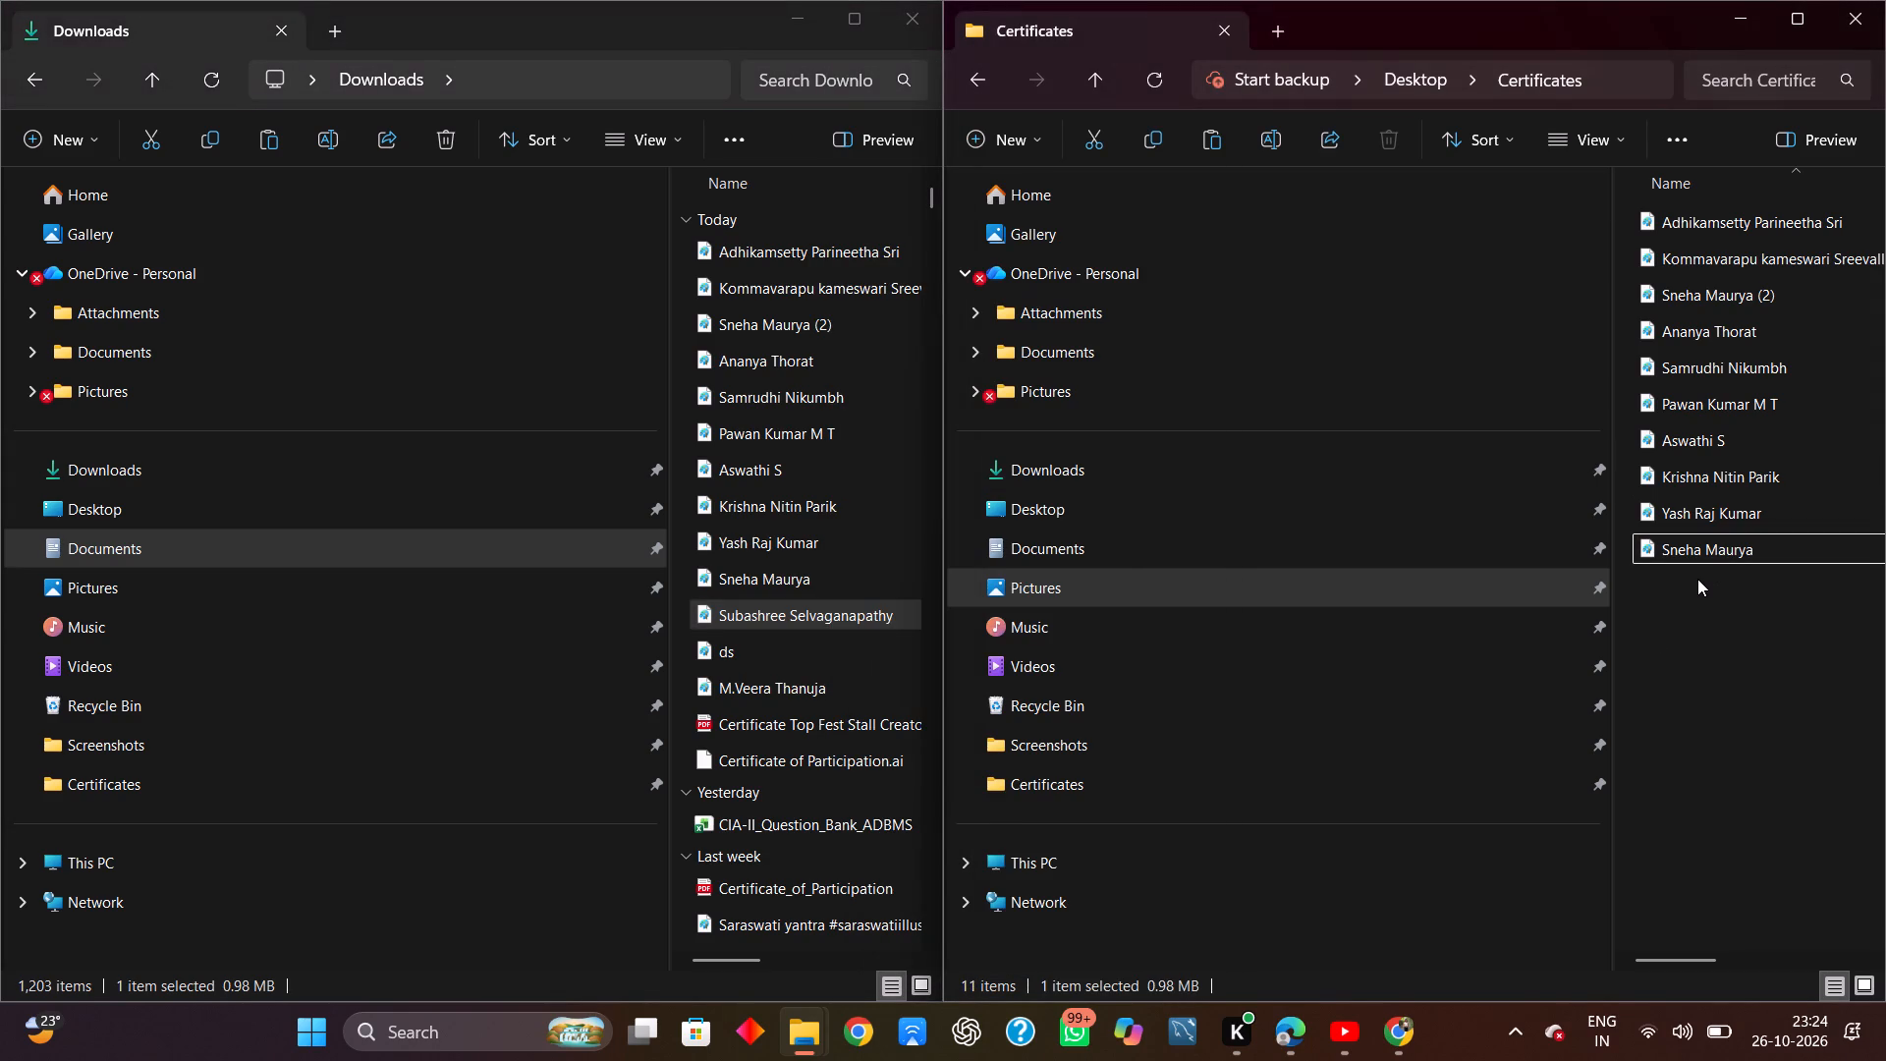
click(1695, 587)
click(1704, 640)
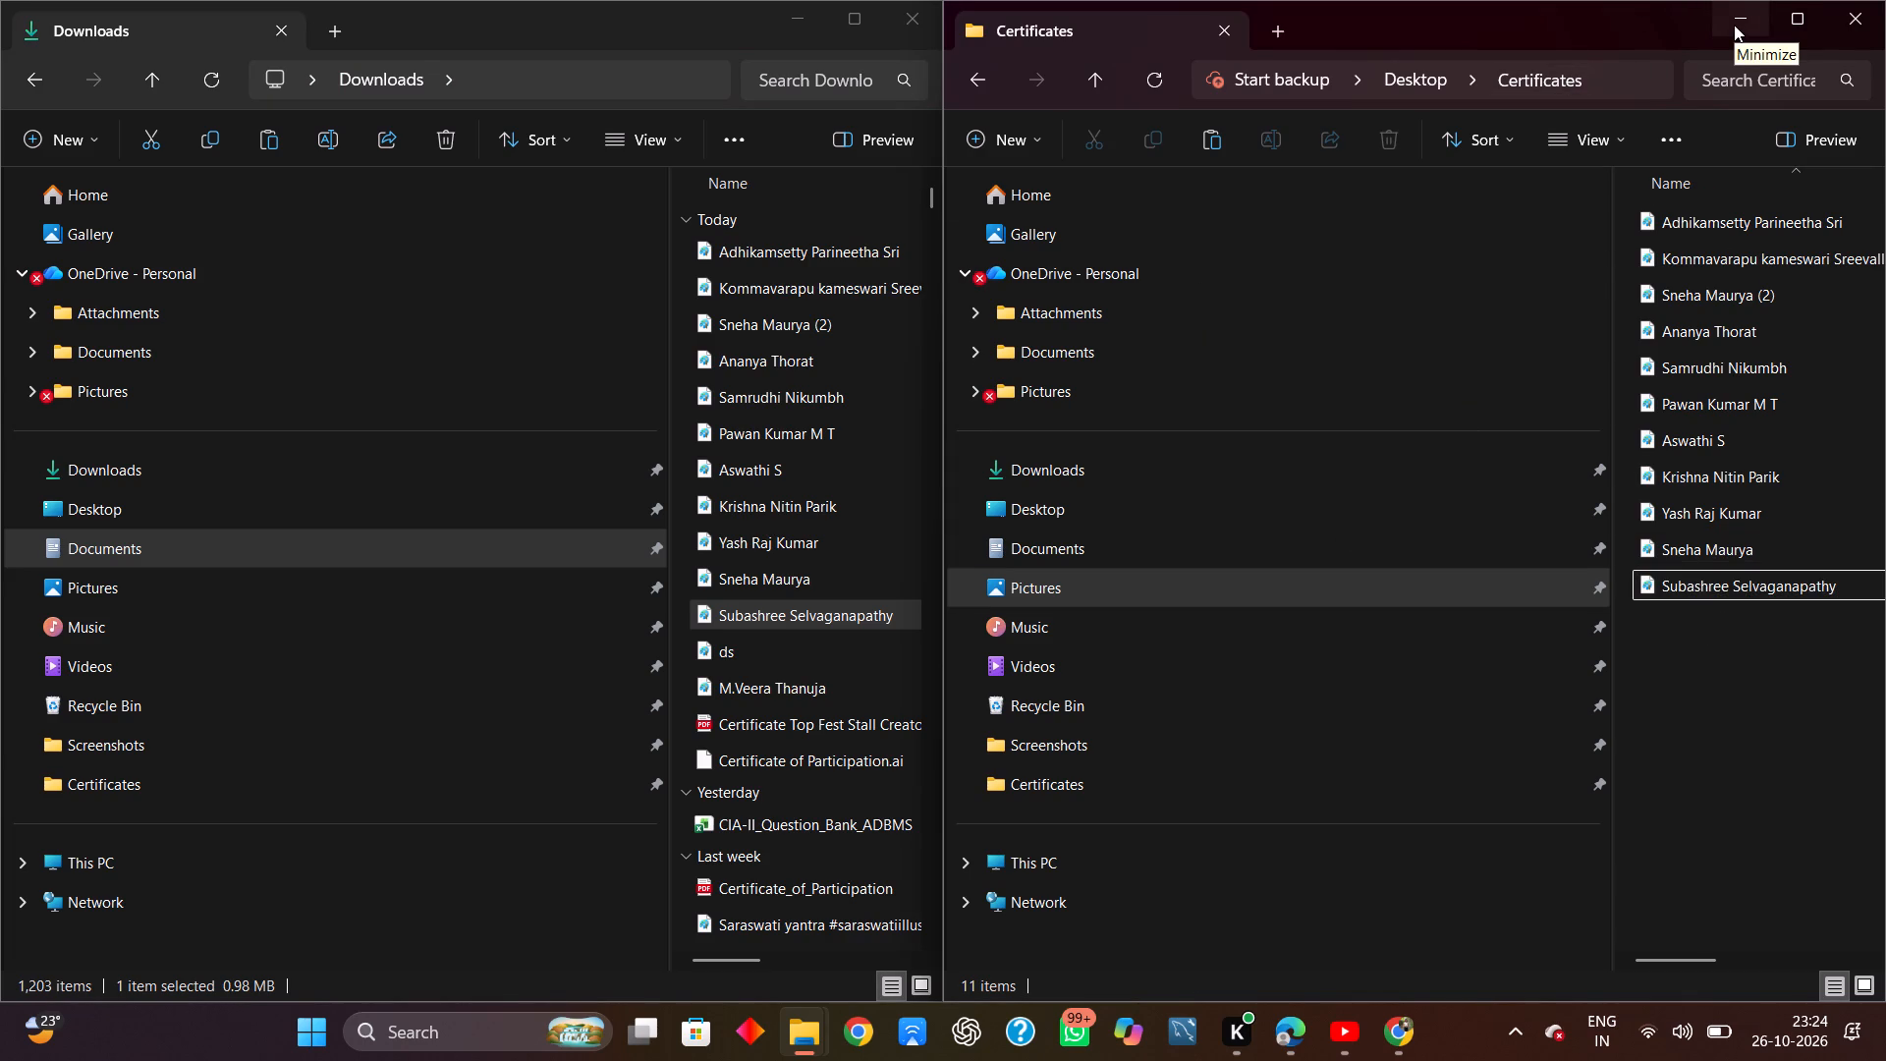
click(1865, 17)
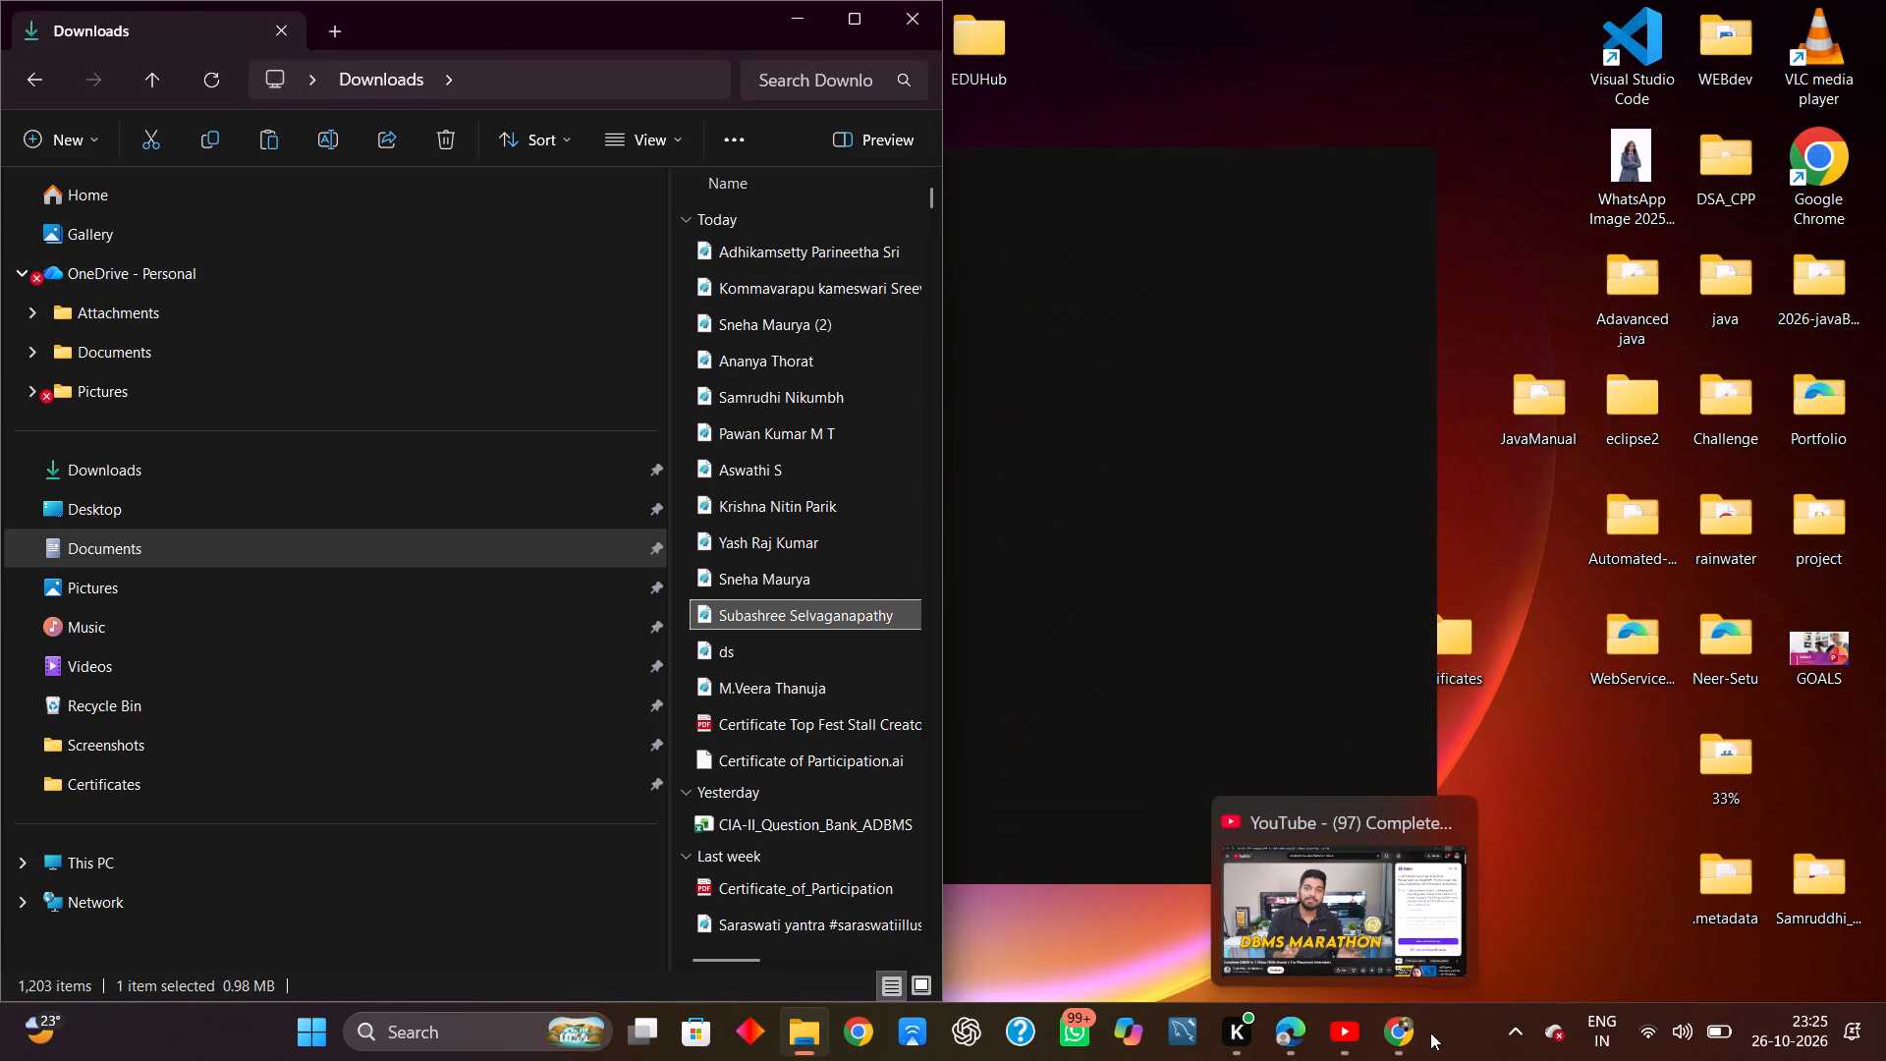
Switch to Google Drive in Chrome and upload the whole Certificates folder from the desktop.
click(1409, 1041)
right_drag(1409, 1041, 1378, 1007)
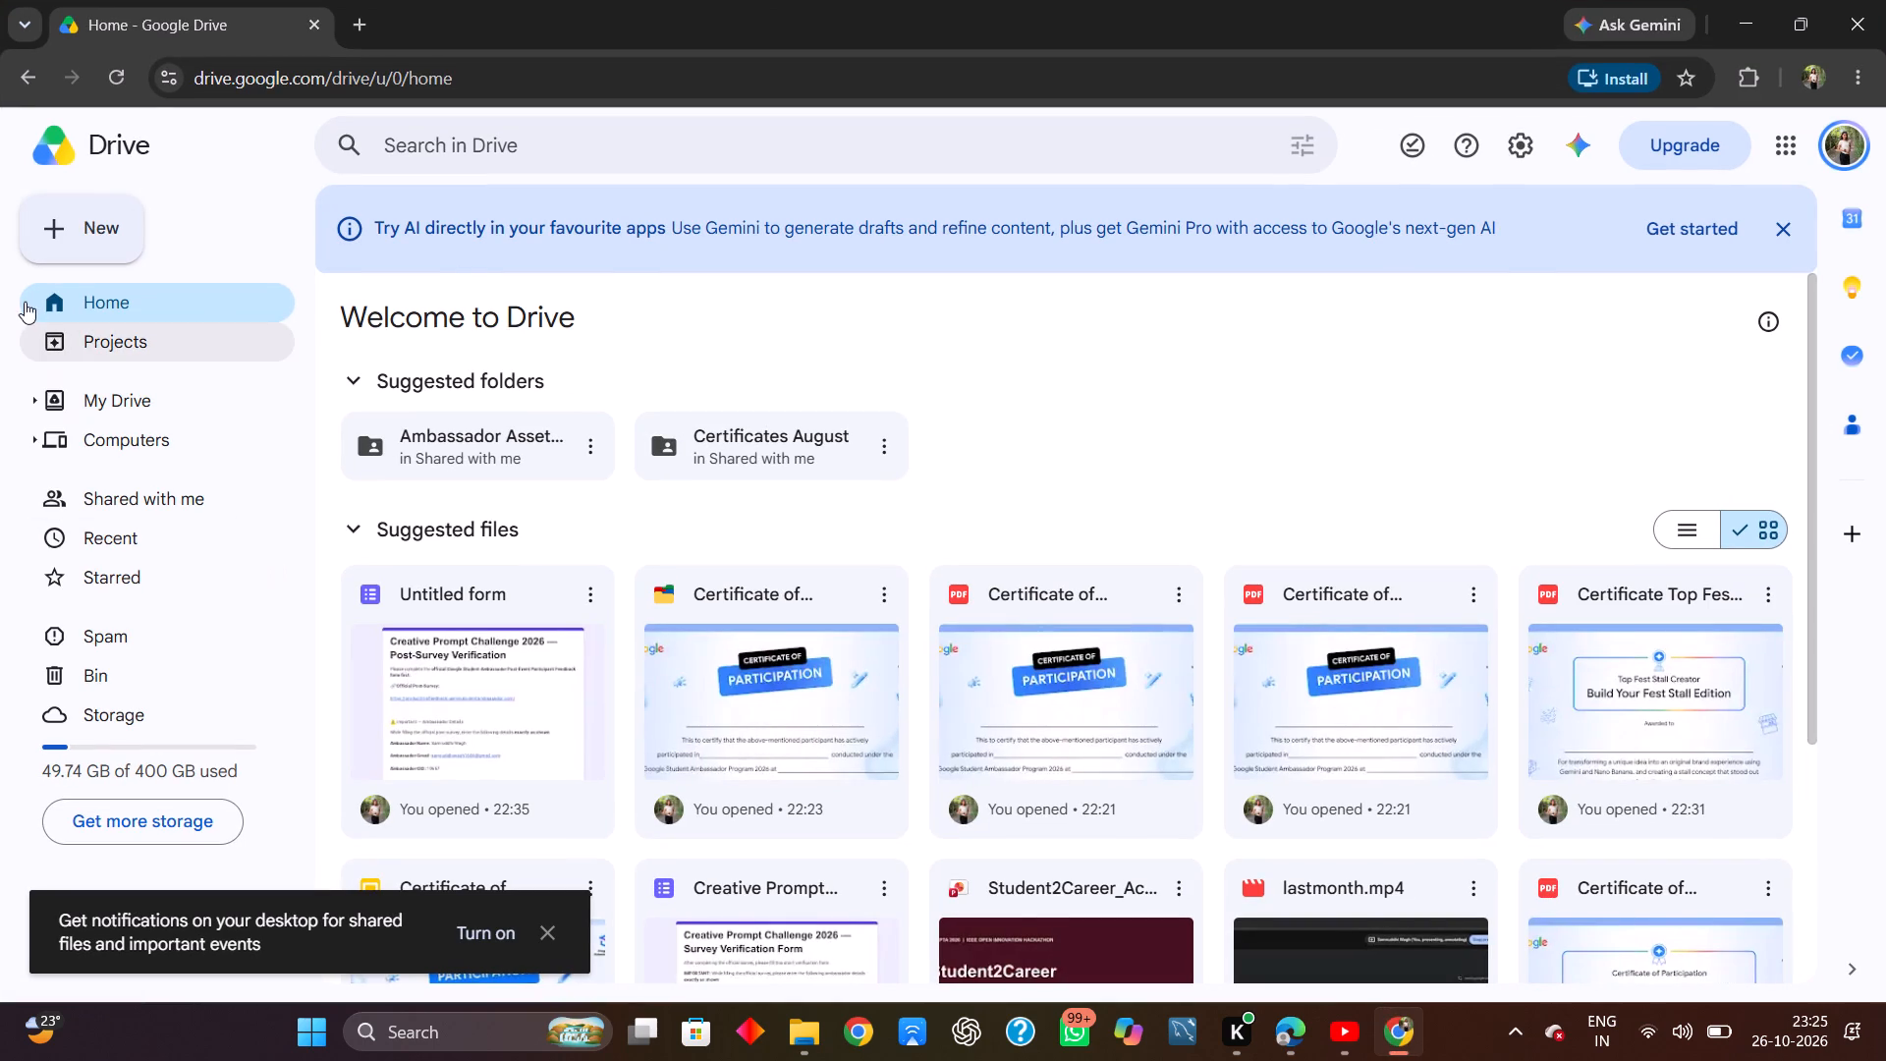
click(105, 258)
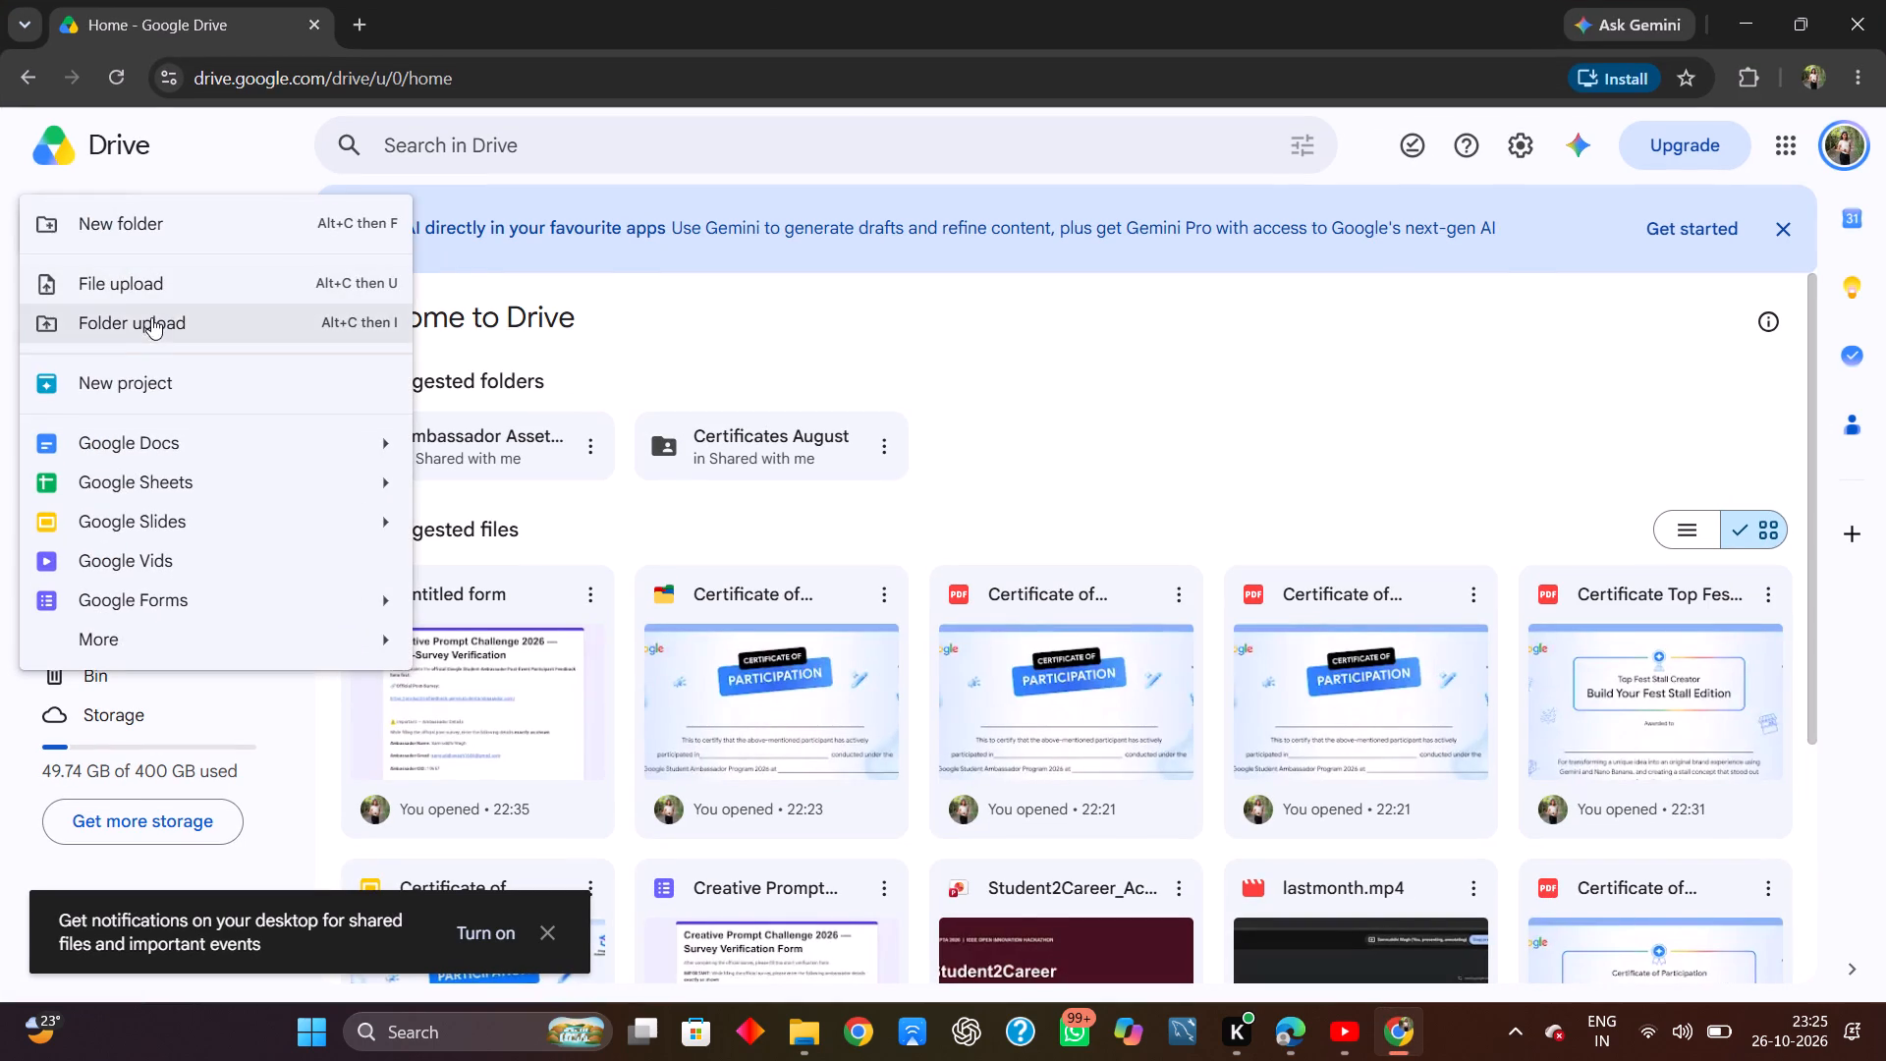
click(151, 317)
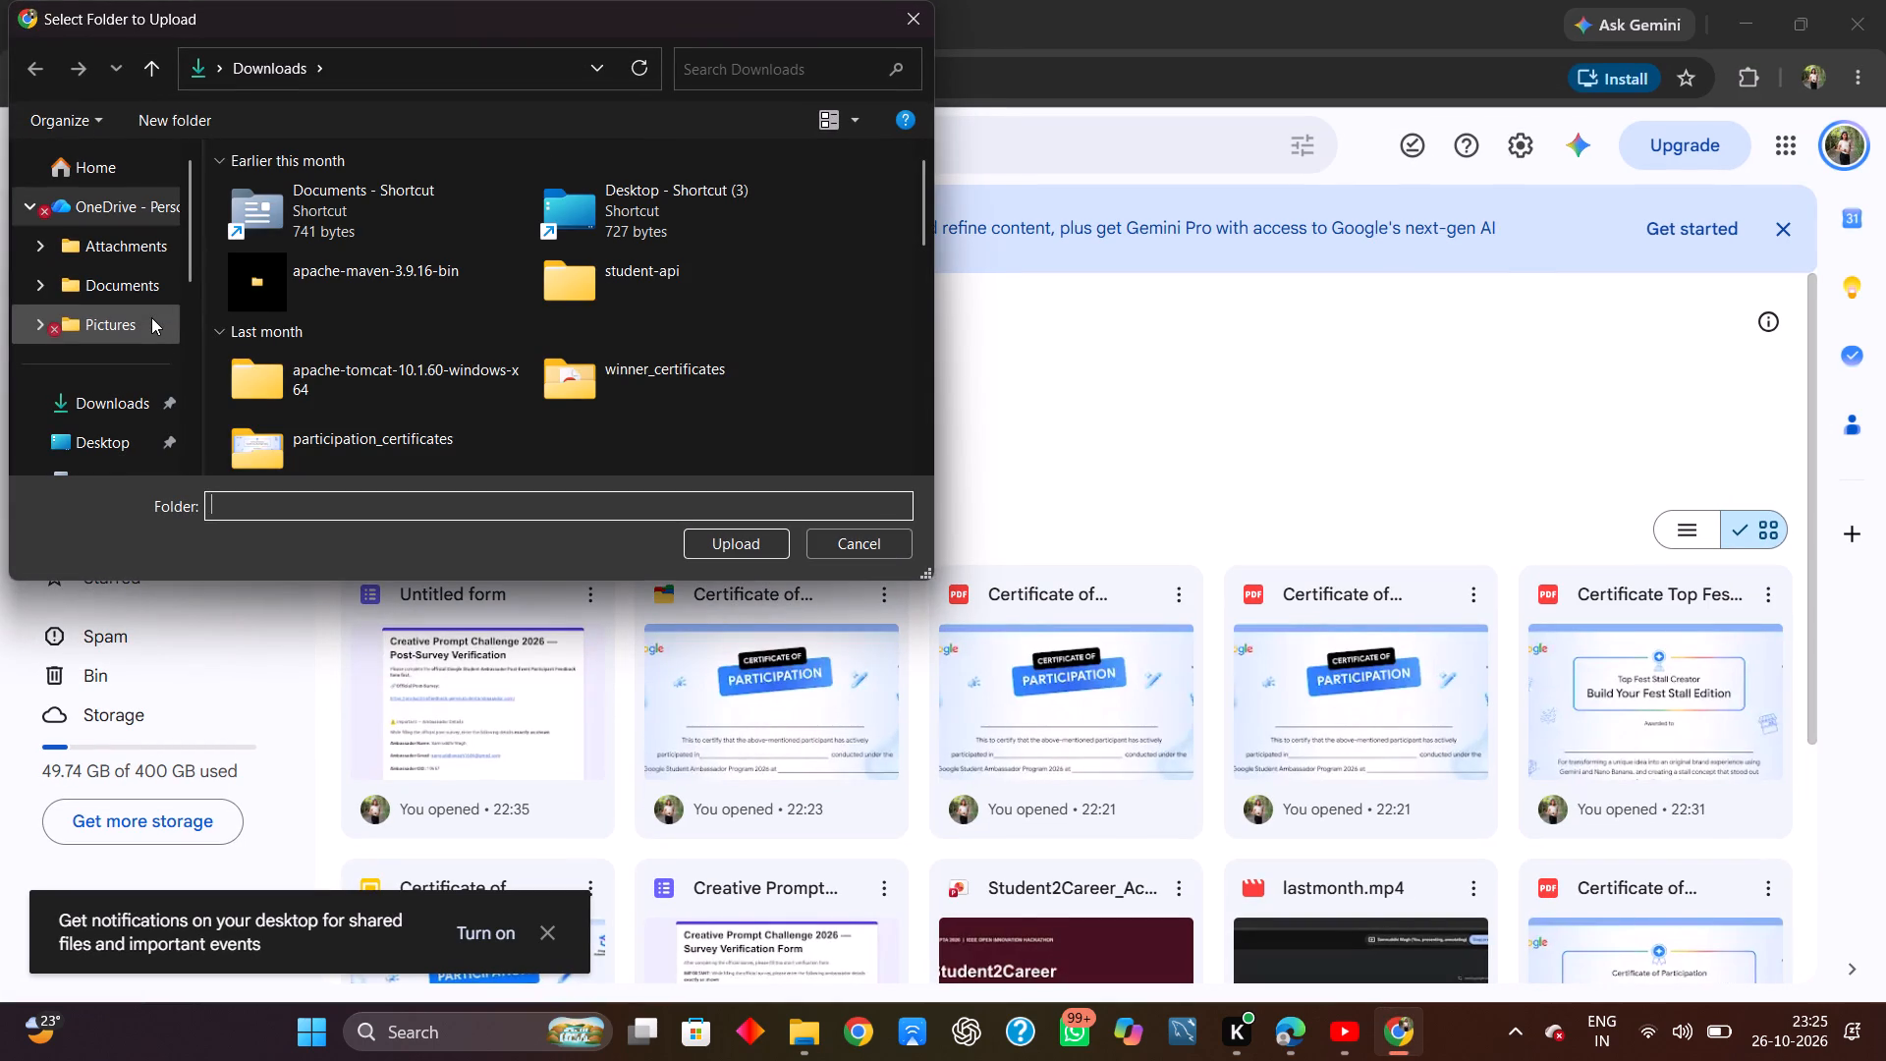
double_click(113, 424)
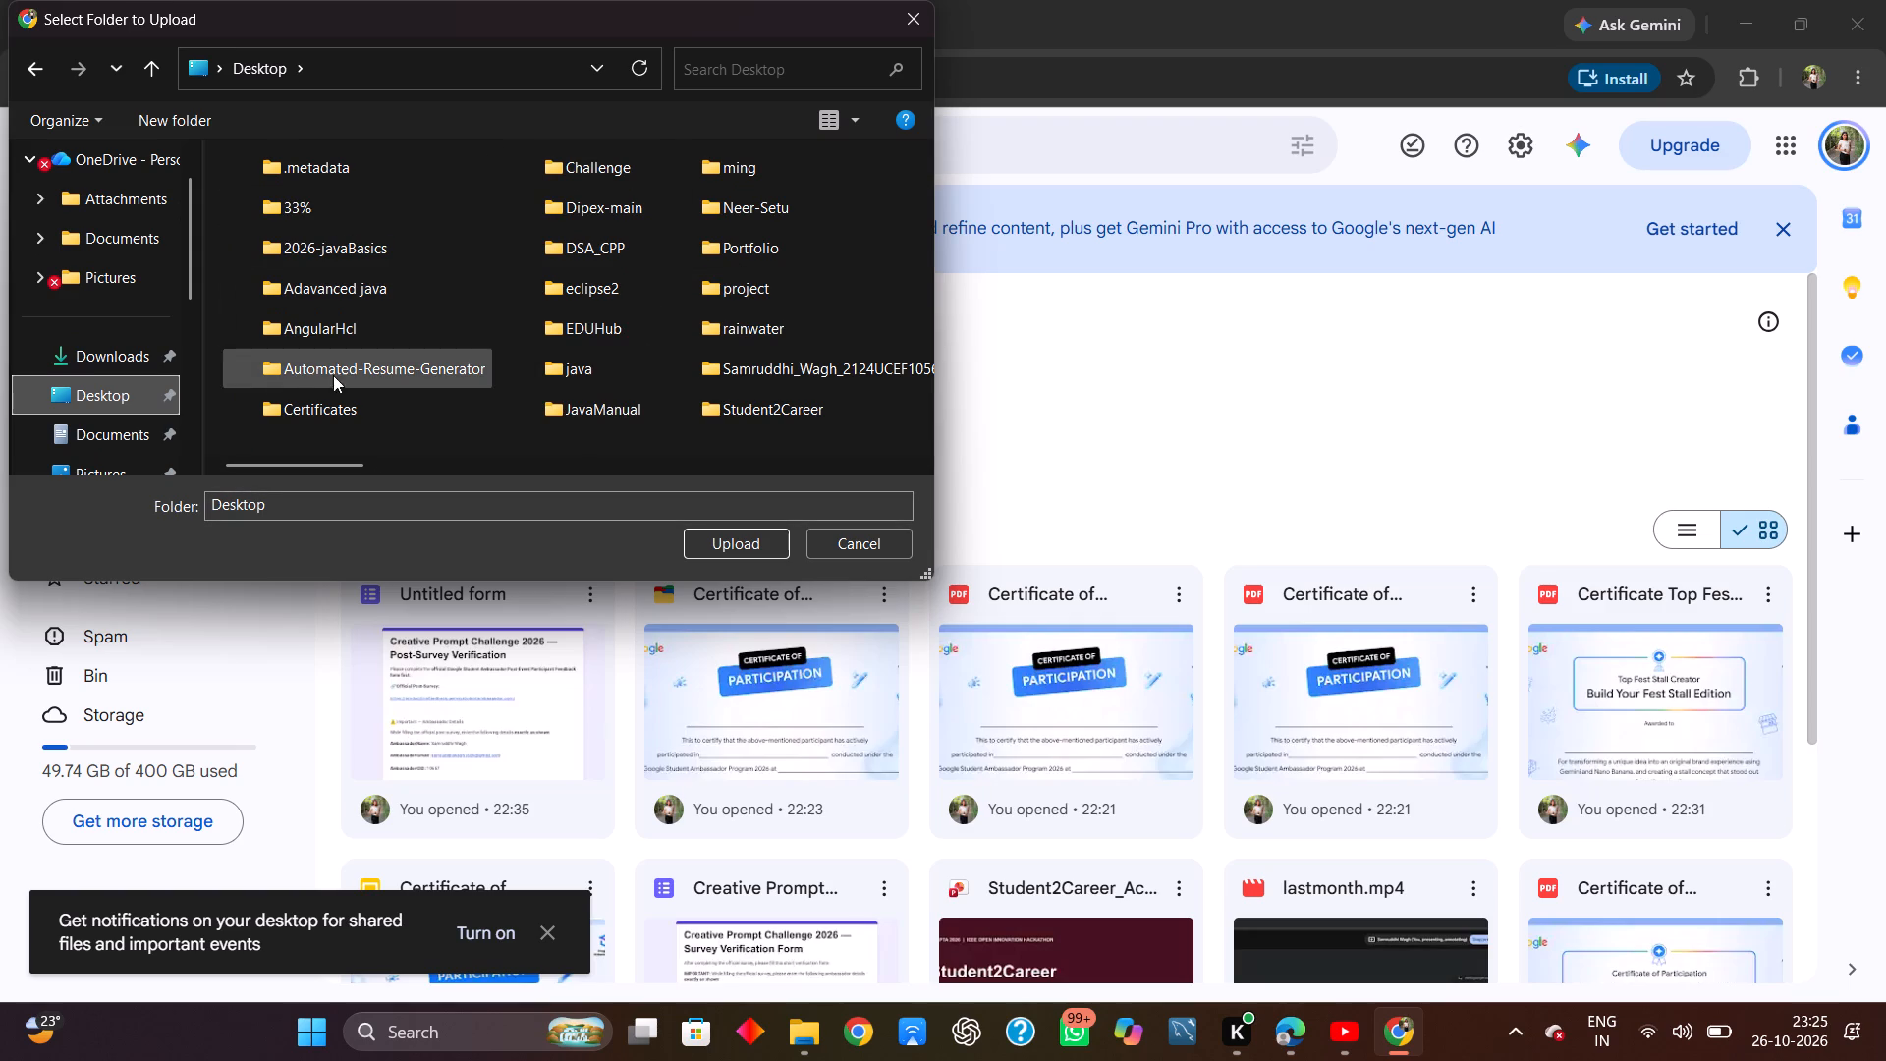
double_click(336, 415)
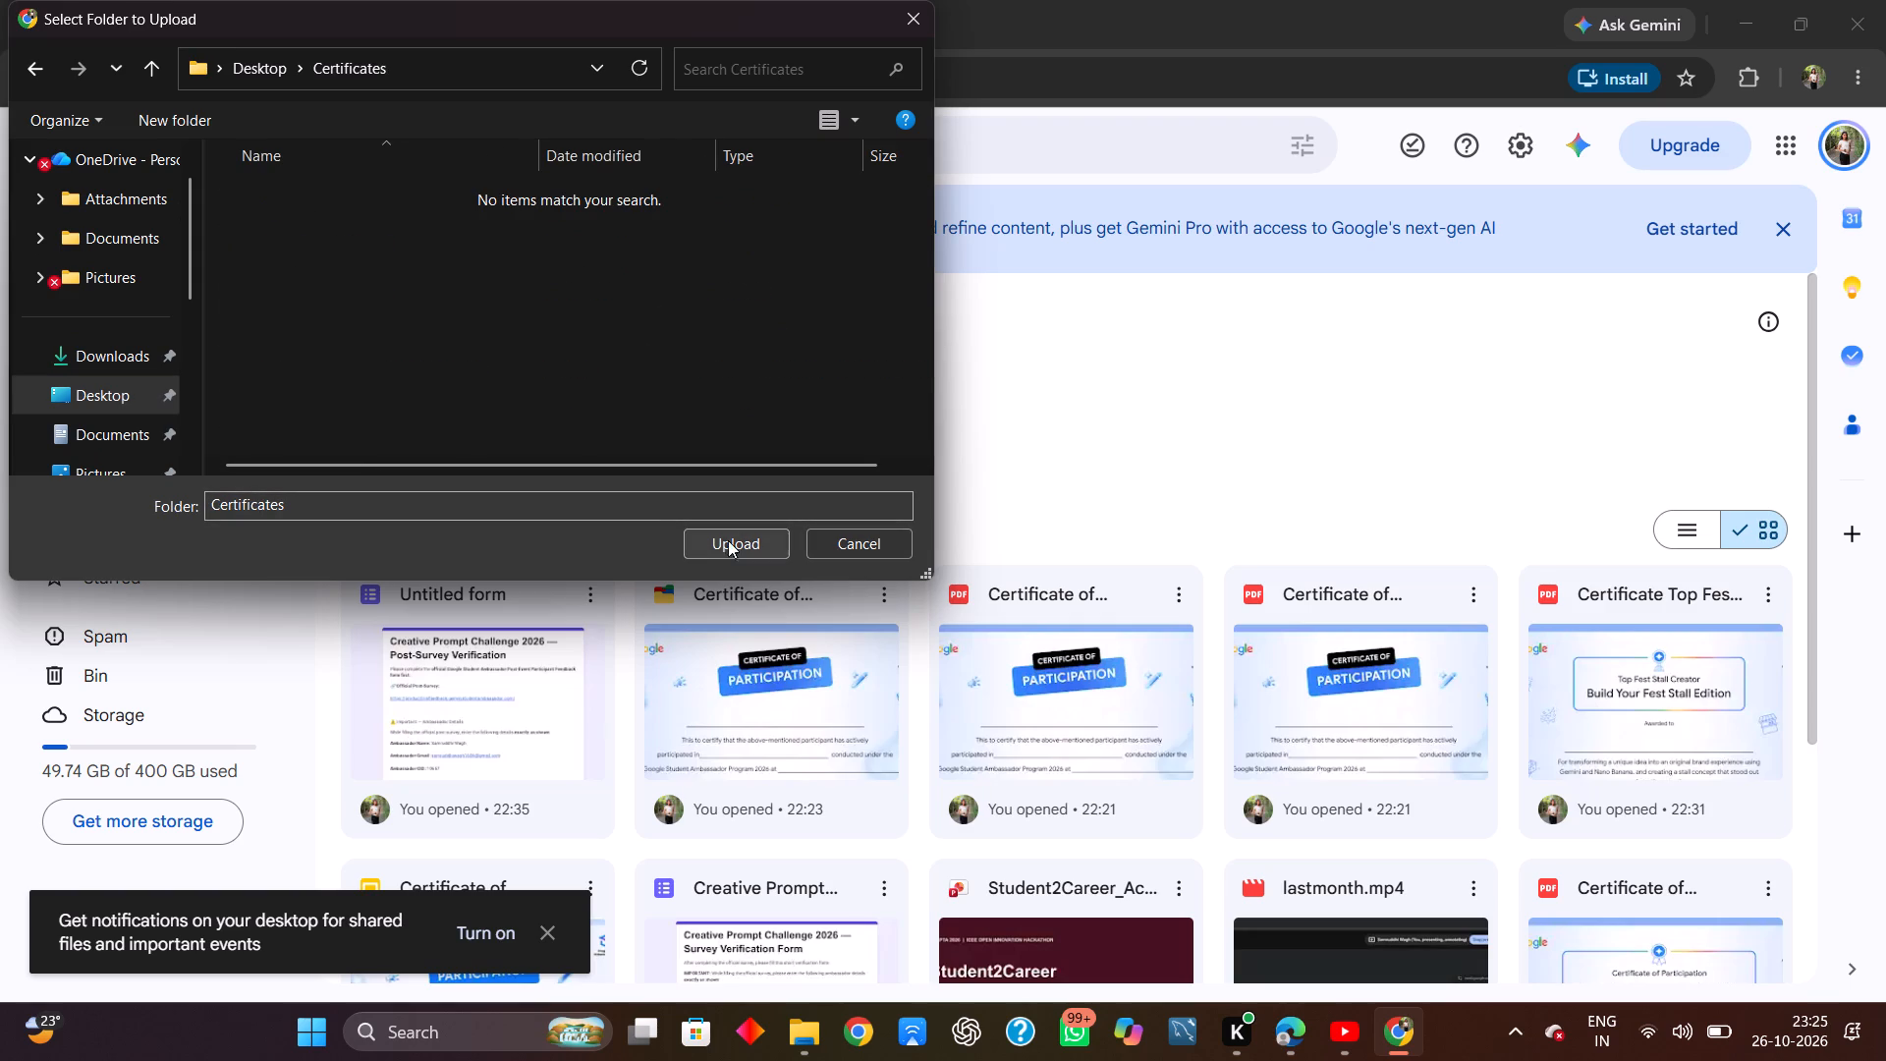
click(717, 546)
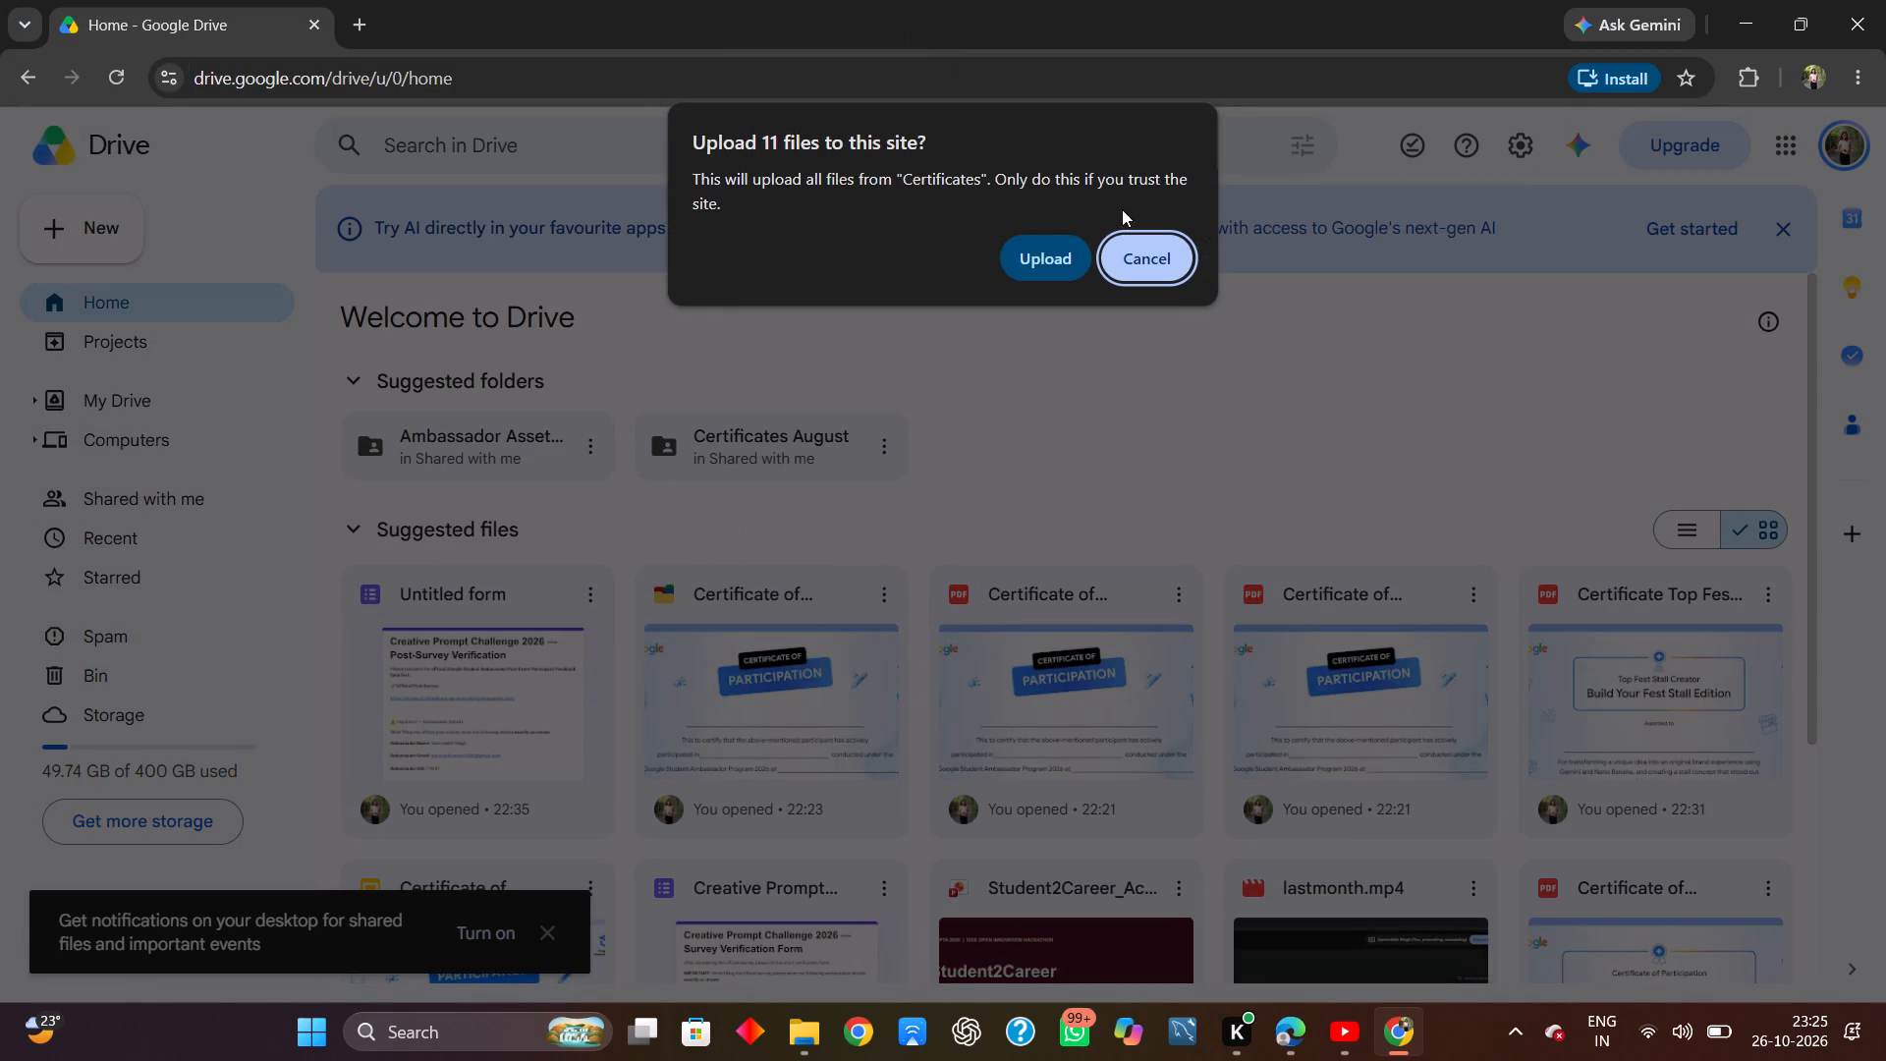
click(1066, 255)
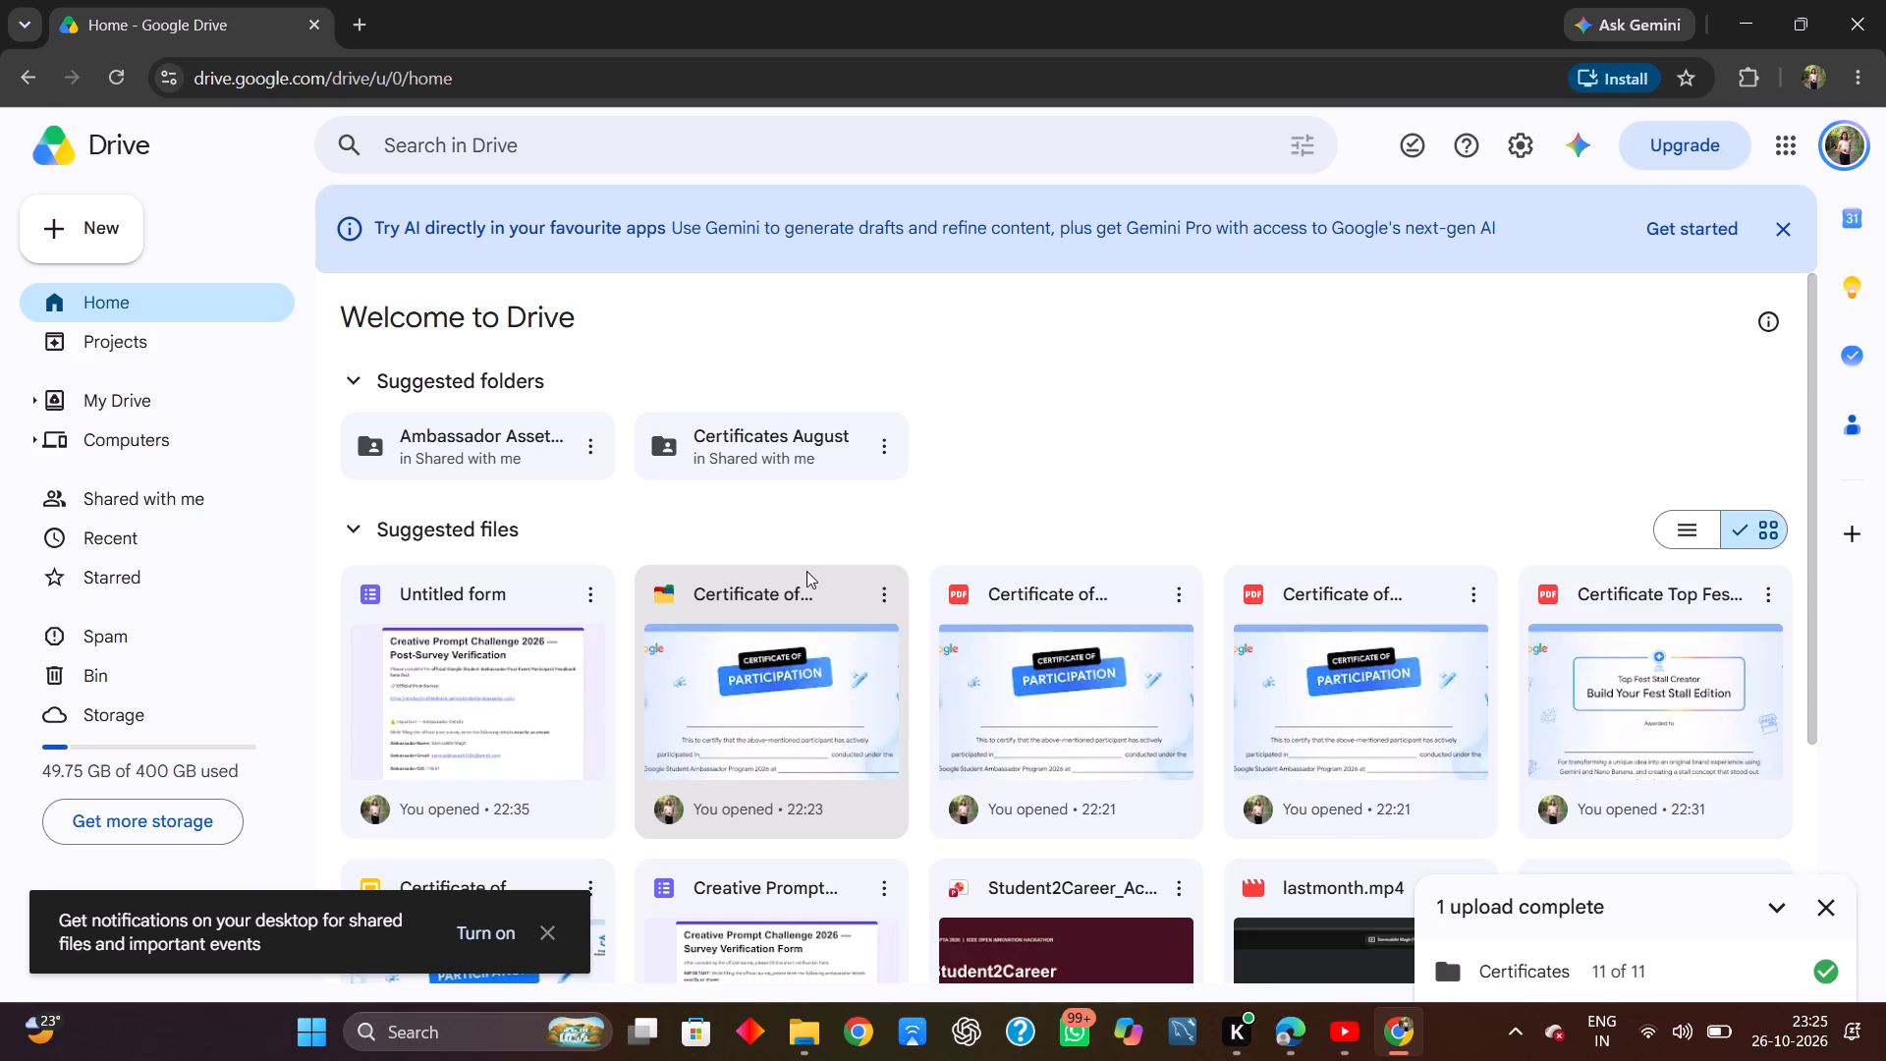
Open the uploaded Certificates folder in Drive and look over the certificate images in it.
double_click(1540, 956)
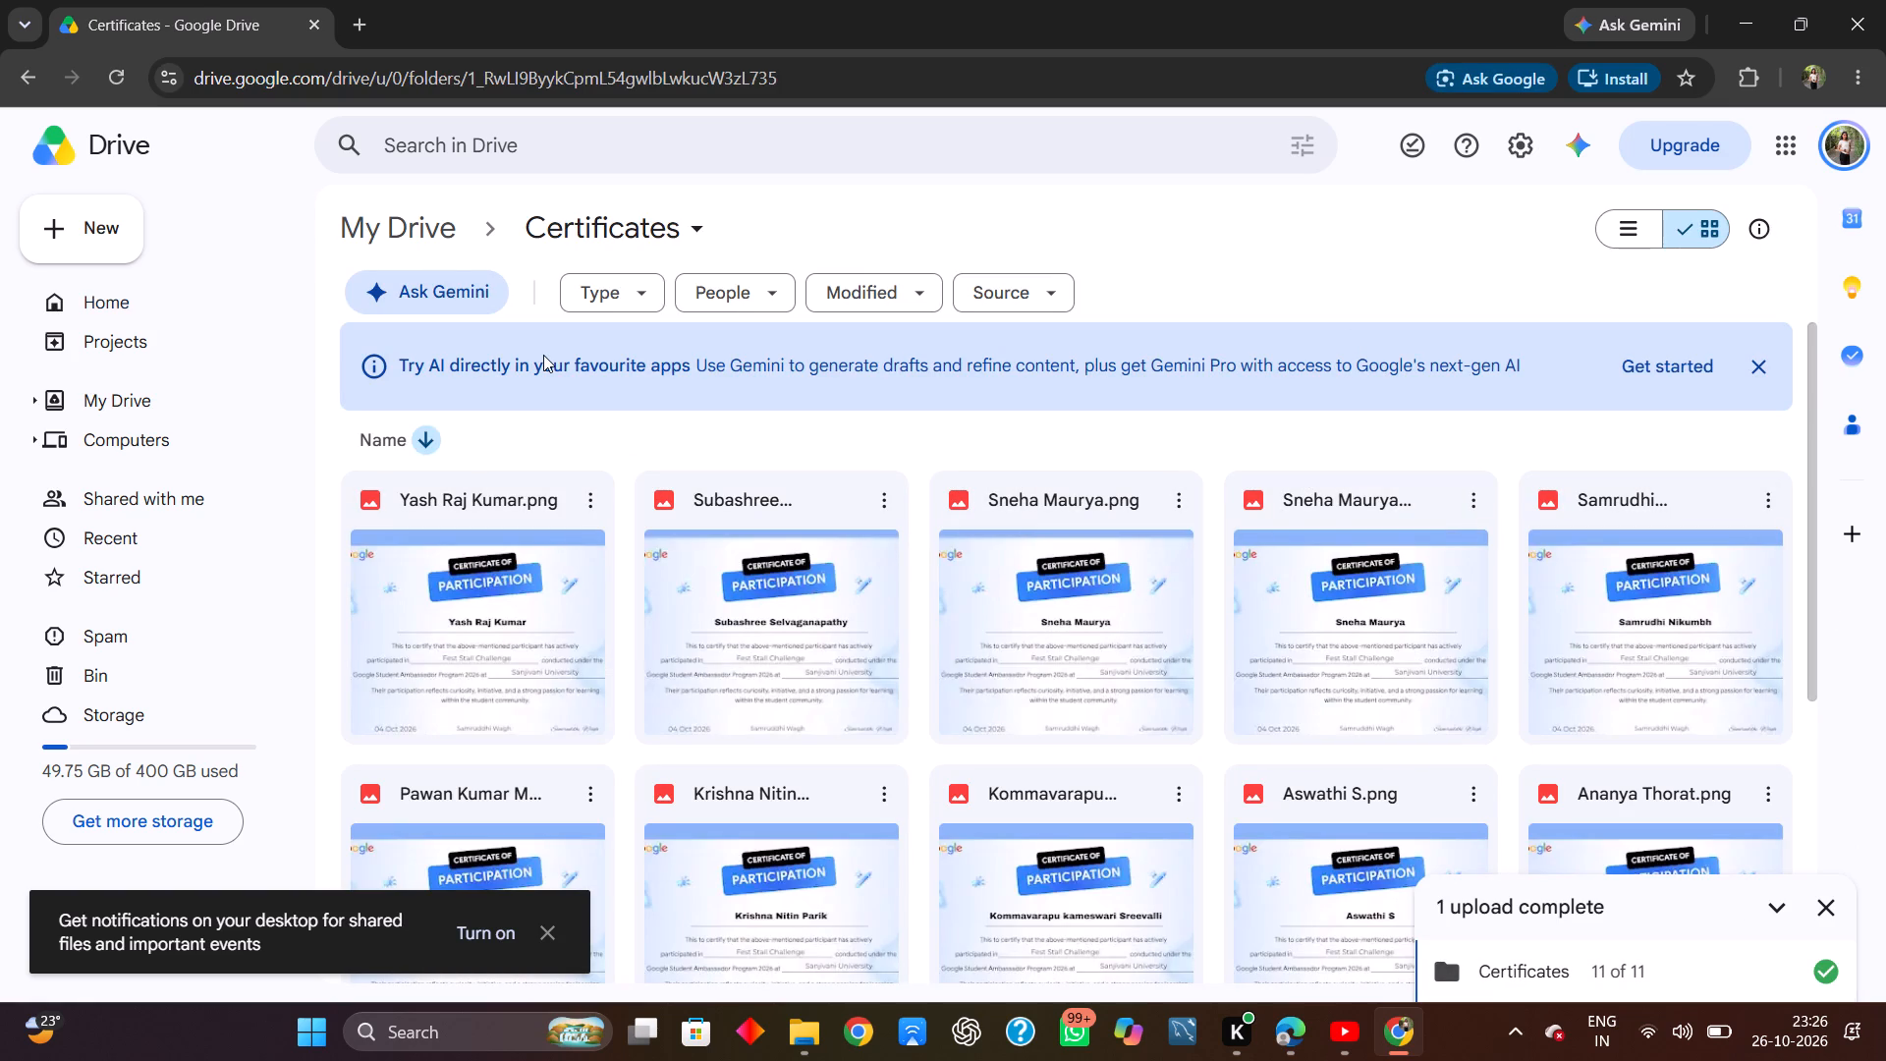
scroll(543, 355, down, 1)
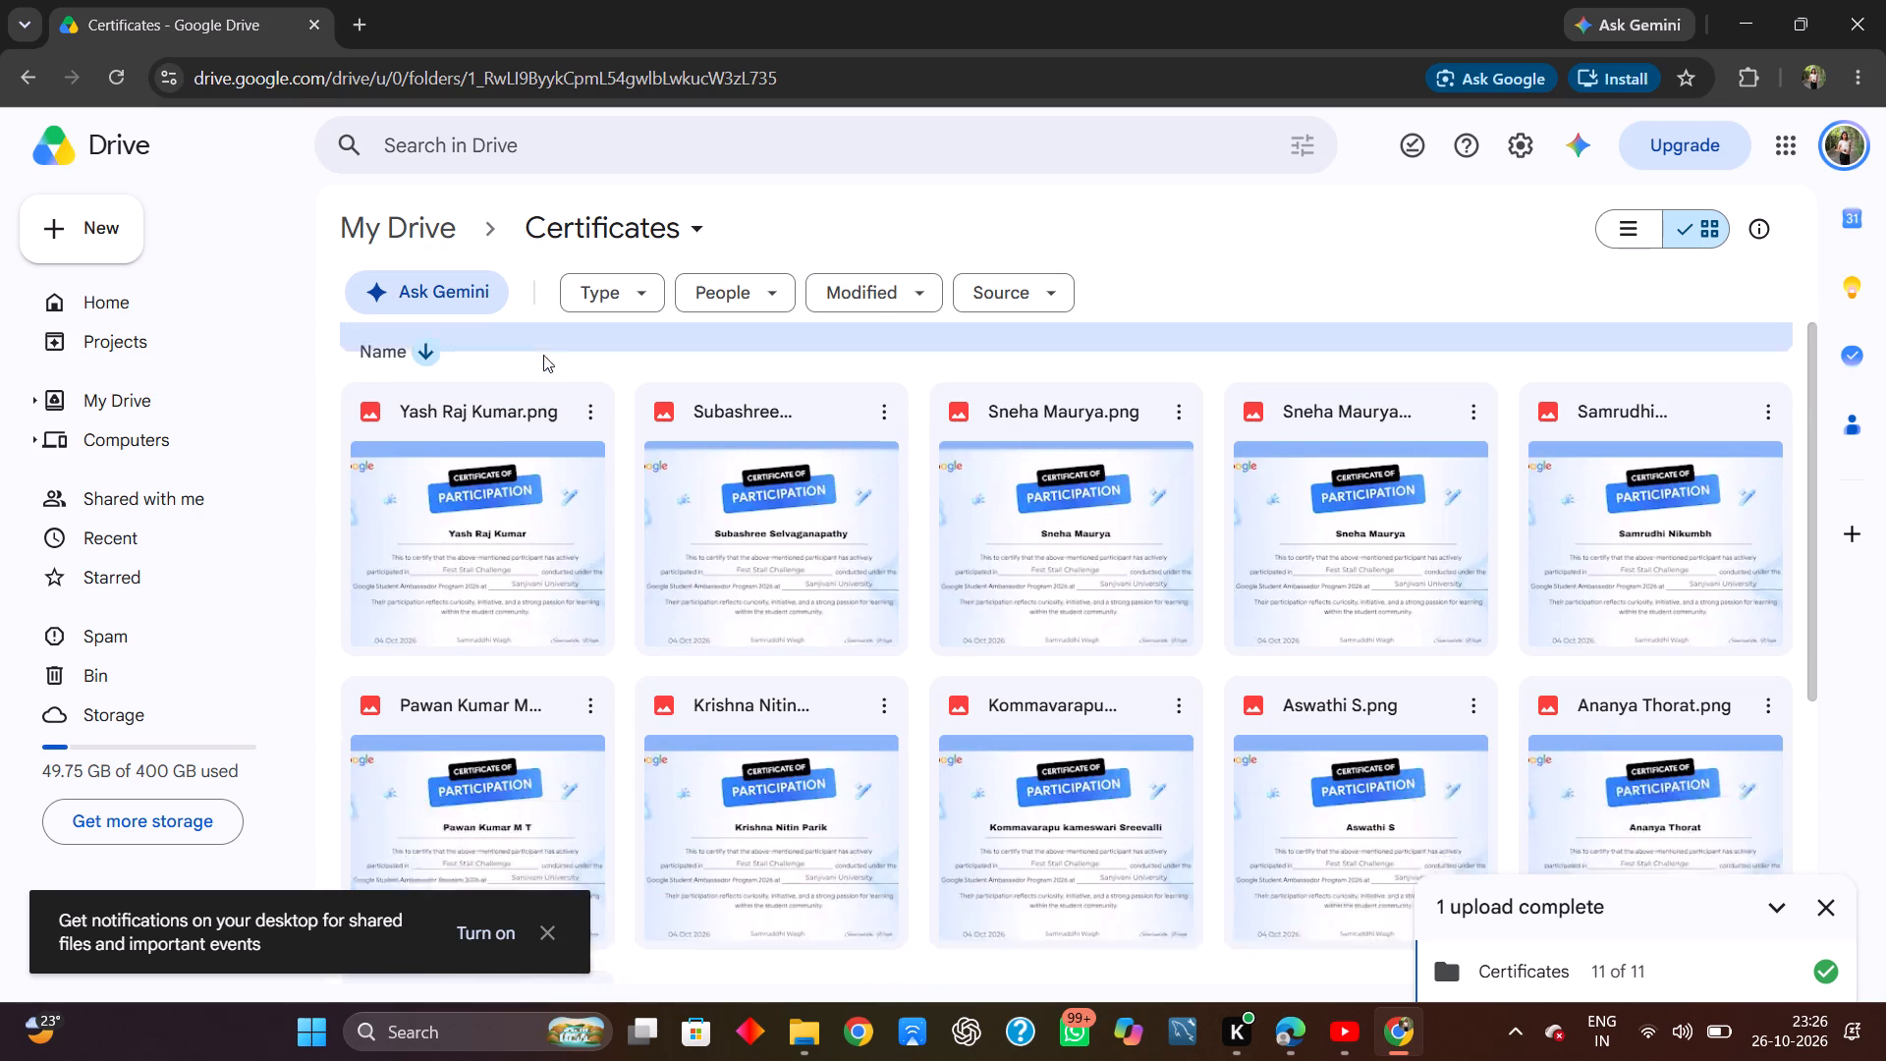
scroll(543, 355, down, 3)
scroll(543, 355, up, 13)
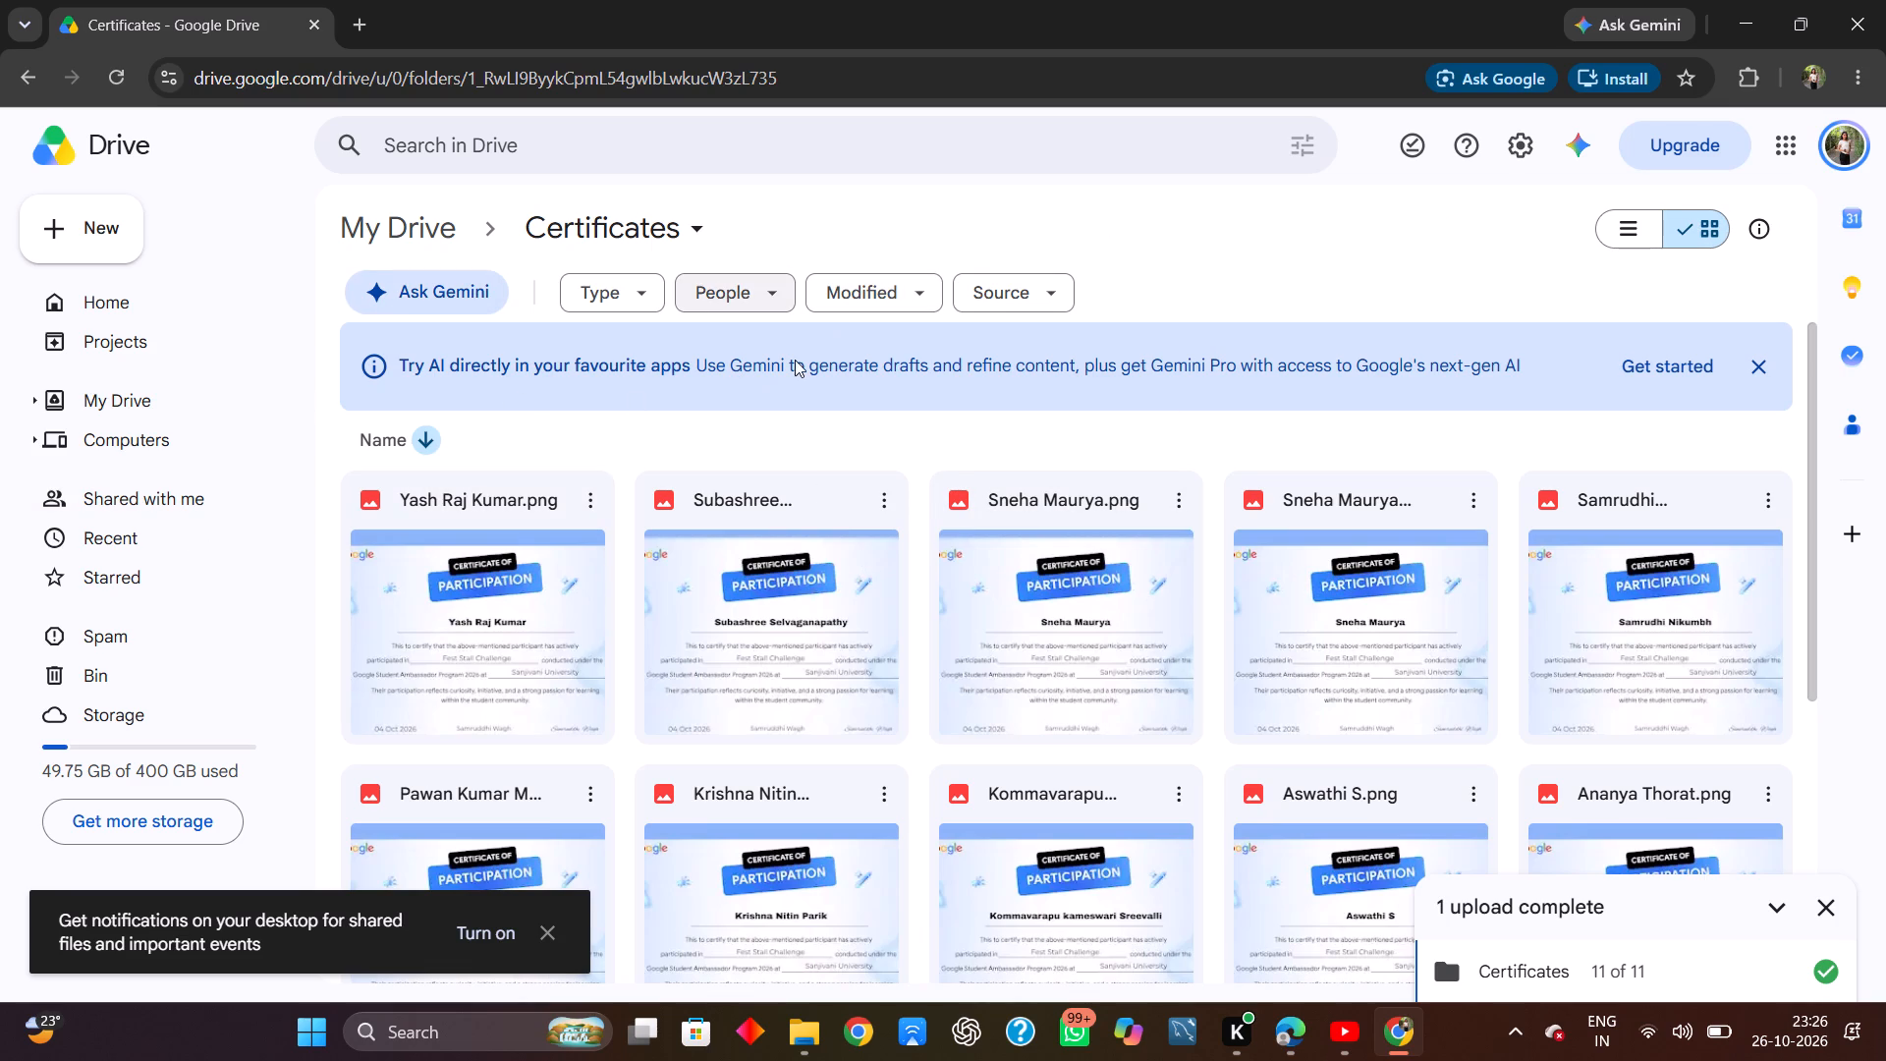
Share the Certificates folder with general access set to Anyone with the link, and copy its link.
click(674, 229)
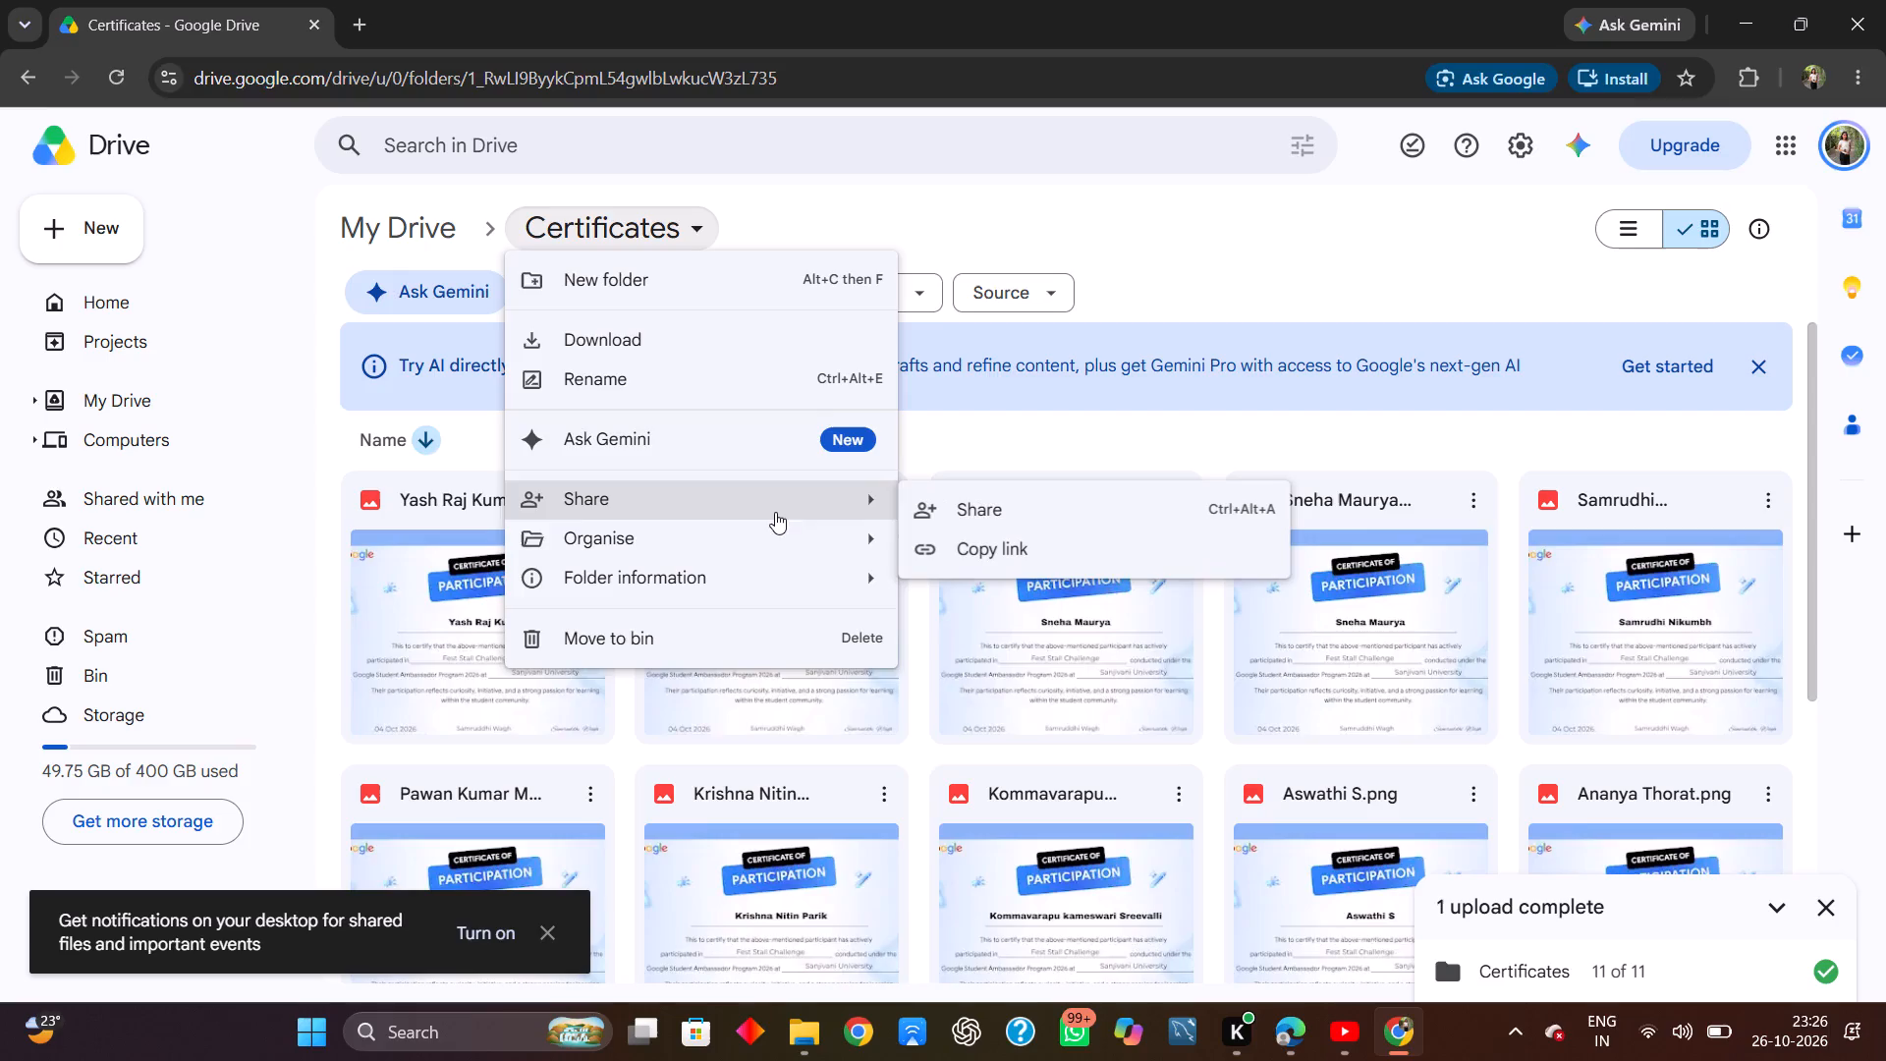
click(1004, 515)
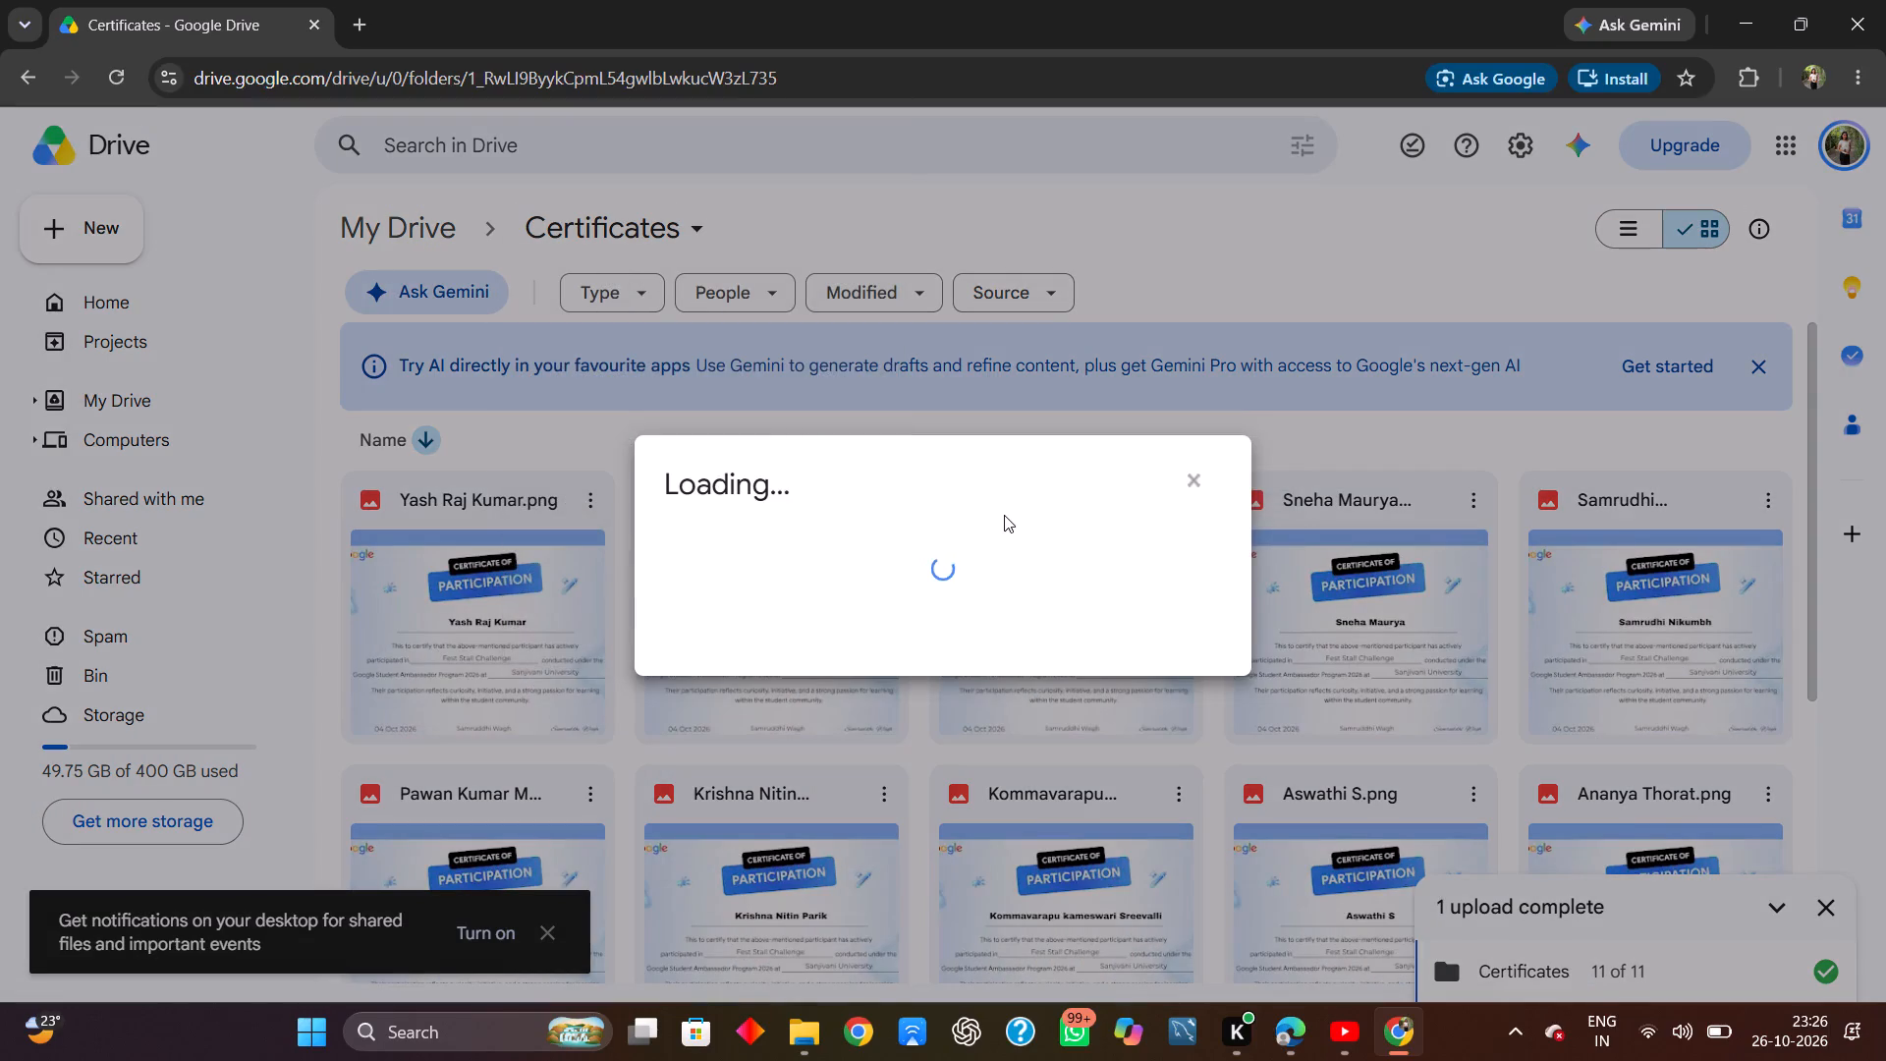
click(791, 661)
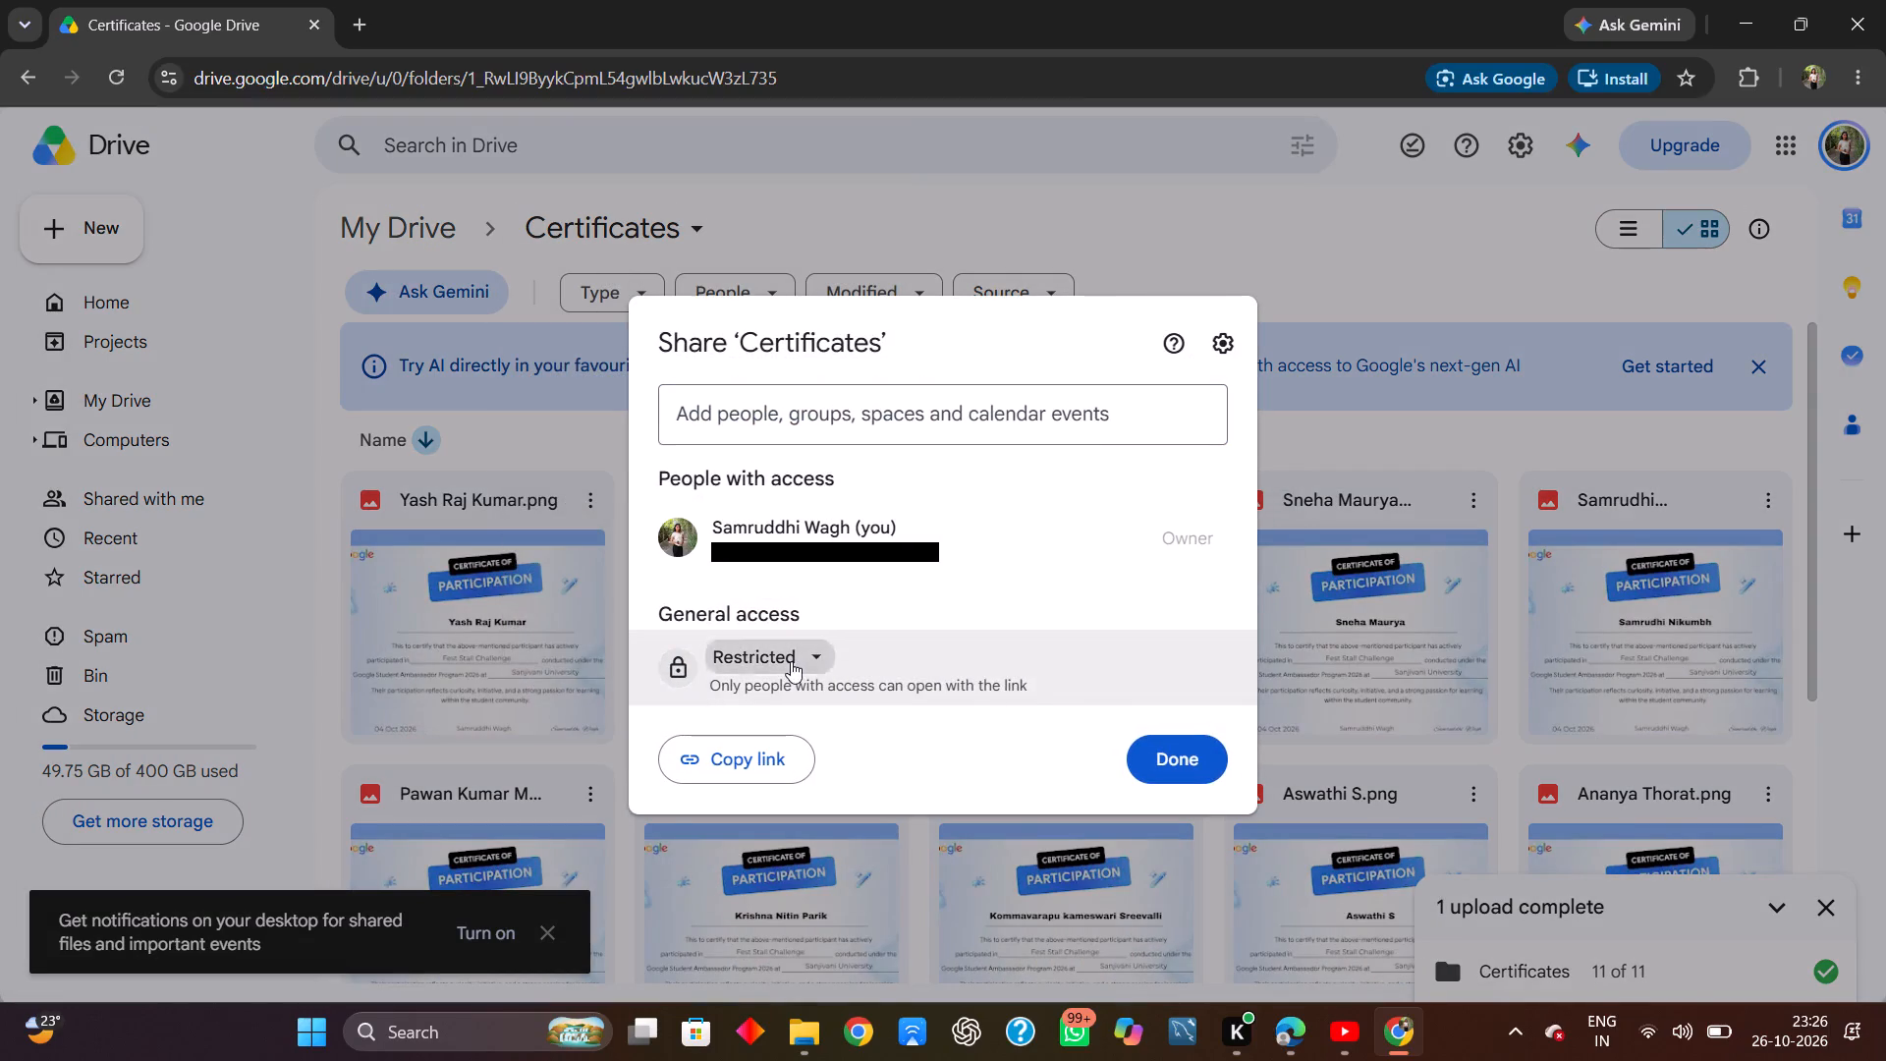
click(825, 753)
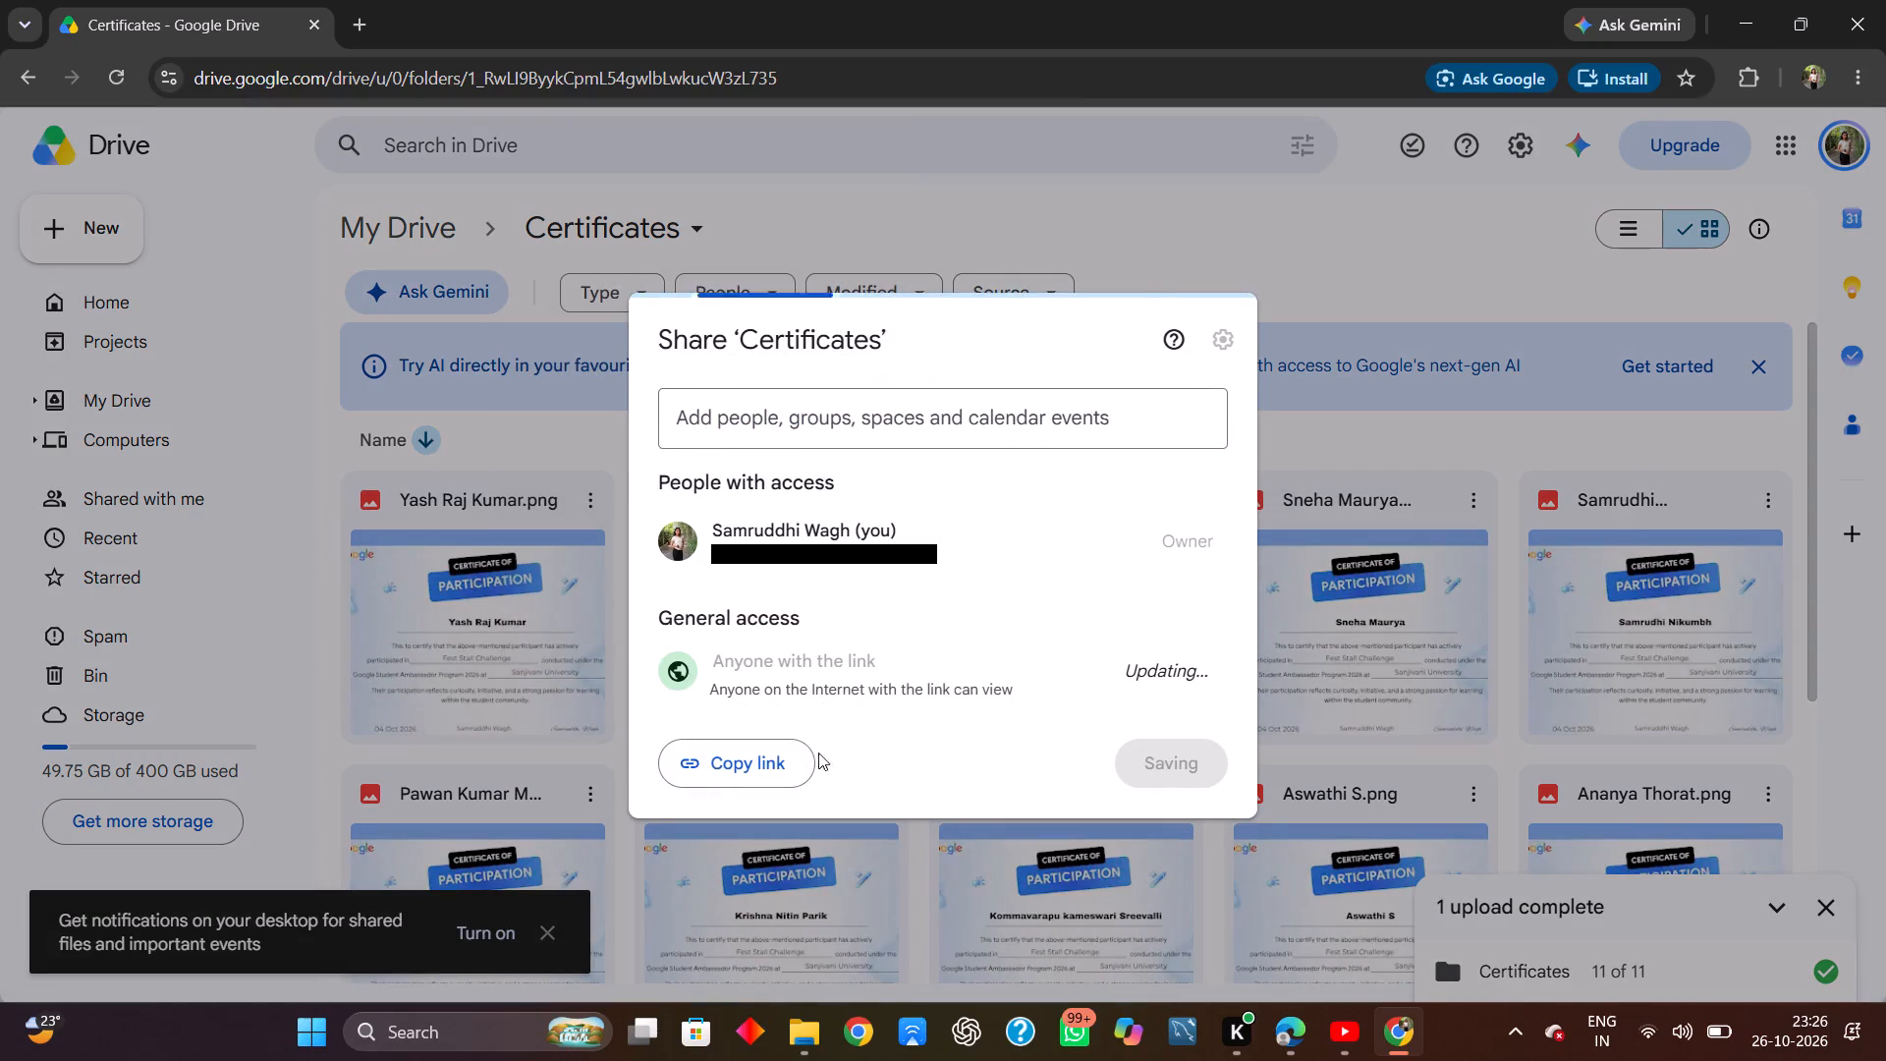
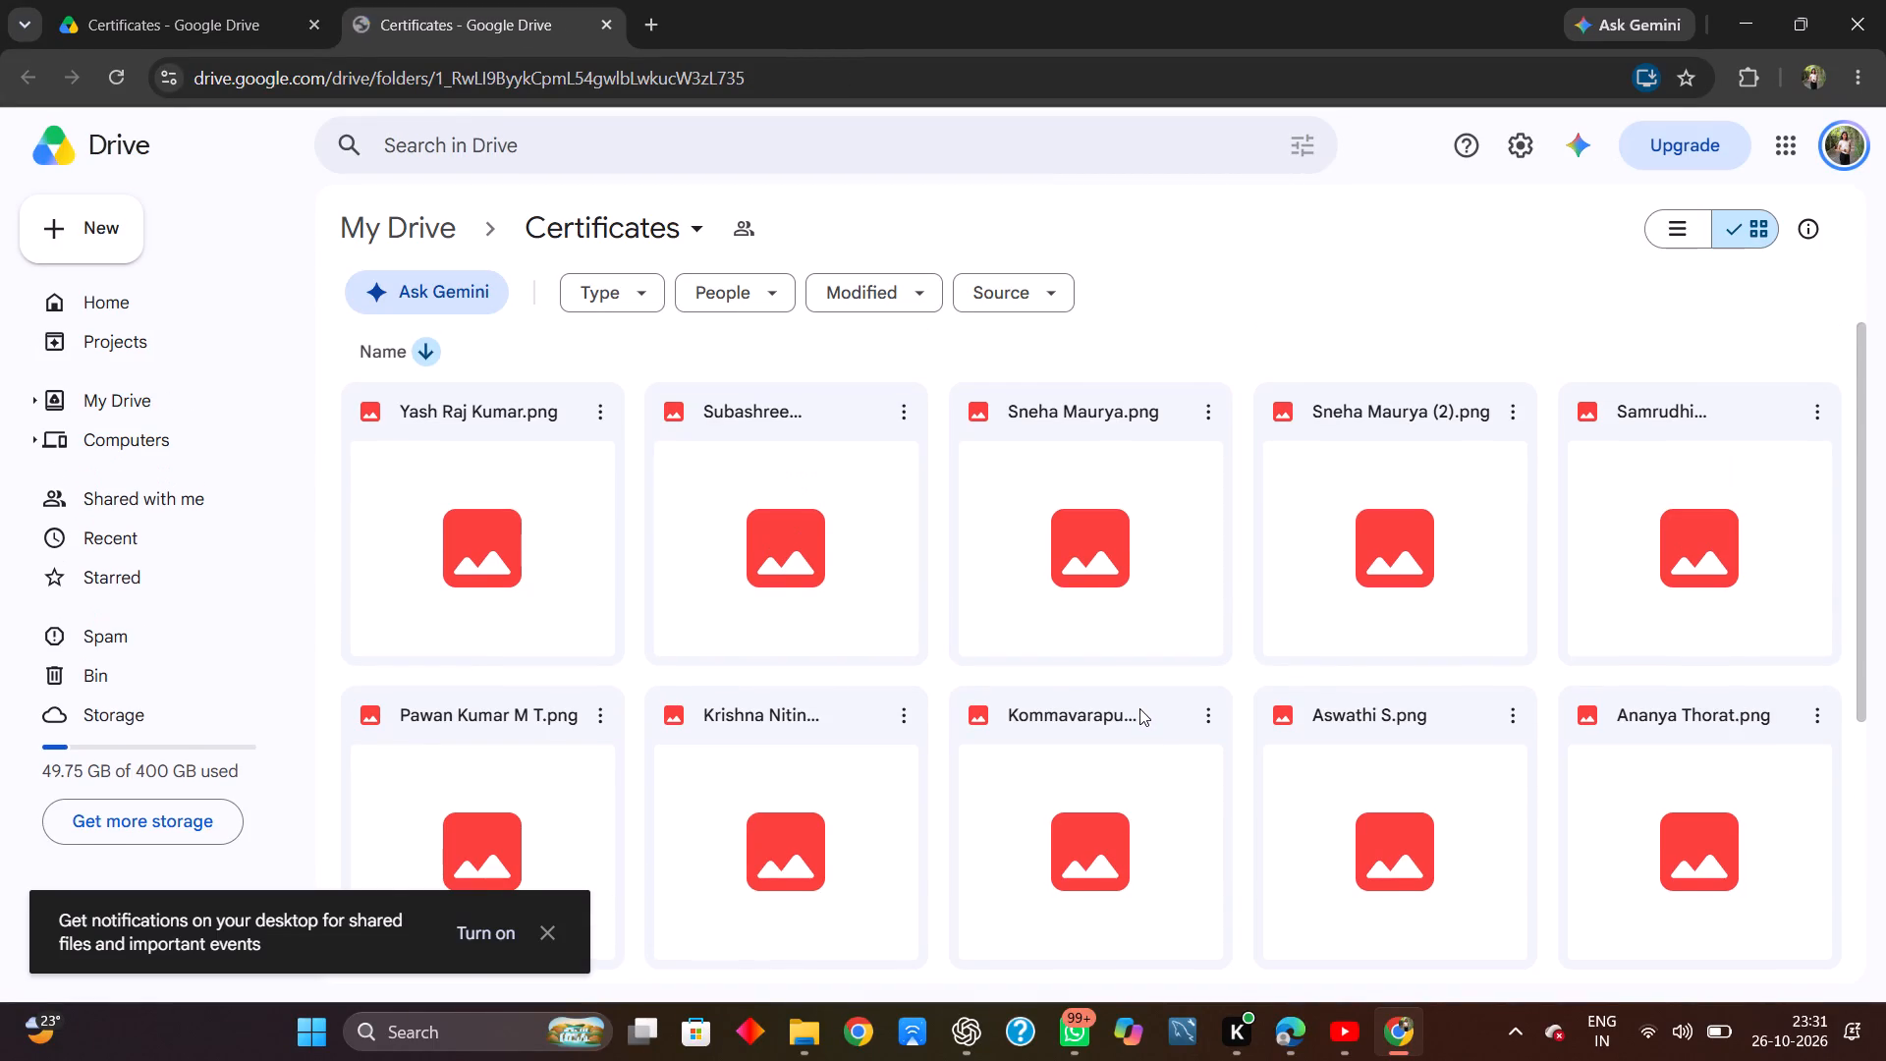
Look through the participation certificate images in the Certificates folder of Google Drive in Chrome.
scroll(751, 677, down, 7)
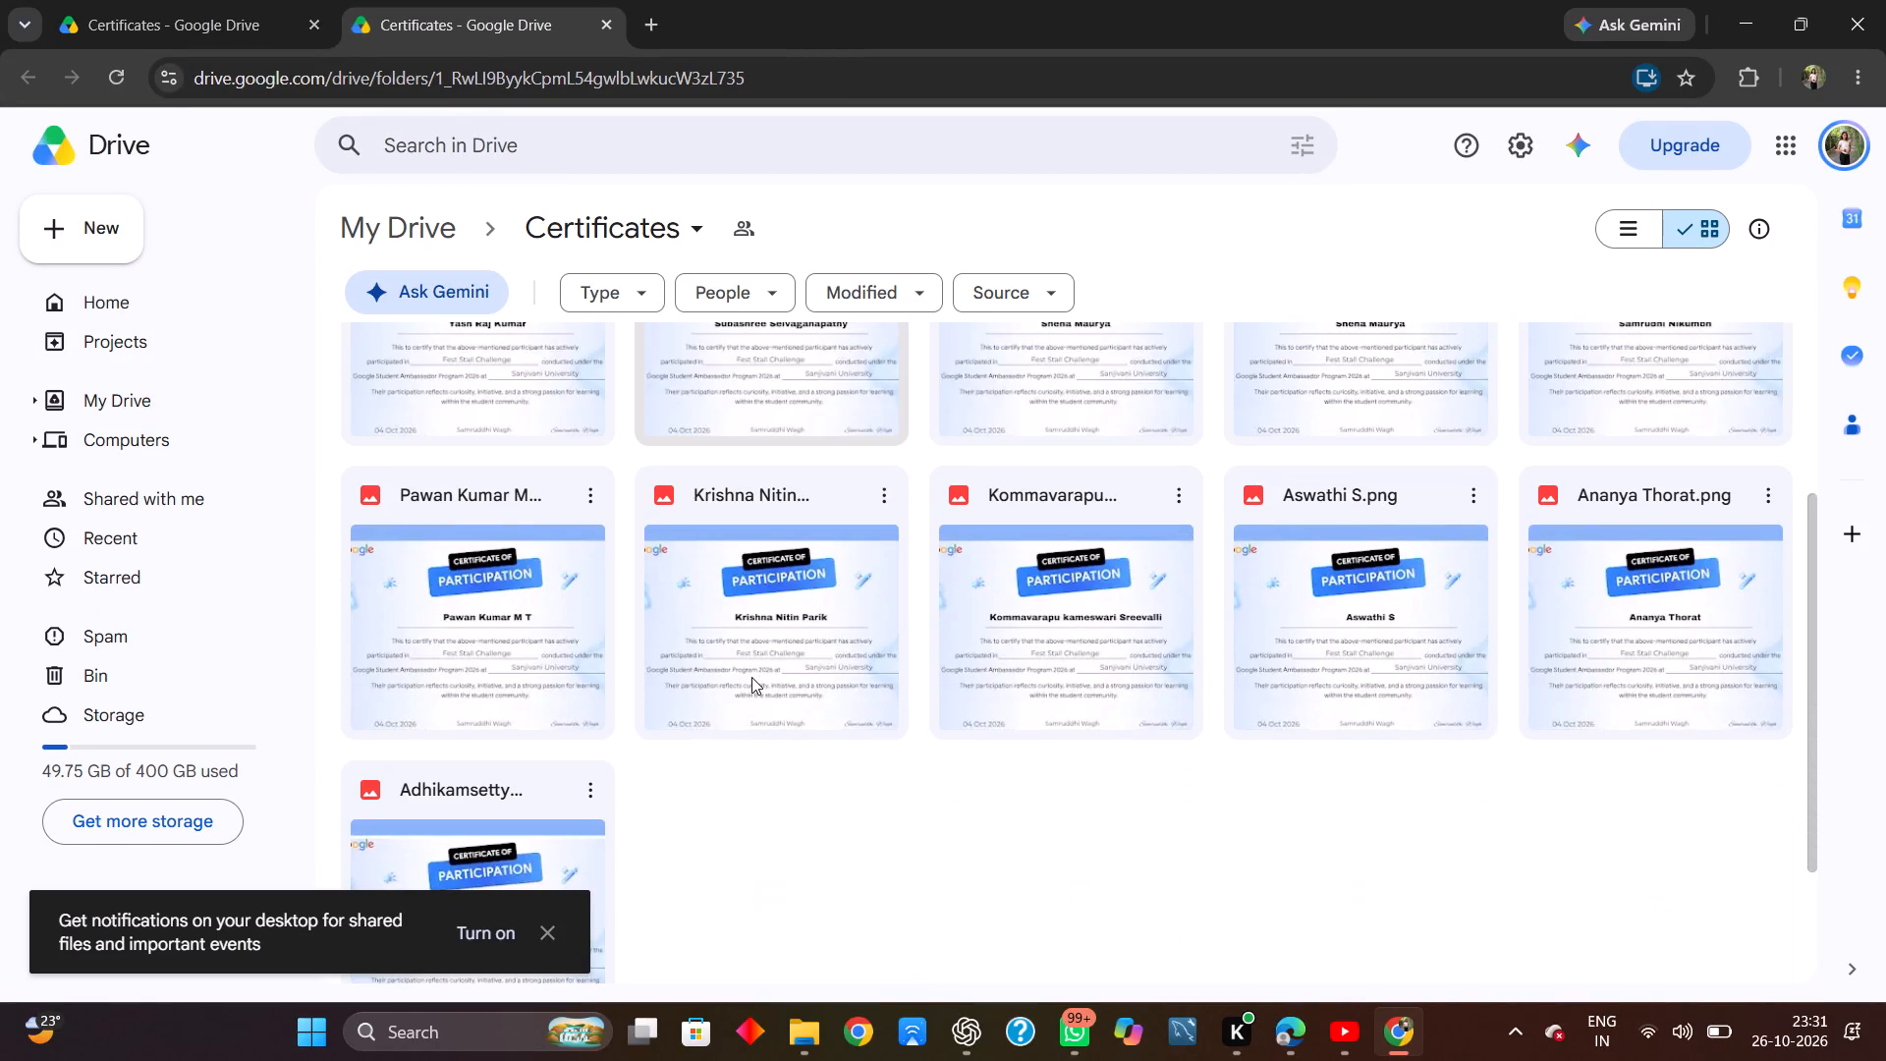
scroll(751, 677, up, 10)
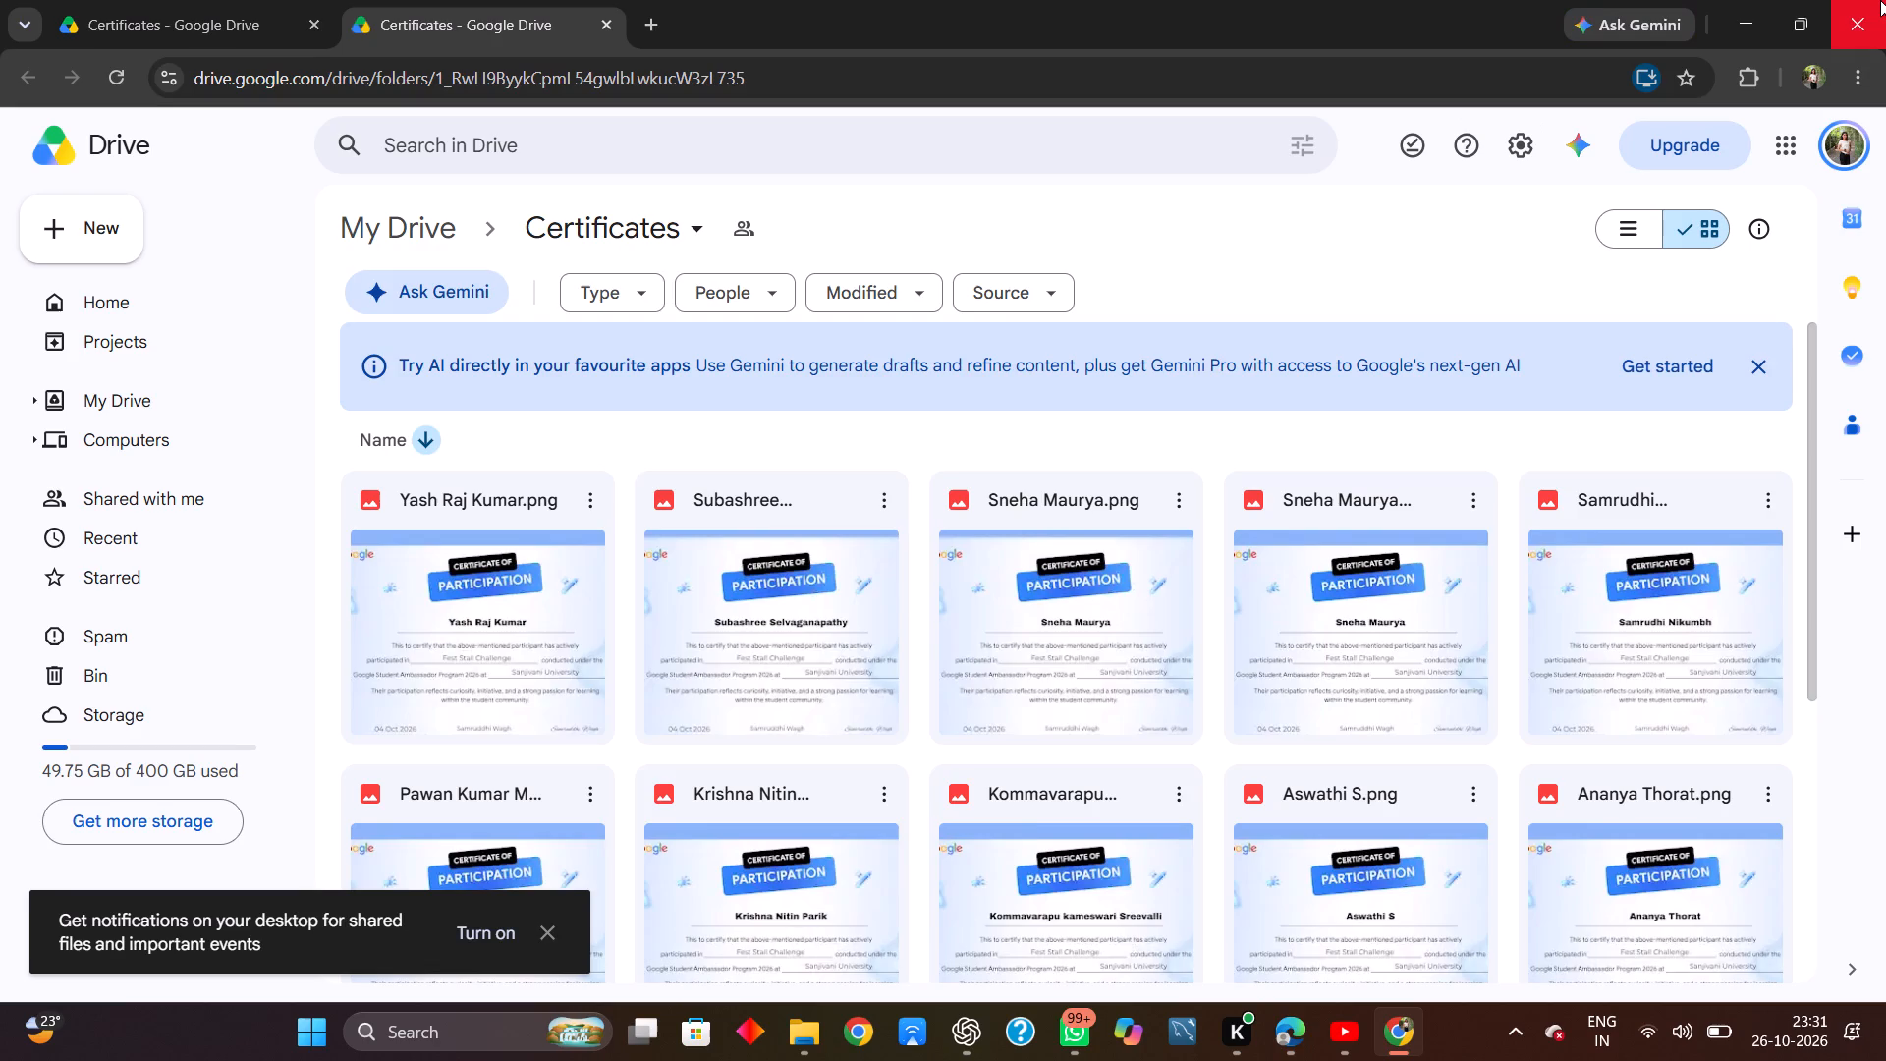
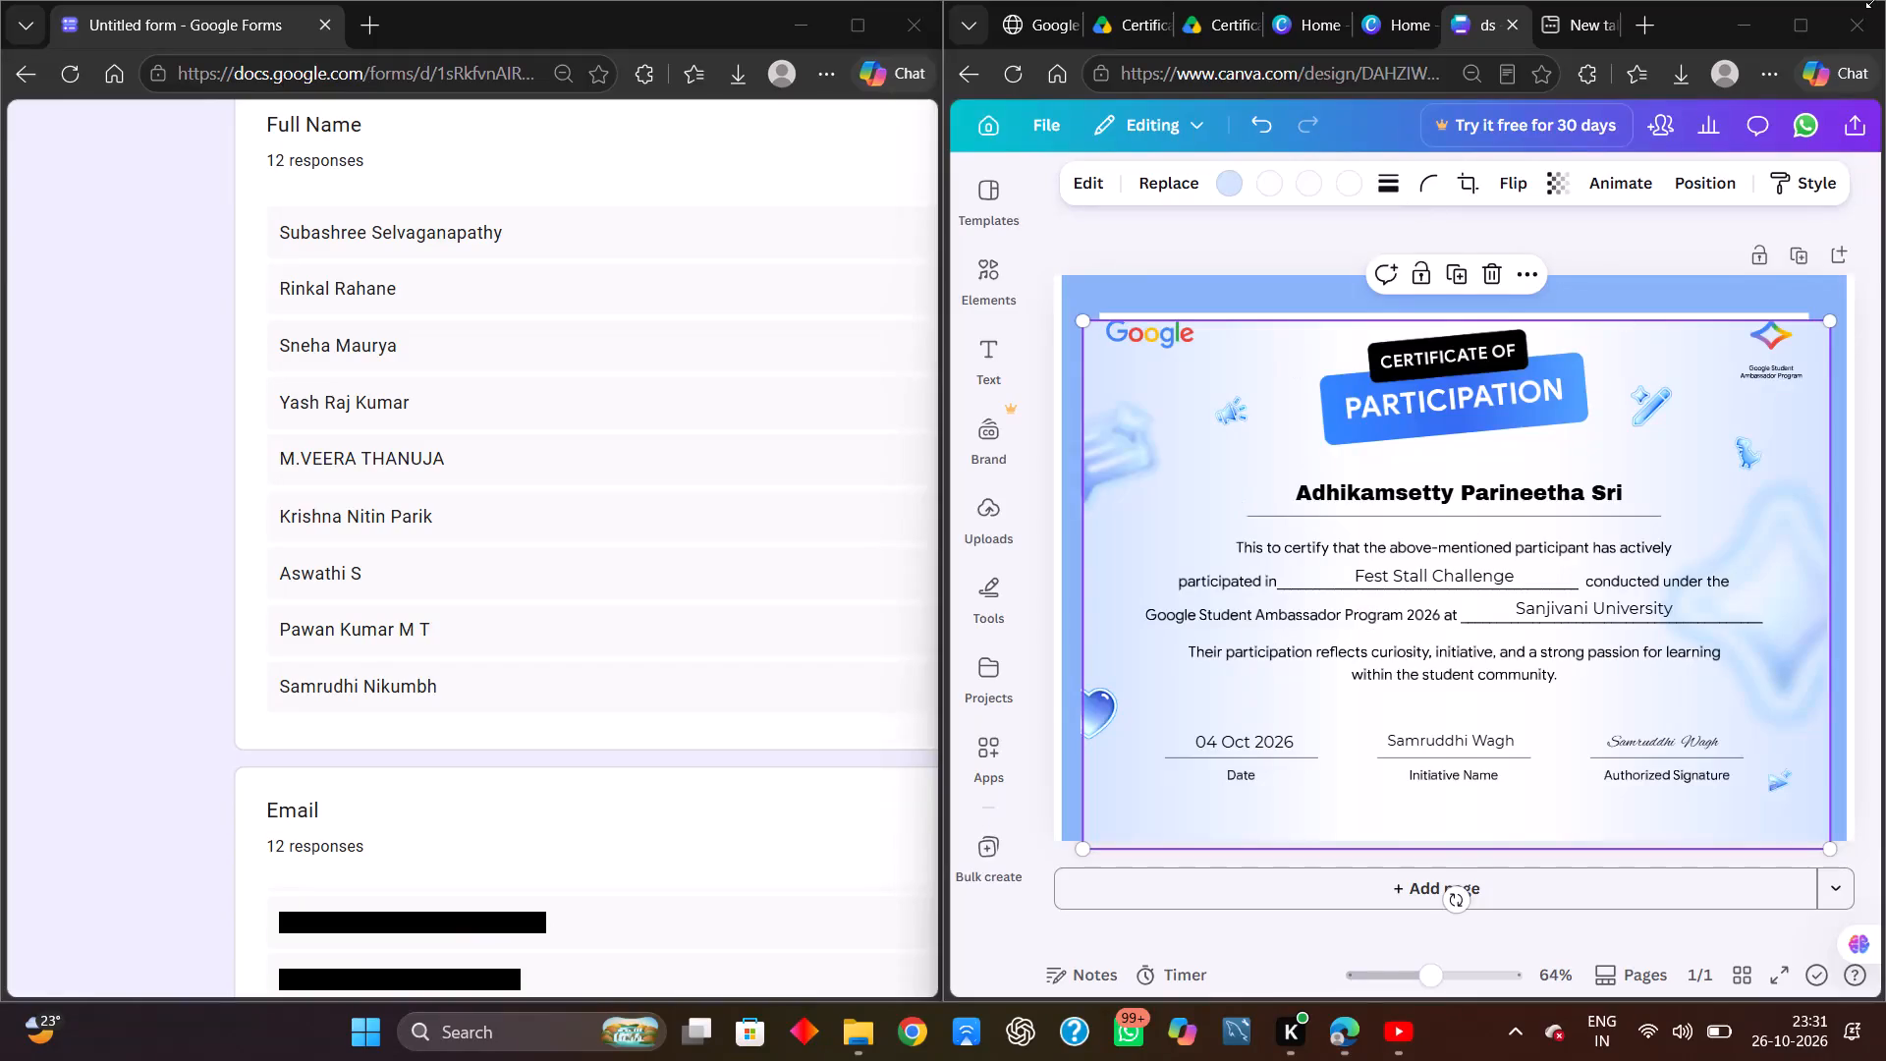
Close the Edge windows holding the Canva participation certificate and the Google Forms responses.
drag(1873, 0, 1867, 15)
click(1867, 15)
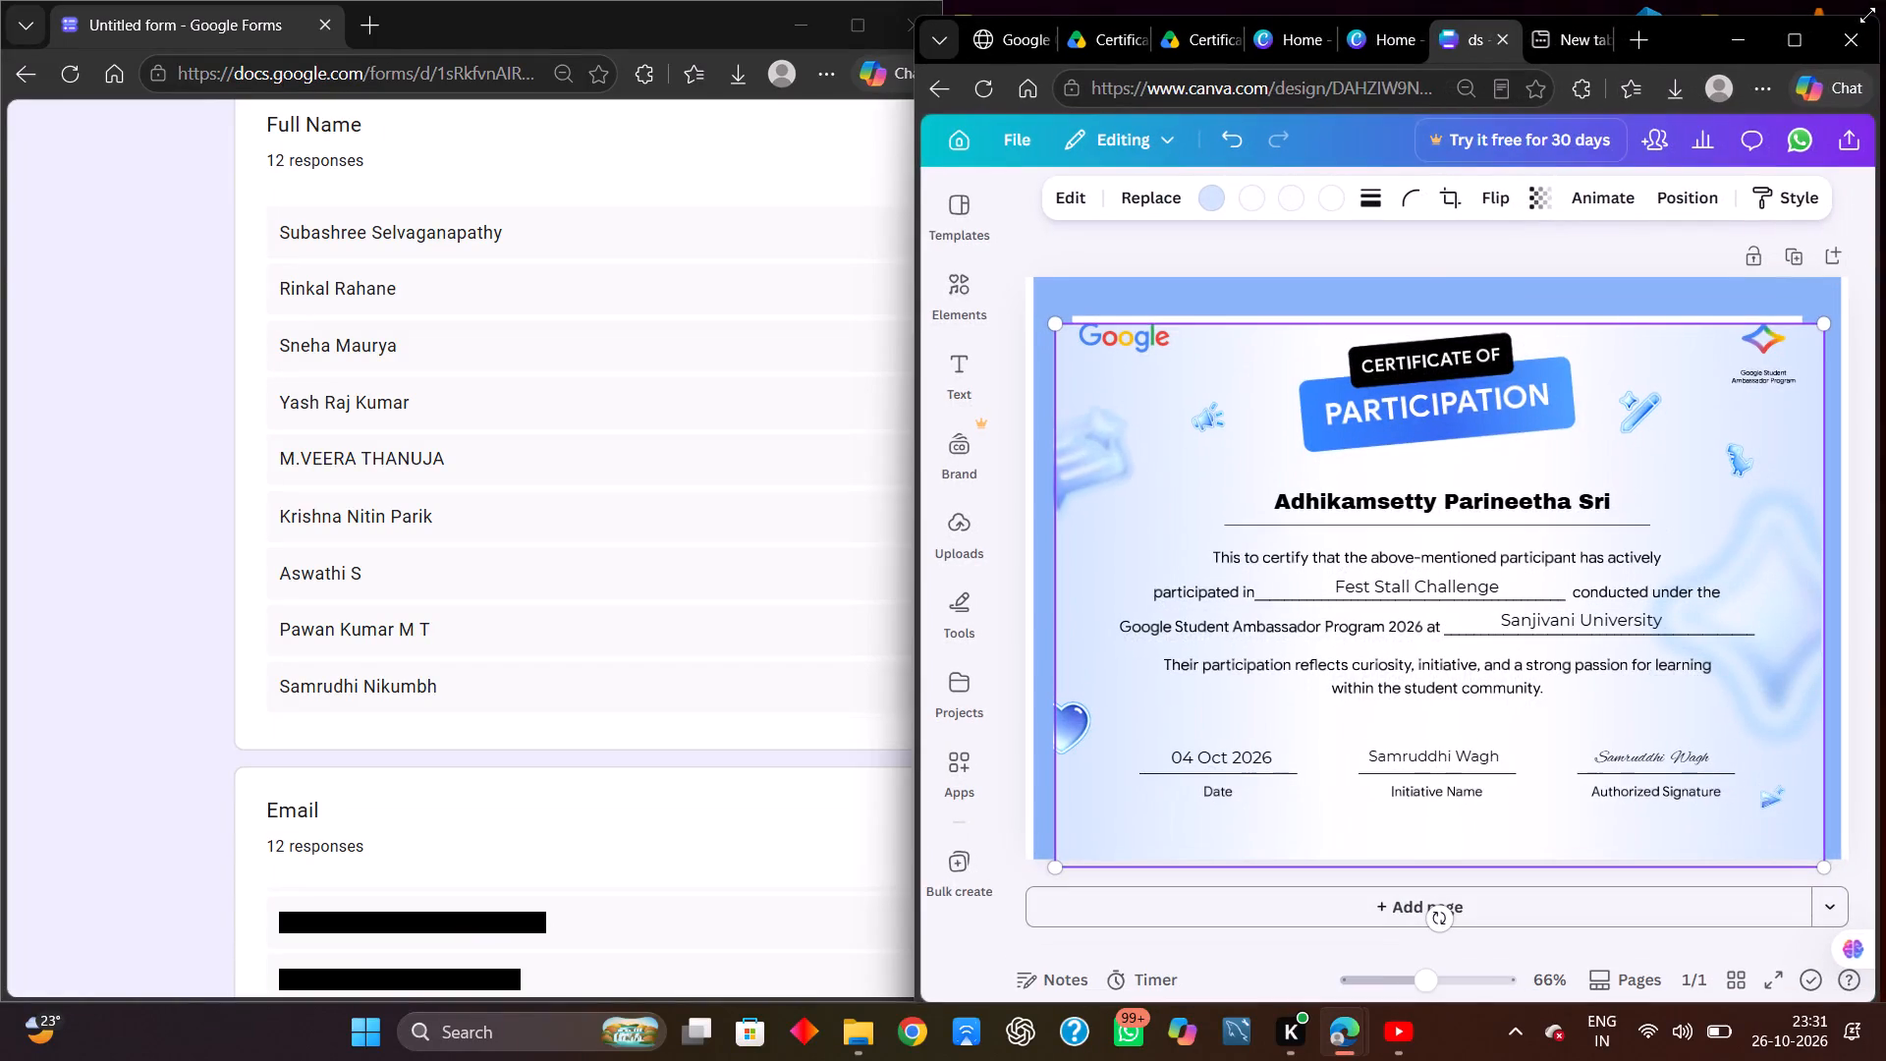
click(1853, 38)
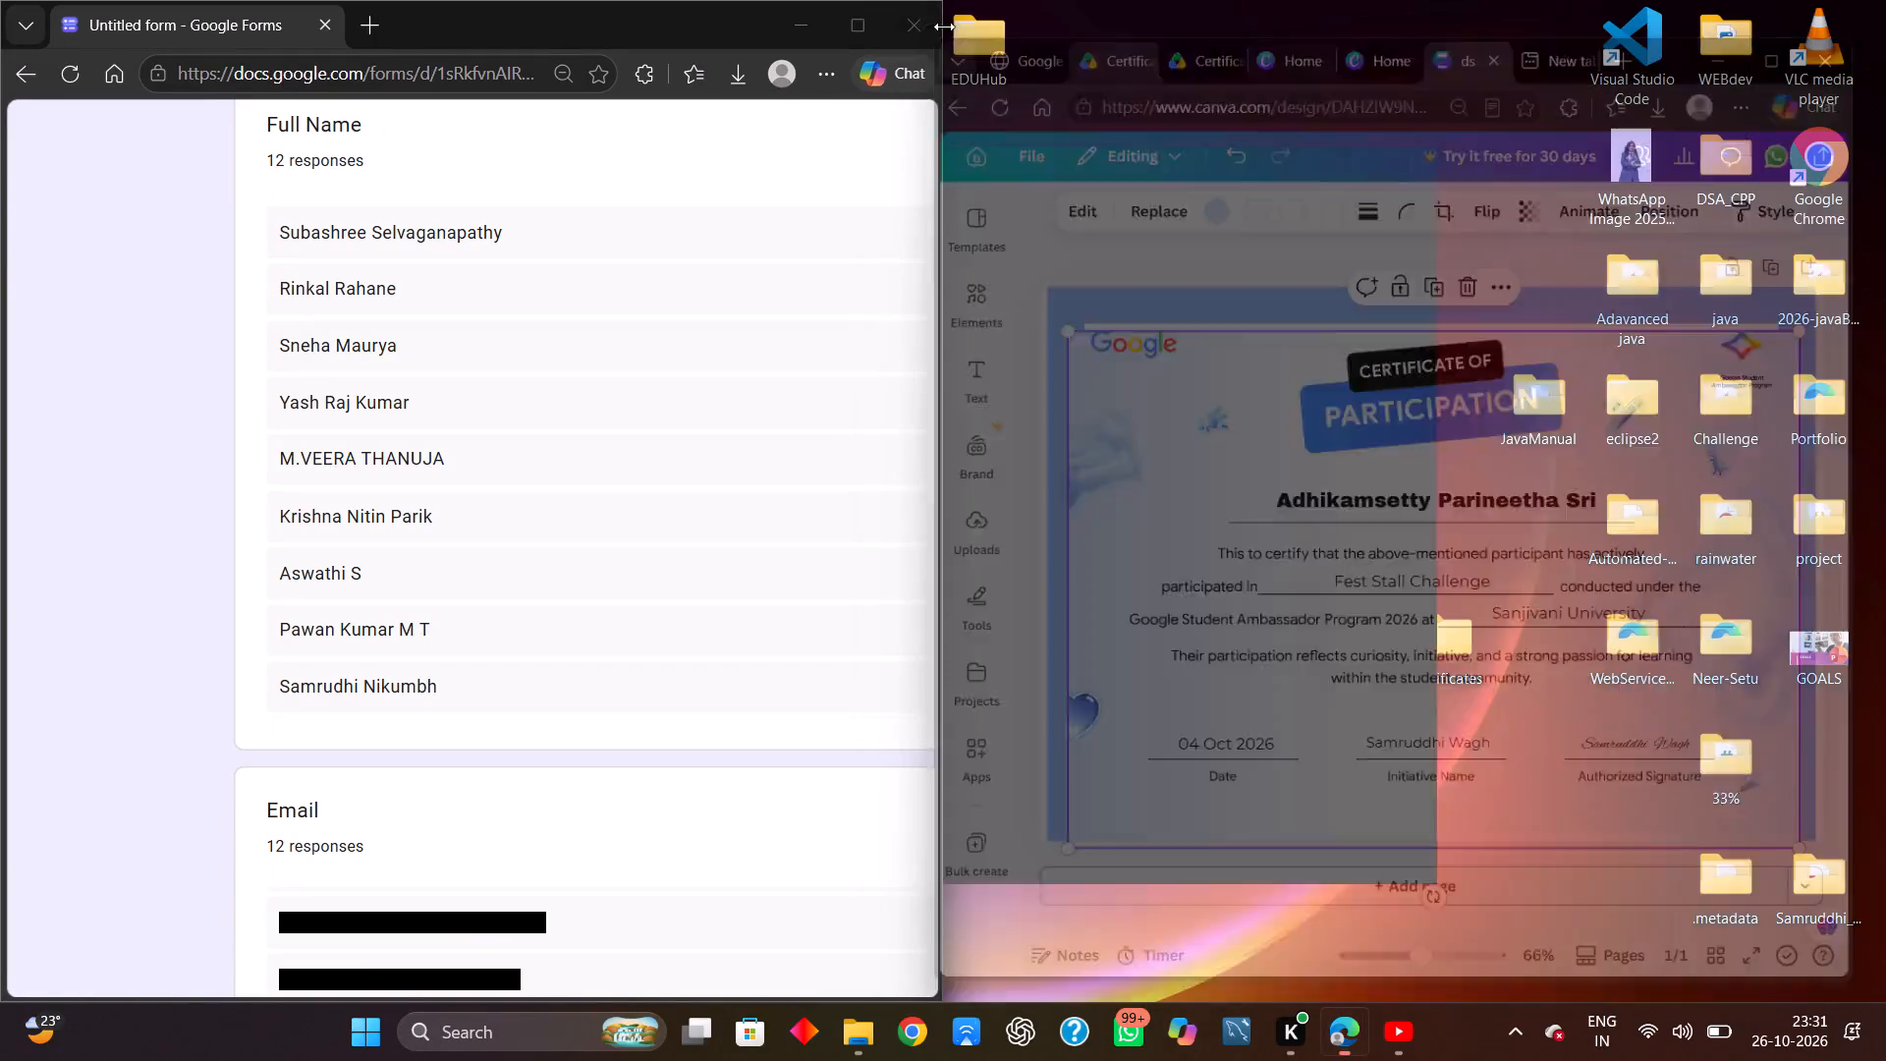
click(914, 11)
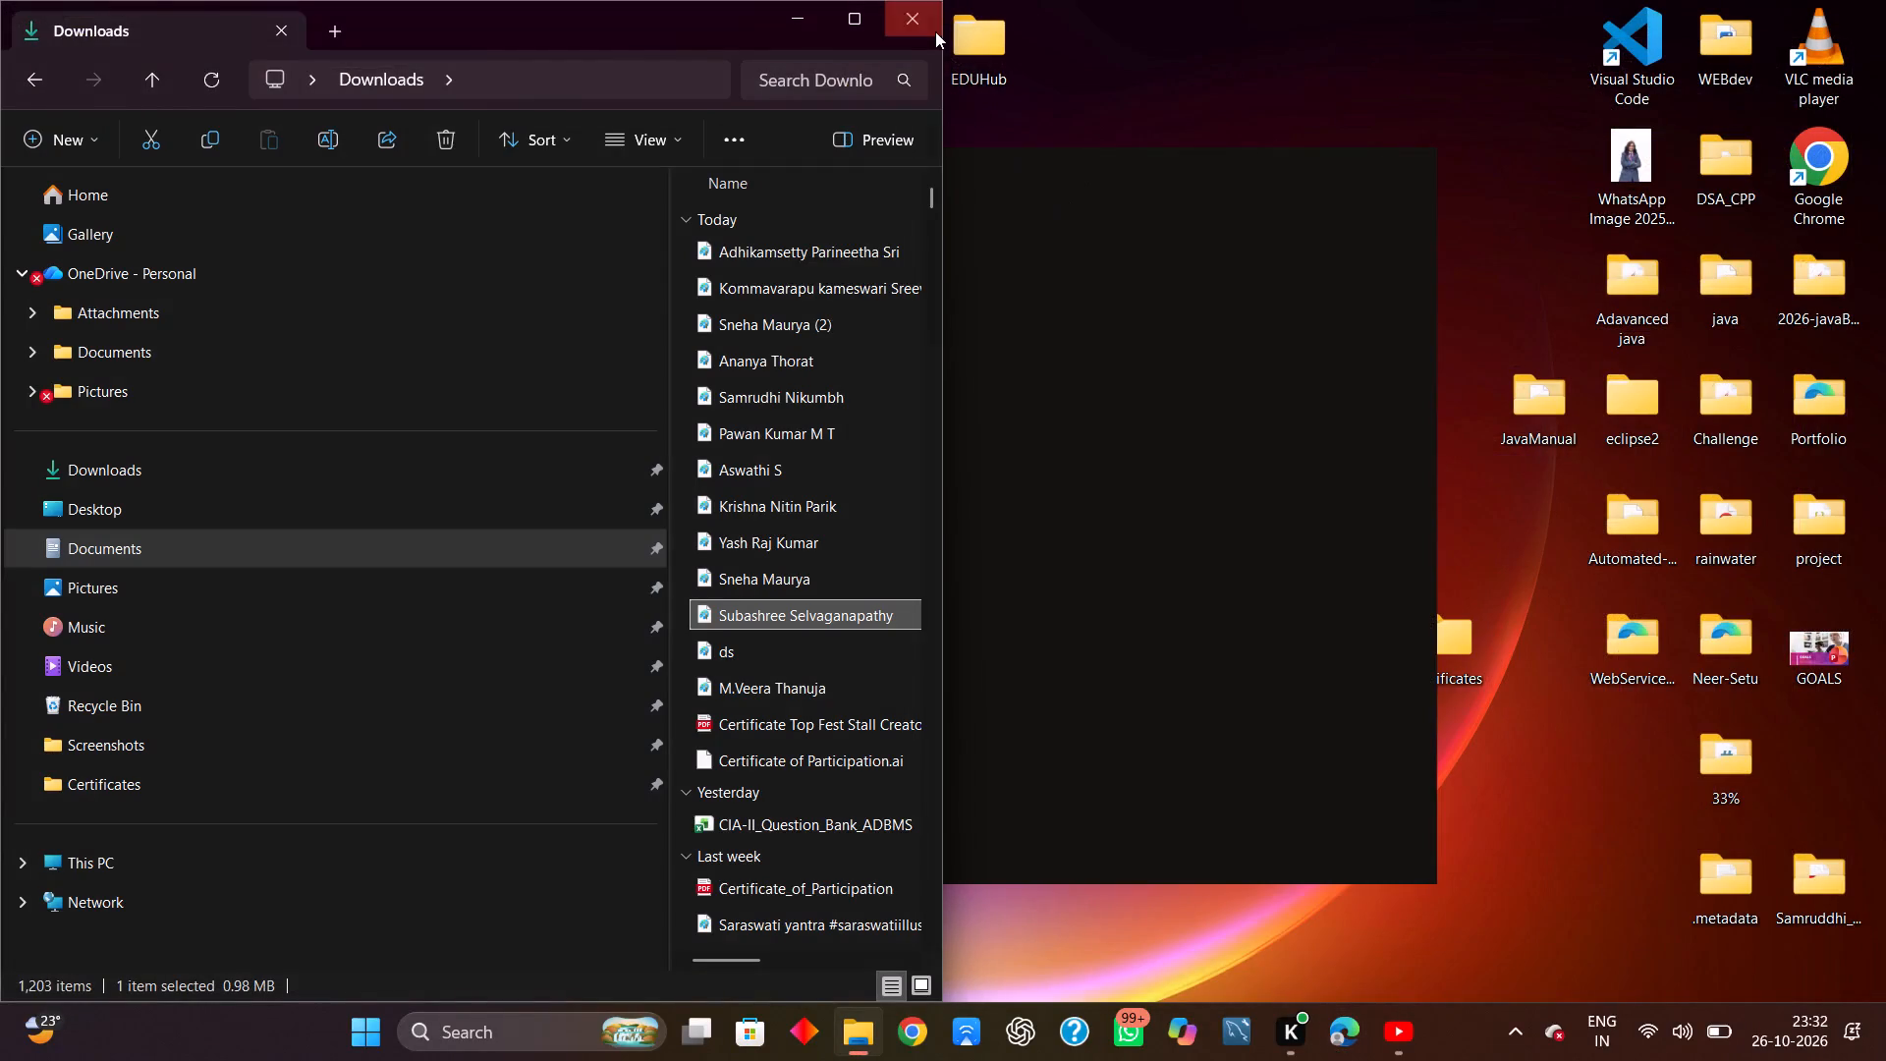
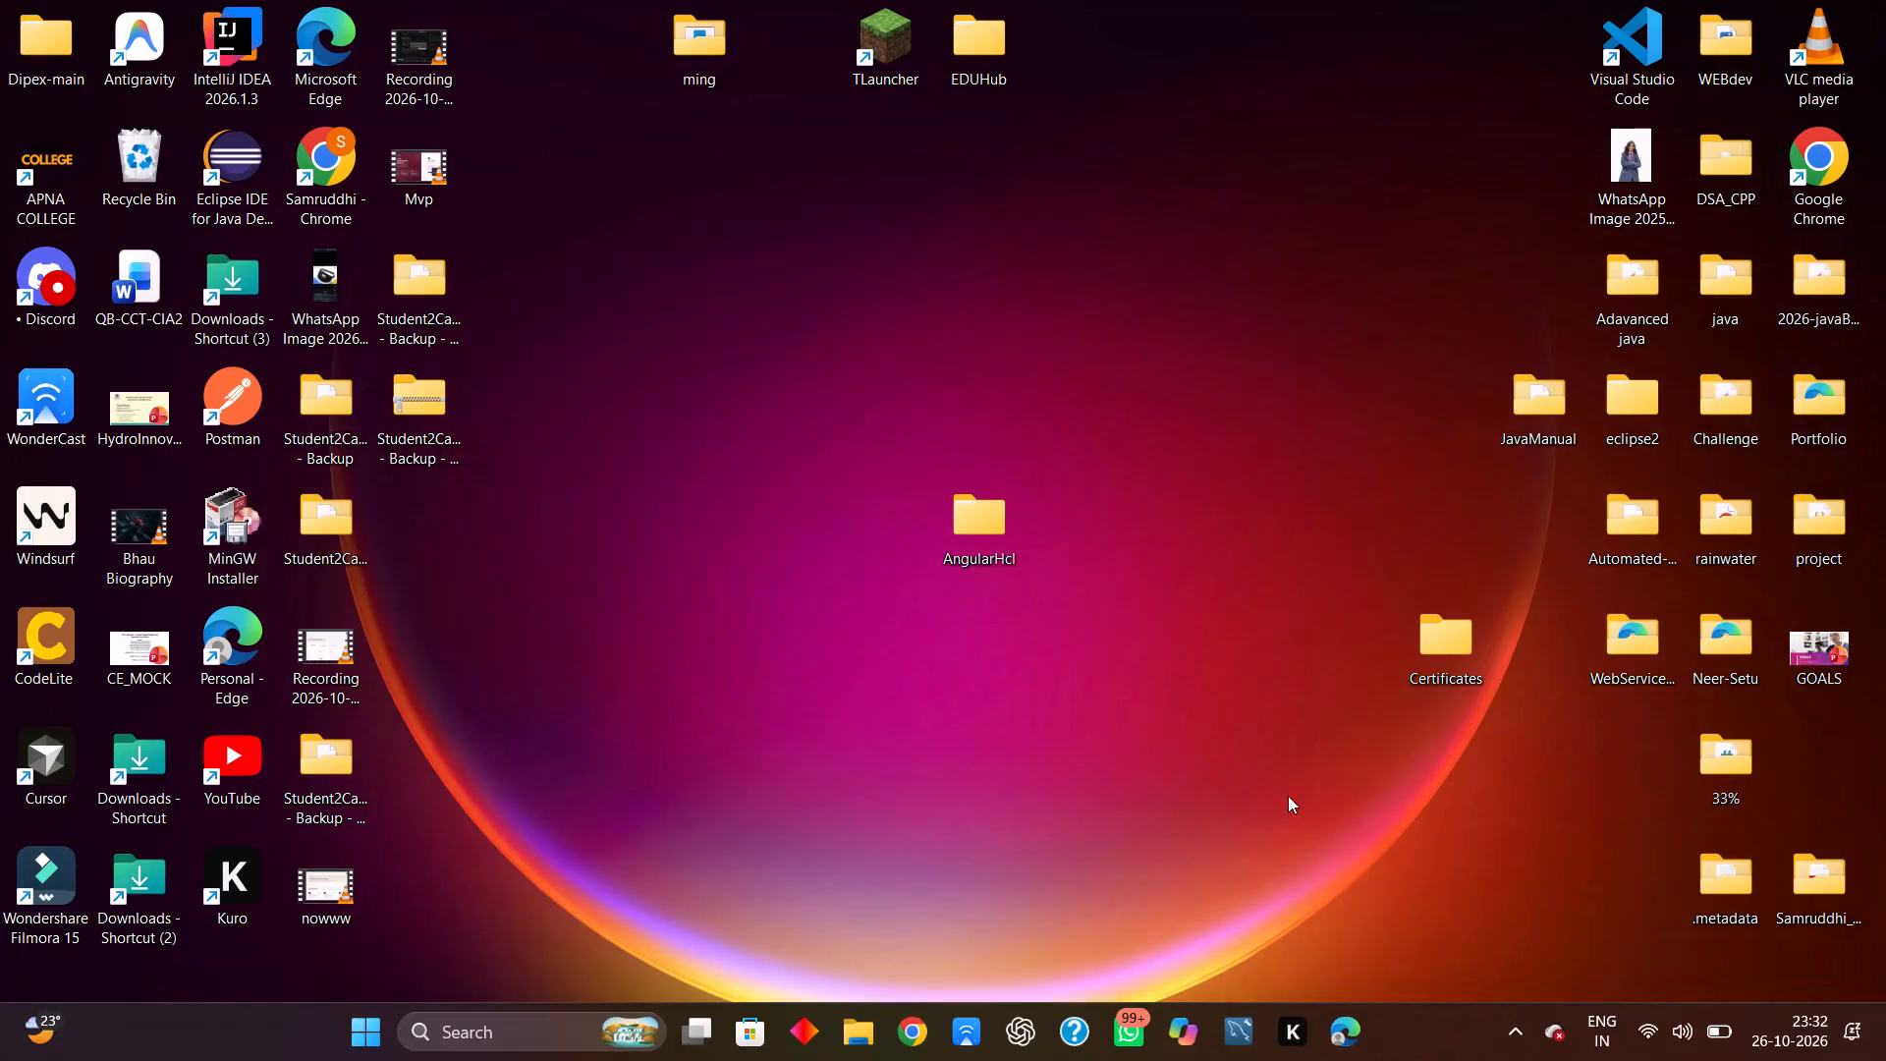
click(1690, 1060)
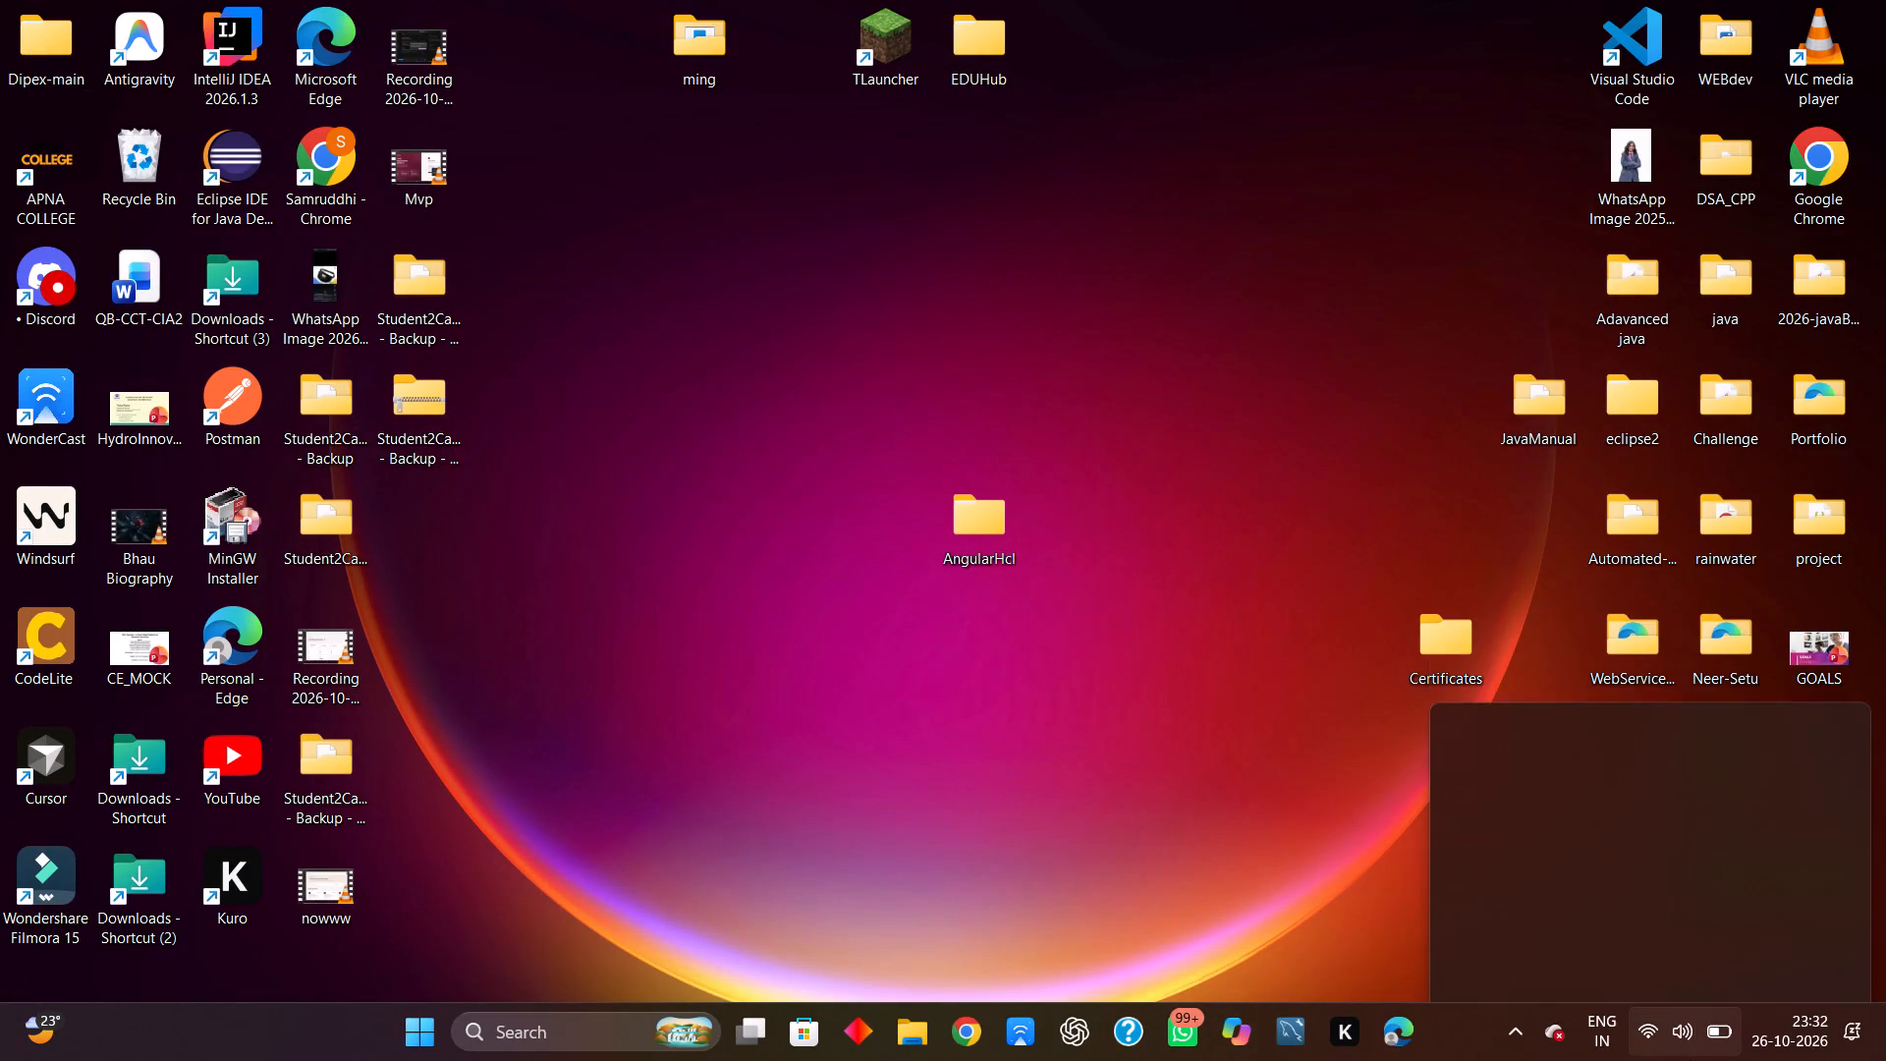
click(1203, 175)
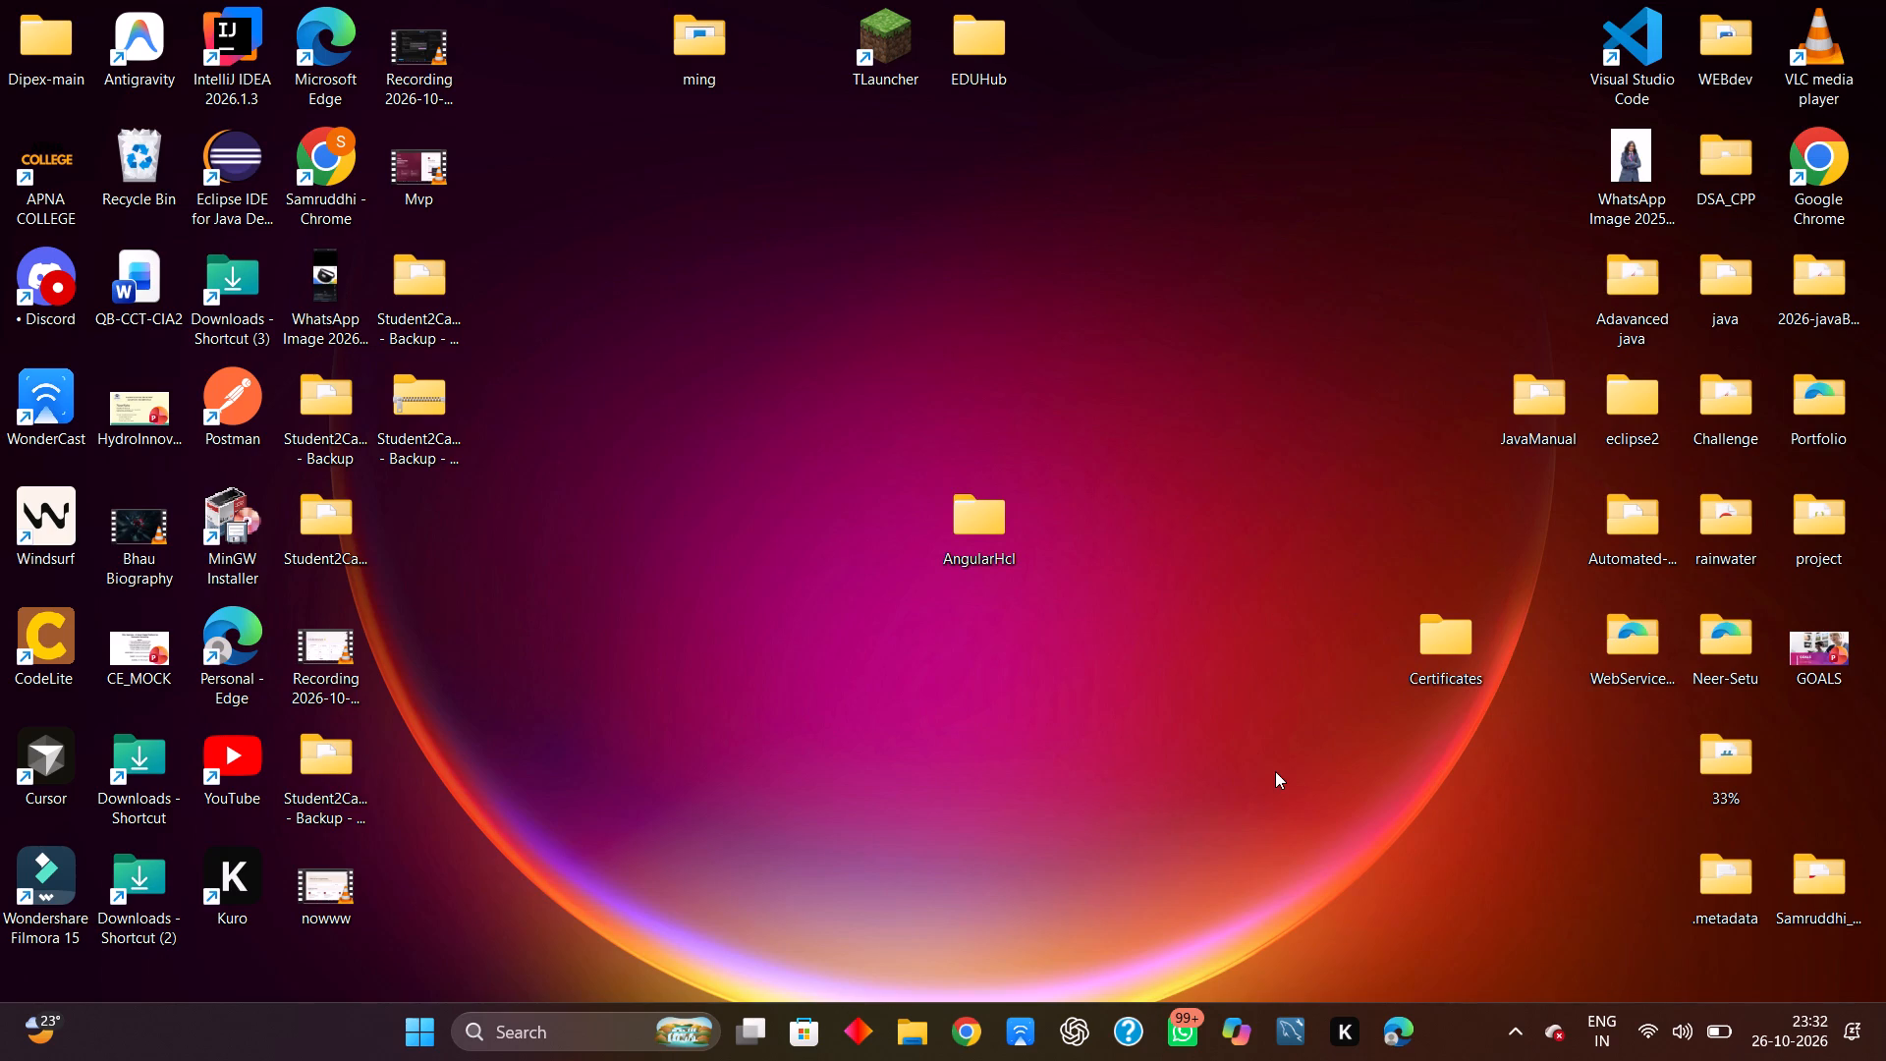
Open the Shut Down Windows dialog from the desktop and confirm the Shut down option to turn off the PC.
key(F4)
key(alt+F4)
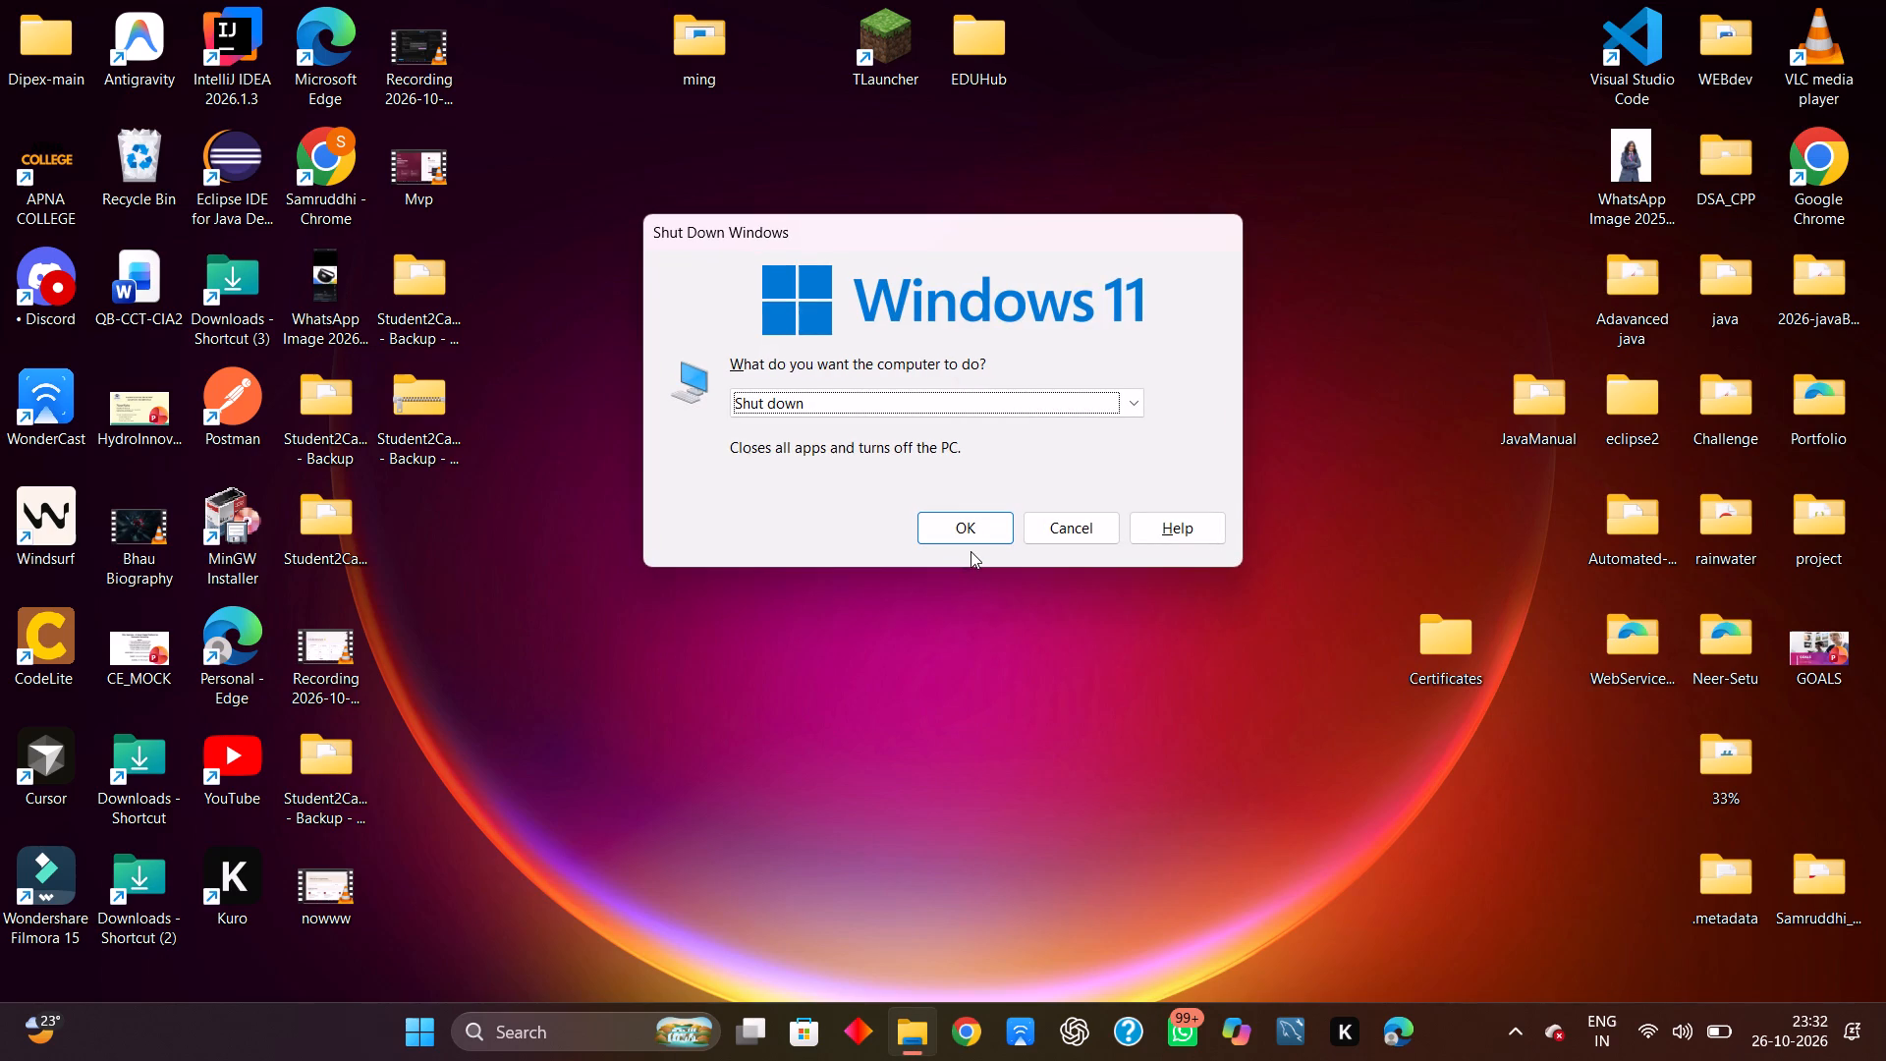
click(970, 550)
click(967, 538)
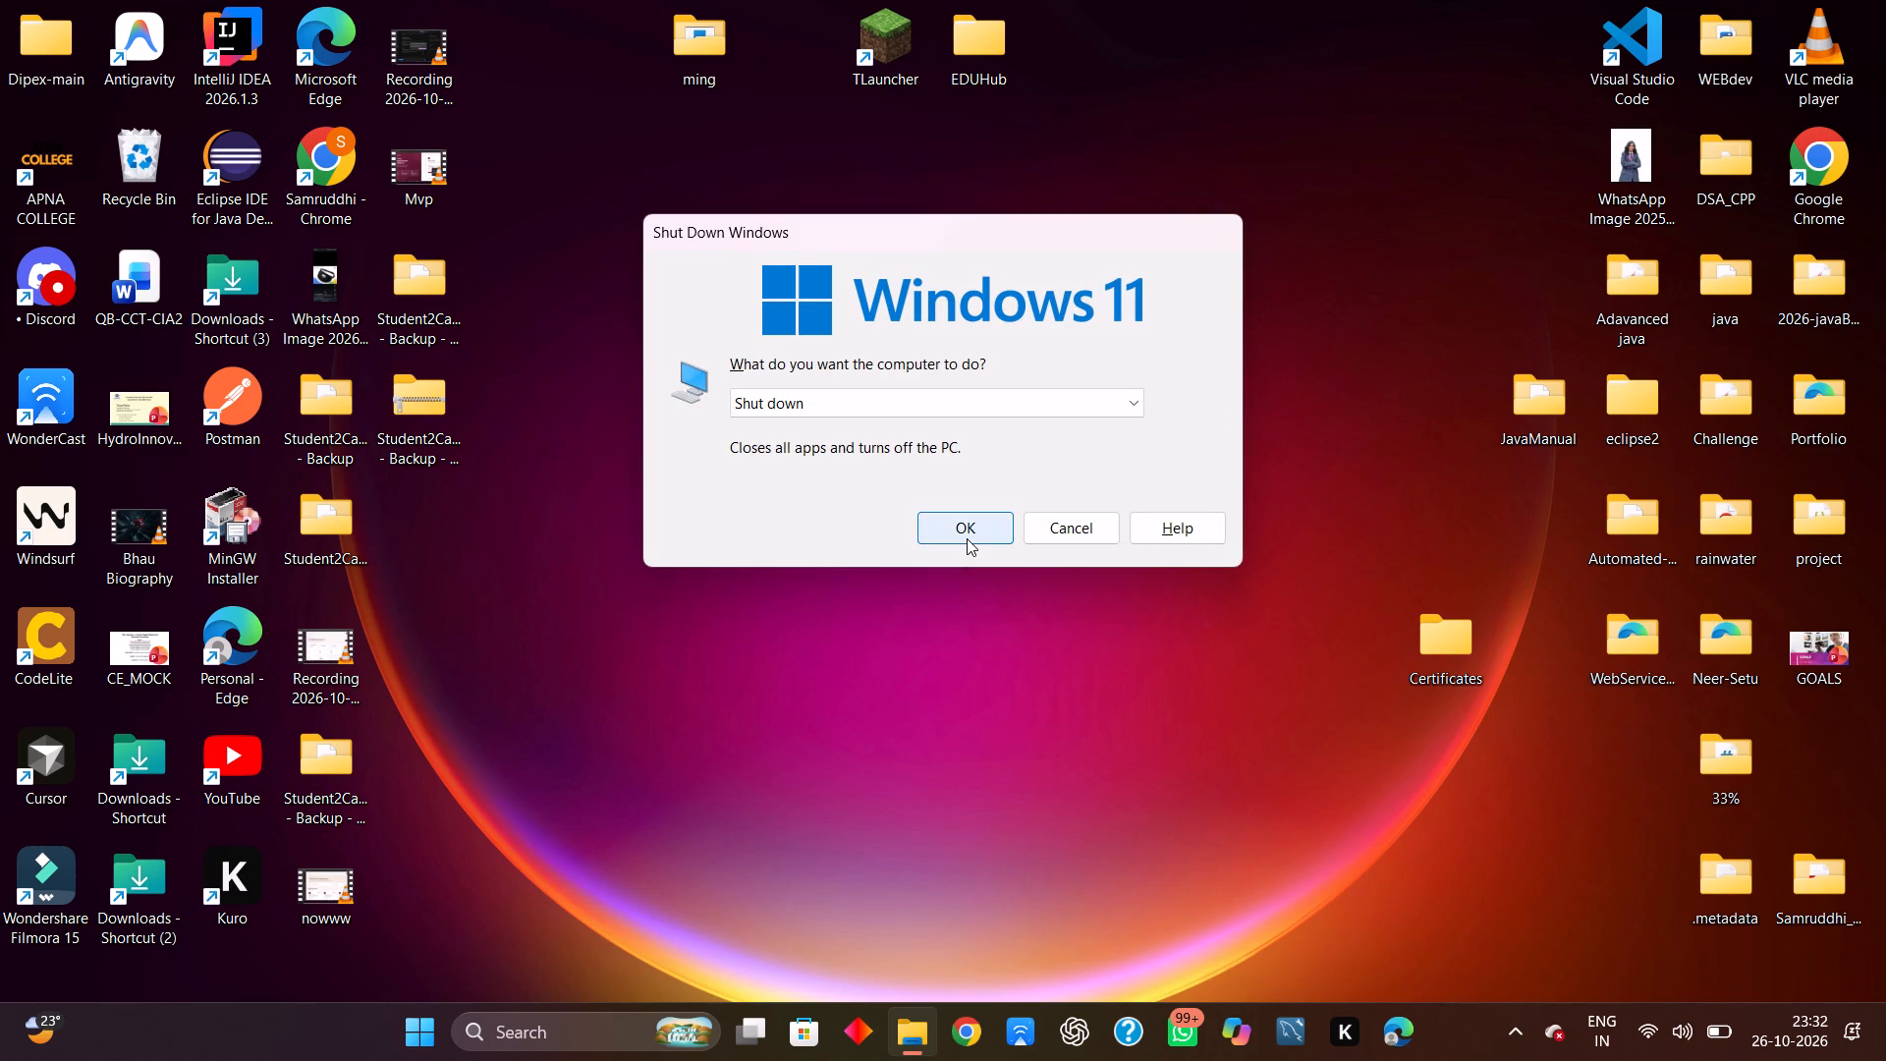